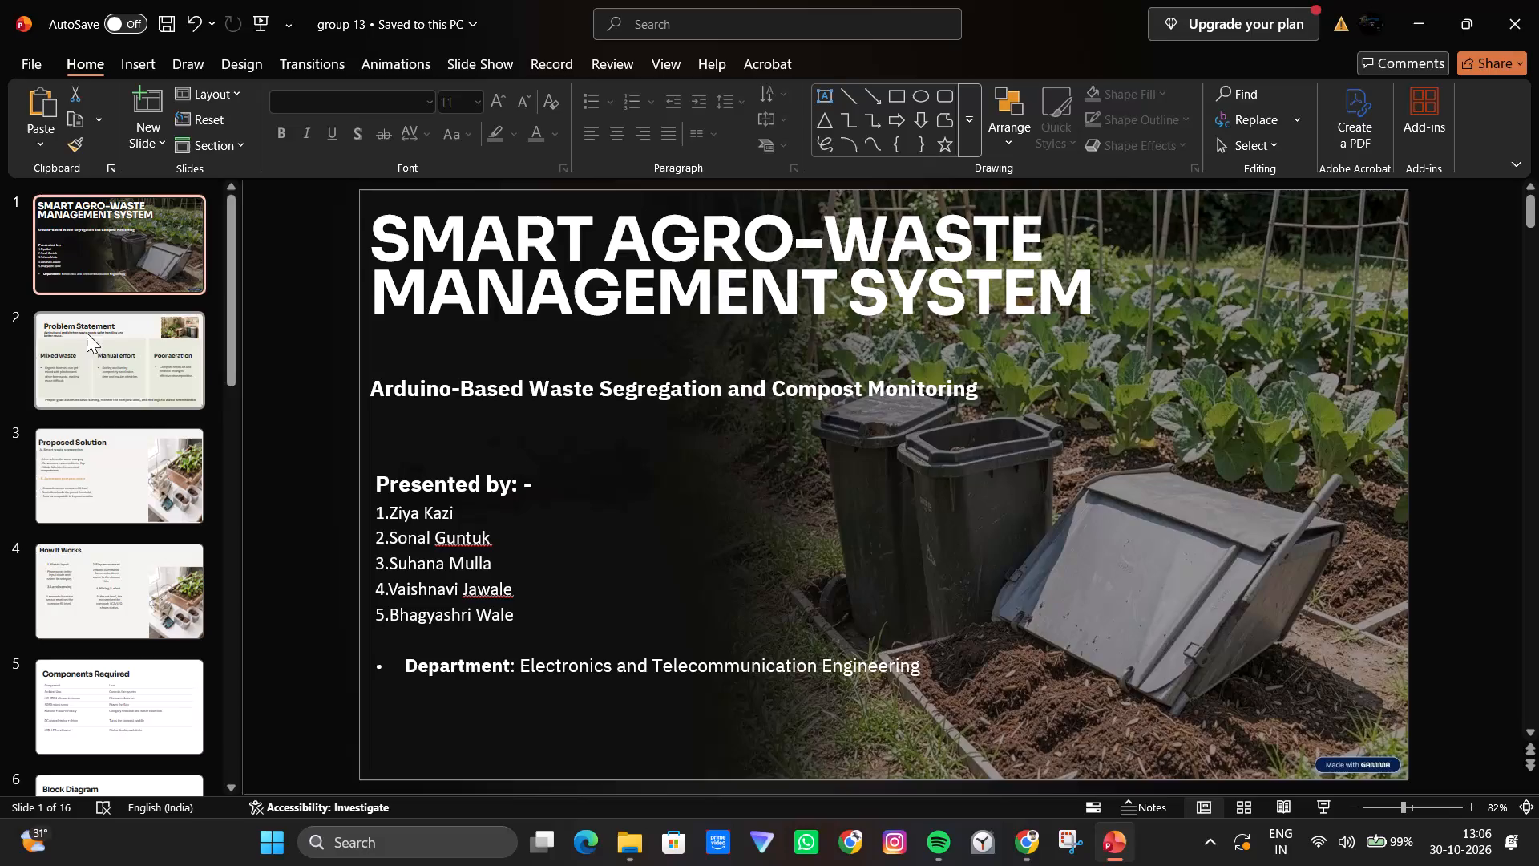
Review the presentation slides in order, from Problem Statement through Proposed Solution and Components Required to Working of the Project.
{"action": "left_click", "coordinate": [83, 349]}
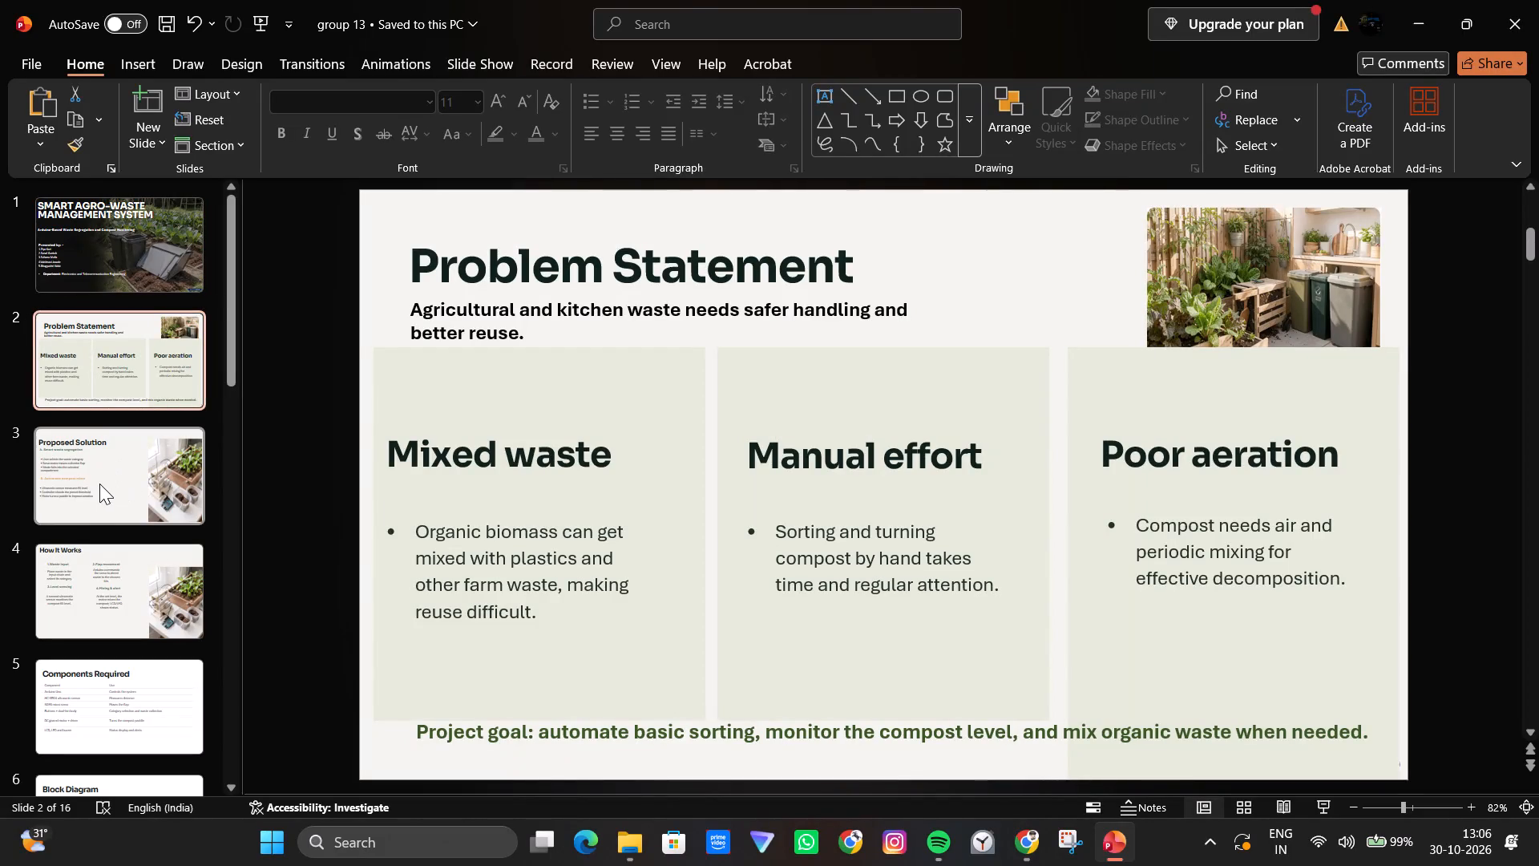
{"action": "left_click", "coordinate": [99, 484]}
{"action": "scroll", "coordinate": [99, 484], "scroll_direction": "down", "scroll_amount": 1}
{"action": "left_click", "coordinate": [99, 484]}
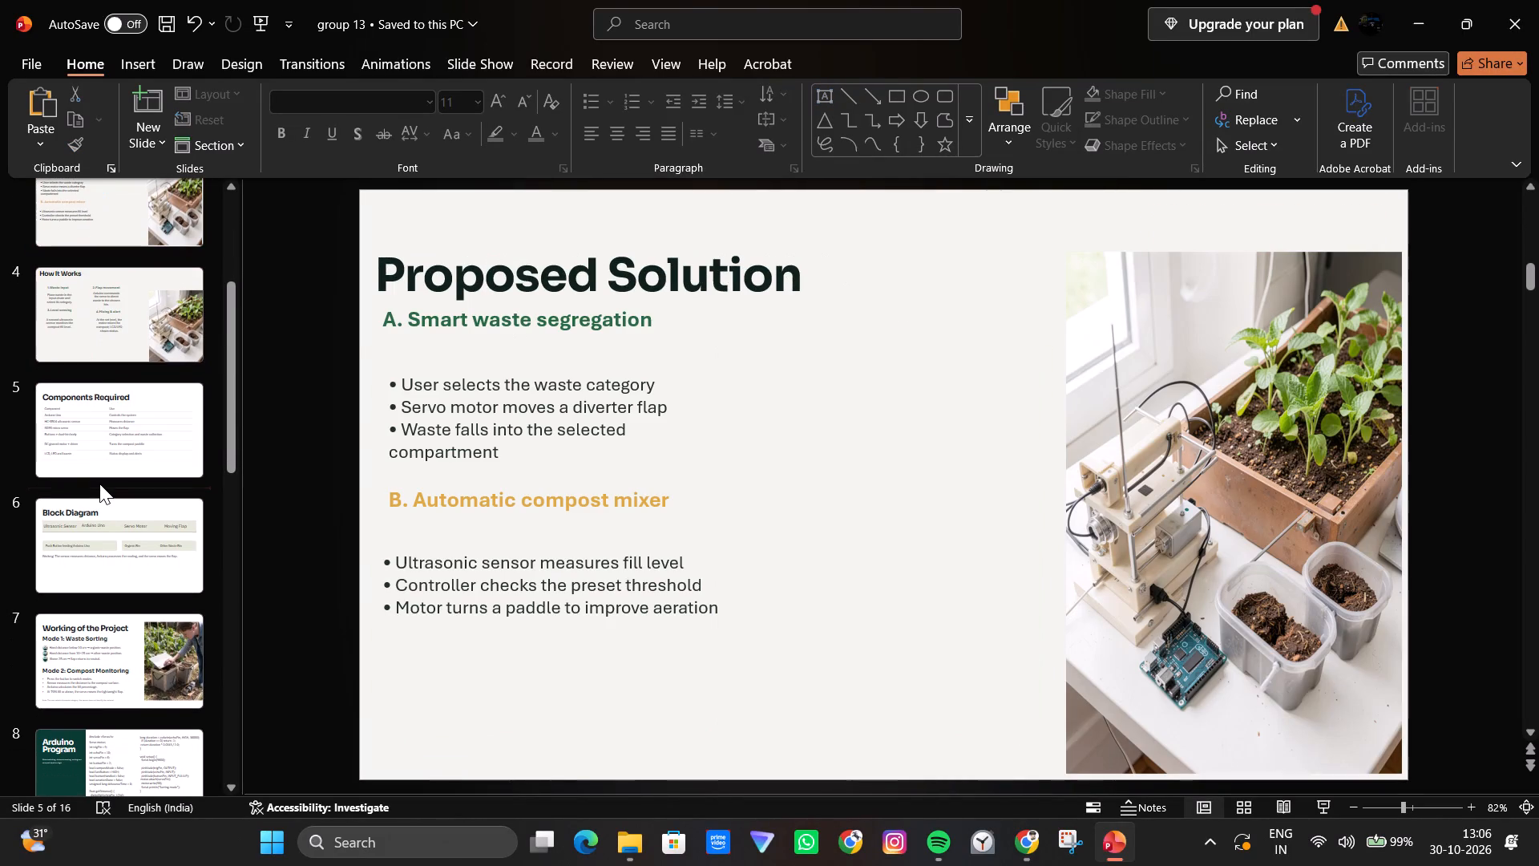
{"action": "left_click", "coordinate": [111, 528]}
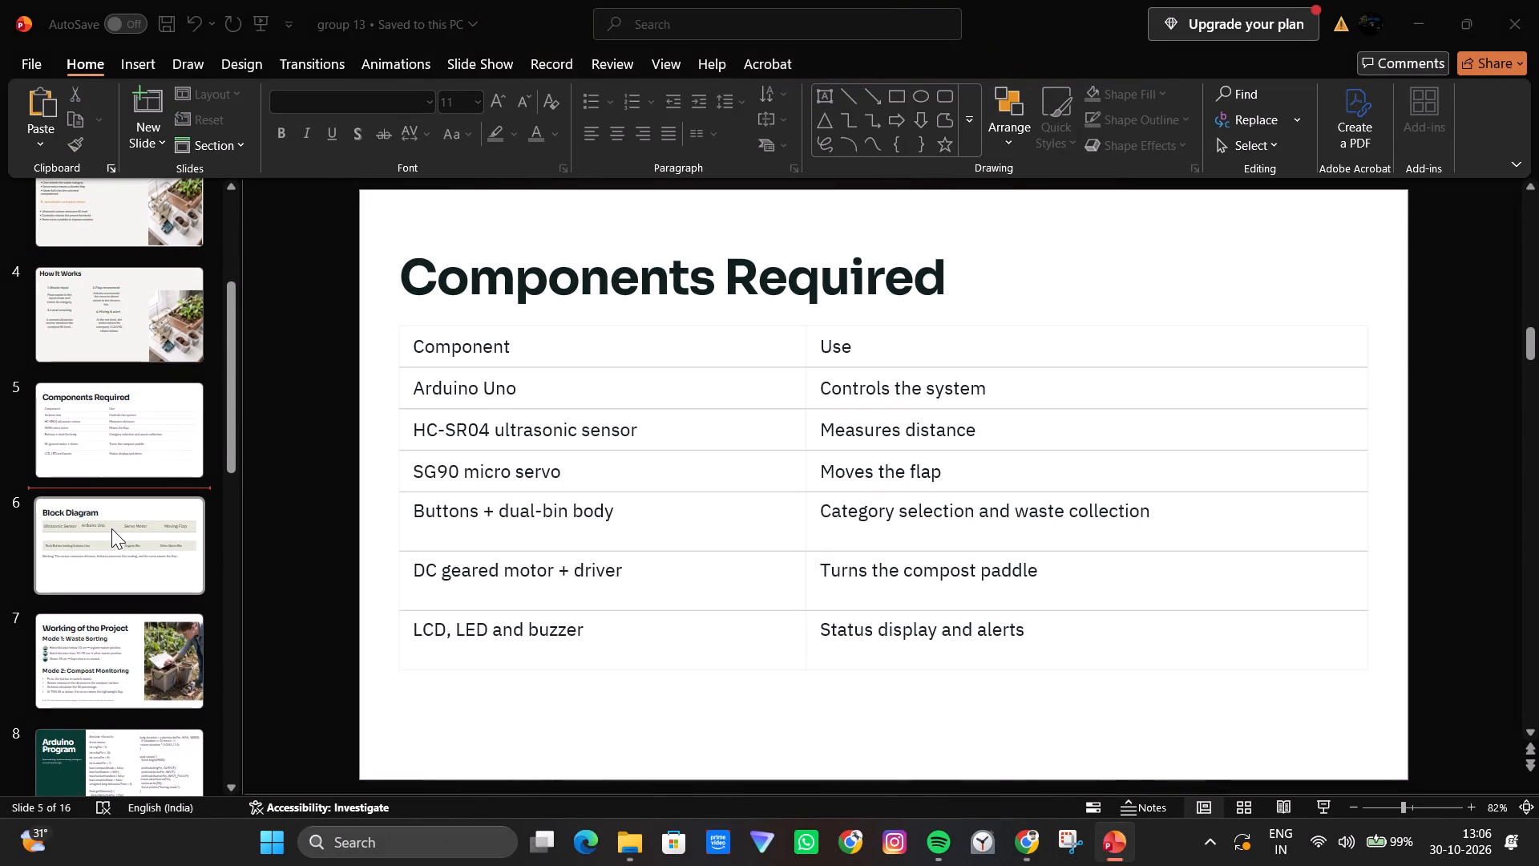
{"action": "left_click", "coordinate": [139, 645]}
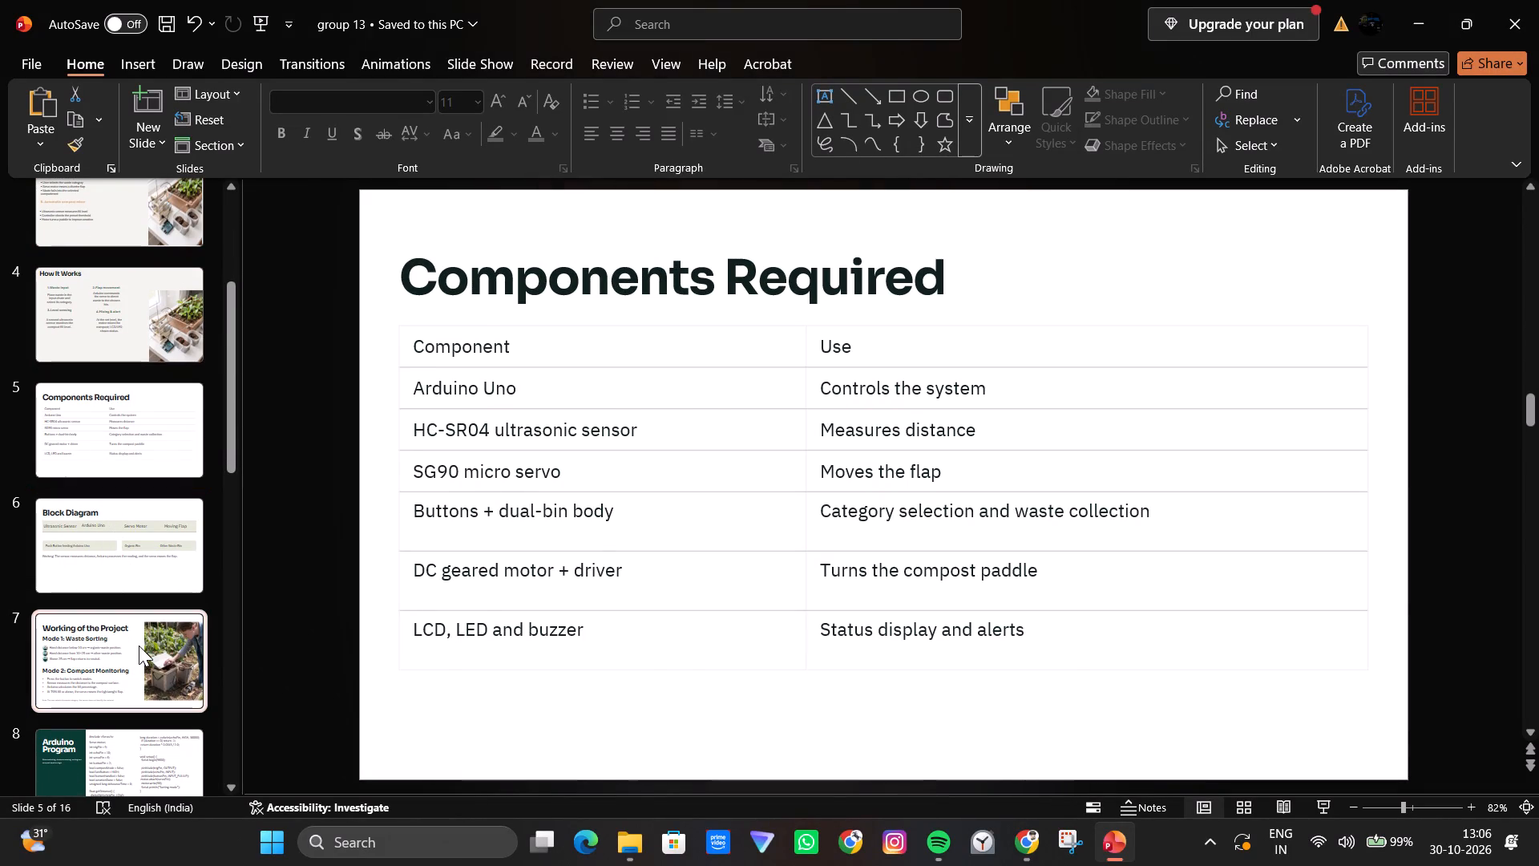
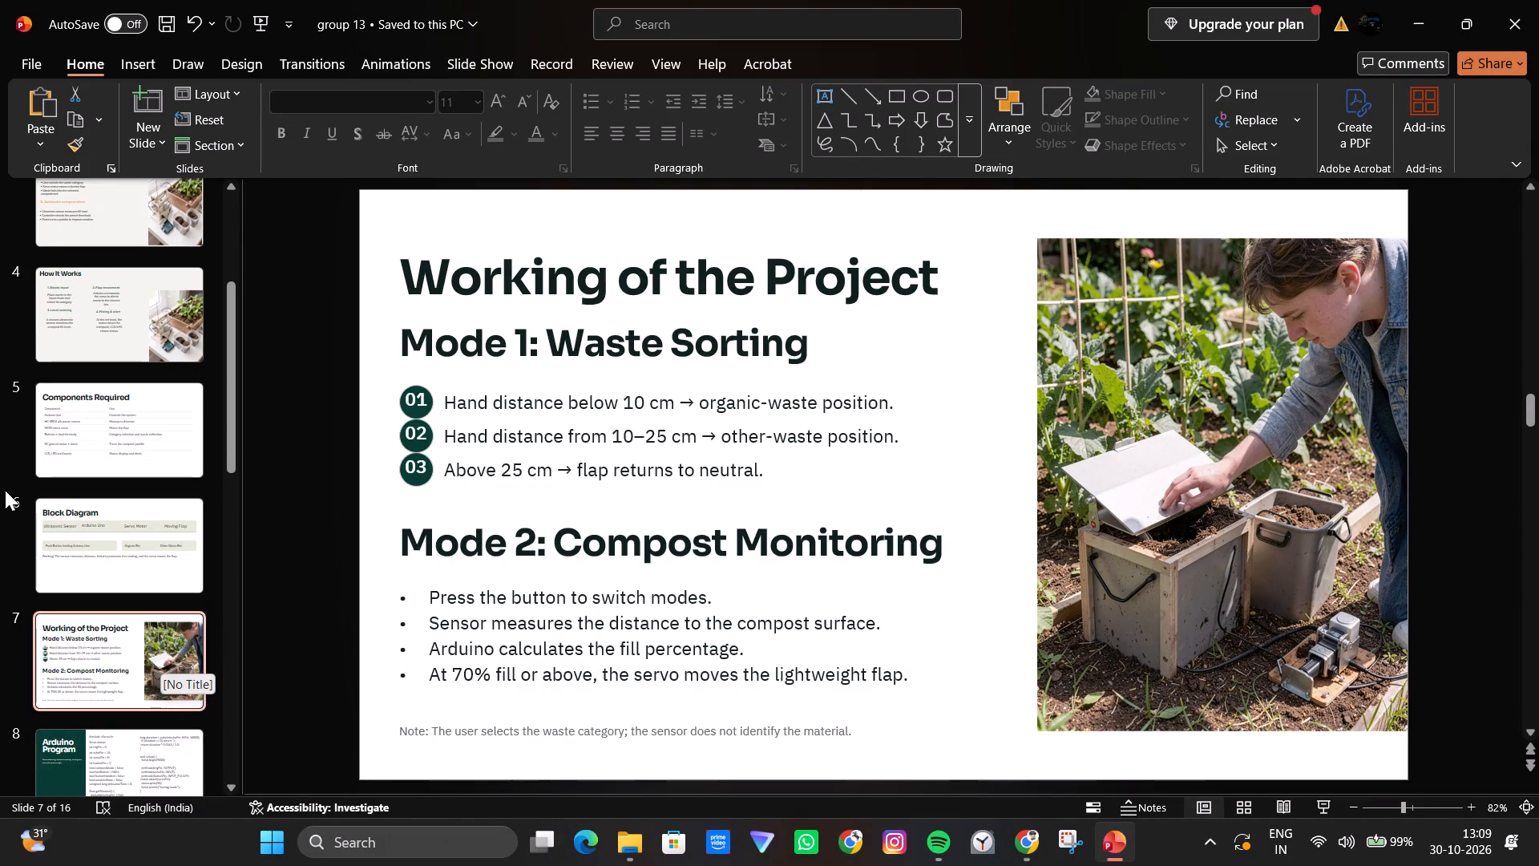
Go back to the Proposed Solution slide to look at it again.
{"action": "left_click", "coordinate": [66, 203]}
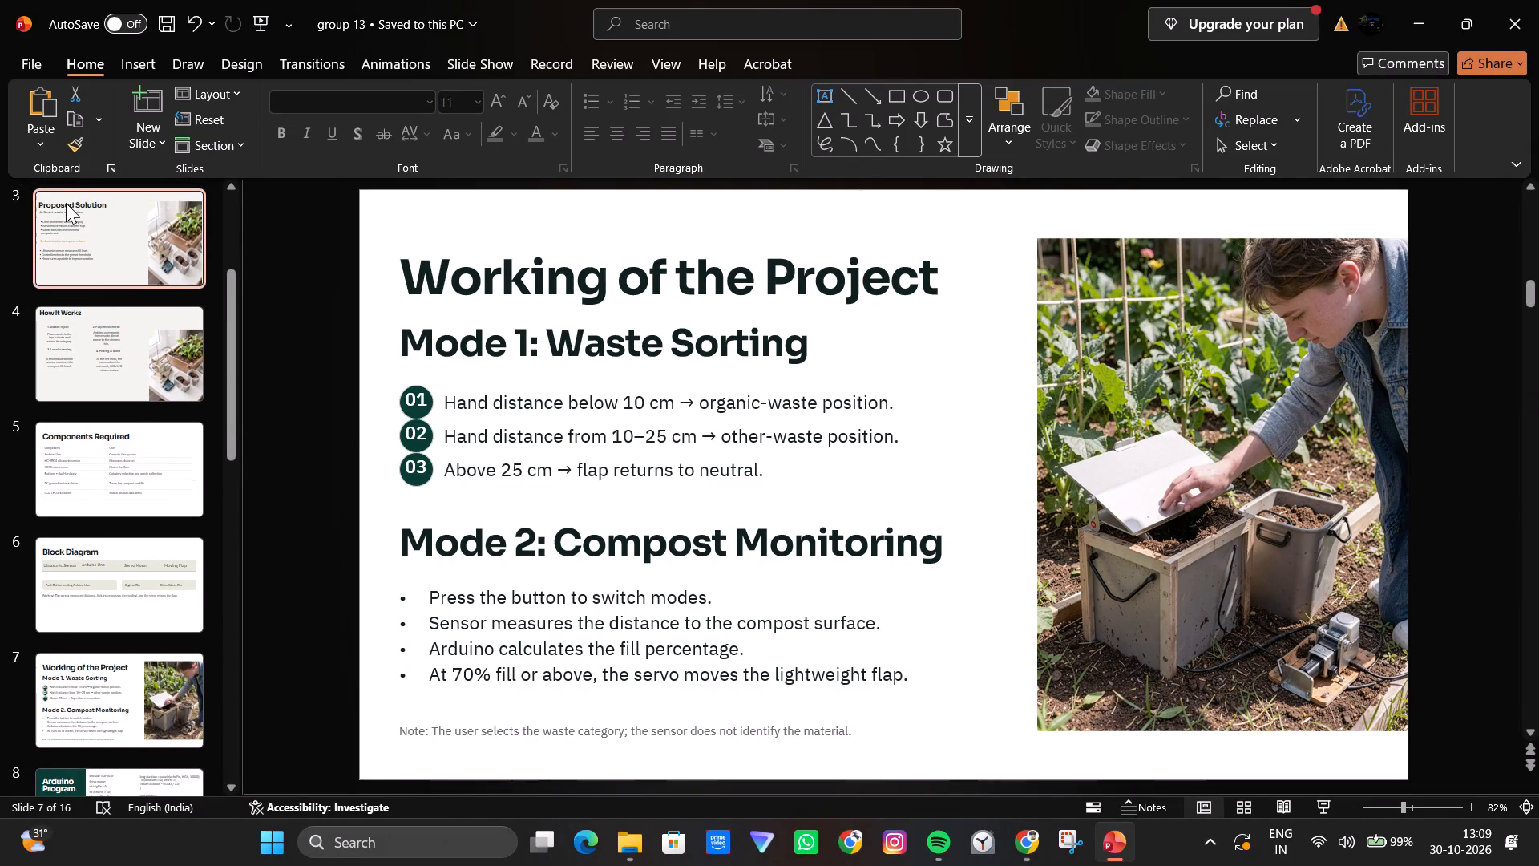
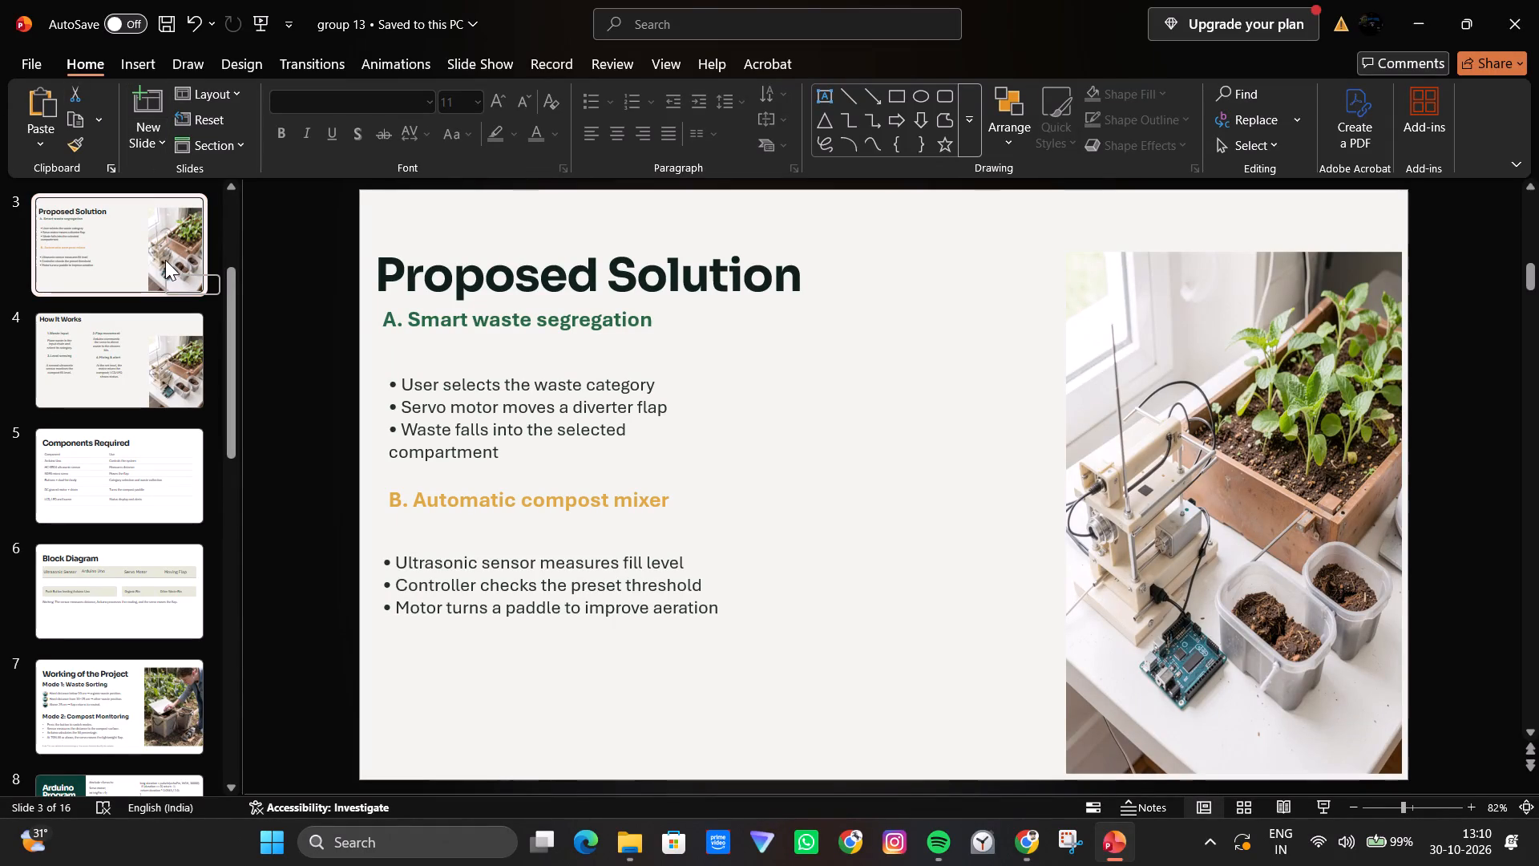
Go back to the Problem Statement slide to review its content.
{"action": "scroll", "coordinate": [165, 260], "scroll_direction": "down", "scroll_amount": 1}
{"action": "scroll", "coordinate": [145, 327], "scroll_direction": "up", "scroll_amount": 5}
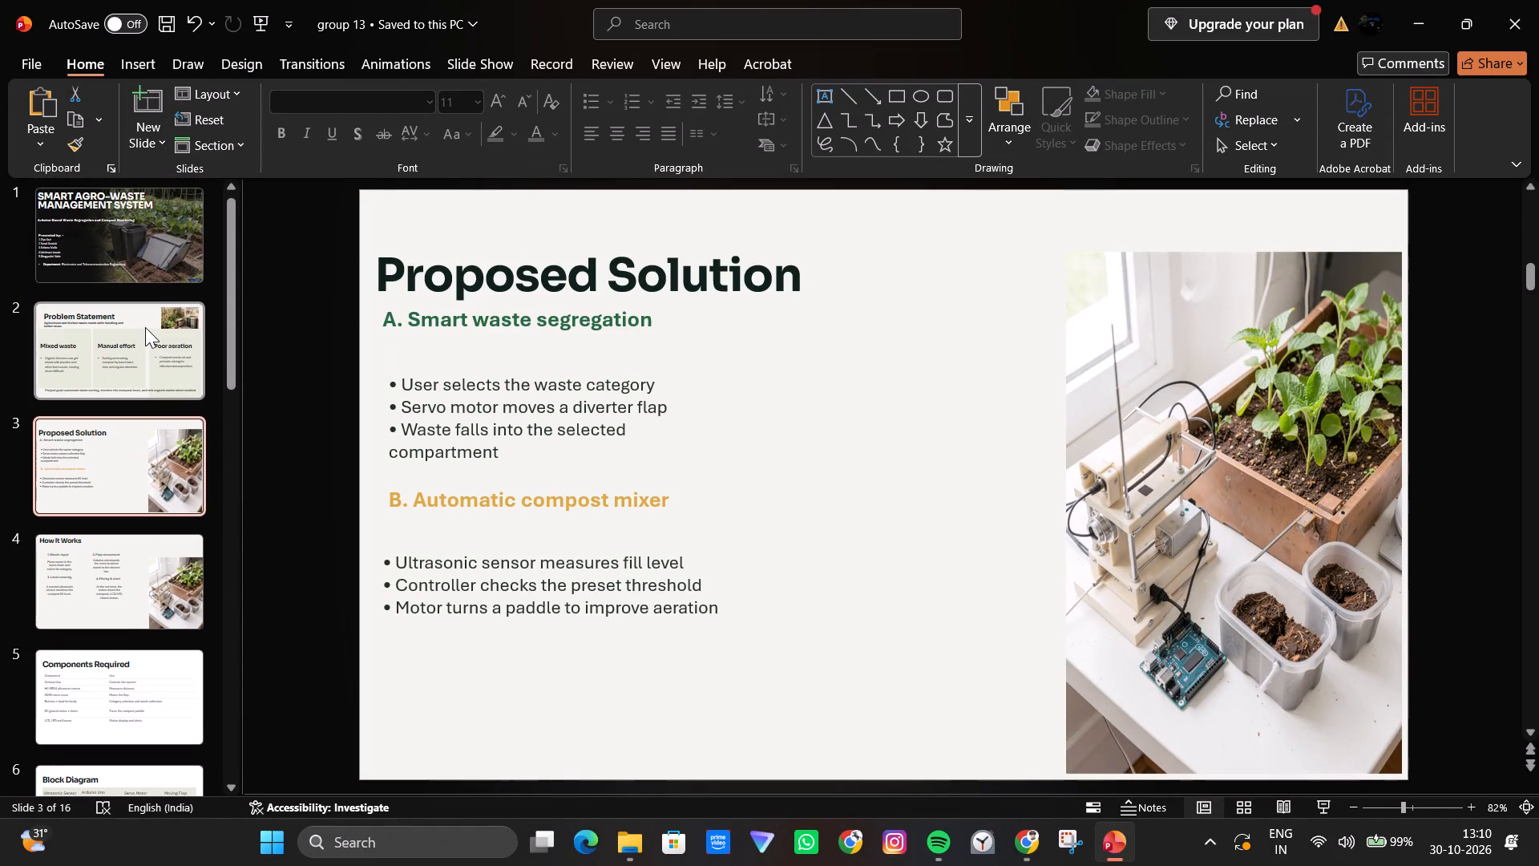
{"action": "left_click", "coordinate": [145, 327]}
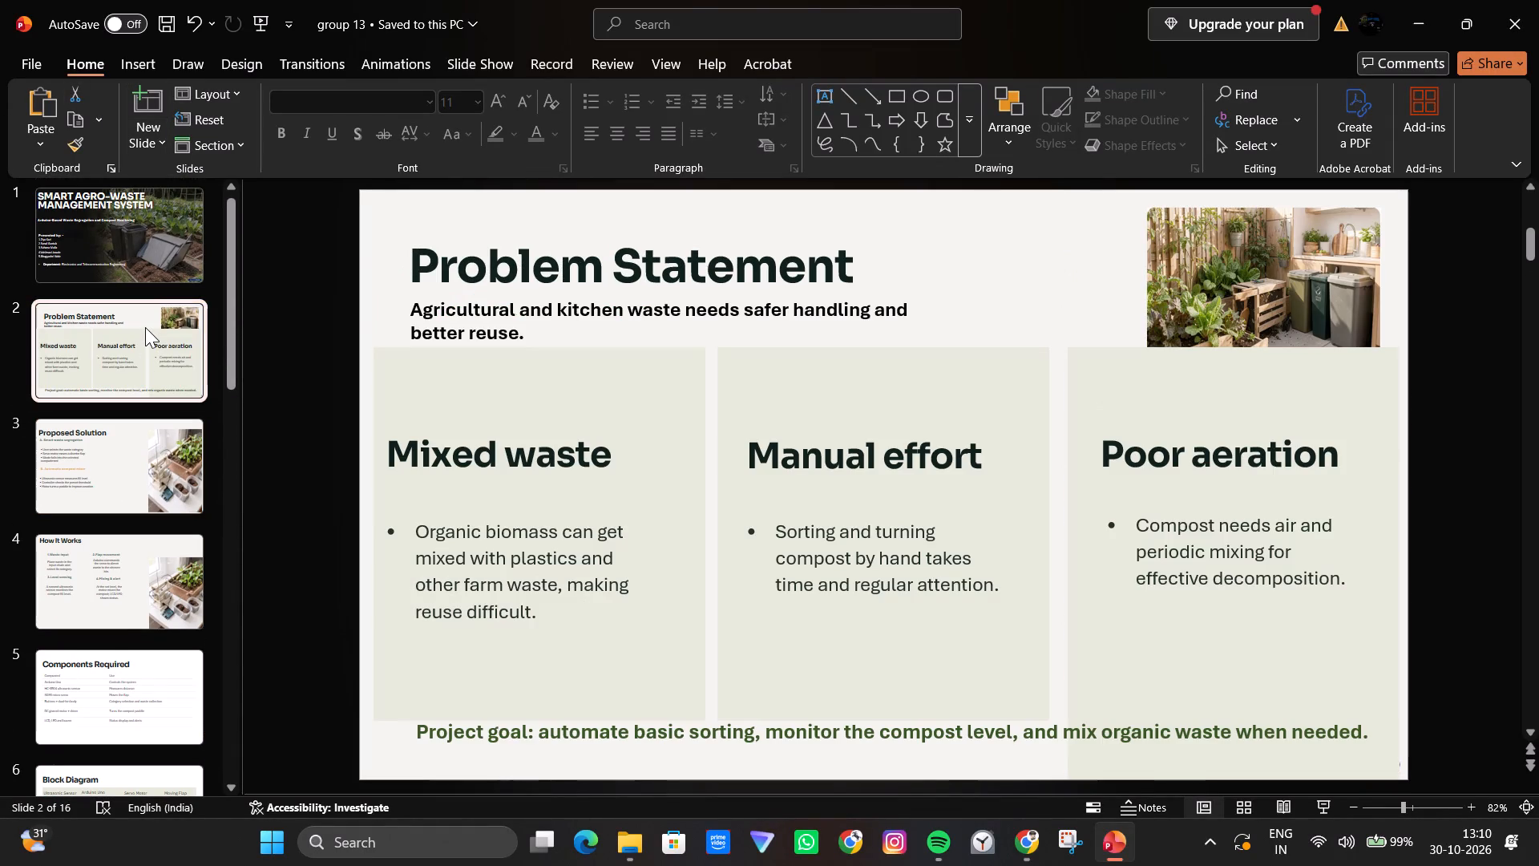
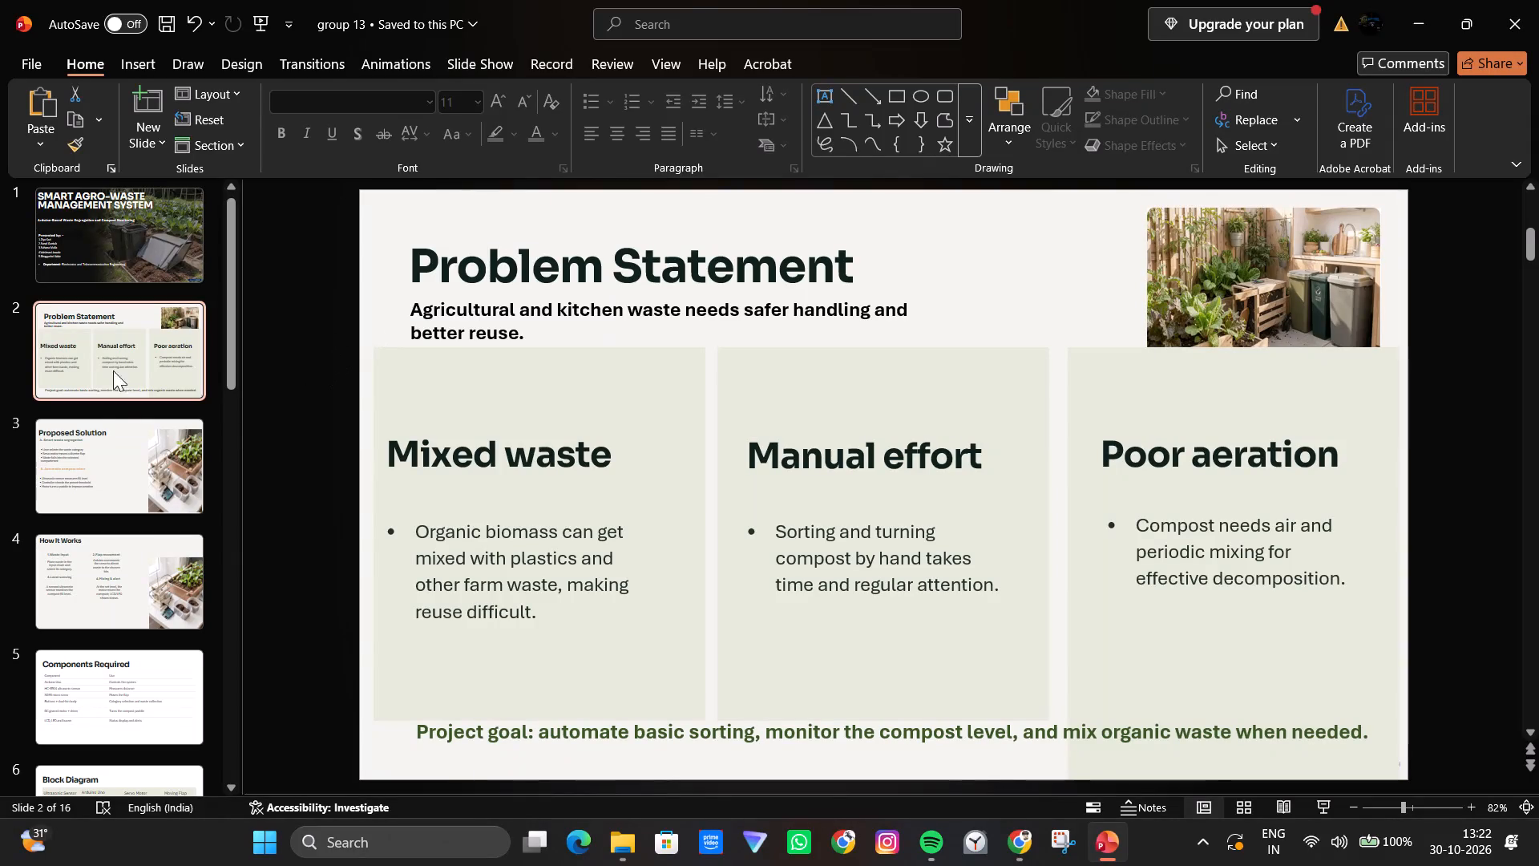
Check the Proposed Solution slide briefly and return to the Problem Statement slide.
{"action": "left_click", "coordinate": [103, 433]}
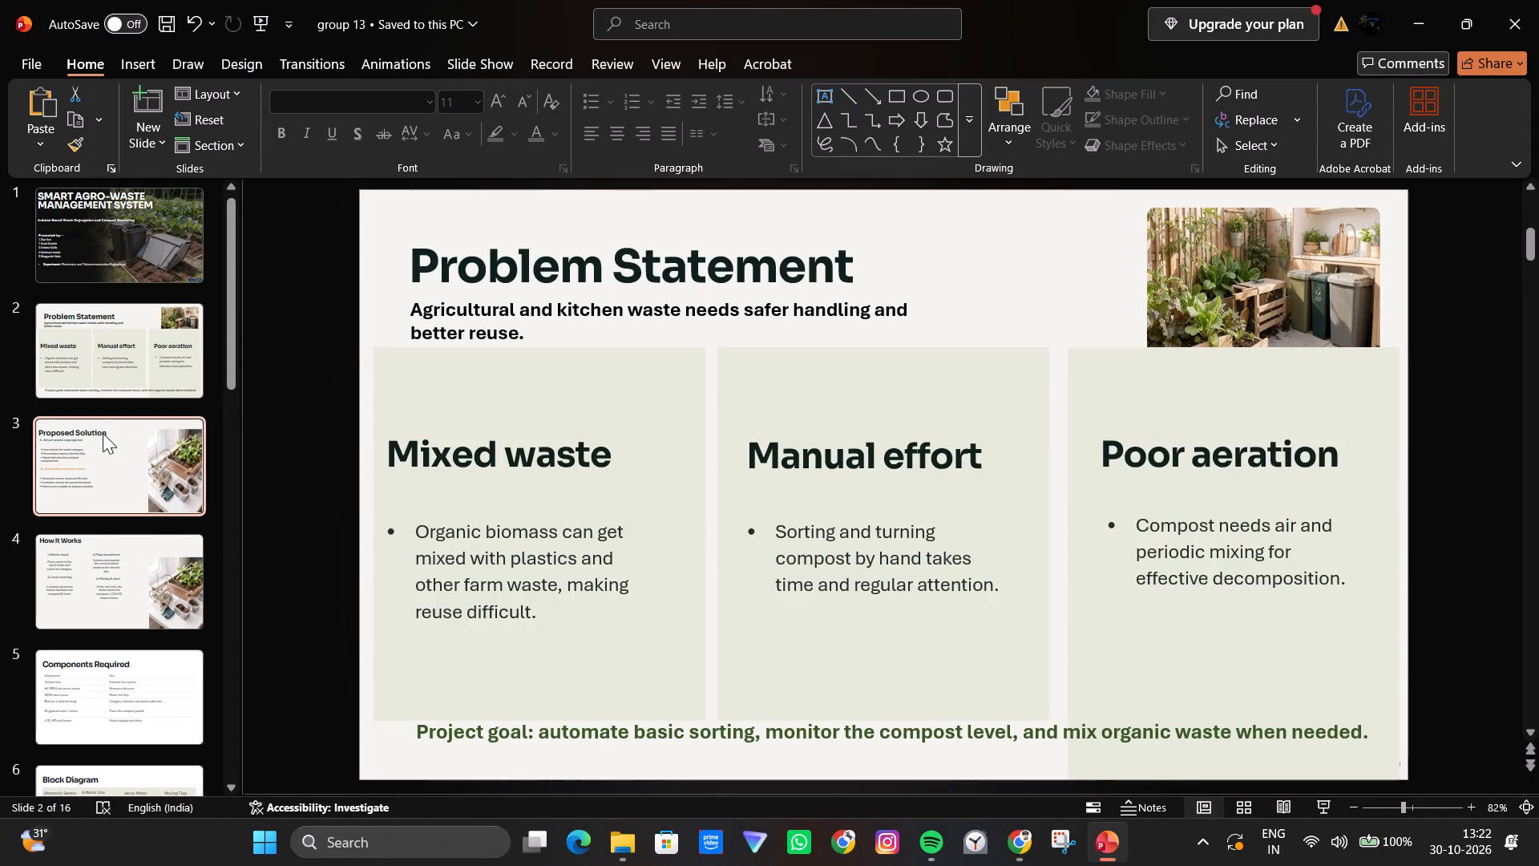
{"action": "left_click", "coordinate": [119, 374]}
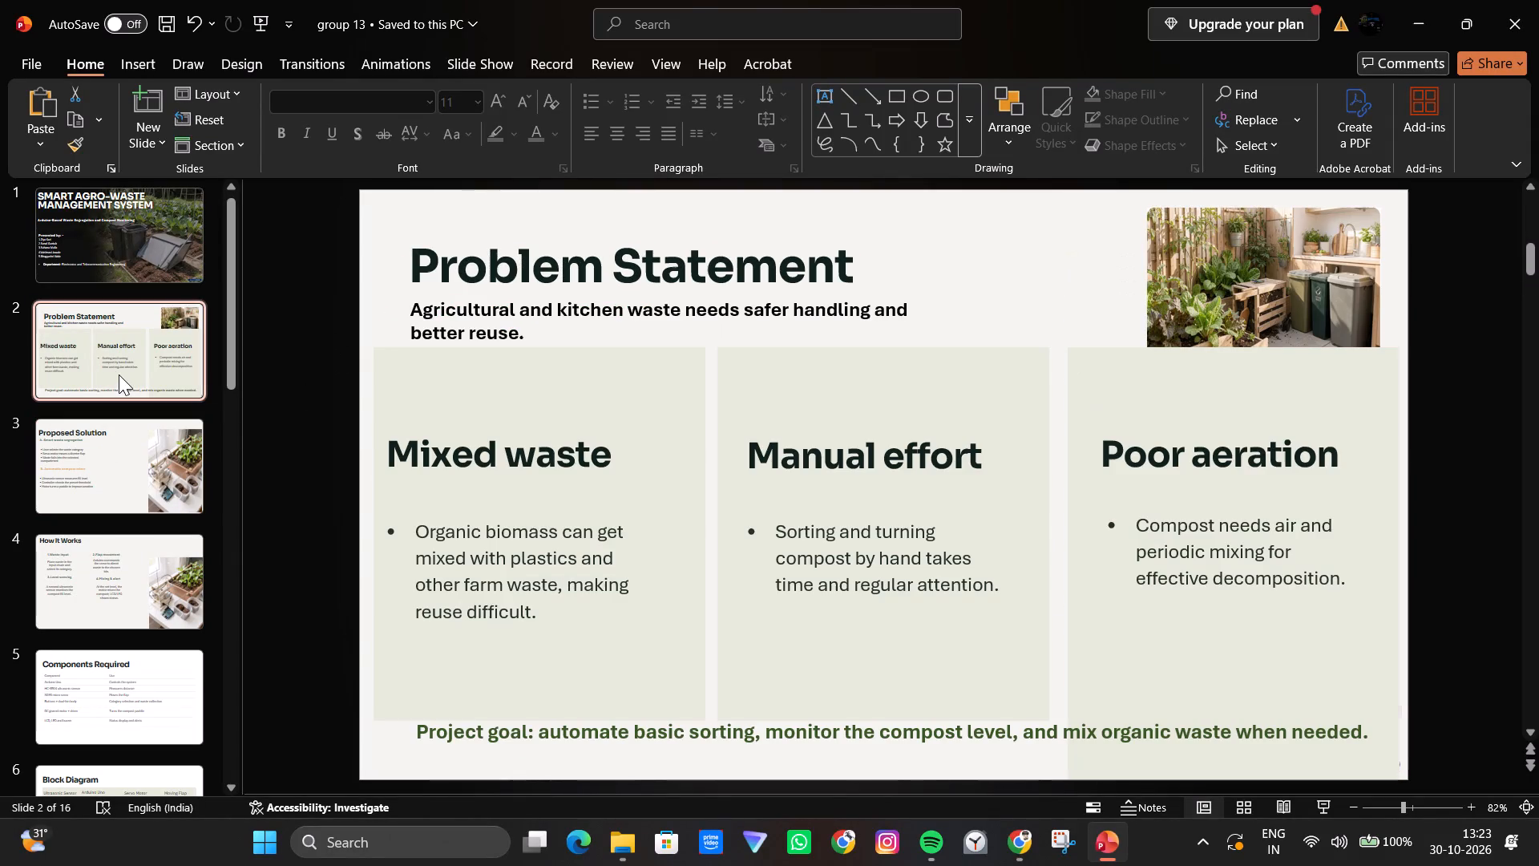
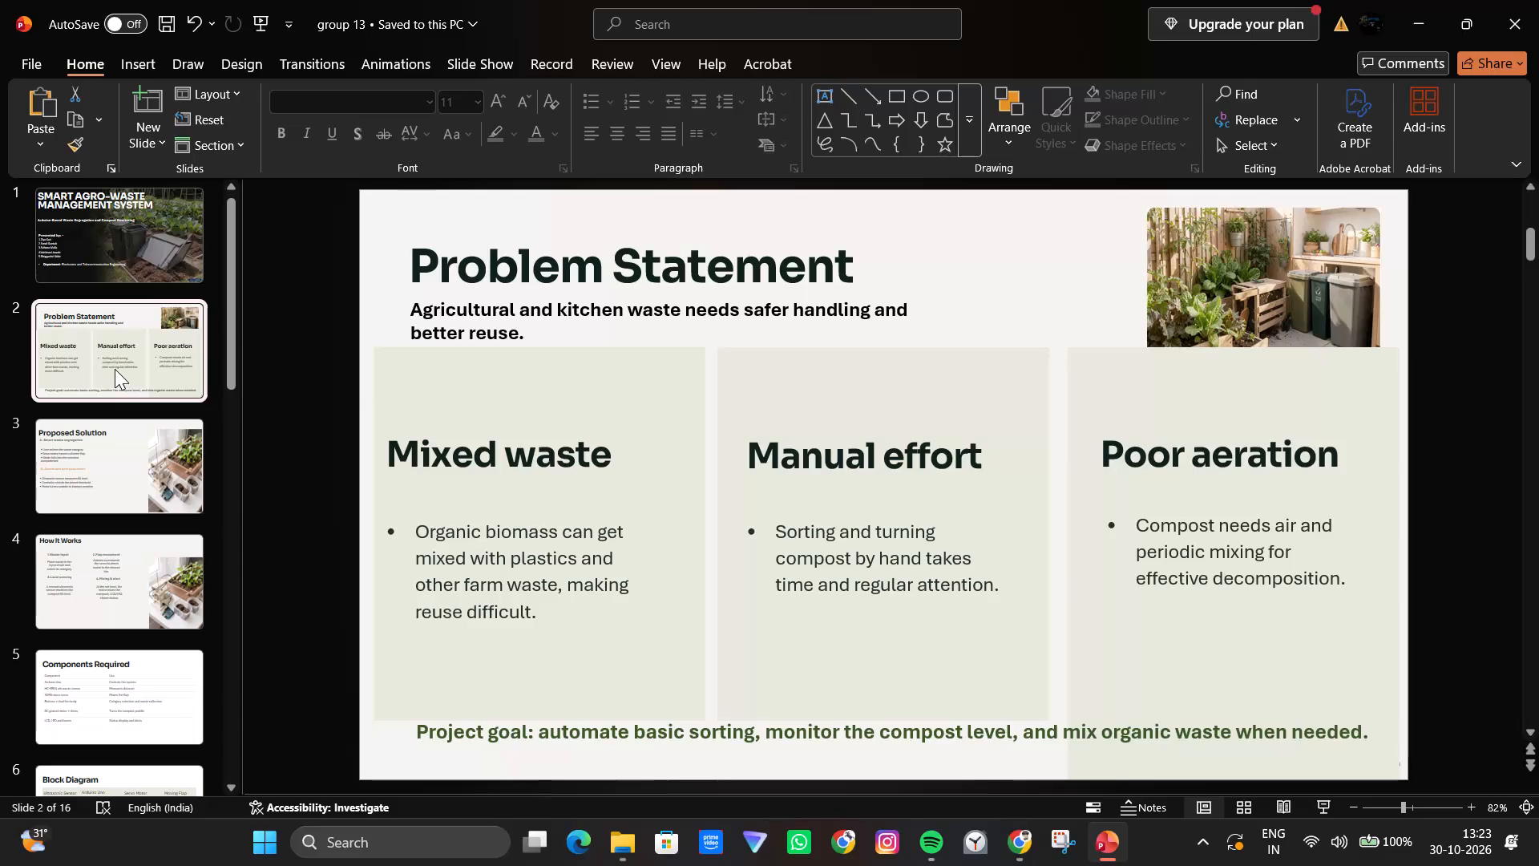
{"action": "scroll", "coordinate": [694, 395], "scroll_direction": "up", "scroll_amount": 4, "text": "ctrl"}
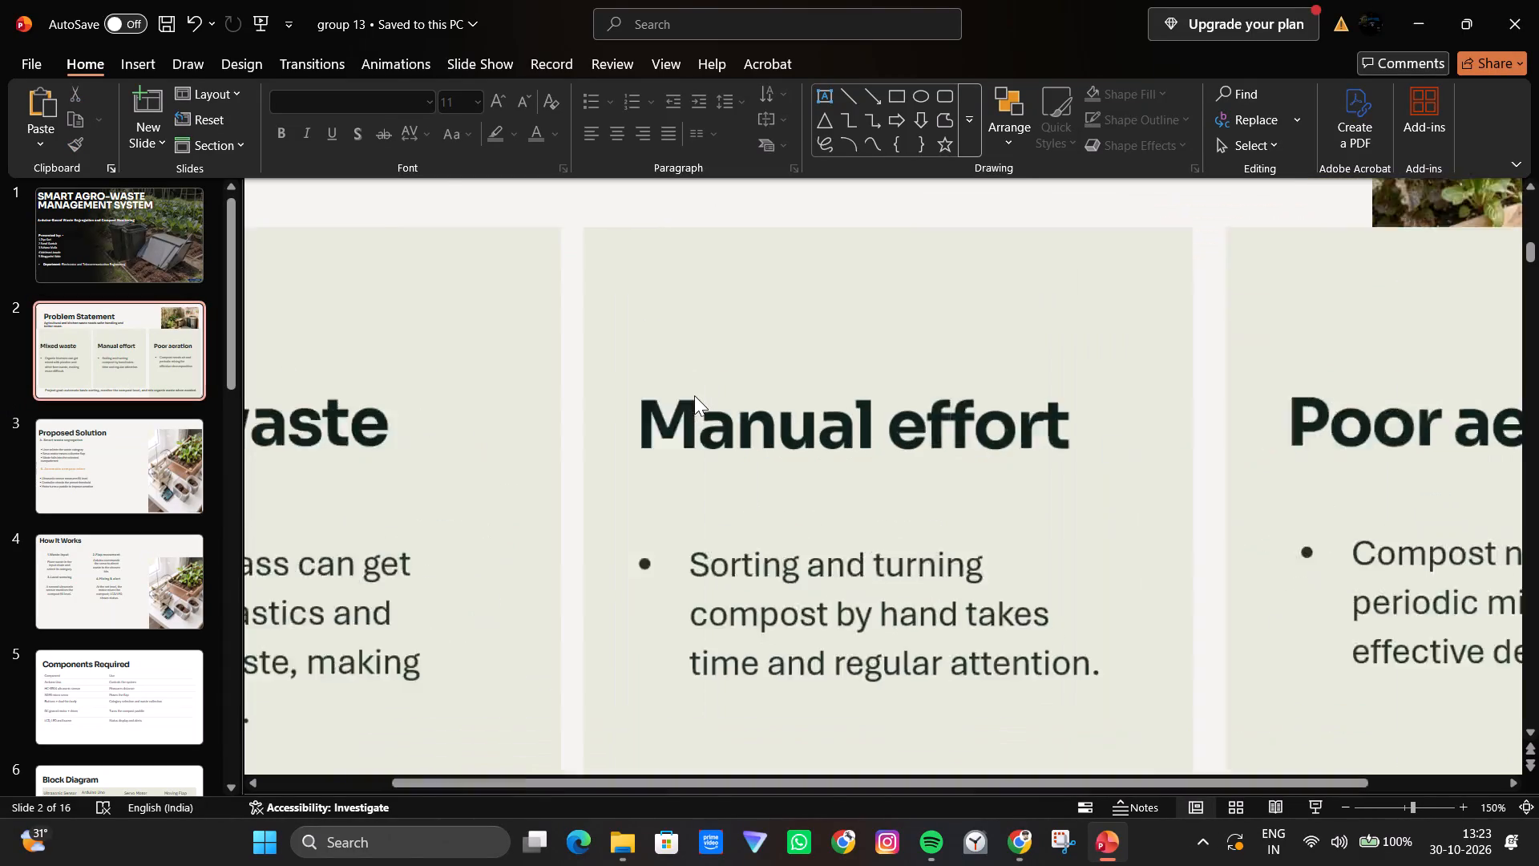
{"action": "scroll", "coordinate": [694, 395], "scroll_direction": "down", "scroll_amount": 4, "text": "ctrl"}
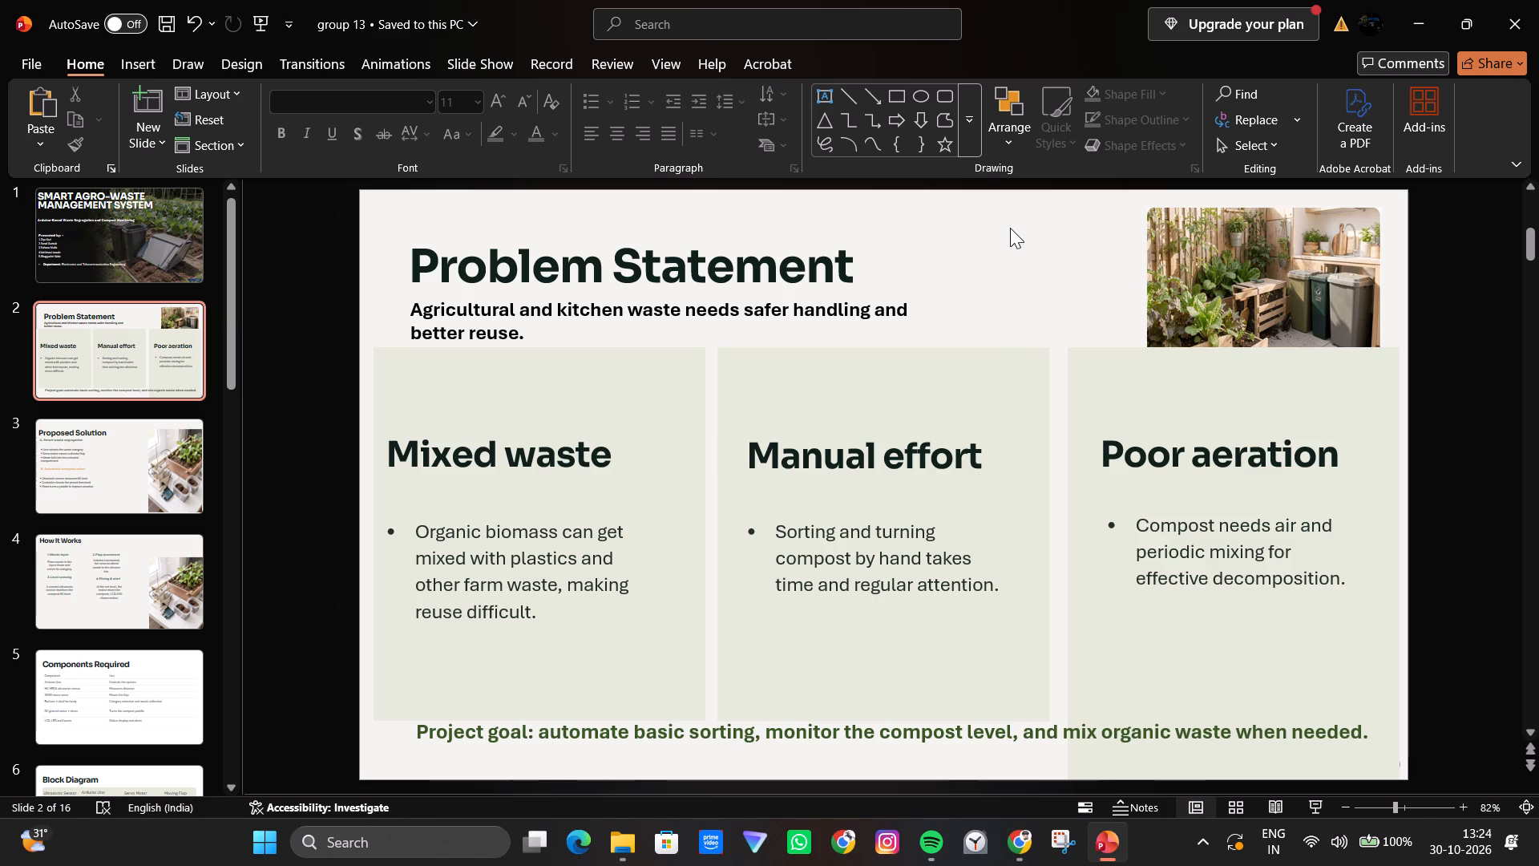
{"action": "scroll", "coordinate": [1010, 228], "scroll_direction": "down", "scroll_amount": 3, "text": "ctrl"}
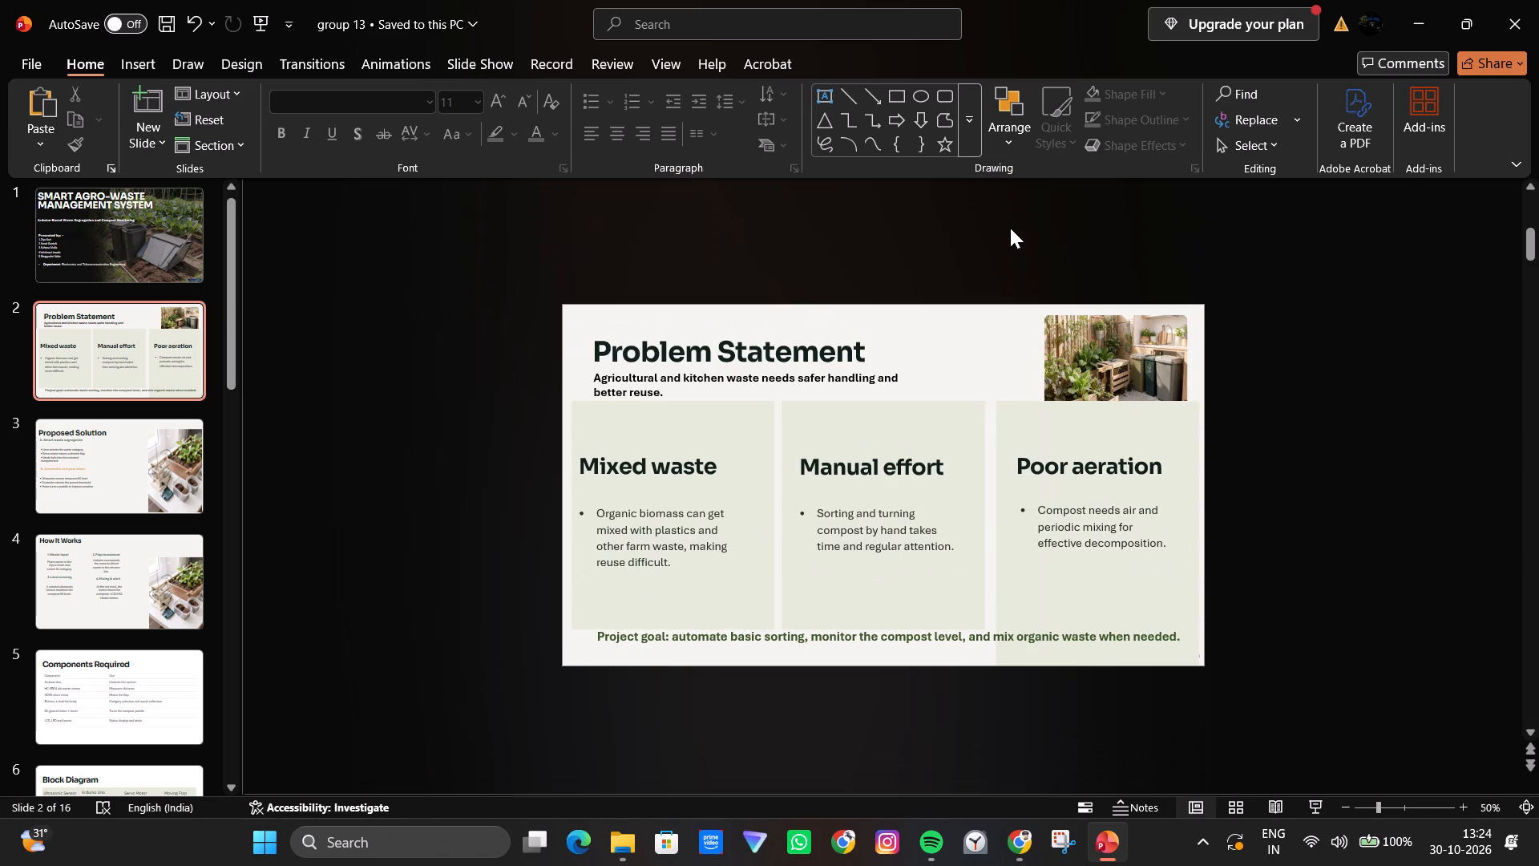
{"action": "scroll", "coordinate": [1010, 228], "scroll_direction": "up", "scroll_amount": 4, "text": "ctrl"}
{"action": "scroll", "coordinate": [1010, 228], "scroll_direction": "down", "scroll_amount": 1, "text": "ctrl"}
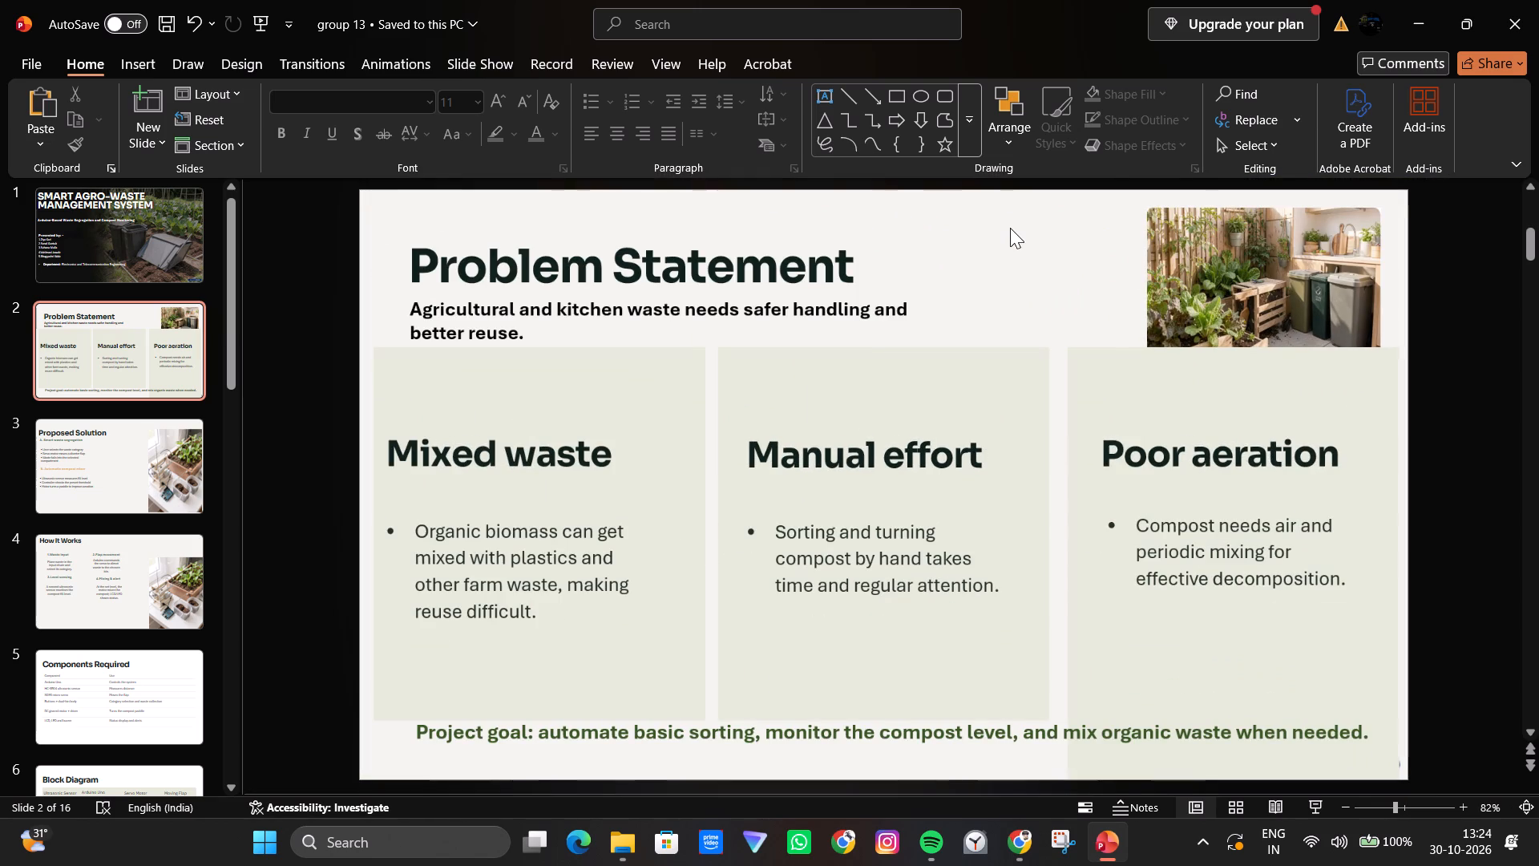
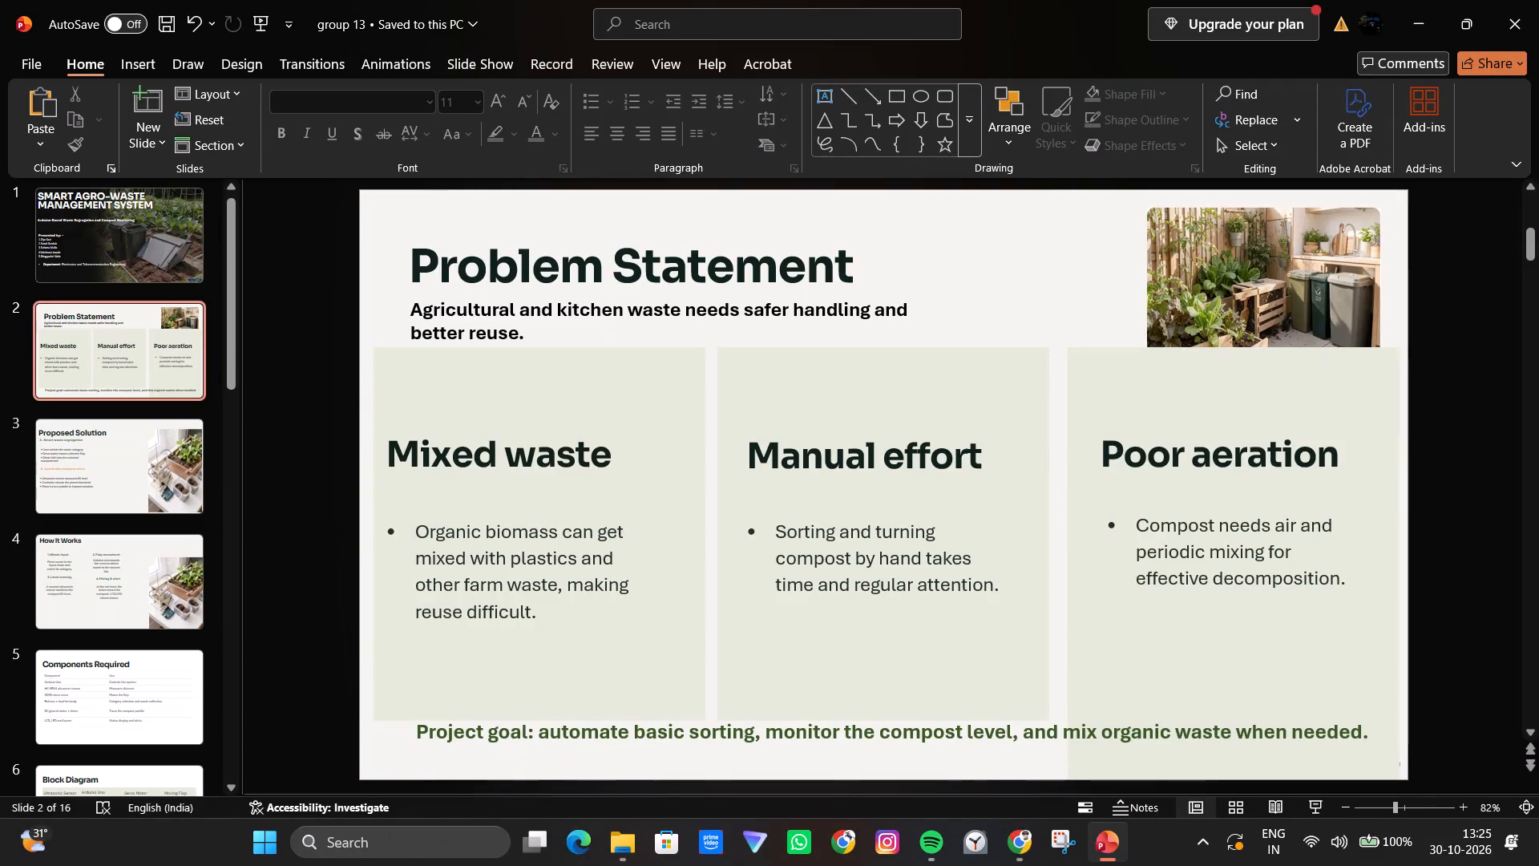
Capitalize the first letter of "automate" in the project goal line at the bottom of the Problem Statement slide.
{"action": "left_click", "coordinate": [547, 733]}
{"action": "key", "text": "BackSpace"}
{"action": "key", "text": "shift+a"}
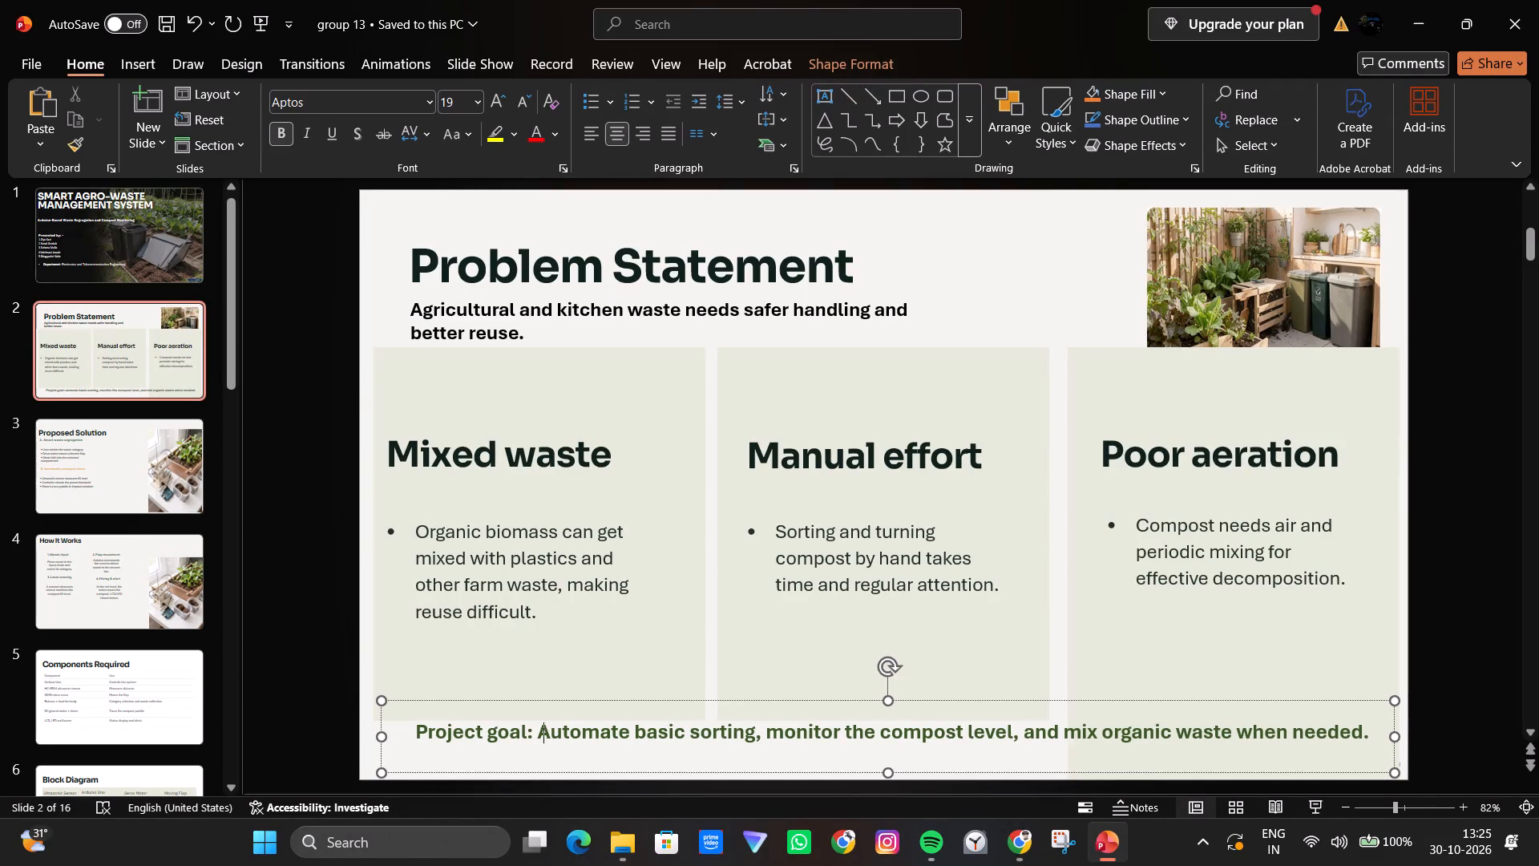
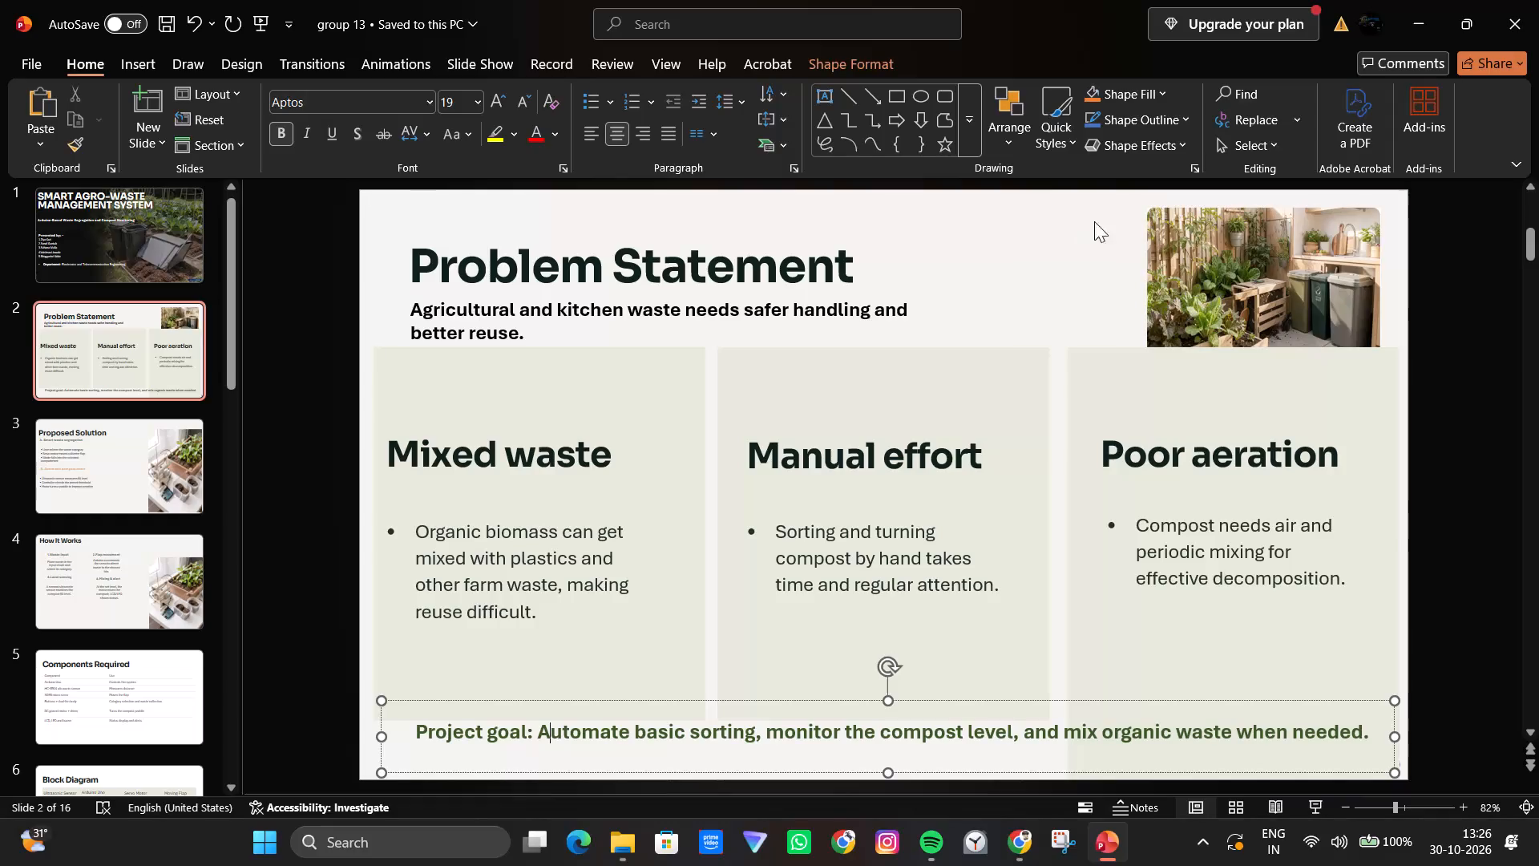
Finish with the Problem Statement slide and open slide 3, Proposed Solution, to review its text.
{"action": "left_click", "coordinate": [1012, 241]}
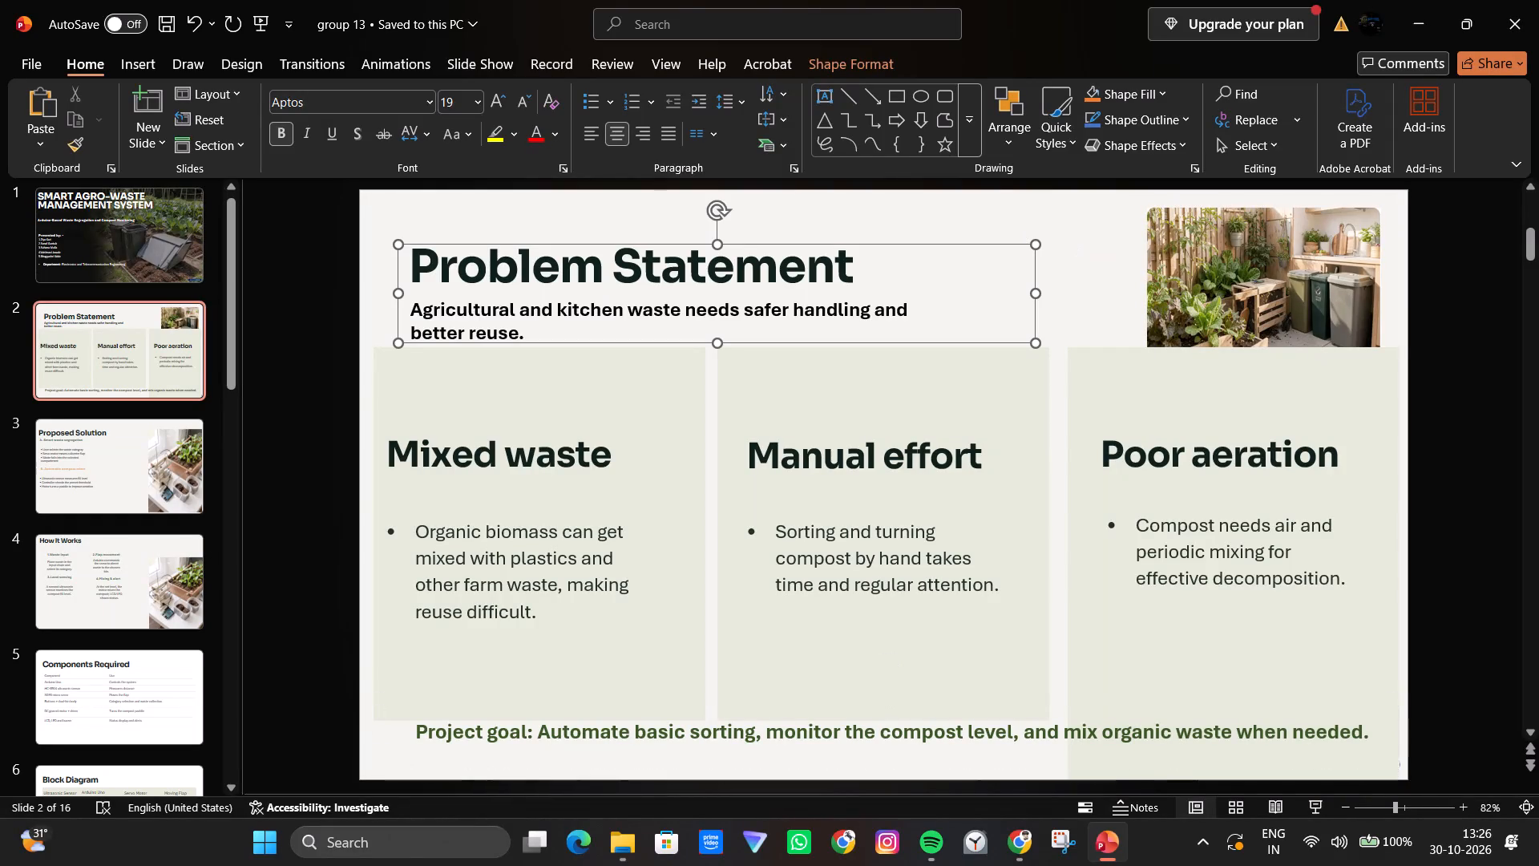
{"action": "left_click", "coordinate": [1076, 230]}
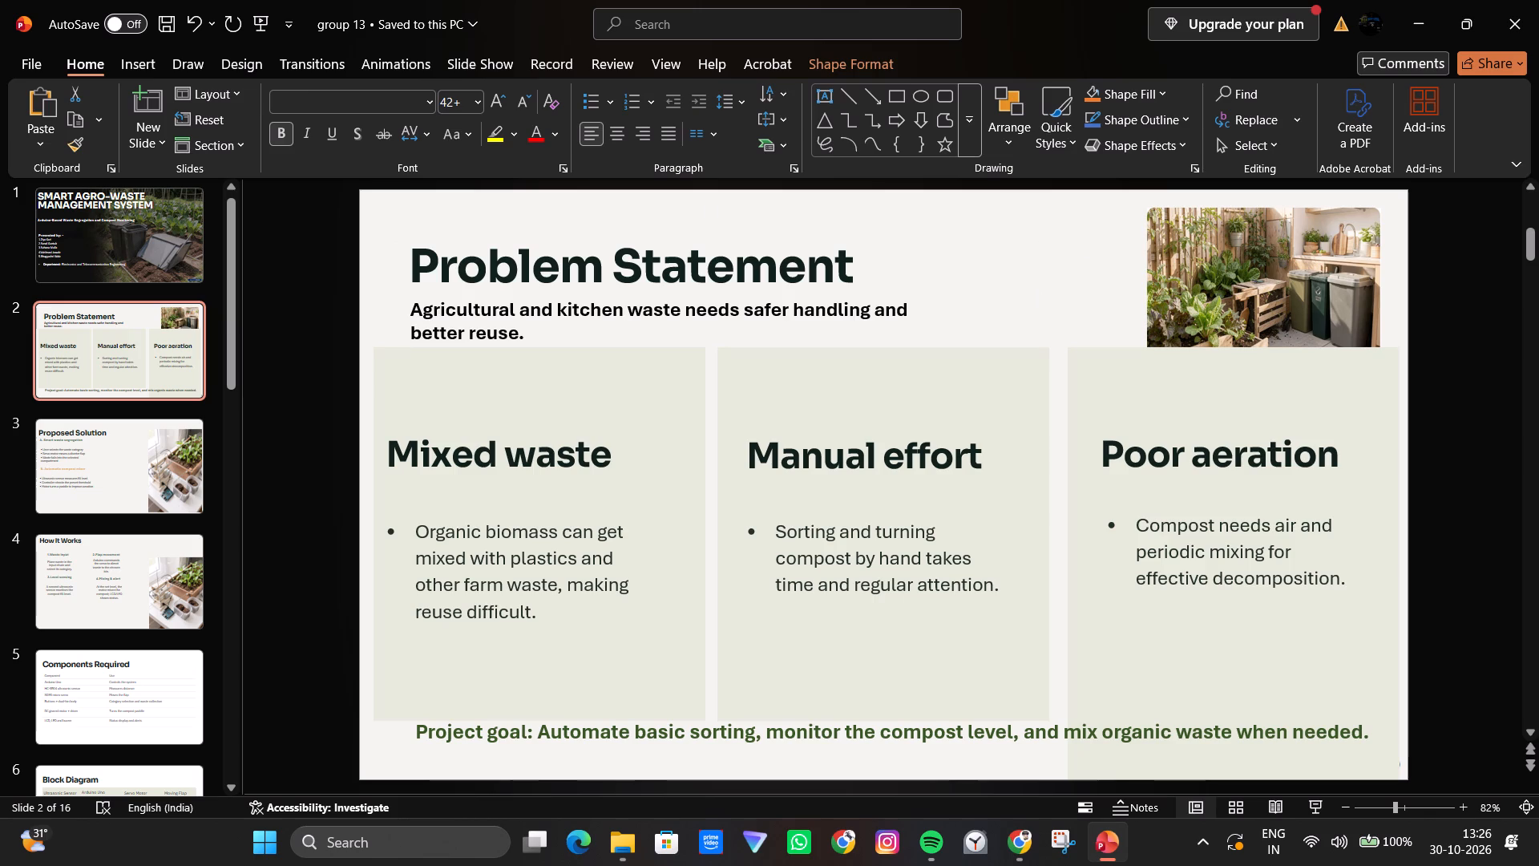
{"action": "left_click", "coordinate": [148, 481]}
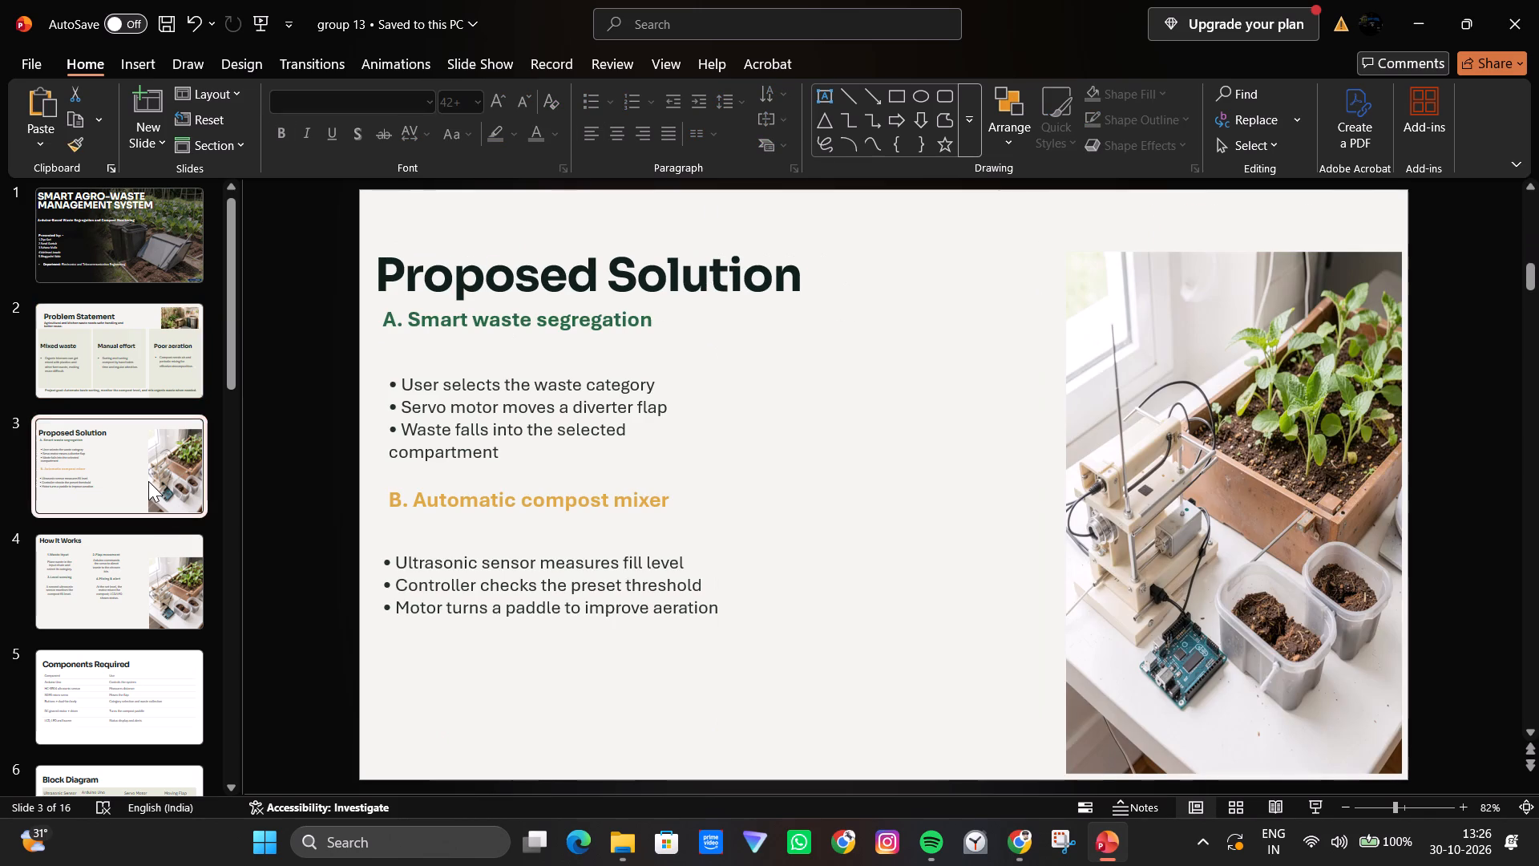
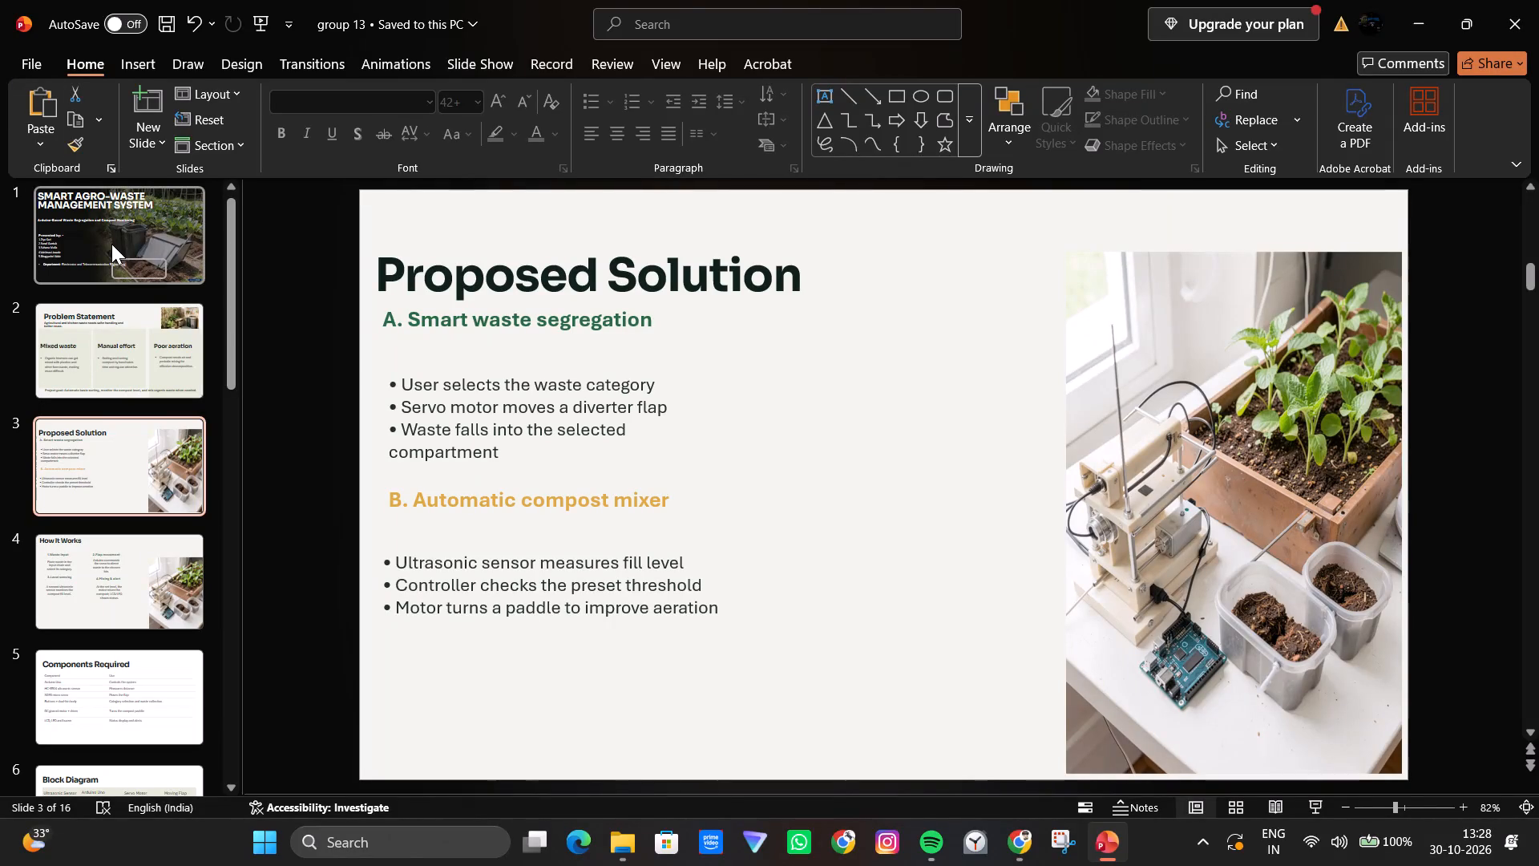
Delete the three unused template slides that follow the Thank You slide at the end of the presentation.
{"action": "left_click", "coordinate": [111, 244]}
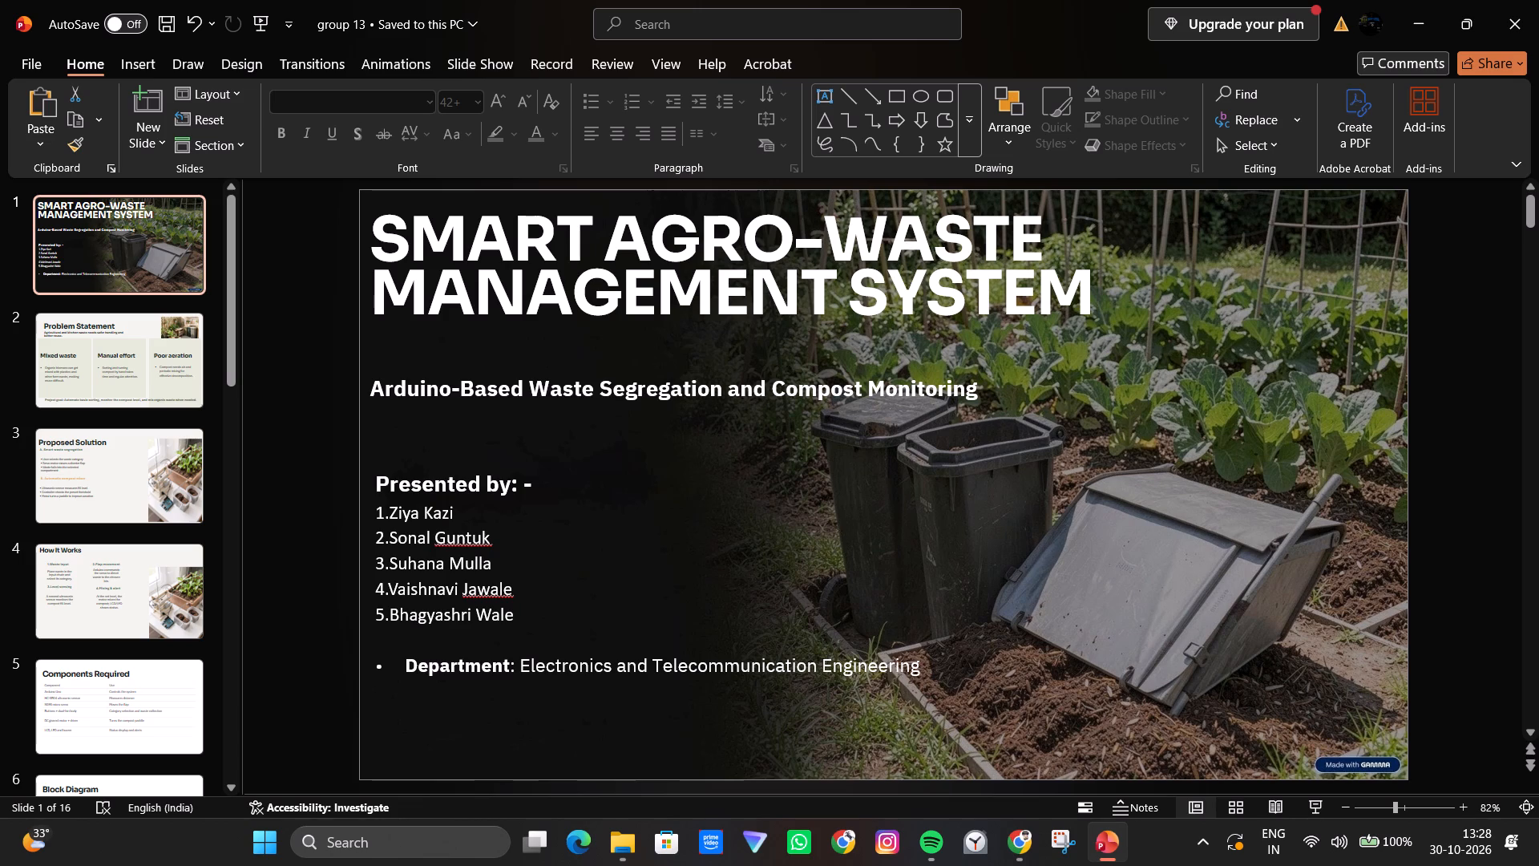
{"action": "left_click", "coordinate": [149, 373]}
{"action": "scroll", "coordinate": [149, 373], "scroll_direction": "down", "scroll_amount": 5}
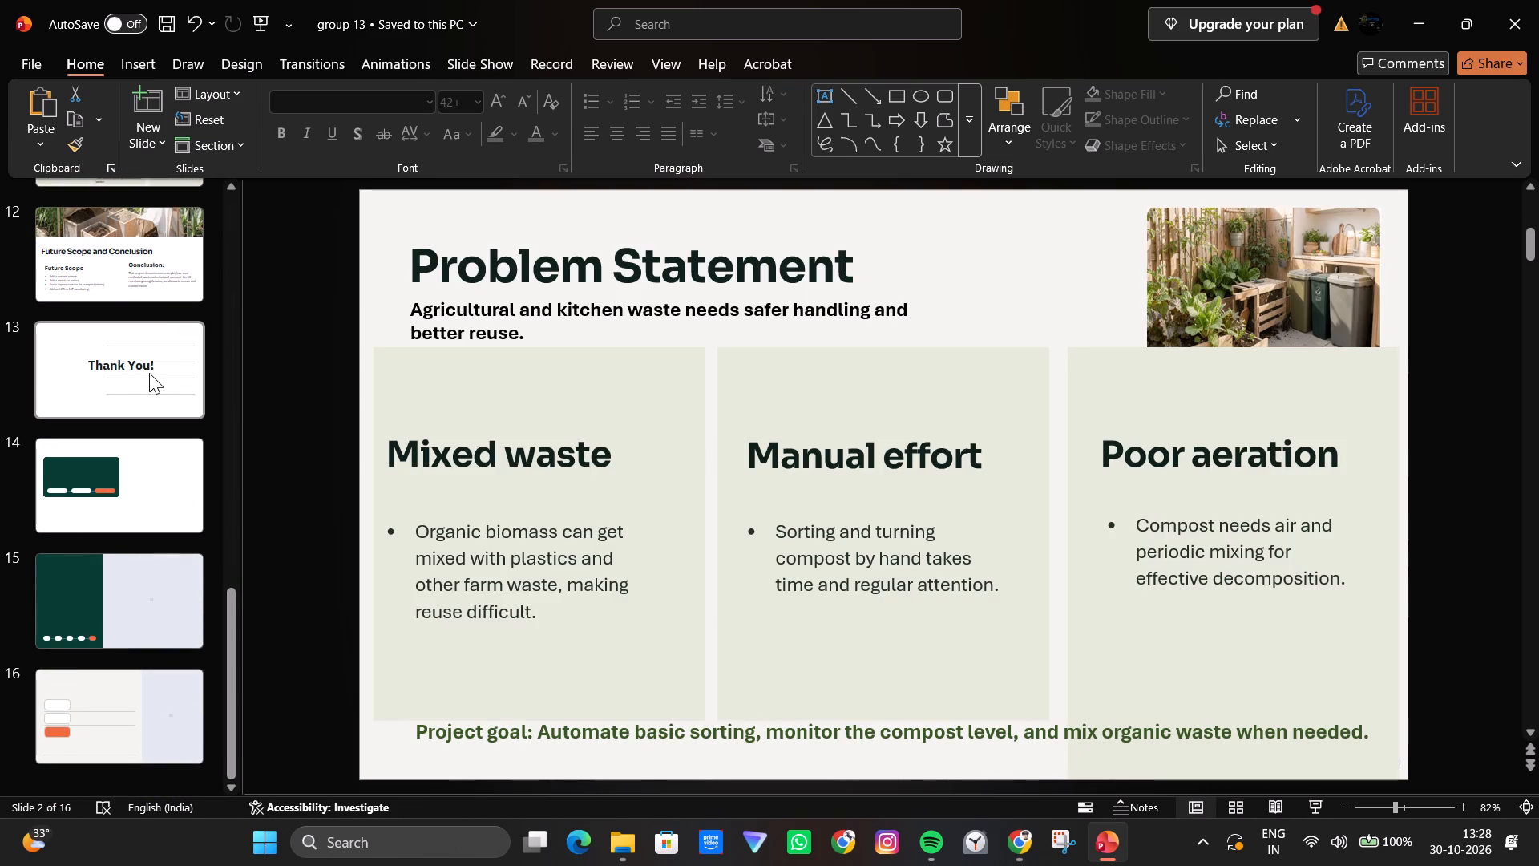
{"action": "left_click", "coordinate": [162, 604]}
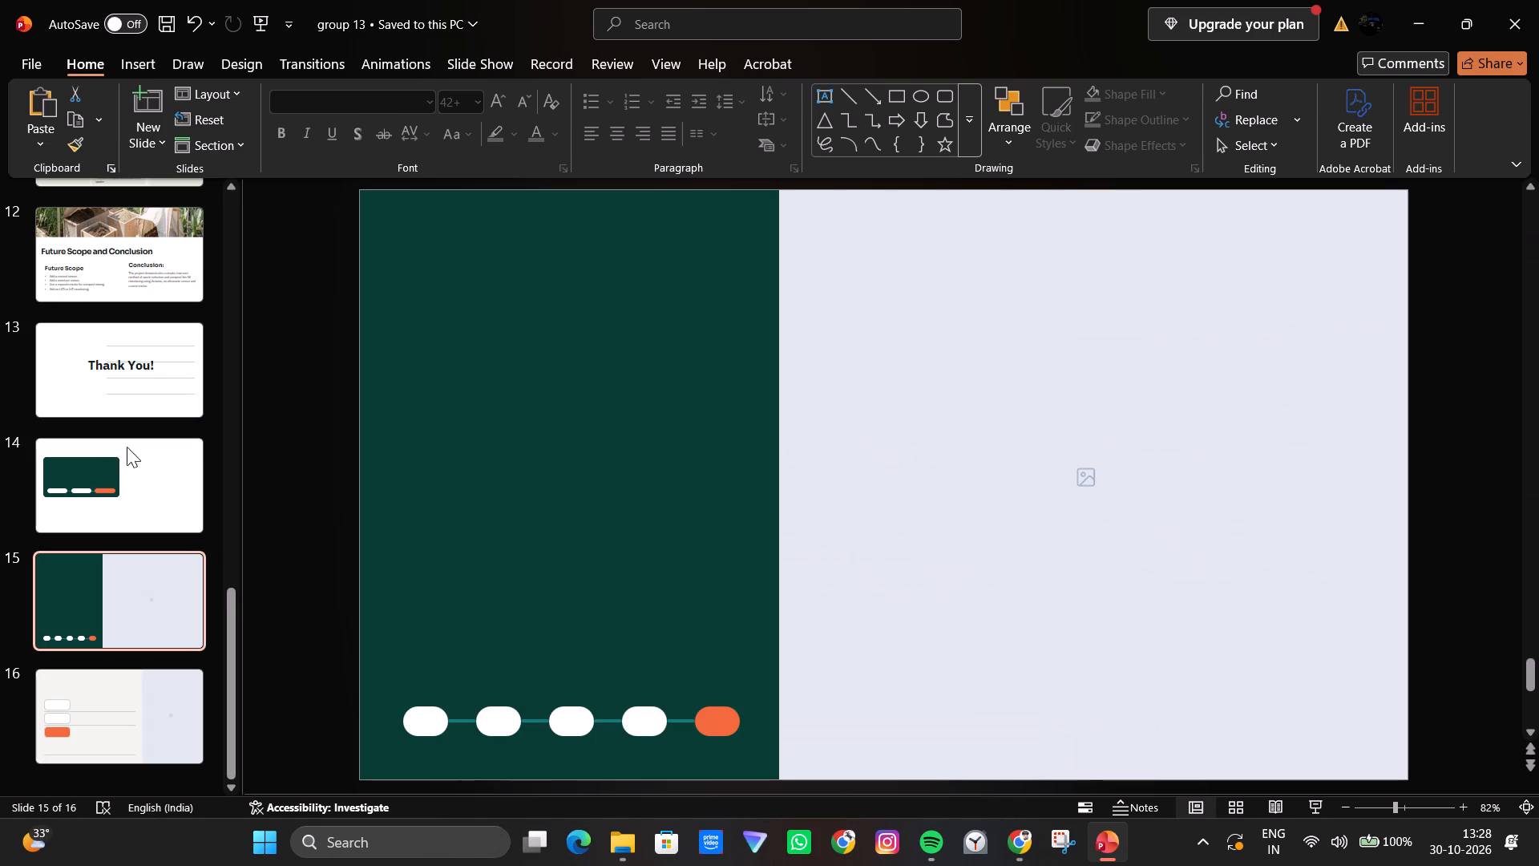
{"action": "left_click", "coordinate": [111, 496]}
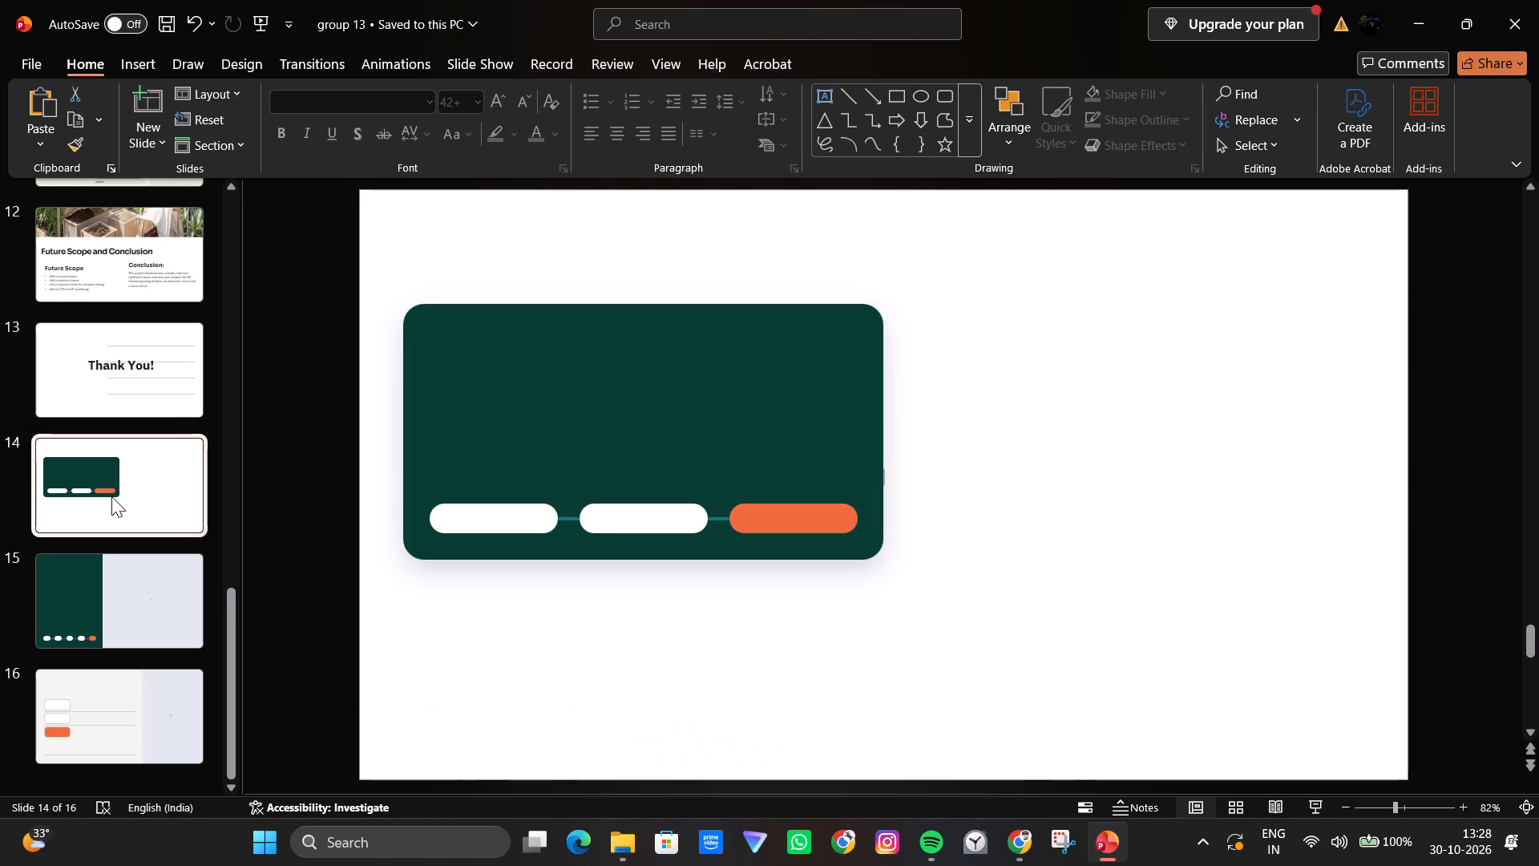
{"action": "left_click_drag", "start_coordinate": [111, 496], "coordinate": [128, 496]}
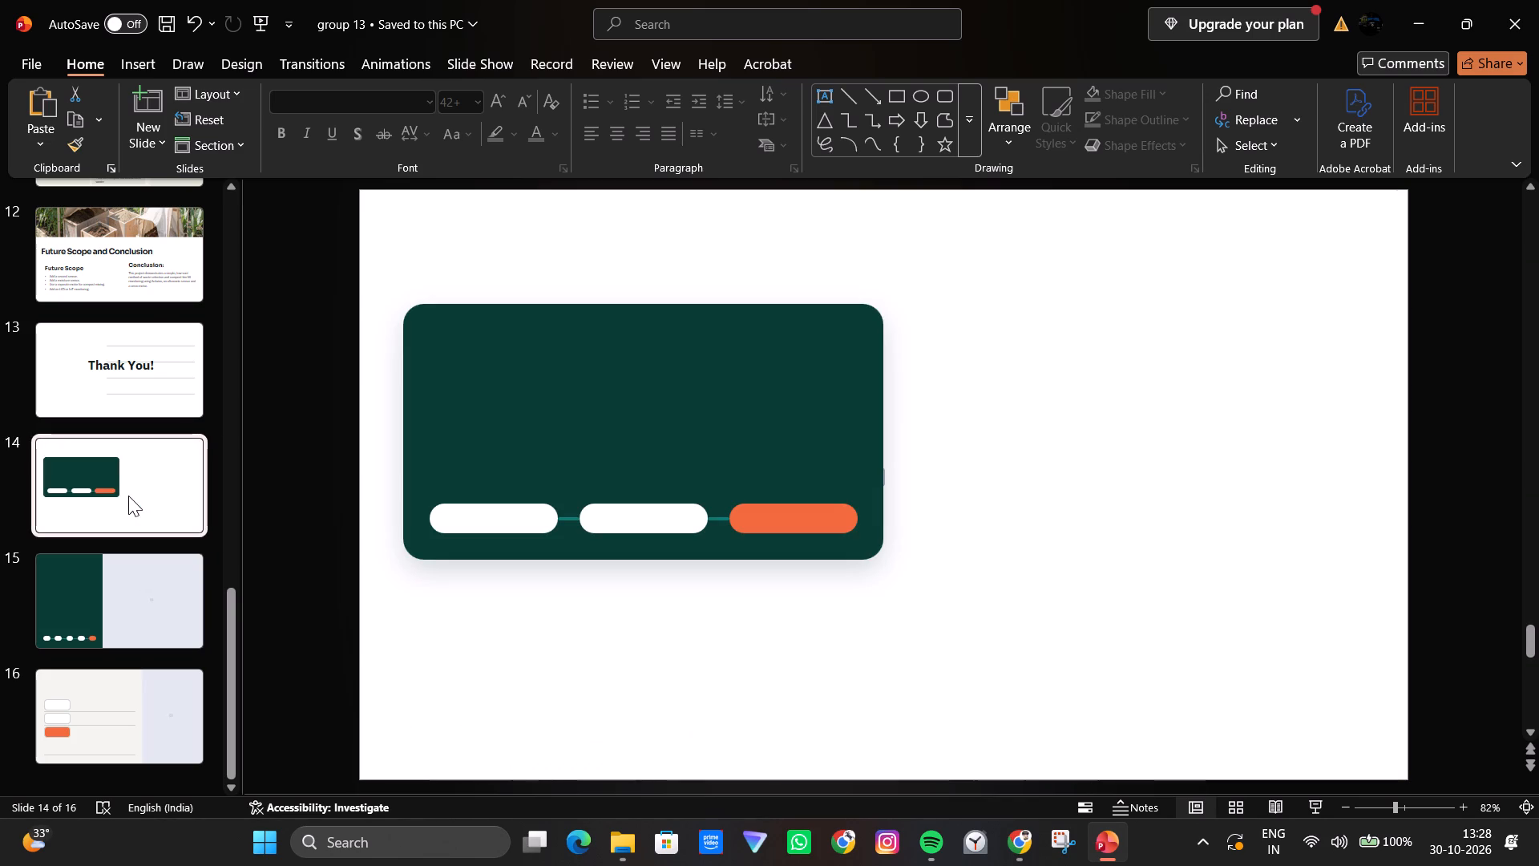
{"action": "right_click", "coordinate": [128, 496]}
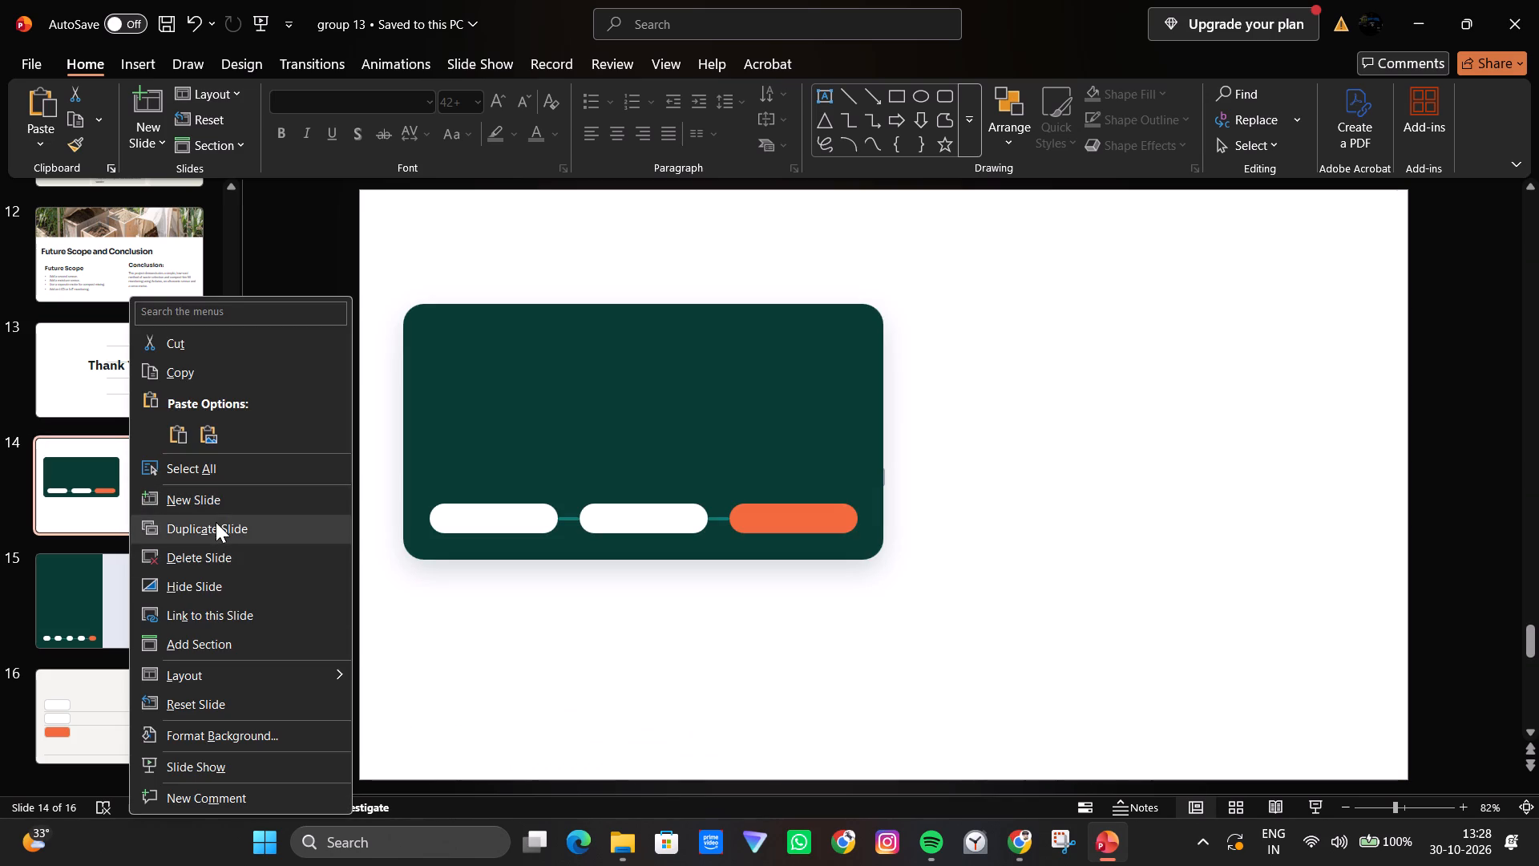
{"action": "left_click", "coordinate": [208, 569]}
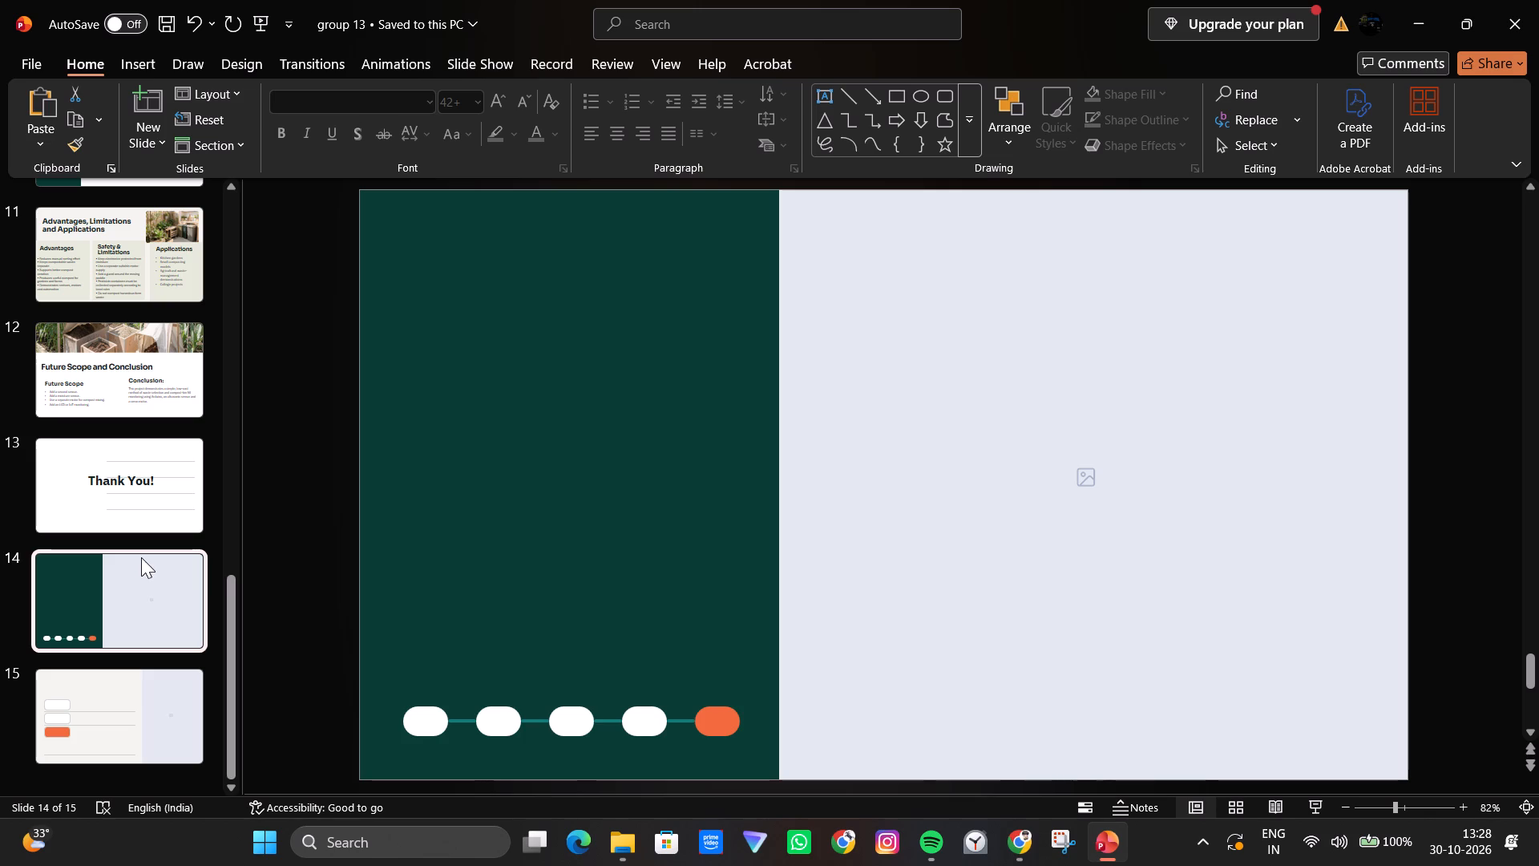
{"action": "key", "text": "Delete"}
{"action": "right_click", "coordinate": [141, 558]}
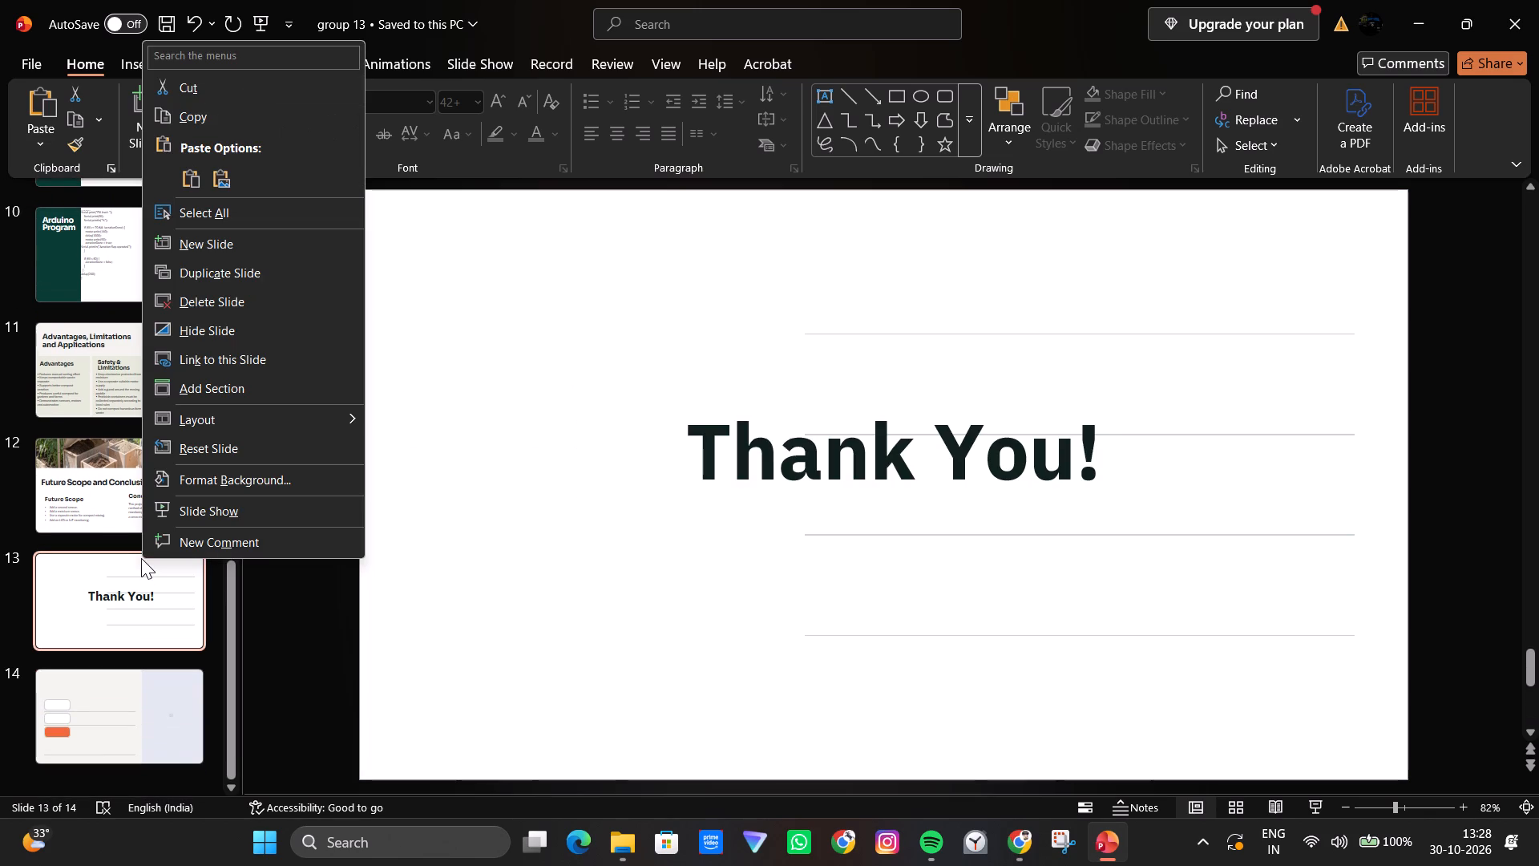
{"action": "left_click", "coordinate": [61, 751]}
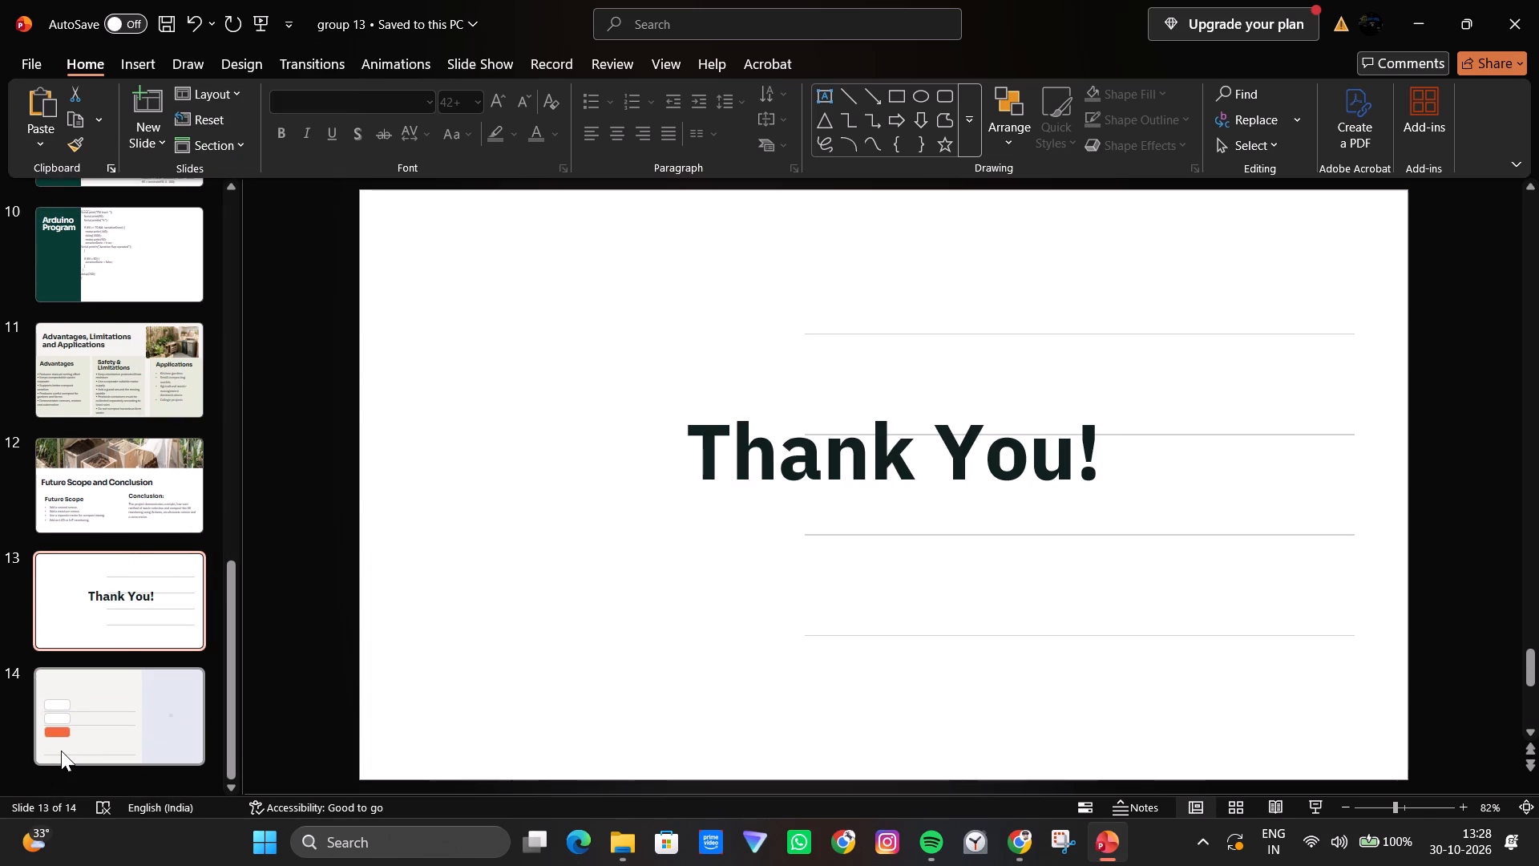
{"action": "left_click", "coordinate": [61, 751]}
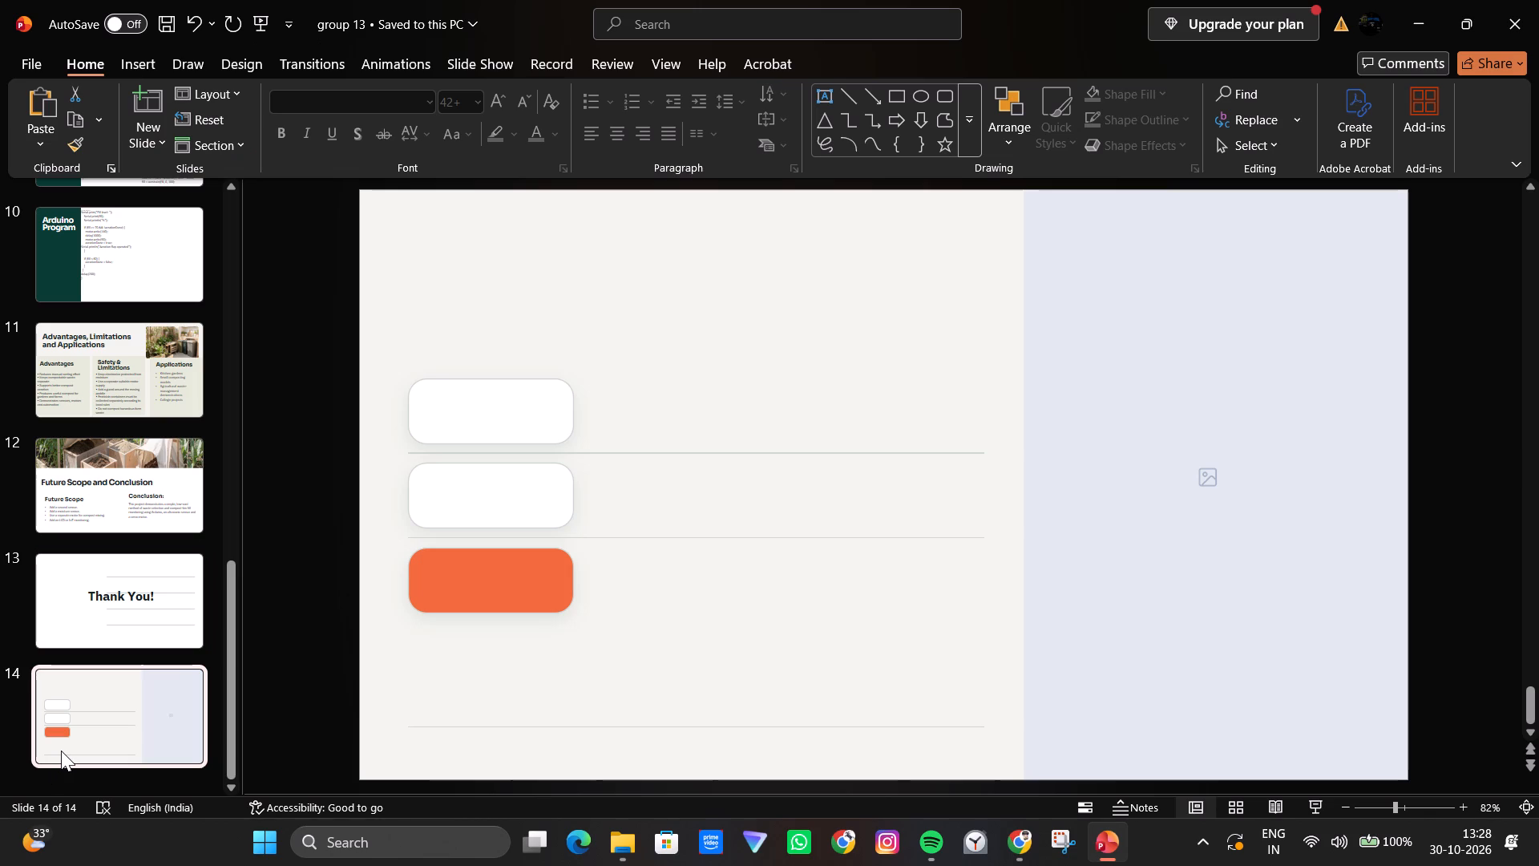
{"action": "key", "text": "Delete"}
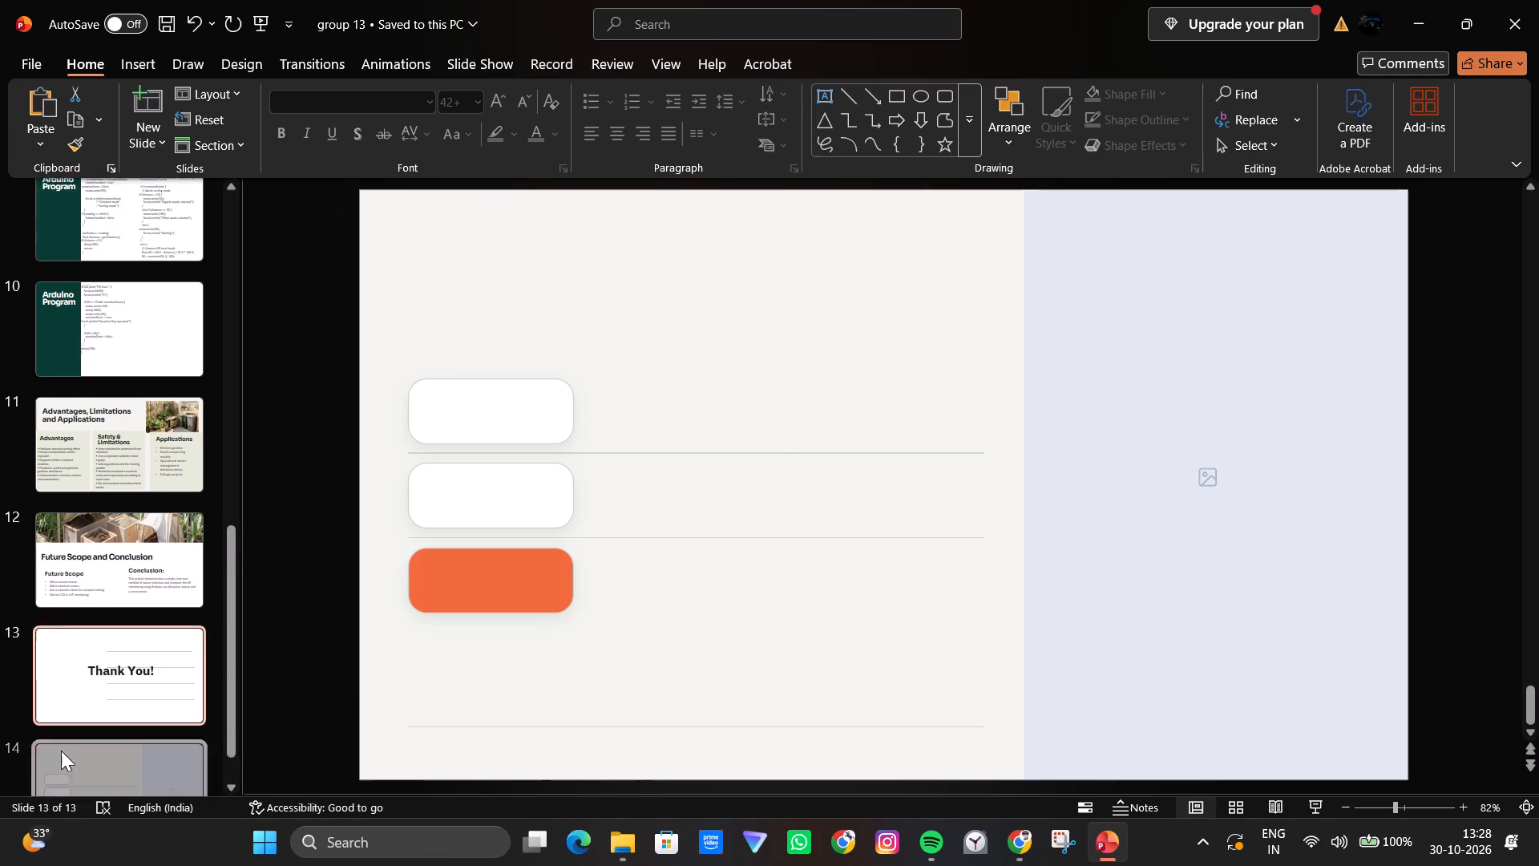
Look through the remaining slides and open slide 6, Block Diagram, to review its content.
{"action": "scroll", "coordinate": [99, 385], "scroll_direction": "up", "scroll_amount": 1}
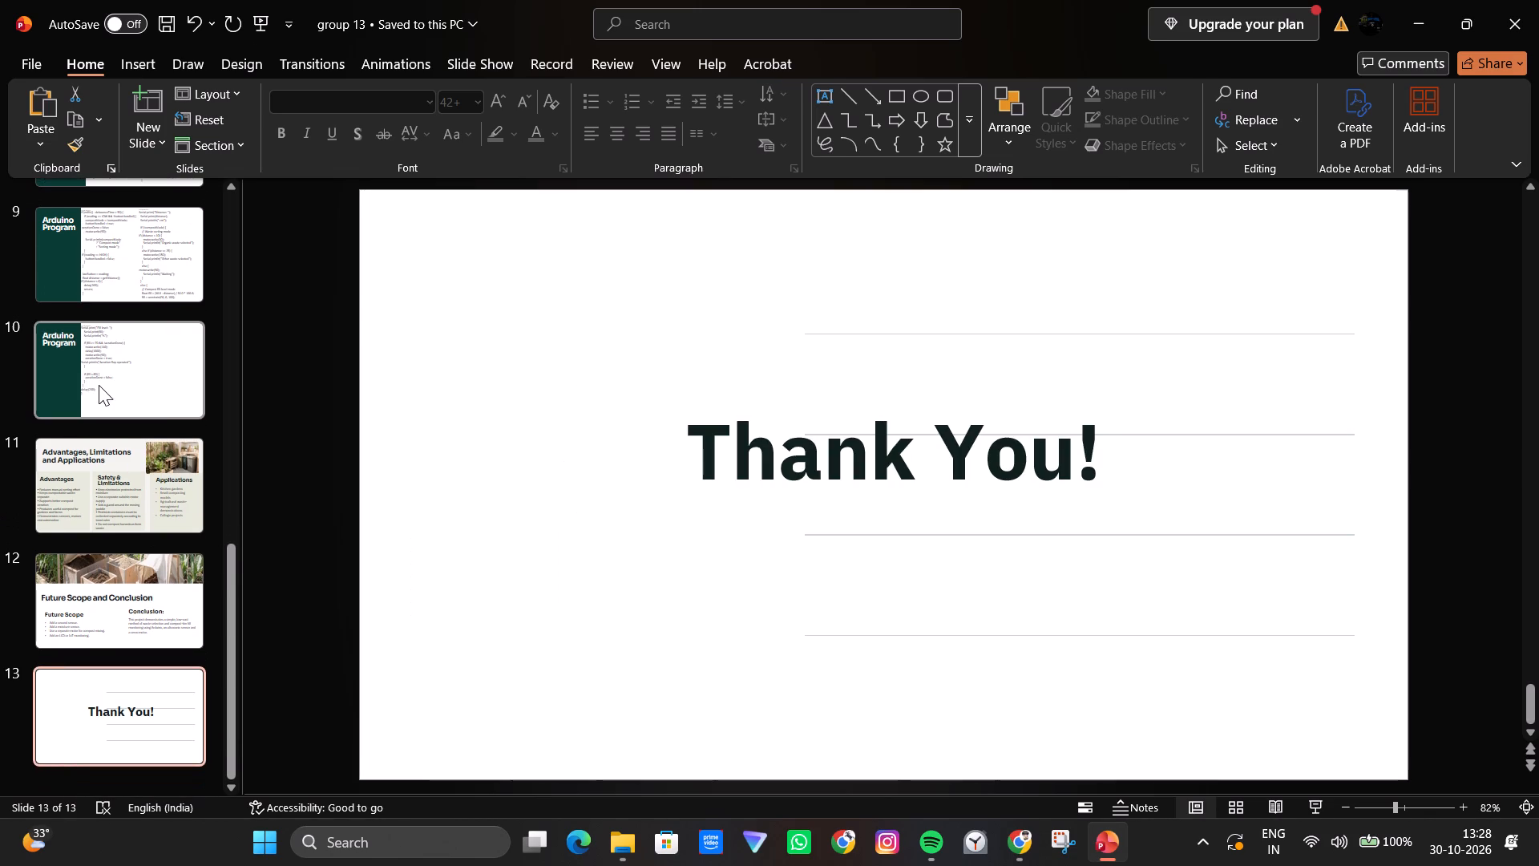
{"action": "scroll", "coordinate": [99, 385], "scroll_direction": "up", "scroll_amount": 5}
{"action": "scroll", "coordinate": [99, 385], "scroll_direction": "down", "scroll_amount": 1}
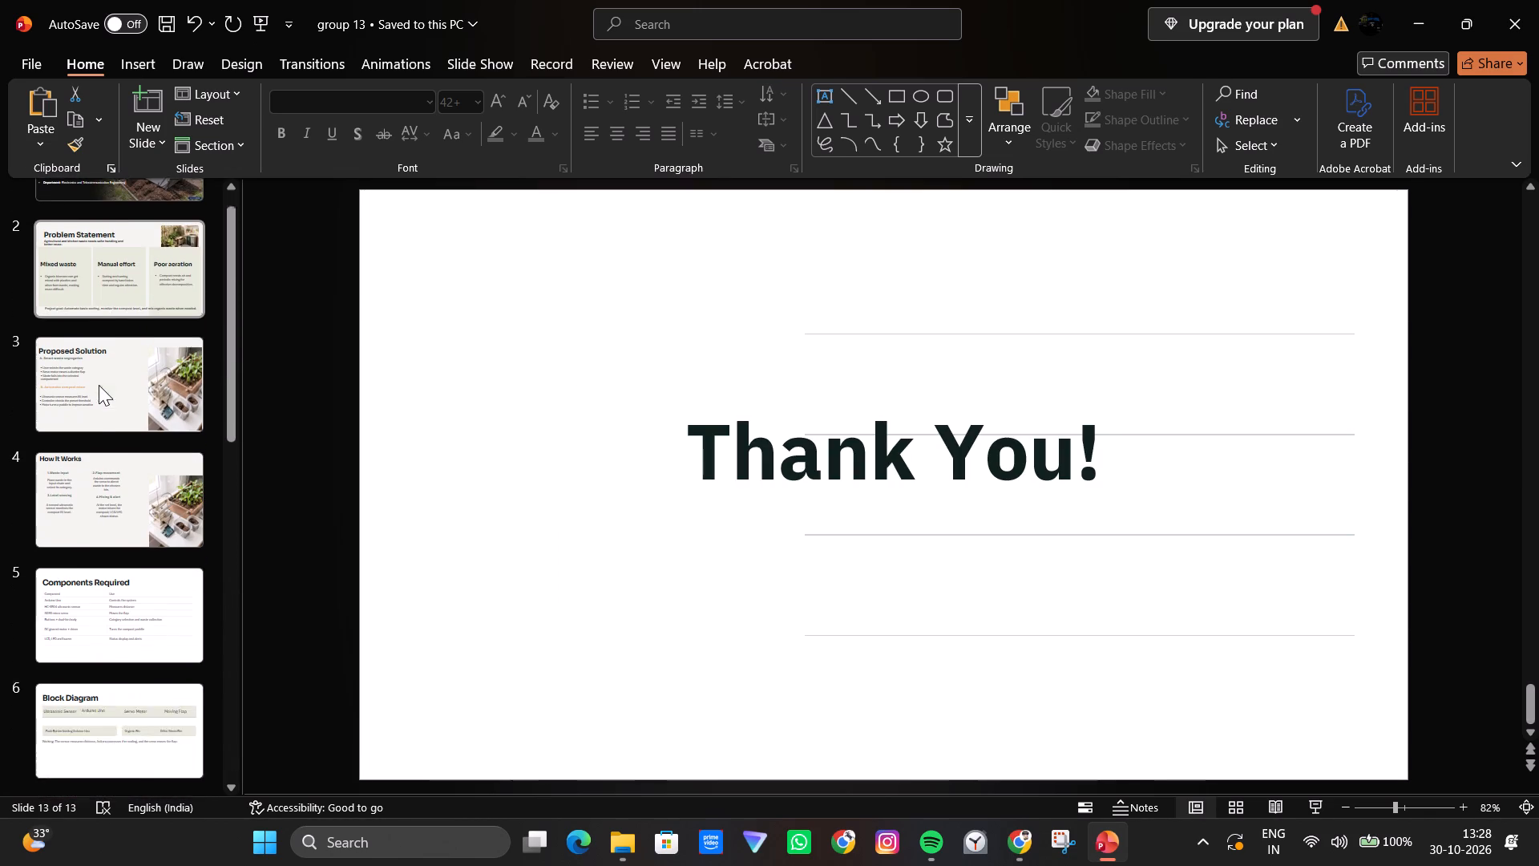
{"action": "scroll", "coordinate": [99, 385], "scroll_direction": "down", "scroll_amount": 1}
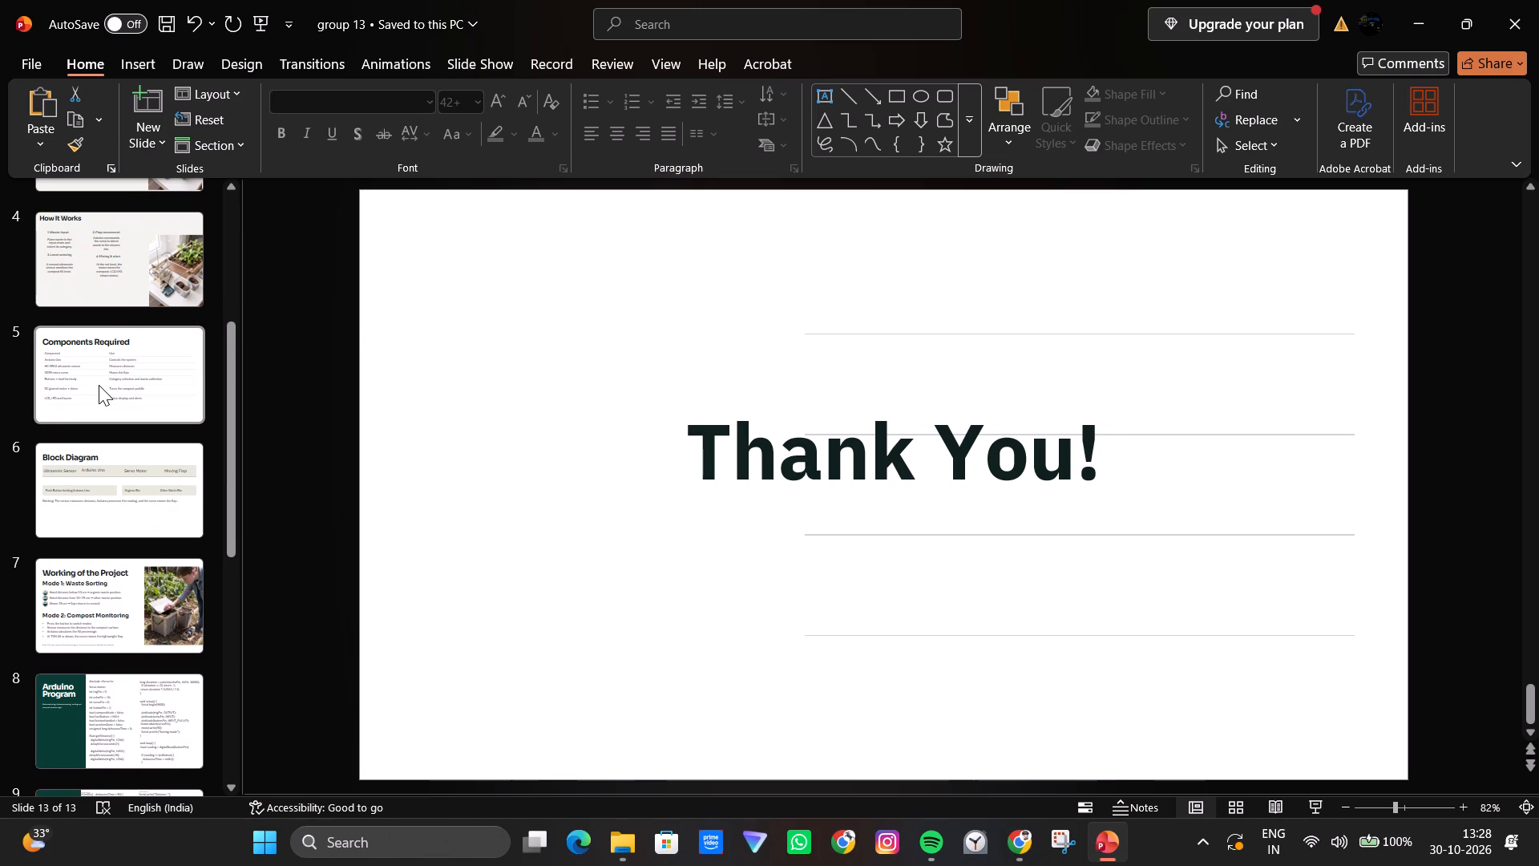
{"action": "scroll", "coordinate": [148, 571], "scroll_direction": "down", "scroll_amount": 6}
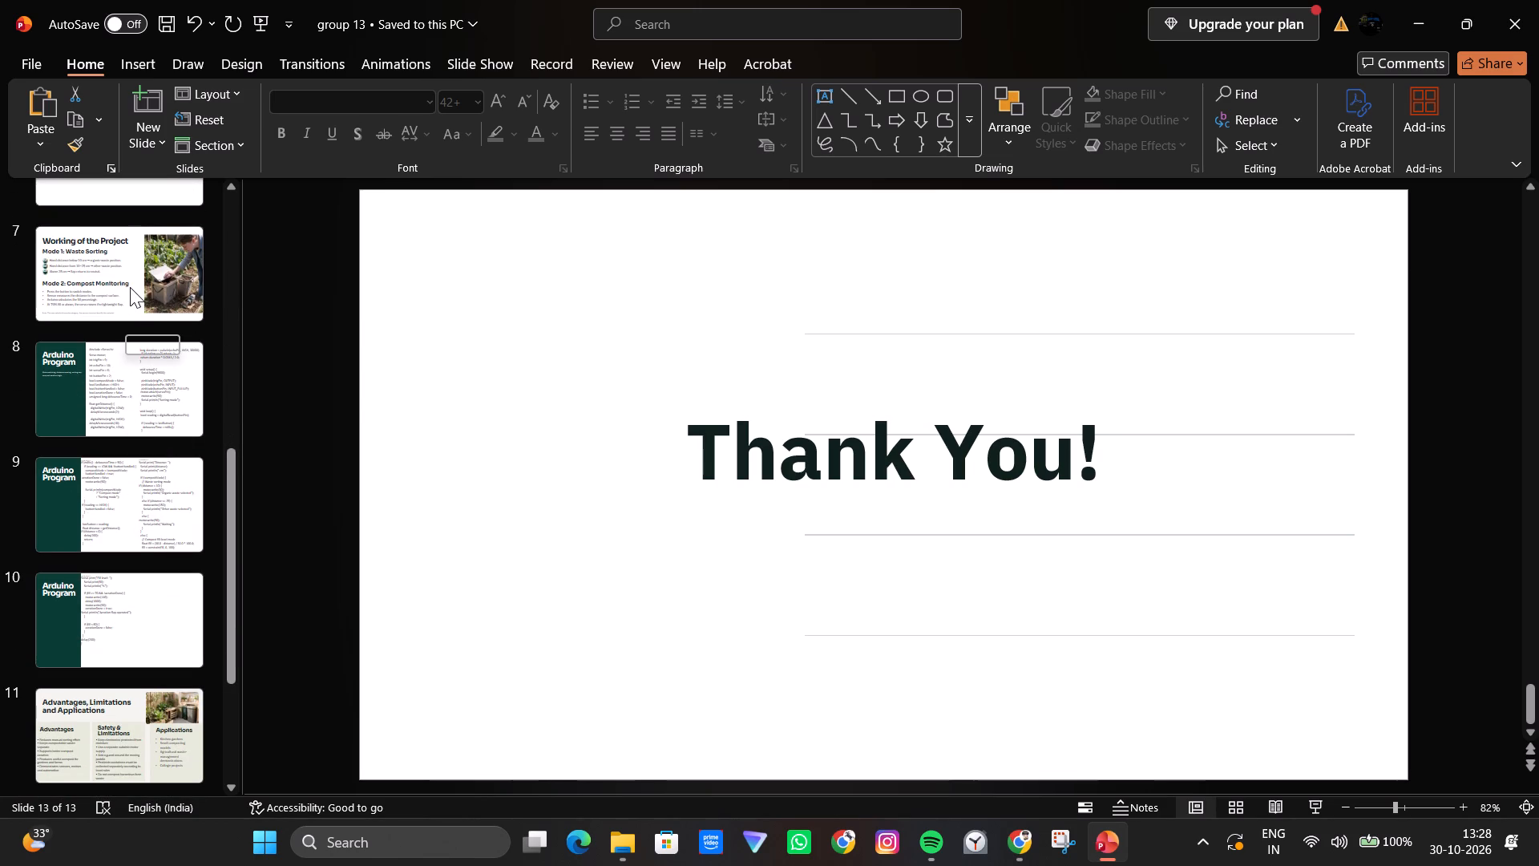
{"action": "scroll", "coordinate": [130, 287], "scroll_direction": "up", "scroll_amount": 2}
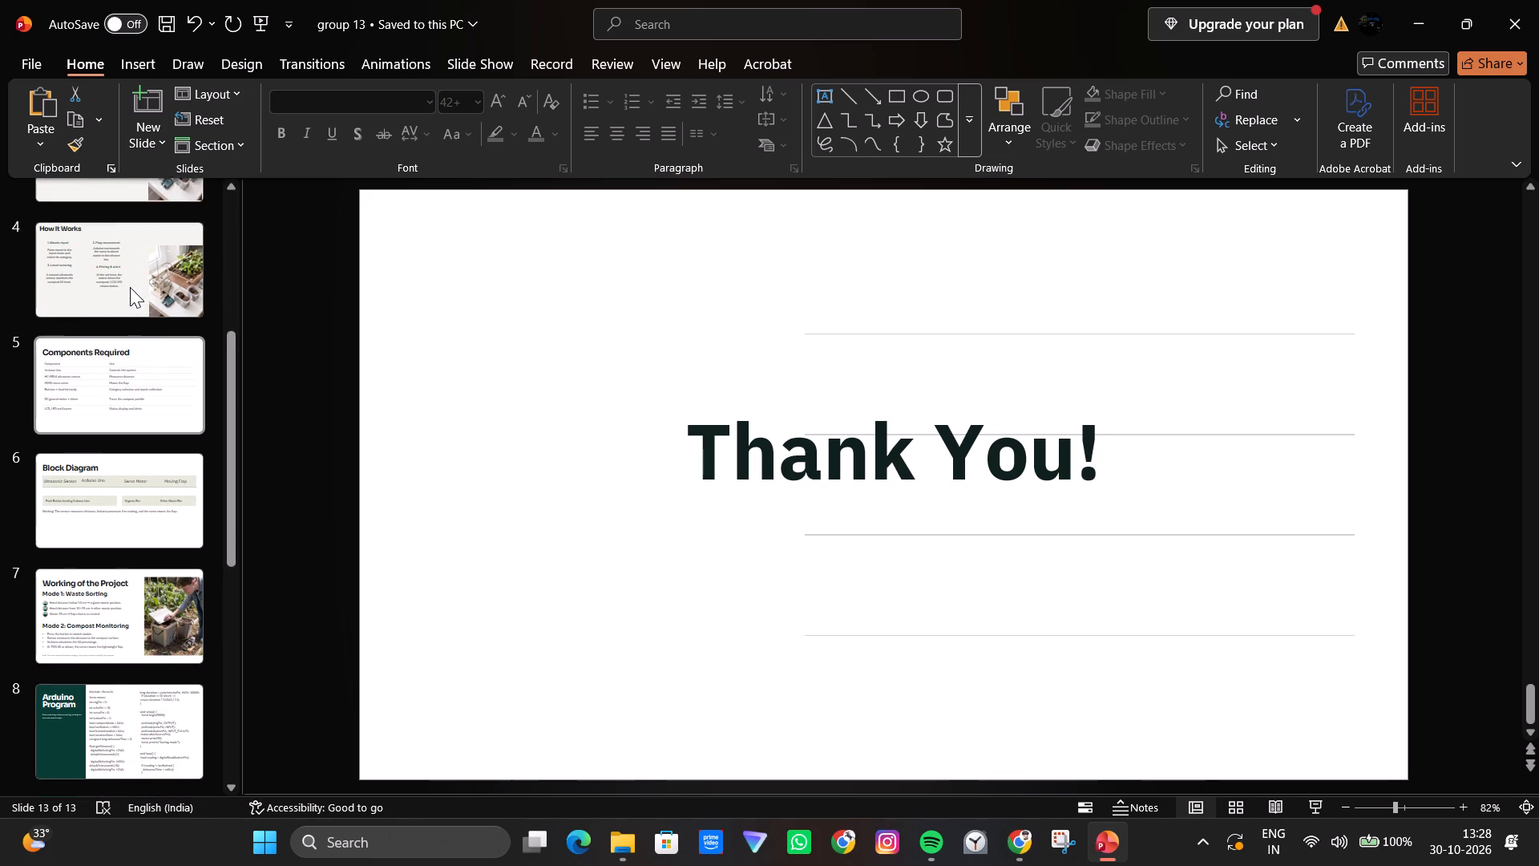
{"action": "scroll", "coordinate": [130, 287], "scroll_direction": "up", "scroll_amount": 1}
{"action": "left_click", "coordinate": [85, 582]}
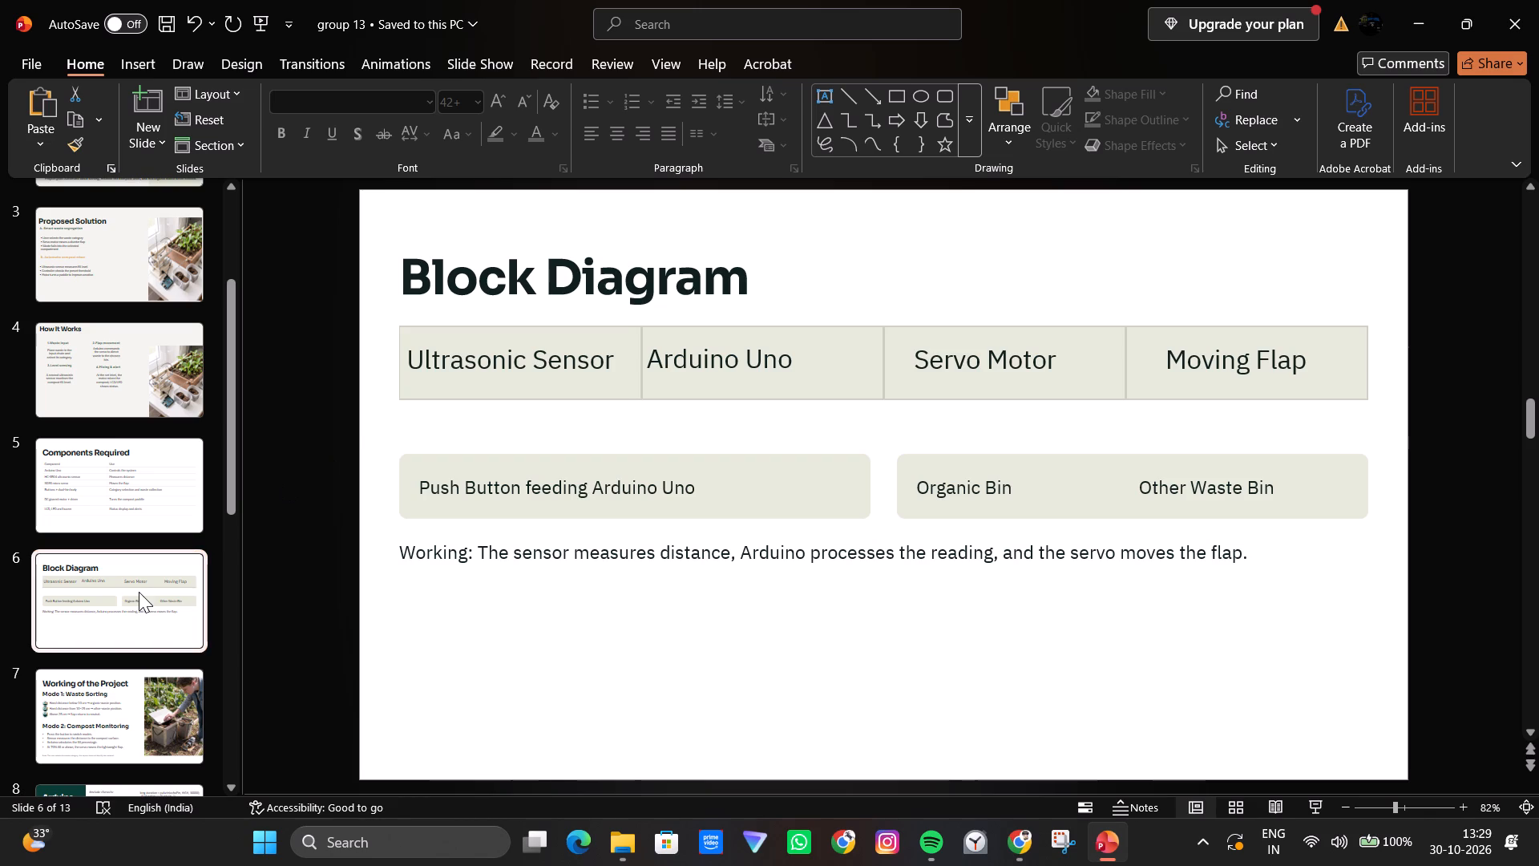
{"action": "scroll", "coordinate": [77, 734], "scroll_direction": "down", "scroll_amount": 1}
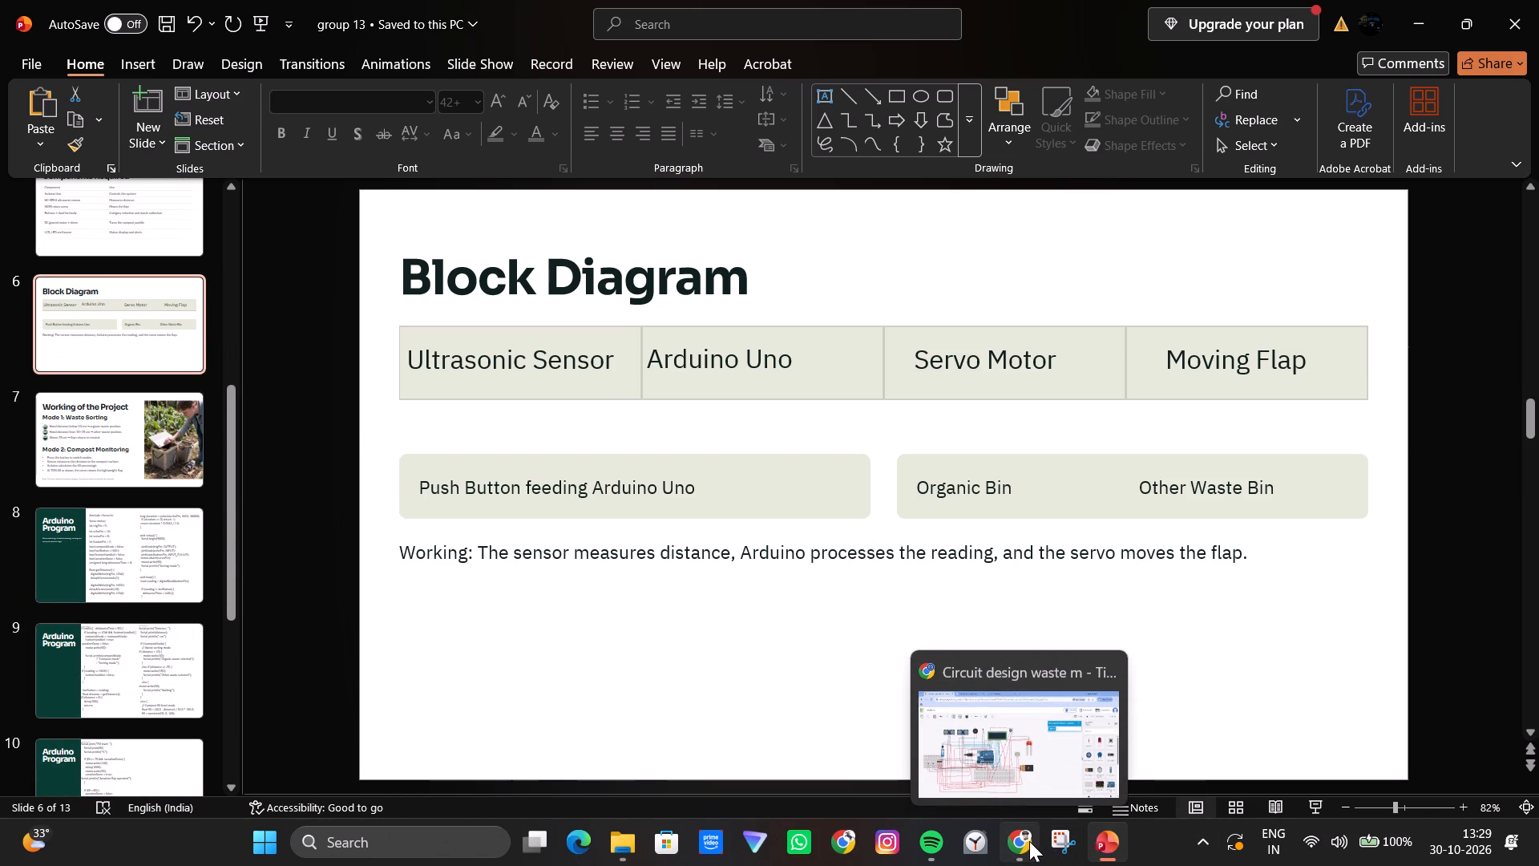
Switch to the Tinkercad circuit "waste m" in Chrome and copy its entire Arduino code.
{"action": "left_click", "coordinate": [1027, 764]}
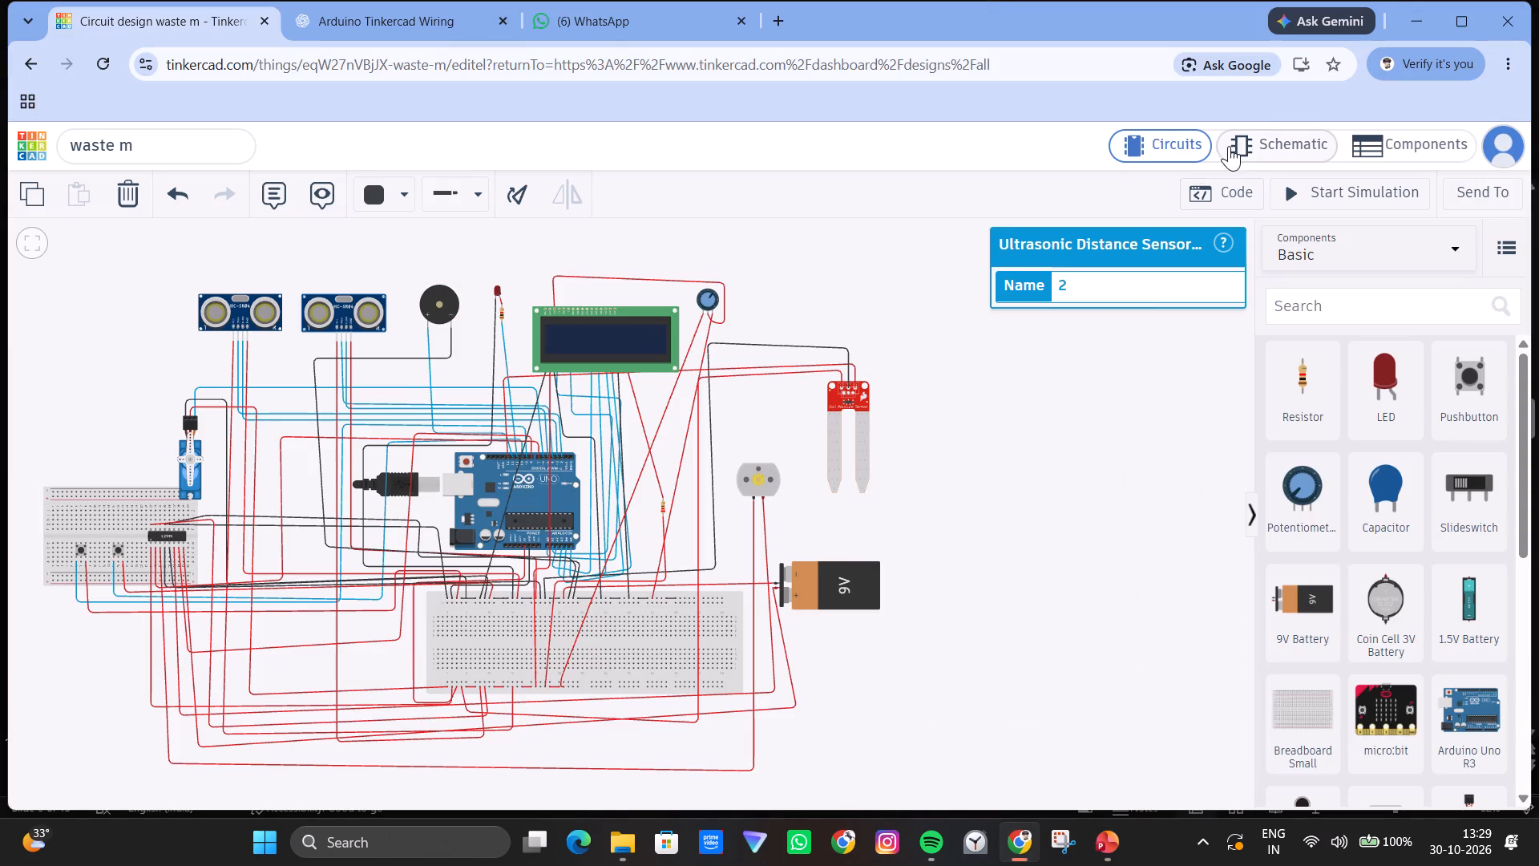
{"action": "left_click", "coordinate": [1230, 178]}
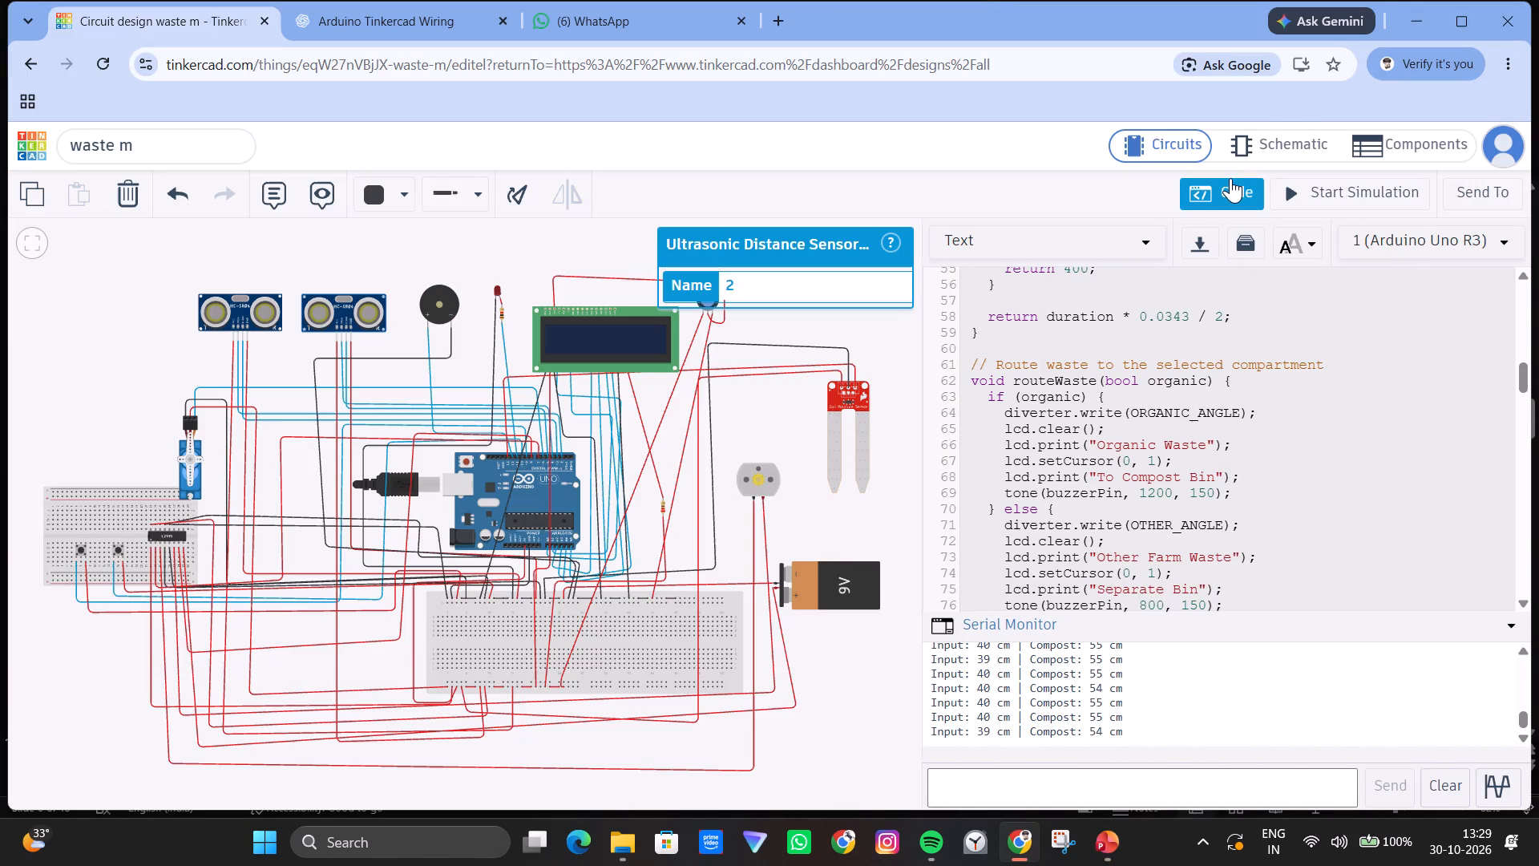
{"action": "scroll", "coordinate": [1135, 280], "scroll_direction": "up", "scroll_amount": 11}
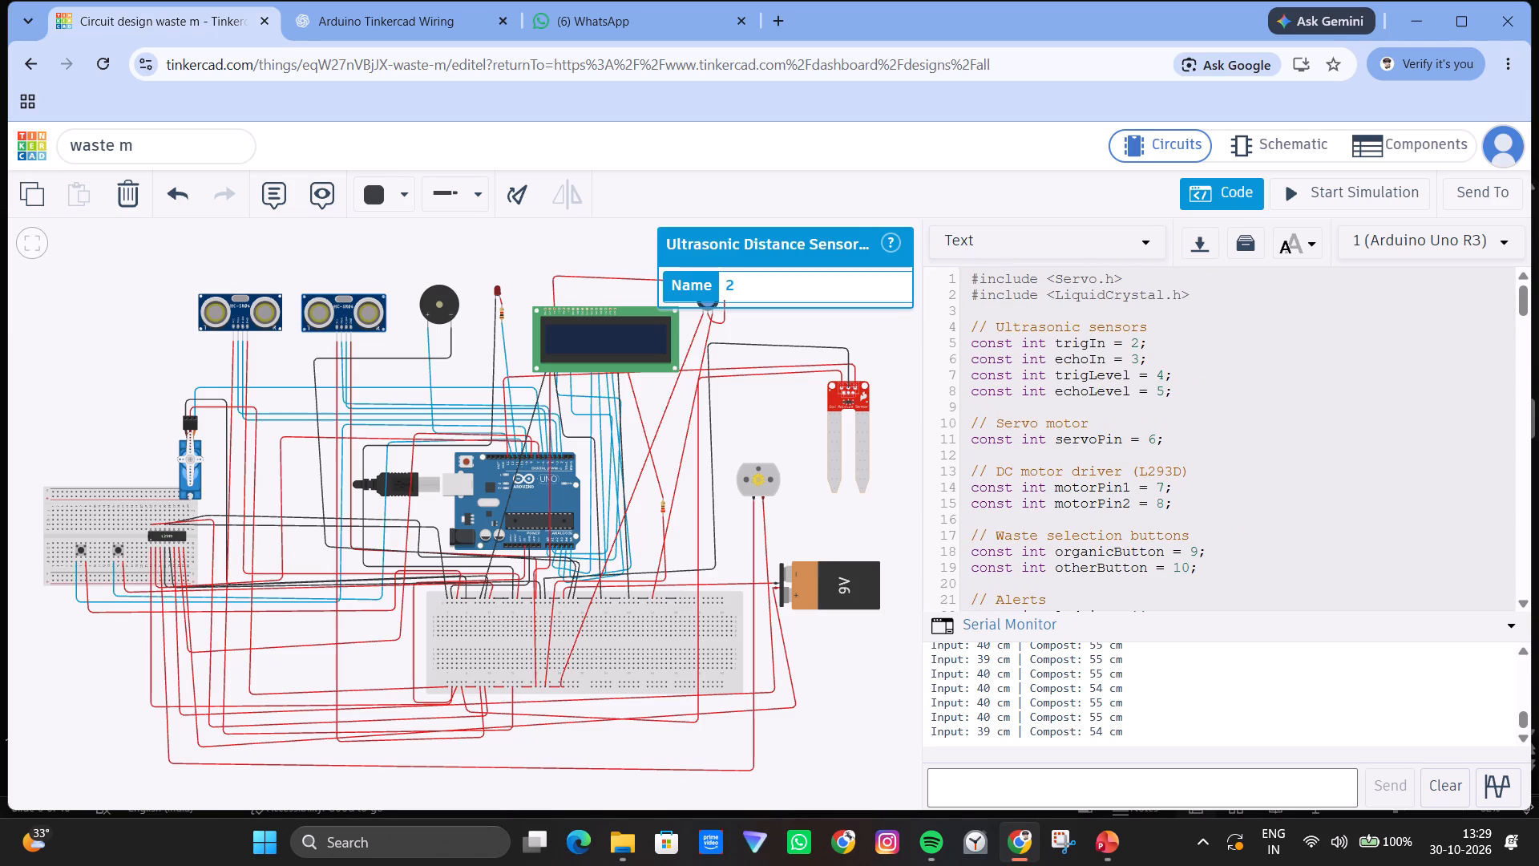
{"action": "double_click", "coordinate": [972, 283]}
{"action": "key", "text": "ctrl+a"}
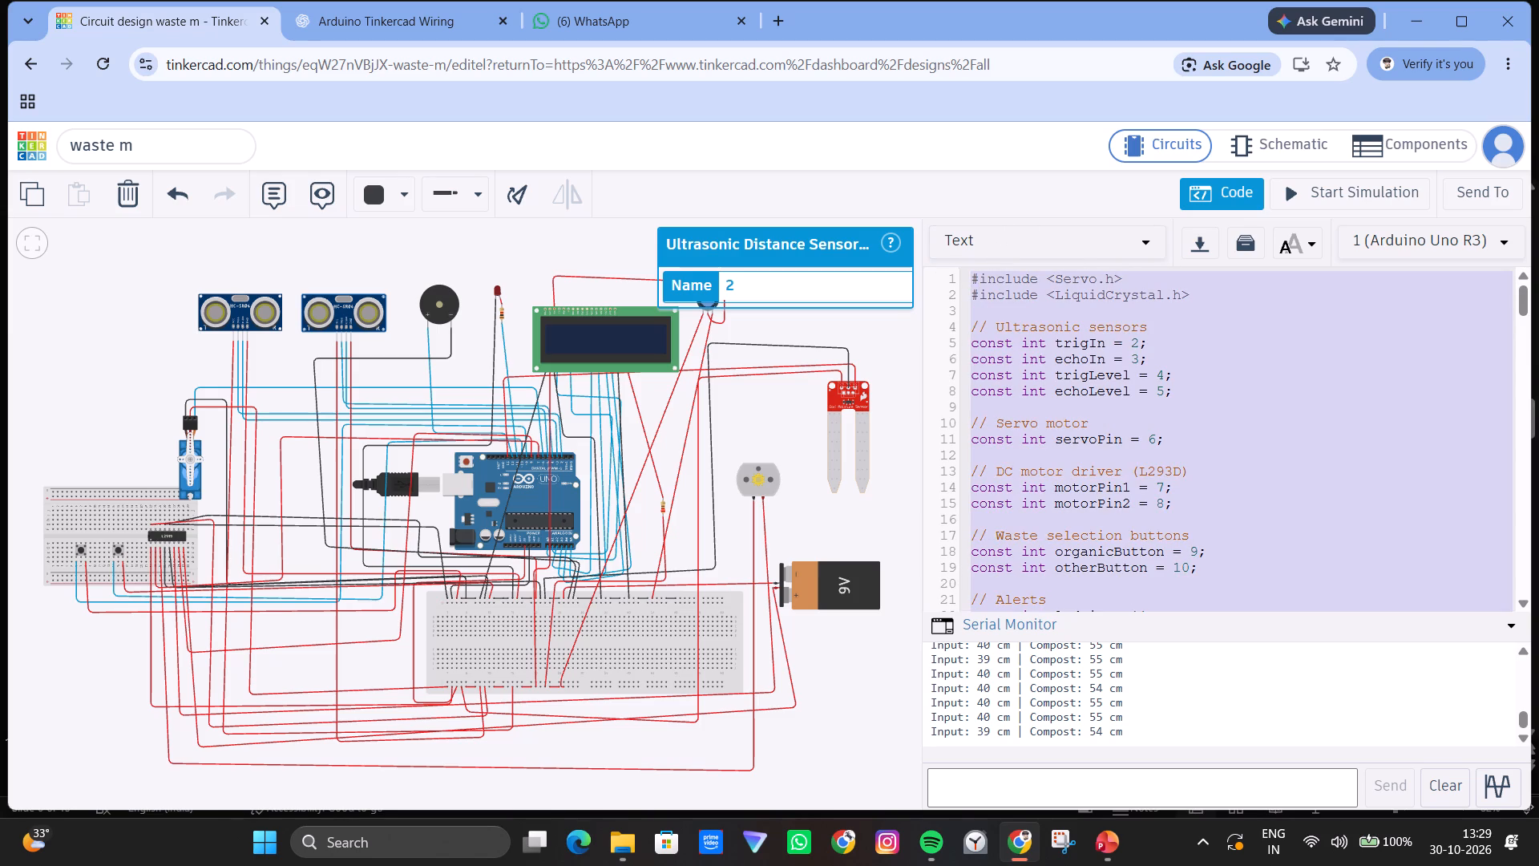
{"action": "key", "text": "ctrl+c"}
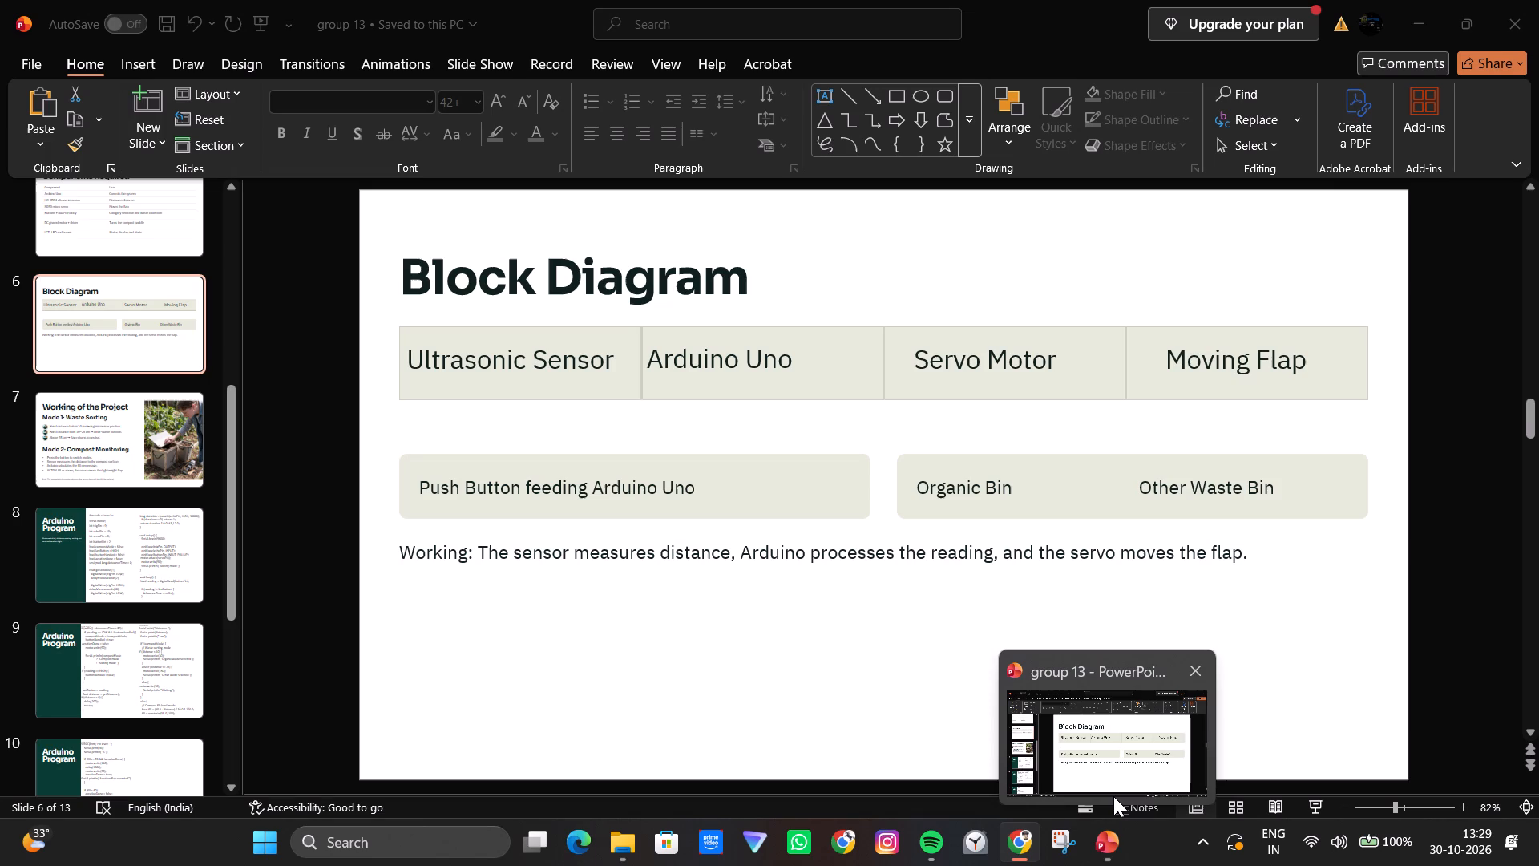
Return to PowerPoint and clear the old code from both text boxes on slide 8, Arduino Program.
{"action": "left_click", "coordinate": [1113, 796]}
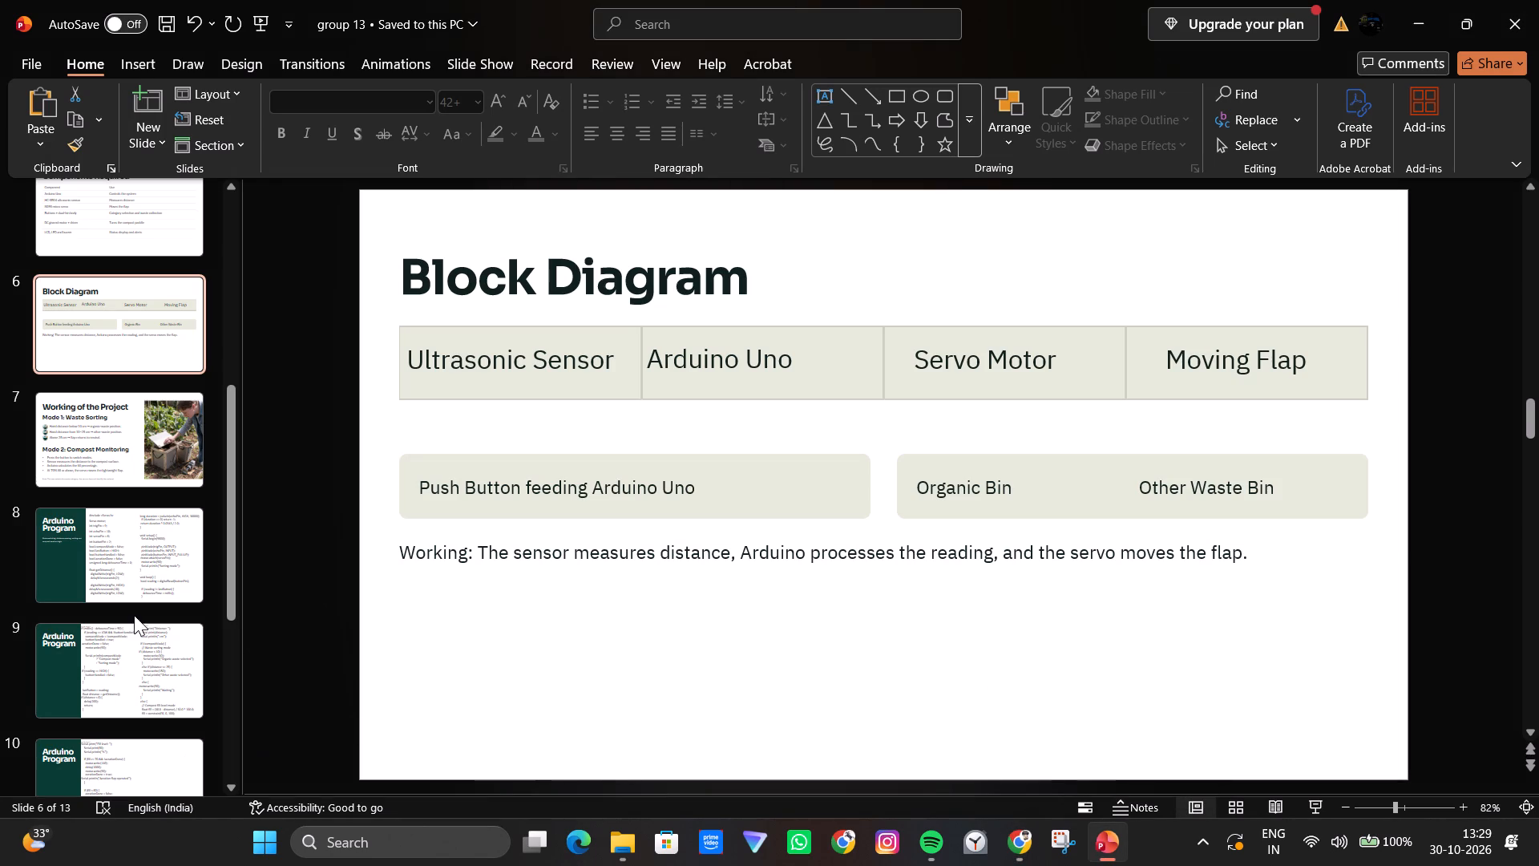
{"action": "left_click", "coordinate": [151, 565]}
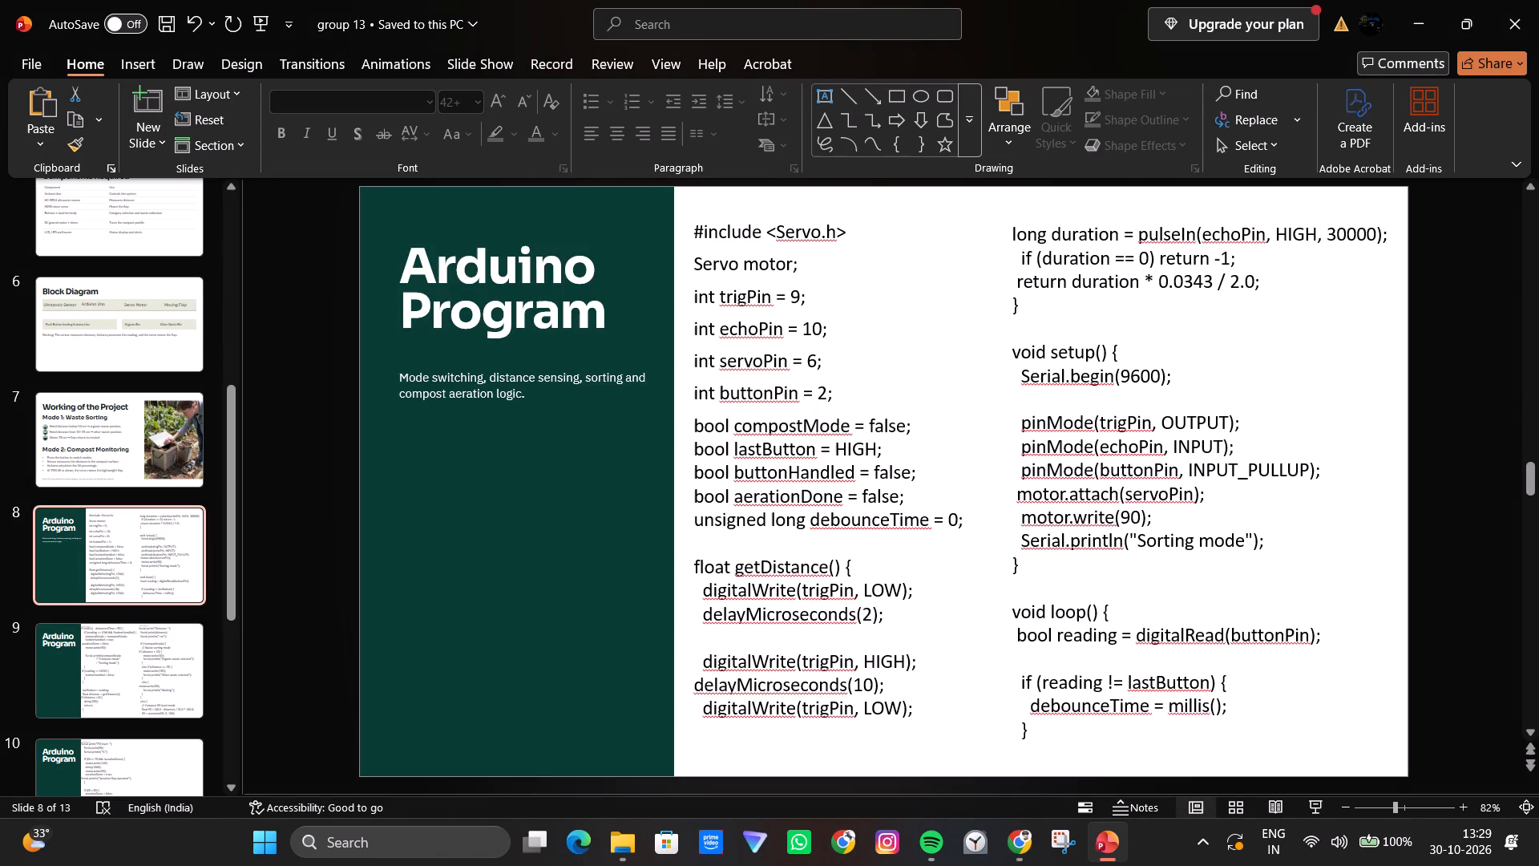
{"action": "double_click", "coordinate": [698, 233]}
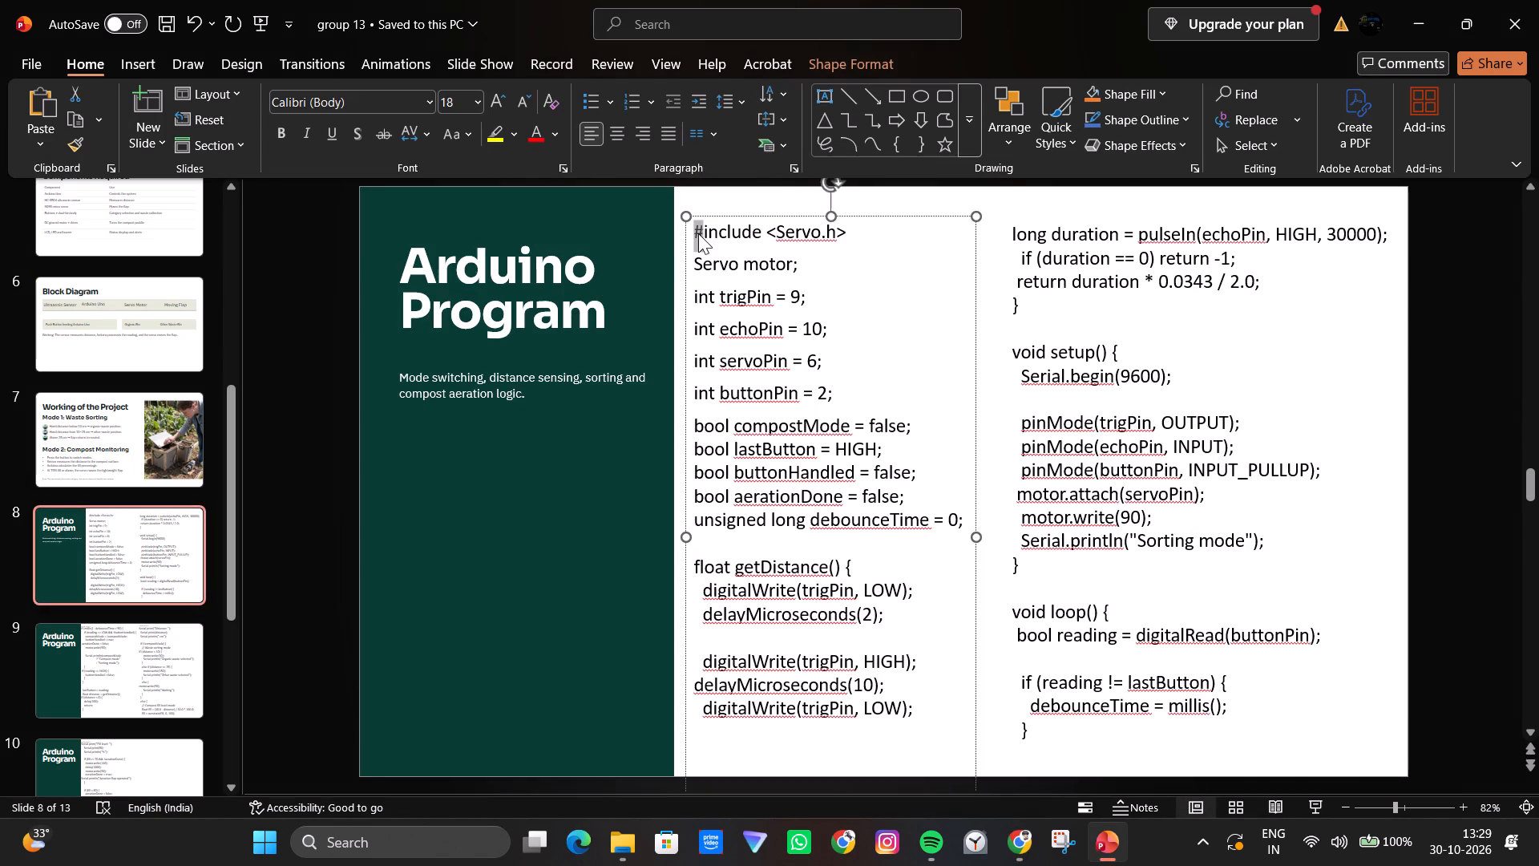
{"action": "key", "text": "ctrl+a"}
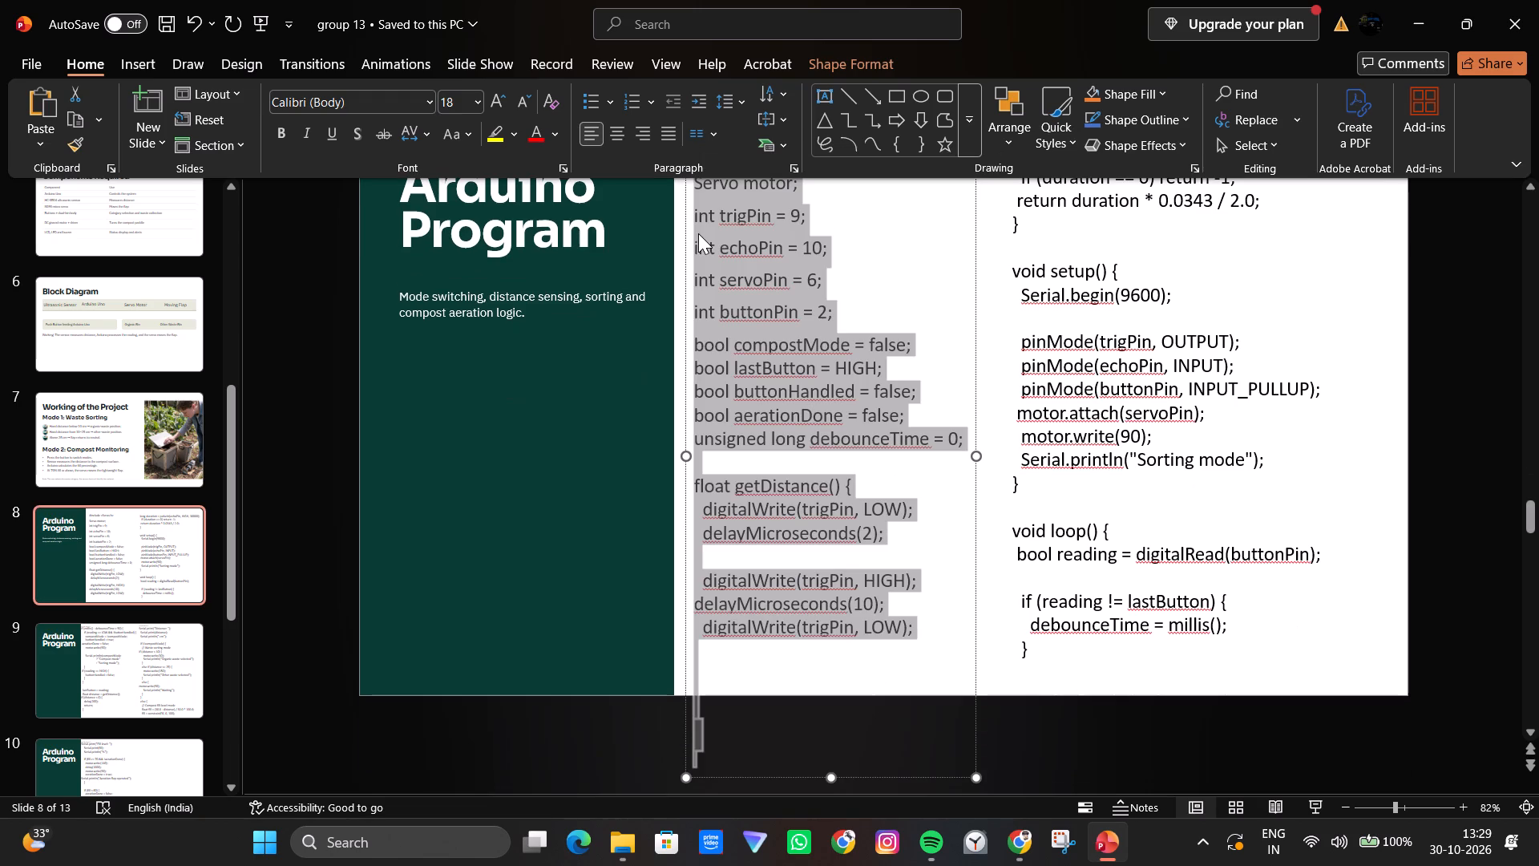
{"action": "key", "text": "BackSpace"}
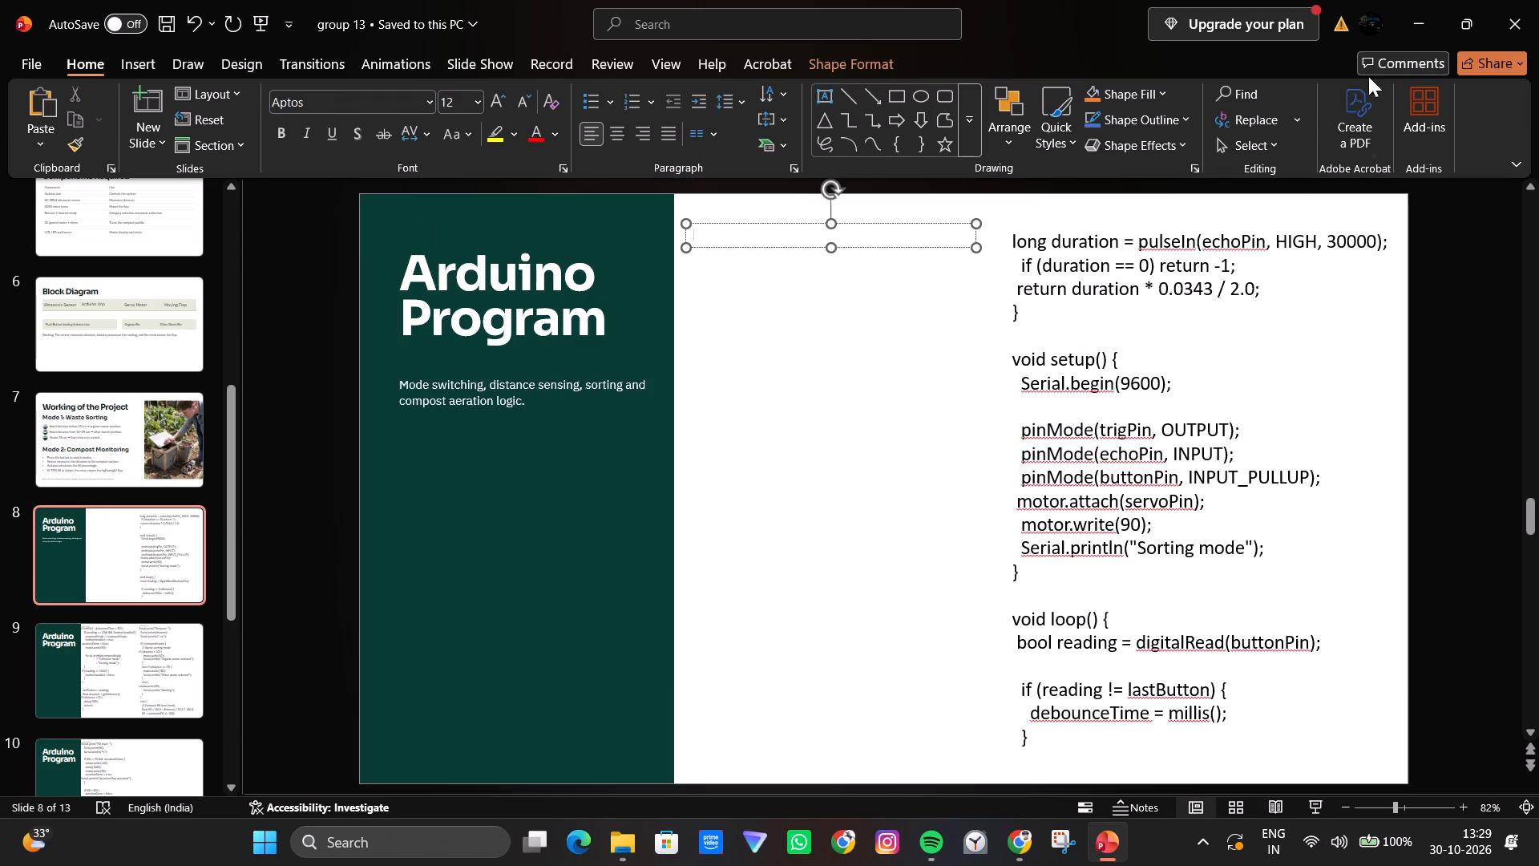
{"action": "left_click", "coordinate": [1145, 277]}
{"action": "double_click", "coordinate": [1145, 277]}
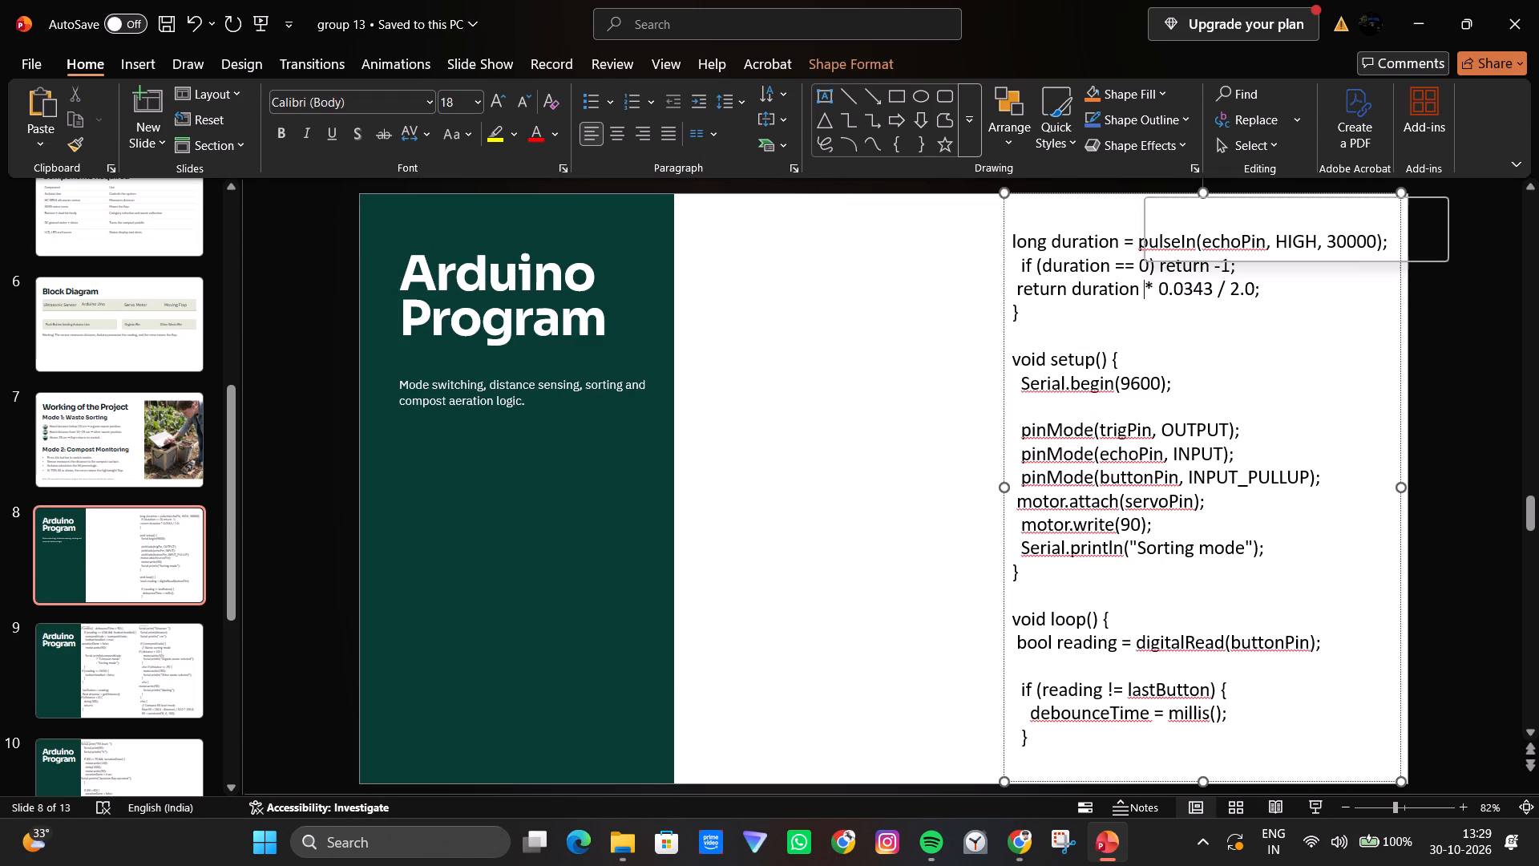
{"action": "double_click", "coordinate": [1069, 256]}
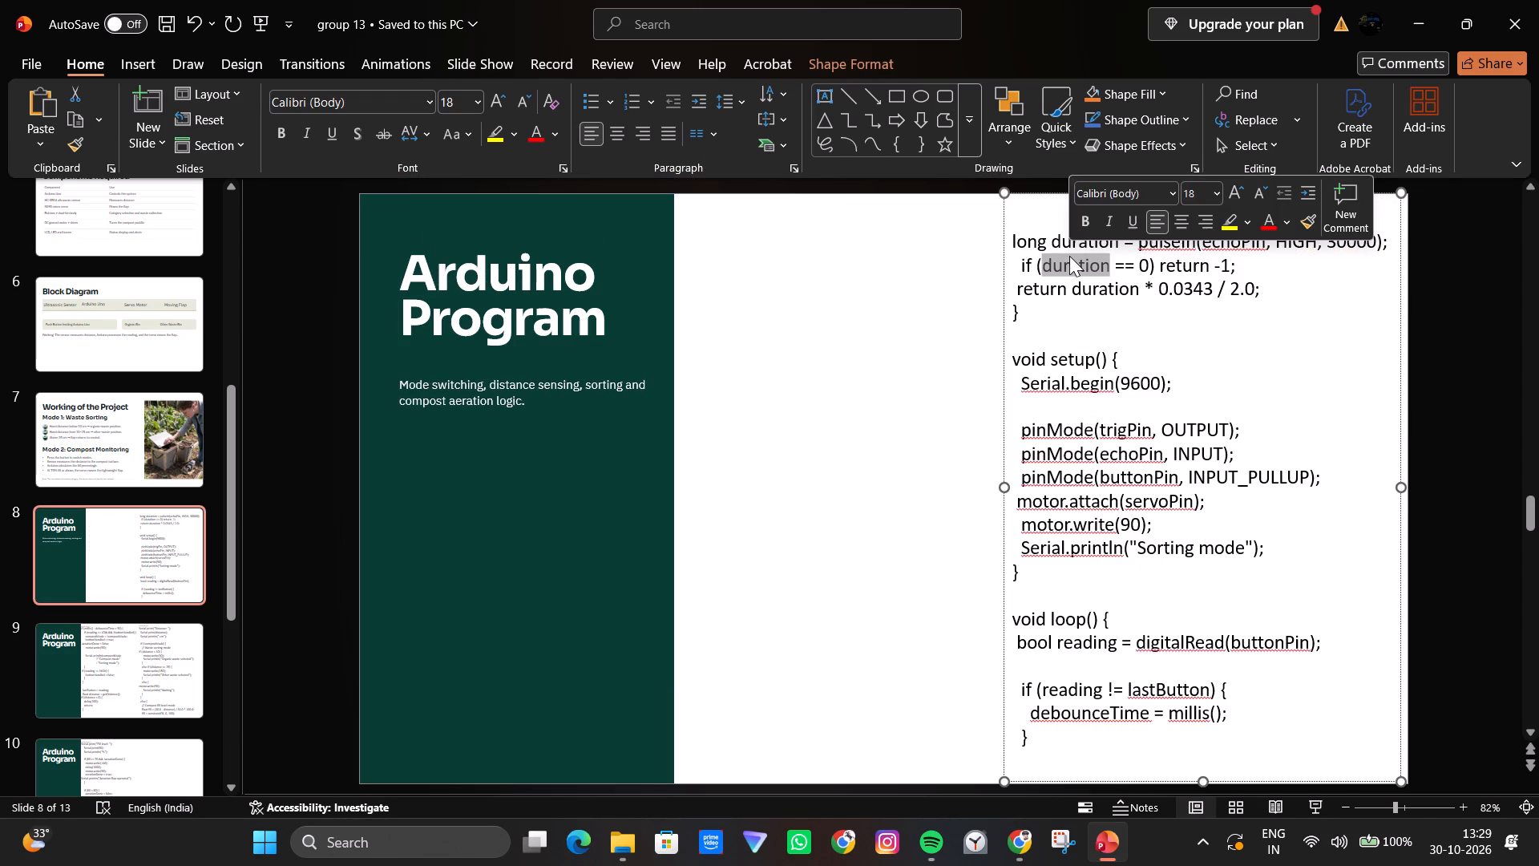
{"action": "key", "text": "ctrl+a"}
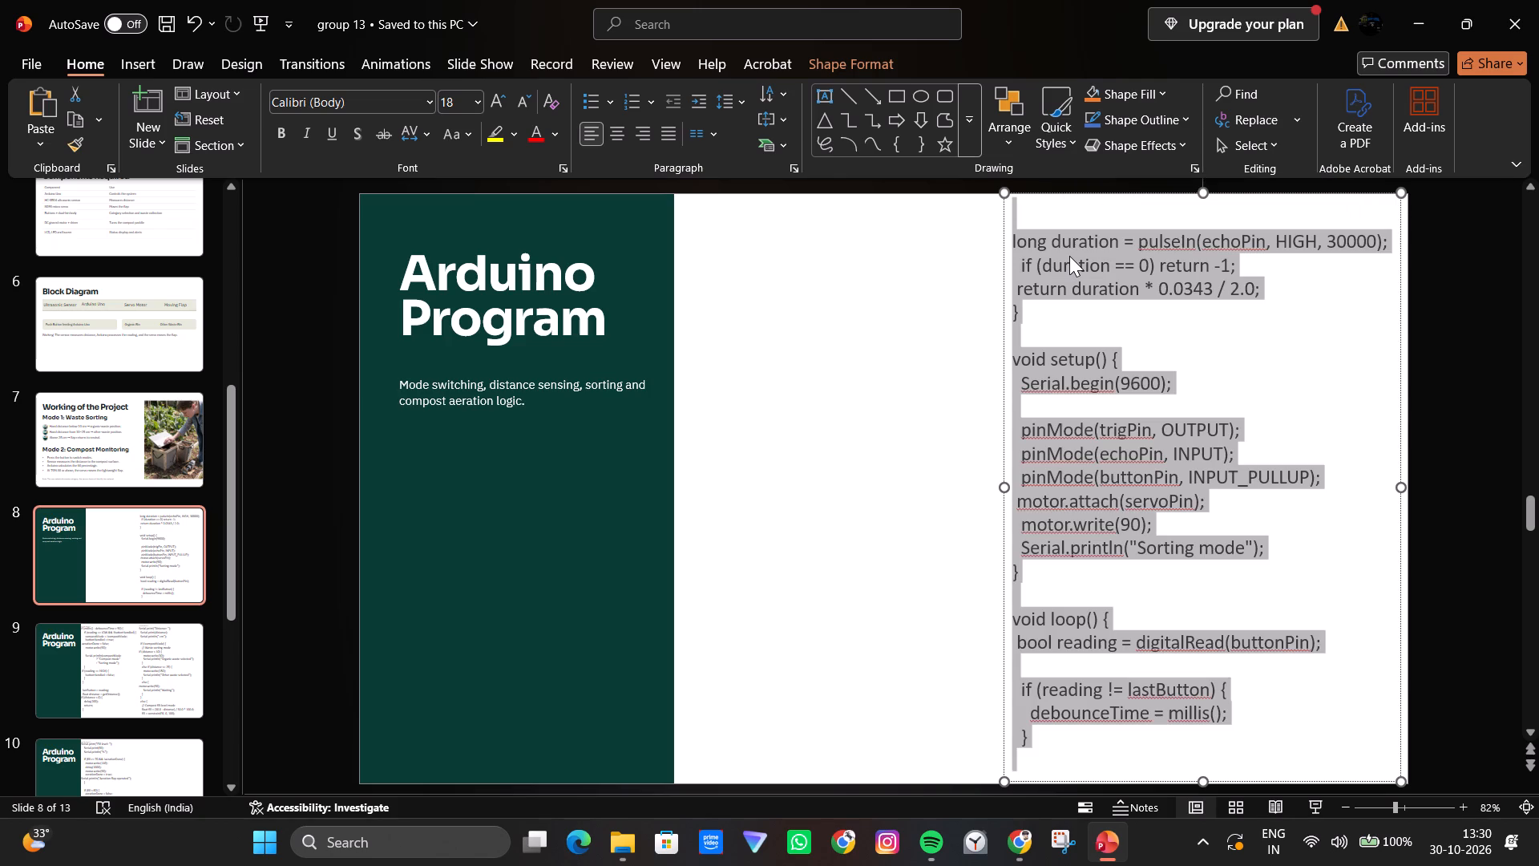
{"action": "key", "text": "BackSpace"}
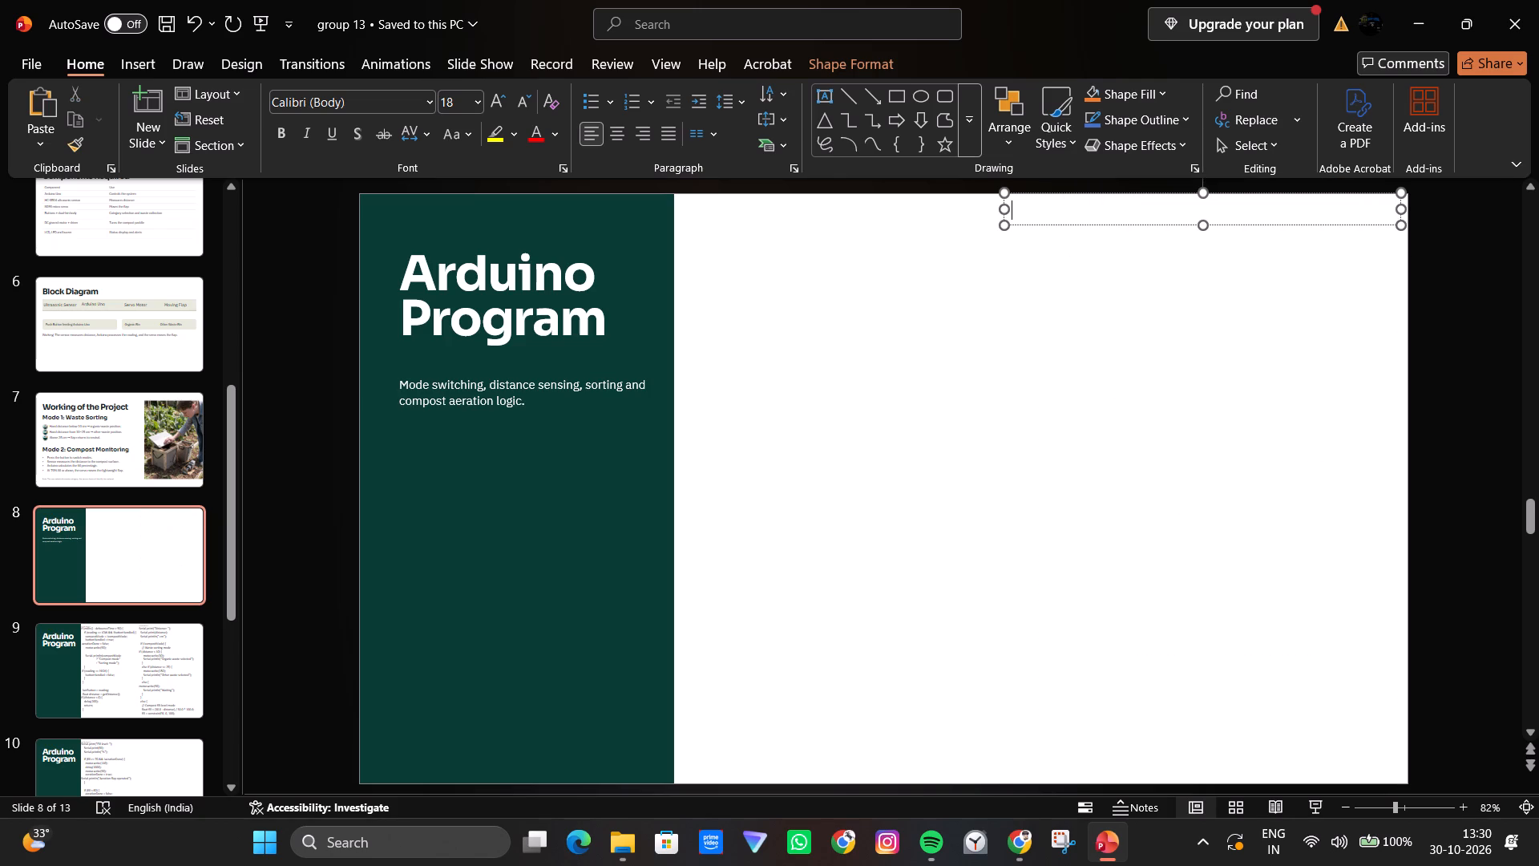
Paste the copied Tinkercad code into the empty text box beside the green title area on slide 8, Arduino Program.
{"action": "left_click", "coordinate": [767, 227]}
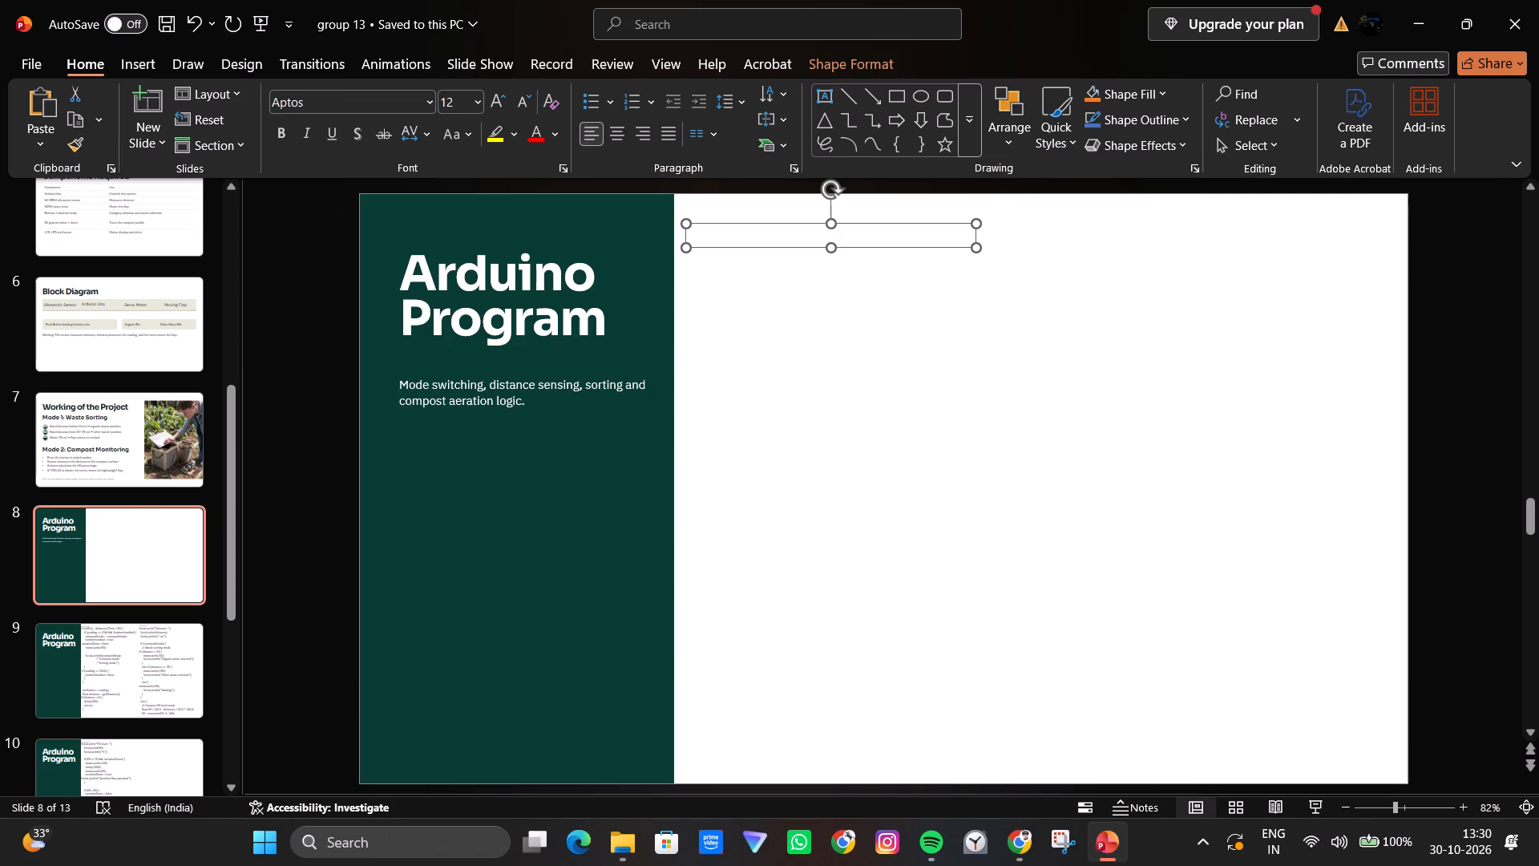
{"action": "left_click", "coordinate": [729, 235]}
{"action": "key", "text": "ctrl+v"}
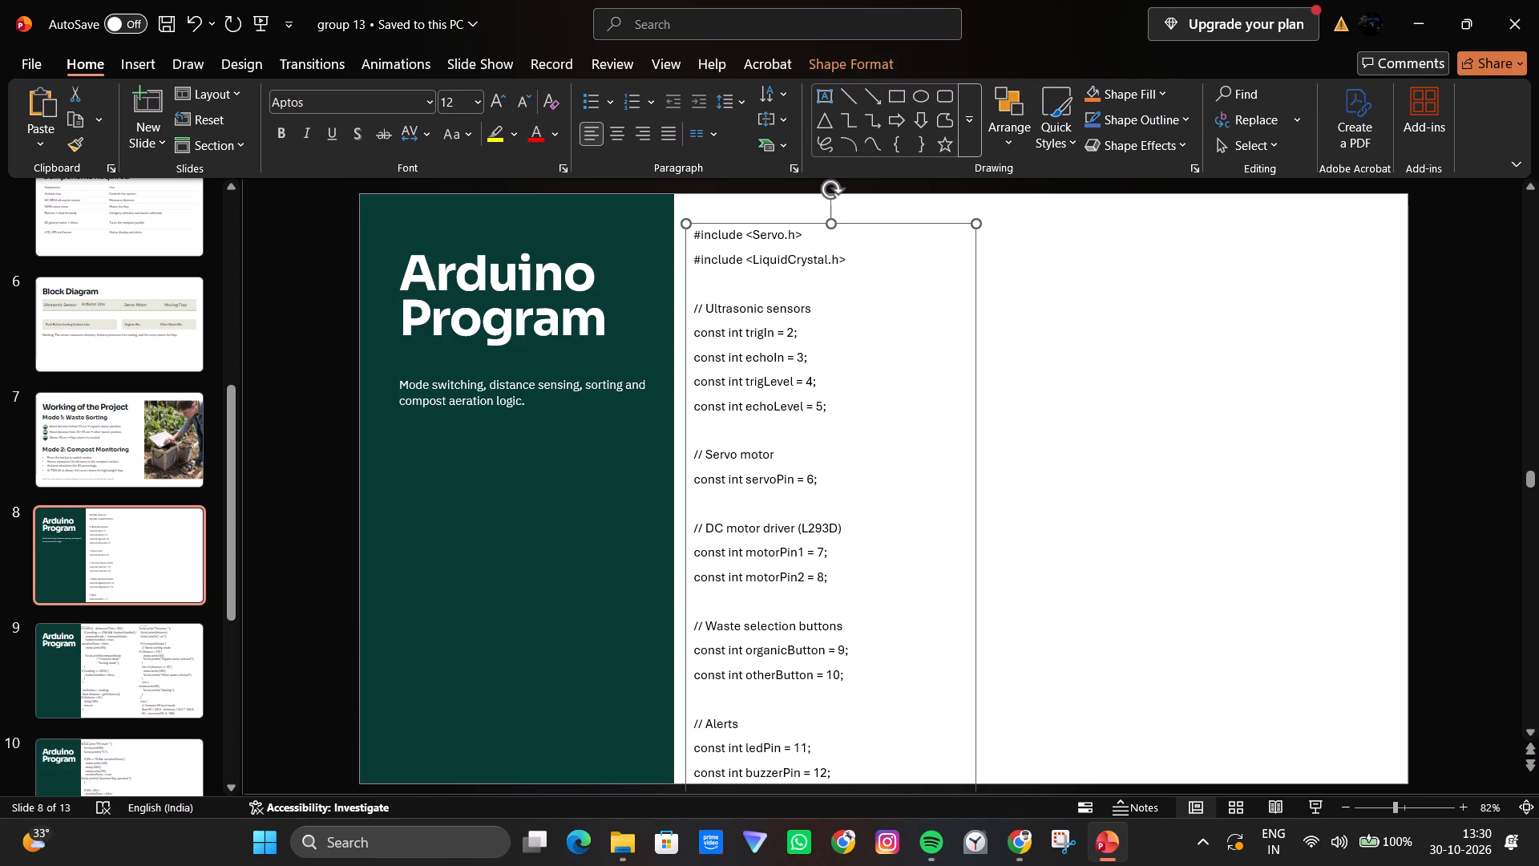
Check how far the pasted code extends beyond slide 8, look at slide 9's existing code, and return to slide 8.
{"action": "scroll", "coordinate": [968, 421], "scroll_direction": "down", "scroll_amount": 7}
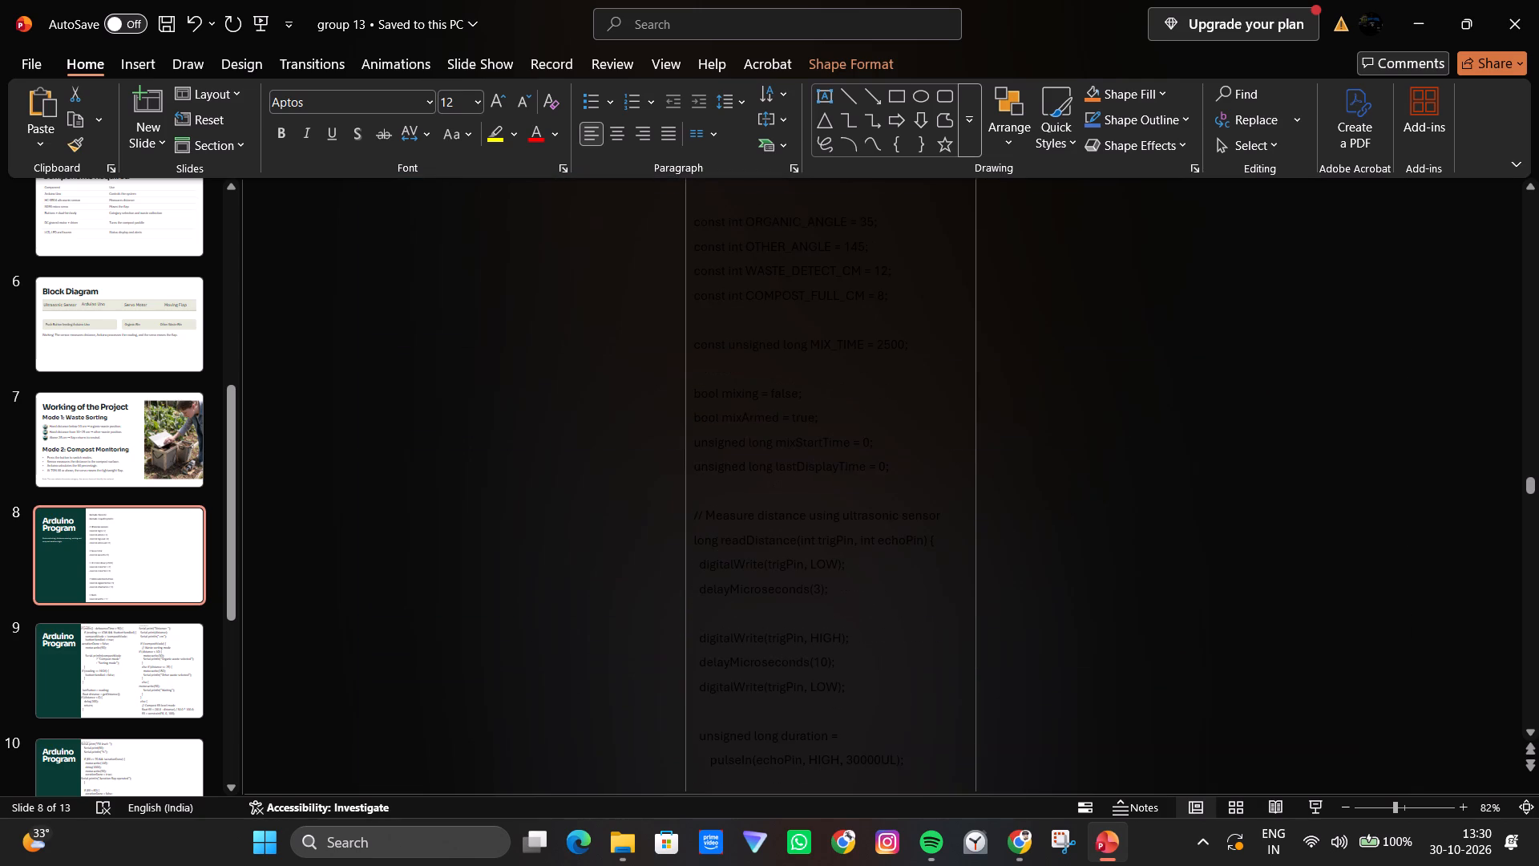
{"action": "scroll", "coordinate": [968, 421], "scroll_direction": "down", "scroll_amount": 14}
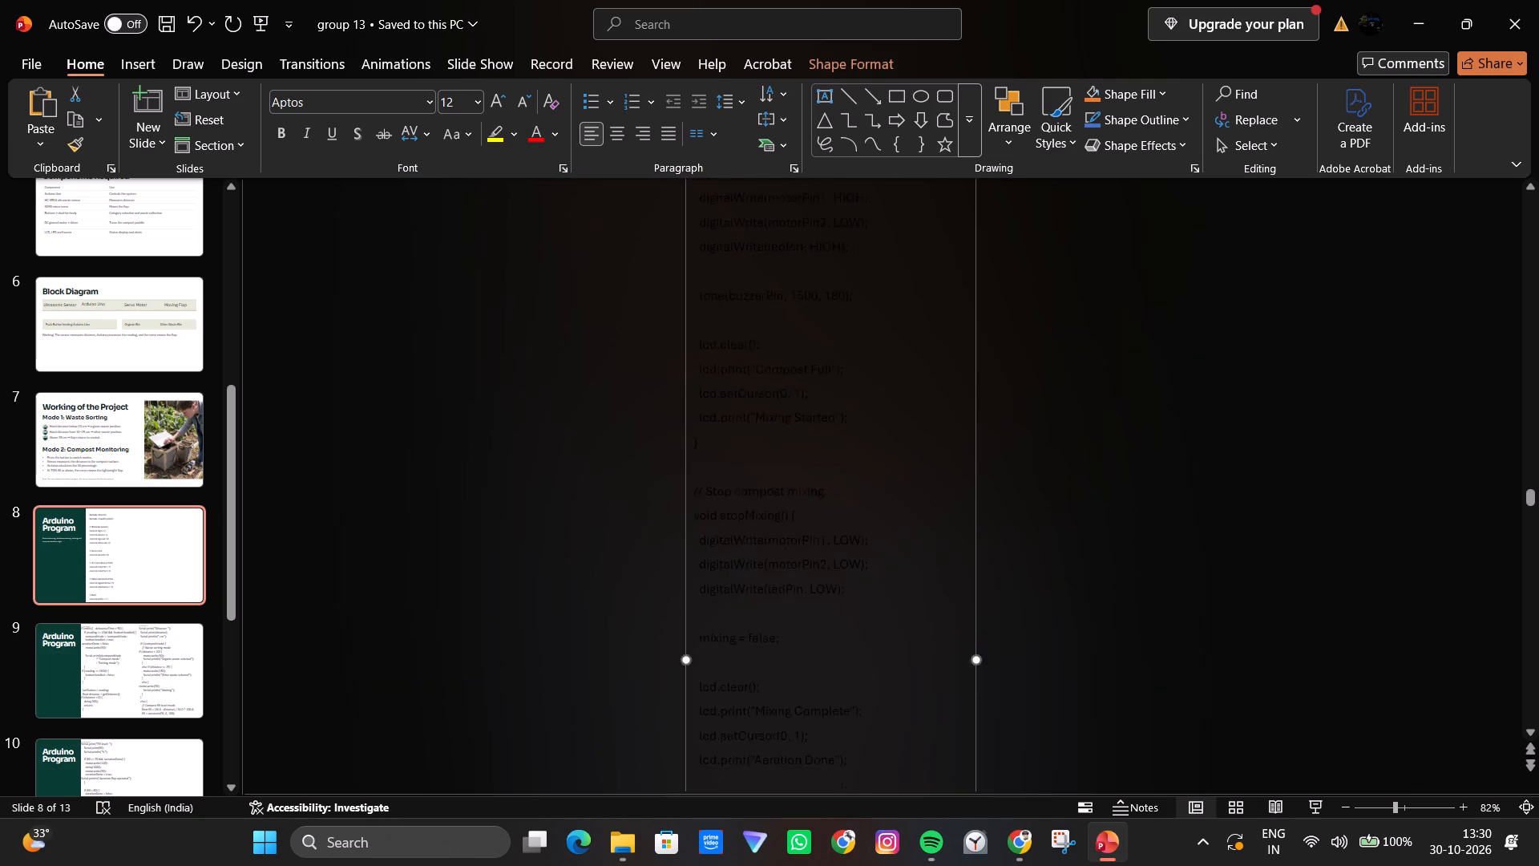
{"action": "scroll", "coordinate": [968, 421], "scroll_direction": "down", "scroll_amount": 15}
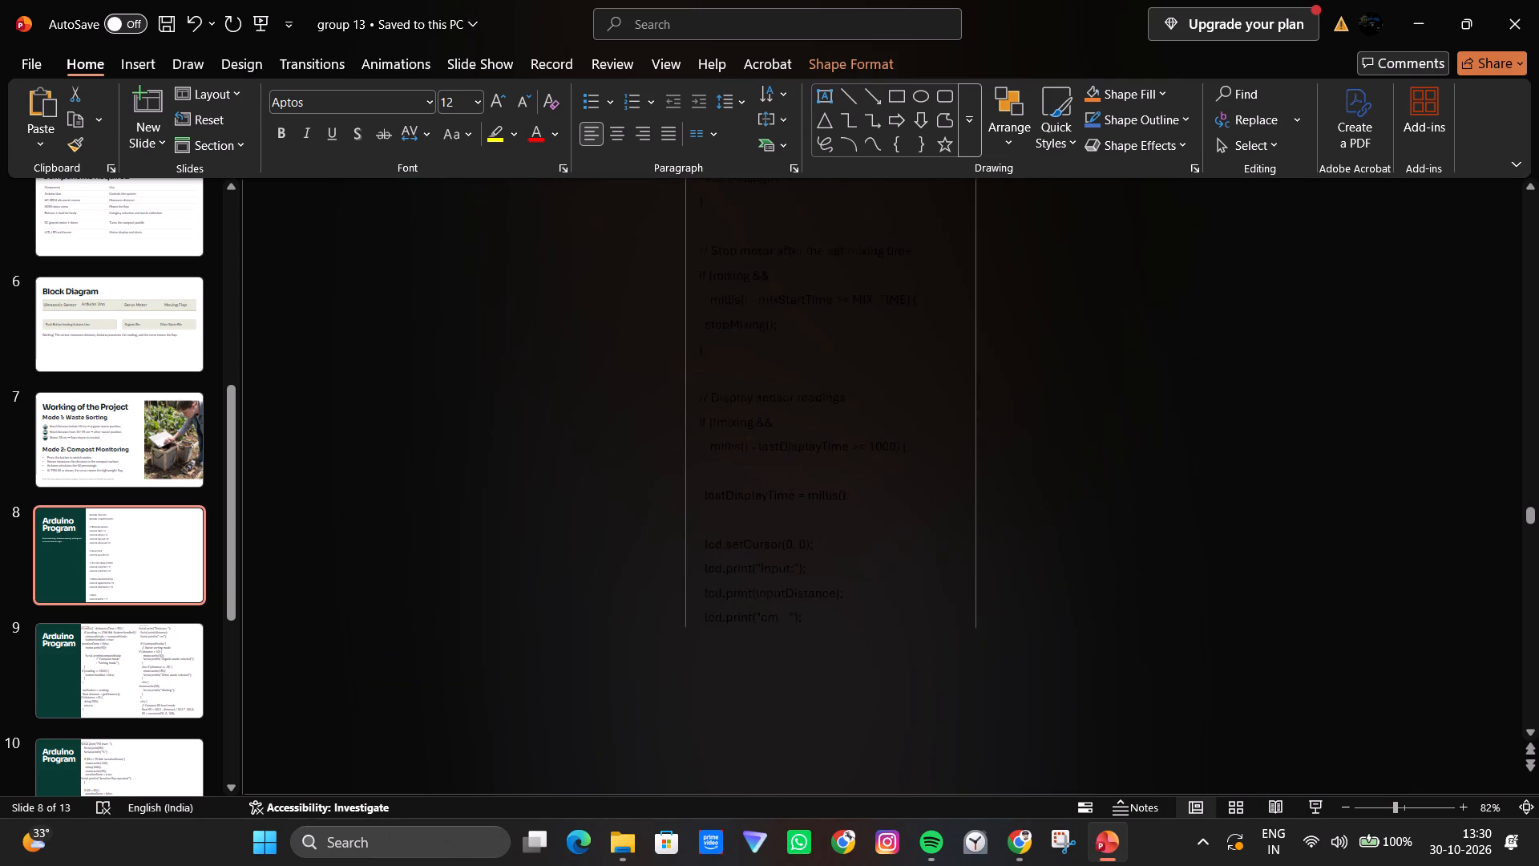
{"action": "scroll", "coordinate": [968, 421], "scroll_direction": "down", "scroll_amount": 9}
{"action": "scroll", "coordinate": [968, 421], "scroll_direction": "up", "scroll_amount": 1}
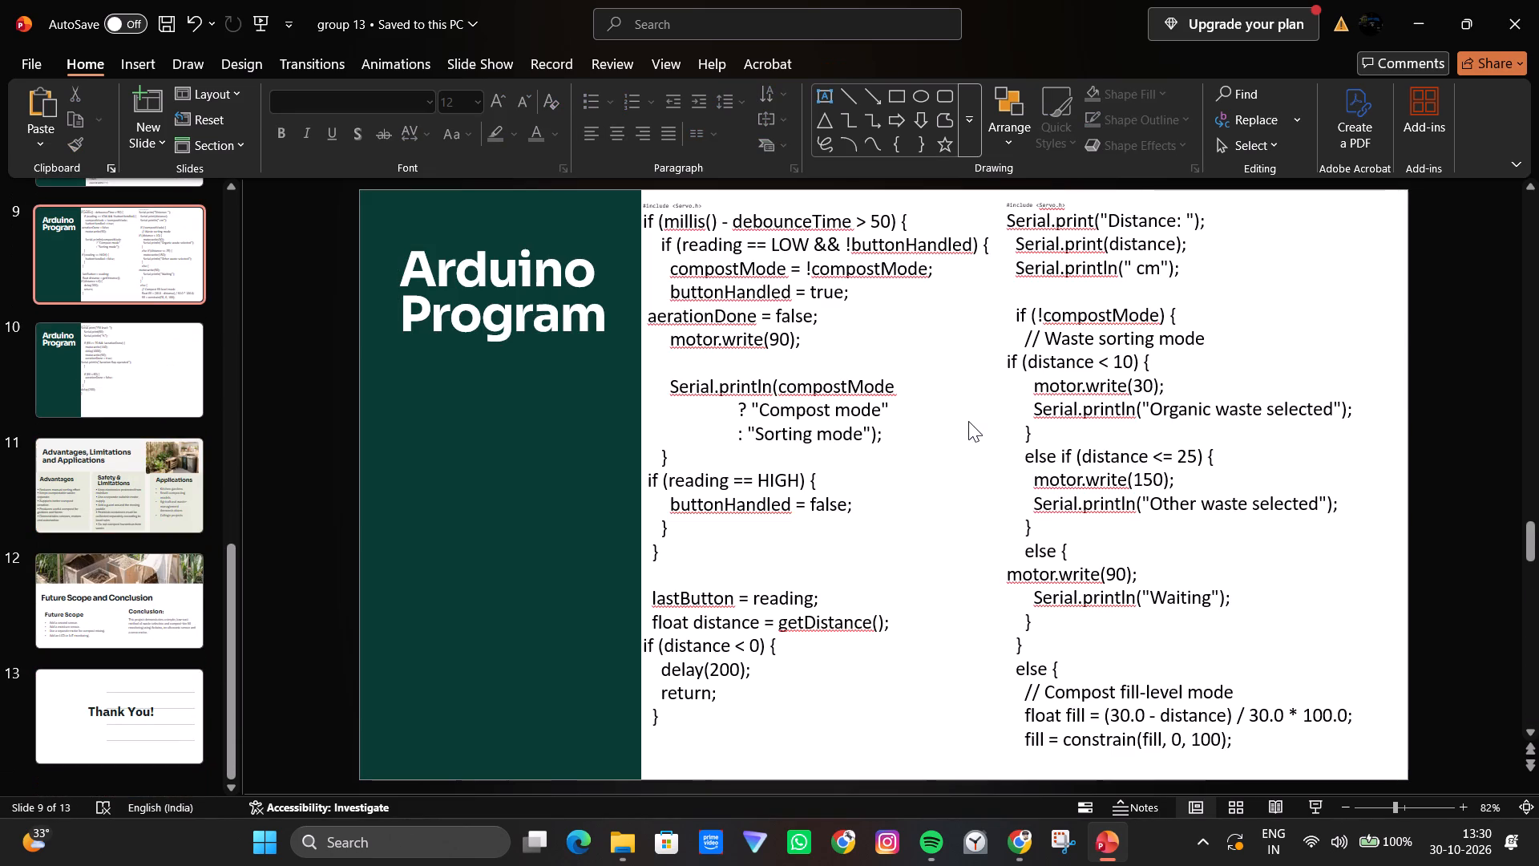
{"action": "scroll", "coordinate": [968, 421], "scroll_direction": "up", "scroll_amount": 1}
{"action": "scroll", "coordinate": [159, 244], "scroll_direction": "up", "scroll_amount": 1}
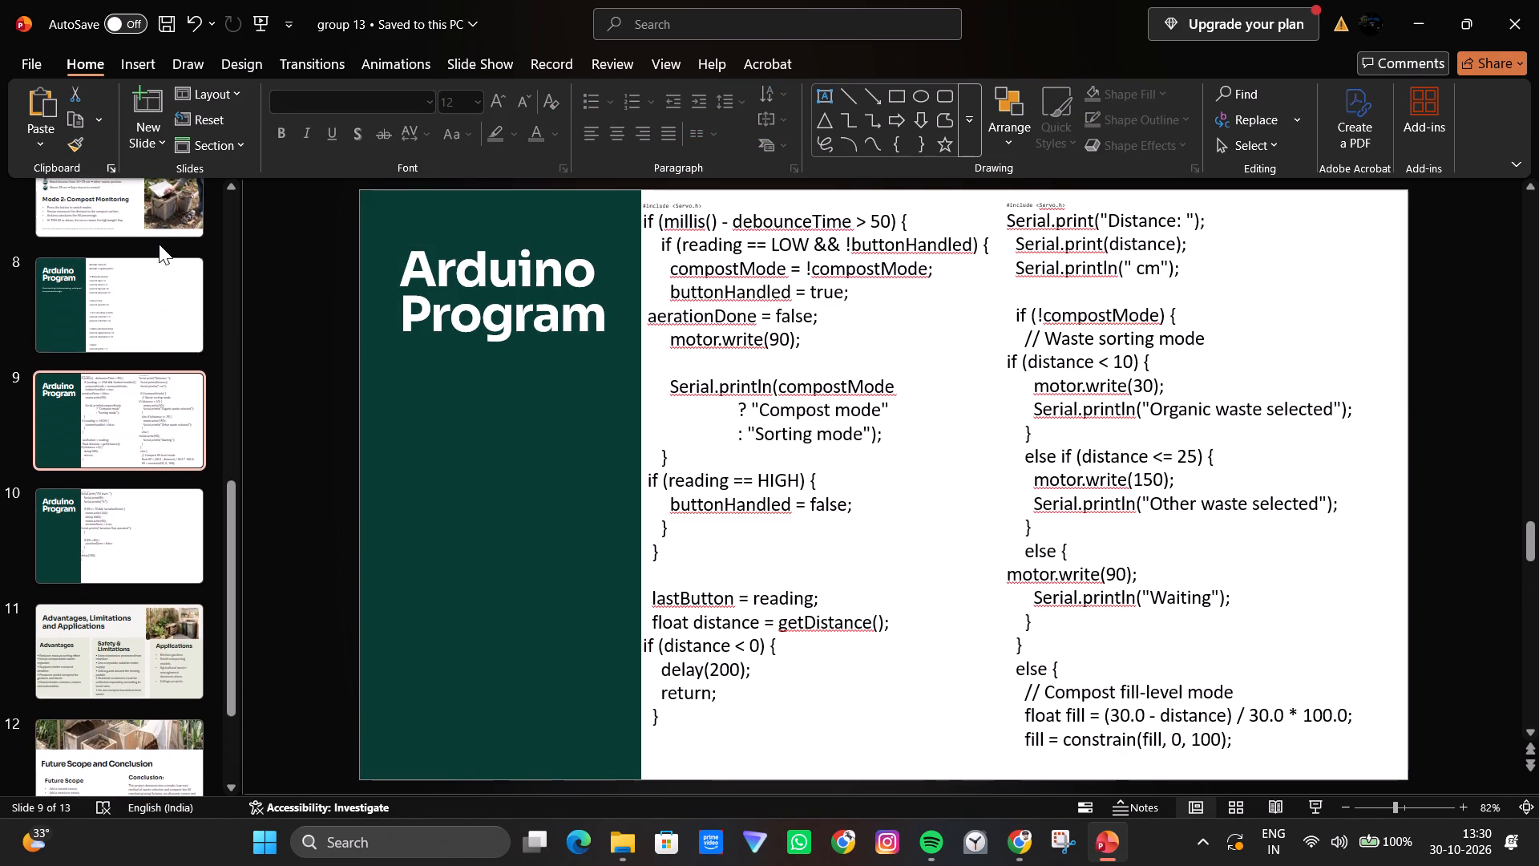
{"action": "left_click", "coordinate": [173, 308]}
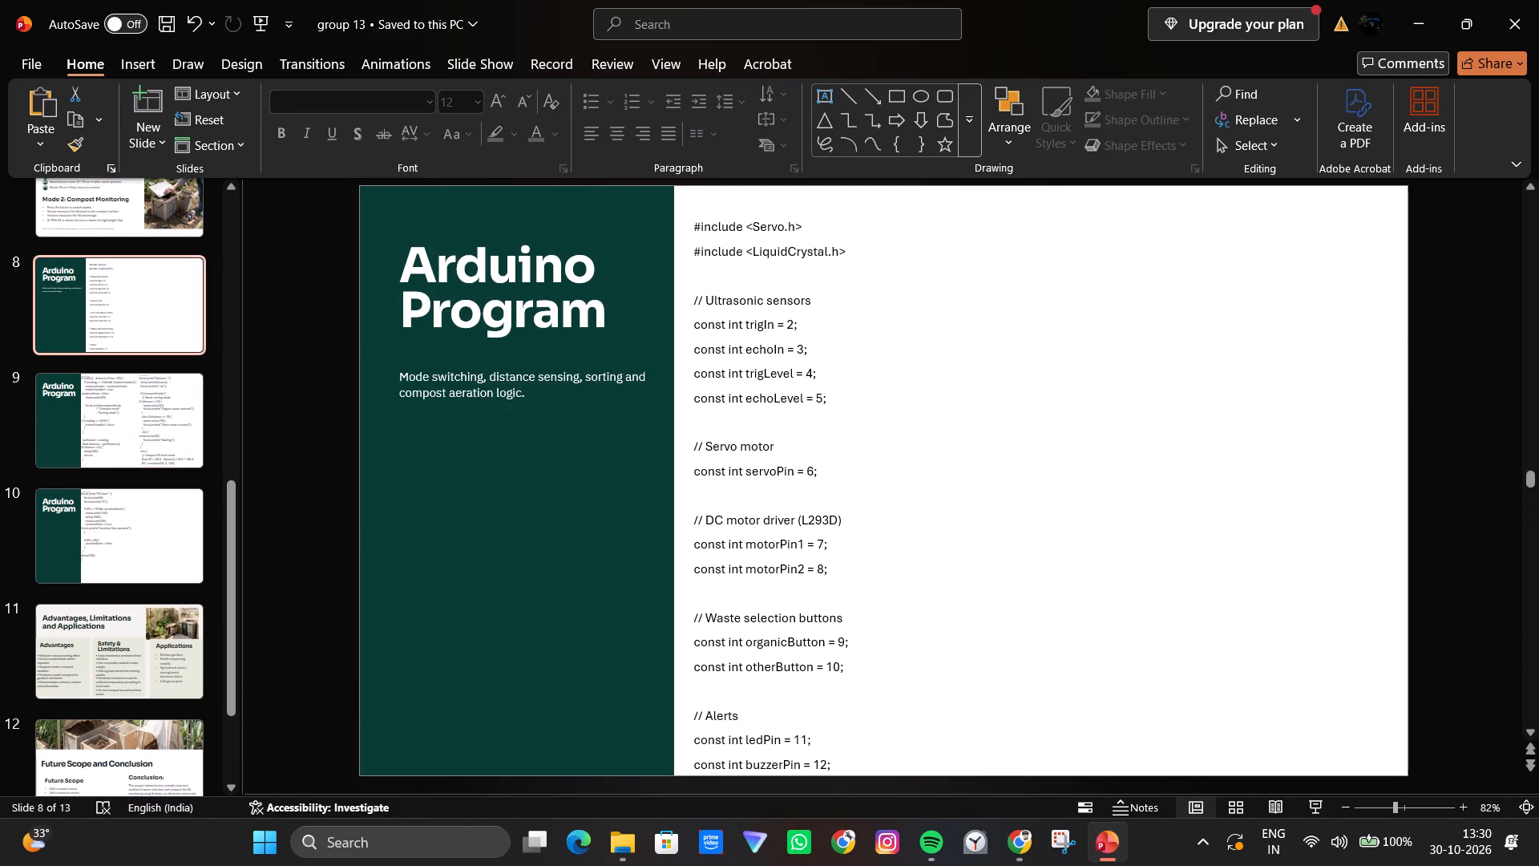
Add a section starting at slide 8, Arduino Program, and leave its default name.
{"action": "left_click", "coordinate": [778, 666]}
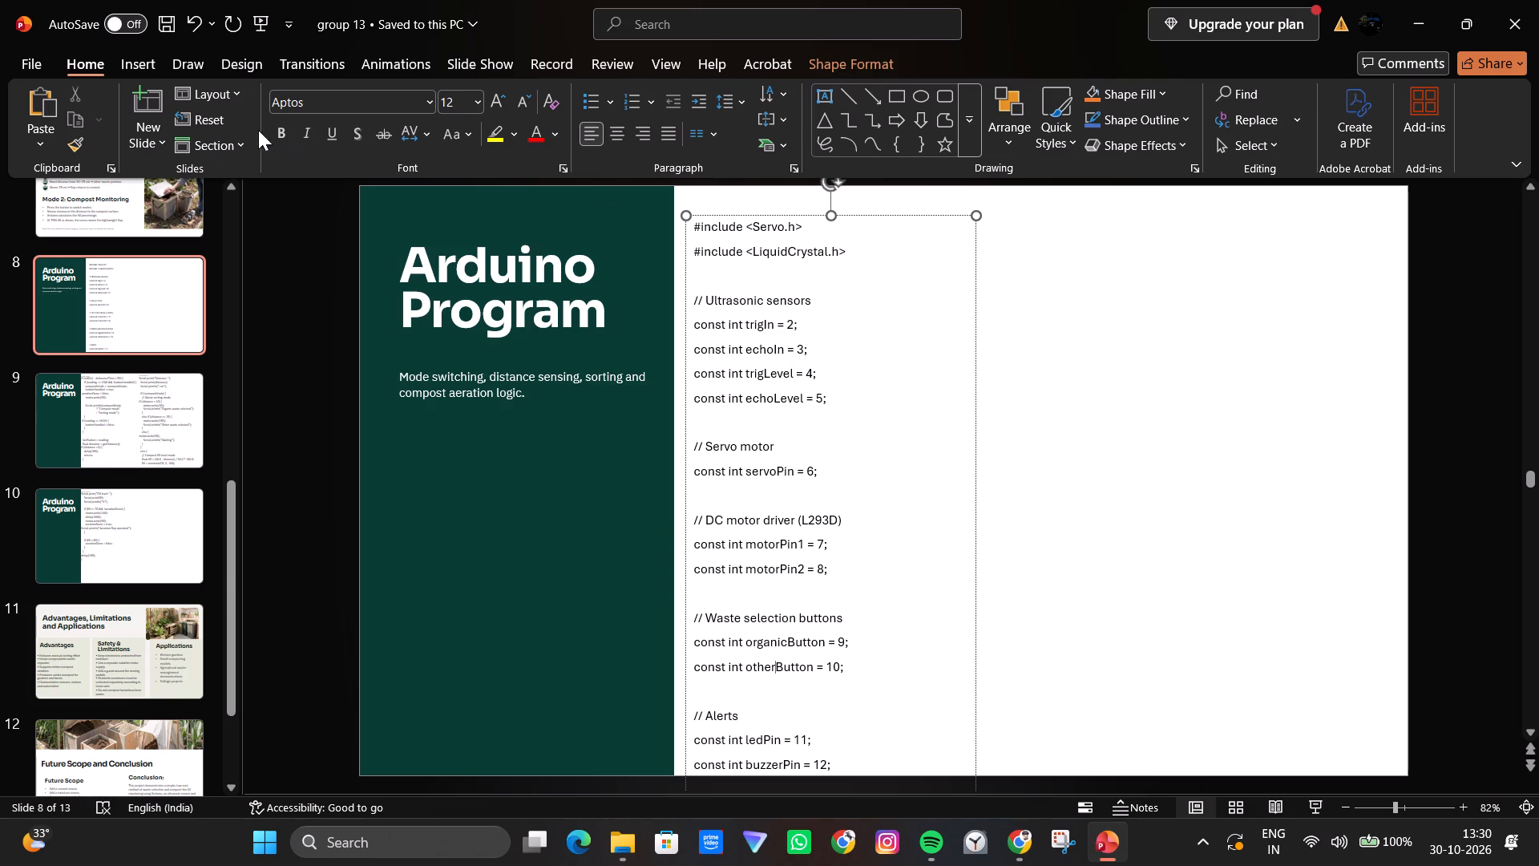
{"action": "left_click", "coordinate": [249, 152]}
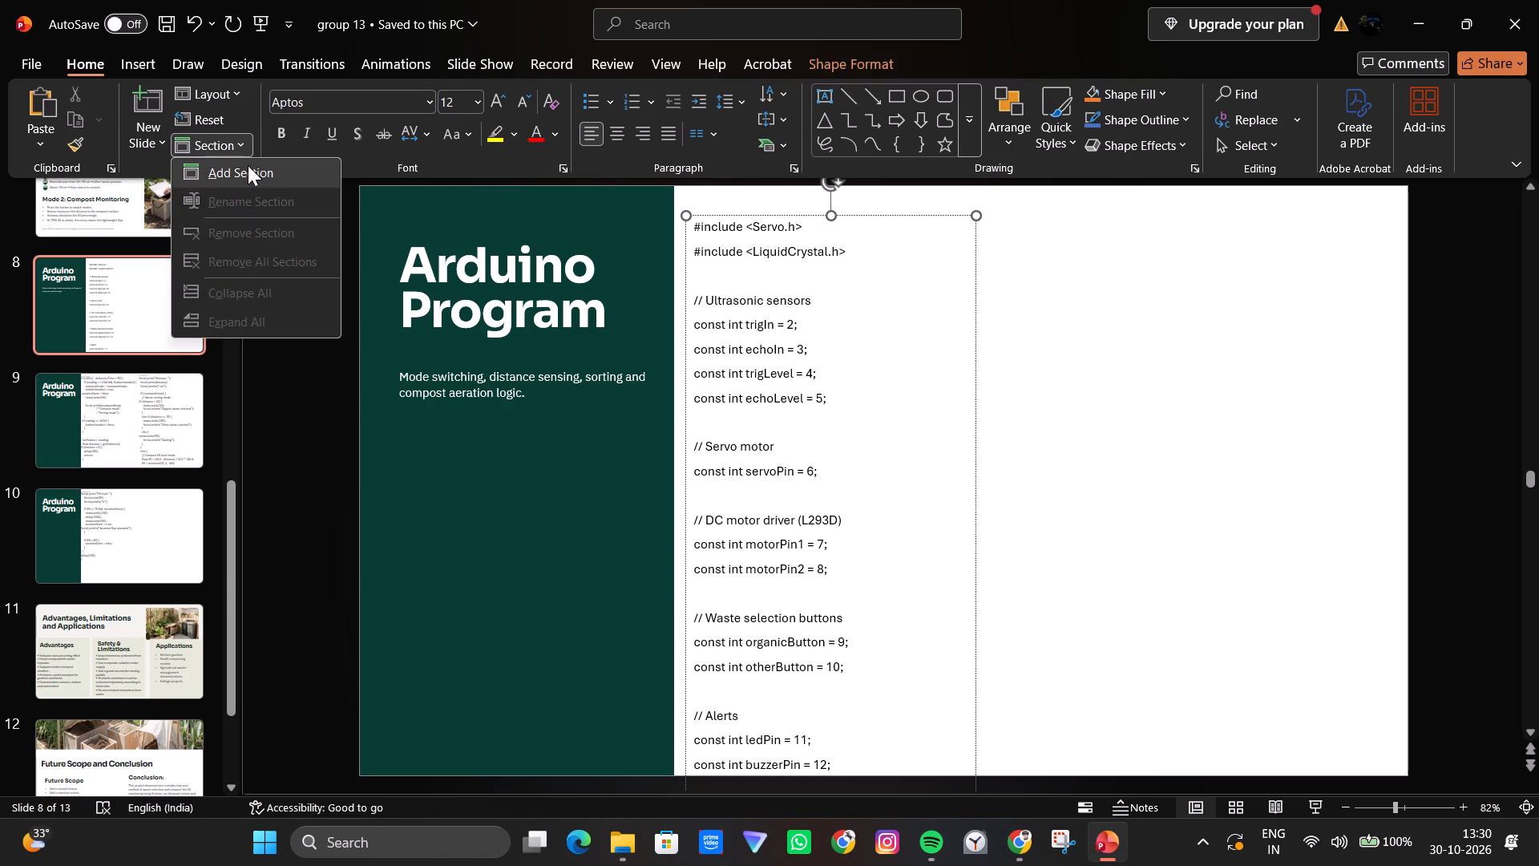
{"action": "left_click", "coordinate": [248, 167]}
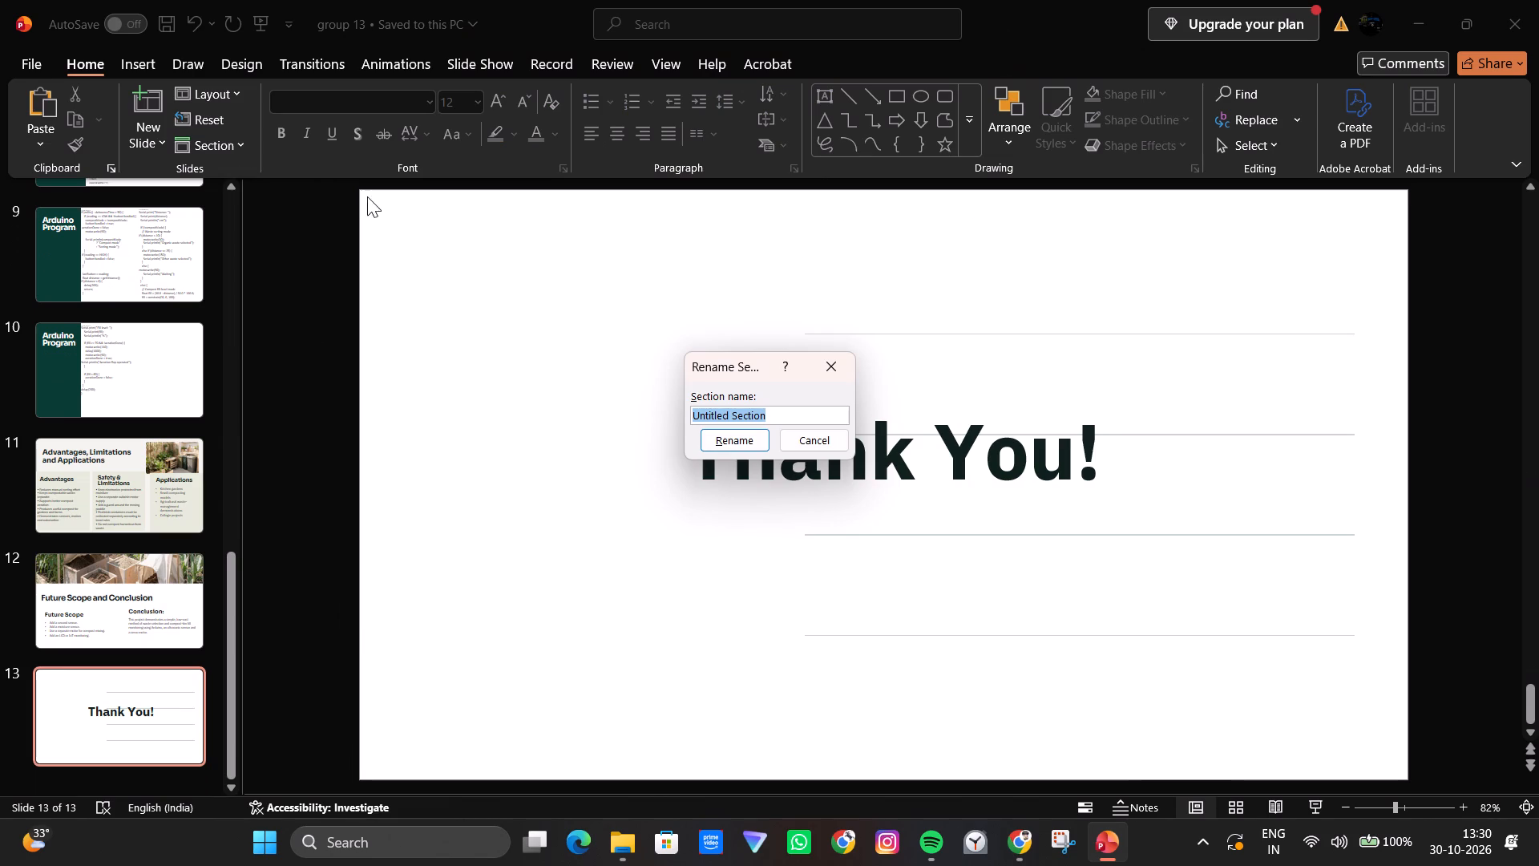
{"action": "left_click", "coordinate": [827, 375]}
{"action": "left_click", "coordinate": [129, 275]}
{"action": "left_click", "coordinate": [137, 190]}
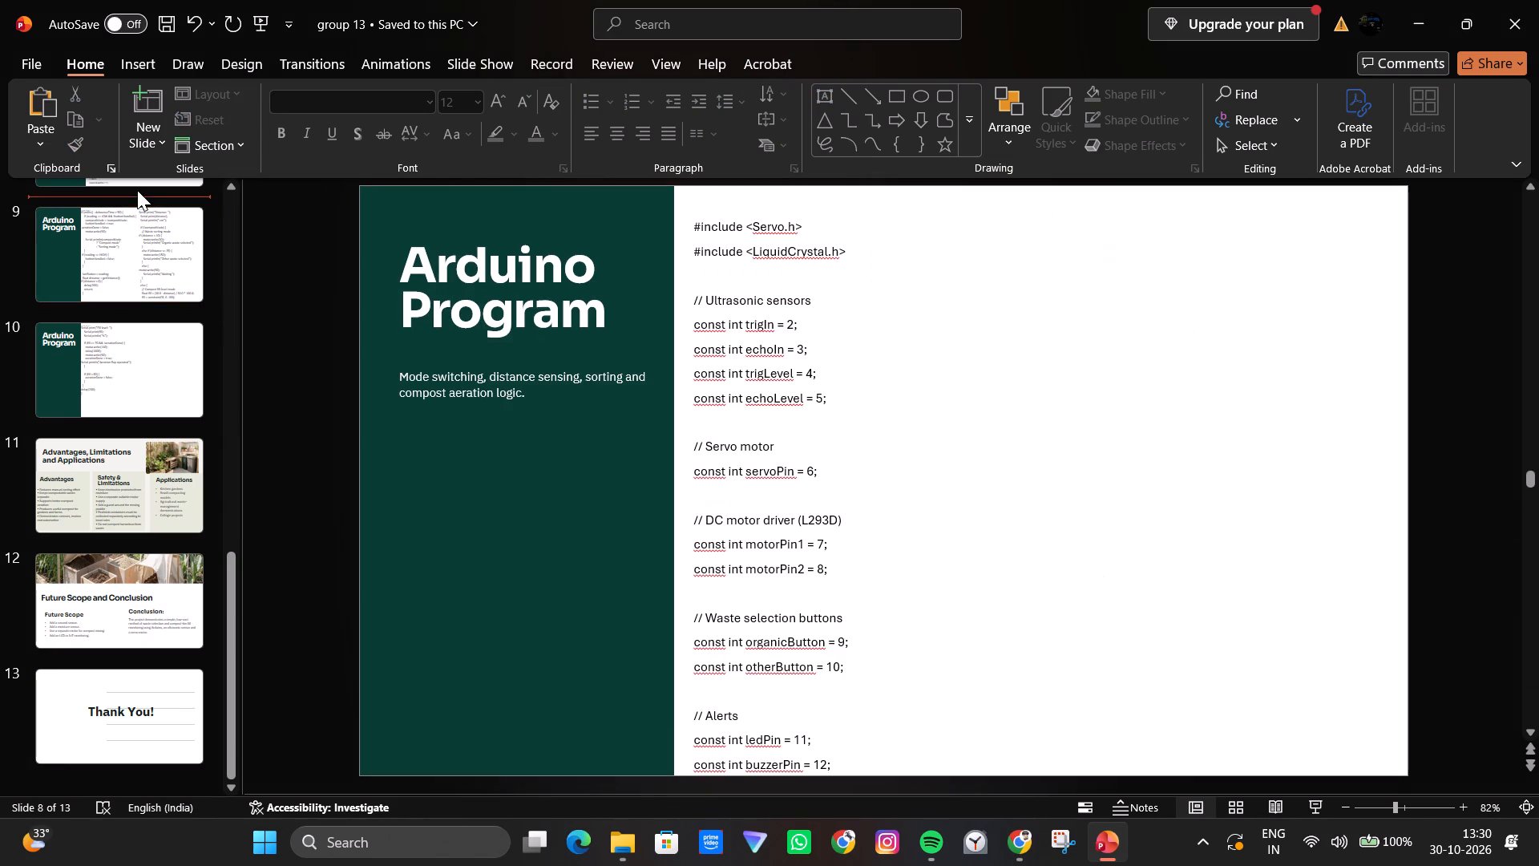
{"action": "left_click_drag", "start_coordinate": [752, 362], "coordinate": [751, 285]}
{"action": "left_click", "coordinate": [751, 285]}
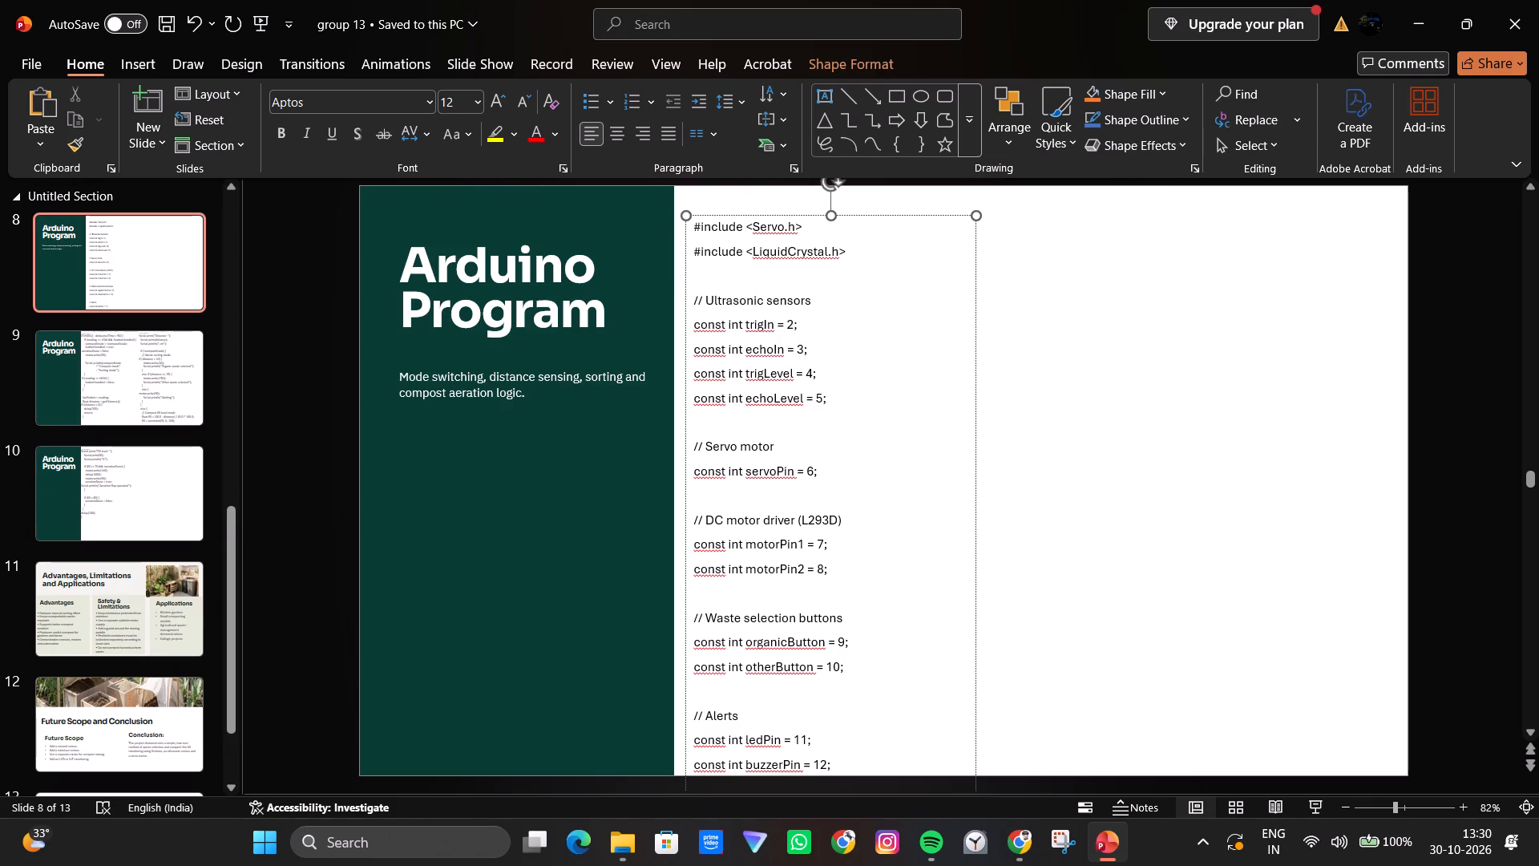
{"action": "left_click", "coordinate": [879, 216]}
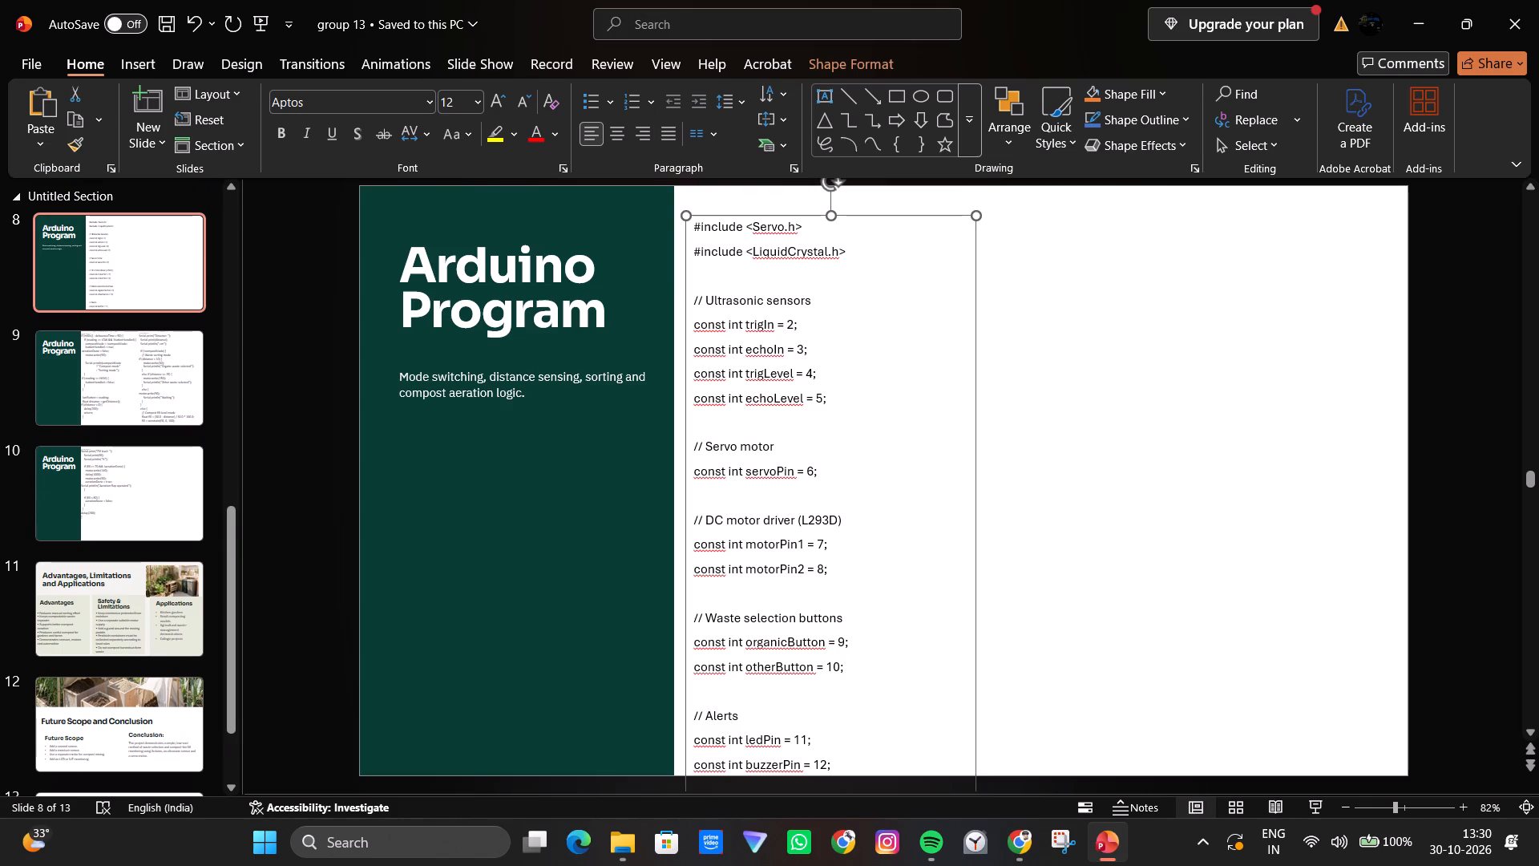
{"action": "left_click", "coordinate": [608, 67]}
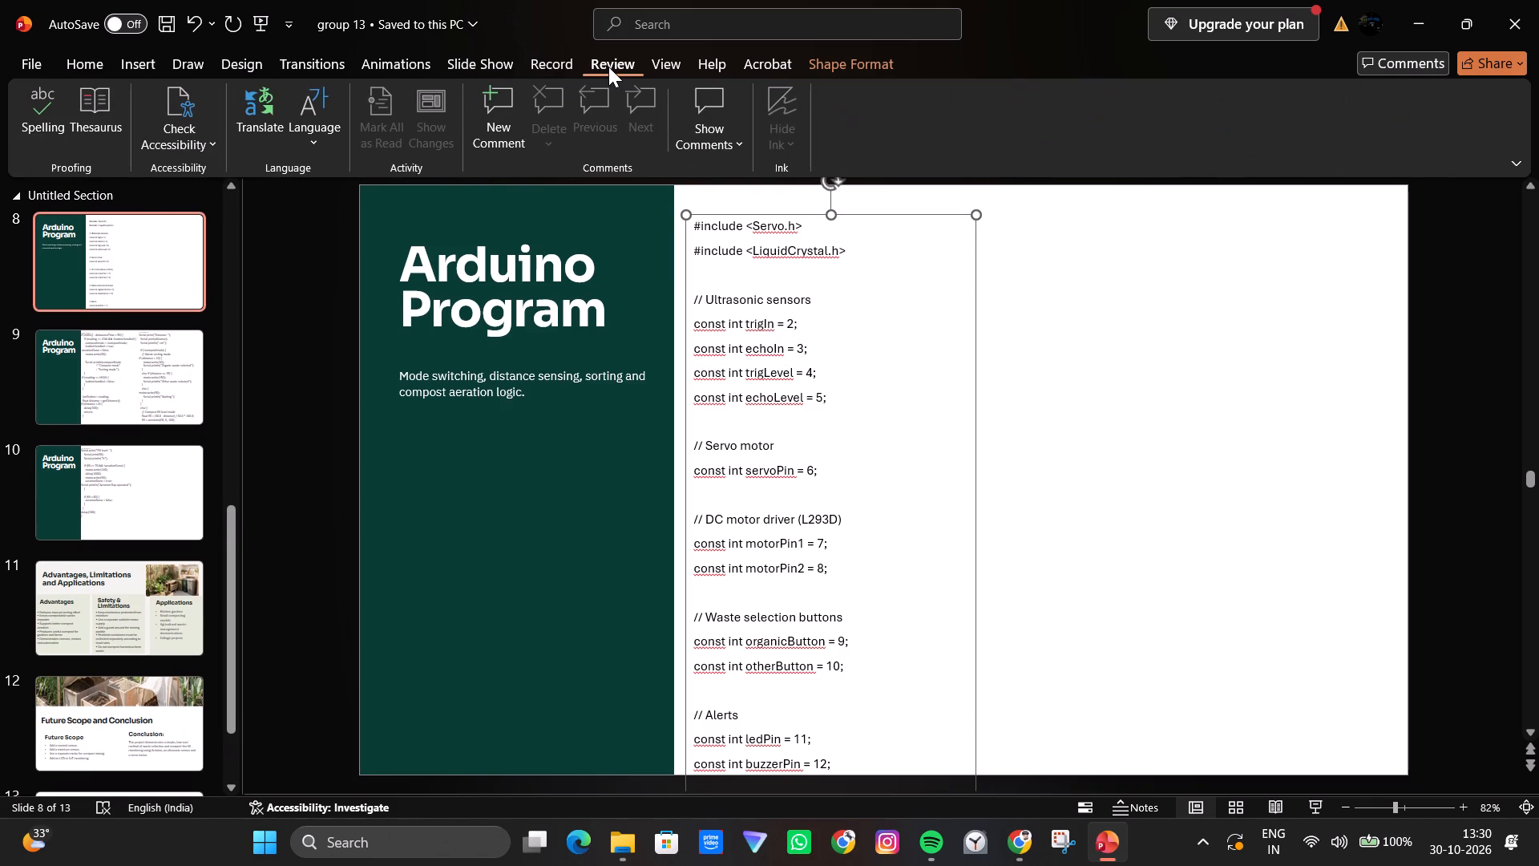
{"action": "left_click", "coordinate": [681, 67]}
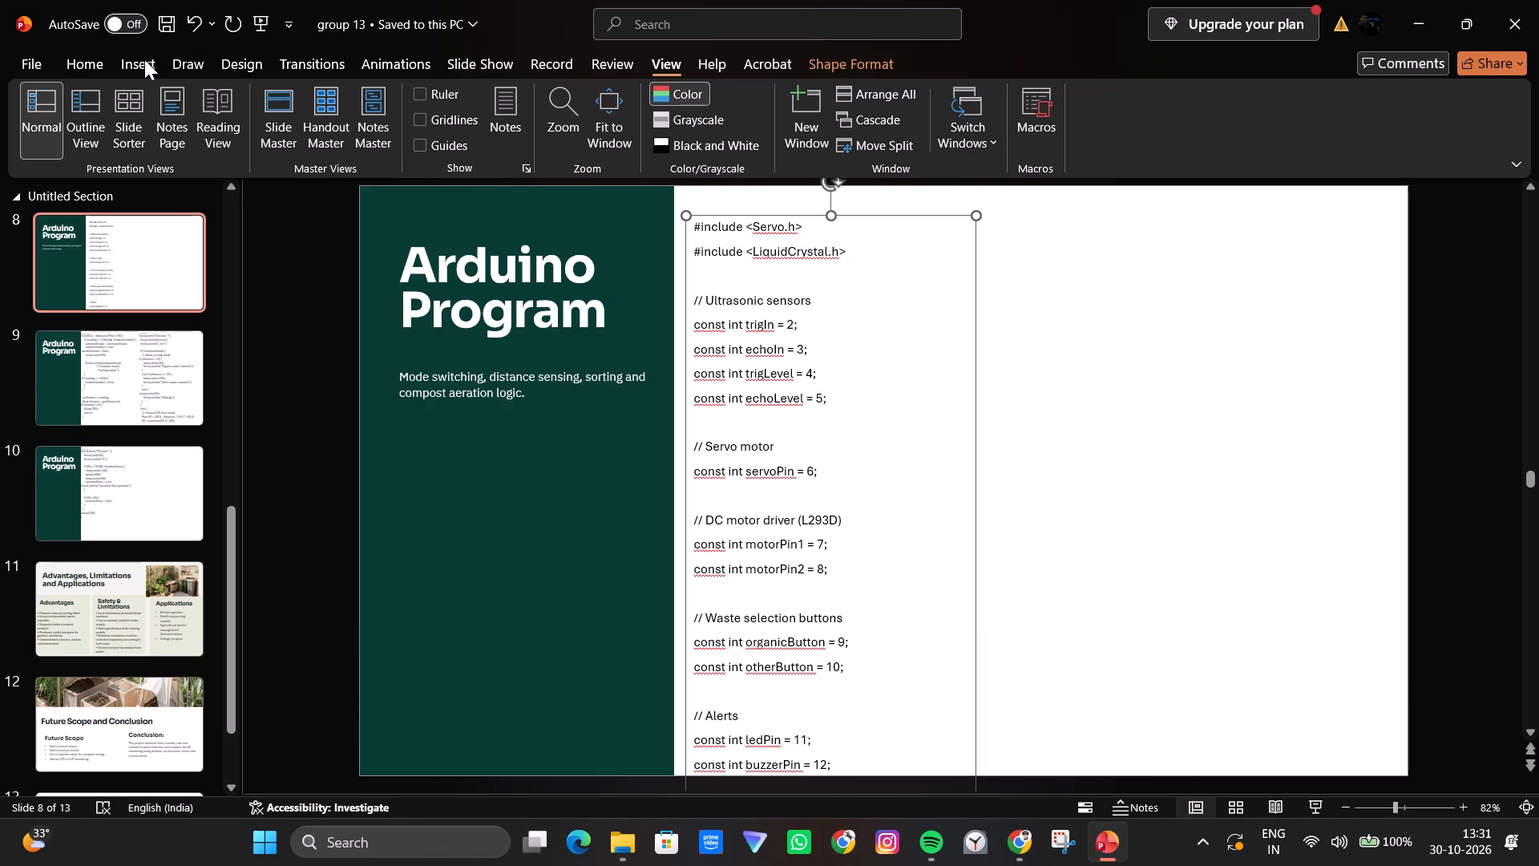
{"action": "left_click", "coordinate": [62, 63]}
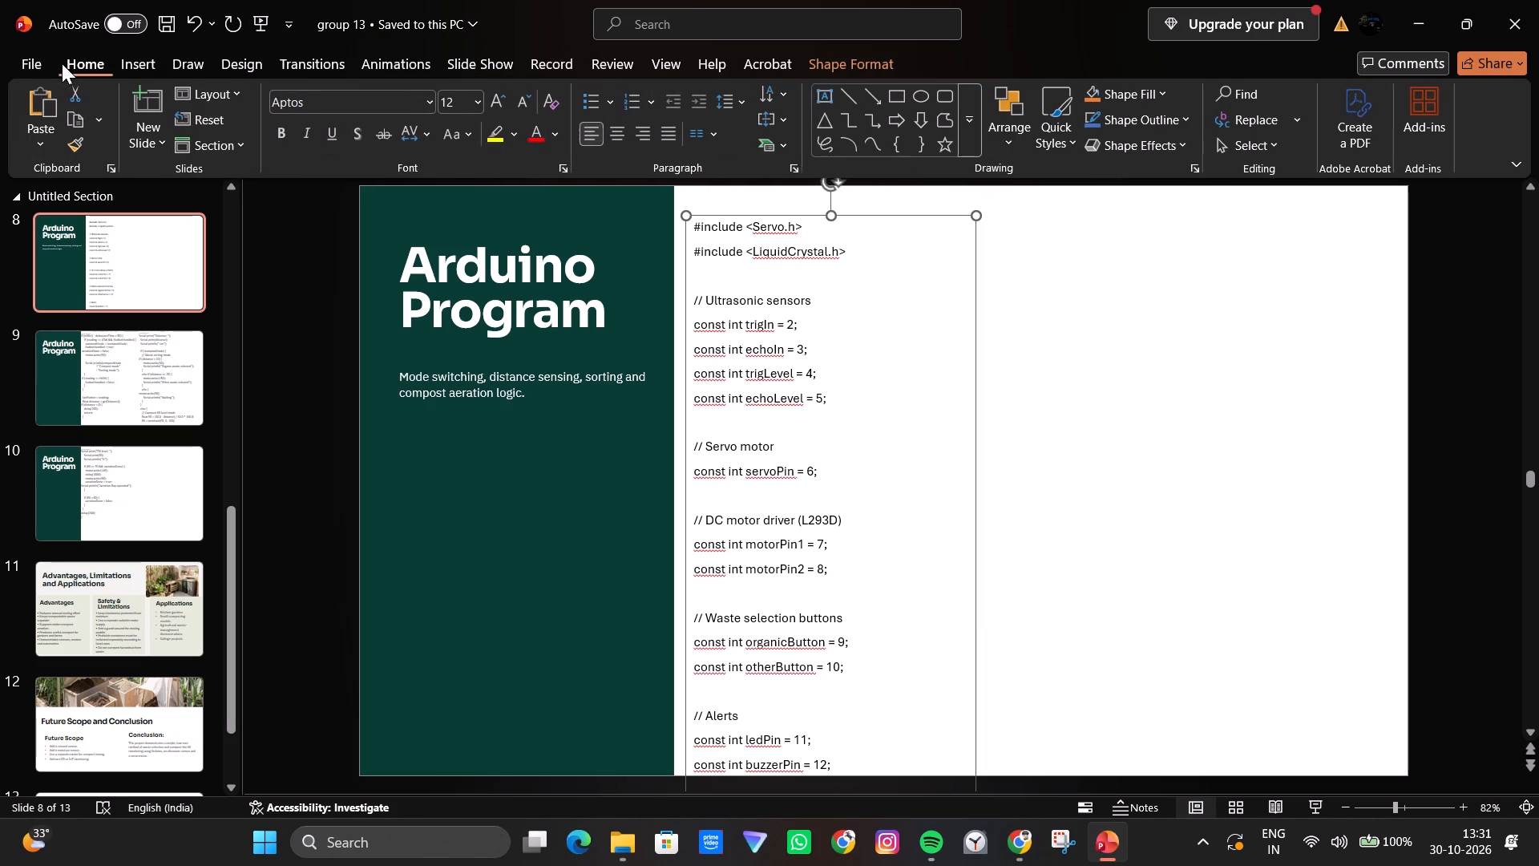
Look at slide 11, Advantages, Limitations and Applications, and go back through the slides to the title slide.
{"action": "scroll", "coordinate": [119, 346], "scroll_direction": "up", "scroll_amount": 3}
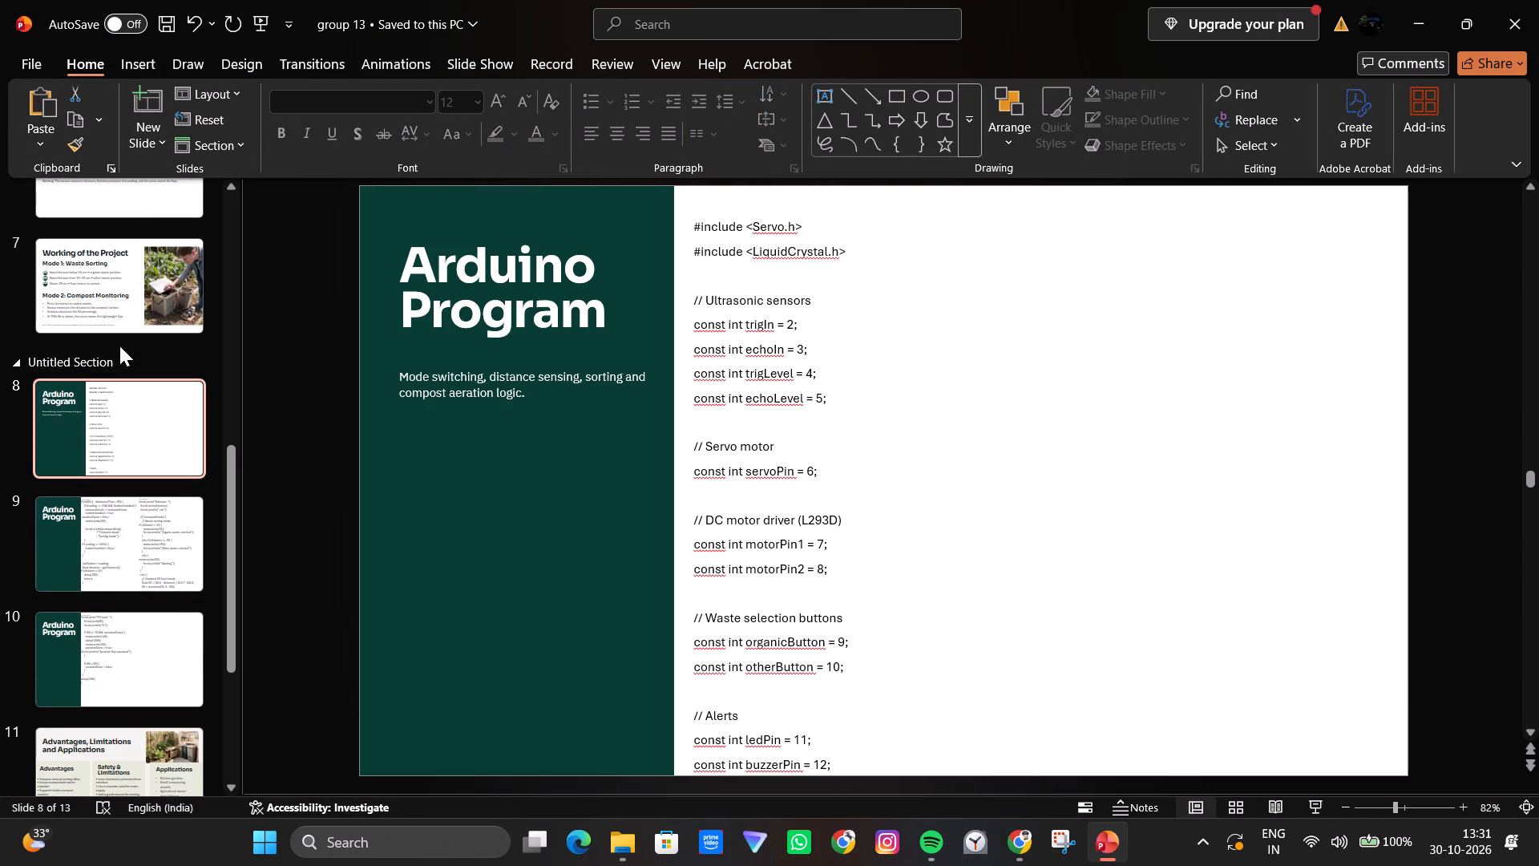
{"action": "left_click", "coordinate": [141, 779]}
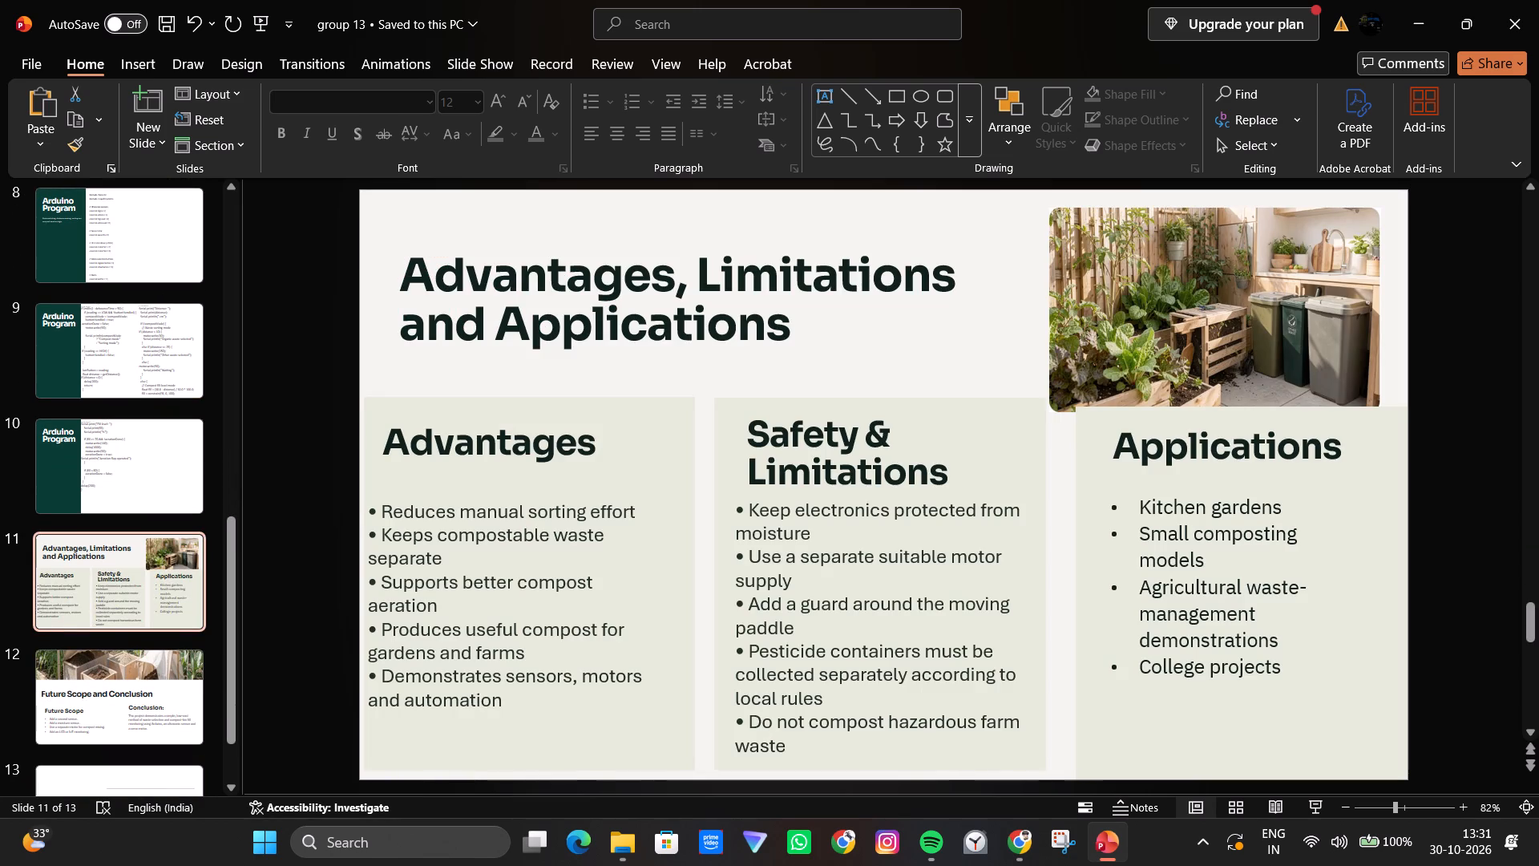
{"action": "key", "text": "Up"}
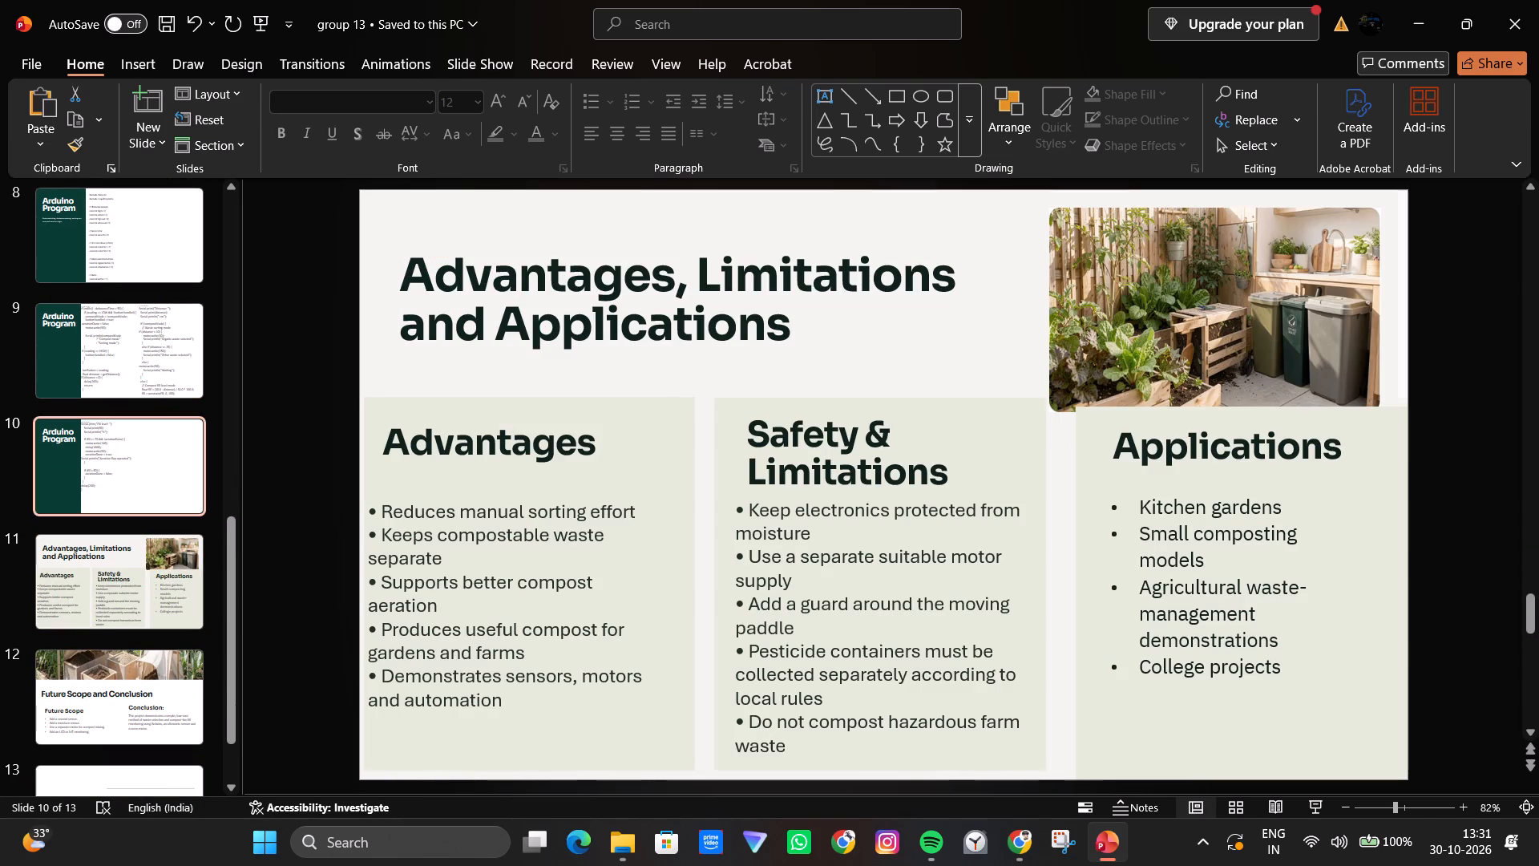
{"action": "key", "text": "Up"}
{"action": "key", "text": "Up"}
{"action": "key", "text": "Up"}
{"action": "key", "text": "Up"}
{"action": "key", "text": "Up"}
{"action": "key", "text": "Up"}
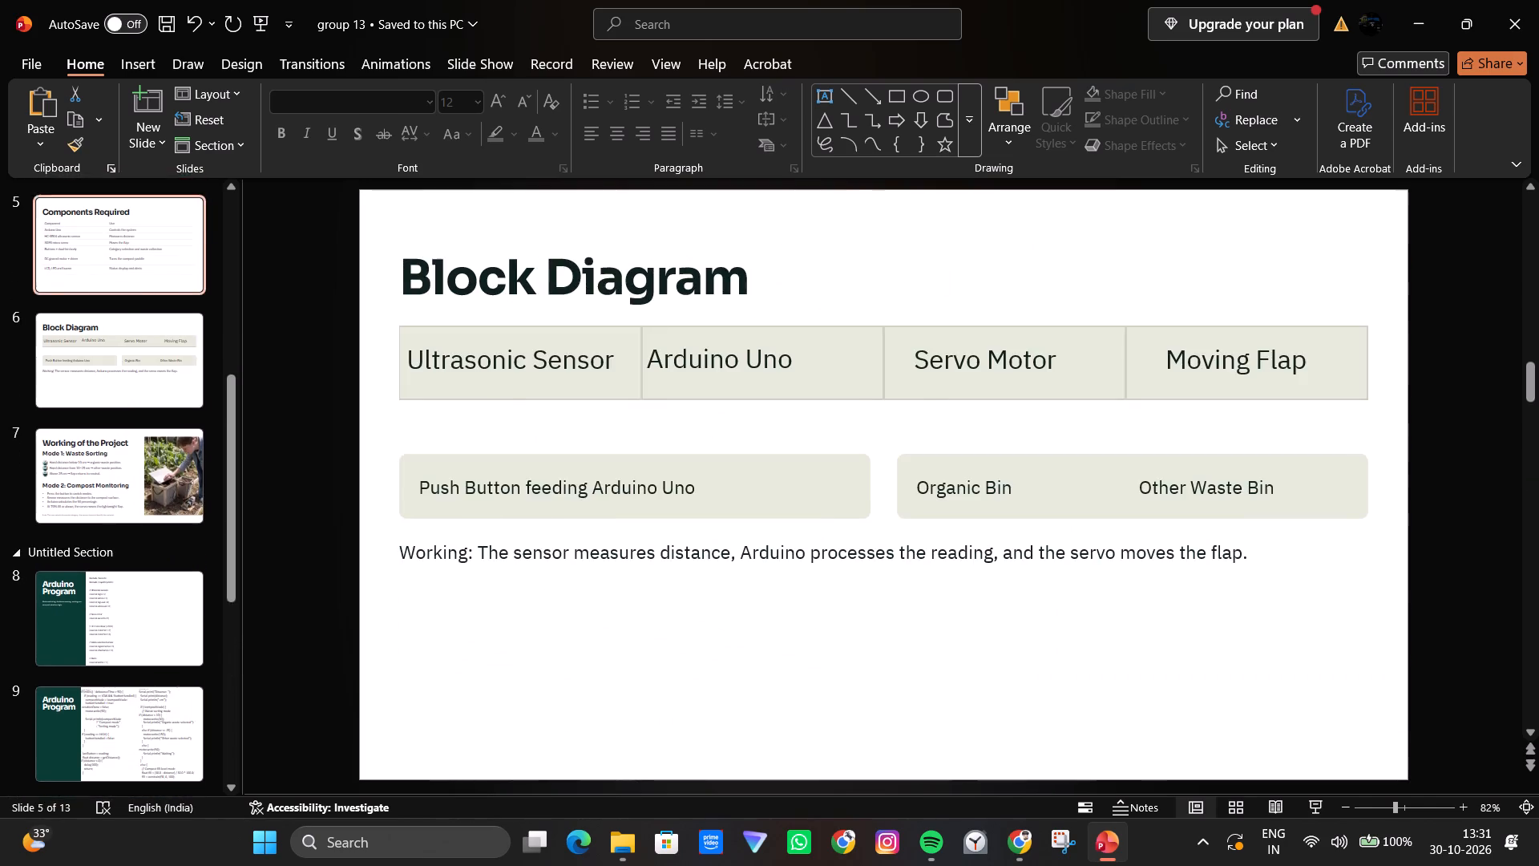
{"action": "key", "text": "Up"}
{"action": "key", "text": "Up"}
{"action": "key", "text": "Up"}
{"action": "key", "text": "Up"}
{"action": "key", "text": "Up"}
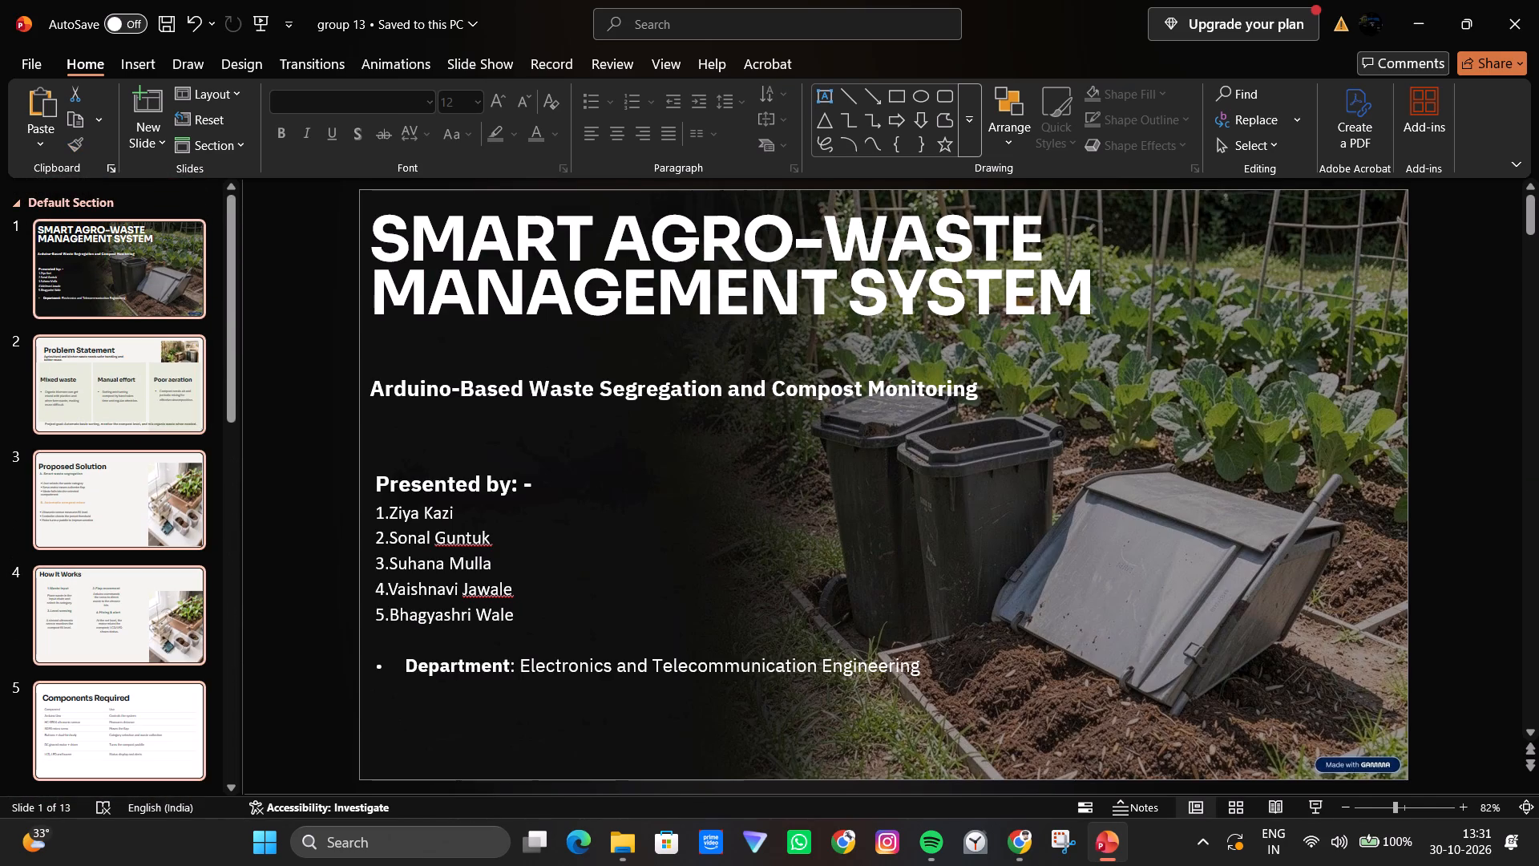
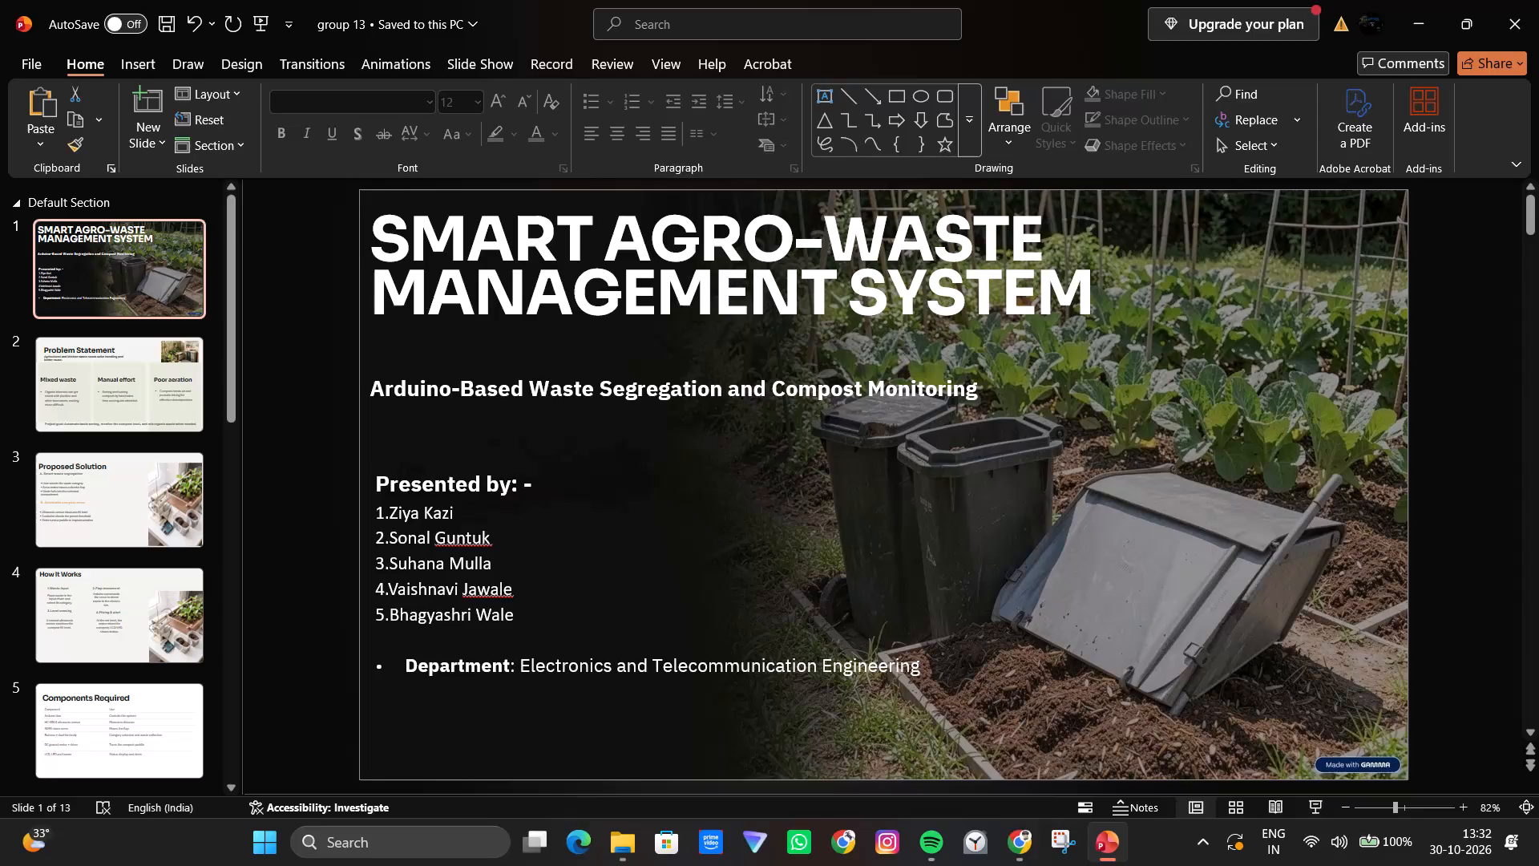
Move from the title slide to slide 2, Problem Statement, to review its content.
{"action": "key", "text": "Down"}
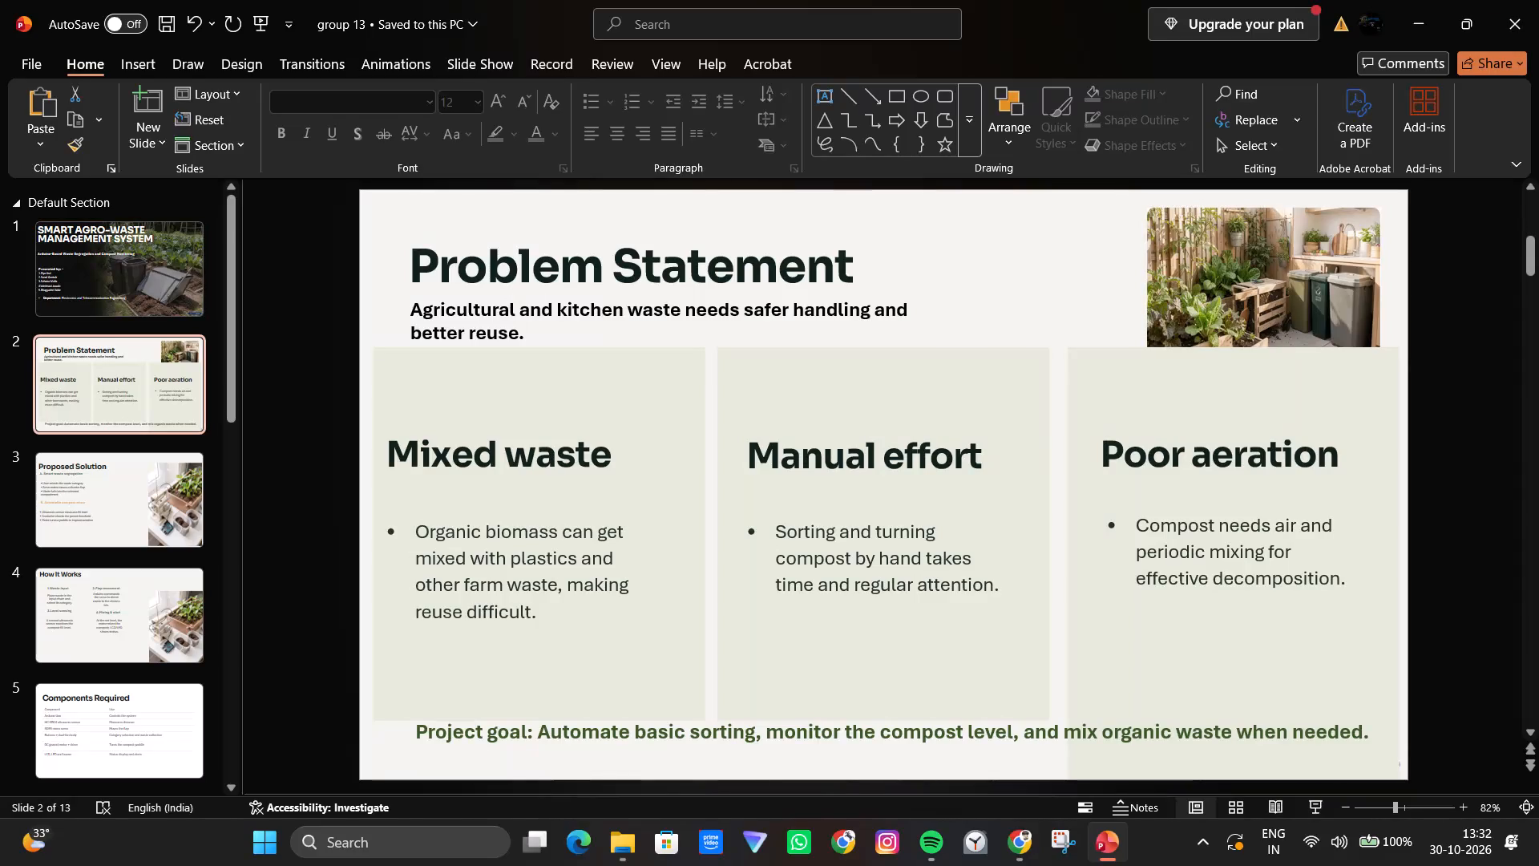
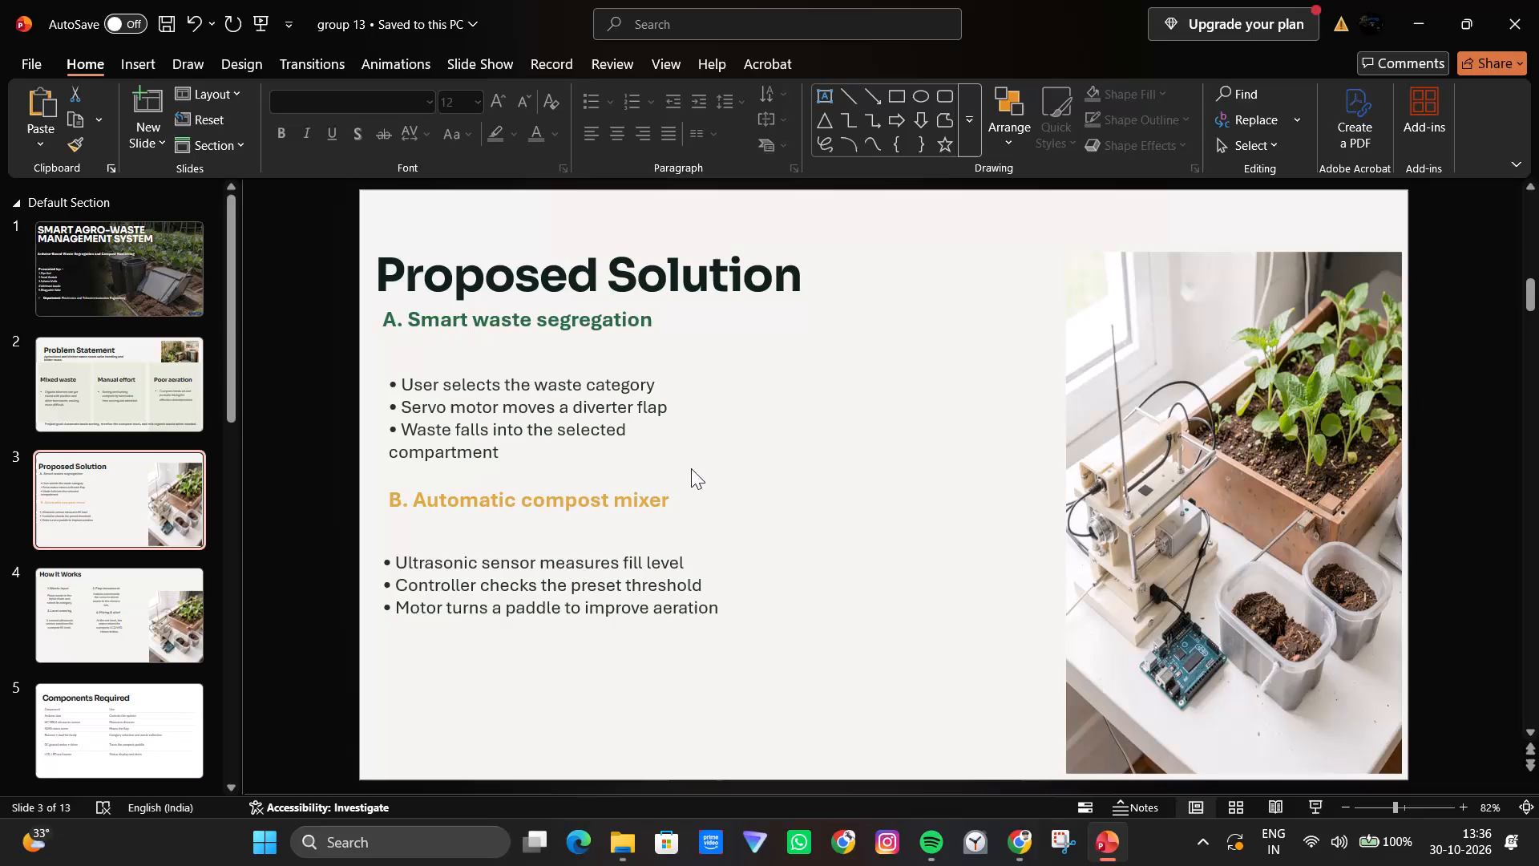
Advance from the Proposed Solution slide to slide 4, How It Works, to review its content.
{"action": "key", "text": "Down"}
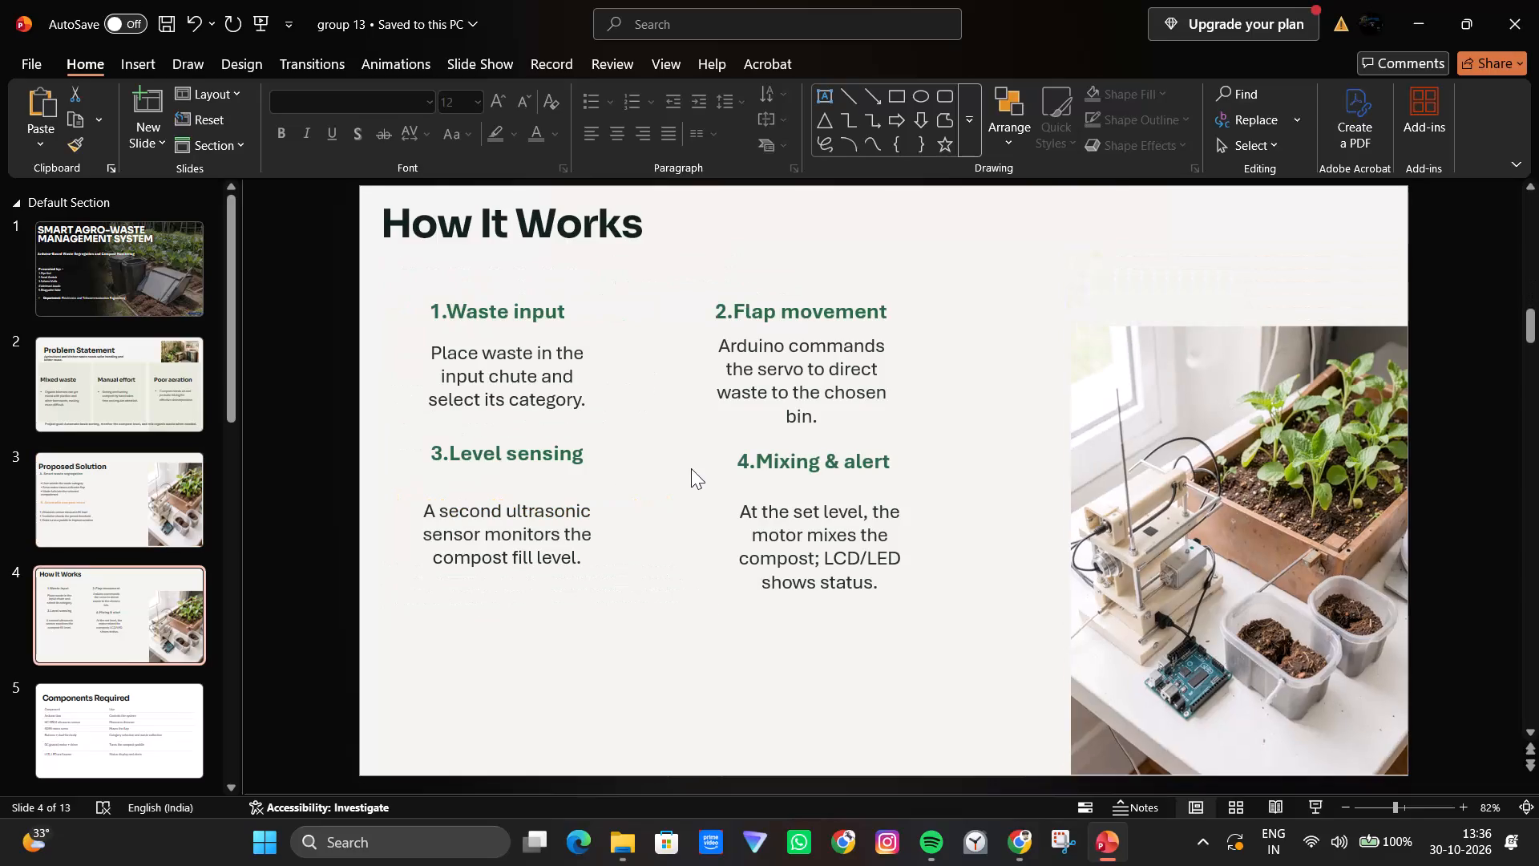
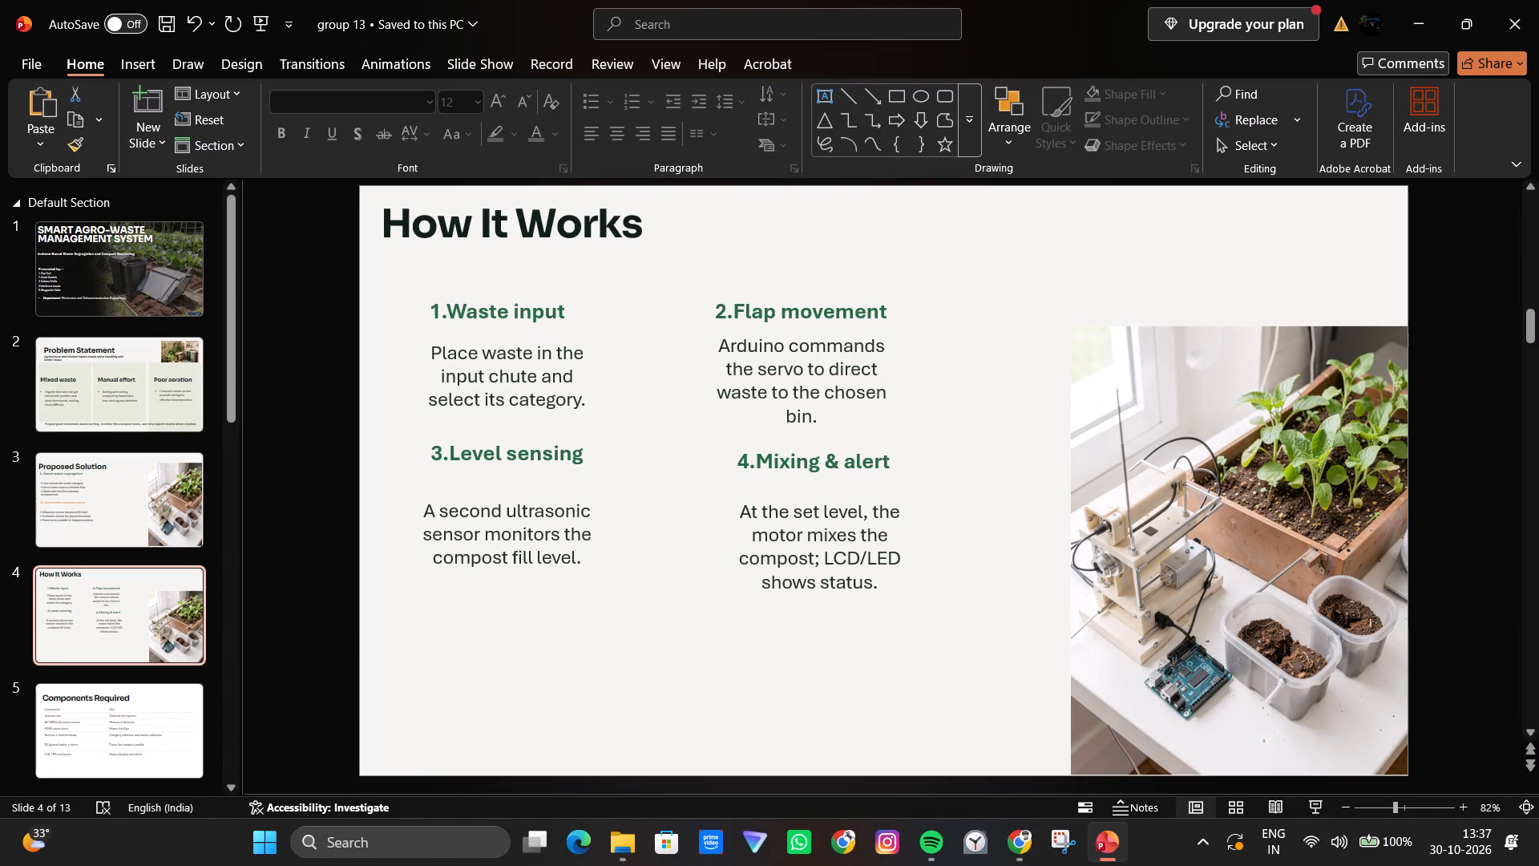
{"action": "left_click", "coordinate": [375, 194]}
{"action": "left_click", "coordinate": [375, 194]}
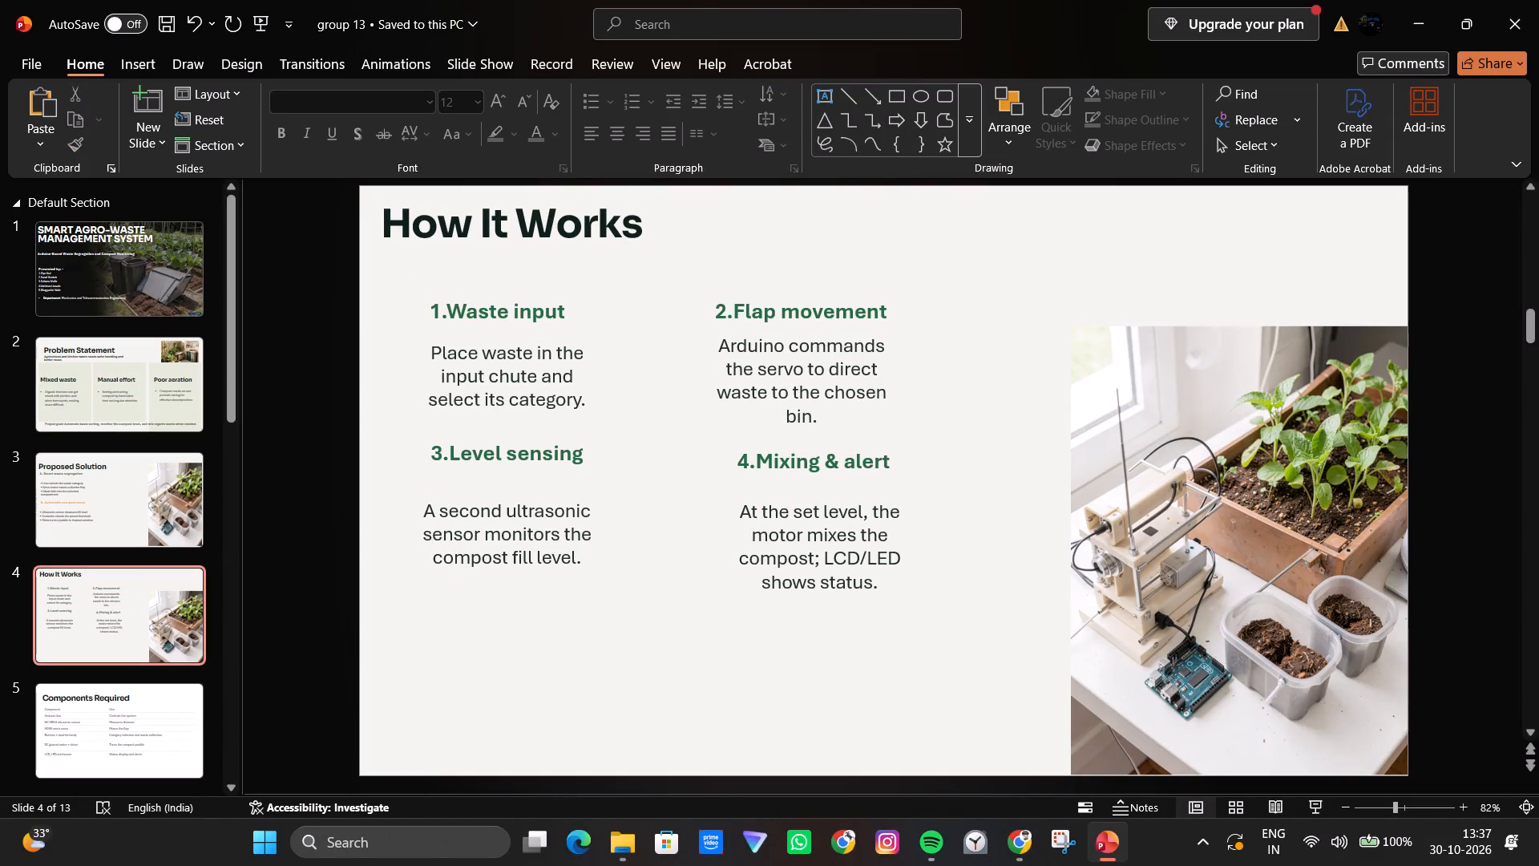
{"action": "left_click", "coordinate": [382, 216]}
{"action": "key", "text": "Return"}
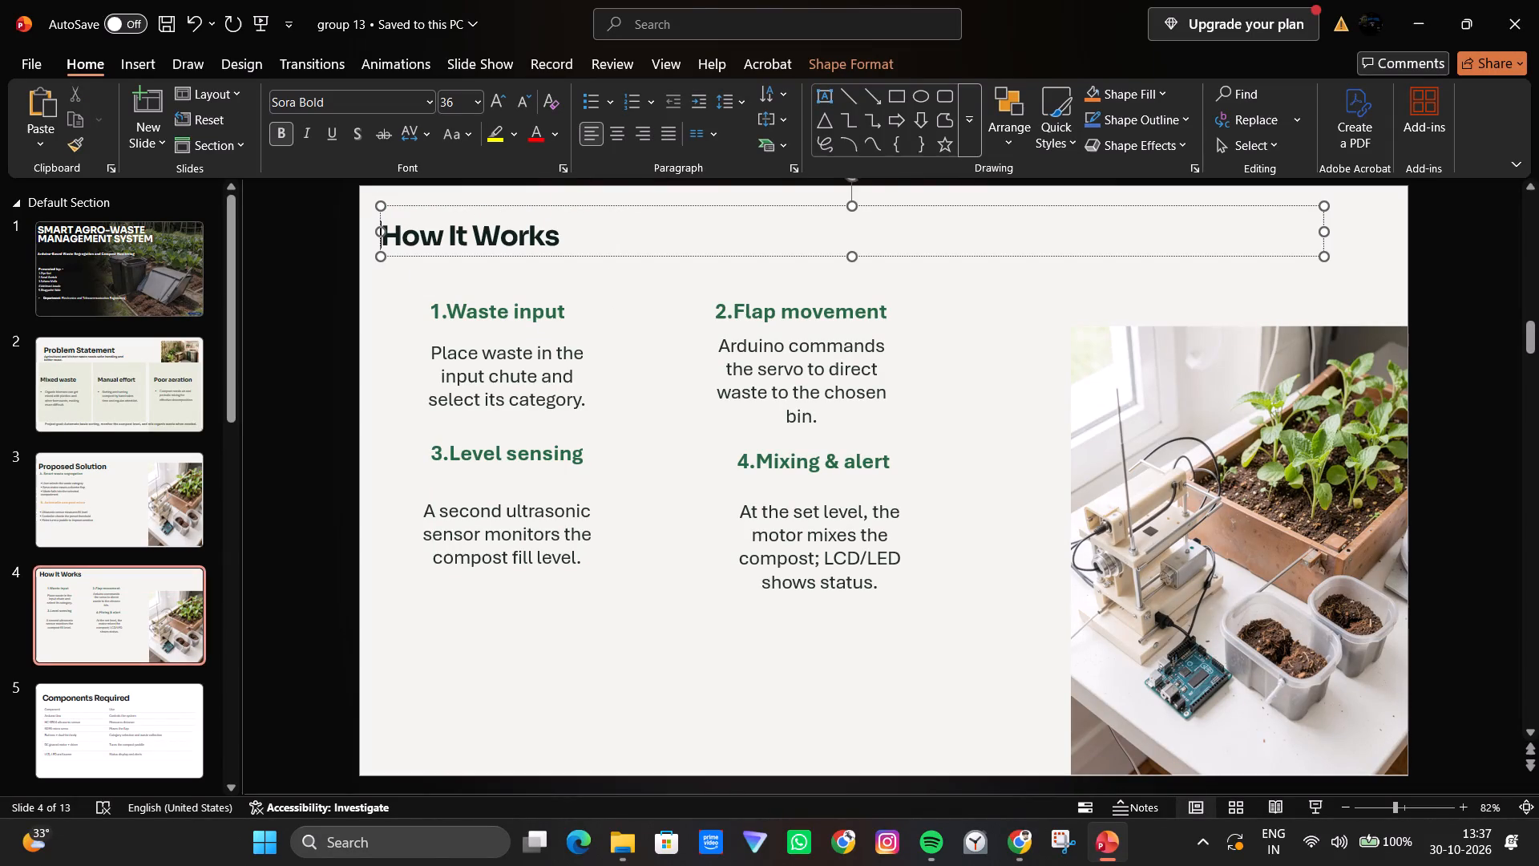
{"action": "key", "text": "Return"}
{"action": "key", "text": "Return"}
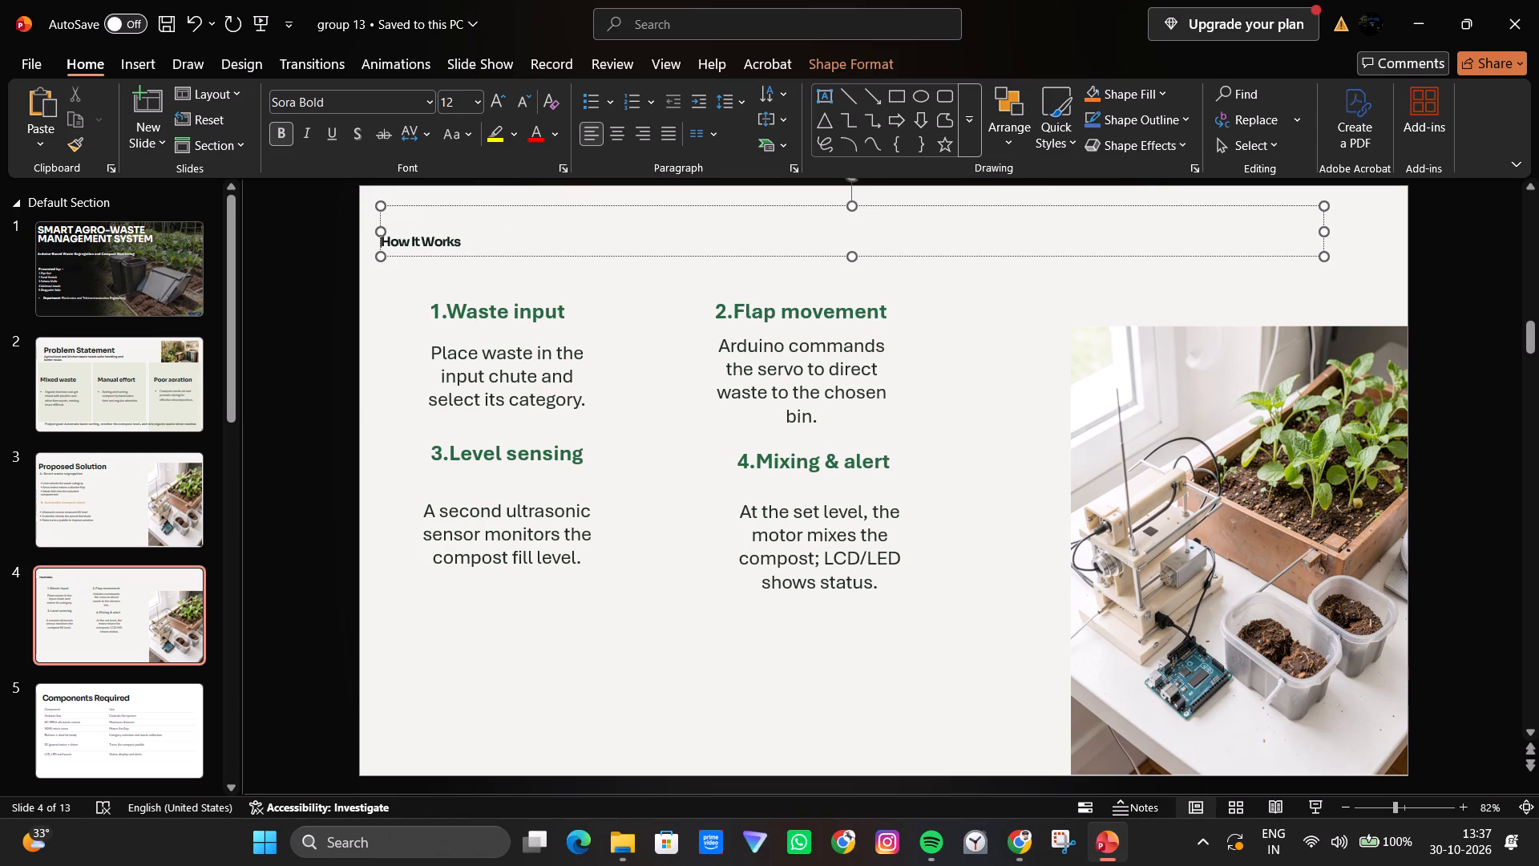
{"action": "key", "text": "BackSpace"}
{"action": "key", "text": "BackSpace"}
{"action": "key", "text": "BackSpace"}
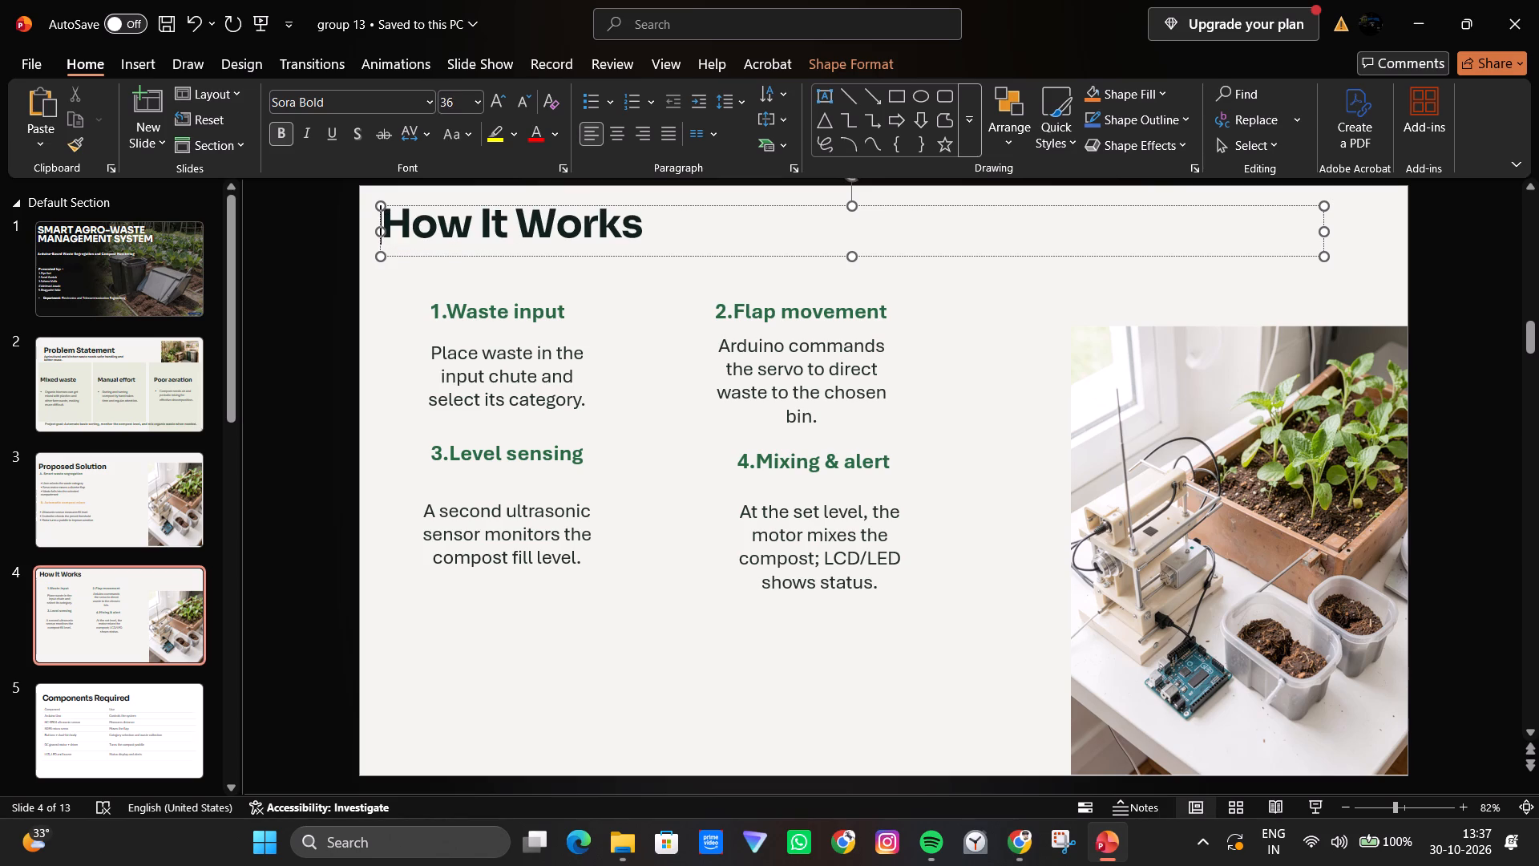
Shift the How It Works title slightly lower on the slide by lowering its text box's bottom and top edges.
{"action": "left_click", "coordinate": [855, 253]}
{"action": "left_click_drag", "start_coordinate": [855, 253], "coordinate": [848, 277]}
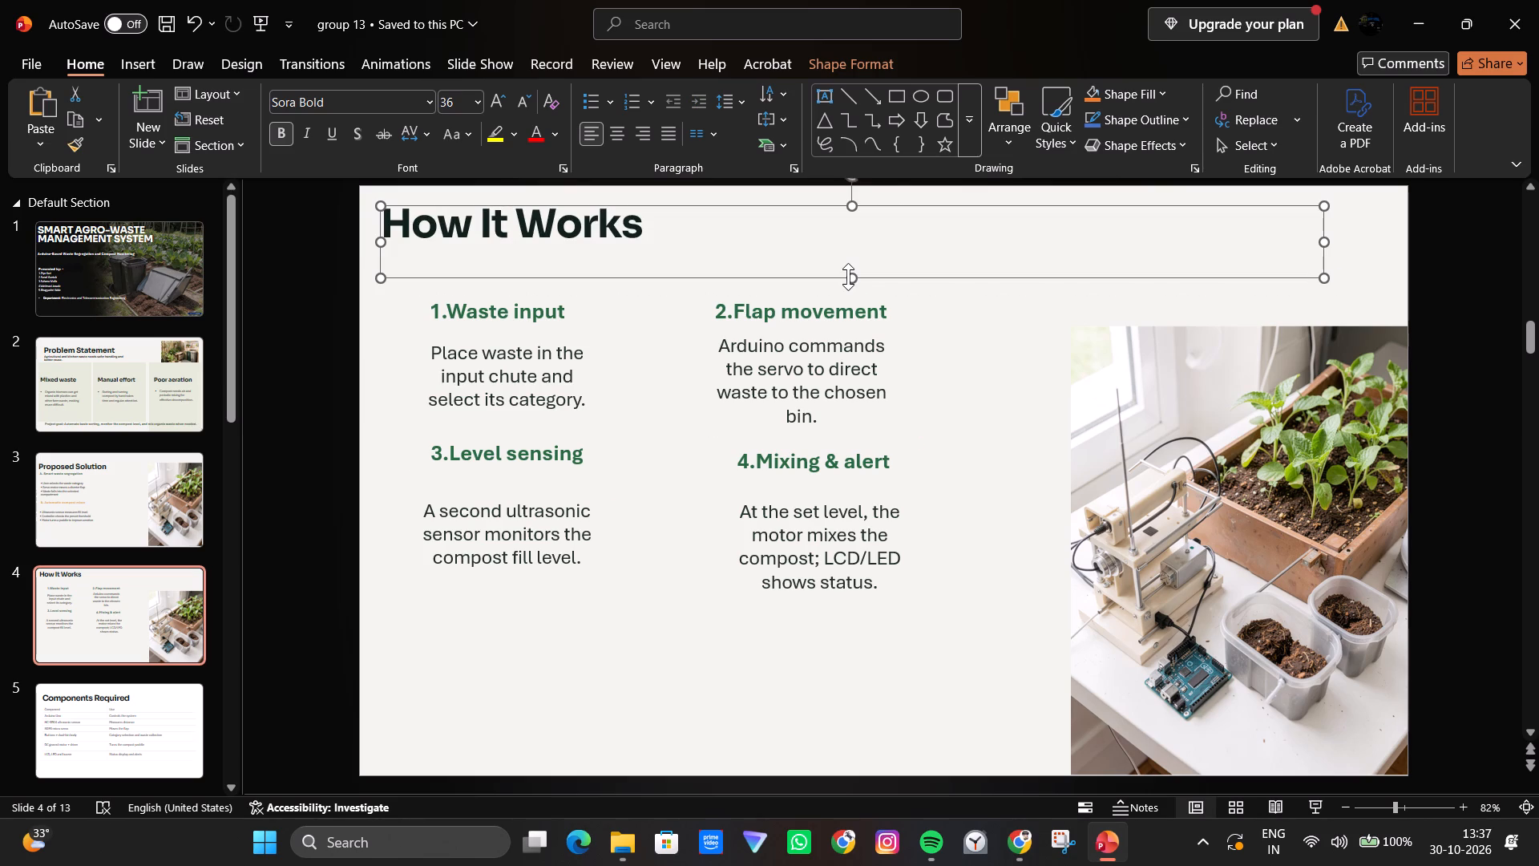
{"action": "left_click_drag", "start_coordinate": [848, 205], "coordinate": [849, 229]}
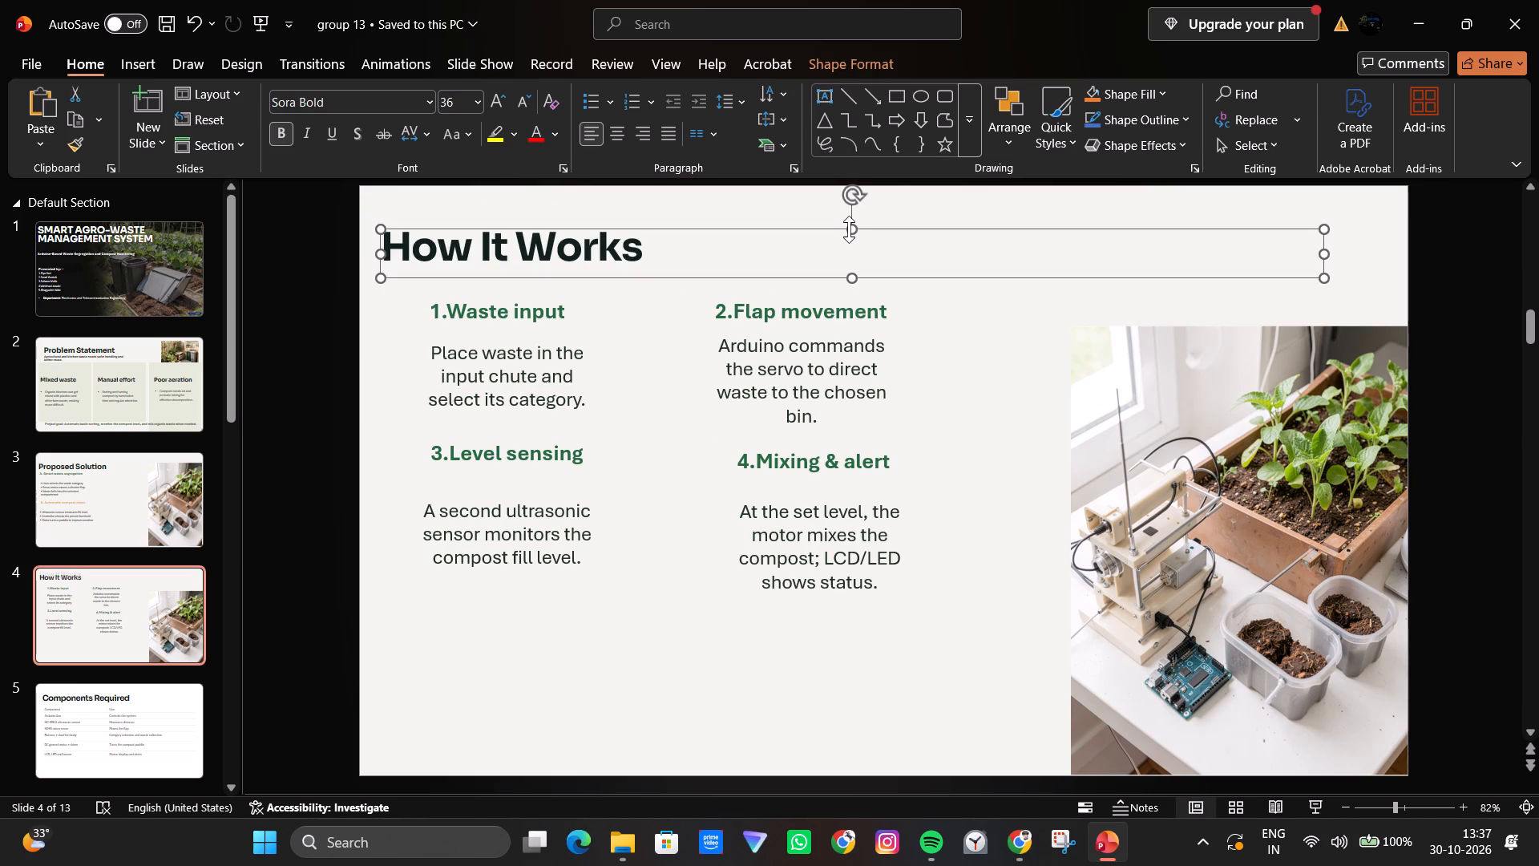
{"action": "left_click", "coordinate": [709, 208]}
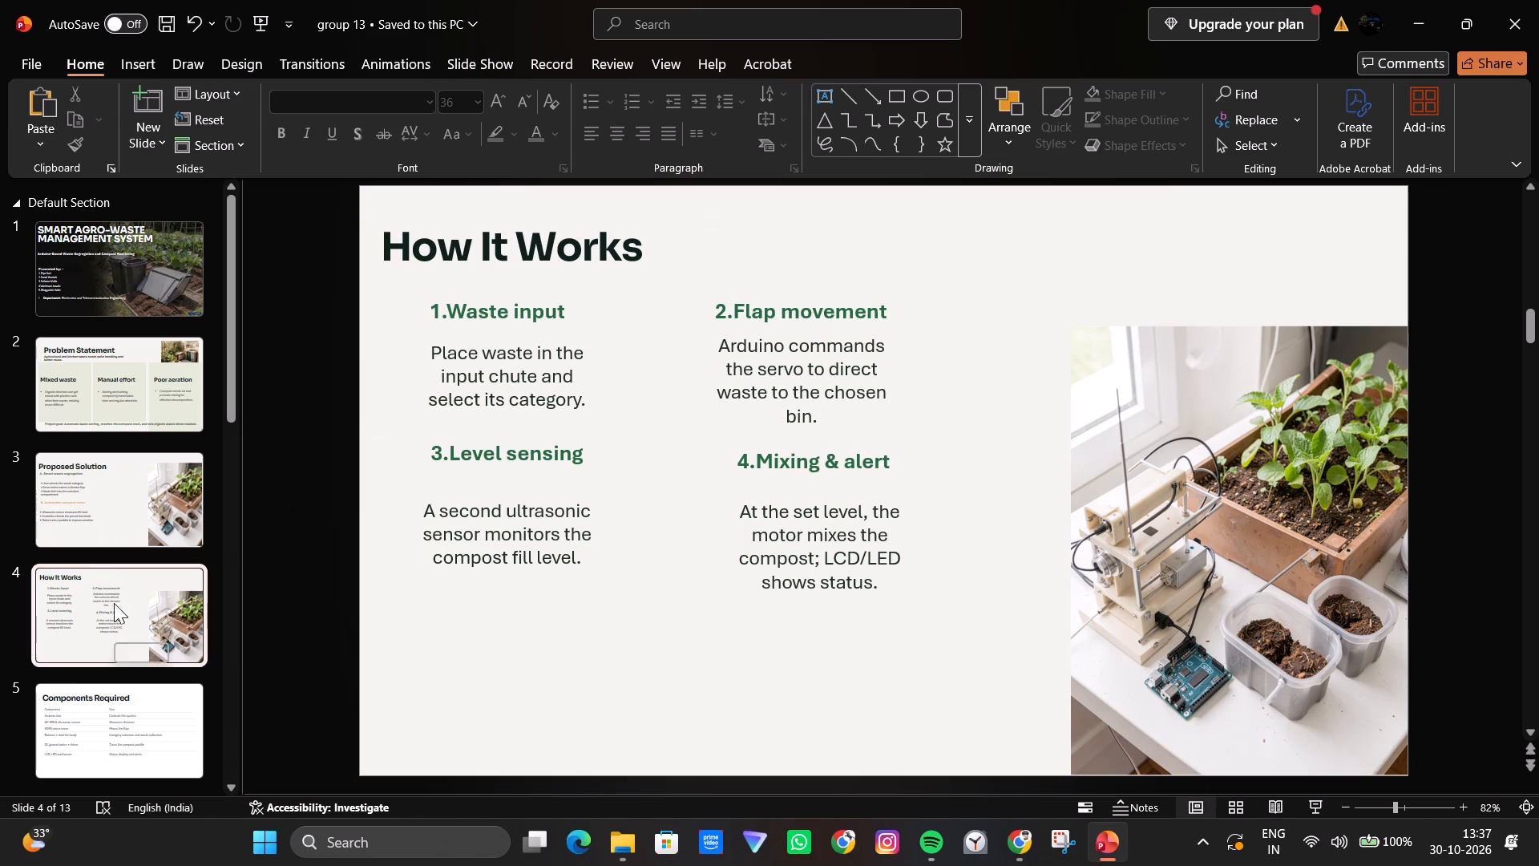
Move the How It Works slide after the Components Required slide, making it slide 5.
{"action": "scroll", "coordinate": [119, 565], "scroll_direction": "down", "scroll_amount": 2}
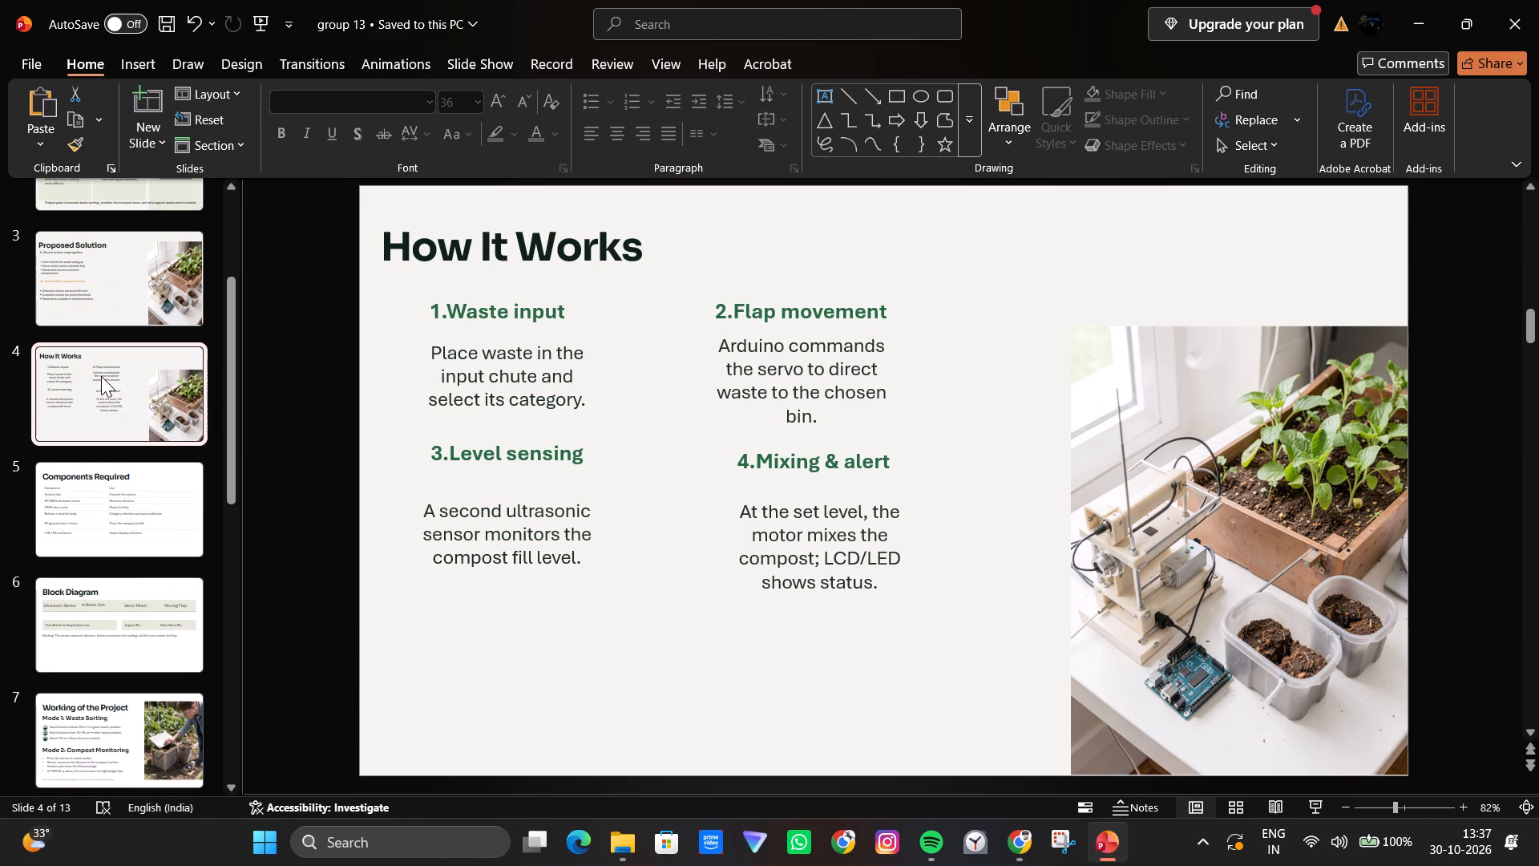
{"action": "left_click_drag", "start_coordinate": [101, 376], "coordinate": [110, 396]}
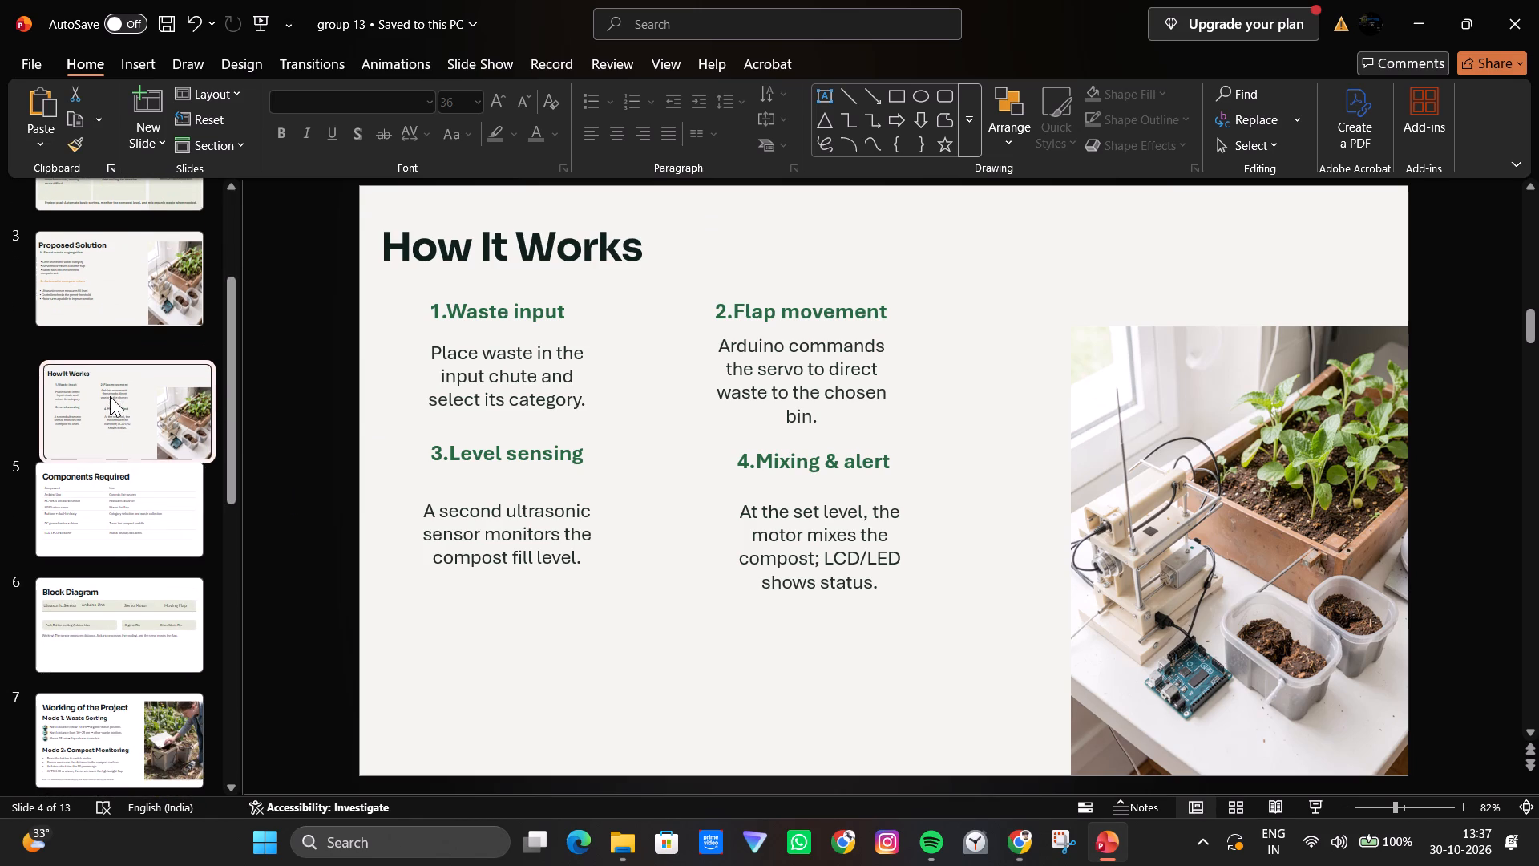
{"action": "left_click_drag", "start_coordinate": [110, 396], "coordinate": [96, 492]}
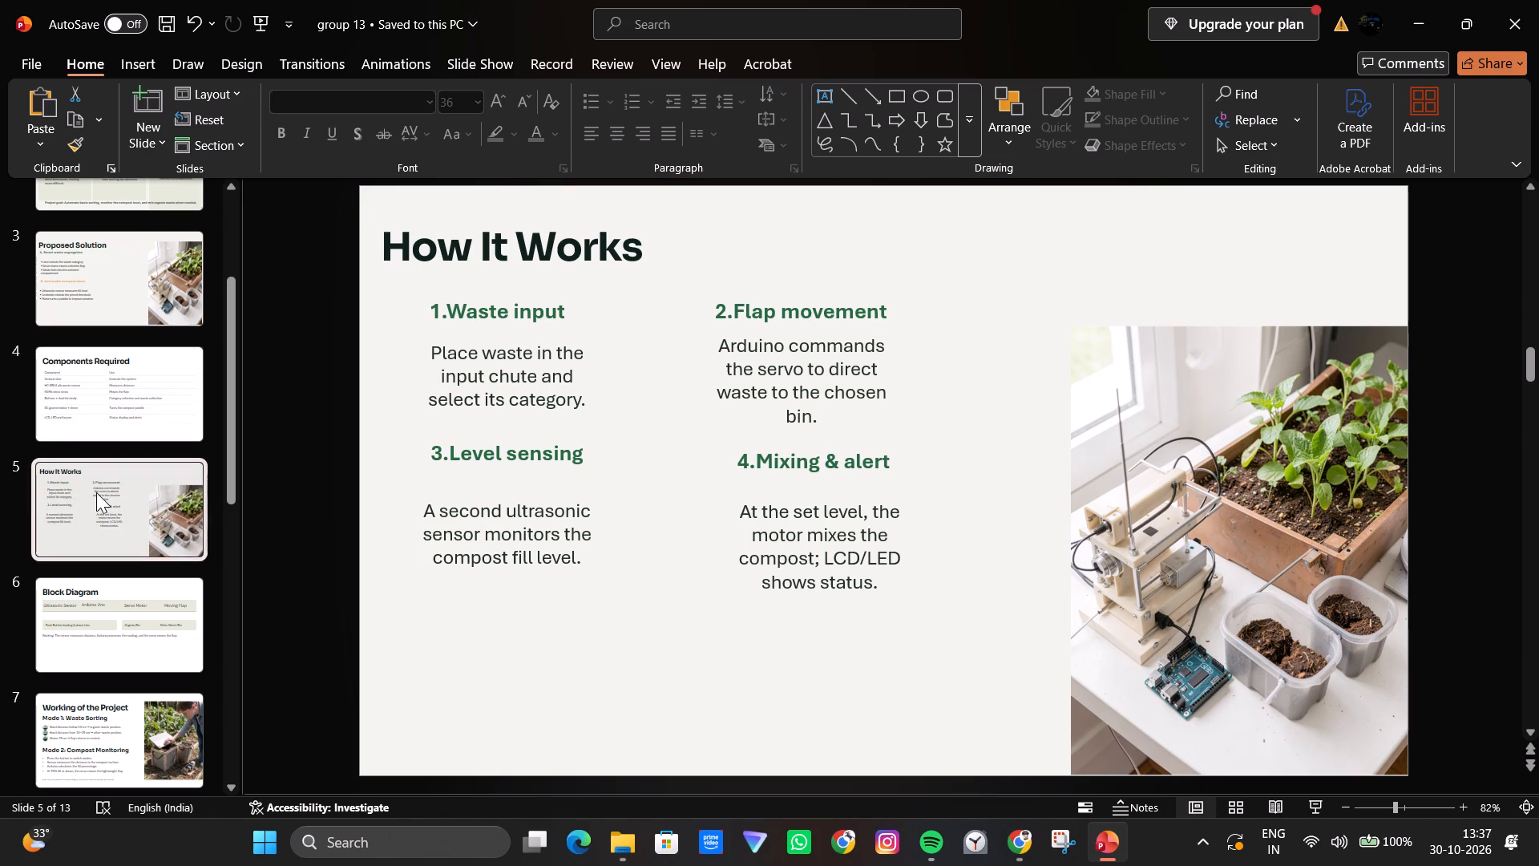
Check the Components Required slide and delete the Working of the Project slide.
{"action": "left_click", "coordinate": [92, 374]}
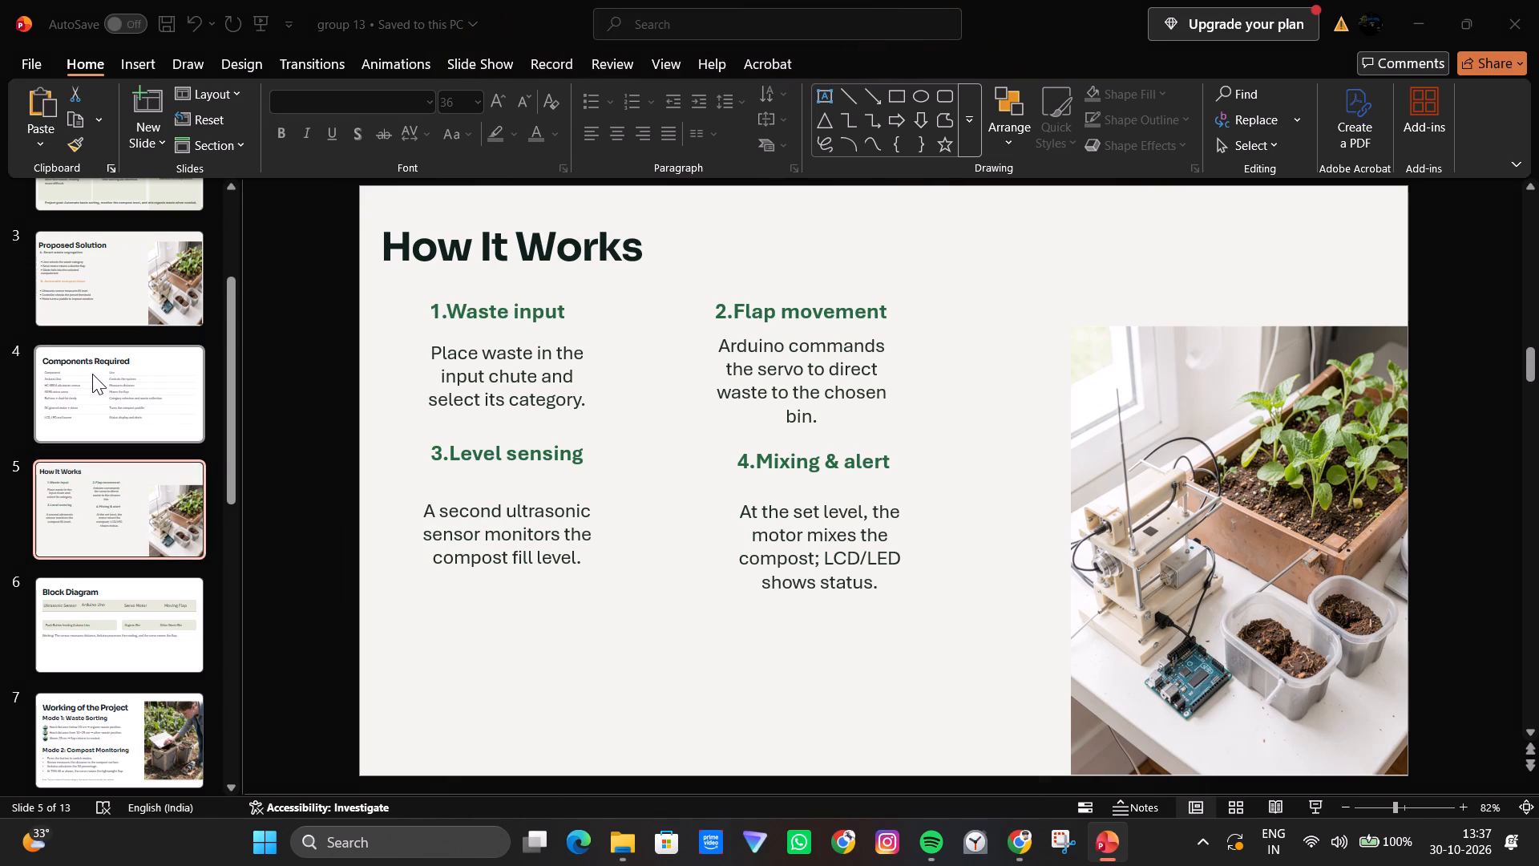
{"action": "left_click", "coordinate": [92, 374]}
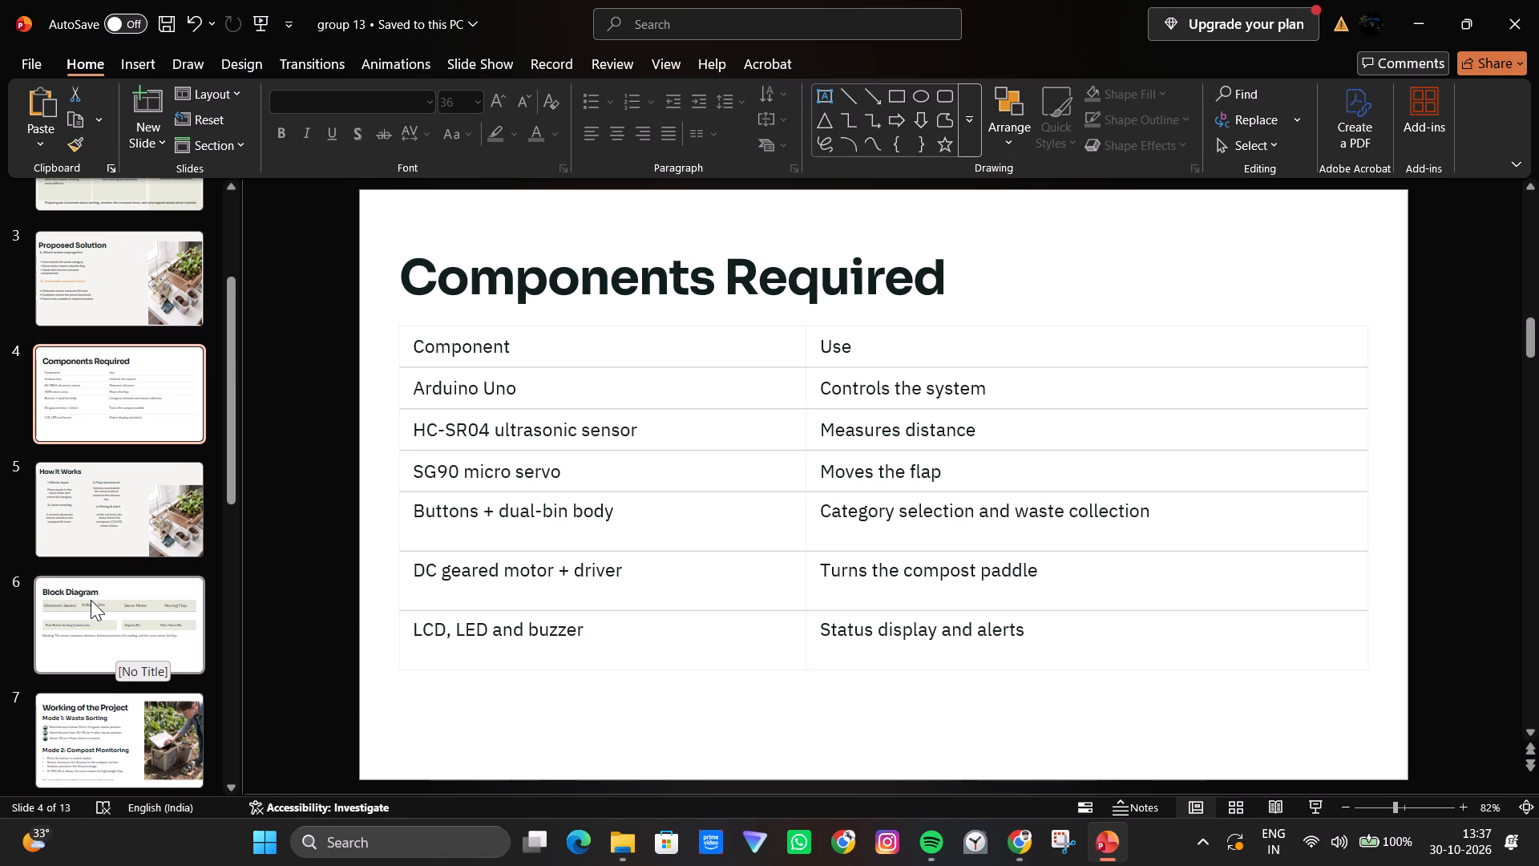
{"action": "left_click", "coordinate": [100, 743]}
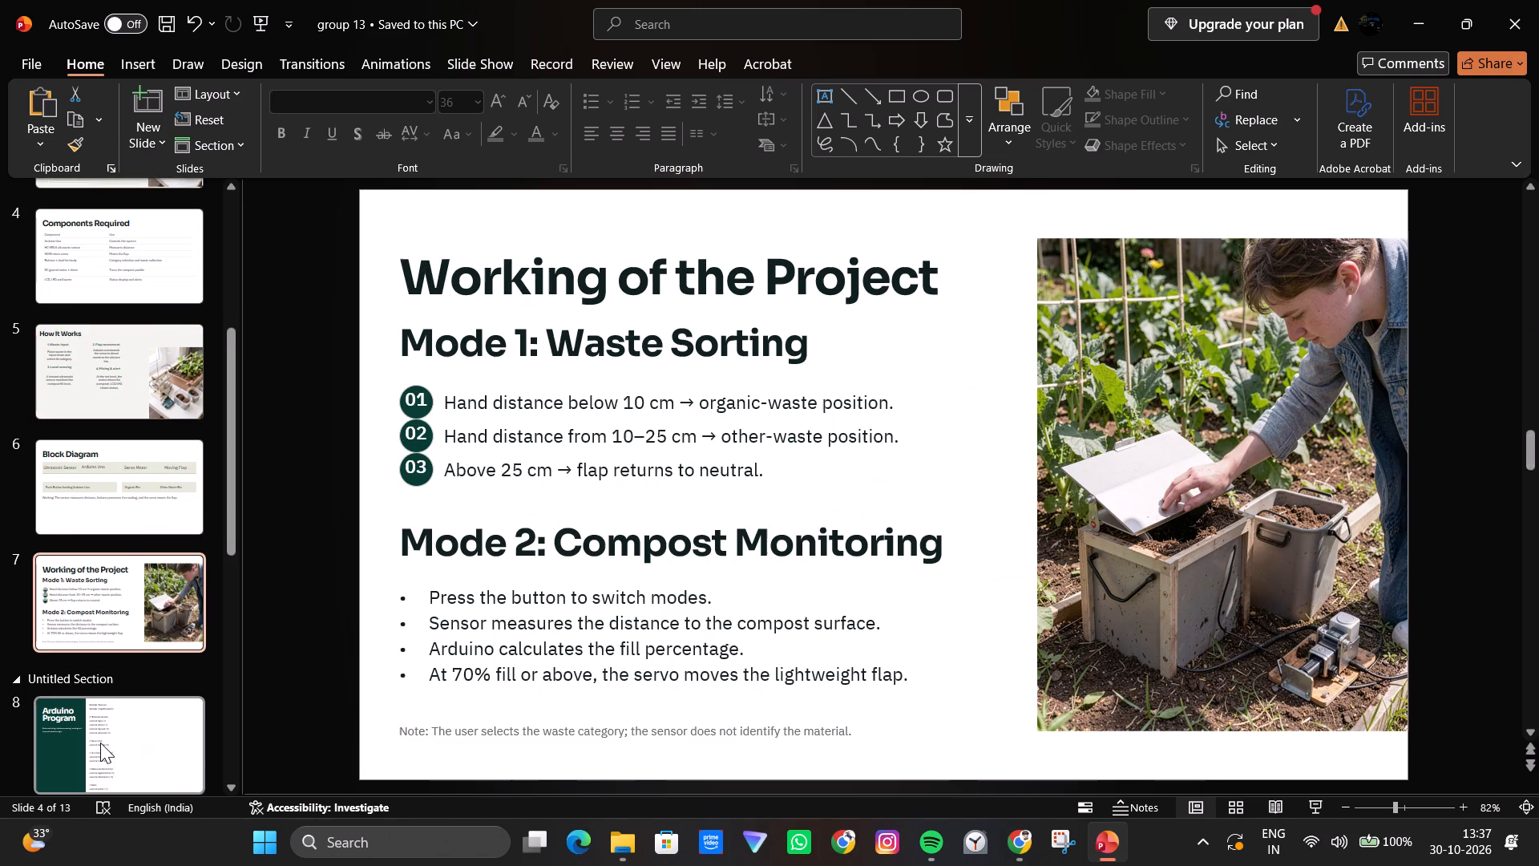
{"action": "right_click", "coordinate": [120, 592]}
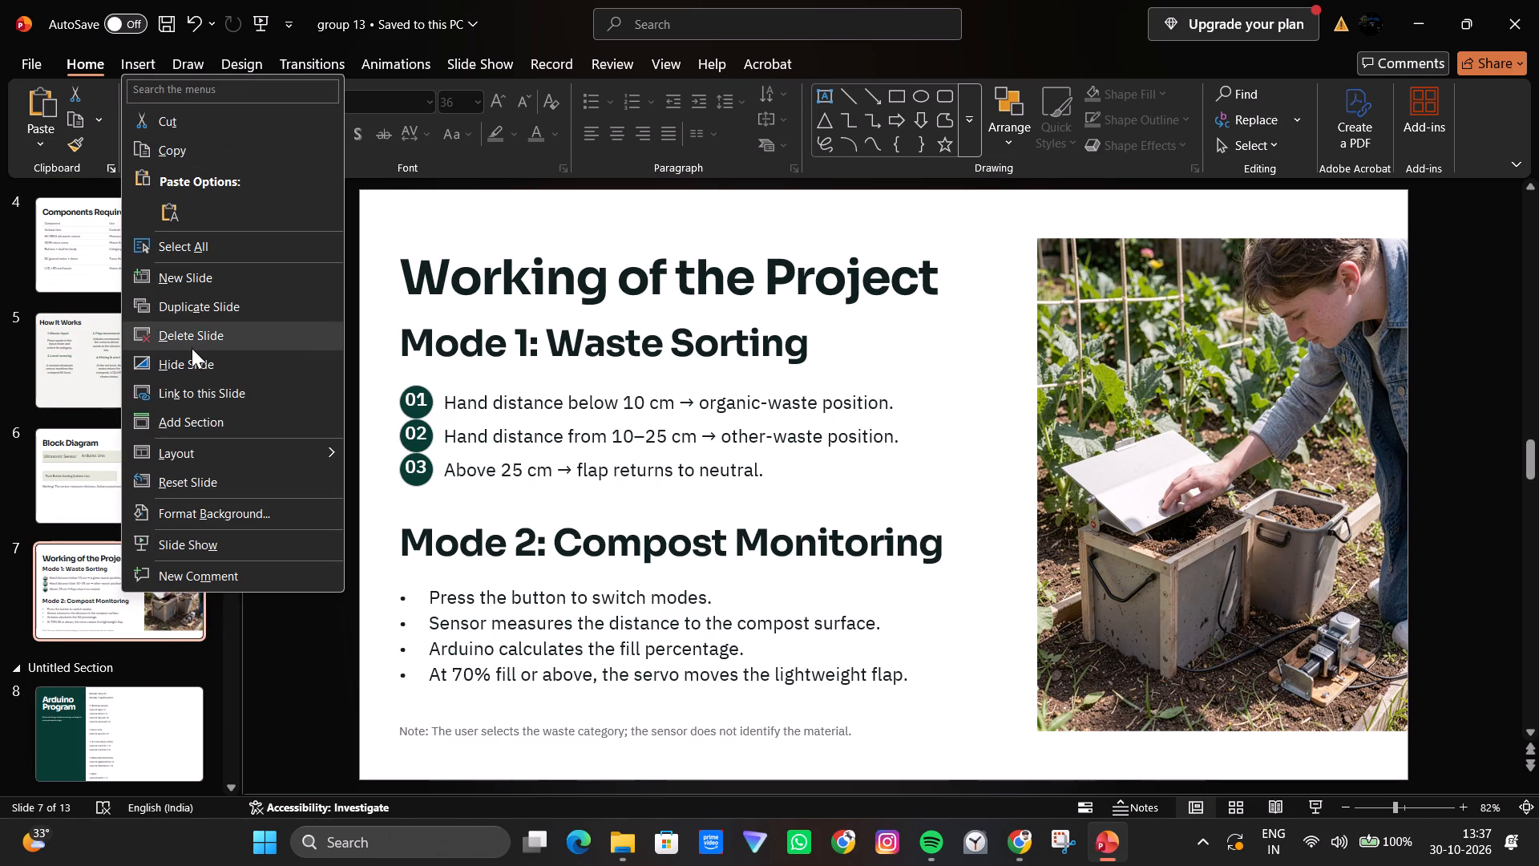
{"action": "left_click", "coordinate": [192, 348]}
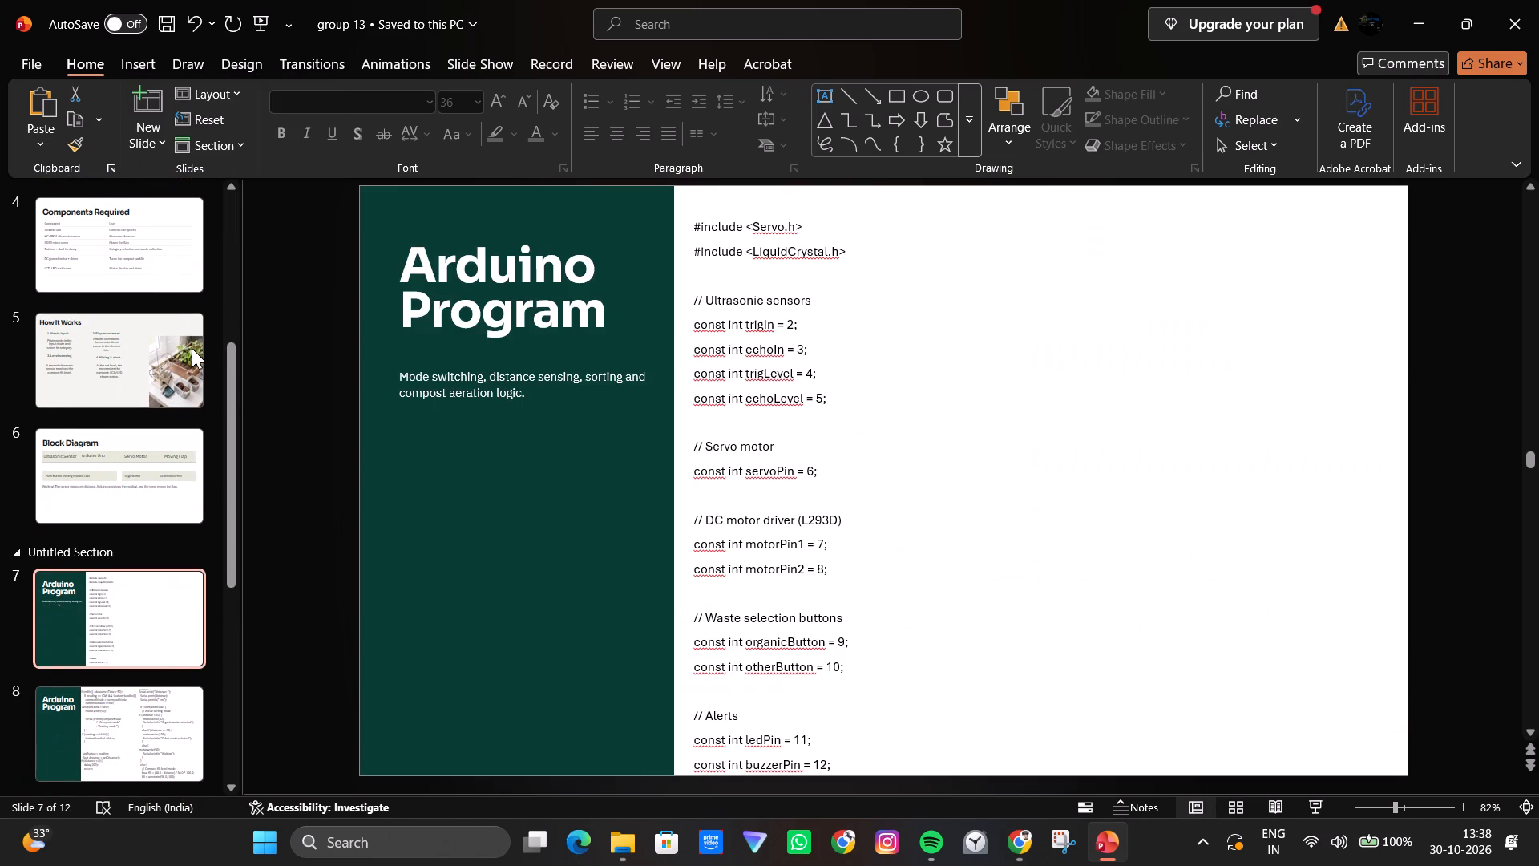
On the How It Works slide, reword the Waste input description as "Place waste on the lid of the container and select its category.".
{"action": "left_click", "coordinate": [128, 281]}
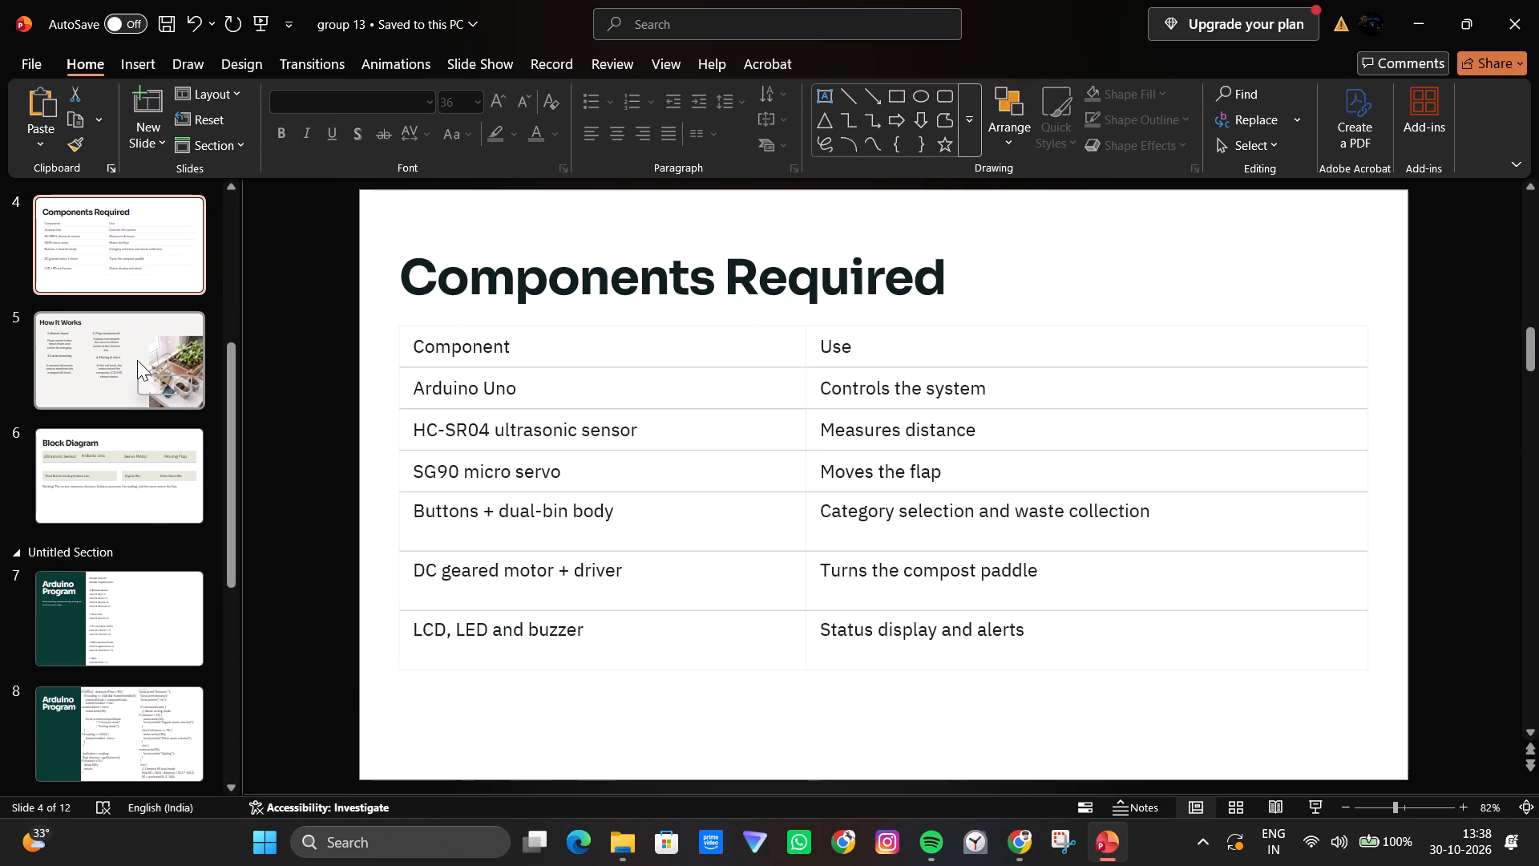
{"action": "left_click", "coordinate": [143, 475]}
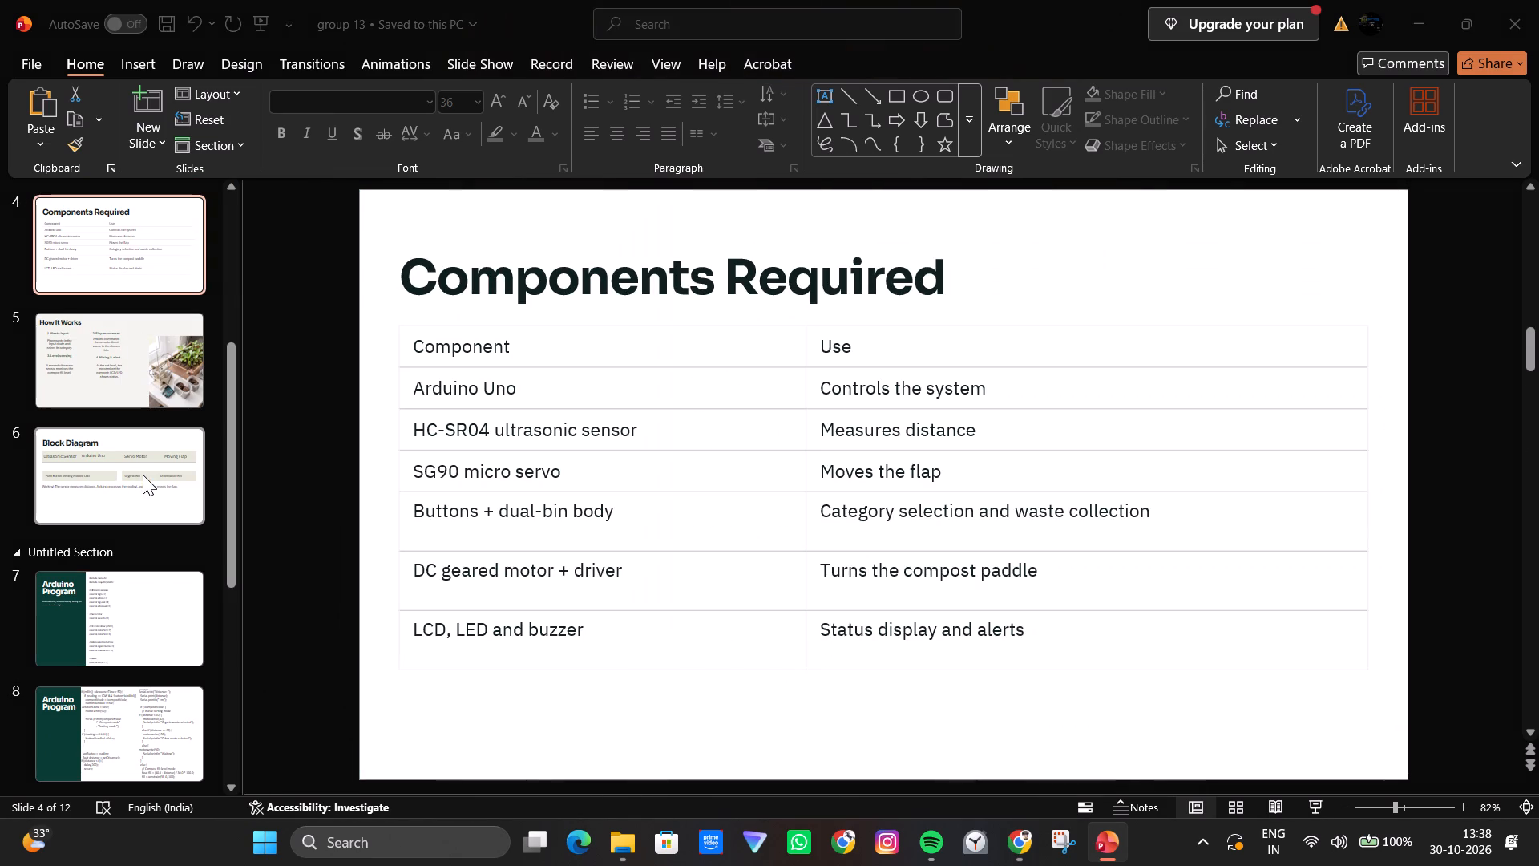
{"action": "left_click", "coordinate": [125, 462]}
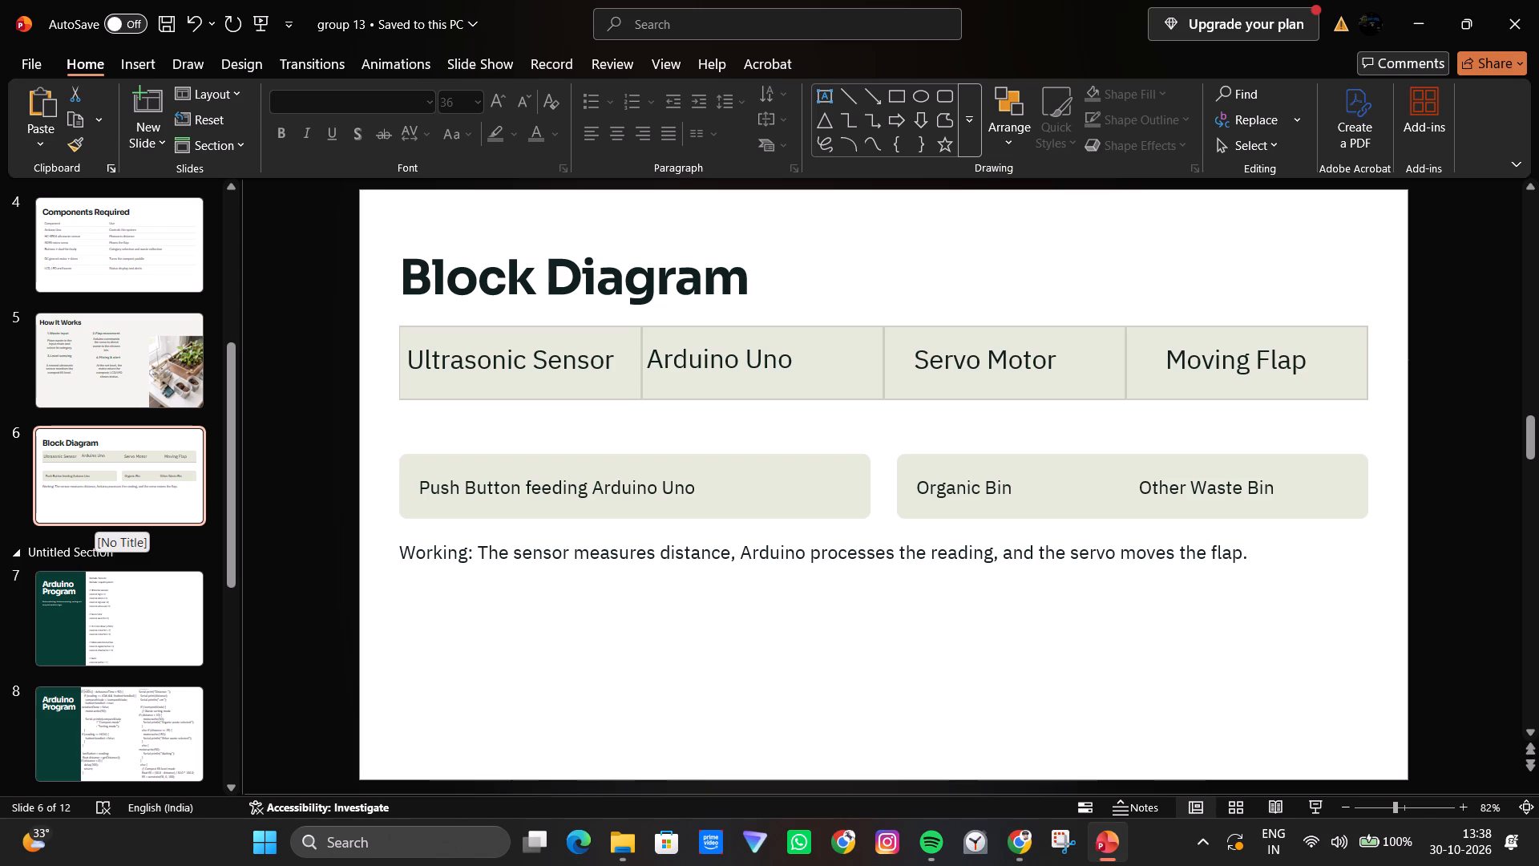
{"action": "left_click", "coordinate": [131, 344]}
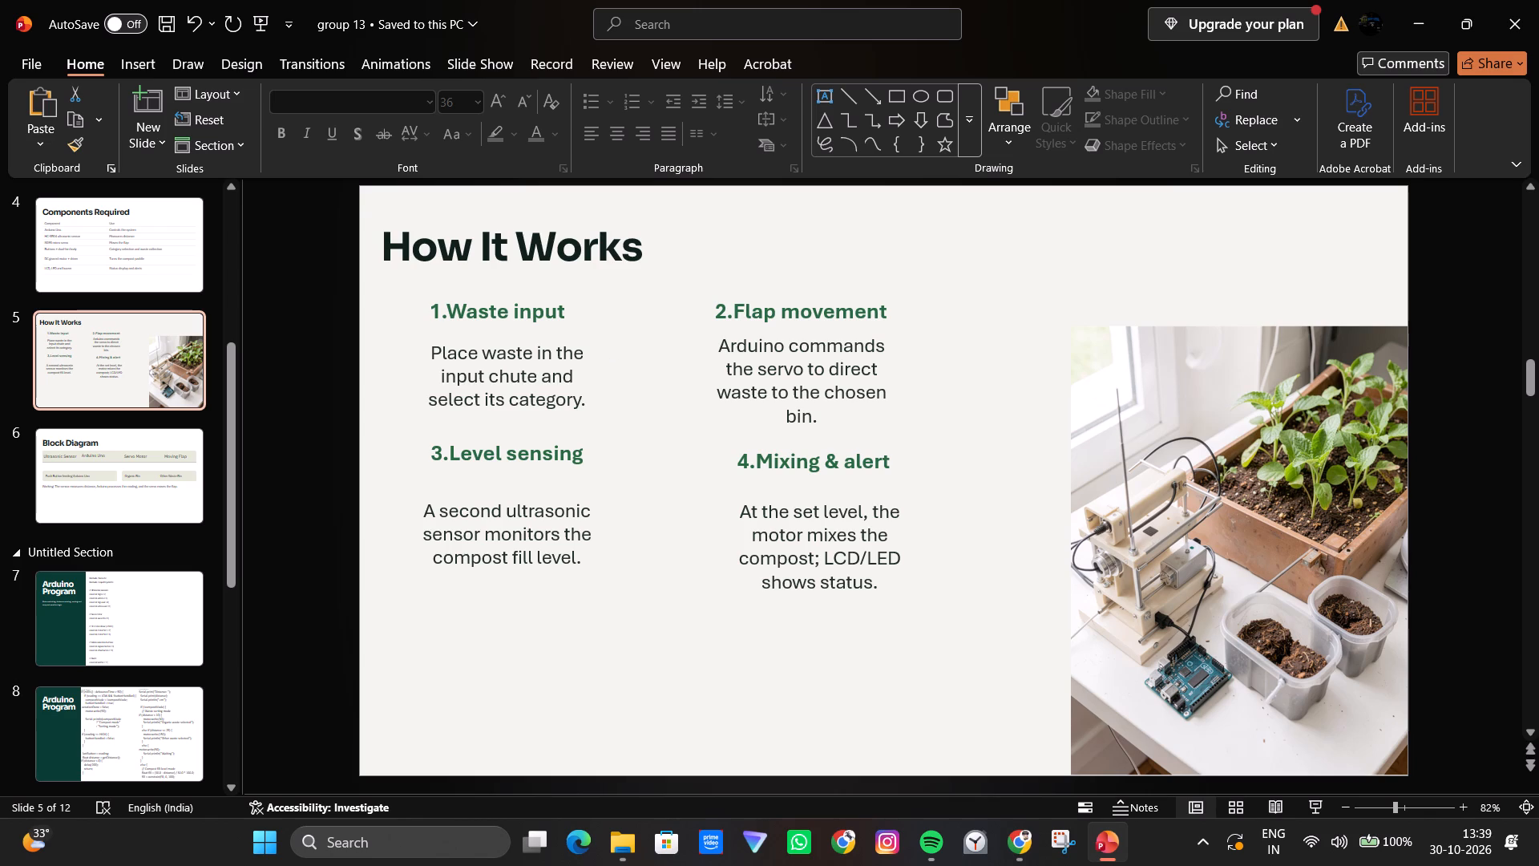
{"action": "left_click", "coordinate": [534, 375]}
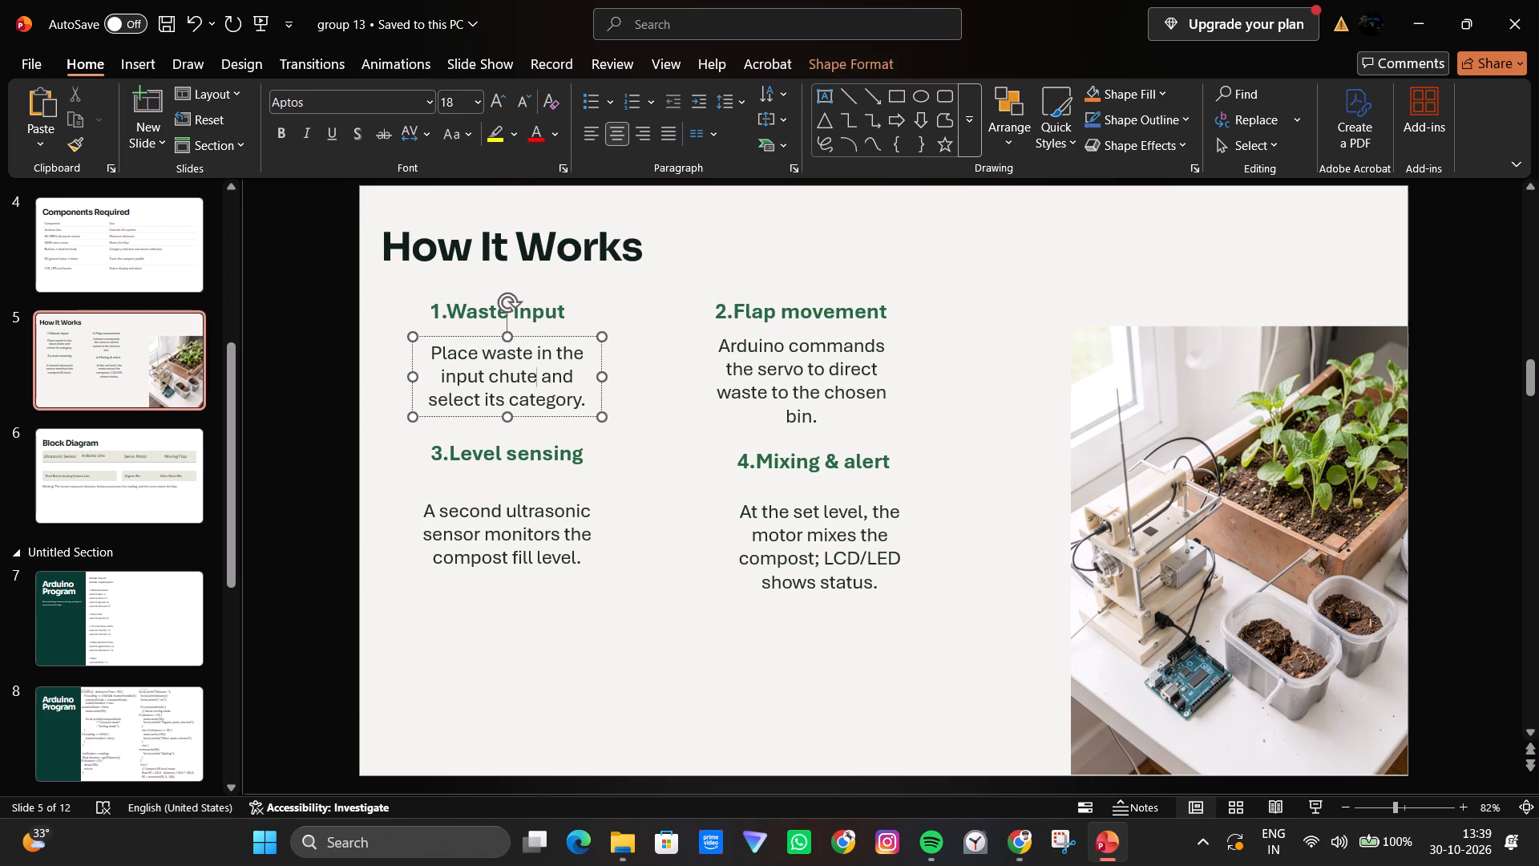
{"action": "key", "text": "BackSpace"}
{"action": "key", "text": "BackSpace"}
{"action": "key", "text": "BackSpace"}
{"action": "key", "text": "BackSpace"}
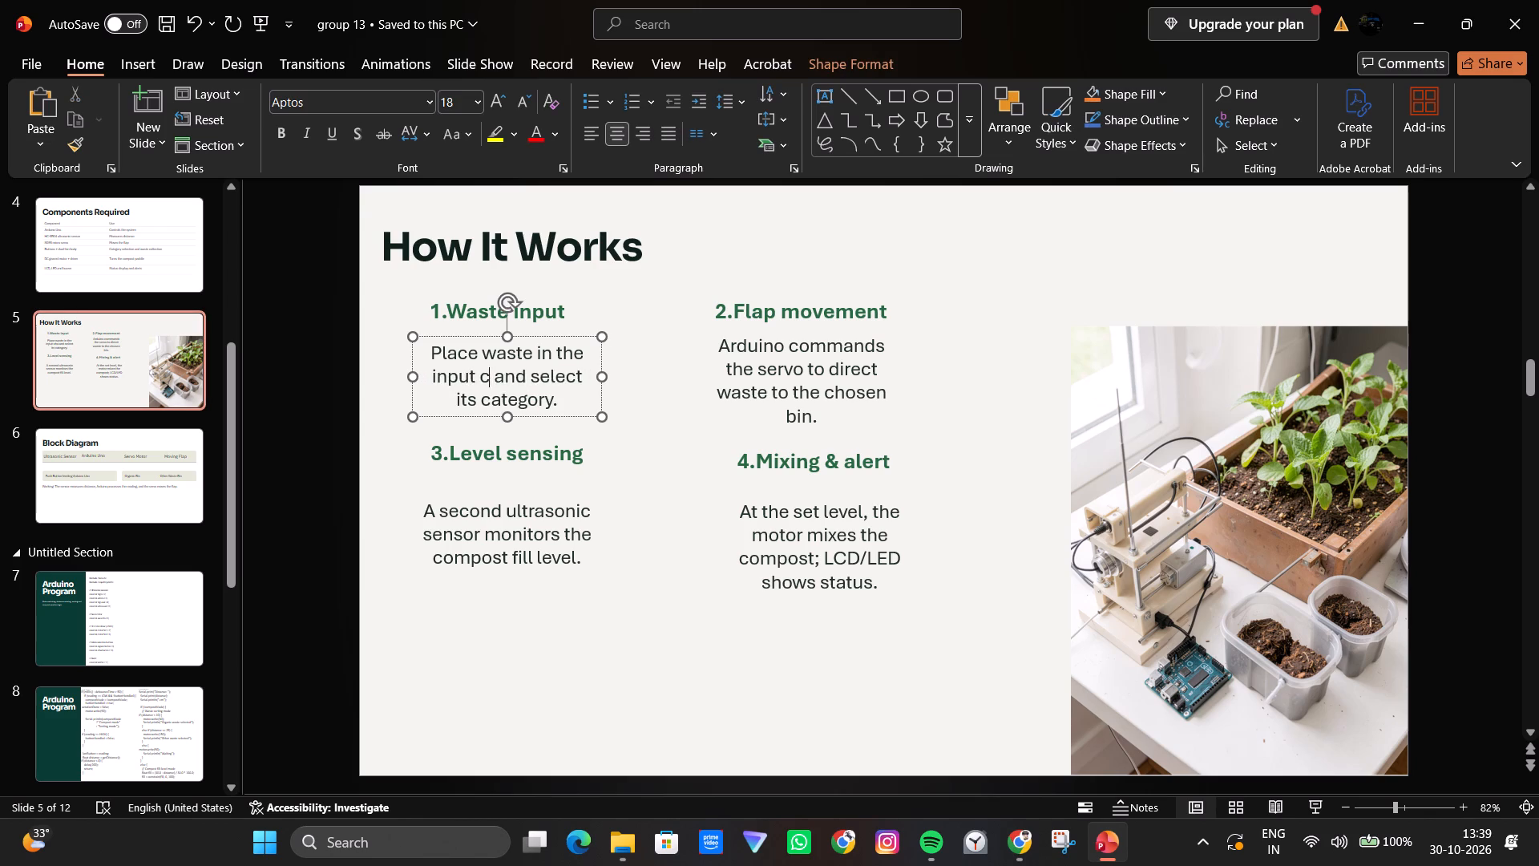
{"action": "key", "text": "BackSpace"}
{"action": "key", "text": "BackSpace"}
{"action": "key", "text": "BackSpace"}
{"action": "key", "text": "BackSpace"}
{"action": "key", "text": "BackSpace"}
{"action": "key", "text": "BackSpace"}
{"action": "key", "text": "BackSpace"}
{"action": "key", "text": "BackSpace"}
{"action": "key", "text": "BackSpace"}
{"action": "key", "text": "BackSpace"}
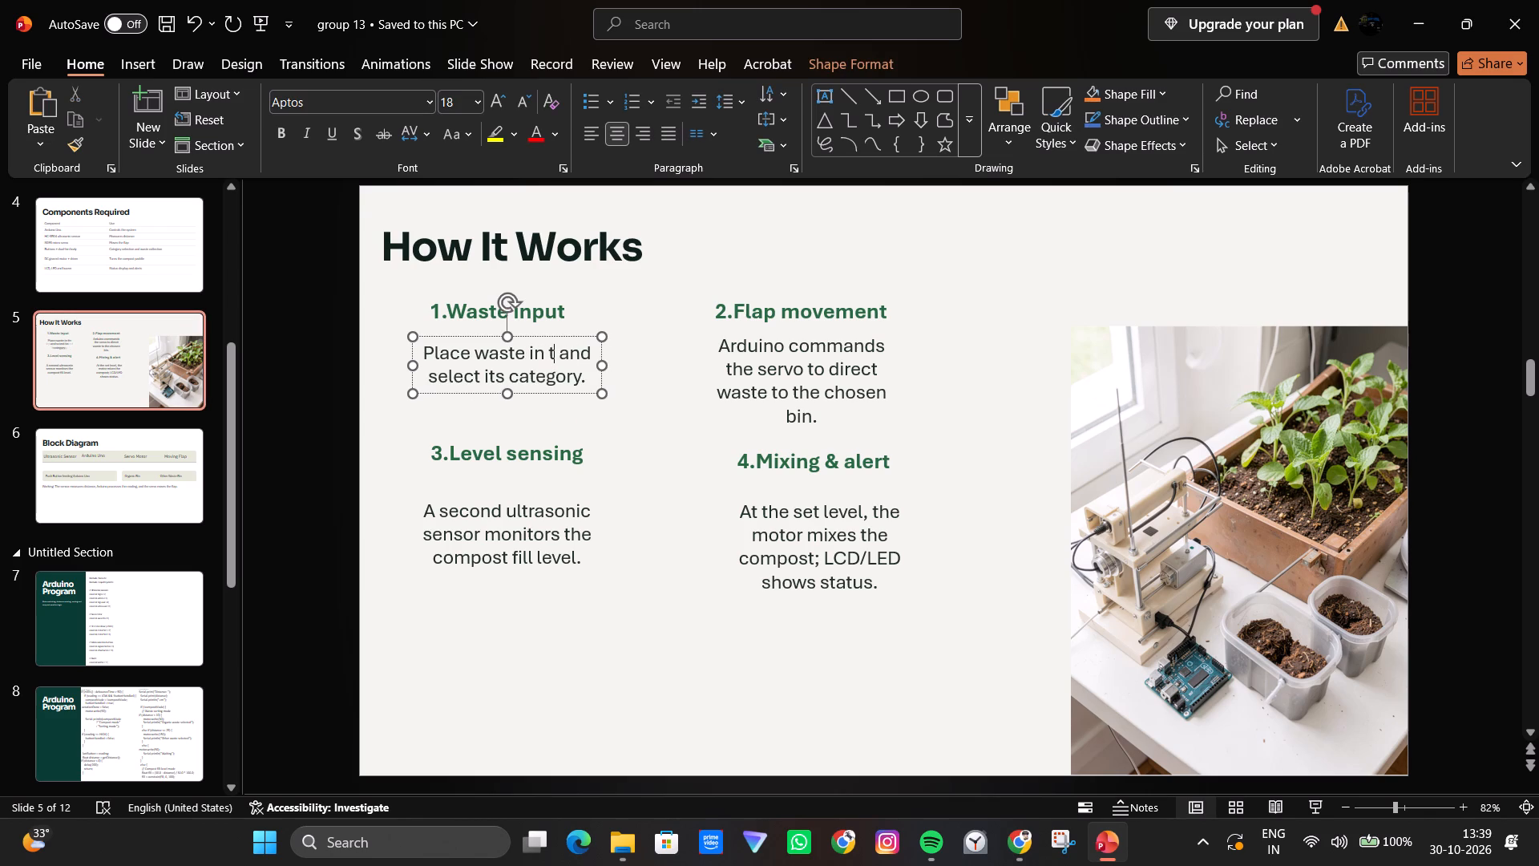
{"action": "key", "text": "BackSpace"}
{"action": "key", "text": "BackSpace"}
{"action": "key", "text": "BackSpace"}
{"action": "key", "text": "BackSpace"}
{"action": "type", "text": "on"}
{"action": "key", "text": "space"}
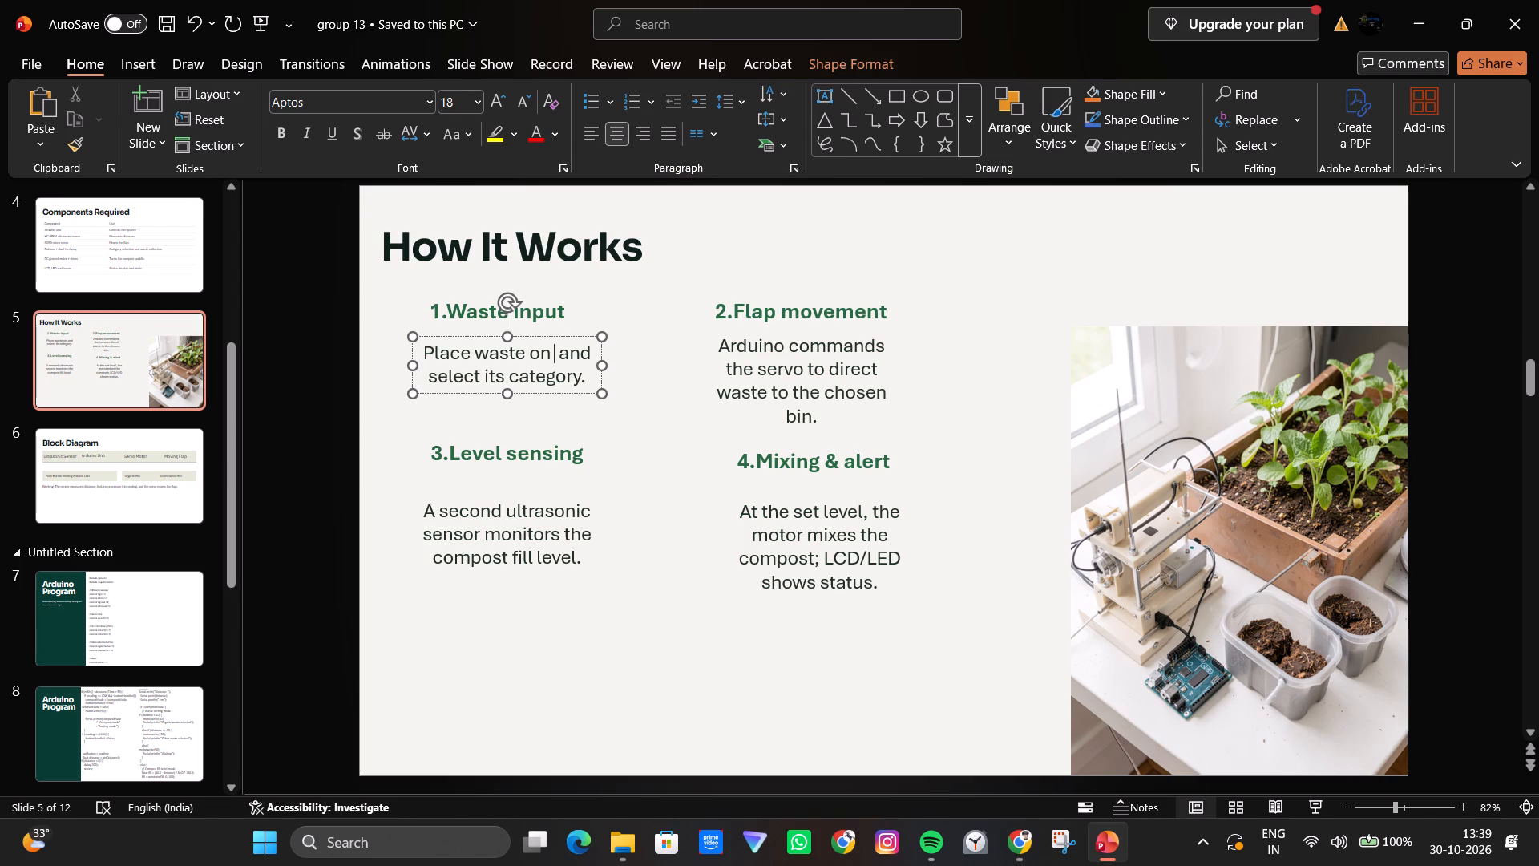
{"action": "type", "text": "the"}
{"action": "key", "text": "space"}
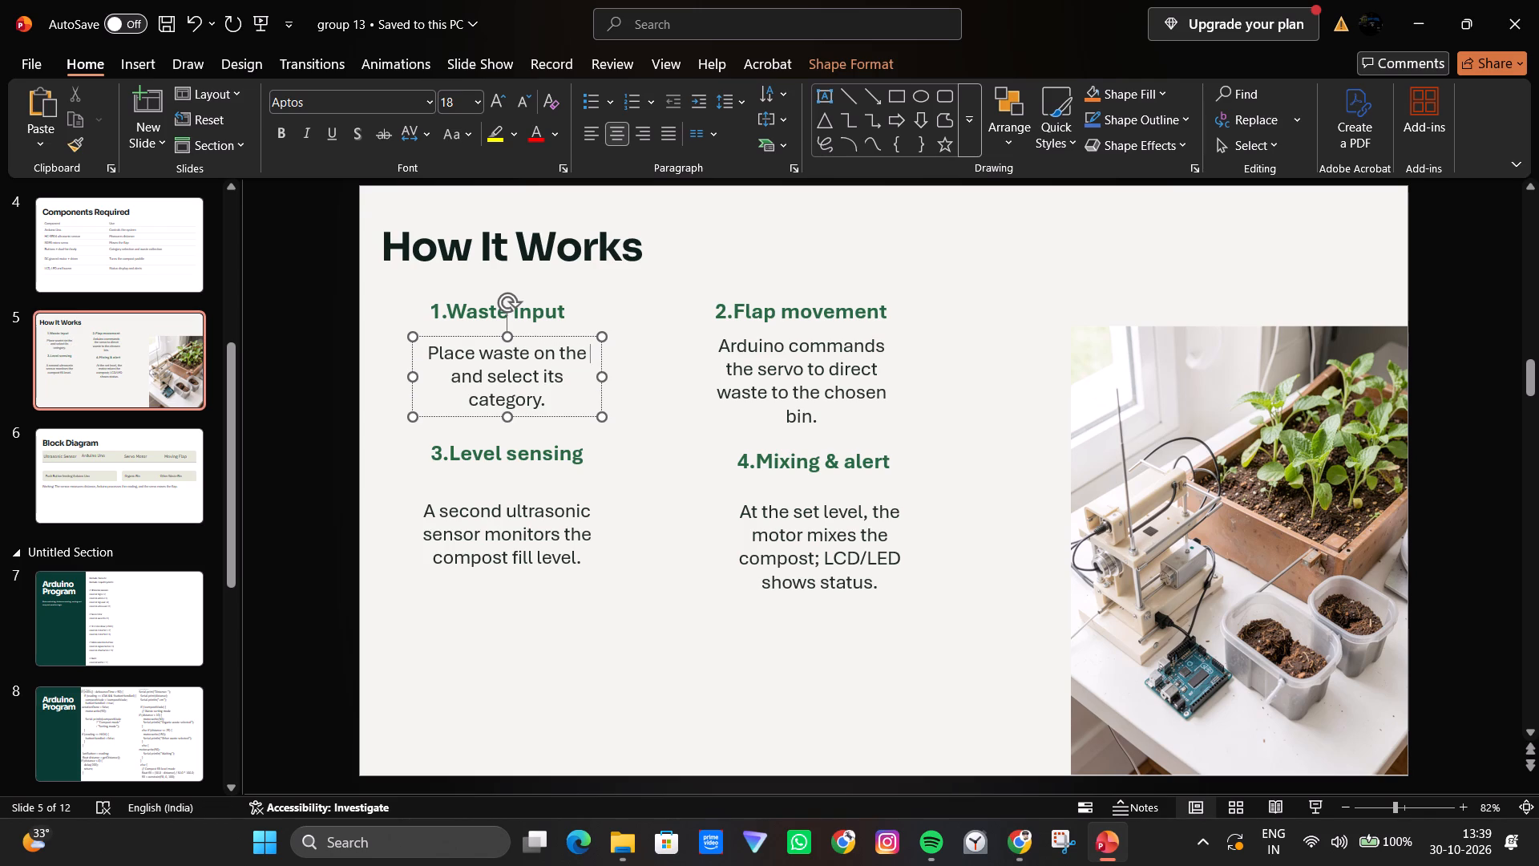
{"action": "type", "text": "lid"}
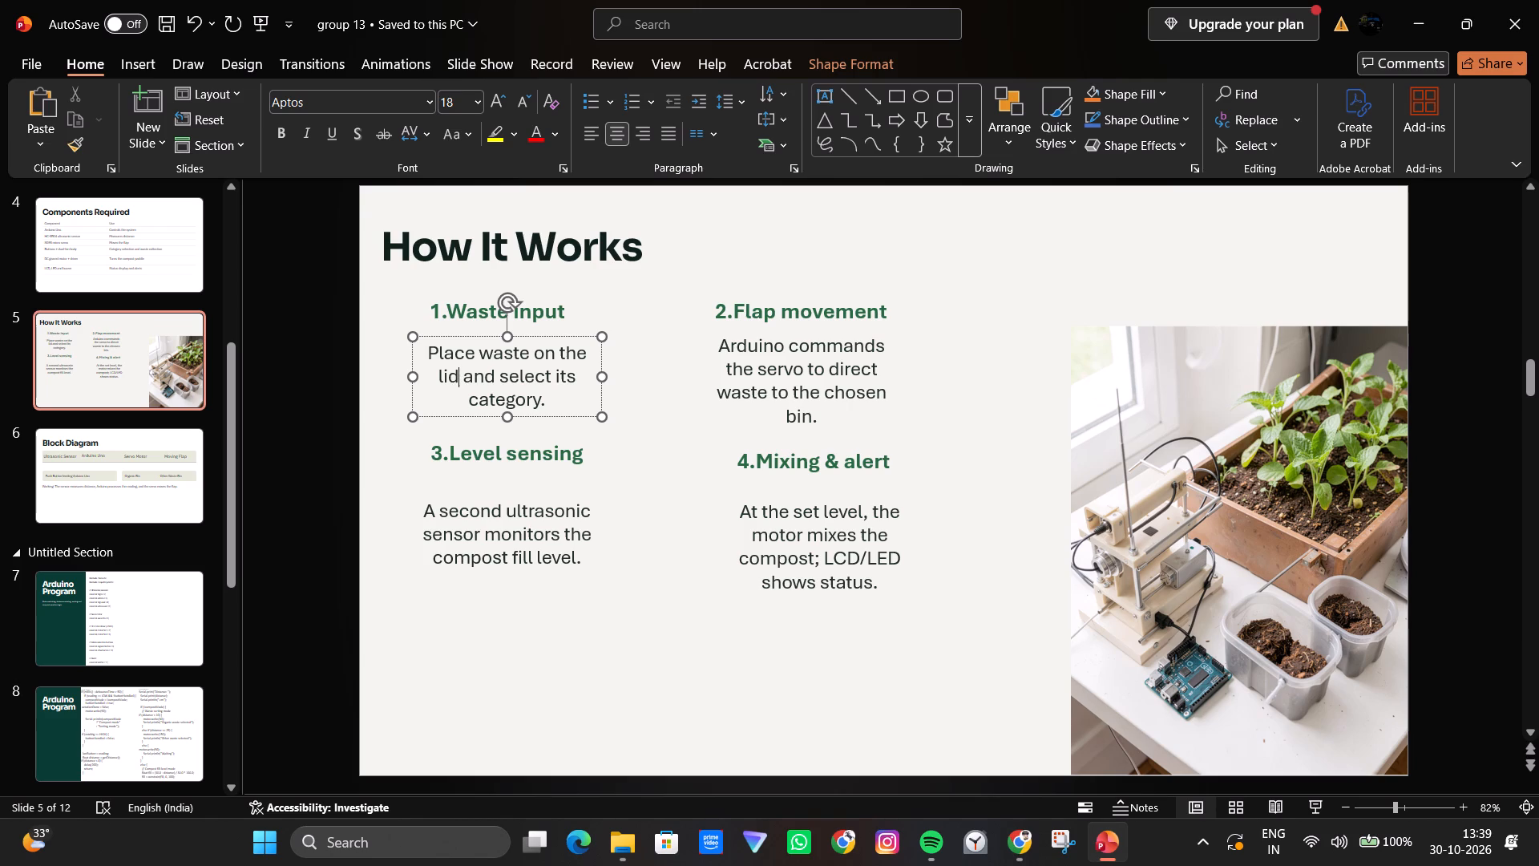
{"action": "key", "text": "space"}
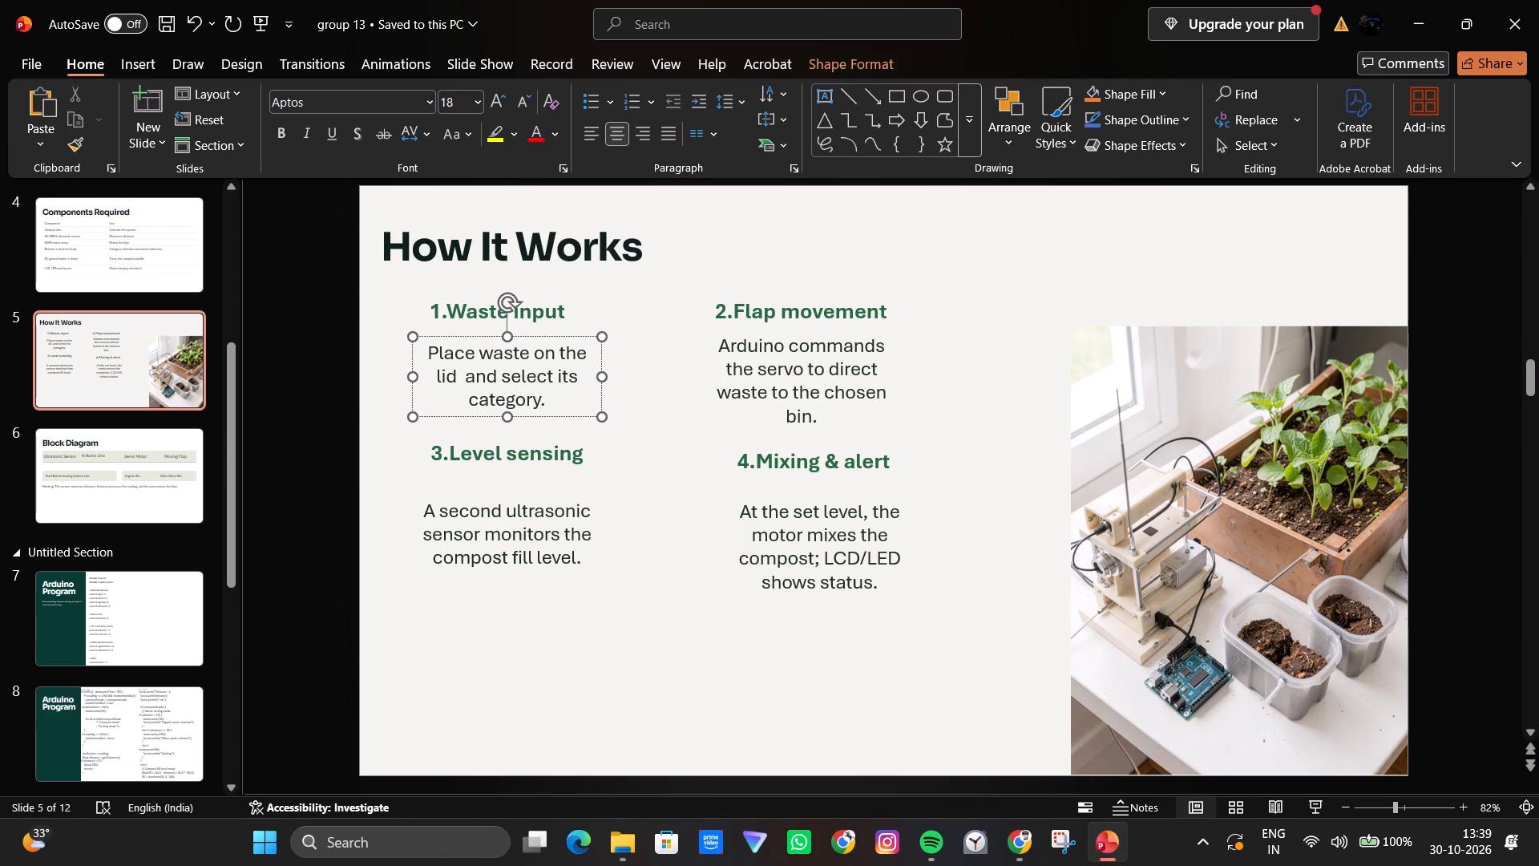
{"action": "type", "text": "of the"}
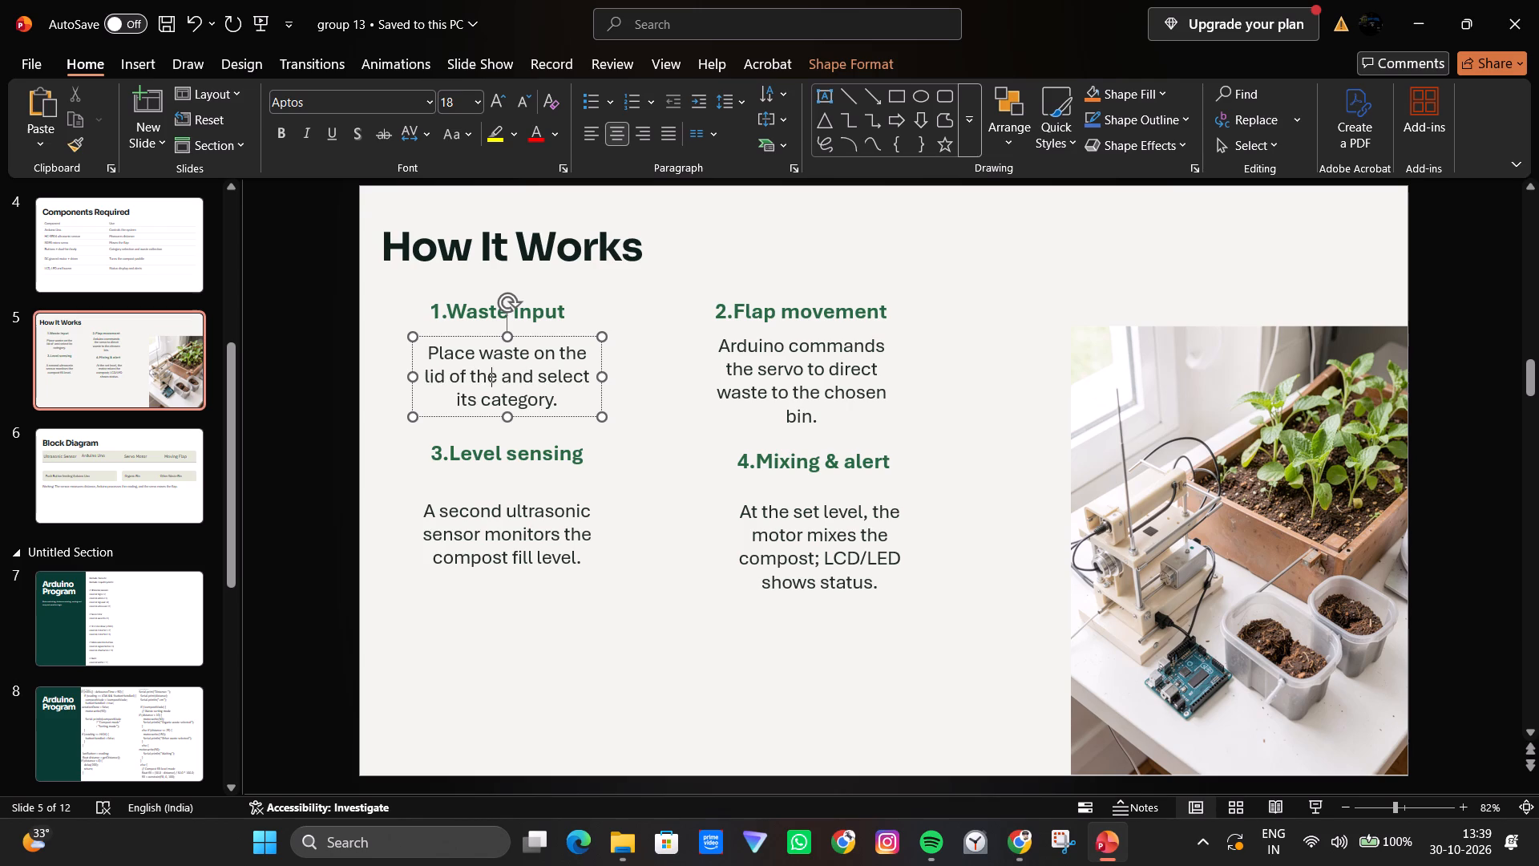
{"action": "key", "text": "space"}
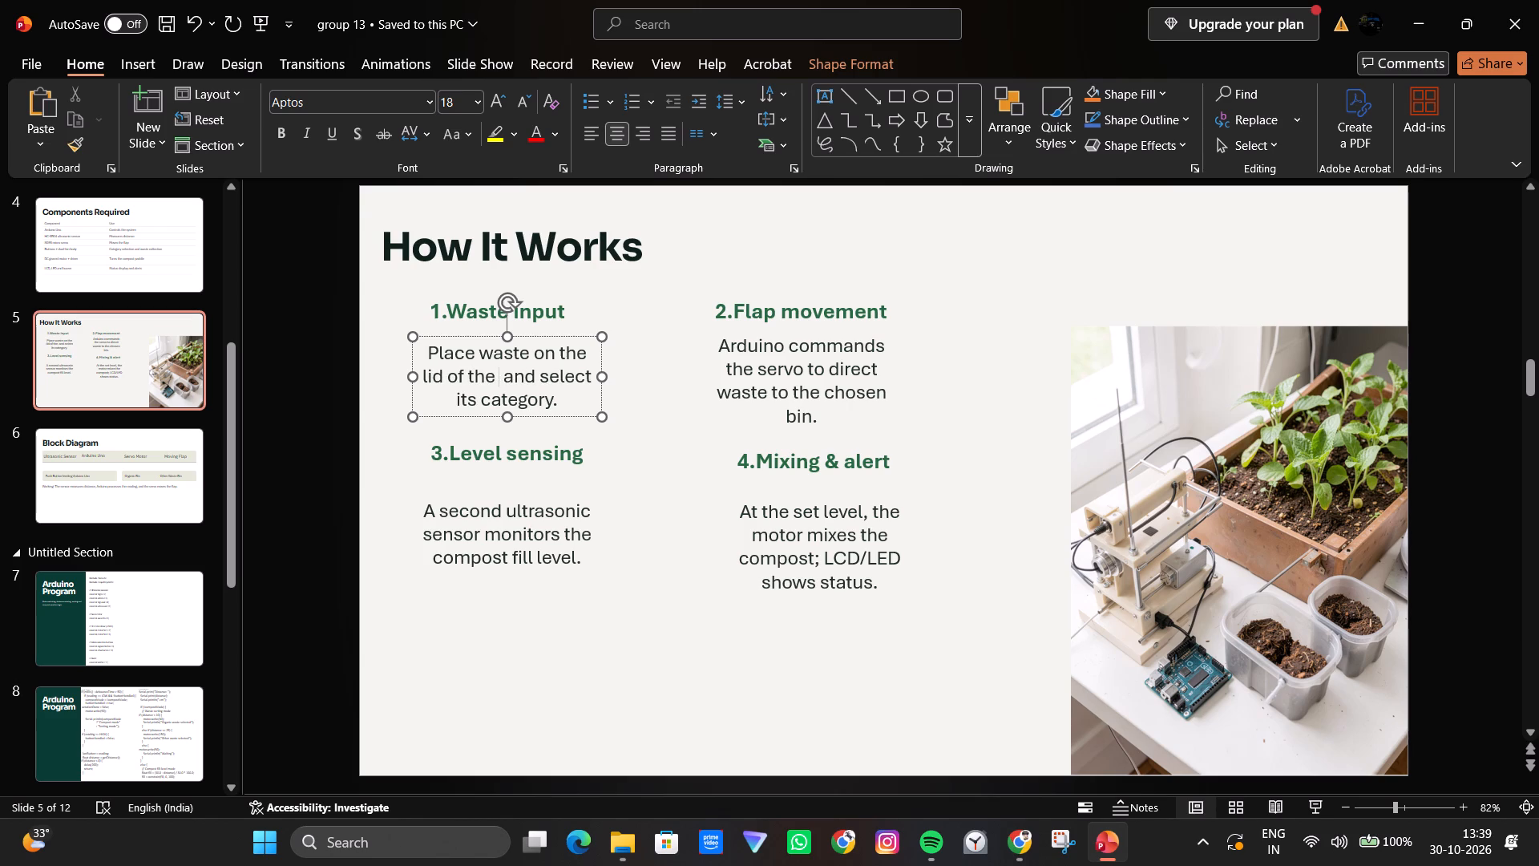
{"action": "key", "text": "BackSpace"}
{"action": "key", "text": "space"}
{"action": "type", "text": "cin"}
{"action": "key", "text": "BackSpace"}
{"action": "key", "text": "BackSpace"}
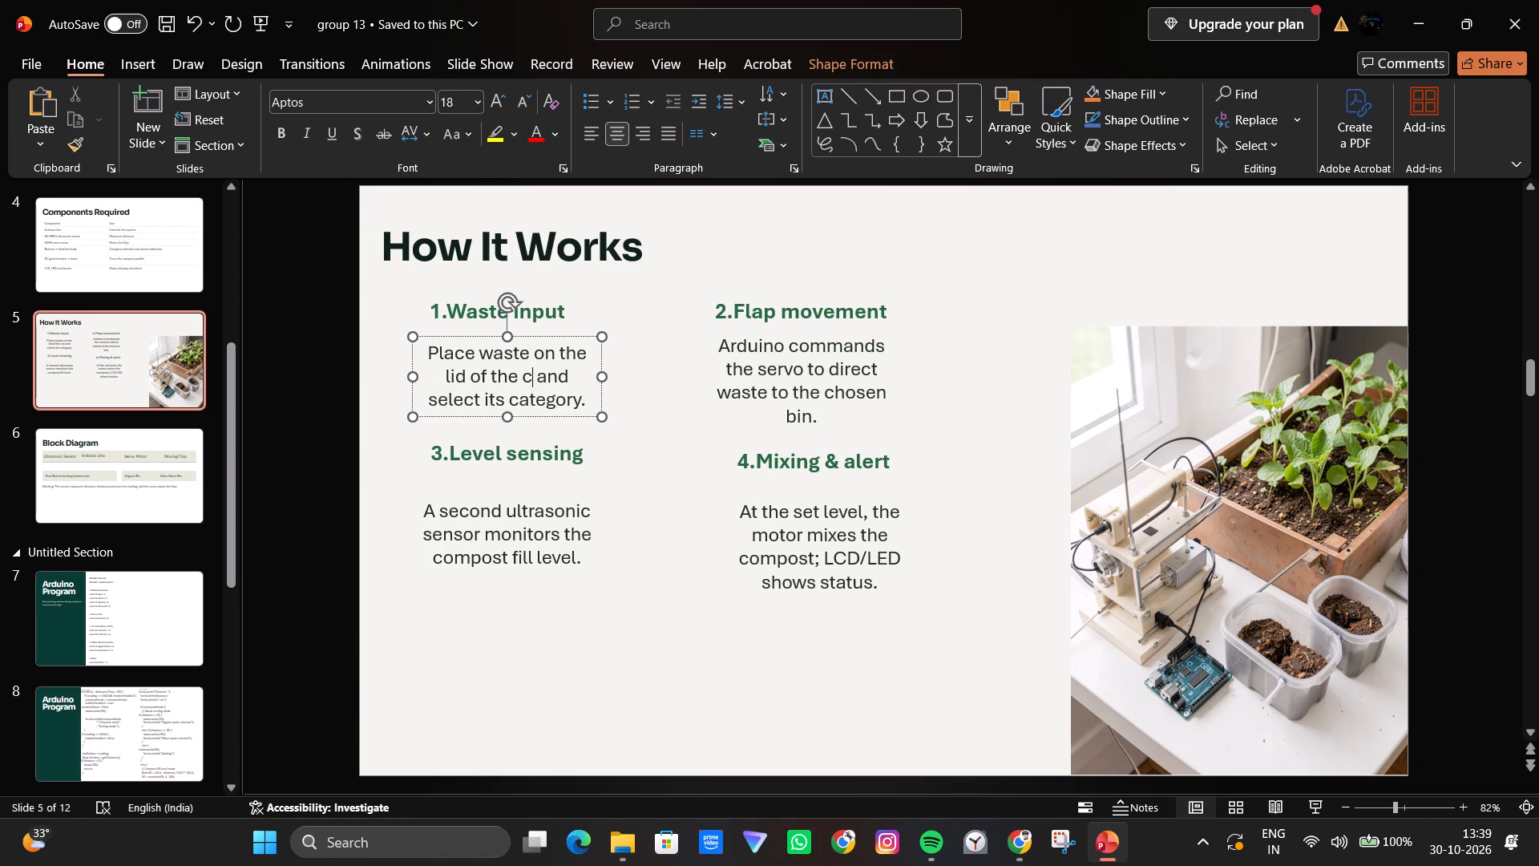
{"action": "type", "text": "ontai"}
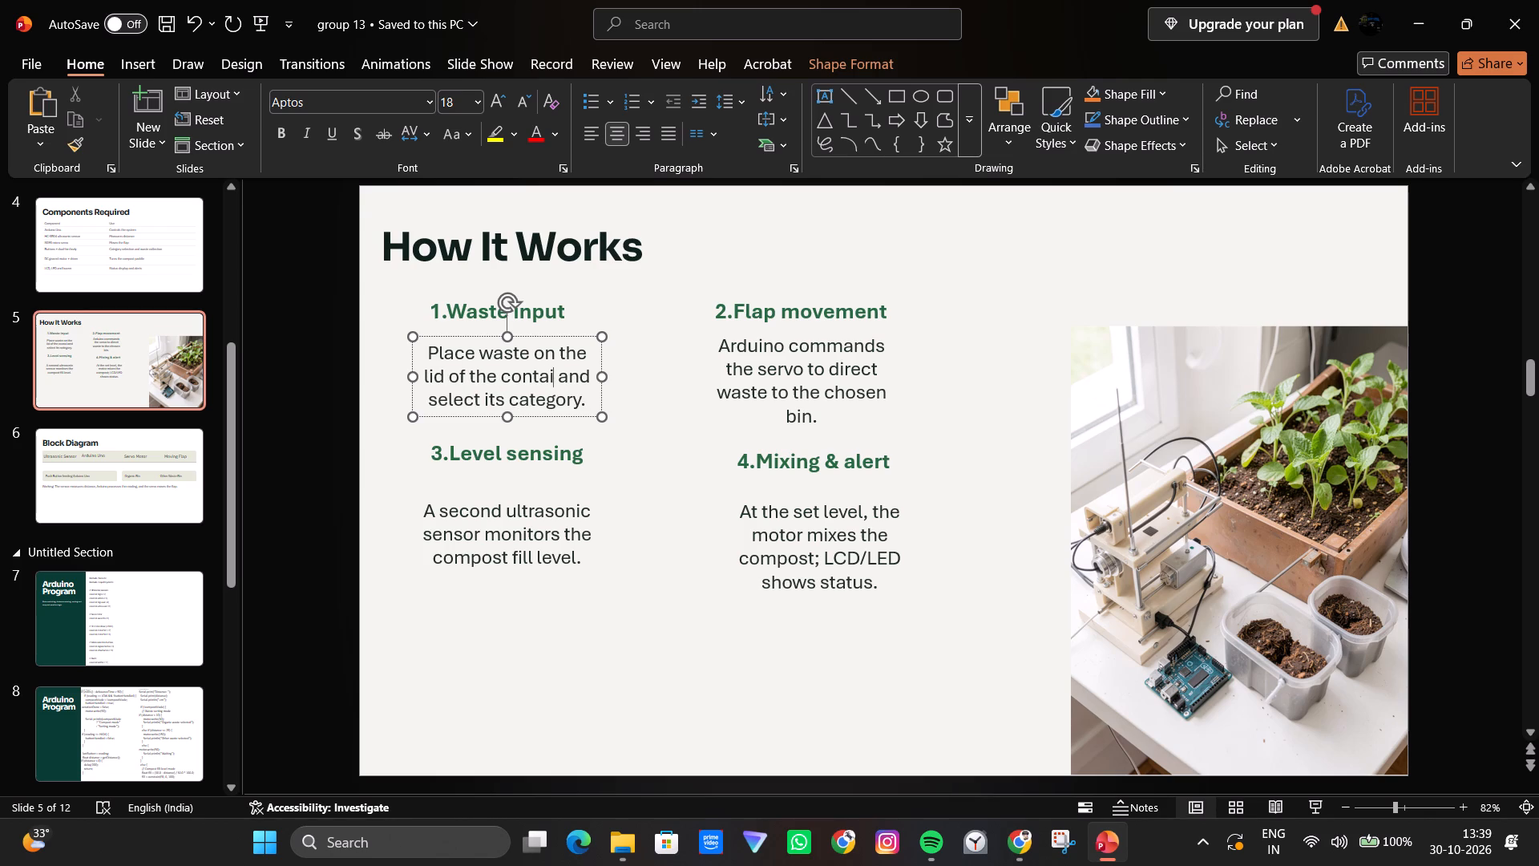
{"action": "type", "text": "ner"}
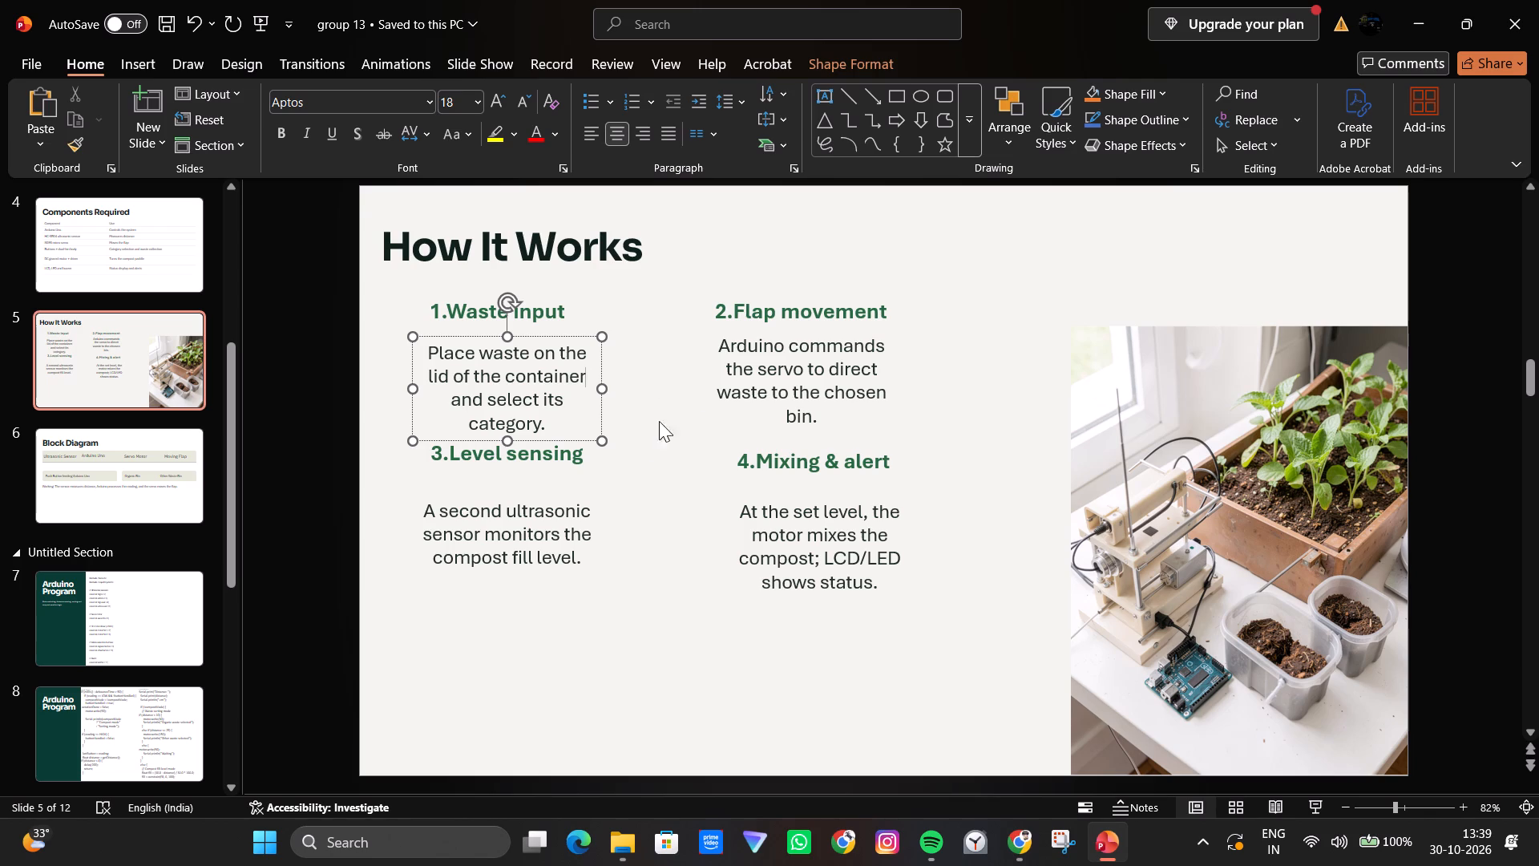
{"action": "left_click", "coordinate": [667, 322]}
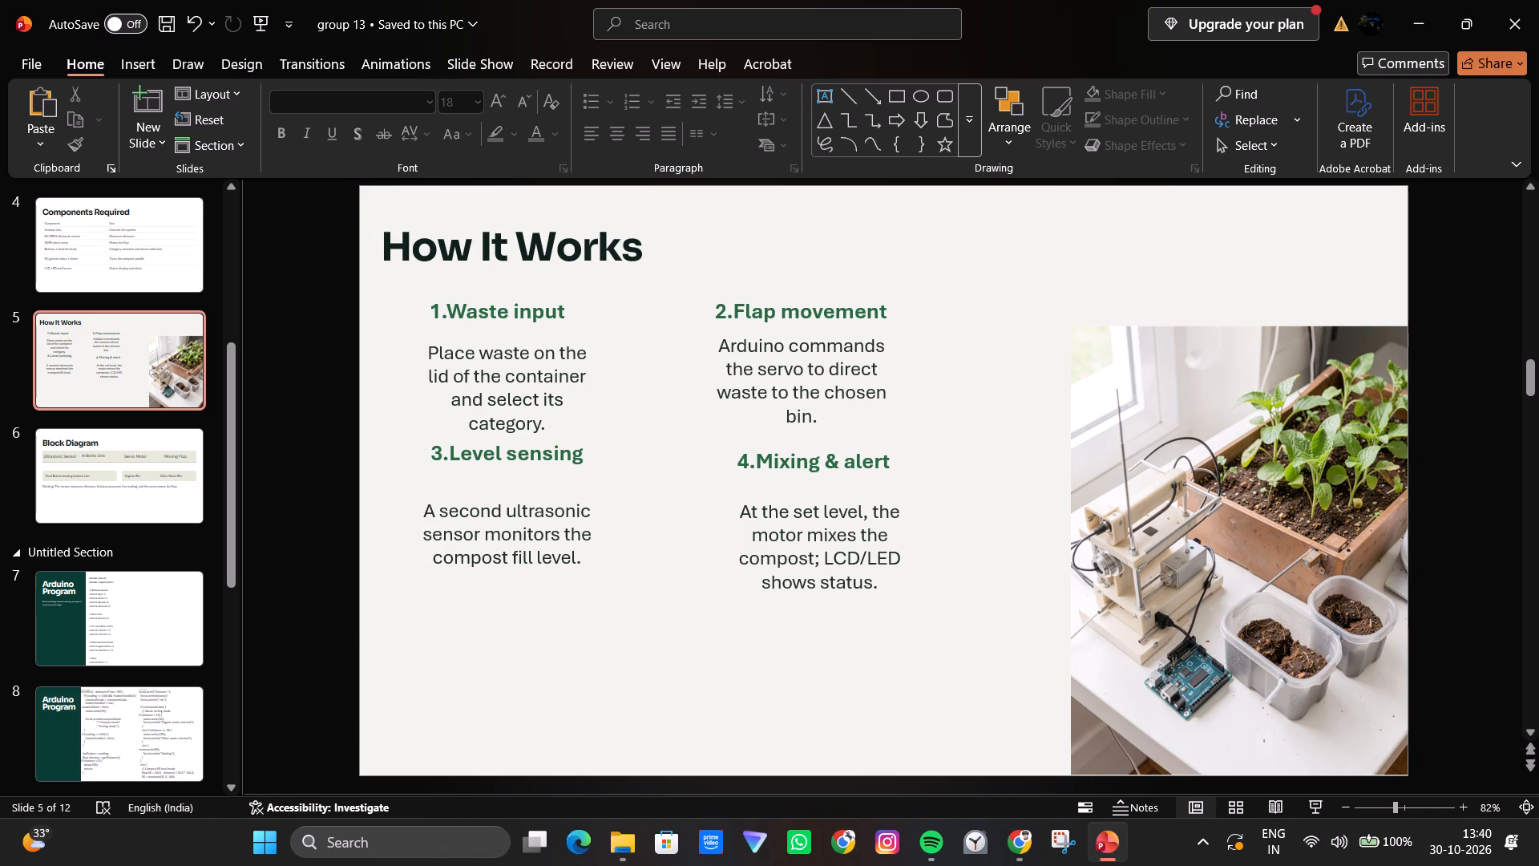
Add a blank line at the end of the Waste input description.
{"action": "left_click", "coordinate": [546, 419]}
{"action": "key", "text": "Return"}
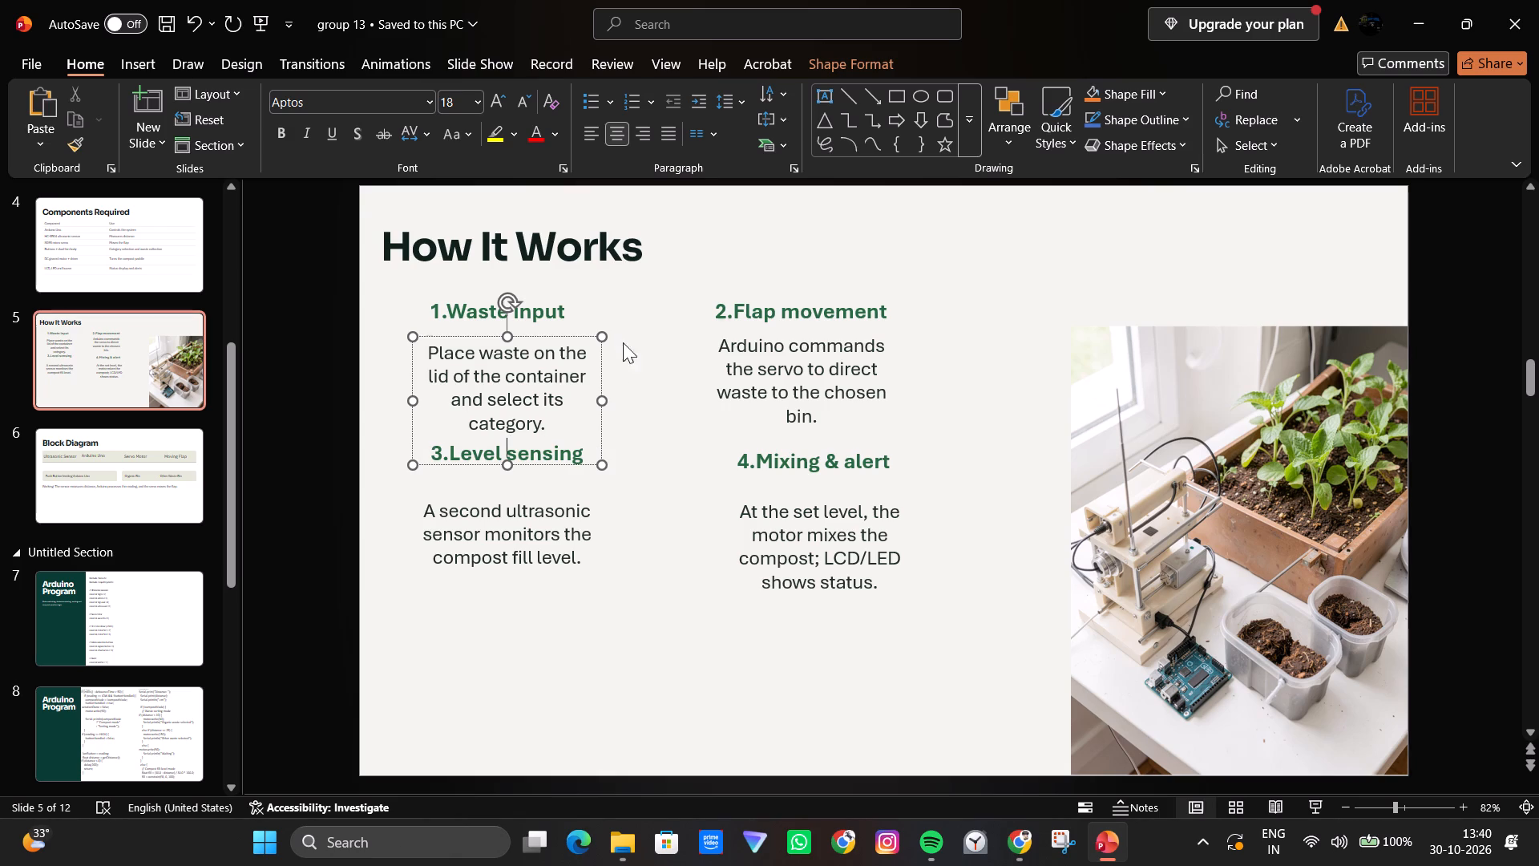
{"action": "left_click", "coordinate": [644, 459]}
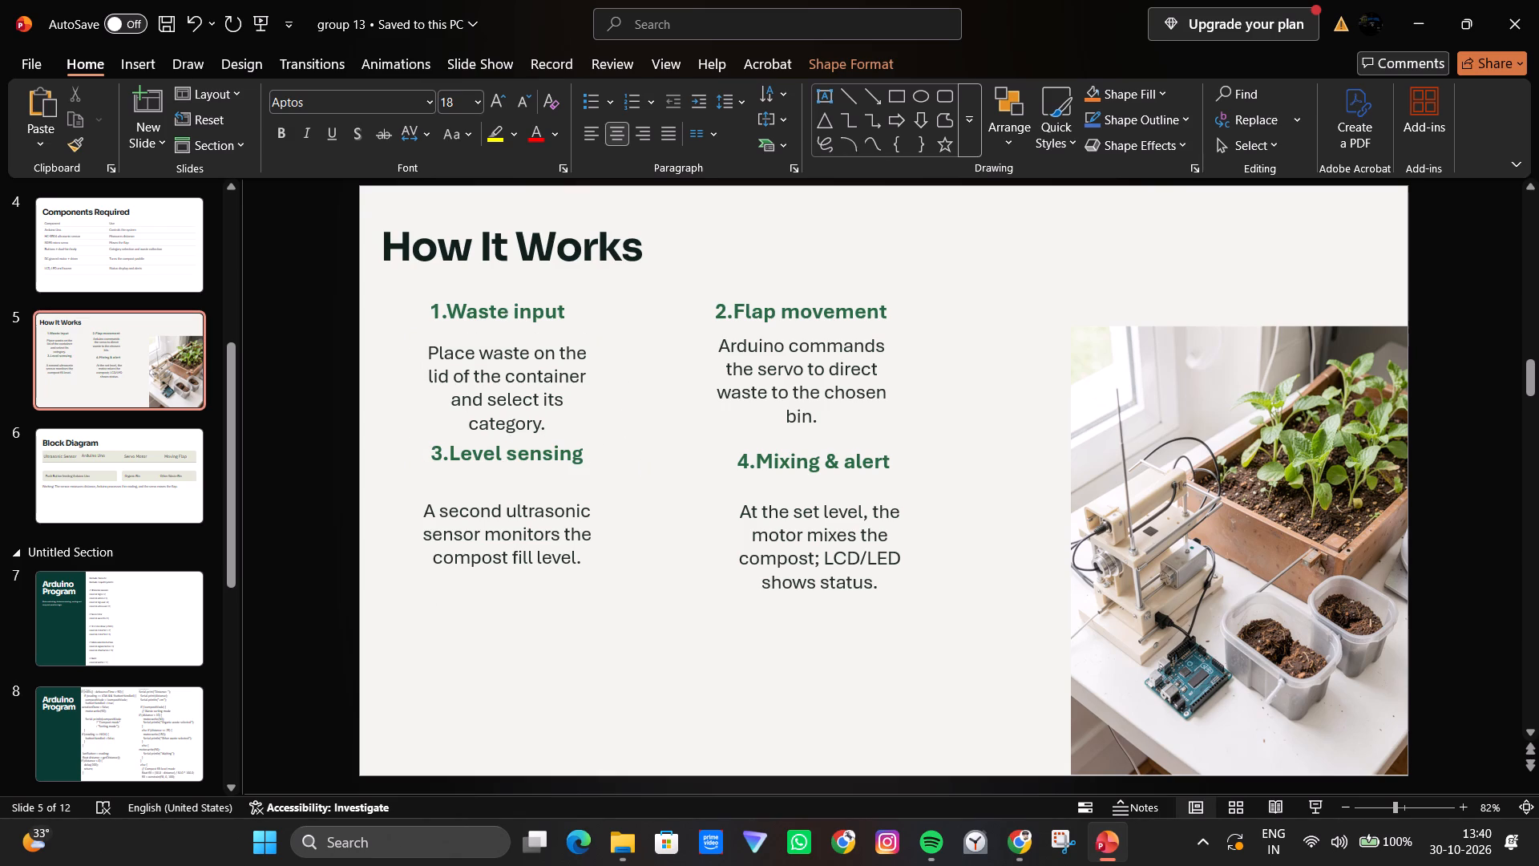
Move the 3.Level sensing heading slightly down, between the Waste input description and its own description, keeping its horizontal alignment.
{"action": "left_click", "coordinate": [514, 455]}
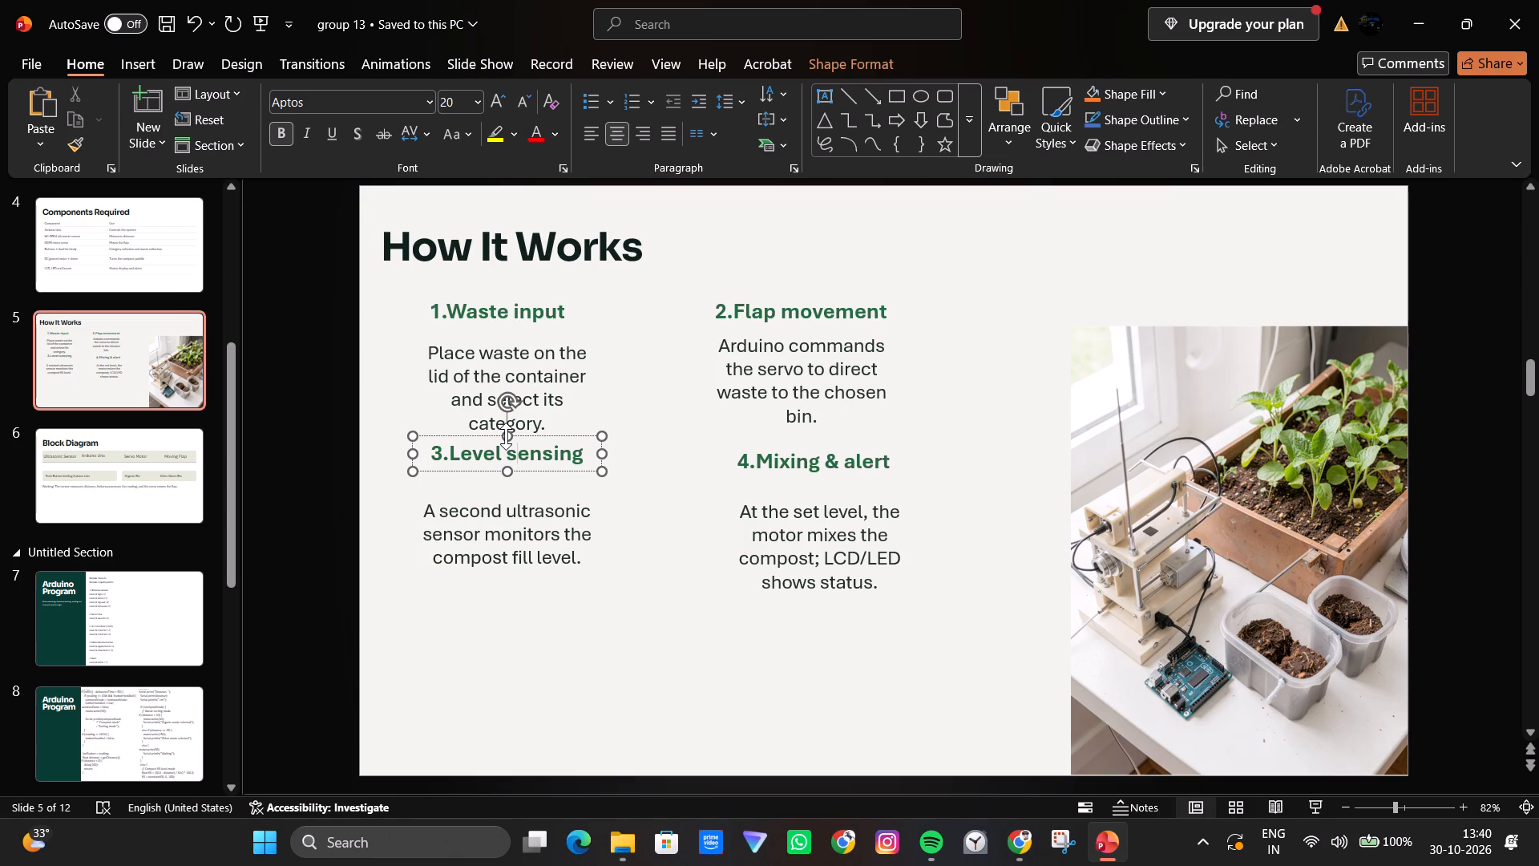
{"action": "left_click_drag", "start_coordinate": [506, 436], "coordinate": [503, 454]}
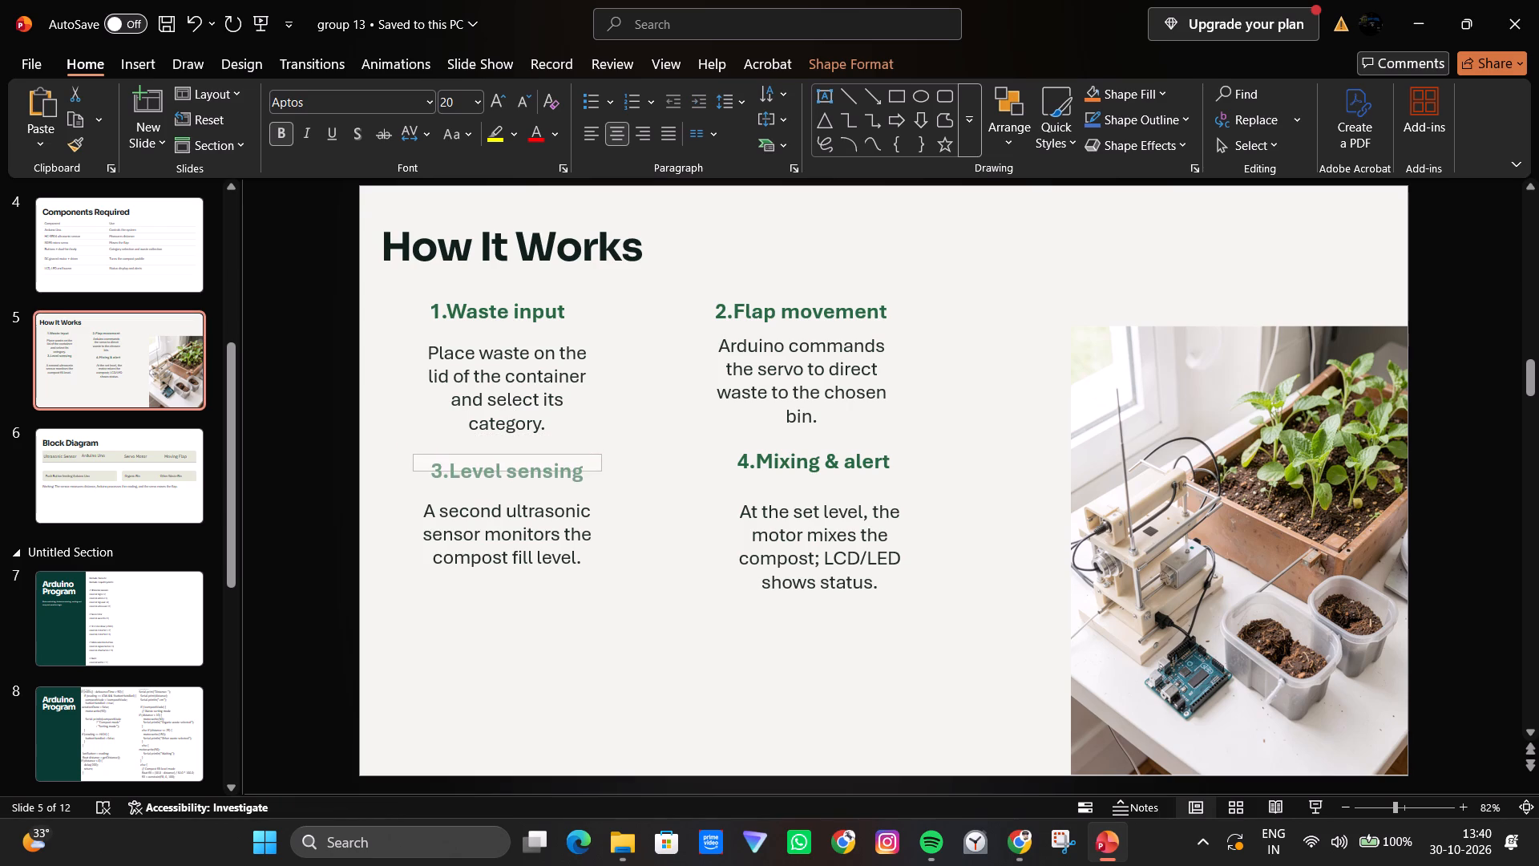
{"action": "left_click_drag", "start_coordinate": [503, 454], "coordinate": [503, 455]}
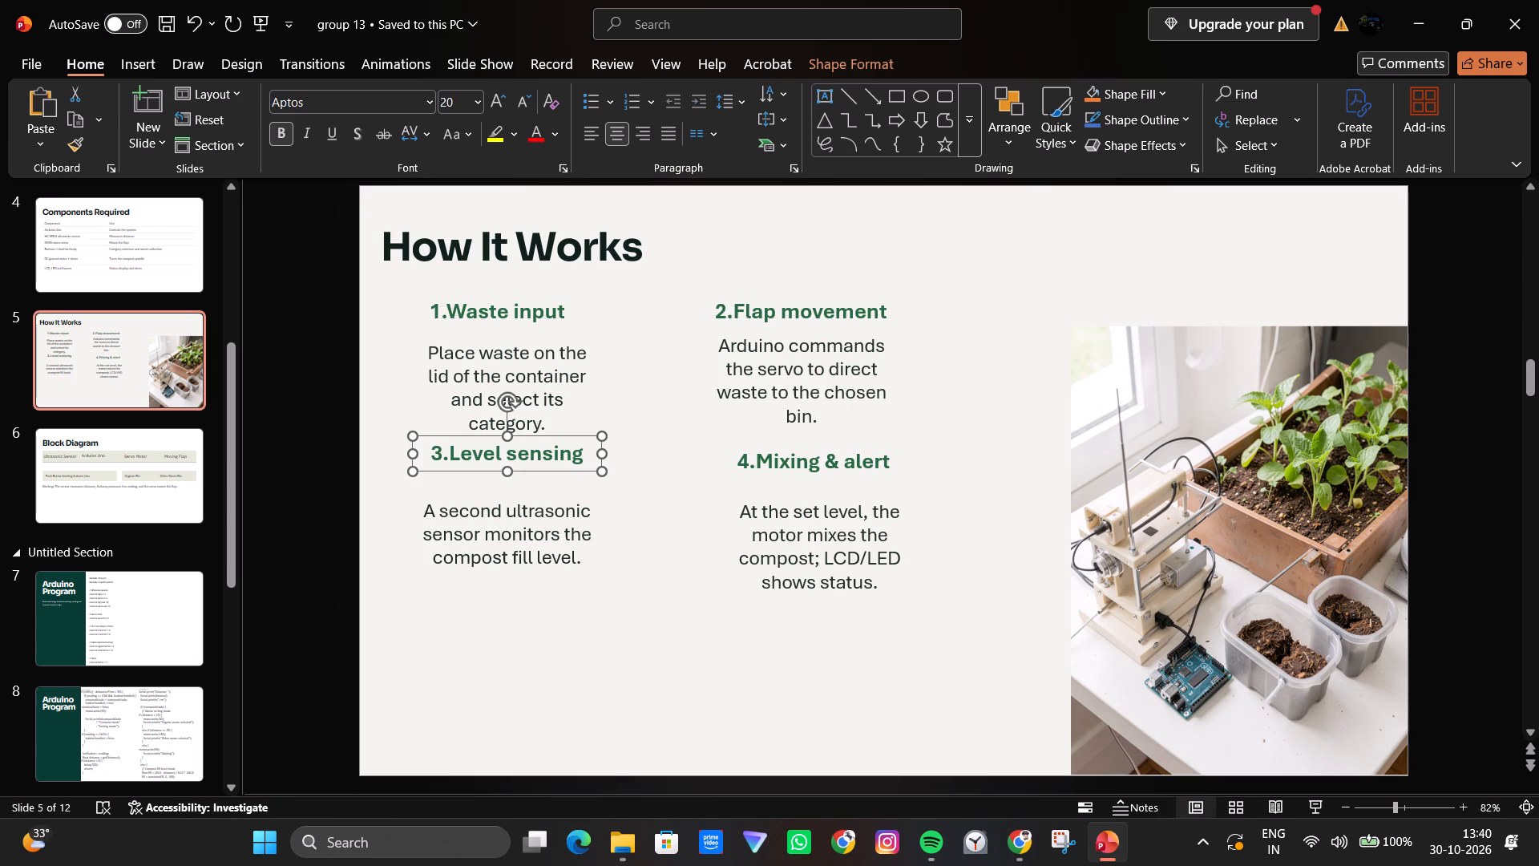
{"action": "left_click_drag", "start_coordinate": [531, 433], "coordinate": [530, 445]}
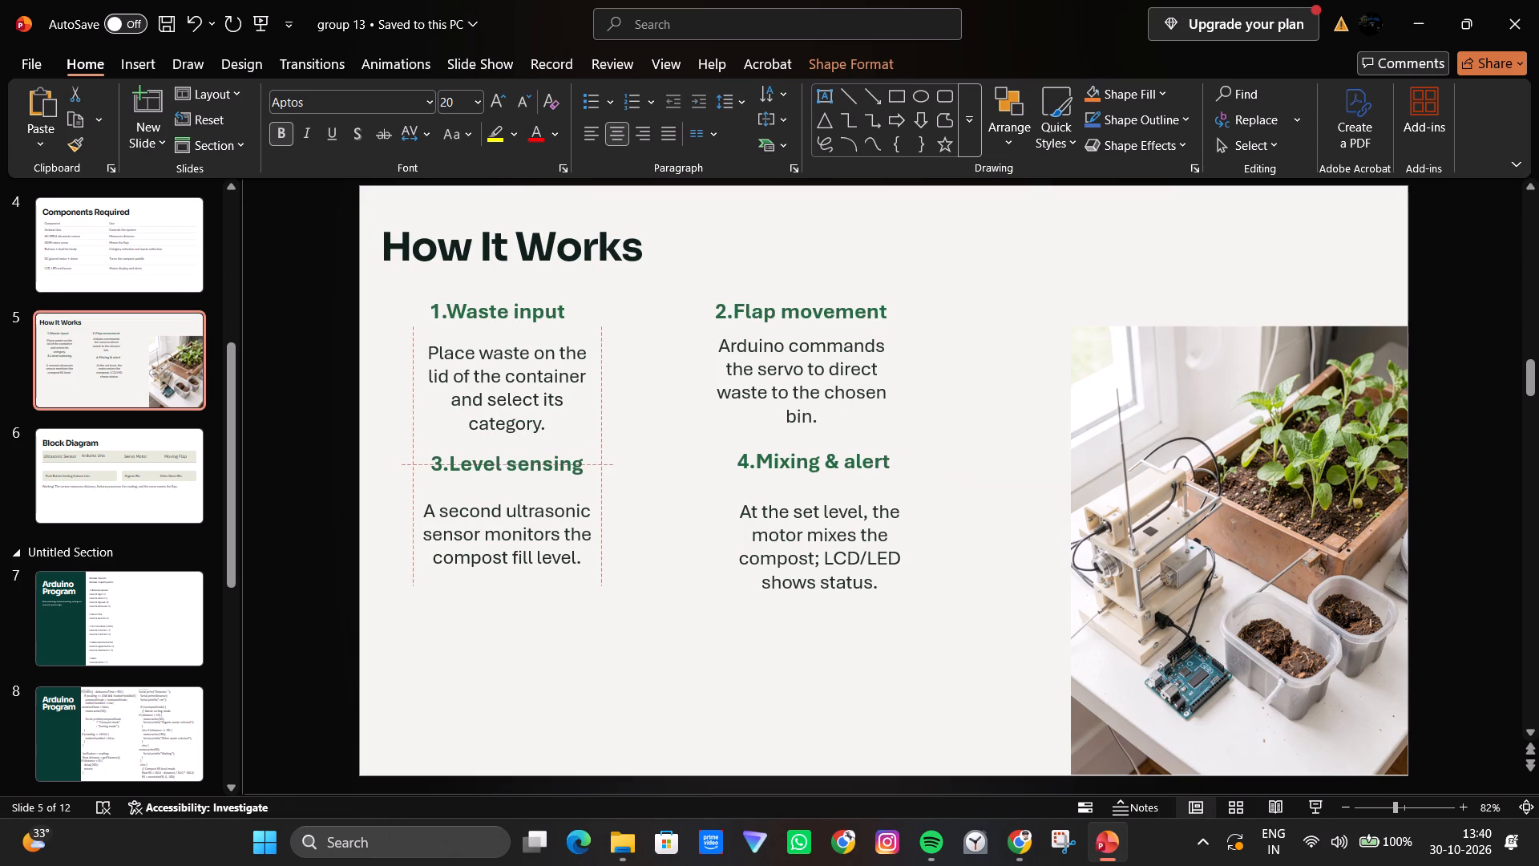
{"action": "left_click_drag", "start_coordinate": [530, 445], "coordinate": [530, 451]}
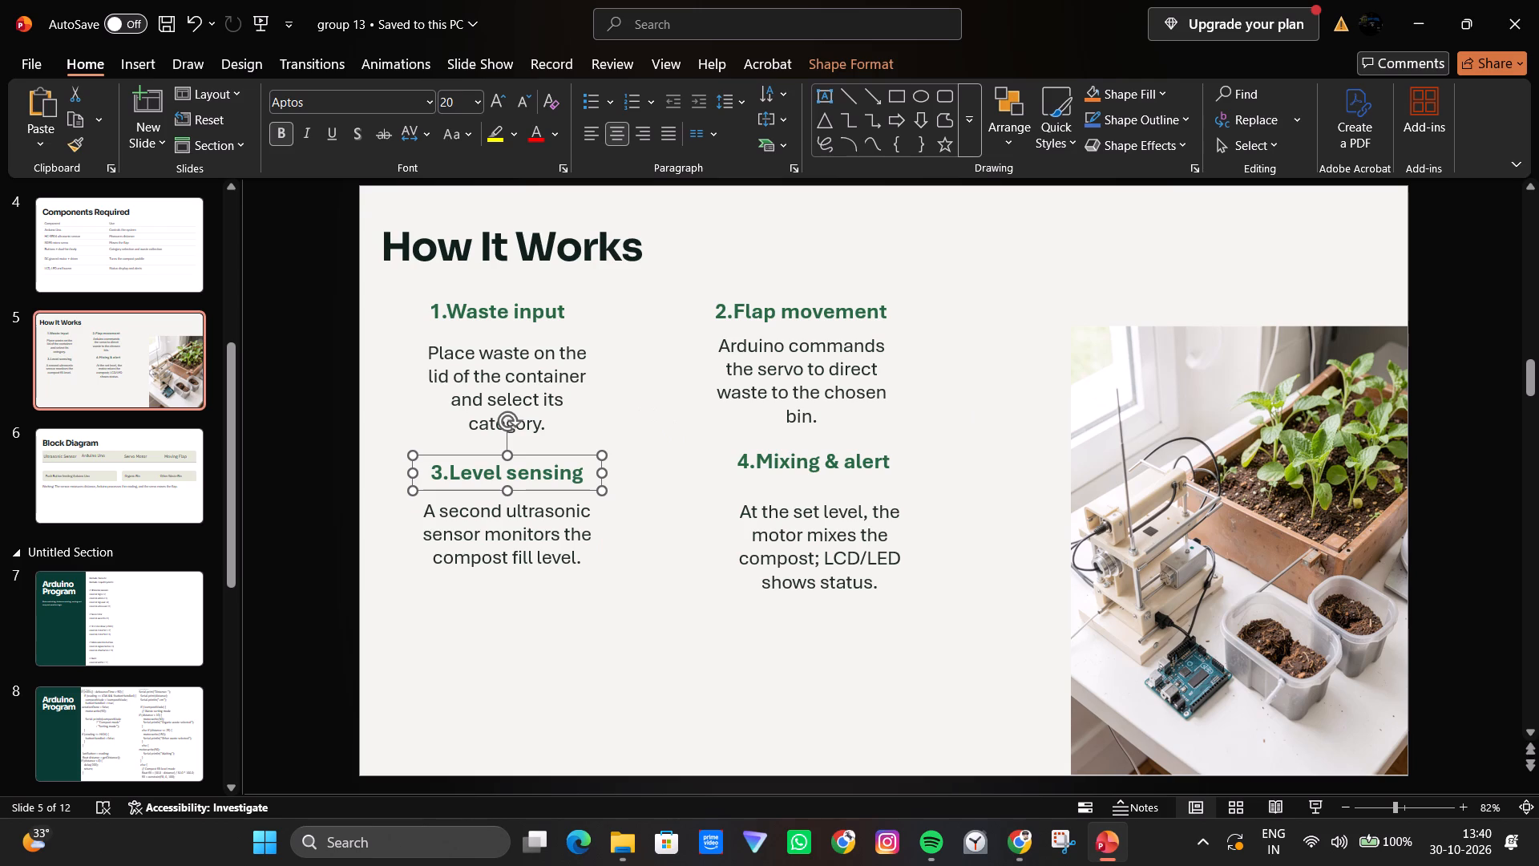
{"action": "left_click", "coordinate": [992, 293]}
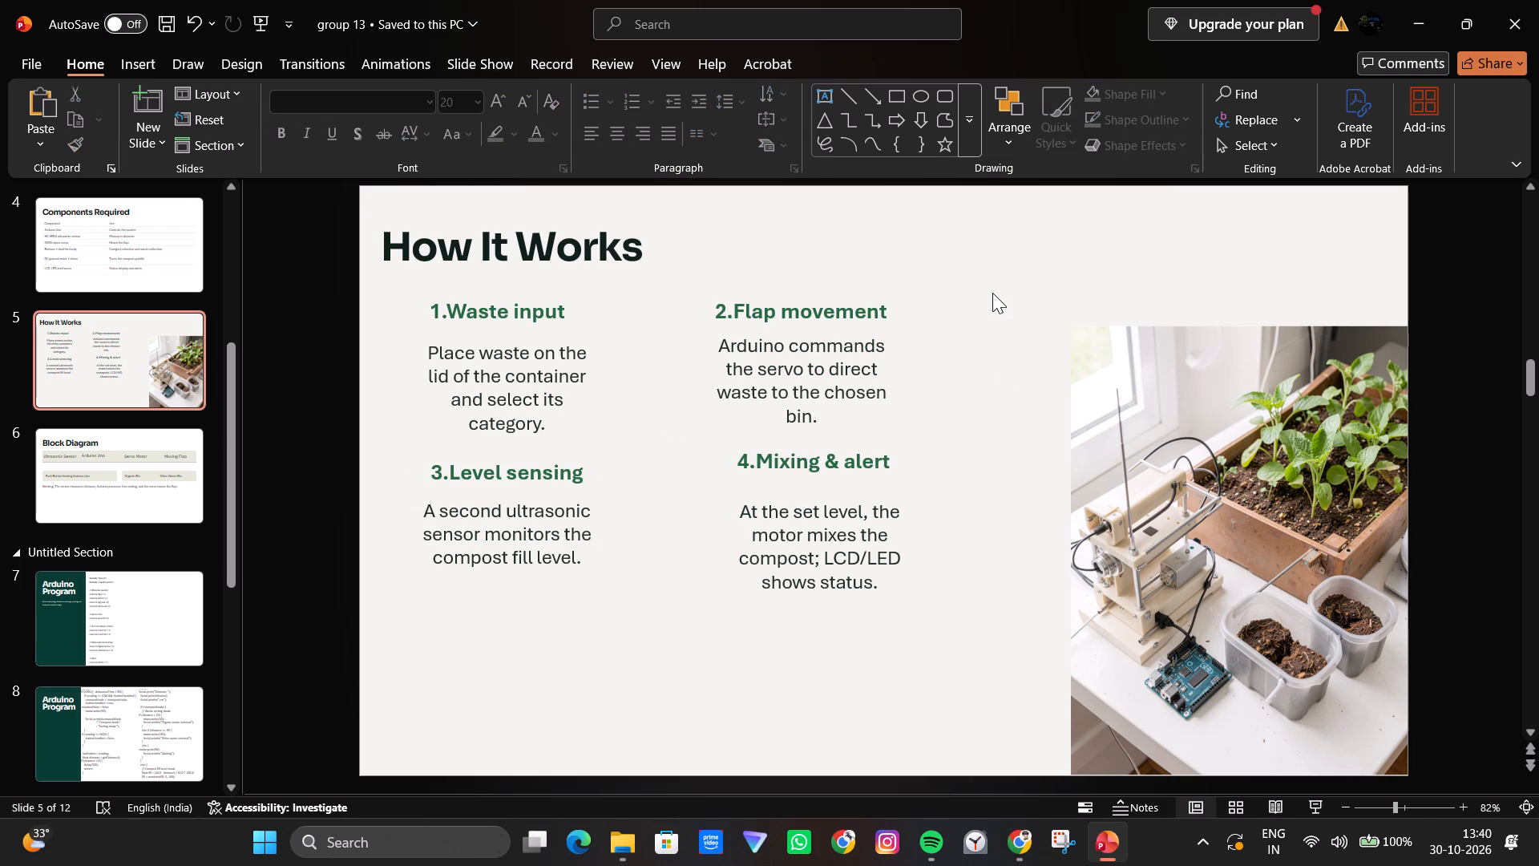
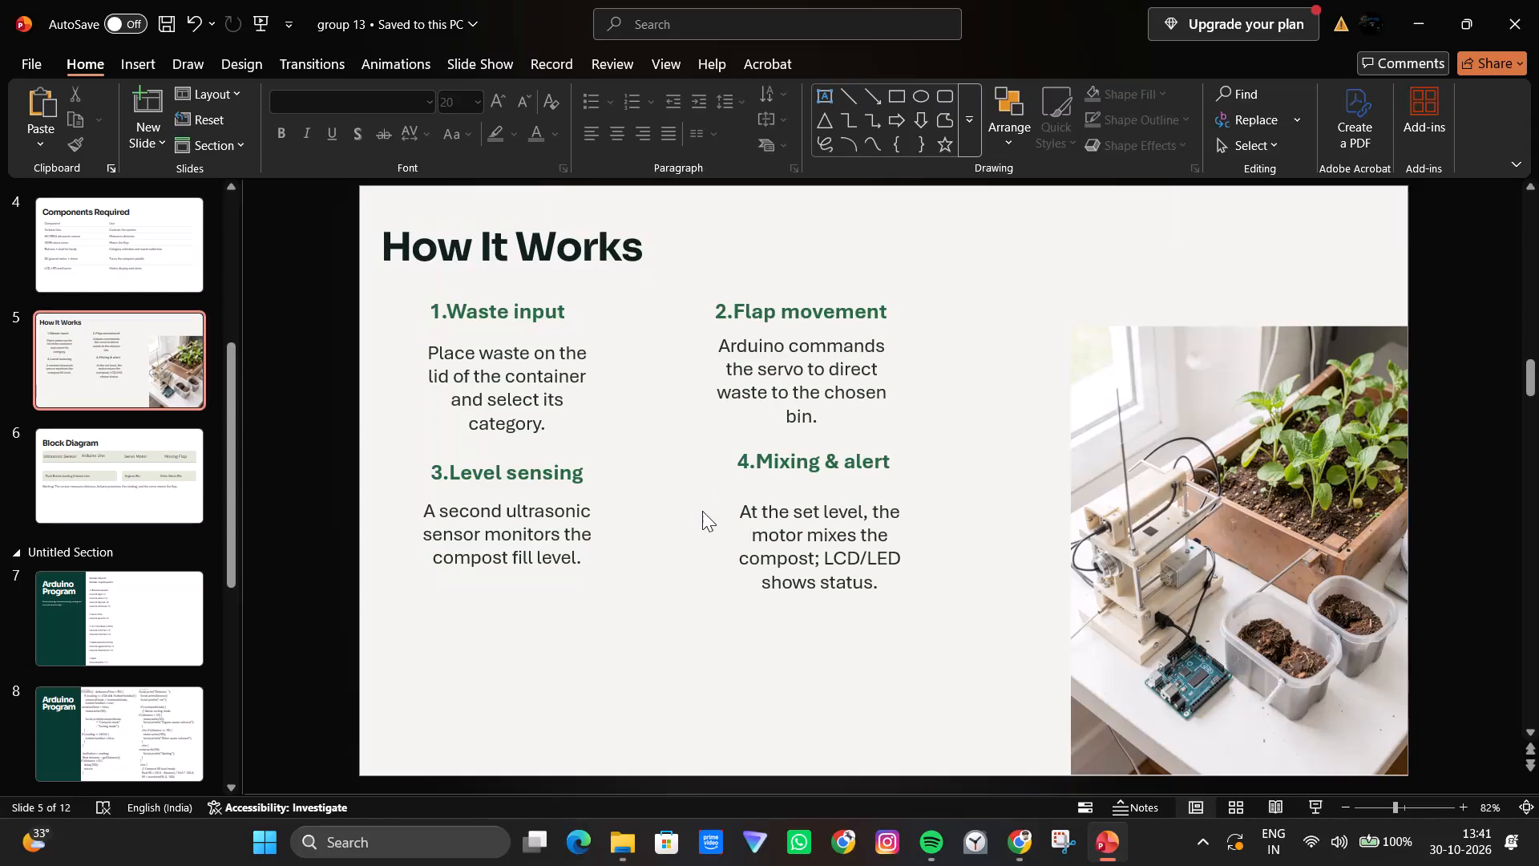
Review the Block Diagram slide, the first Arduino Program slide, and the Advantages, Limitations and Applications slide.
{"action": "left_click", "coordinate": [105, 481]}
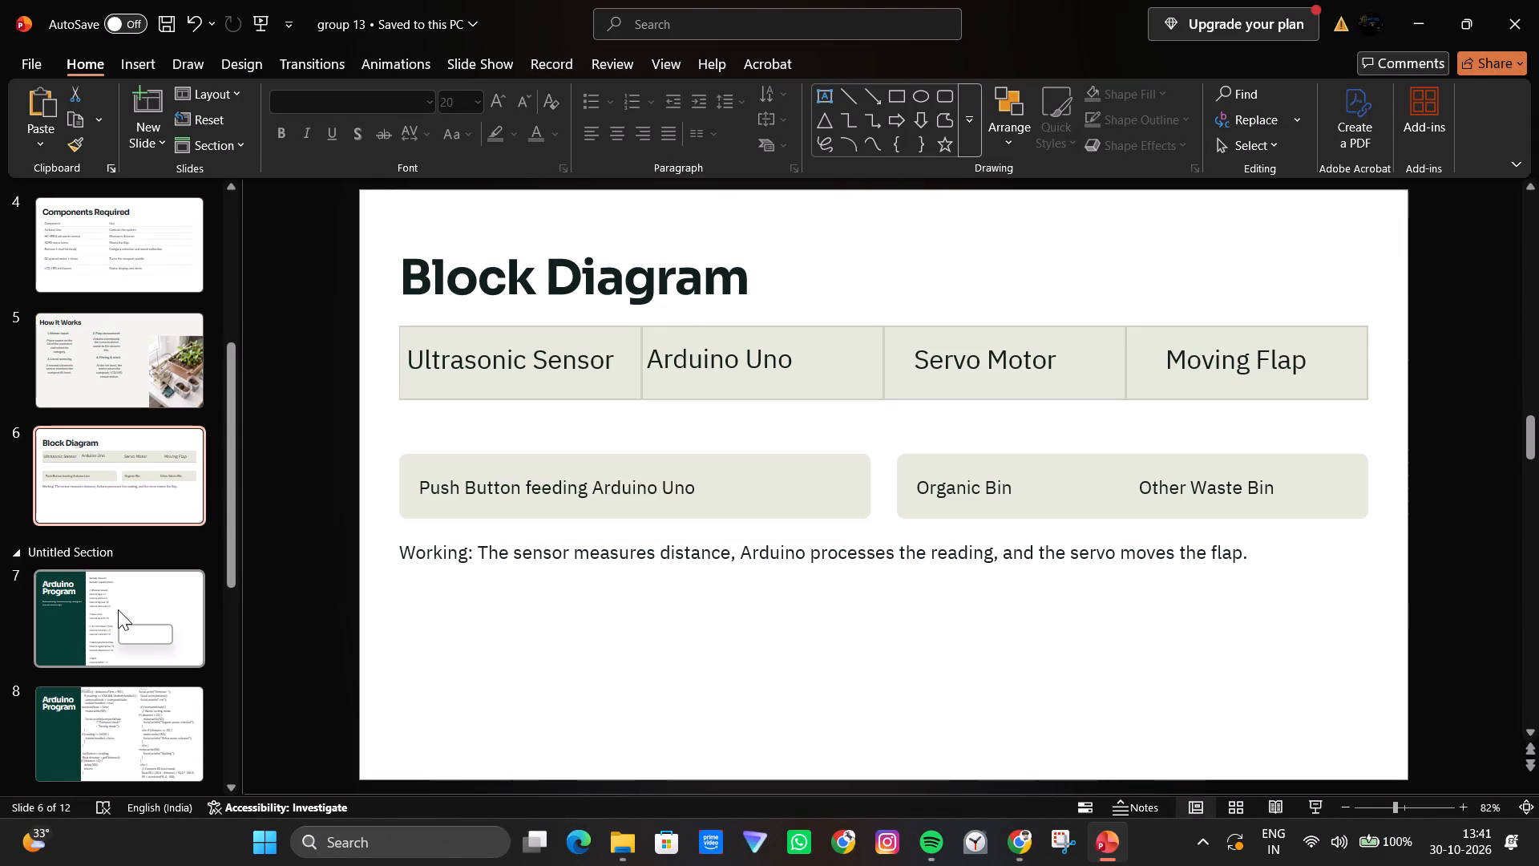
{"action": "left_click", "coordinate": [118, 609]}
{"action": "scroll", "coordinate": [118, 609], "scroll_direction": "down", "scroll_amount": 2}
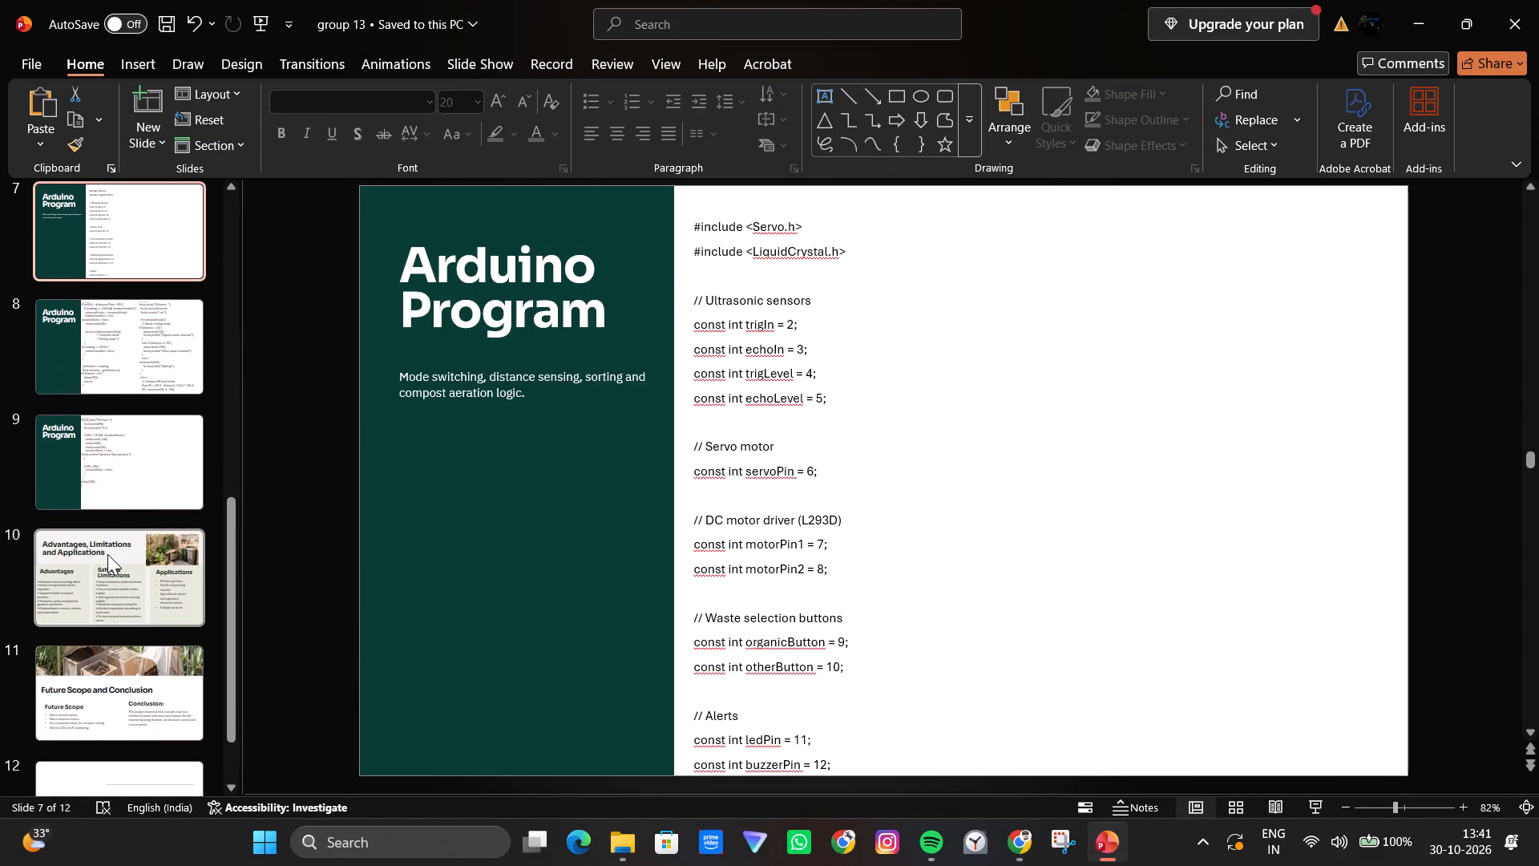
{"action": "left_click", "coordinate": [107, 554]}
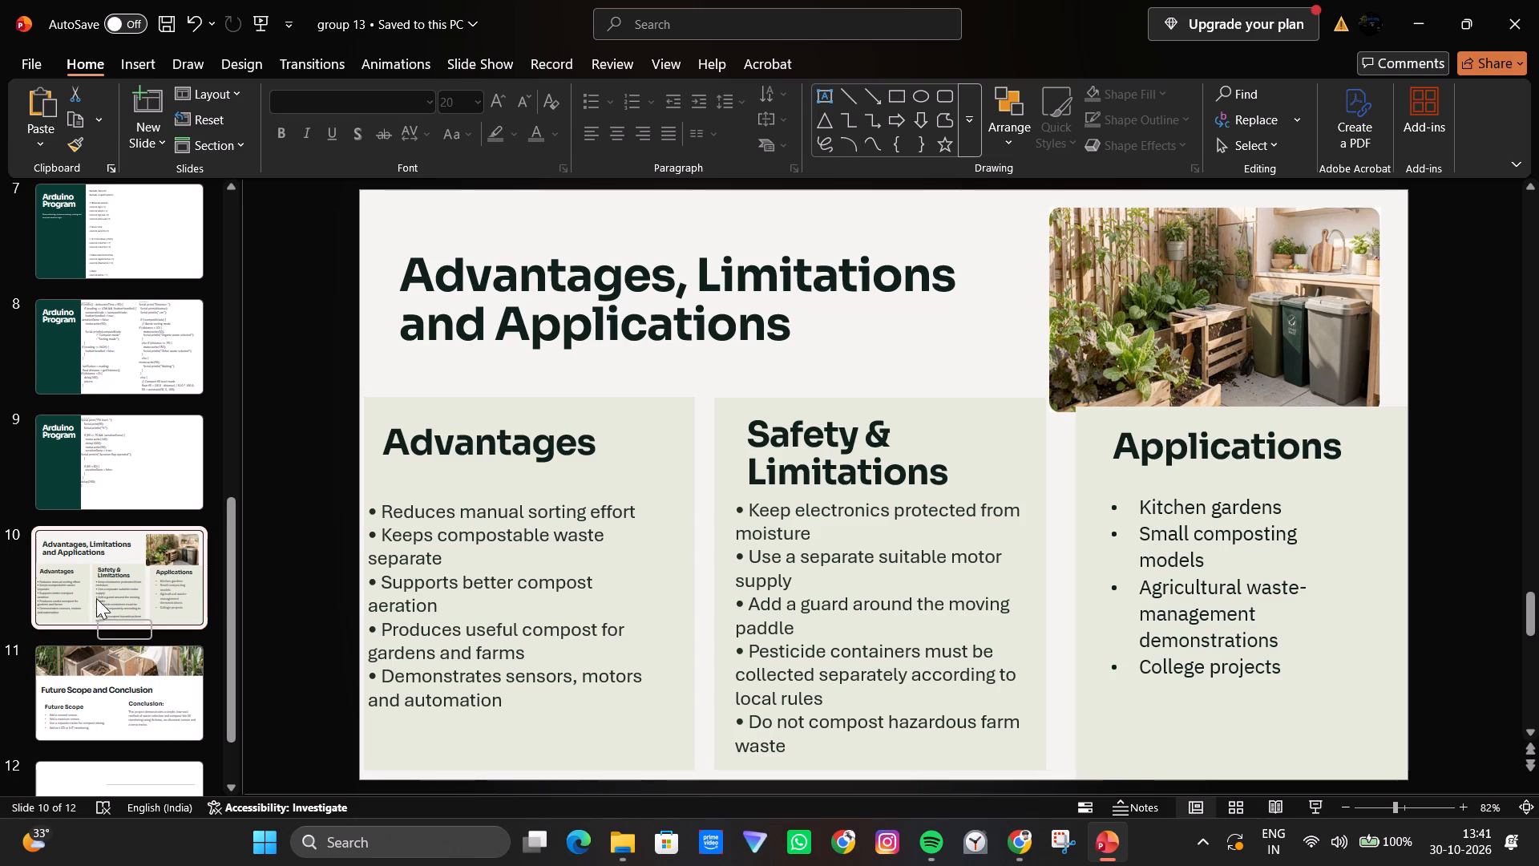
{"action": "left_click", "coordinate": [119, 581]}
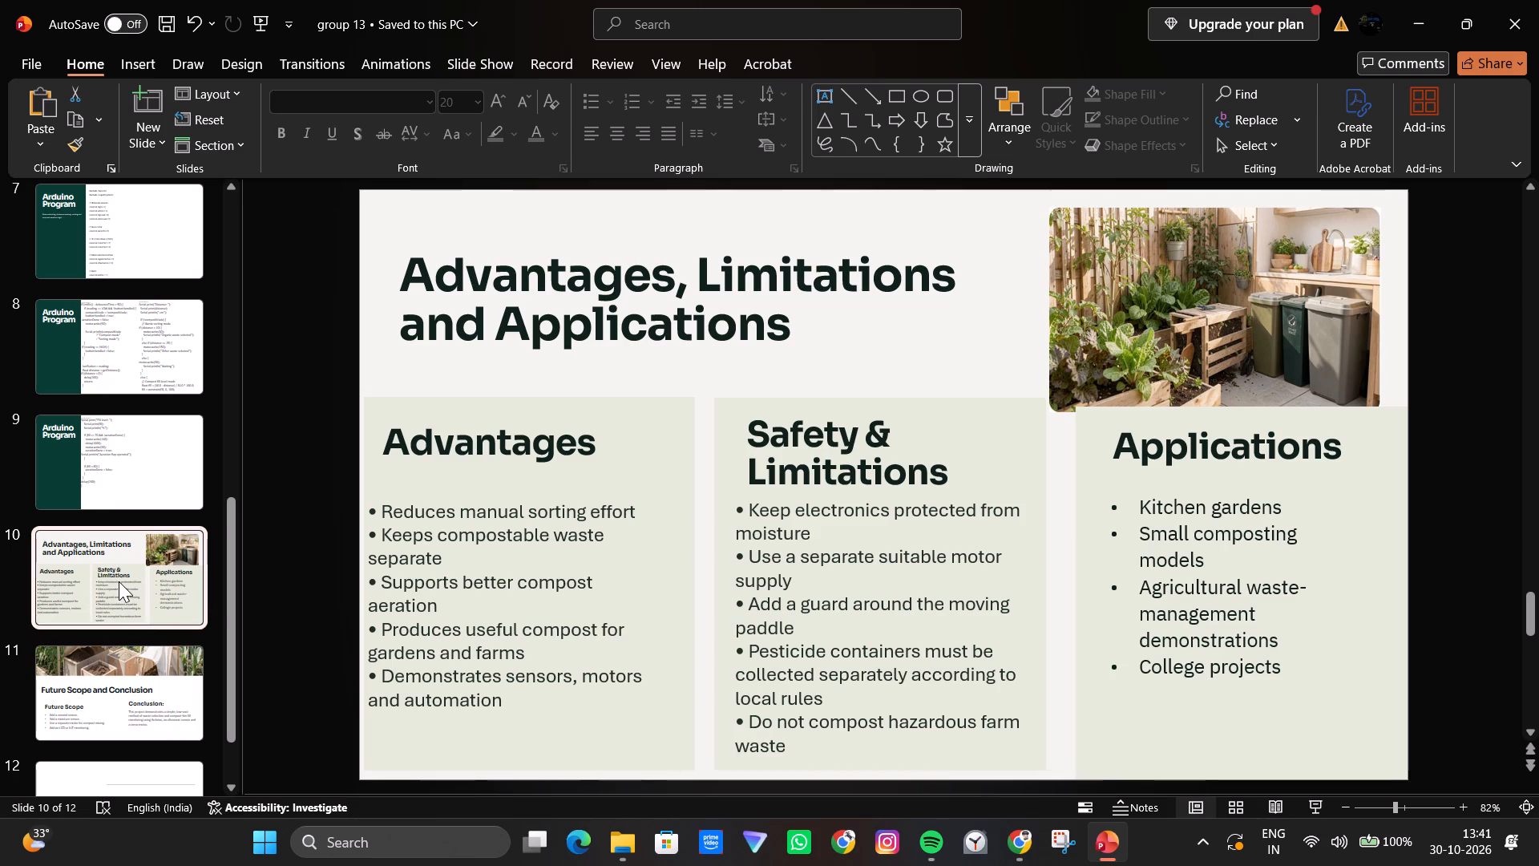
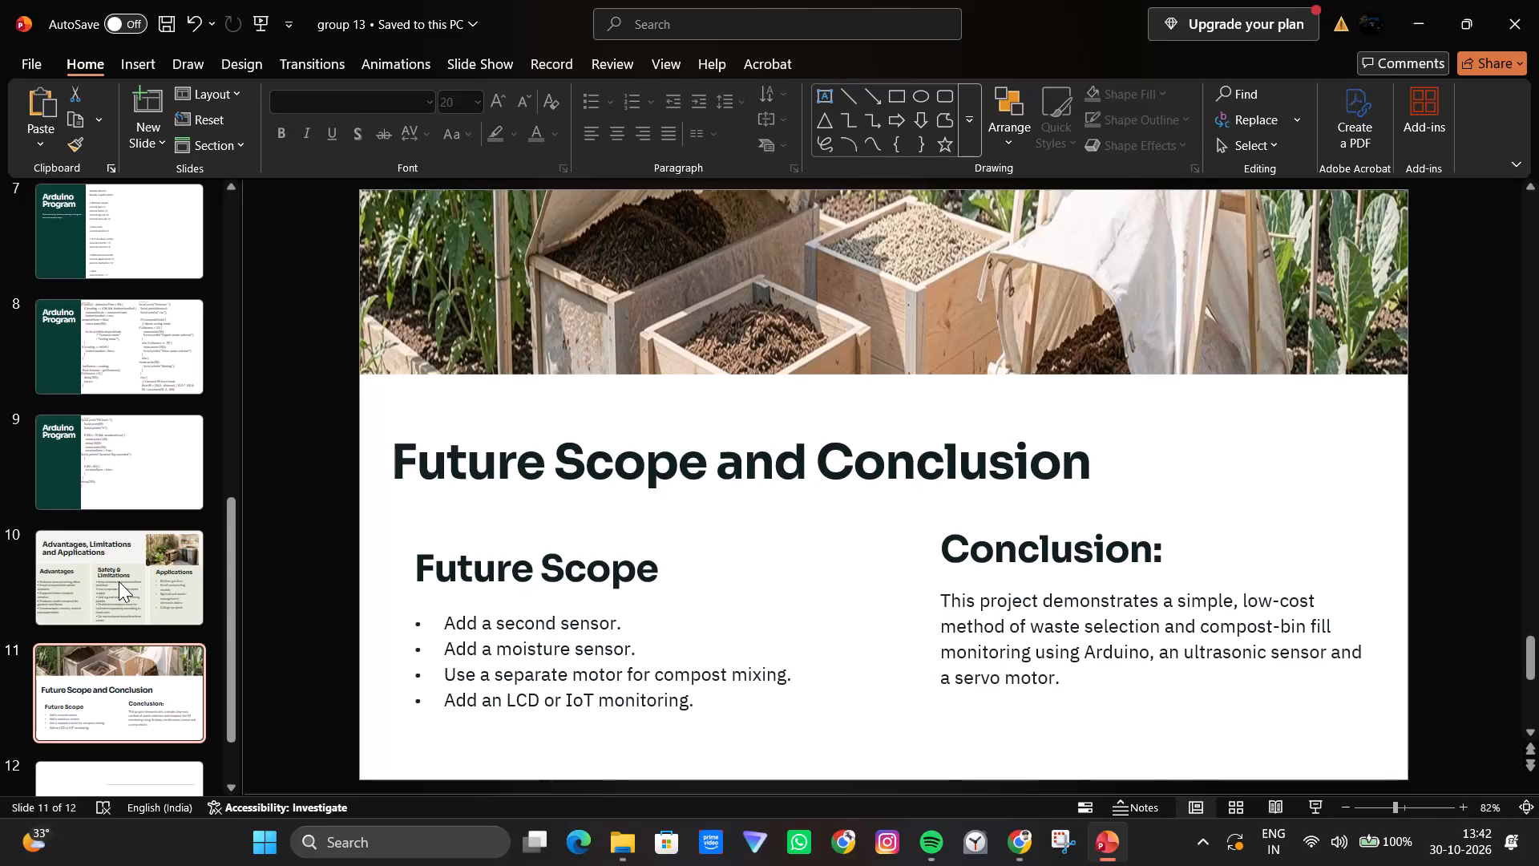
Check the closing Thank You slide and review the preceding slides back through the Arduino Program slides to Components Required.
{"action": "key", "text": "Down"}
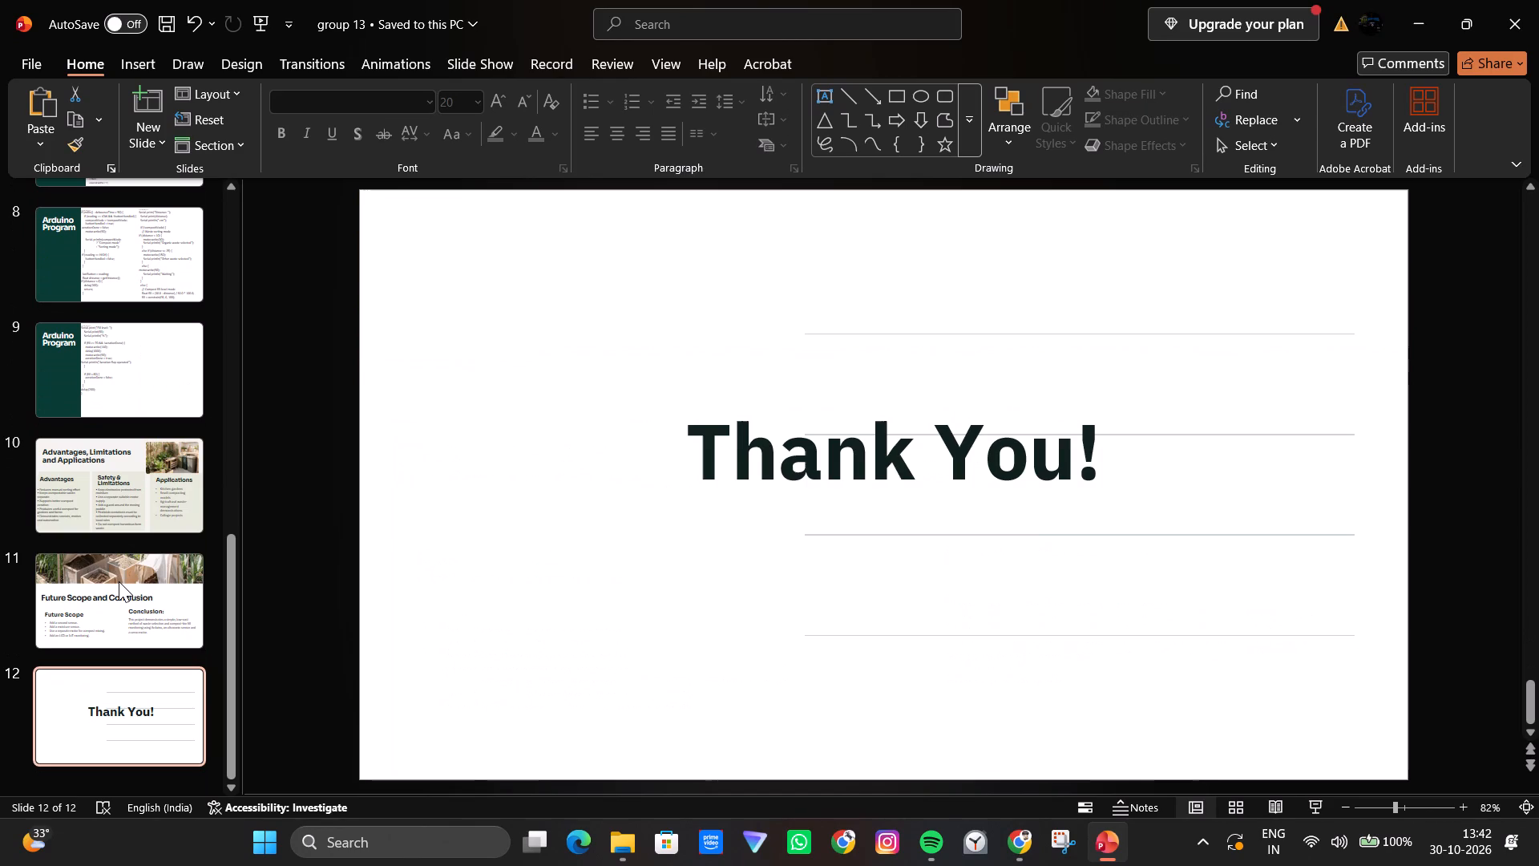
{"action": "key", "text": "Up"}
{"action": "key", "text": "Up"}
{"action": "key", "text": "Up"}
{"action": "key", "text": "Up"}
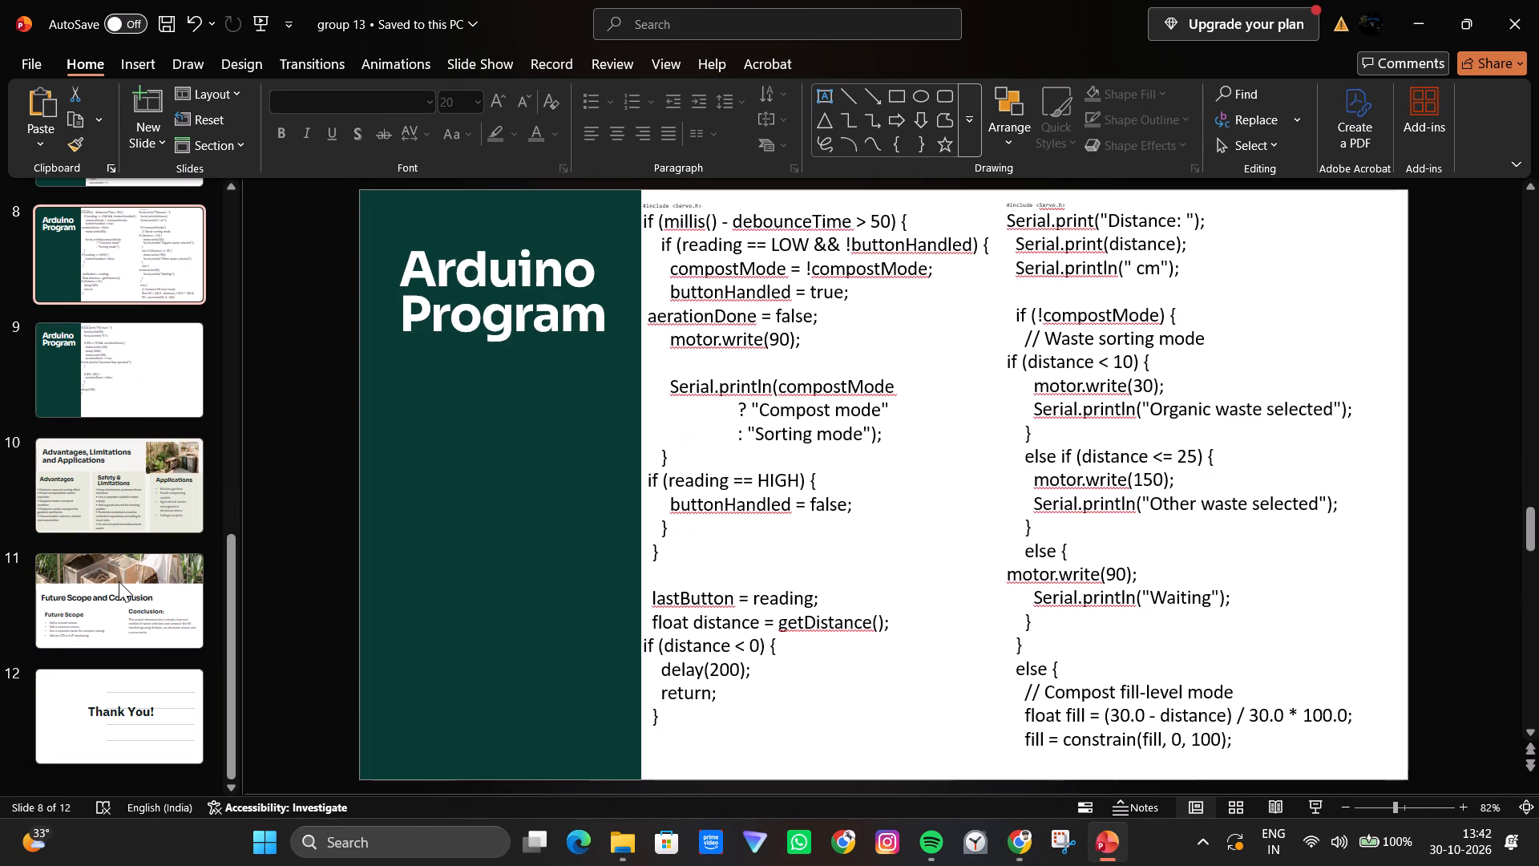
{"action": "key", "text": "Up"}
{"action": "key", "text": "Up"}
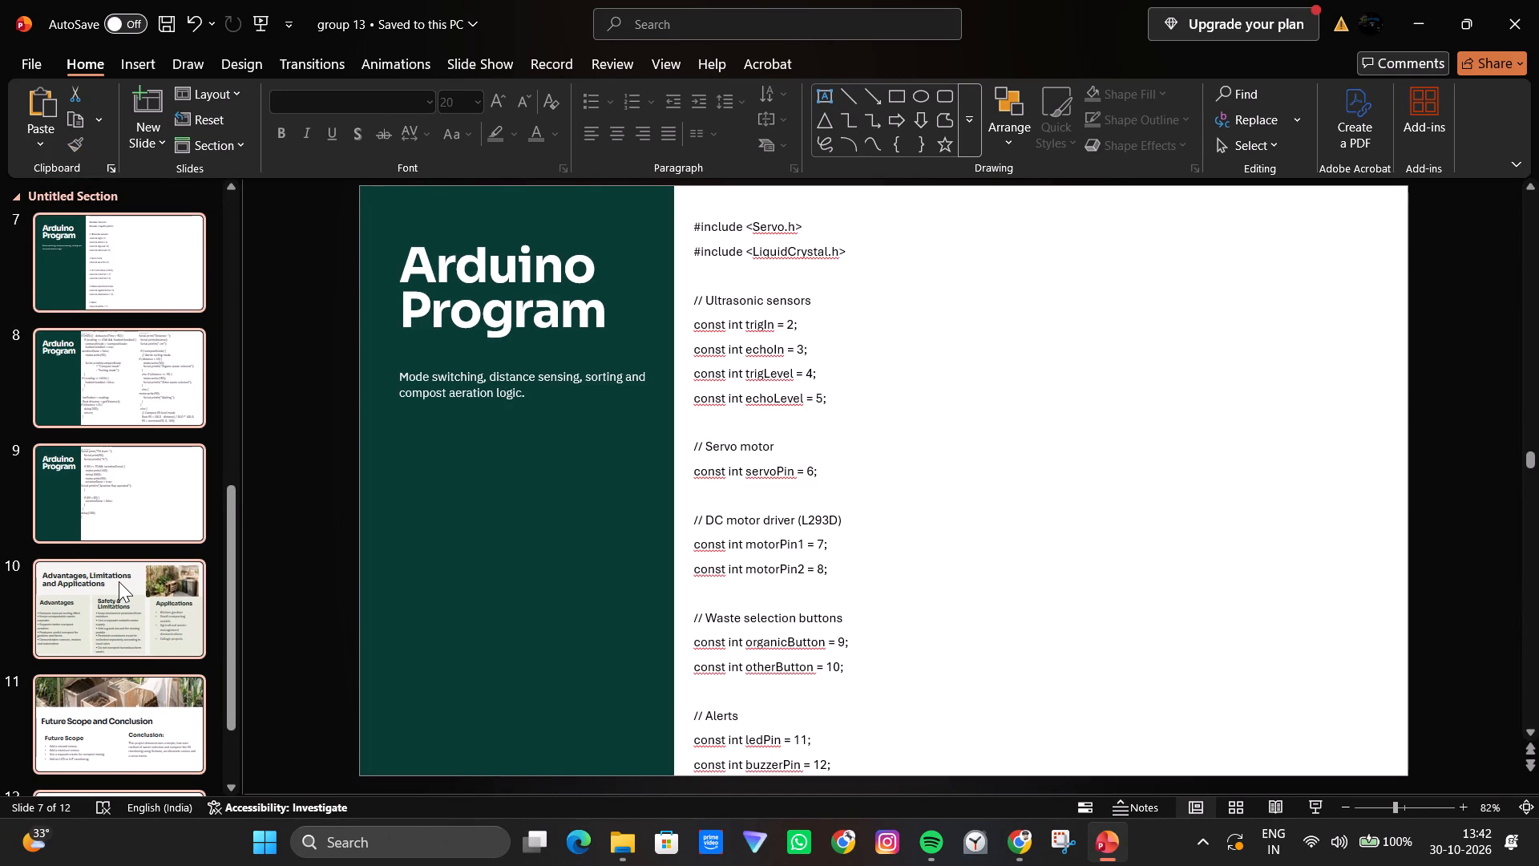
{"action": "key", "text": "Up"}
{"action": "key", "text": "Up"}
{"action": "key", "text": "Up"}
{"action": "key", "text": "Up"}
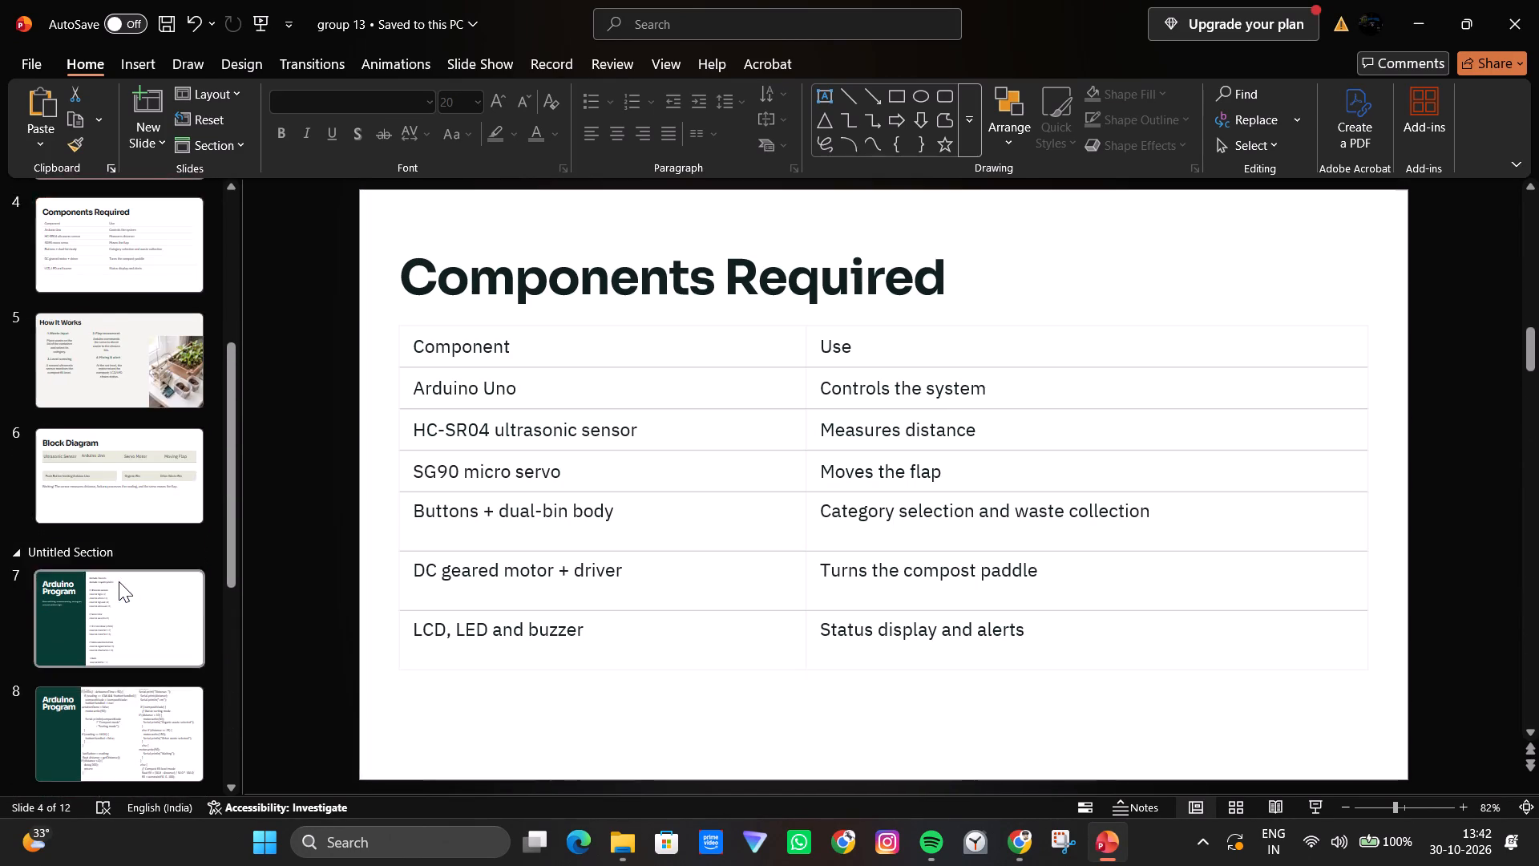
Review the How It Works and Block Diagram slides against each other, and the following slides through Advantages, Limitations and Applications.
{"action": "key", "text": "Down"}
{"action": "key", "text": "Down"}
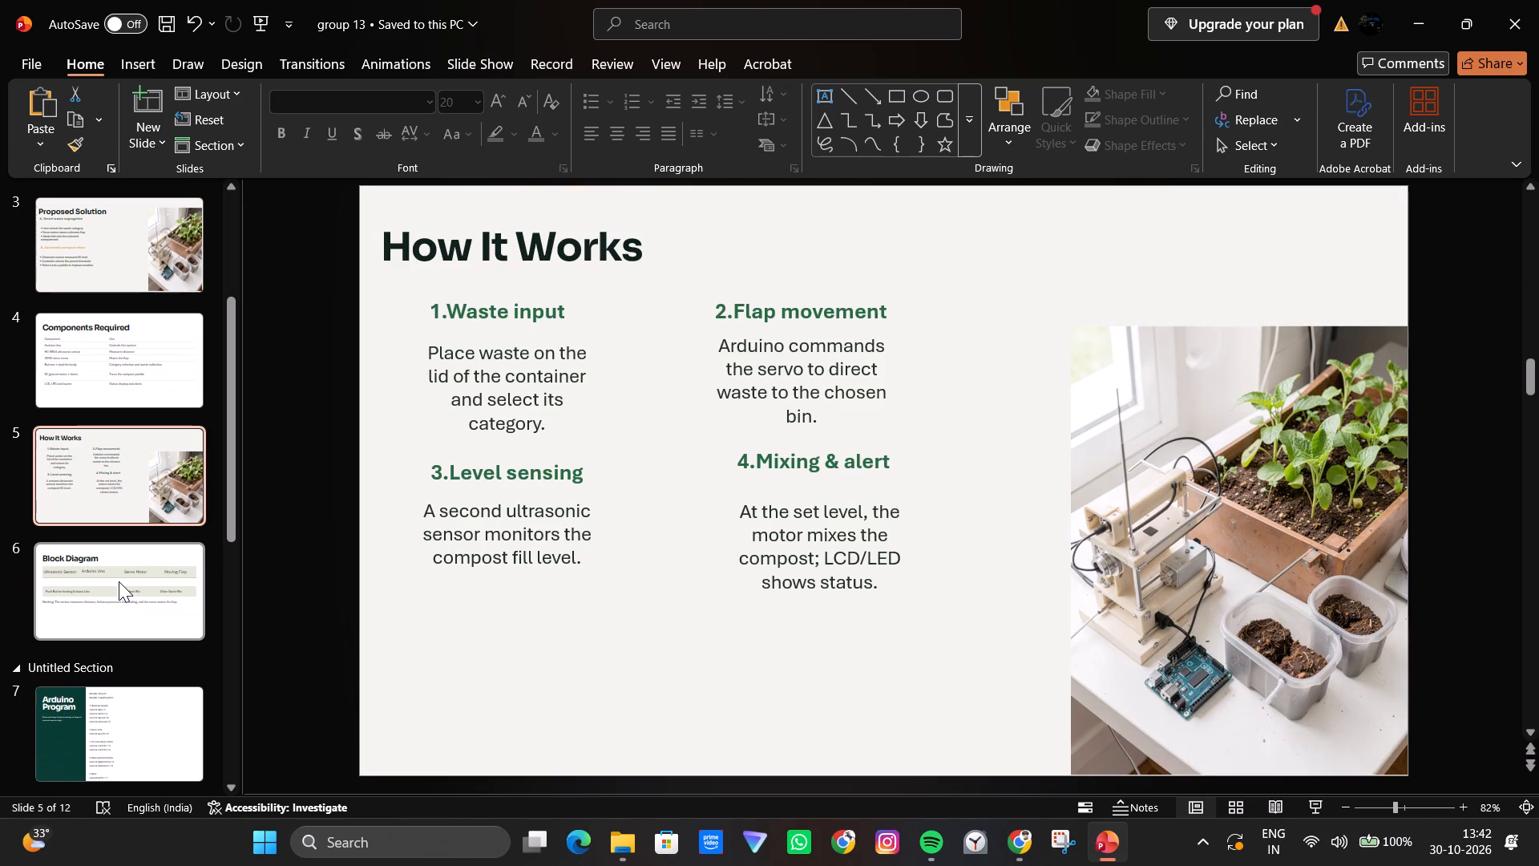
{"action": "key", "text": "Down"}
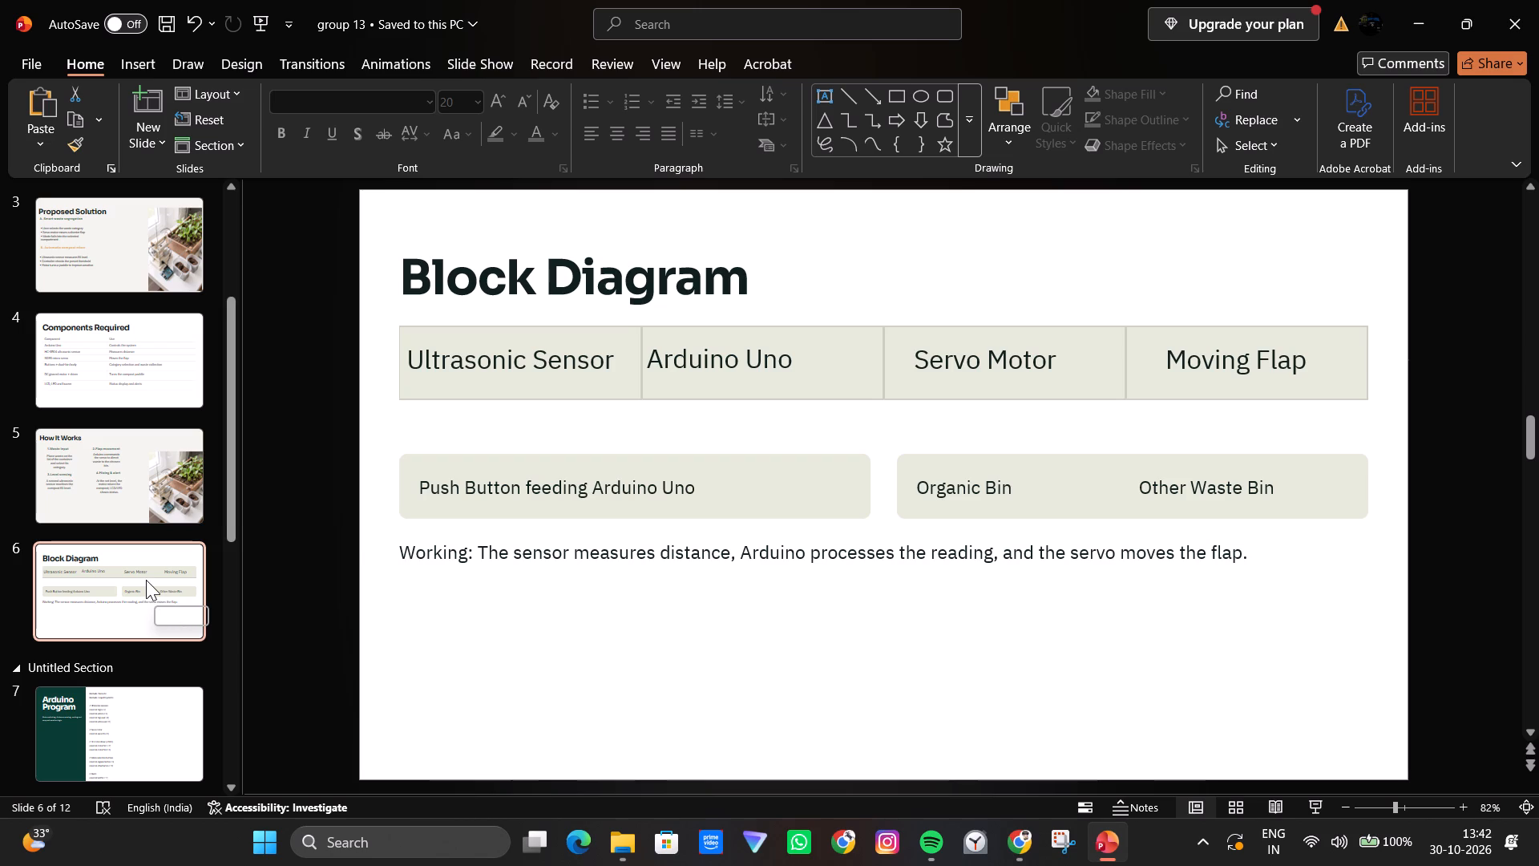
{"action": "key", "text": "Up"}
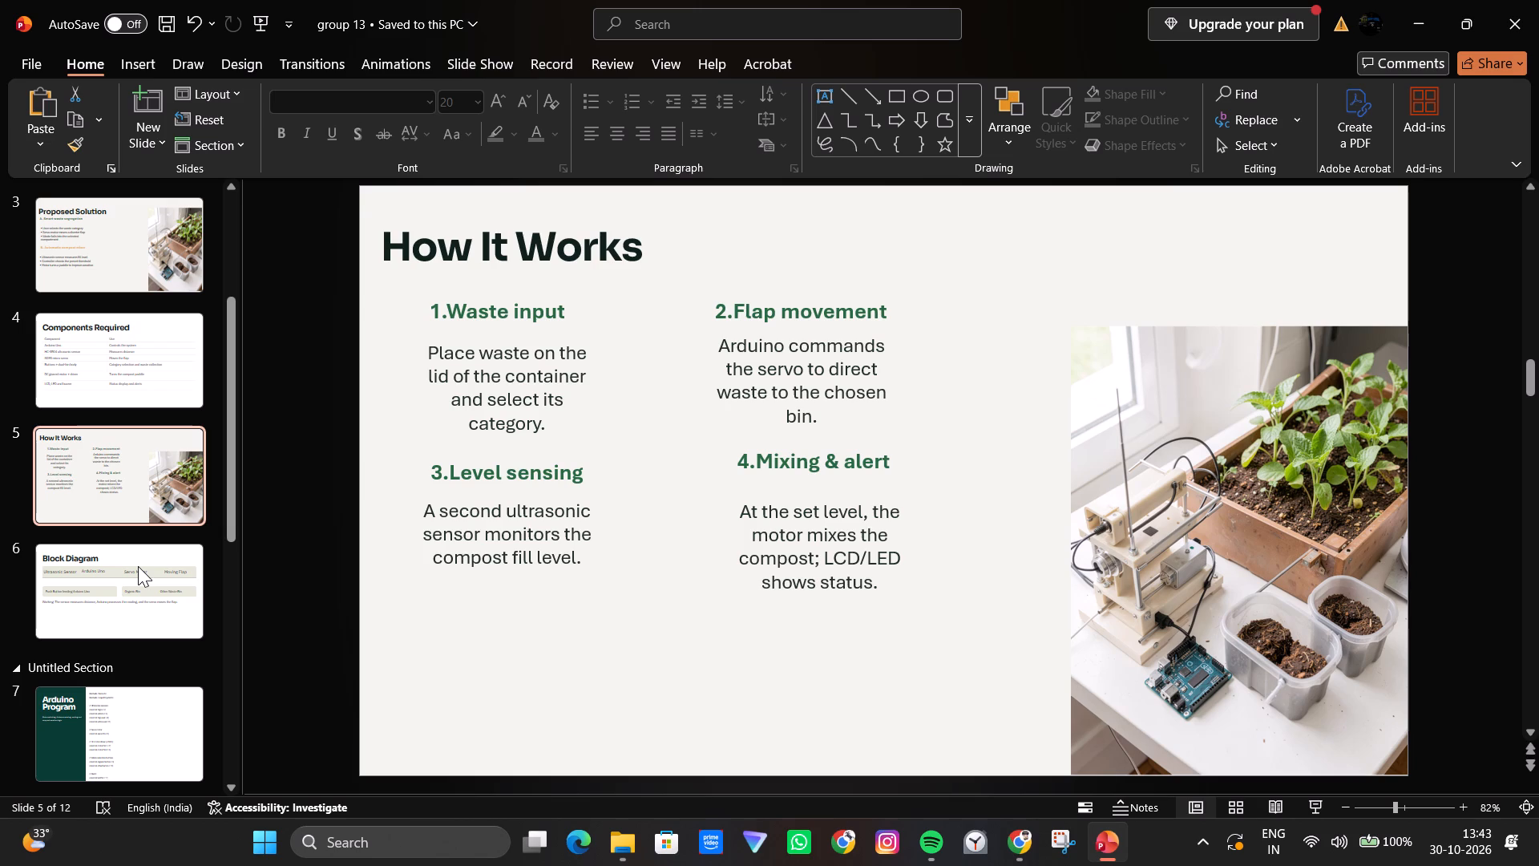
{"action": "key", "text": "Down"}
{"action": "key", "text": "Down"}
{"action": "key", "text": "Down"}
{"action": "key", "text": "Down"}
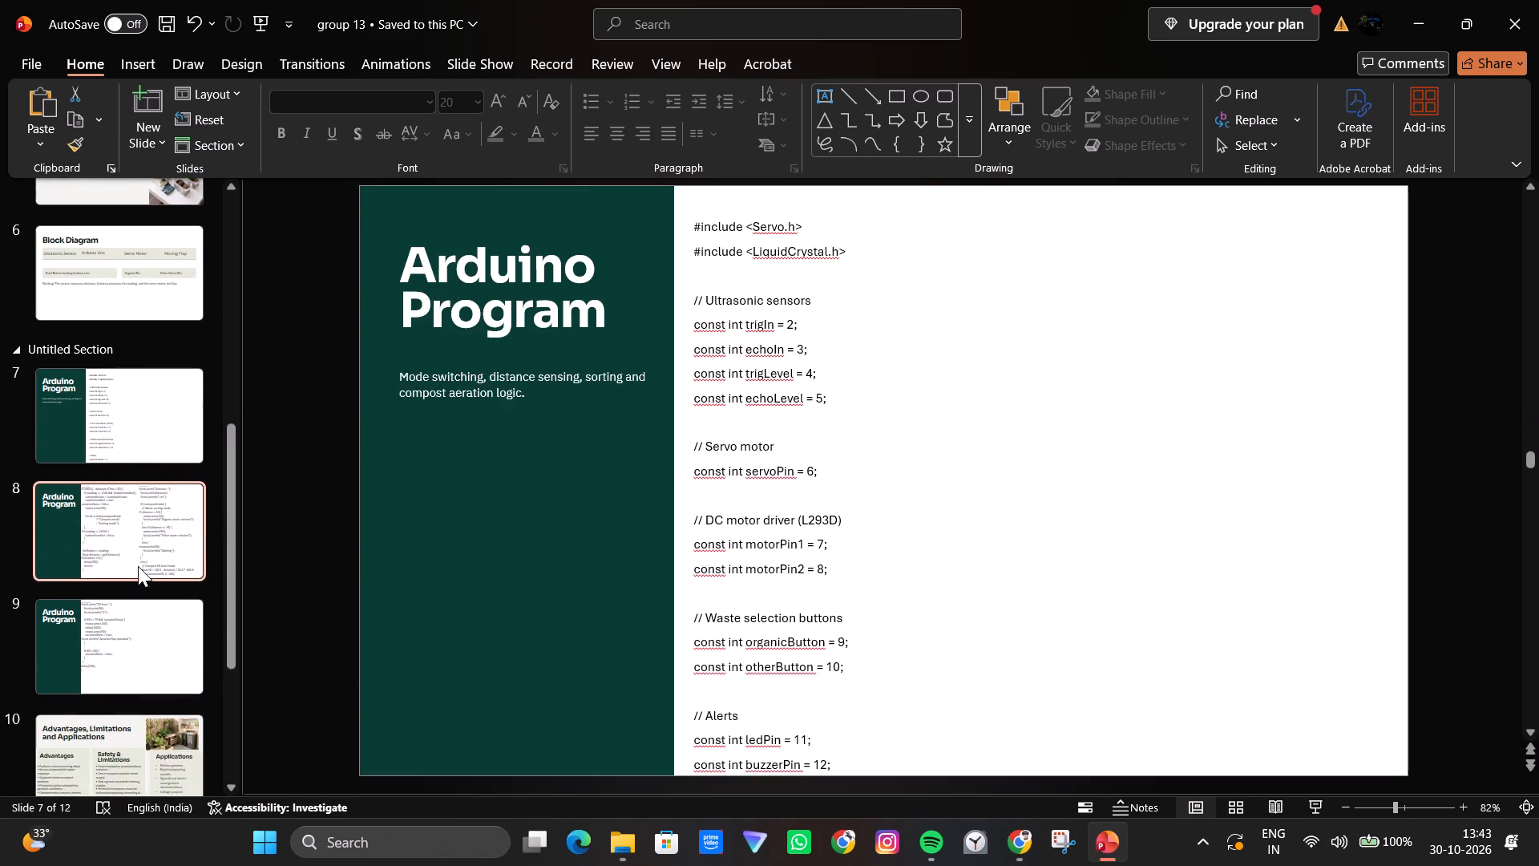
{"action": "key", "text": "Down"}
{"action": "key", "text": "Down"}
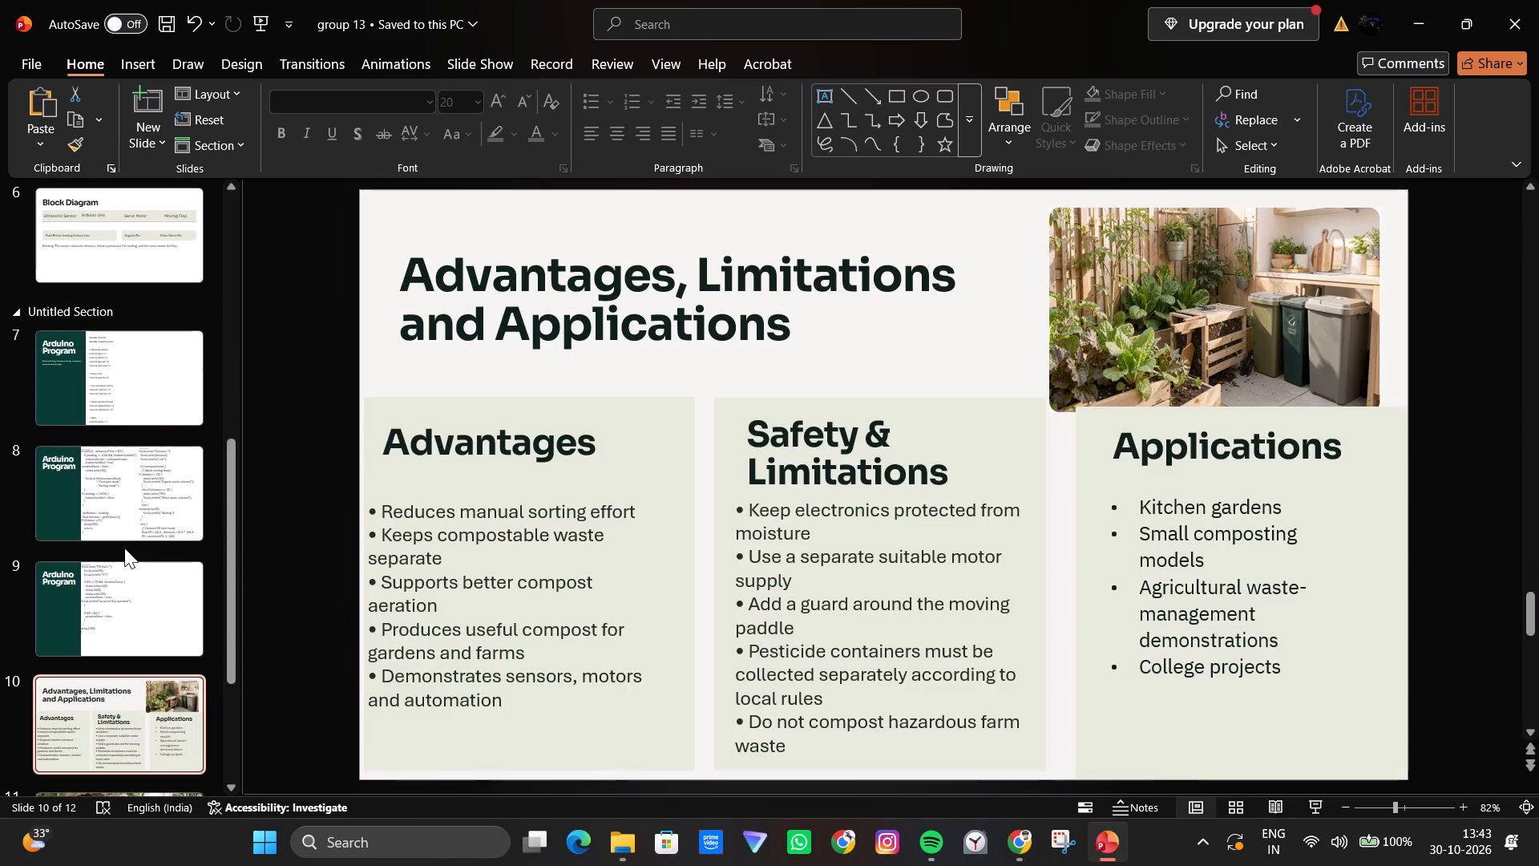
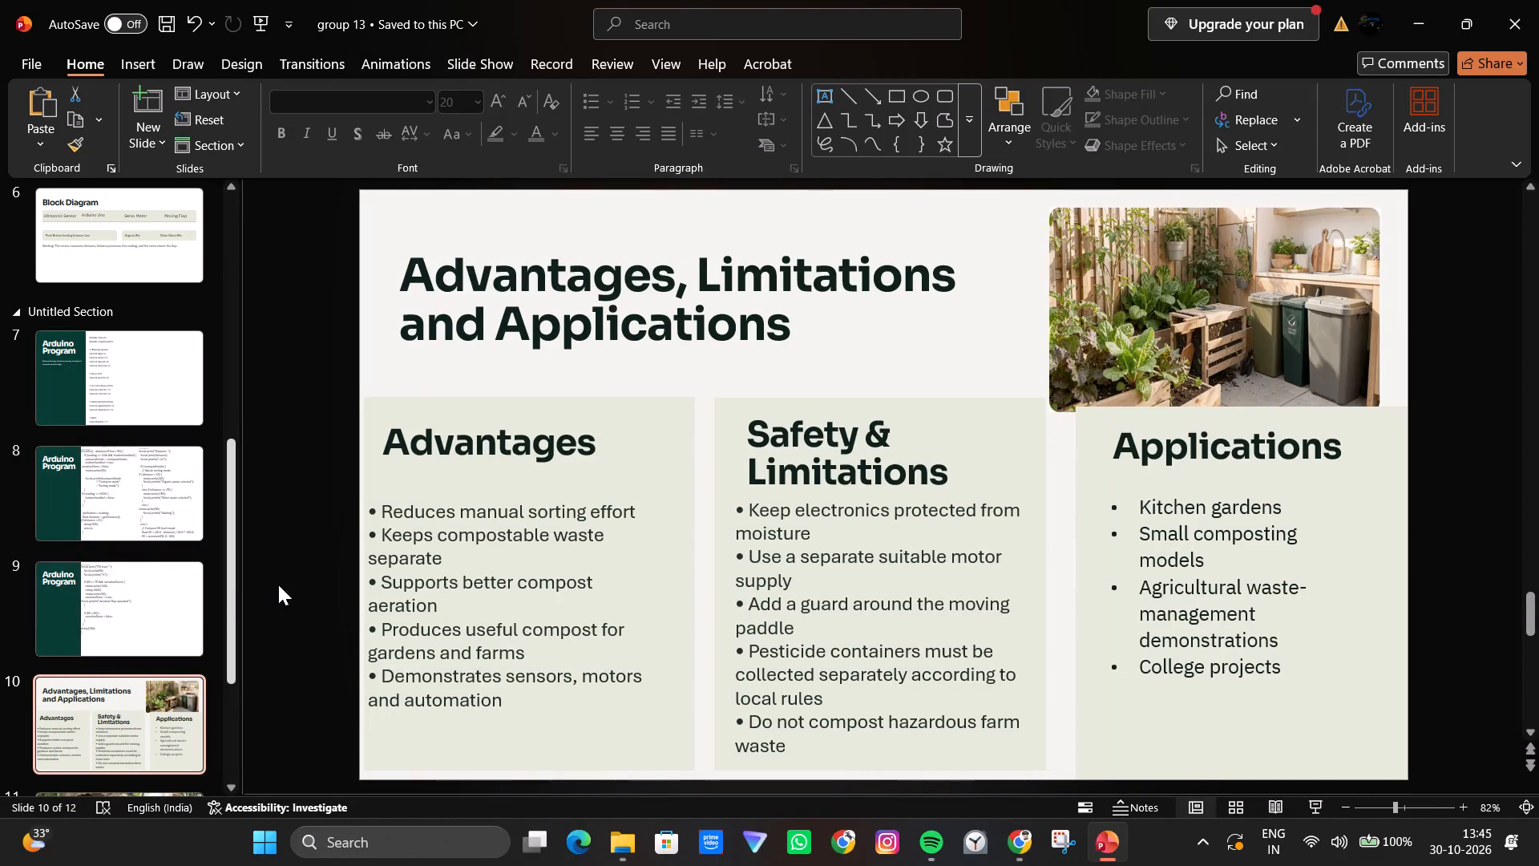
Return to the Proposed Solution slide to check its waste segregation and compost mixer points.
{"action": "double_click", "coordinate": [233, 575]}
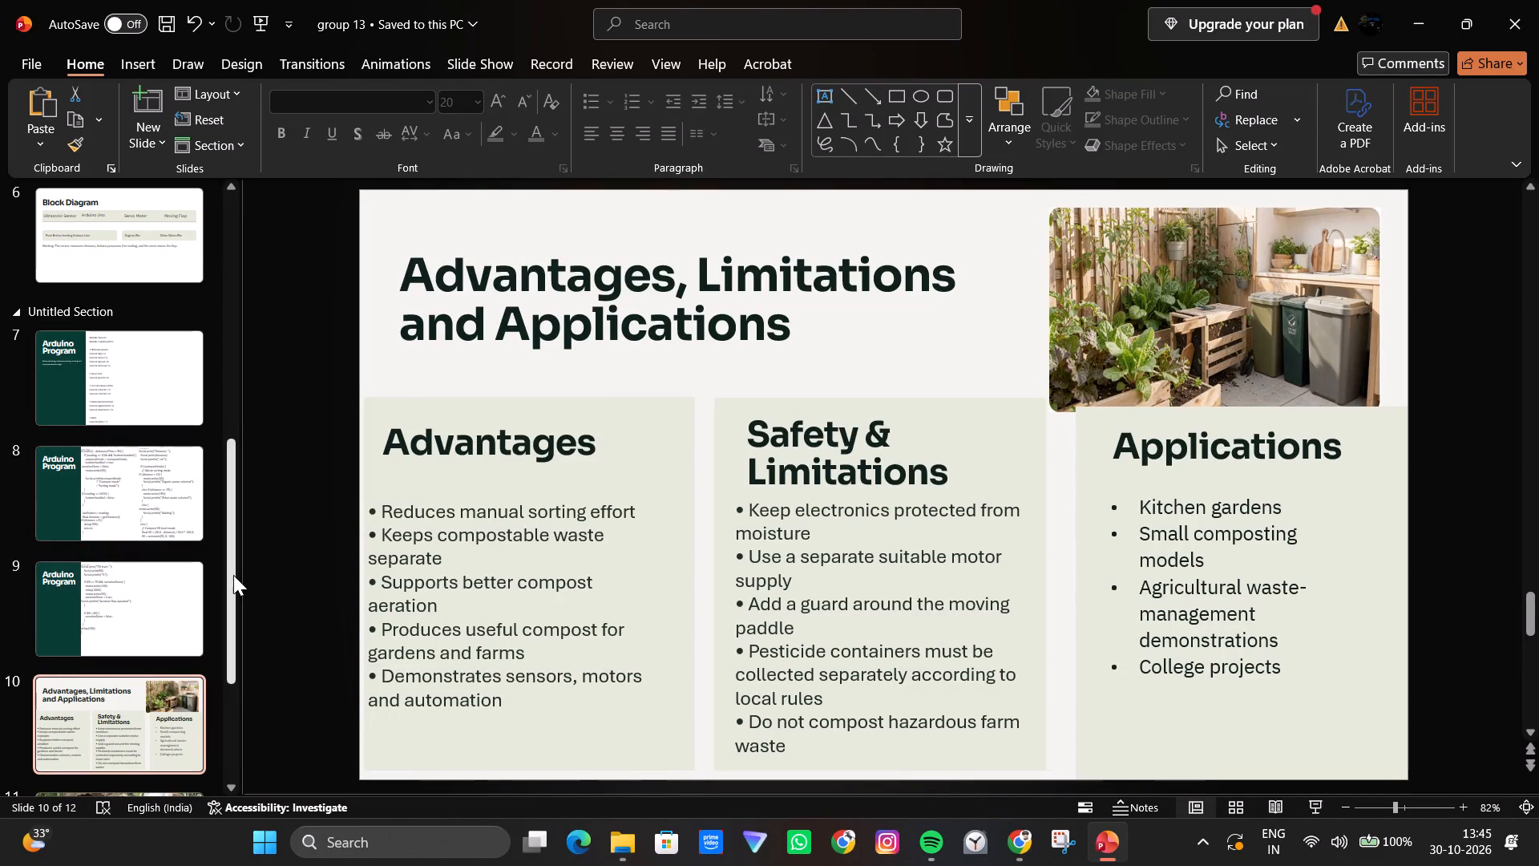
{"action": "left_click_drag", "start_coordinate": [224, 570], "coordinate": [225, 560]}
{"action": "left_click_drag", "start_coordinate": [225, 560], "coordinate": [239, 387]}
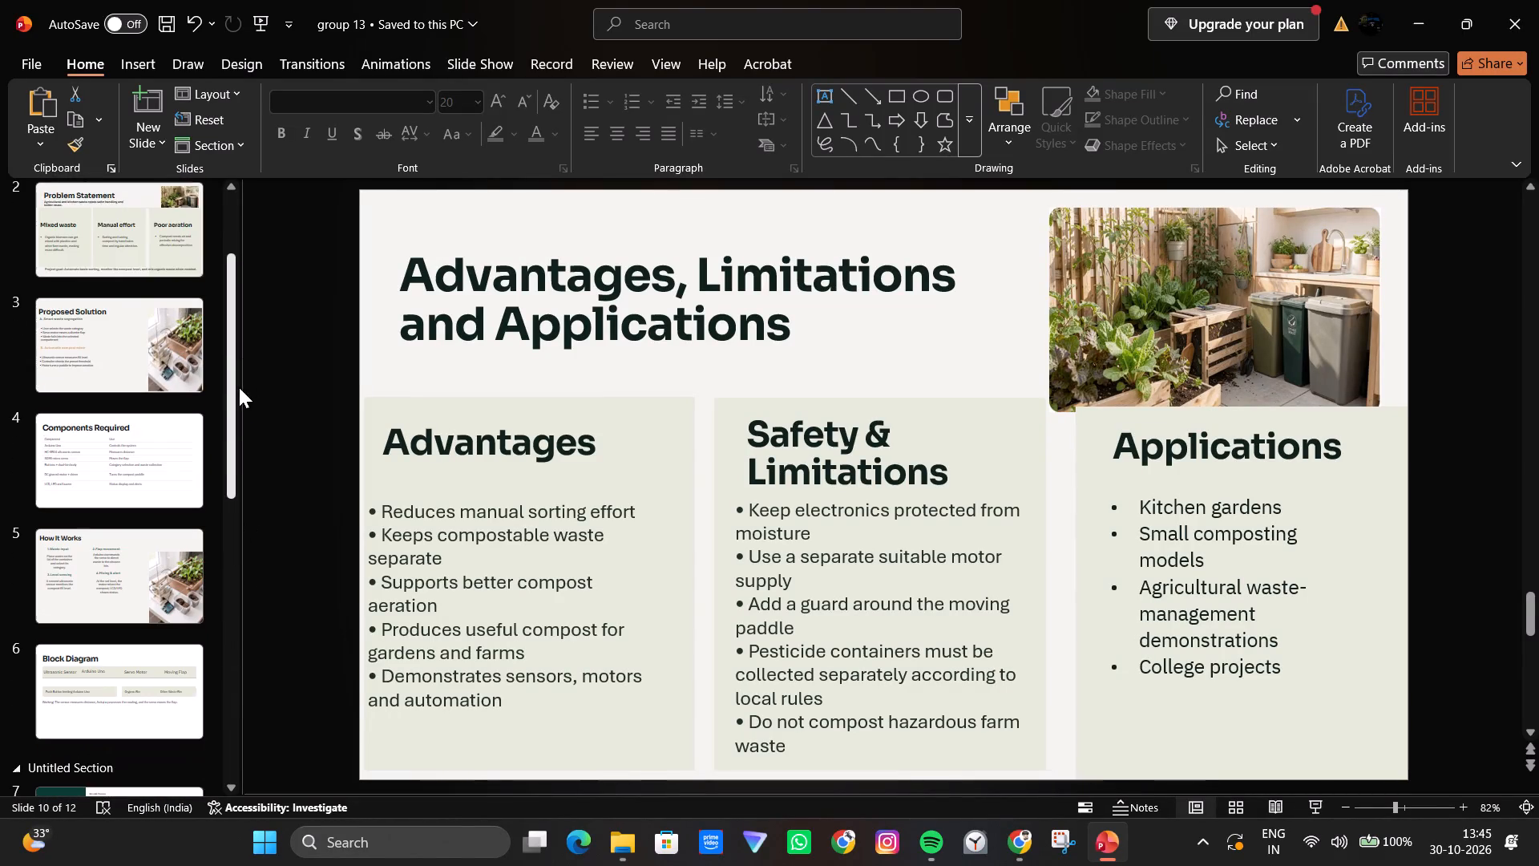
{"action": "left_click_drag", "start_coordinate": [239, 387], "coordinate": [230, 386]}
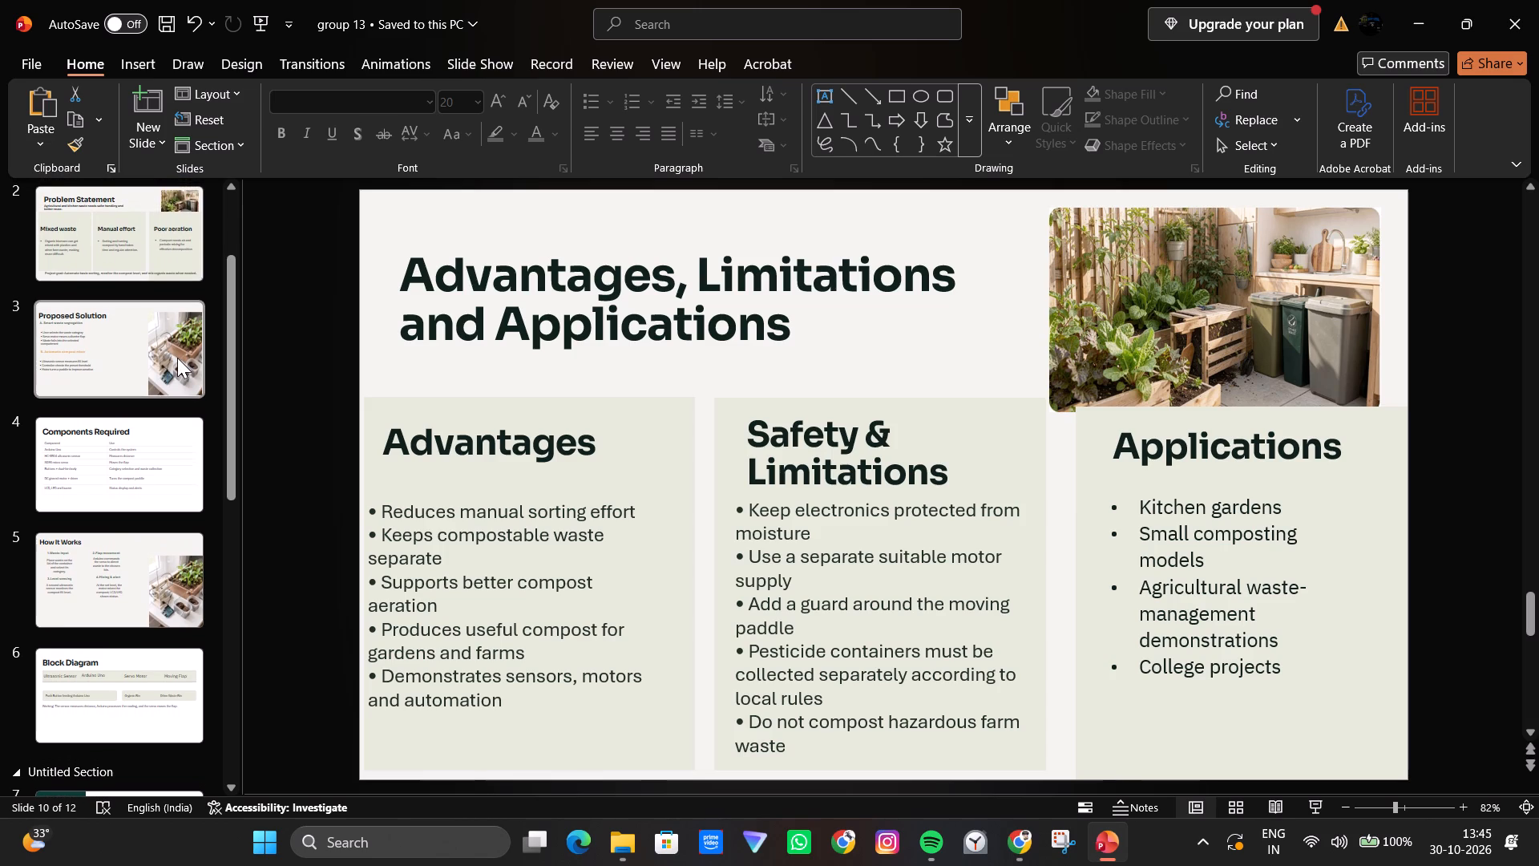
{"action": "left_click", "coordinate": [177, 358]}
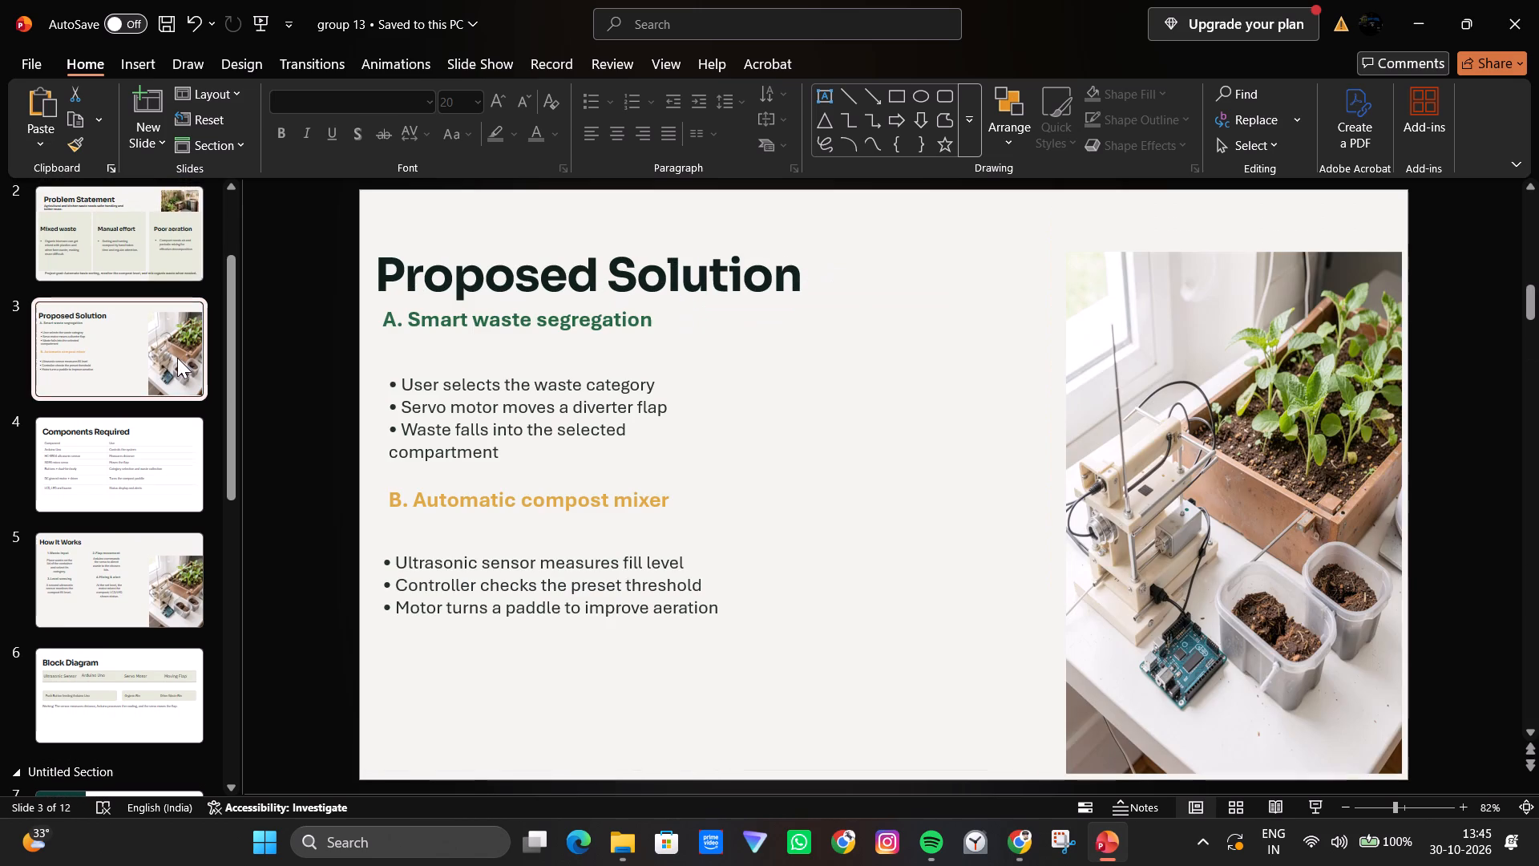
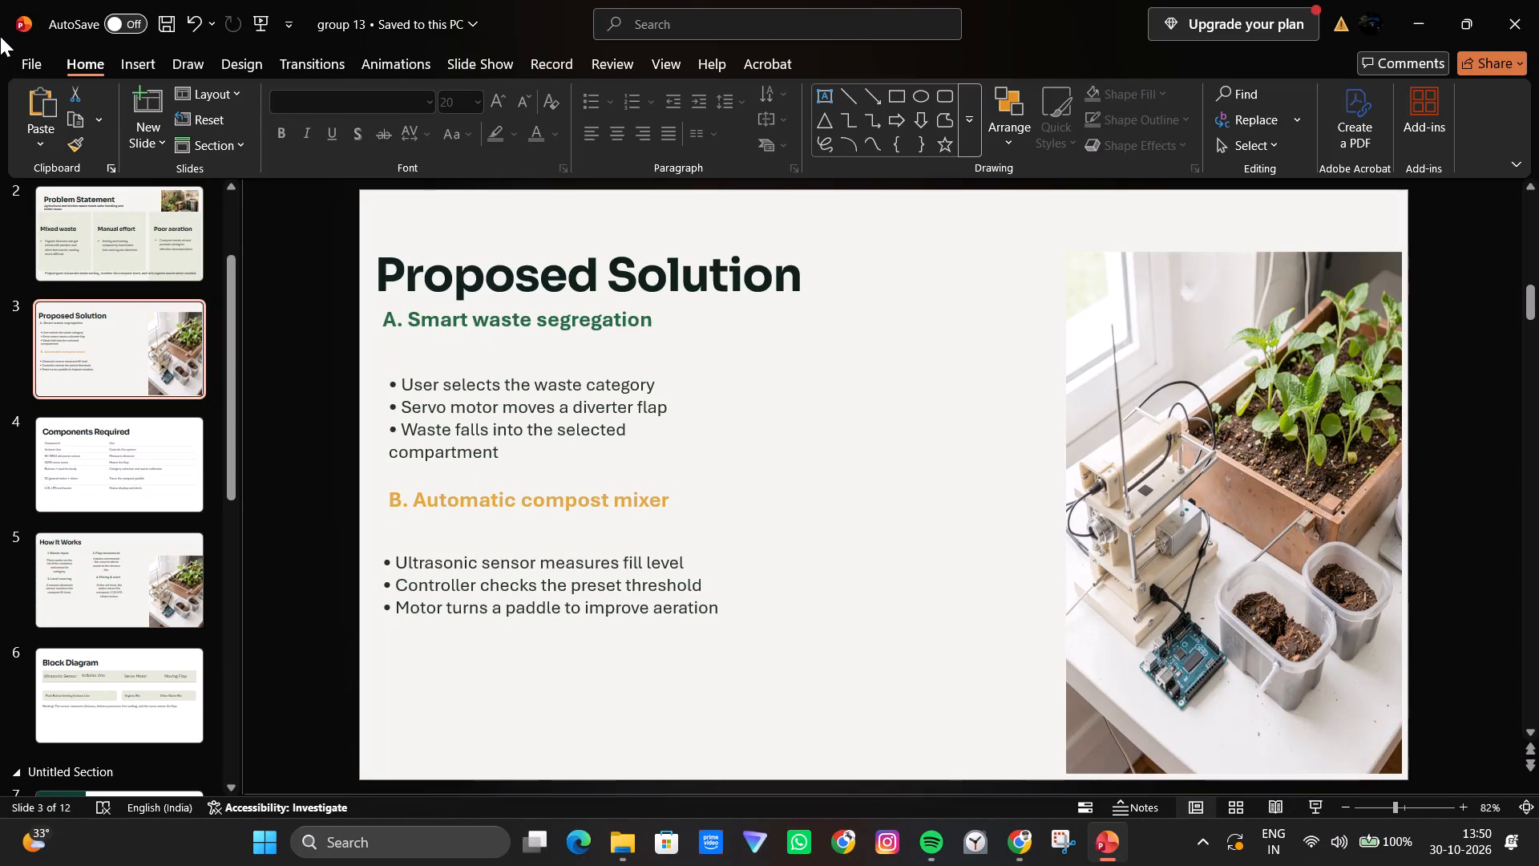
Review the slides from Components Required through the first Arduino Program slide, and recheck How It Works.
{"action": "key", "text": "Down"}
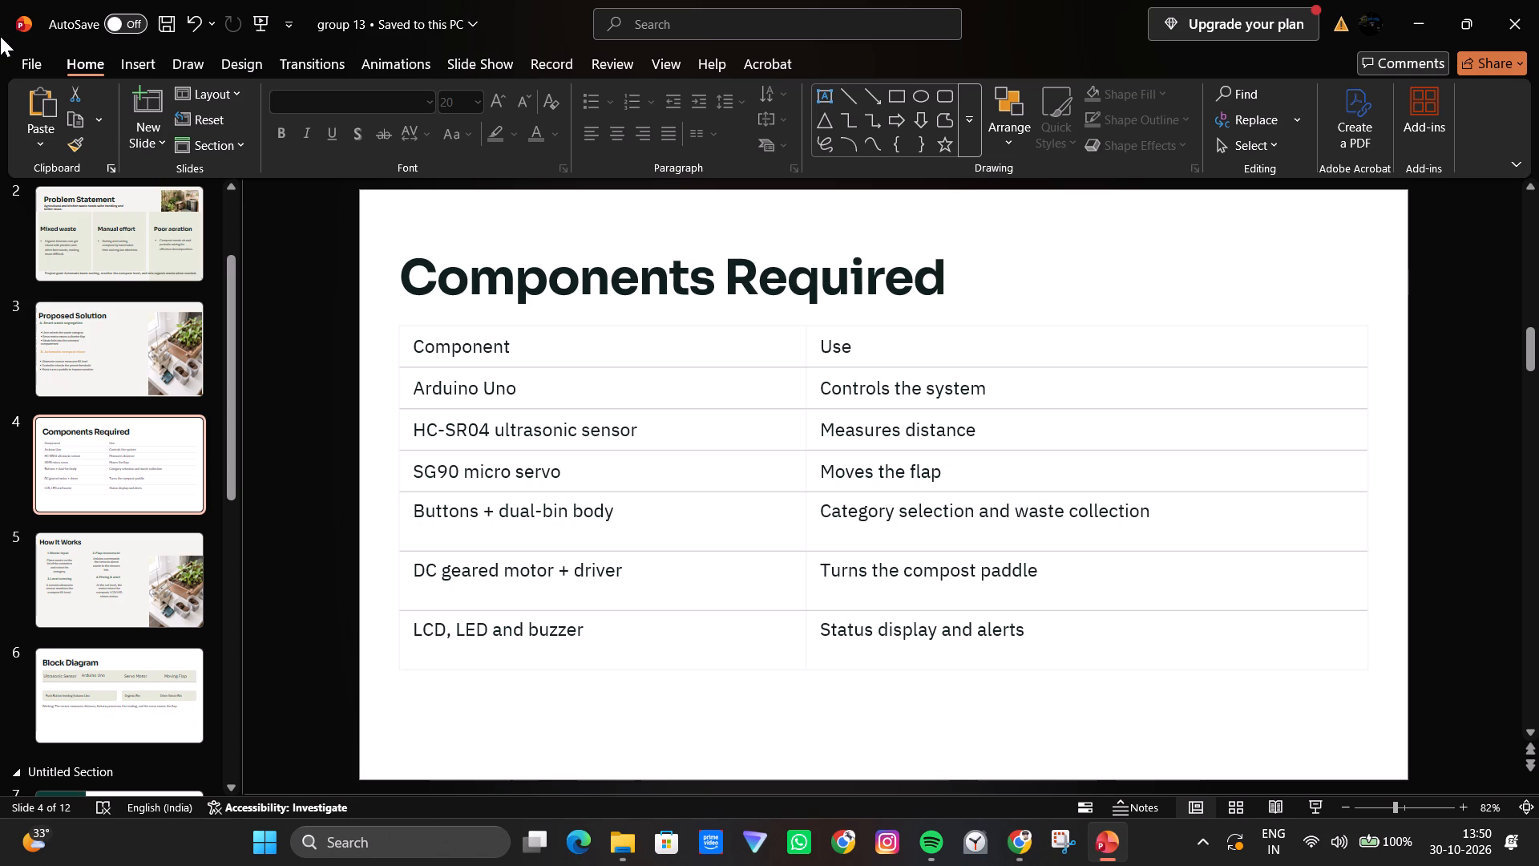
{"action": "key", "text": "Down"}
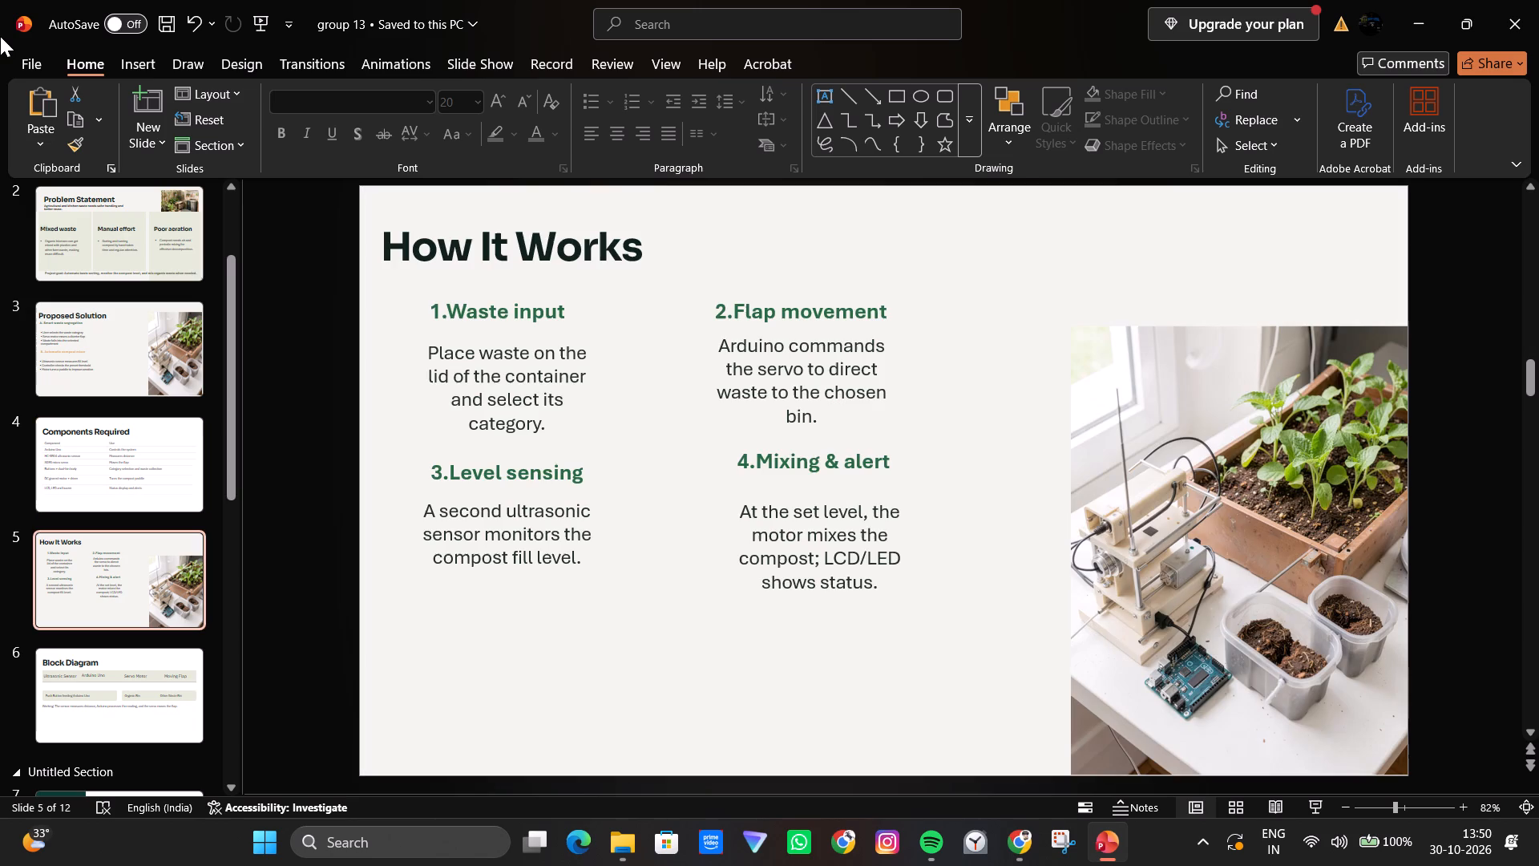
{"action": "key", "text": "Down"}
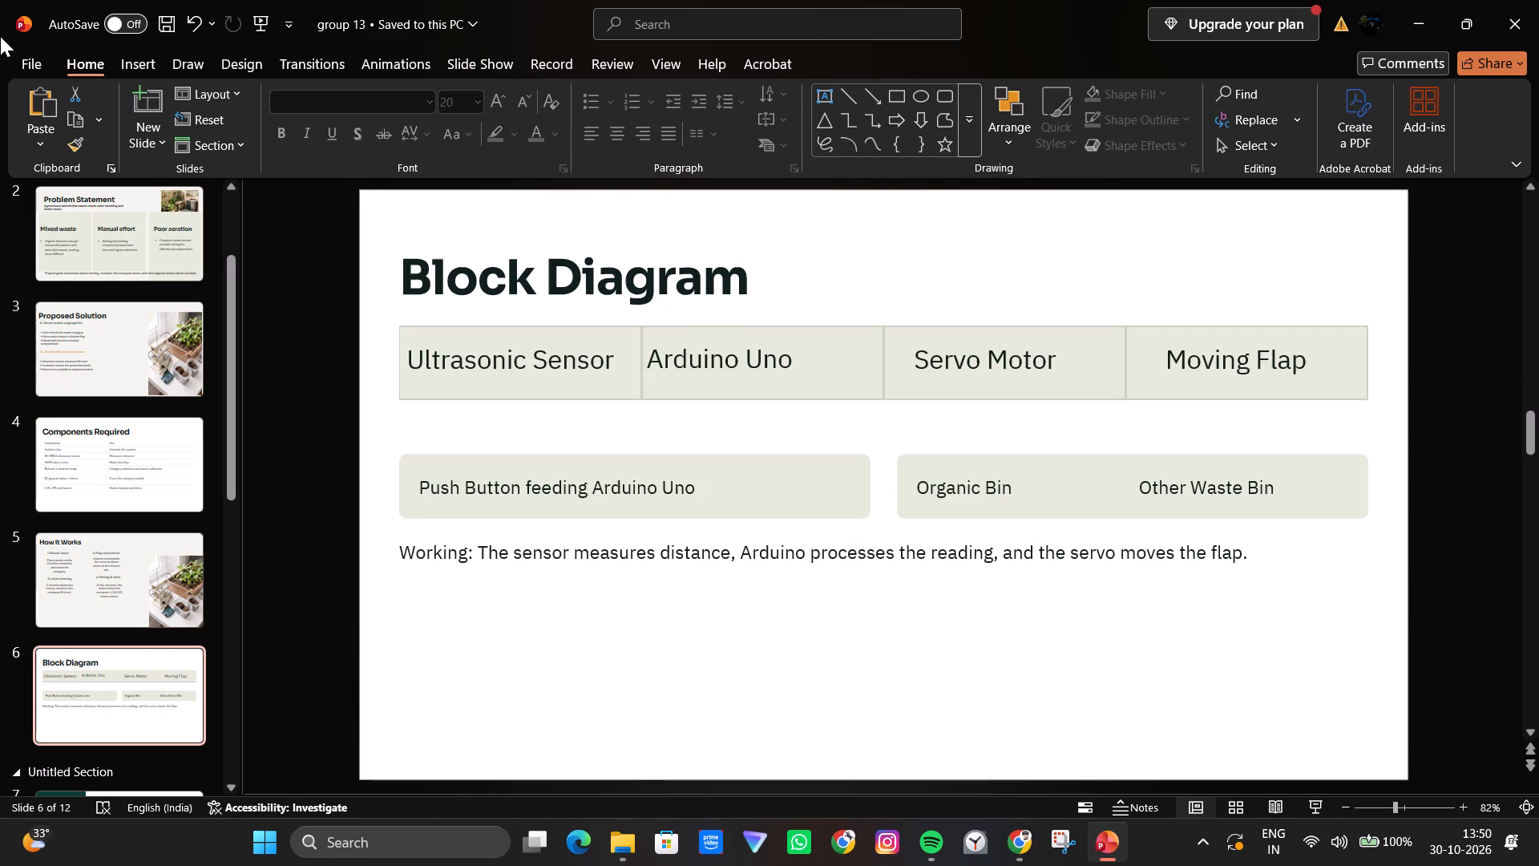
{"action": "key", "text": "Down"}
{"action": "key", "text": "Down"}
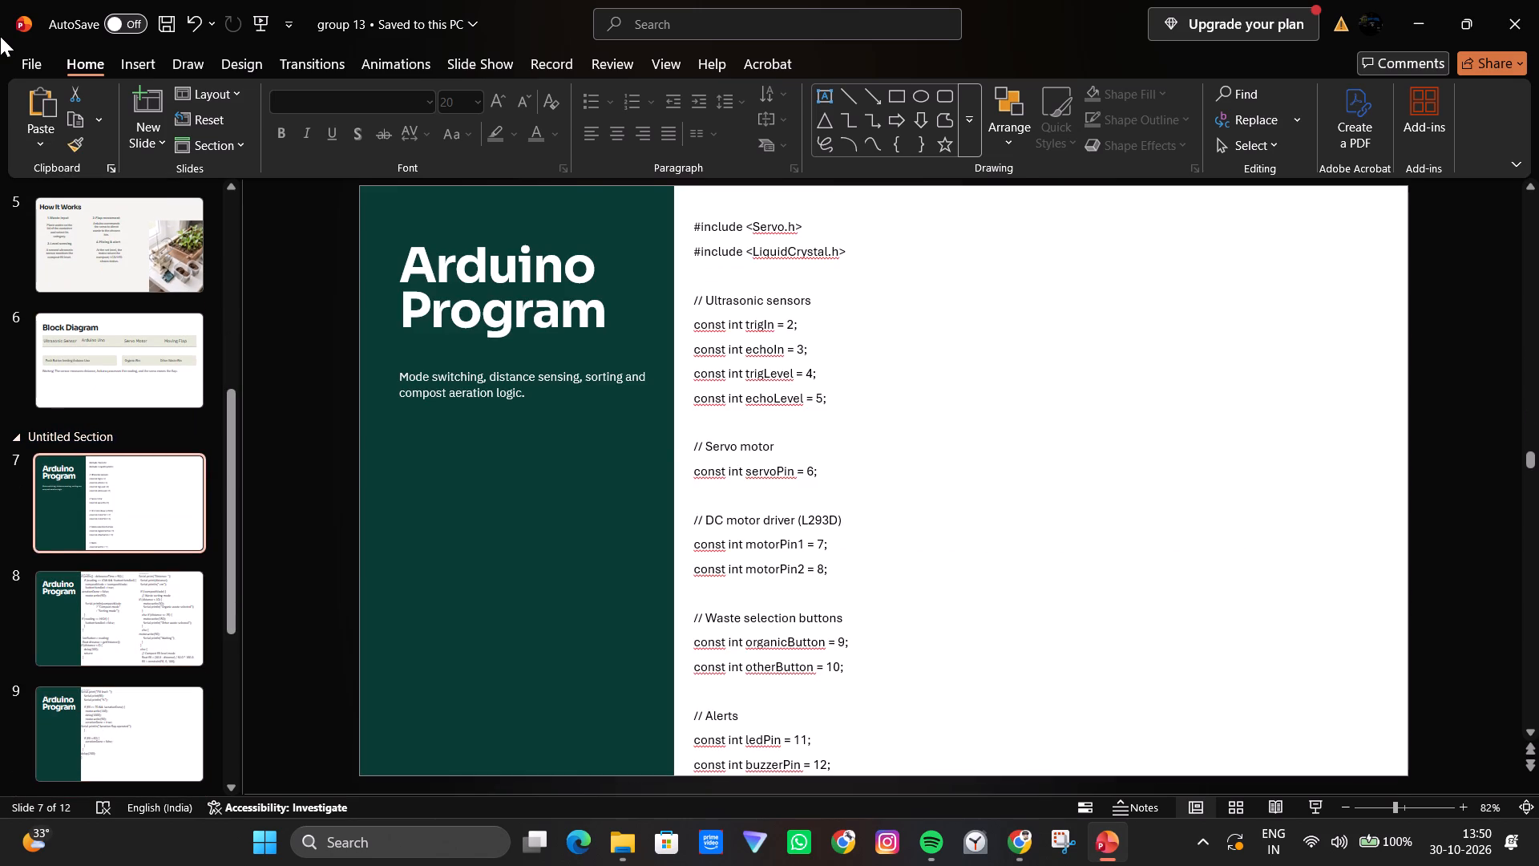
{"action": "key", "text": "Up"}
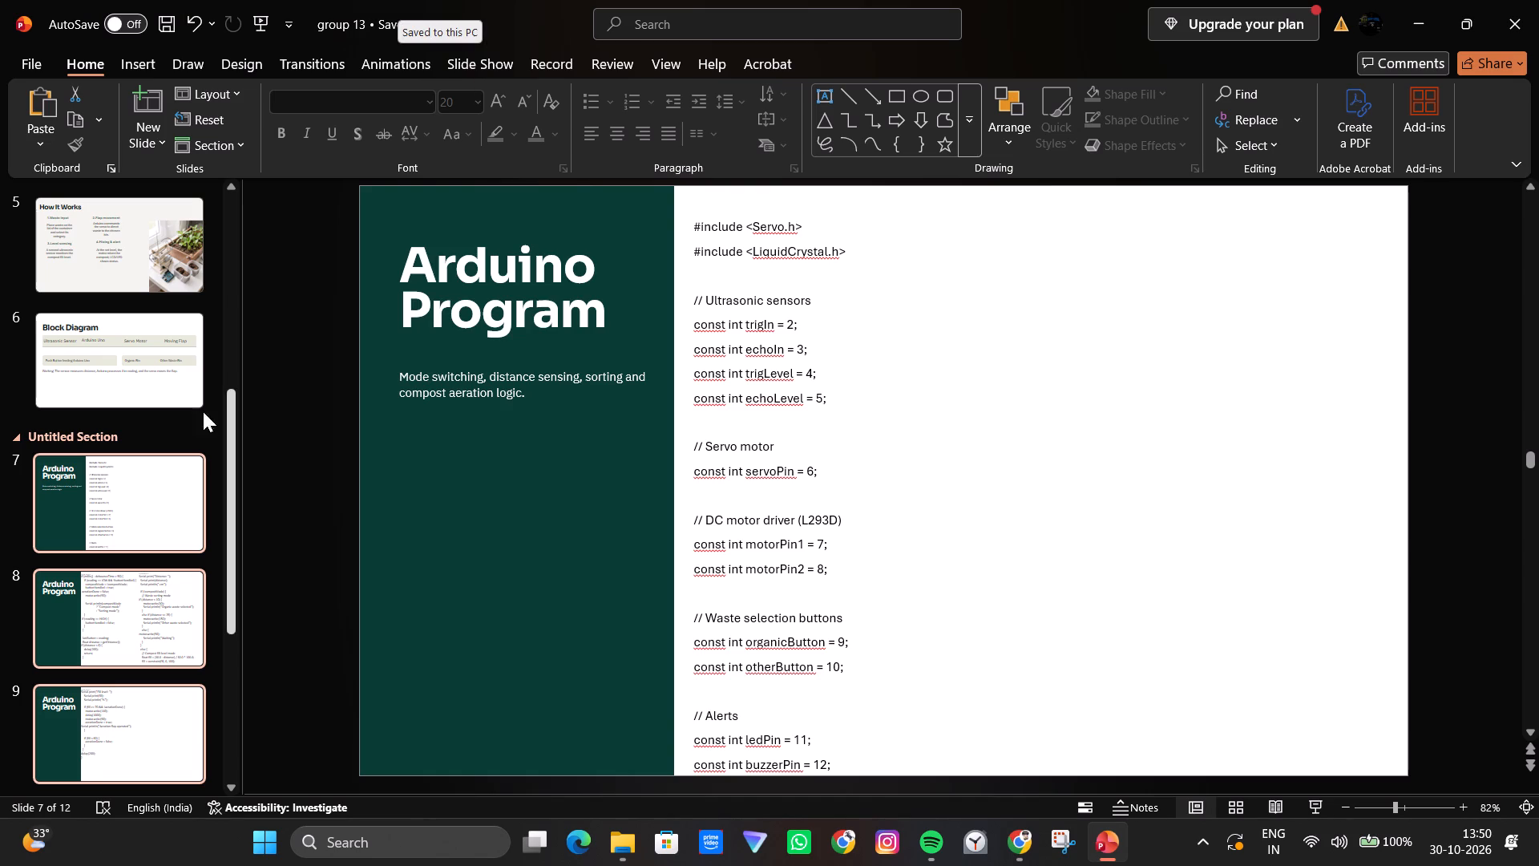
{"action": "scroll", "coordinate": [127, 458], "scroll_direction": "down", "scroll_amount": 5}
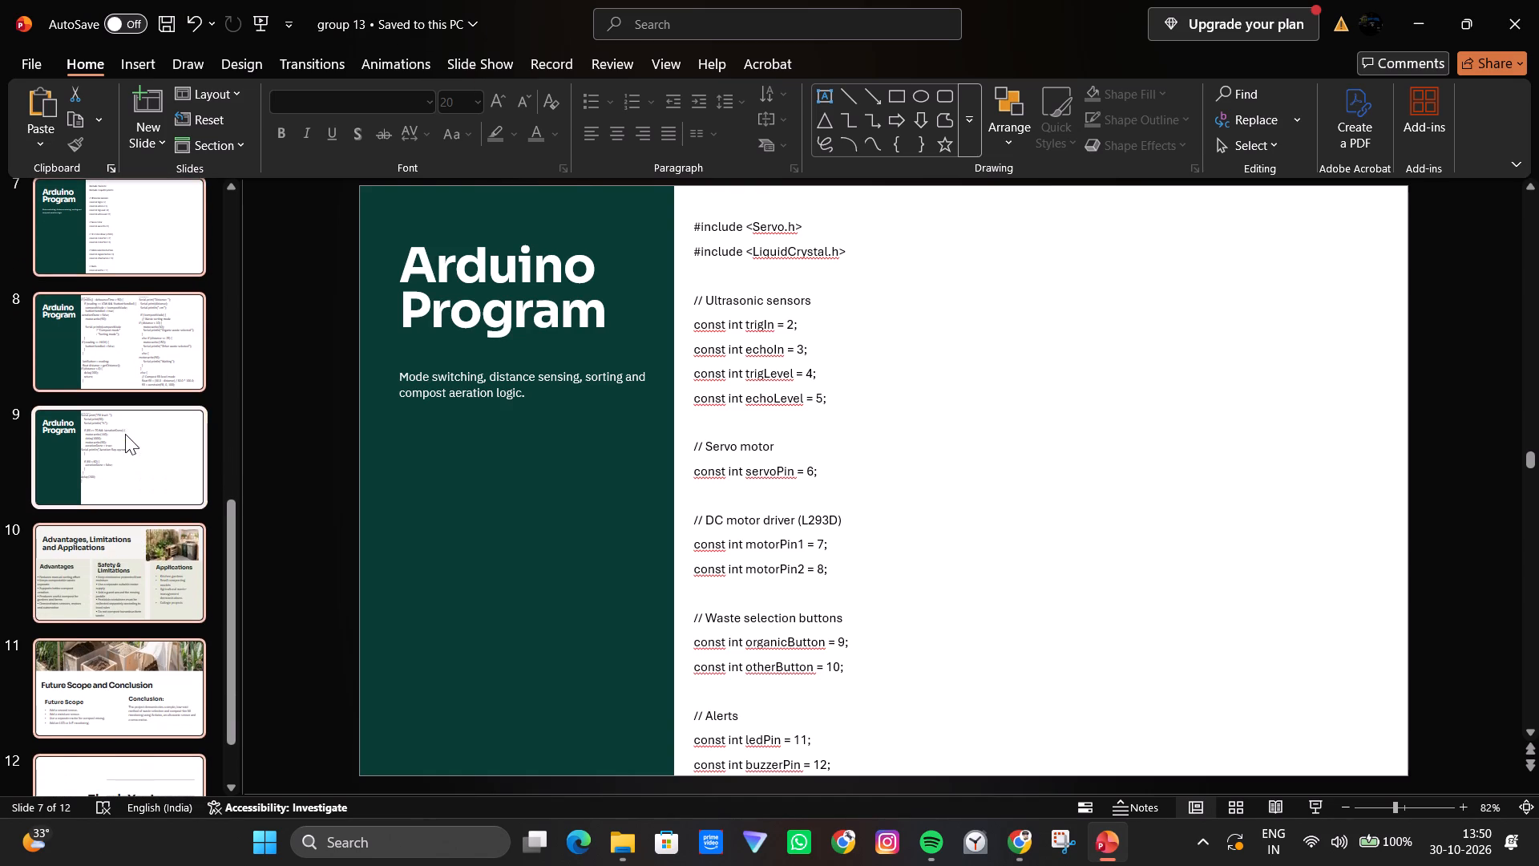
{"action": "scroll", "coordinate": [125, 455], "scroll_direction": "up", "scroll_amount": 5}
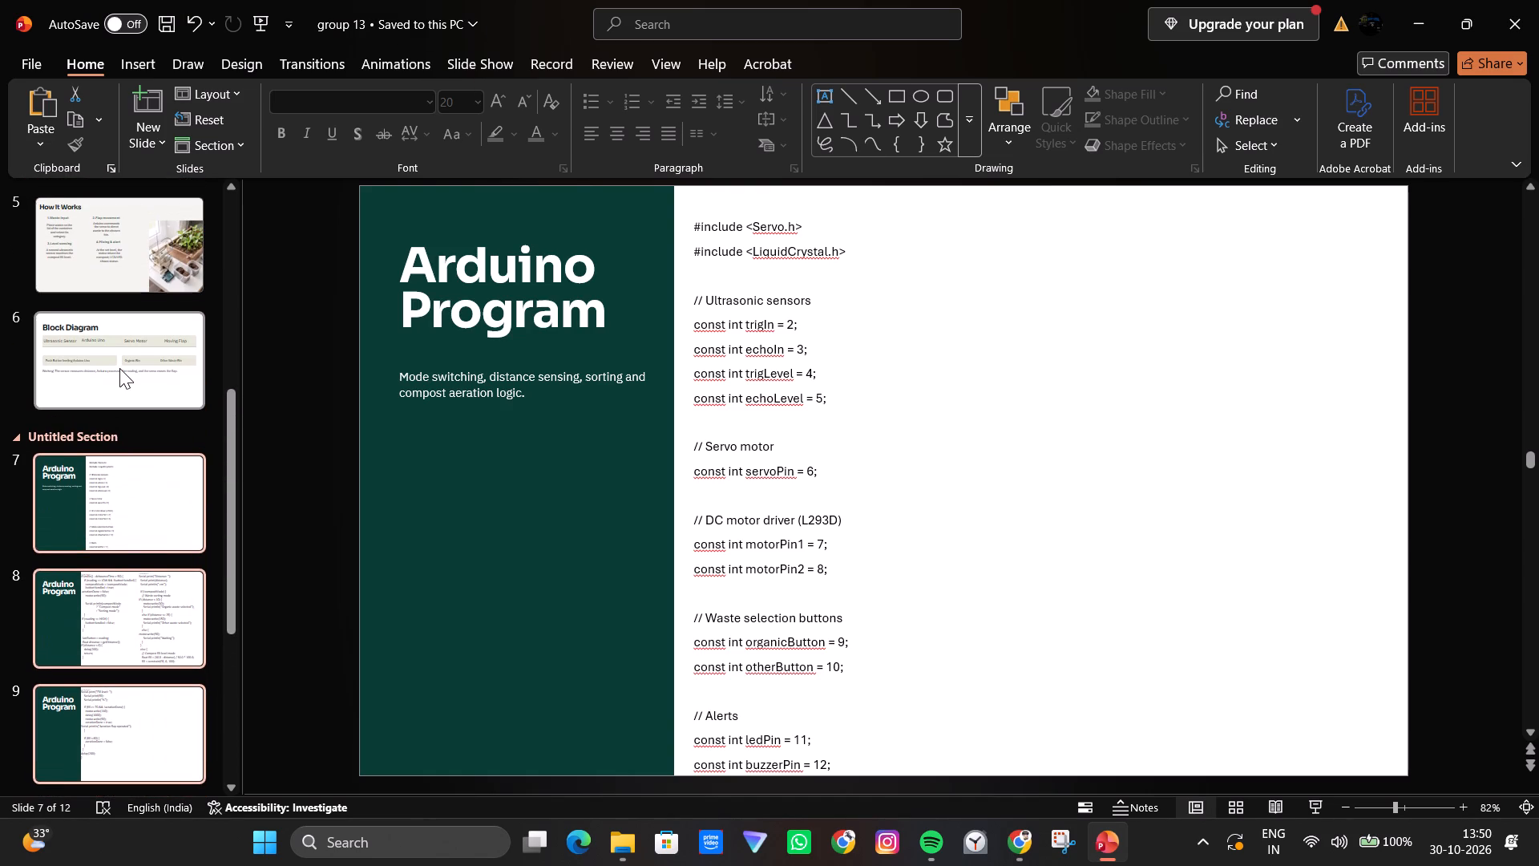
{"action": "left_click", "coordinate": [114, 293]}
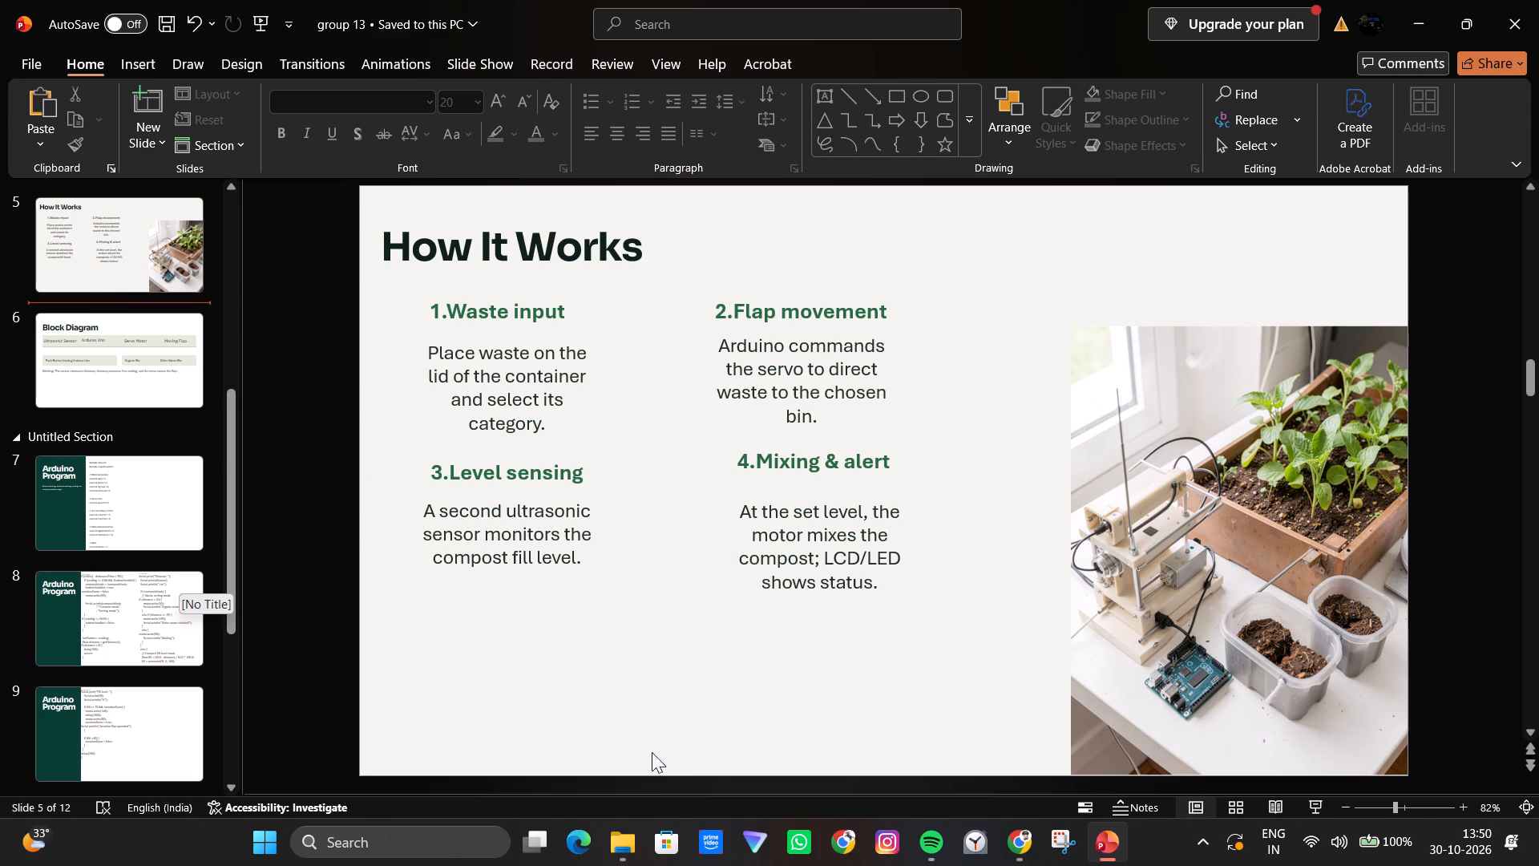
{"action": "left_click", "coordinate": [111, 527]}
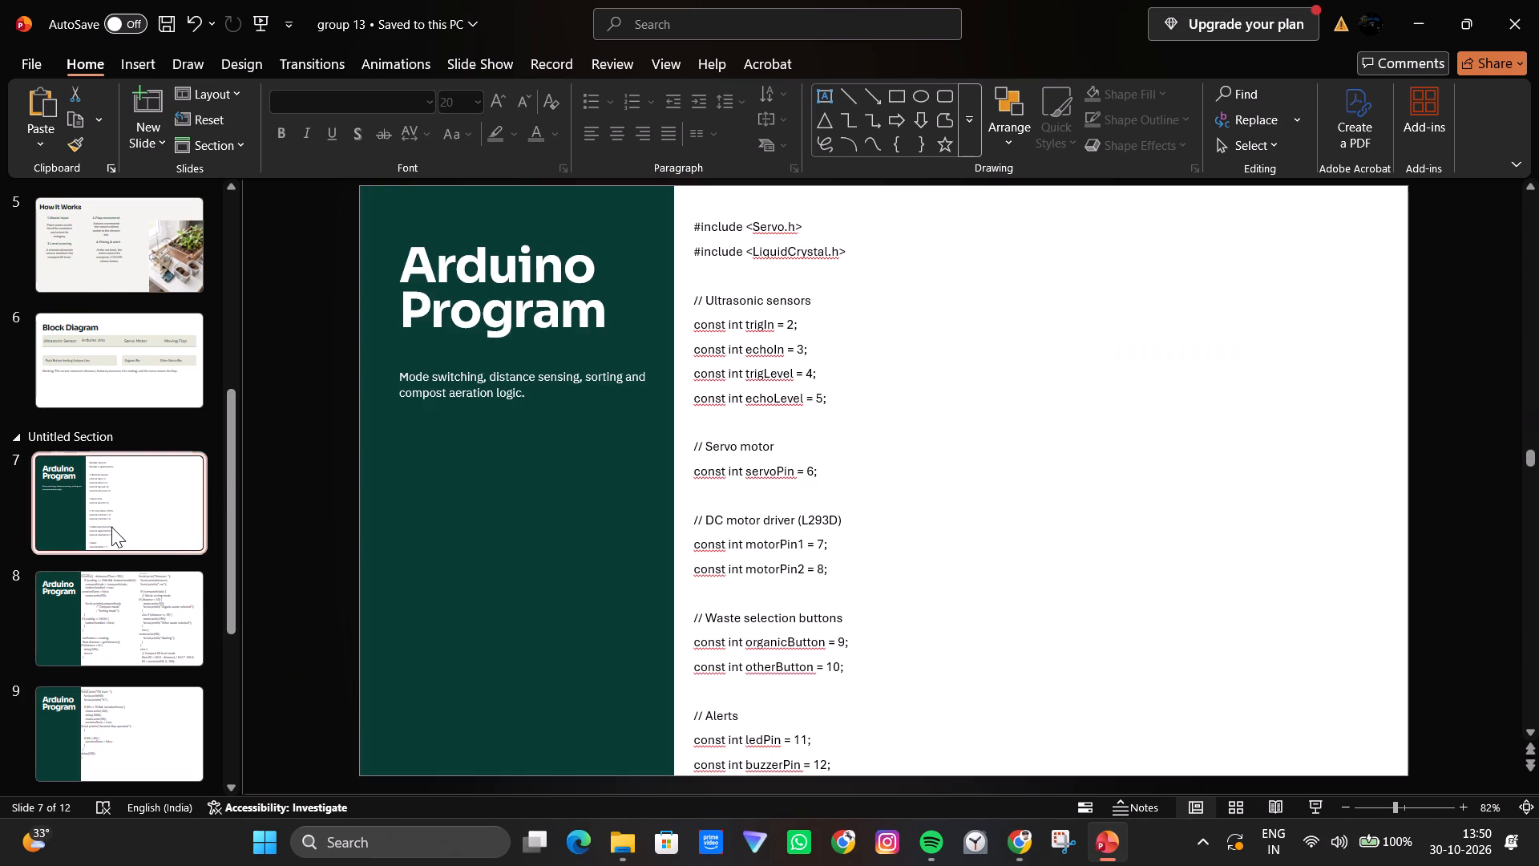
Delete the old code from both text columns of the second Arduino Program slide, keeping its title.
{"action": "left_click", "coordinate": [133, 579]}
{"action": "left_click", "coordinate": [761, 328]}
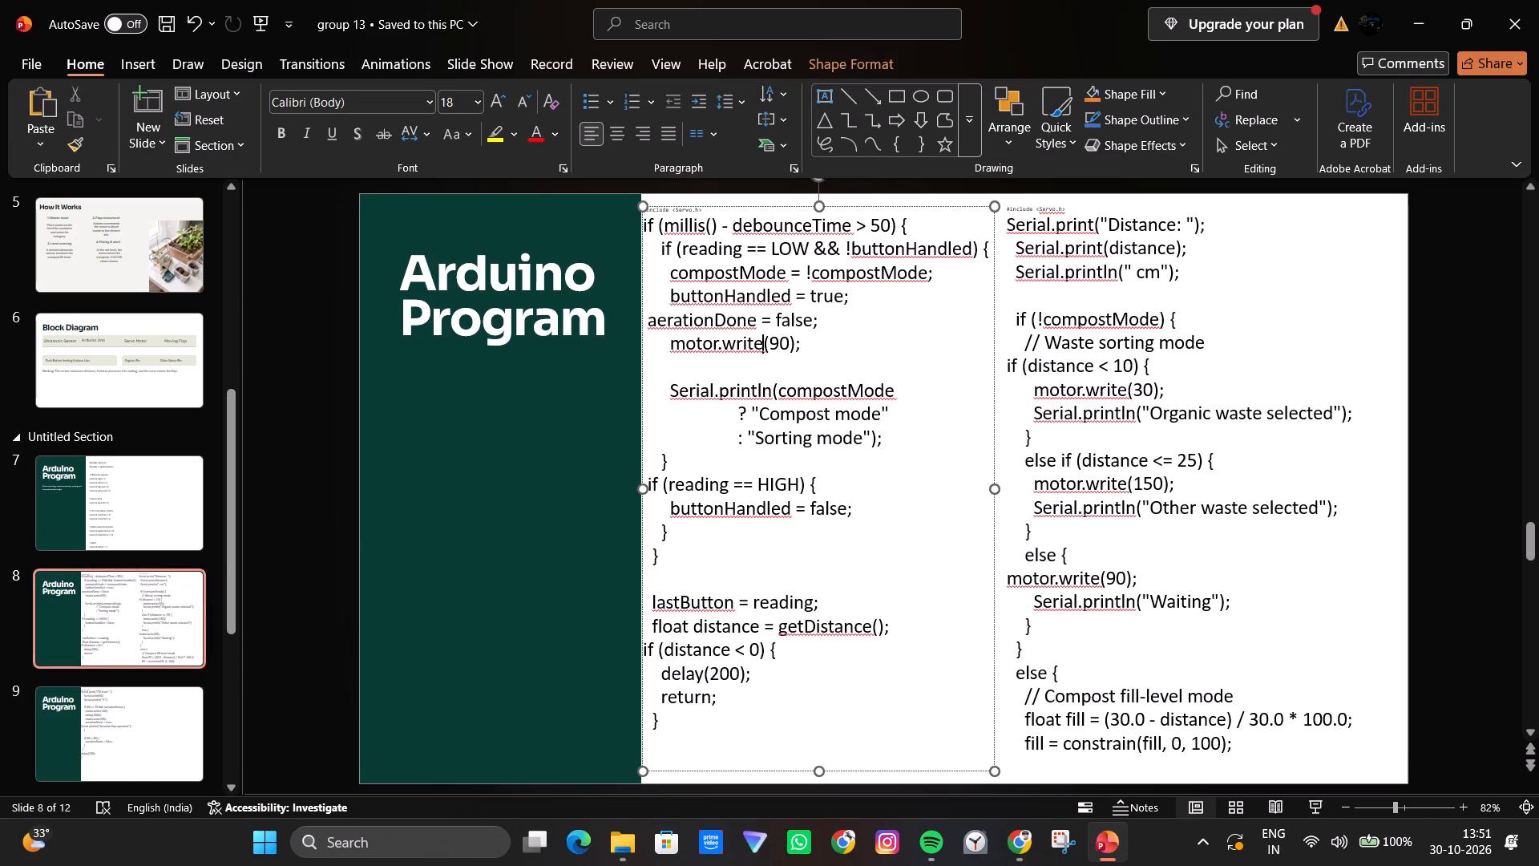
{"action": "key", "text": "ctrl+a"}
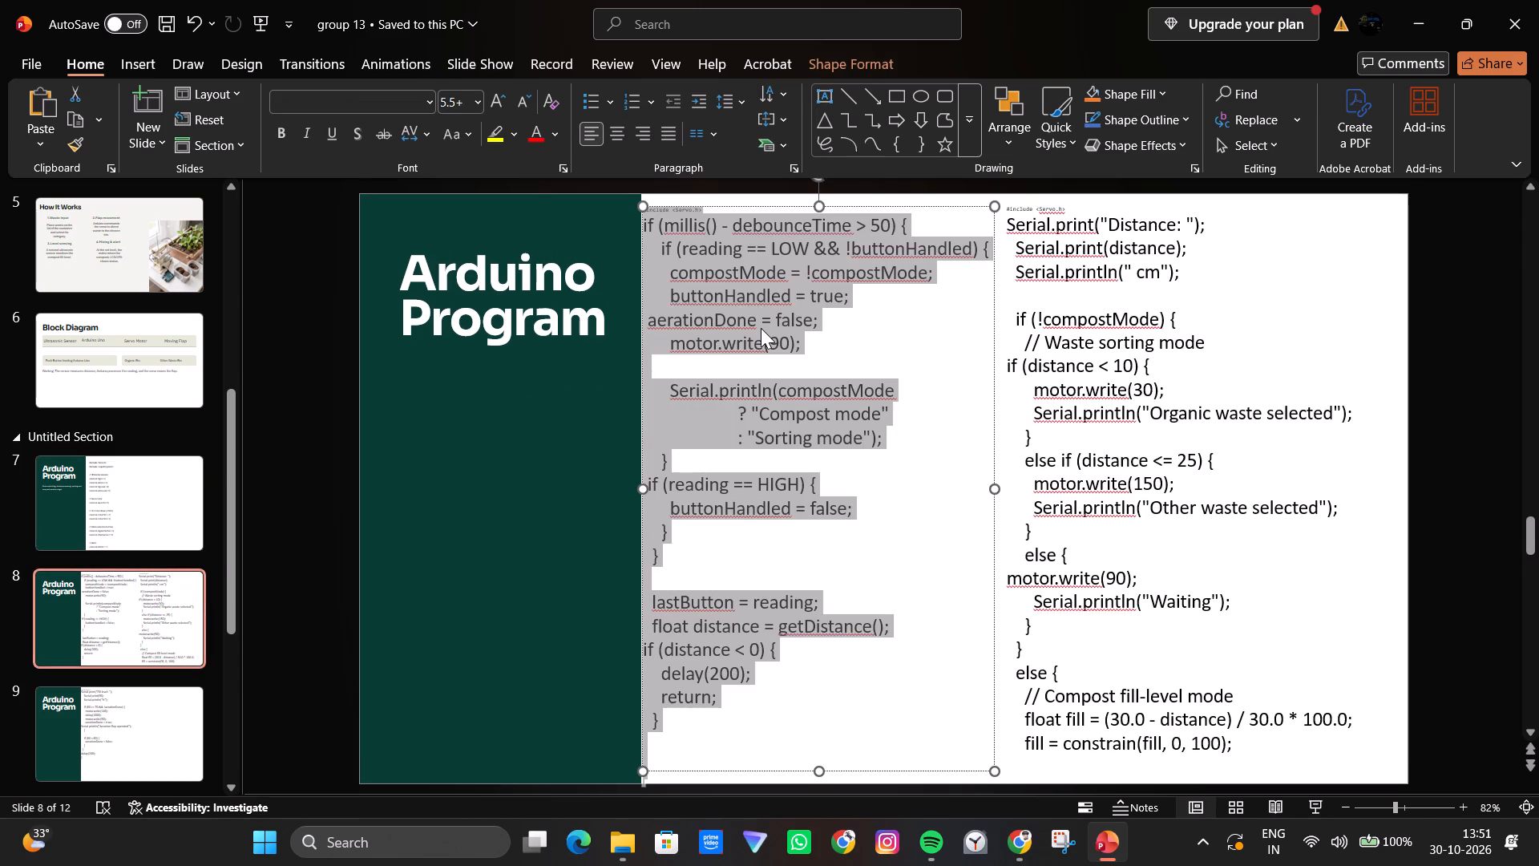
{"action": "key", "text": "BackSpace"}
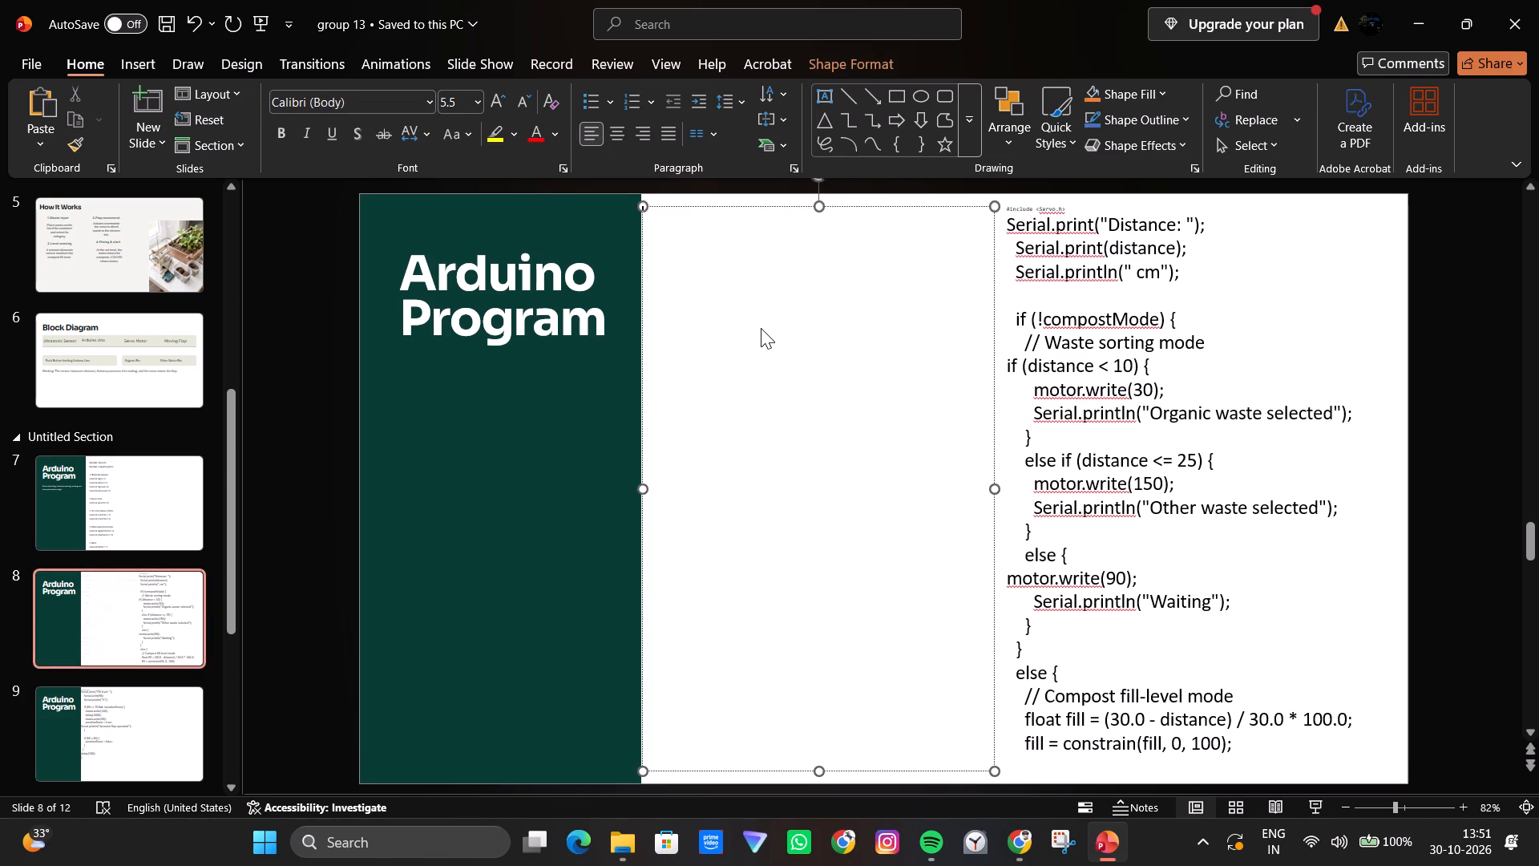
{"action": "left_click", "coordinate": [1060, 423]}
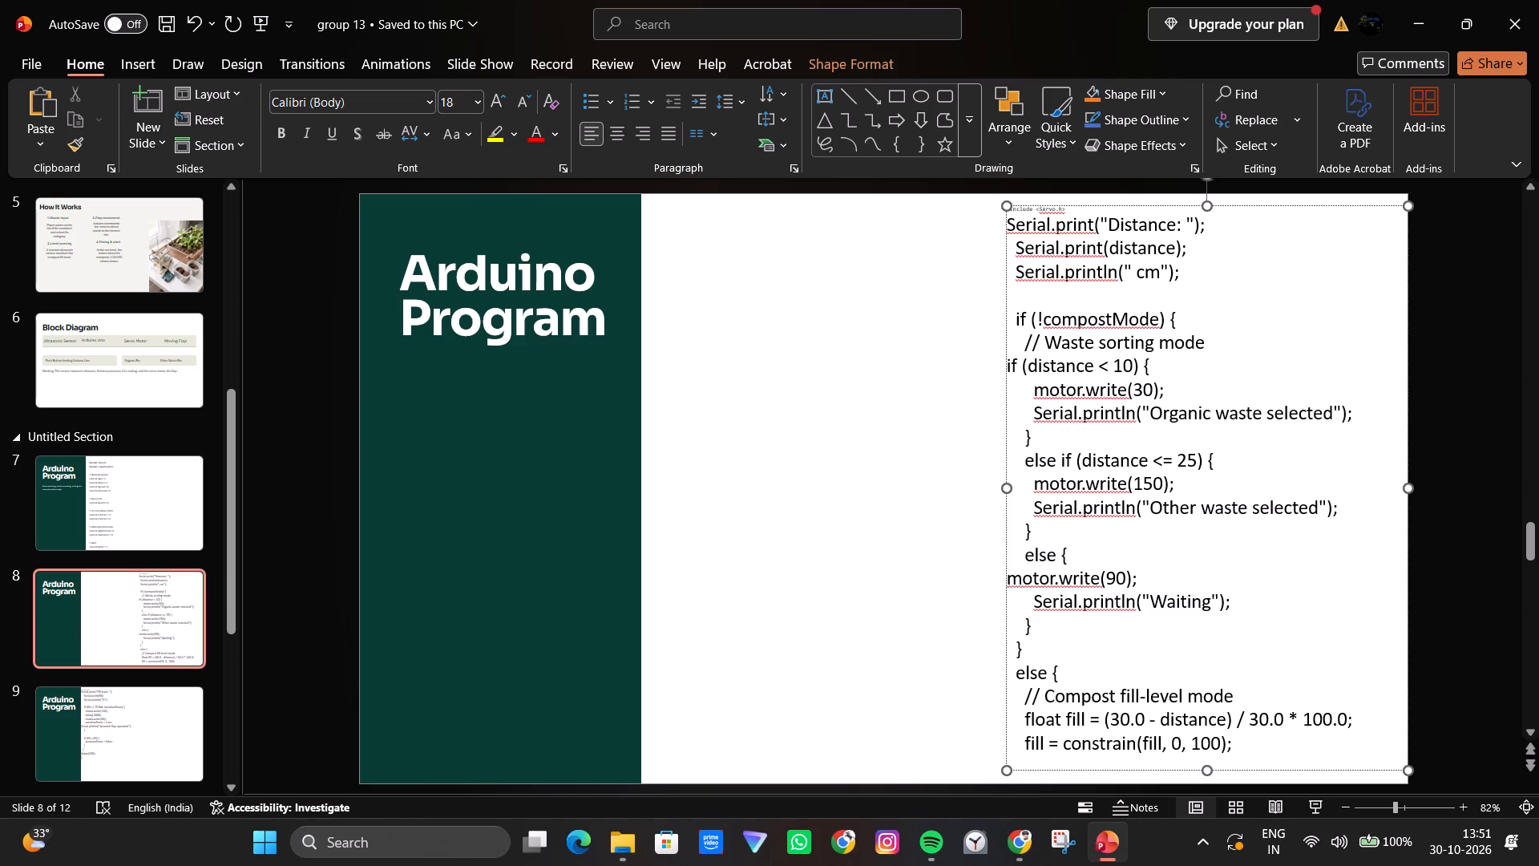
{"action": "key", "text": "ctrl+a"}
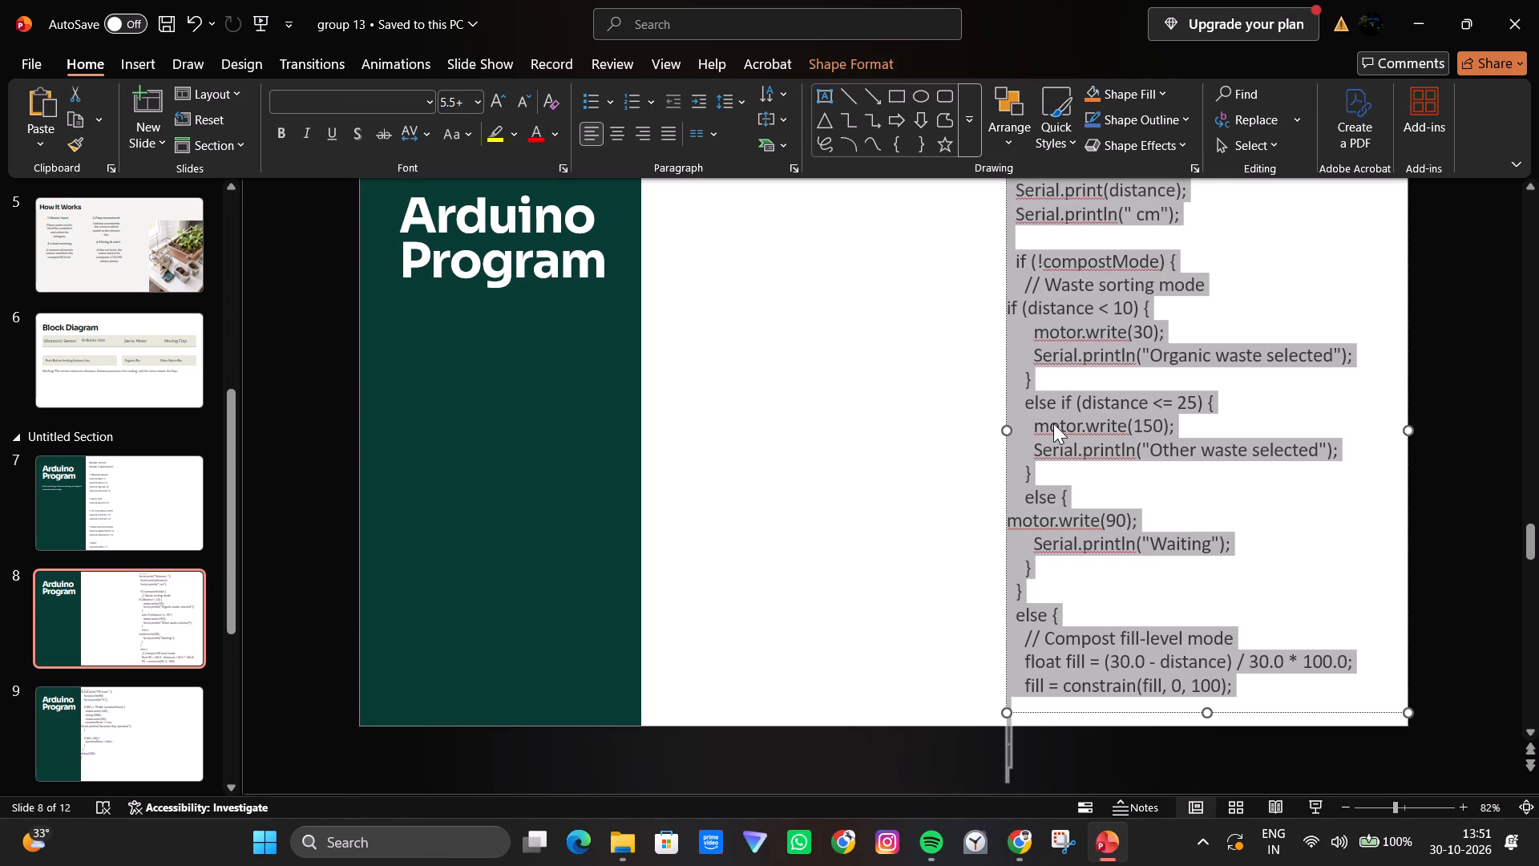
{"action": "key", "text": "Return"}
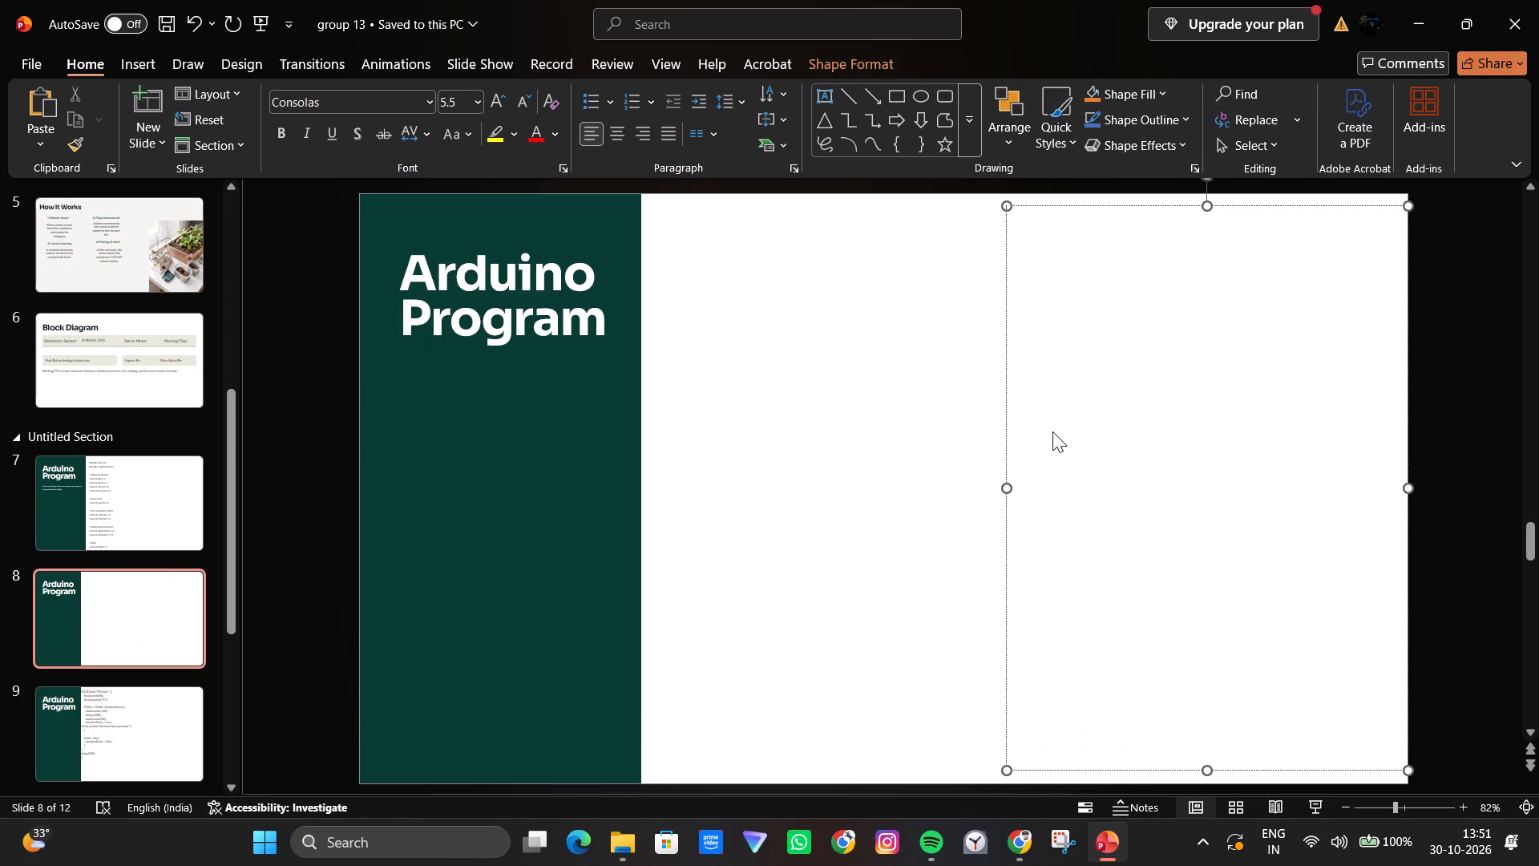
{"action": "scroll", "coordinate": [1053, 439], "scroll_direction": "down", "scroll_amount": 5}
{"action": "left_click", "coordinate": [181, 14]}
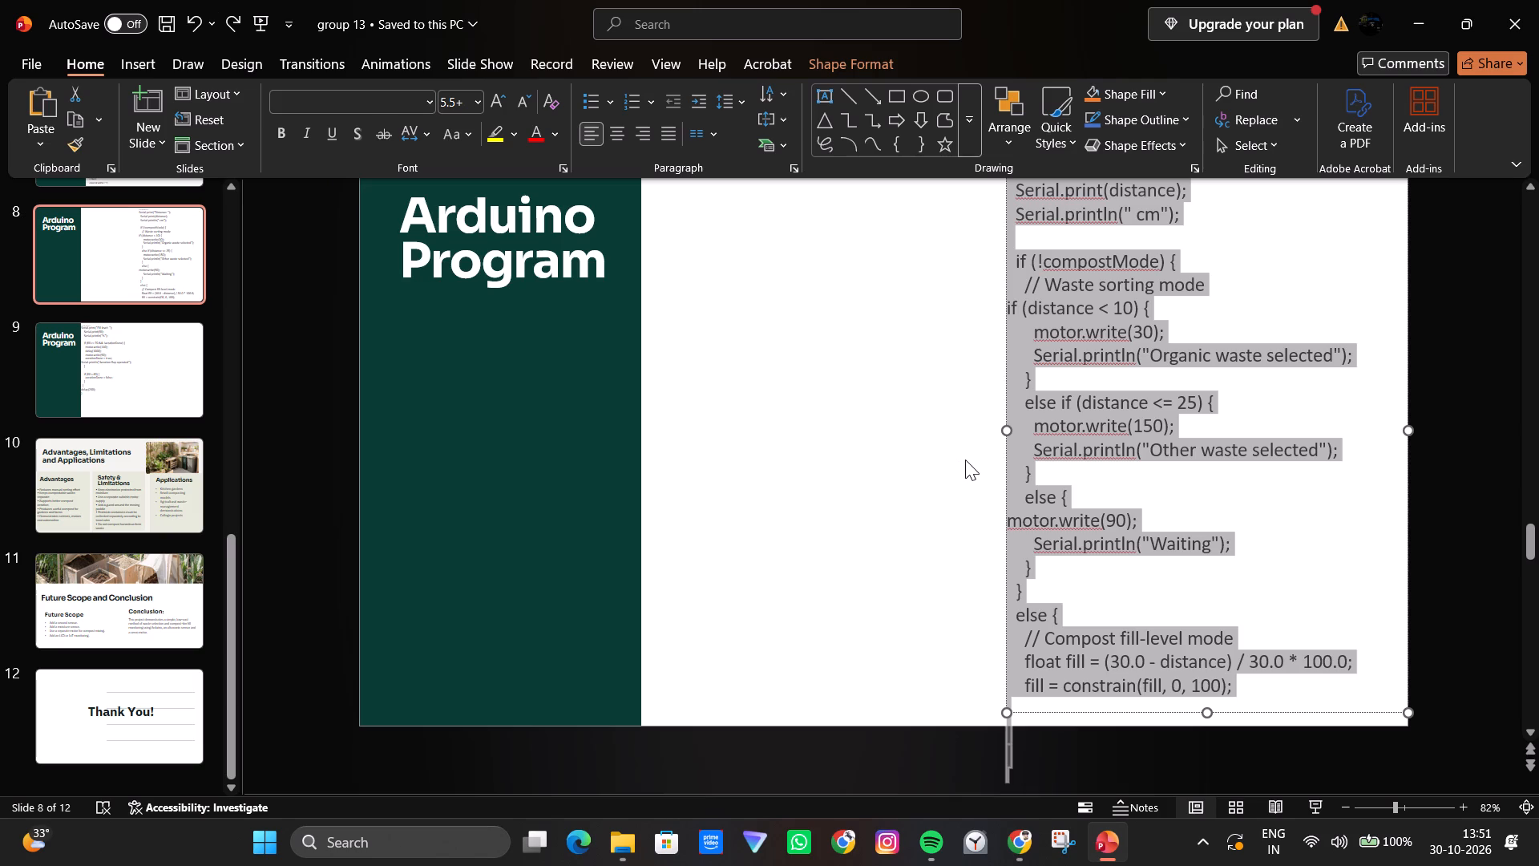
{"action": "key", "text": "BackSpace"}
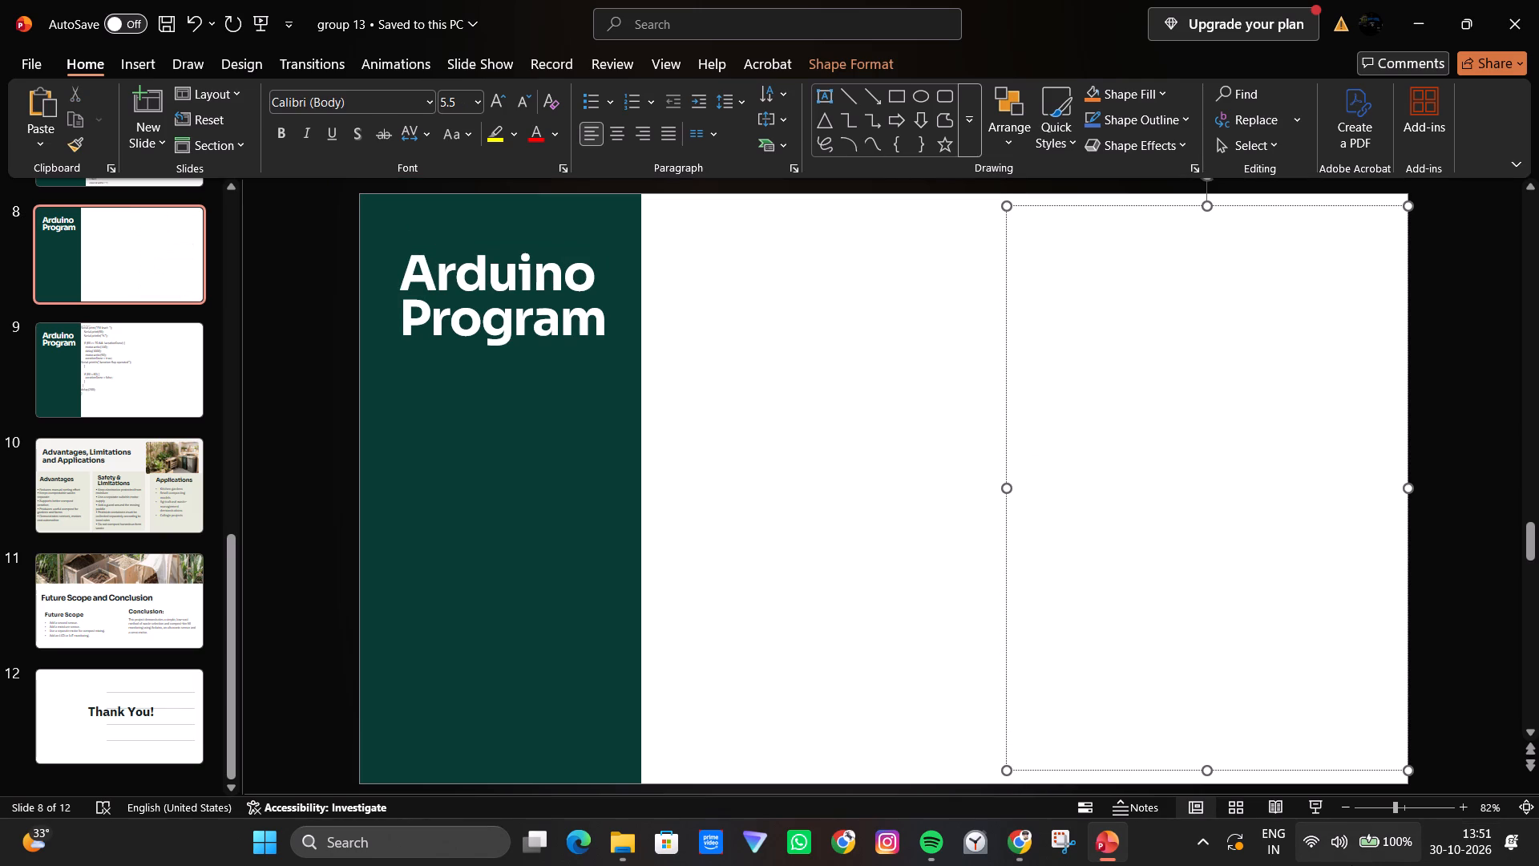
Delete the old fill-level and aeration code from the third Arduino Program slide.
{"action": "left_click", "coordinate": [179, 370]}
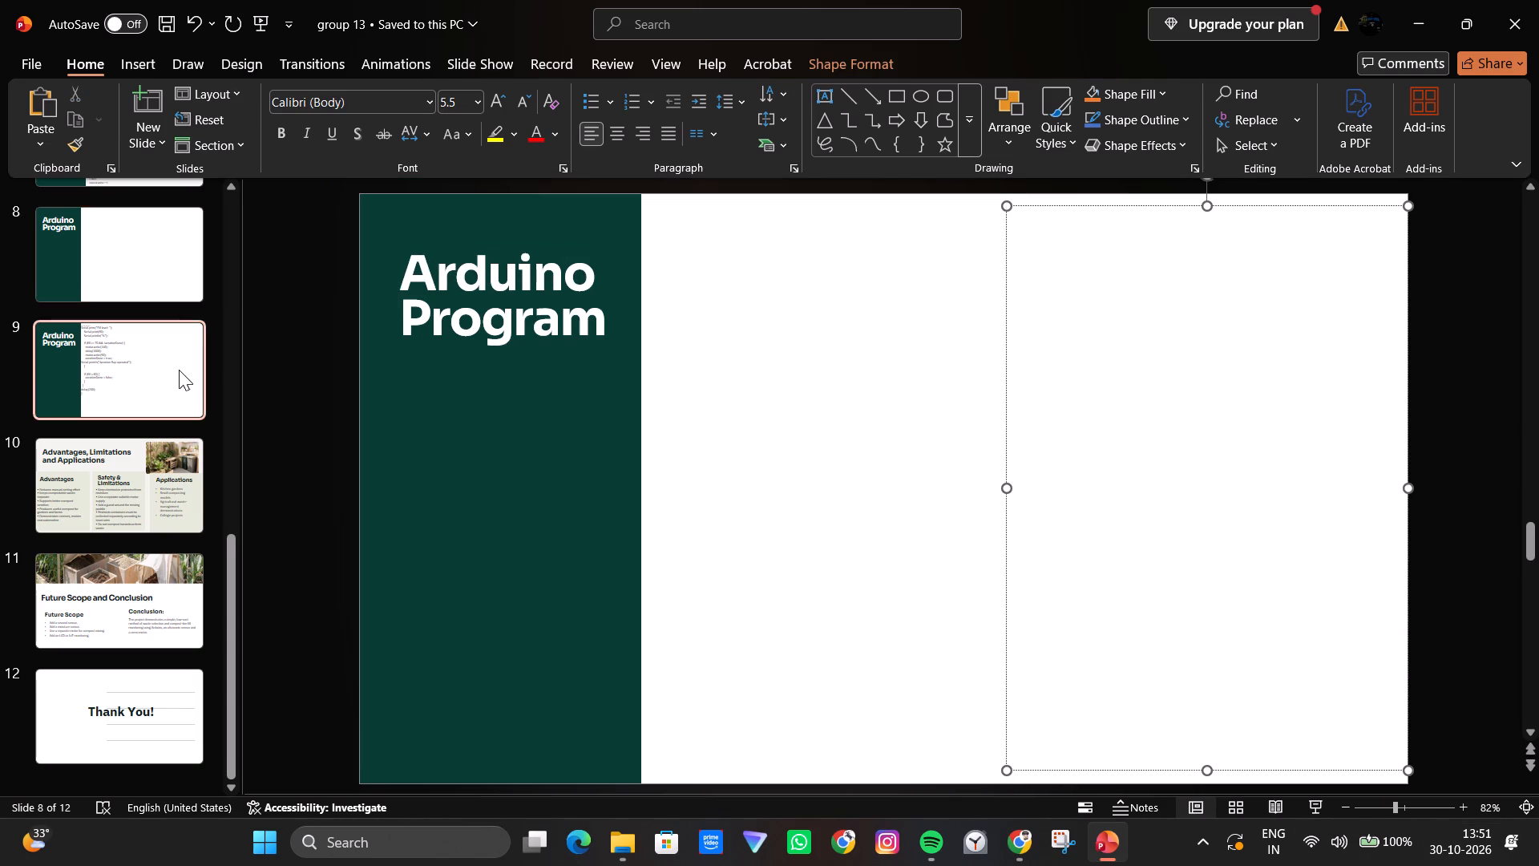
{"action": "left_click", "coordinate": [689, 350]}
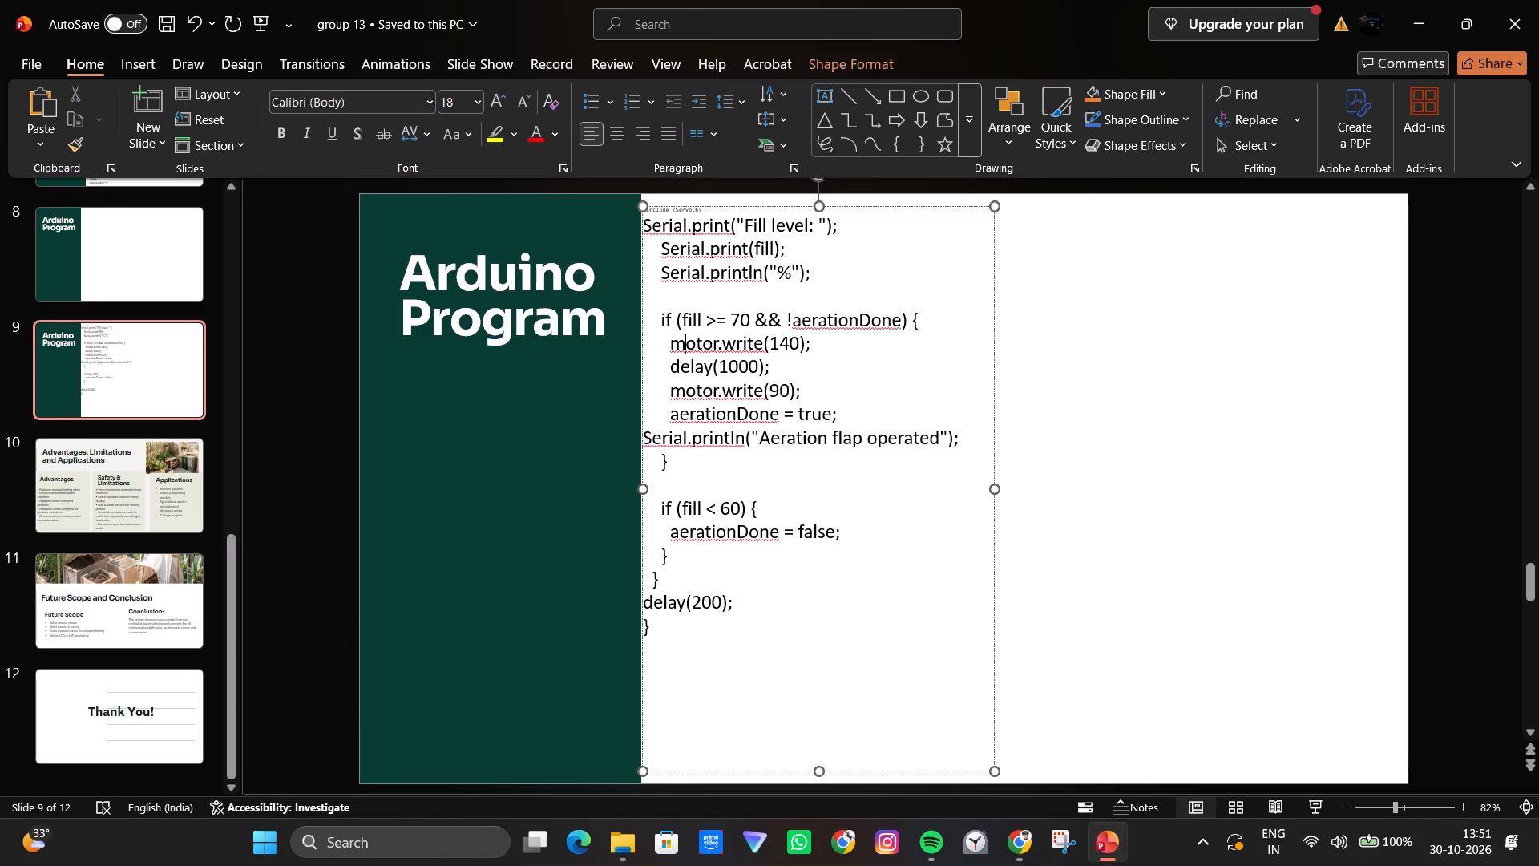
{"action": "key", "text": "ctrl+a"}
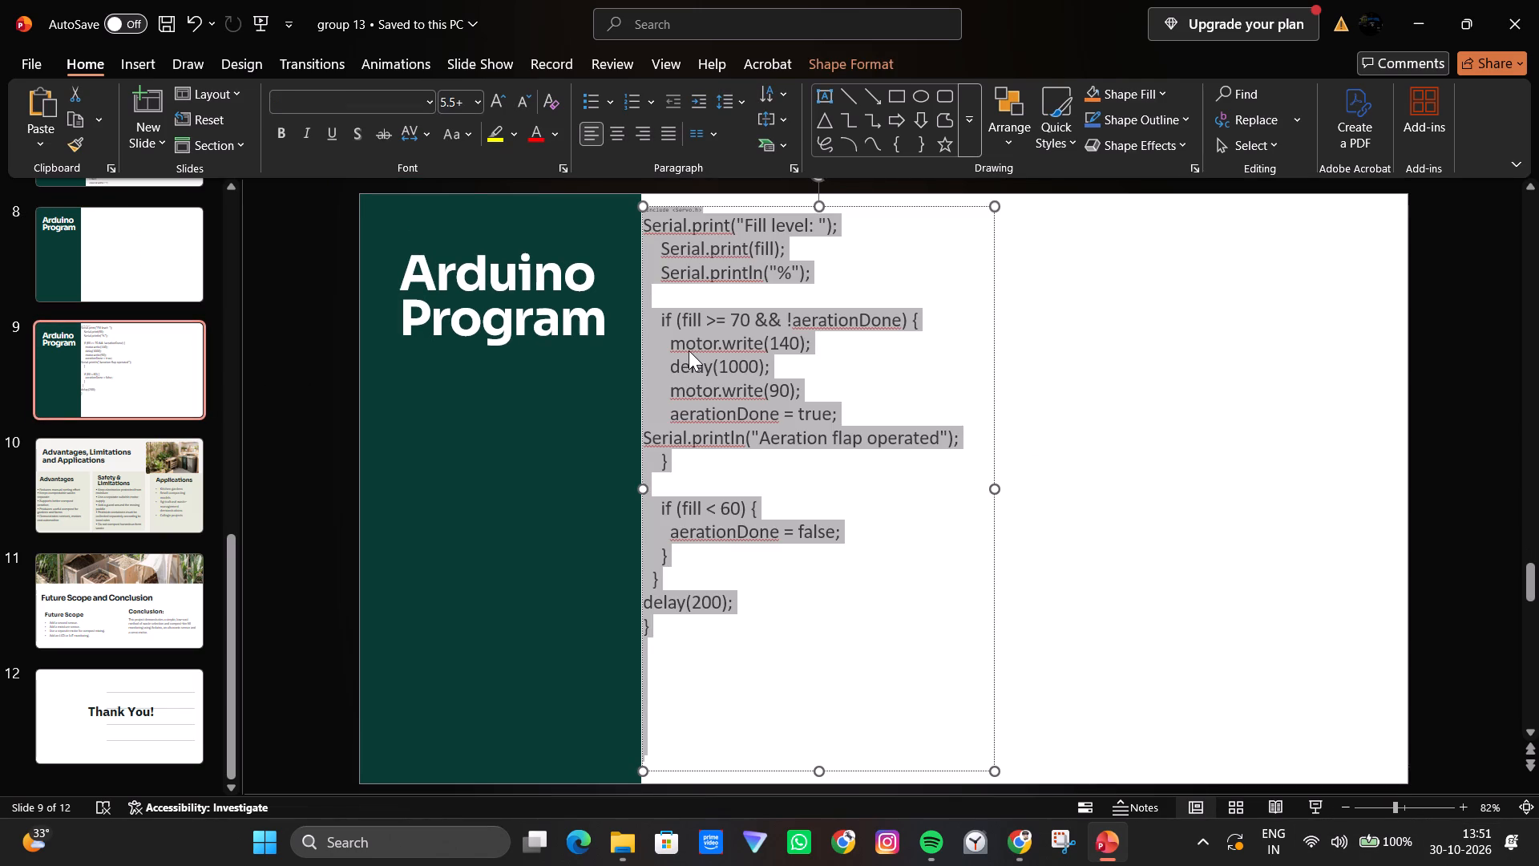
{"action": "key", "text": "BackSpace"}
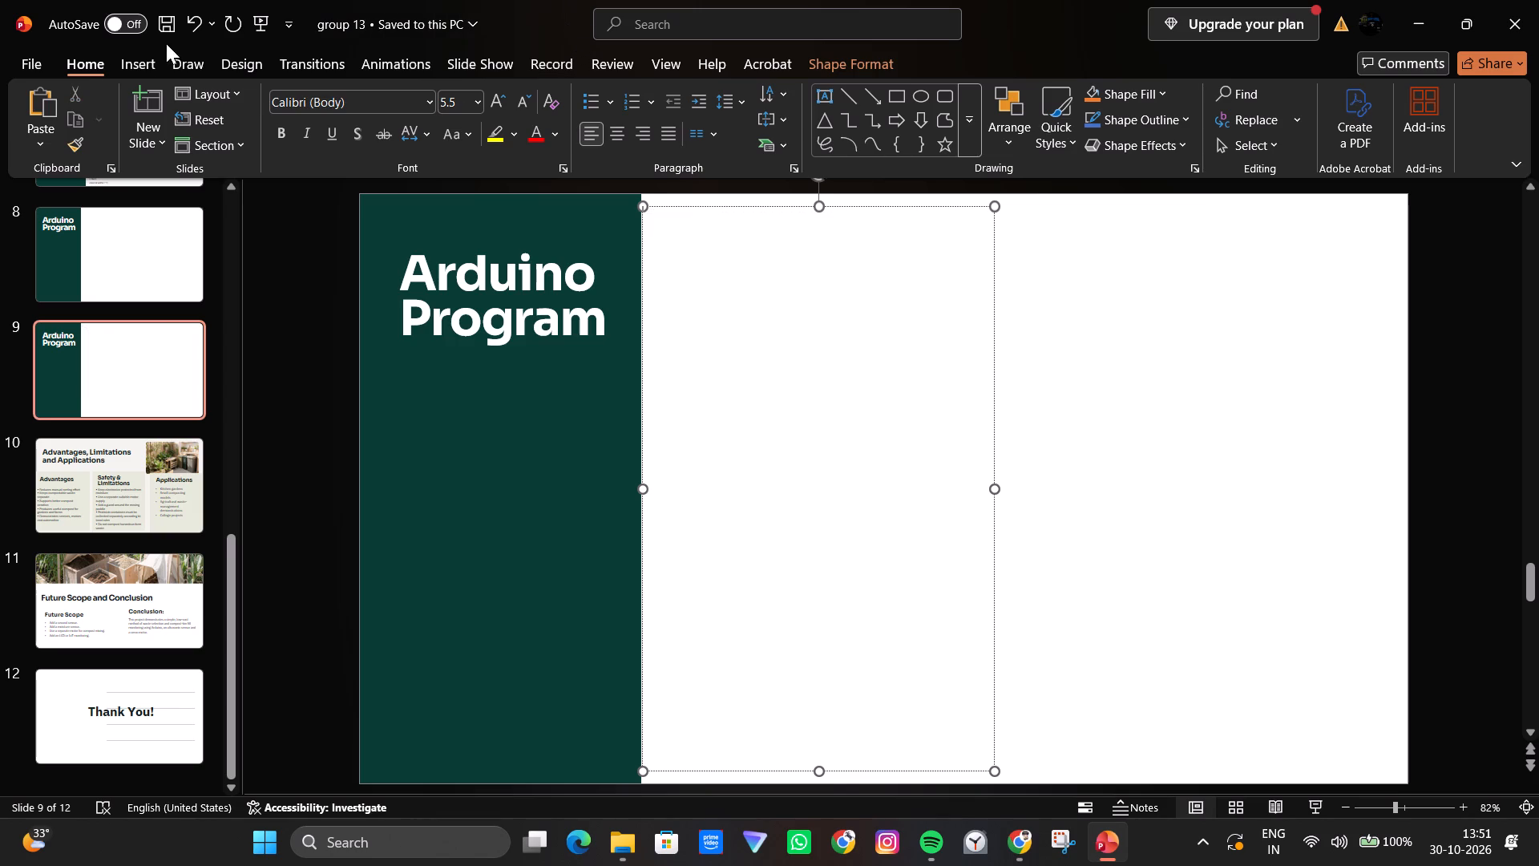
On the first Arduino Program slide, copy the code from "// Alerts" through the end and remove it from the text box.
{"action": "scroll", "coordinate": [164, 330], "scroll_direction": "up", "scroll_amount": 2}
{"action": "left_click", "coordinate": [117, 264]}
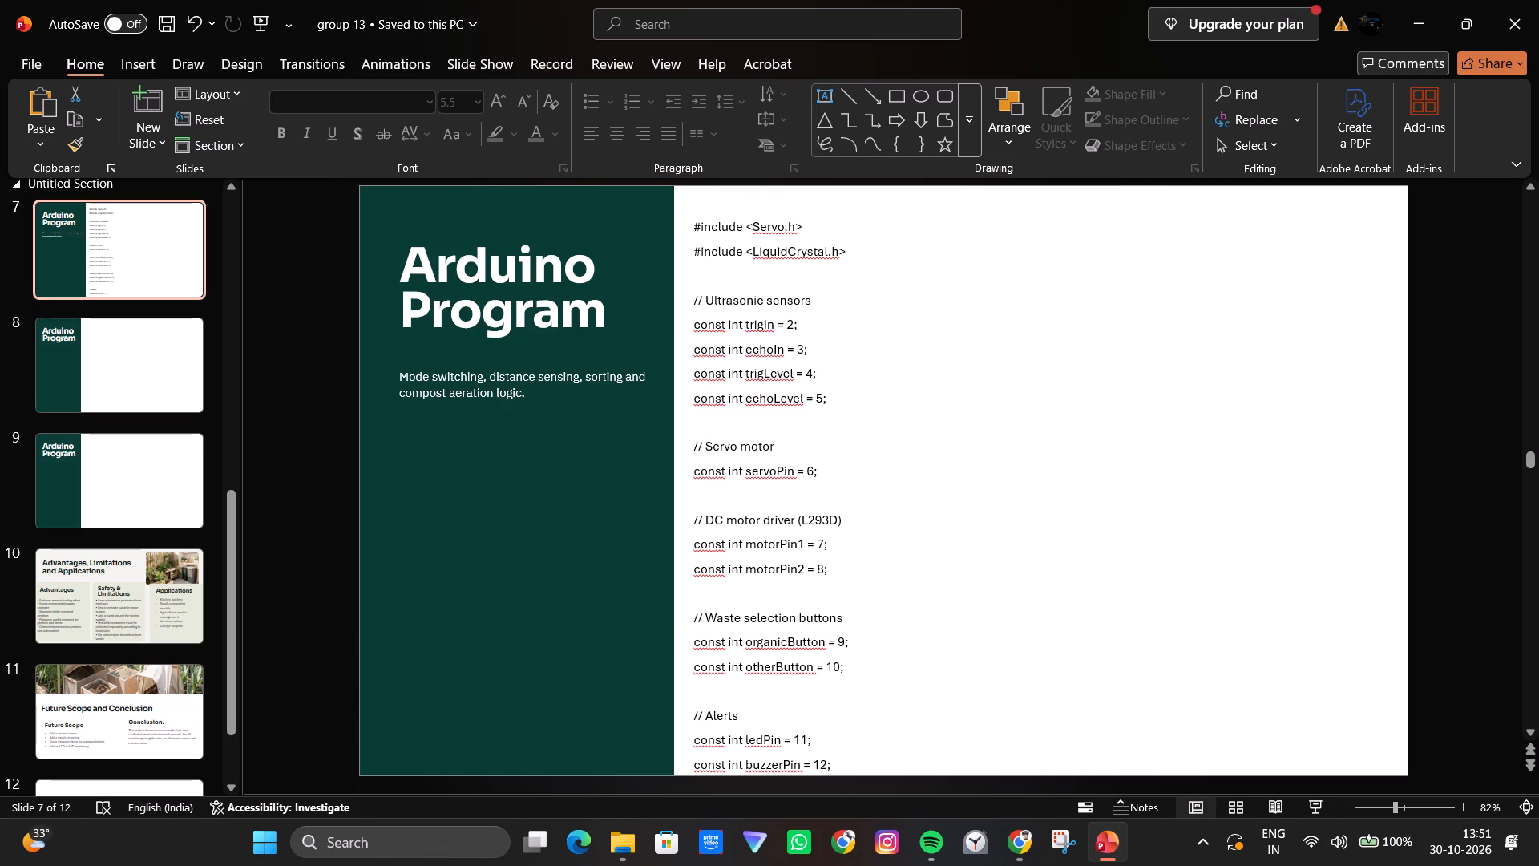
{"action": "left_click_drag", "start_coordinate": [693, 718], "coordinate": [796, 804]}
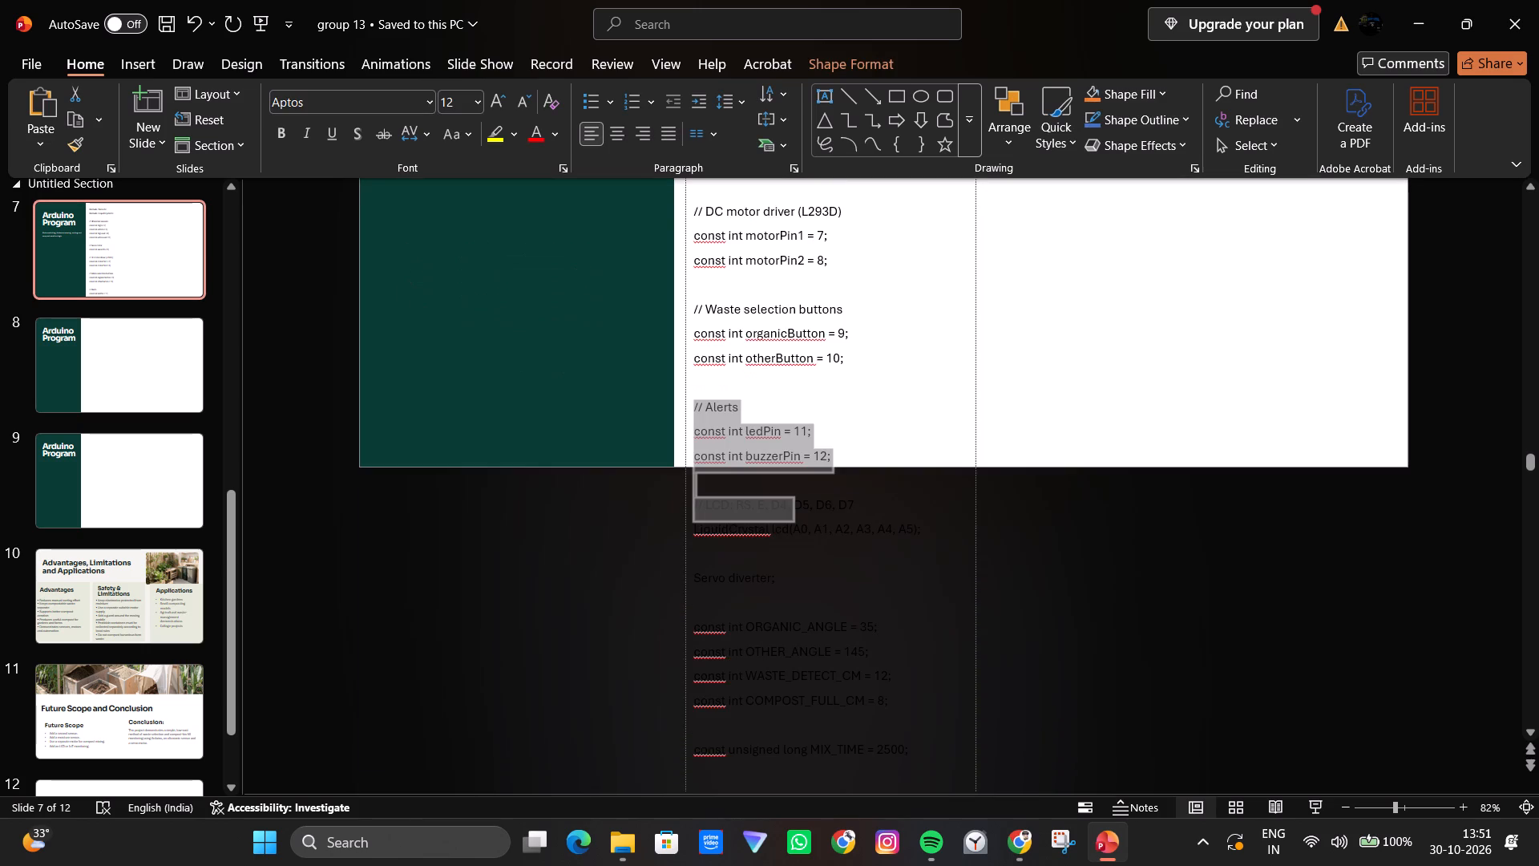
{"action": "left_click_drag", "start_coordinate": [796, 804], "coordinate": [820, 772]}
{"action": "left_click", "coordinate": [833, 759]}
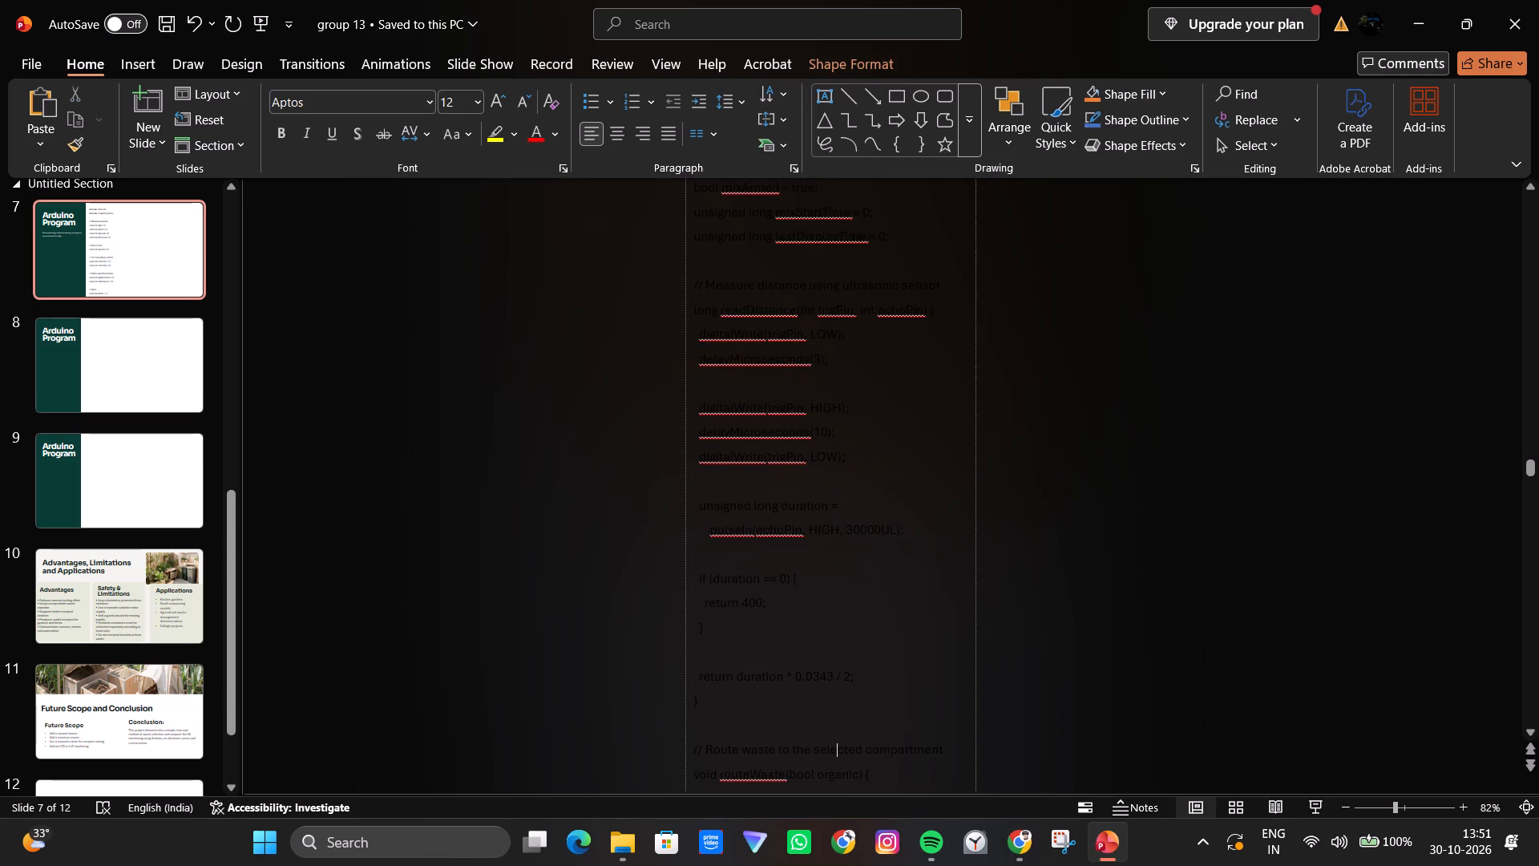
{"action": "scroll", "coordinate": [855, 542], "scroll_direction": "up", "scroll_amount": 19}
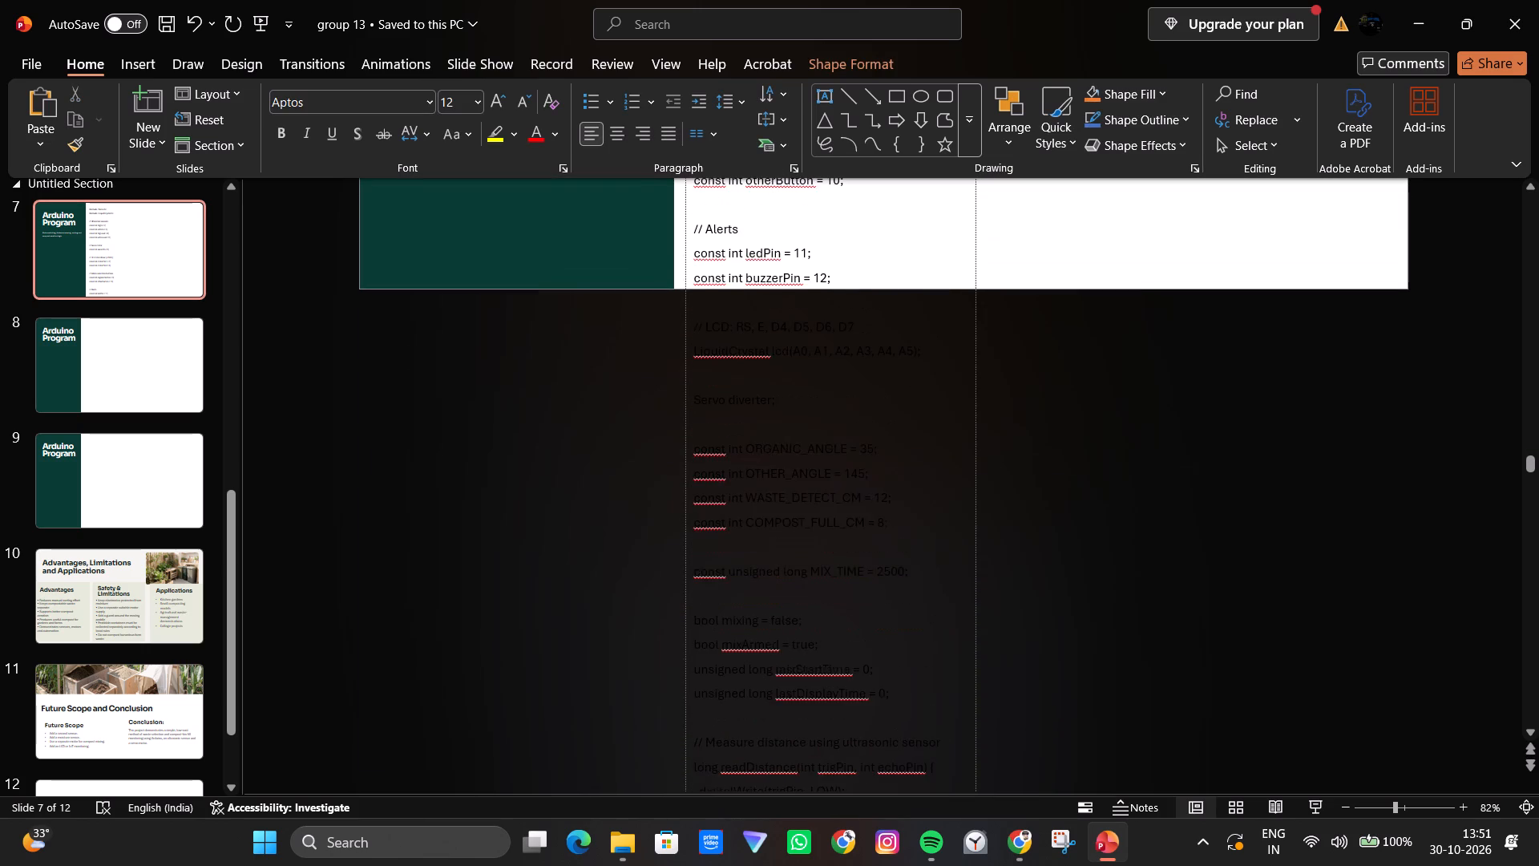
{"action": "scroll", "coordinate": [855, 542], "scroll_direction": "up", "scroll_amount": 2}
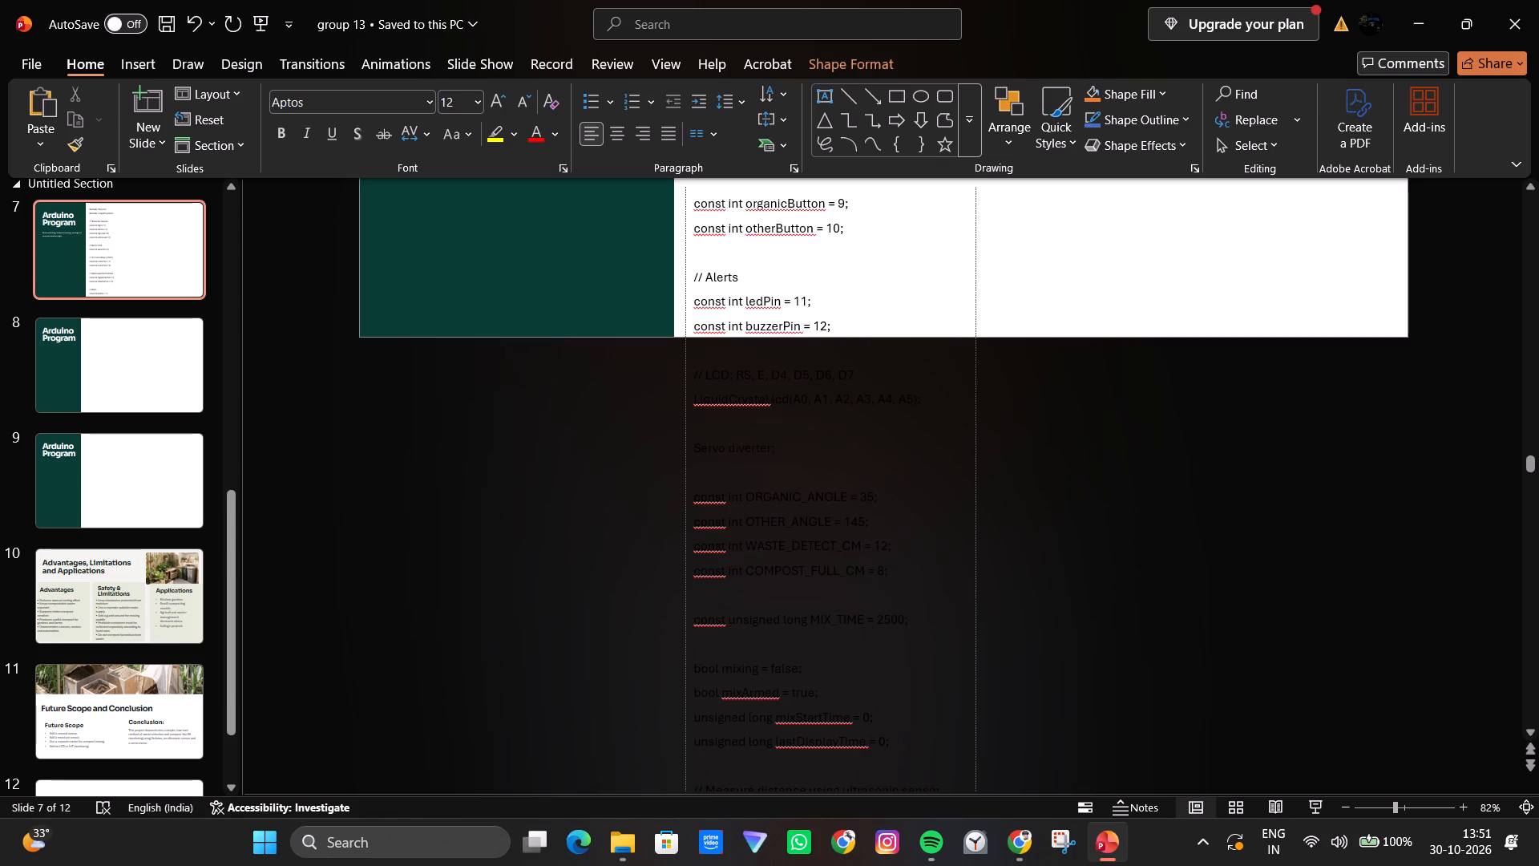
{"action": "left_click_drag", "start_coordinate": [695, 275], "coordinate": [942, 631]}
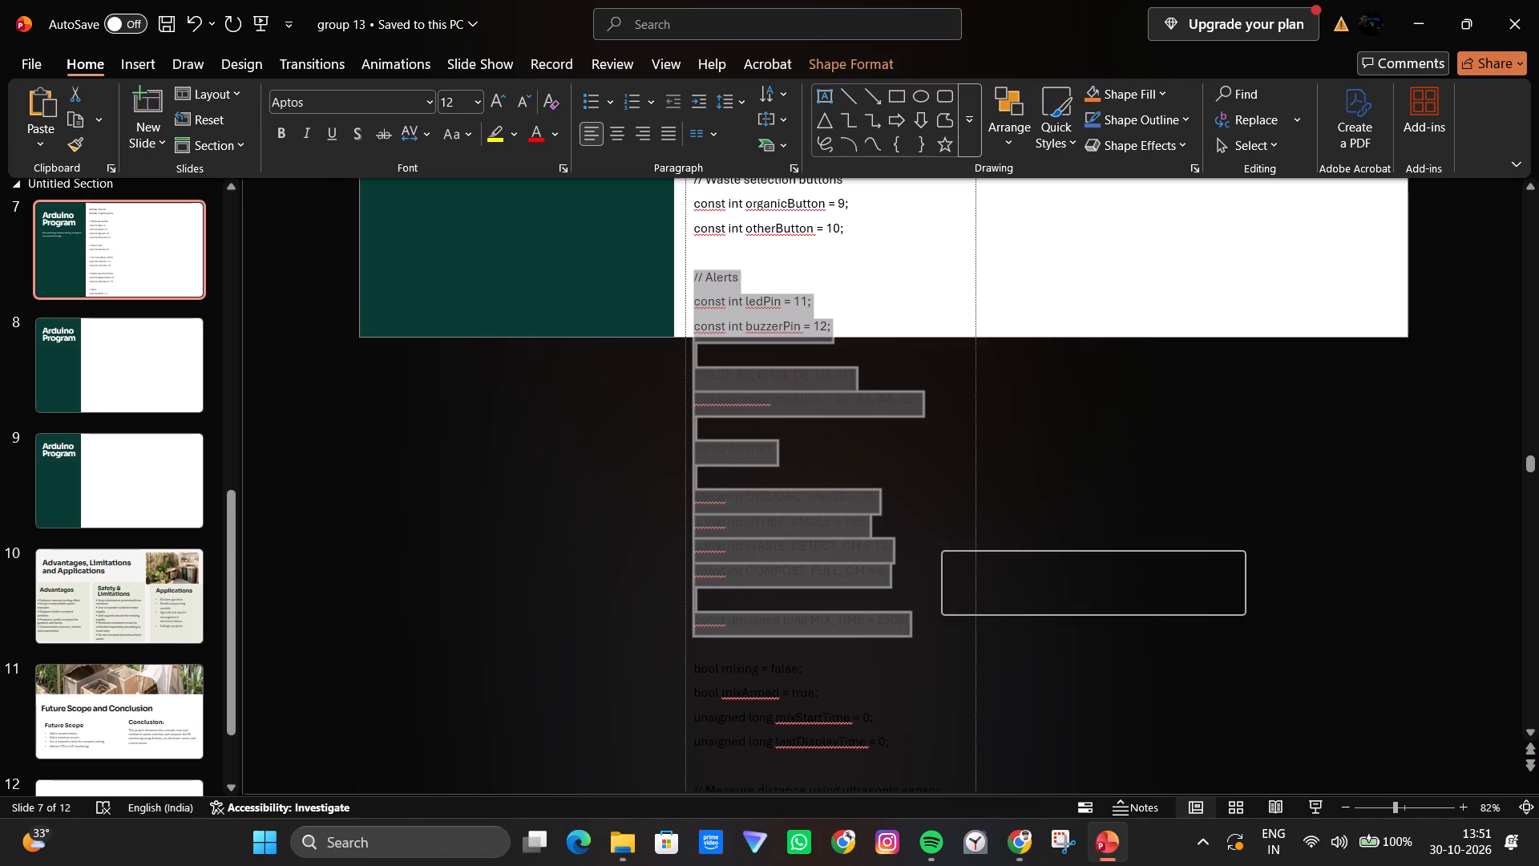
{"action": "key", "text": "shift+Down"}
{"action": "key", "text": "shift+Down"}
{"action": "key", "text": "shift+Down"}
{"action": "key", "text": "shift+Down"}
{"action": "key", "text": "shift+Down"}
{"action": "key", "text": "shift+Down"}
{"action": "key", "text": "shift+Down"}
{"action": "key", "text": "shift+Down"}
{"action": "key", "text": "shift+Down"}
{"action": "key", "text": "shift+Down"}
{"action": "key", "text": "shift+Down"}
{"action": "key", "text": "shift+Down"}
{"action": "key", "text": "shift+Down"}
{"action": "key", "text": "shift+Down"}
{"action": "key", "text": "shift+Down"}
{"action": "key", "text": "shift+Down"}
{"action": "key", "text": "shift+Down"}
{"action": "key", "text": "shift+Down"}
{"action": "key", "text": "shift+Down"}
{"action": "key", "text": "shift+Down"}
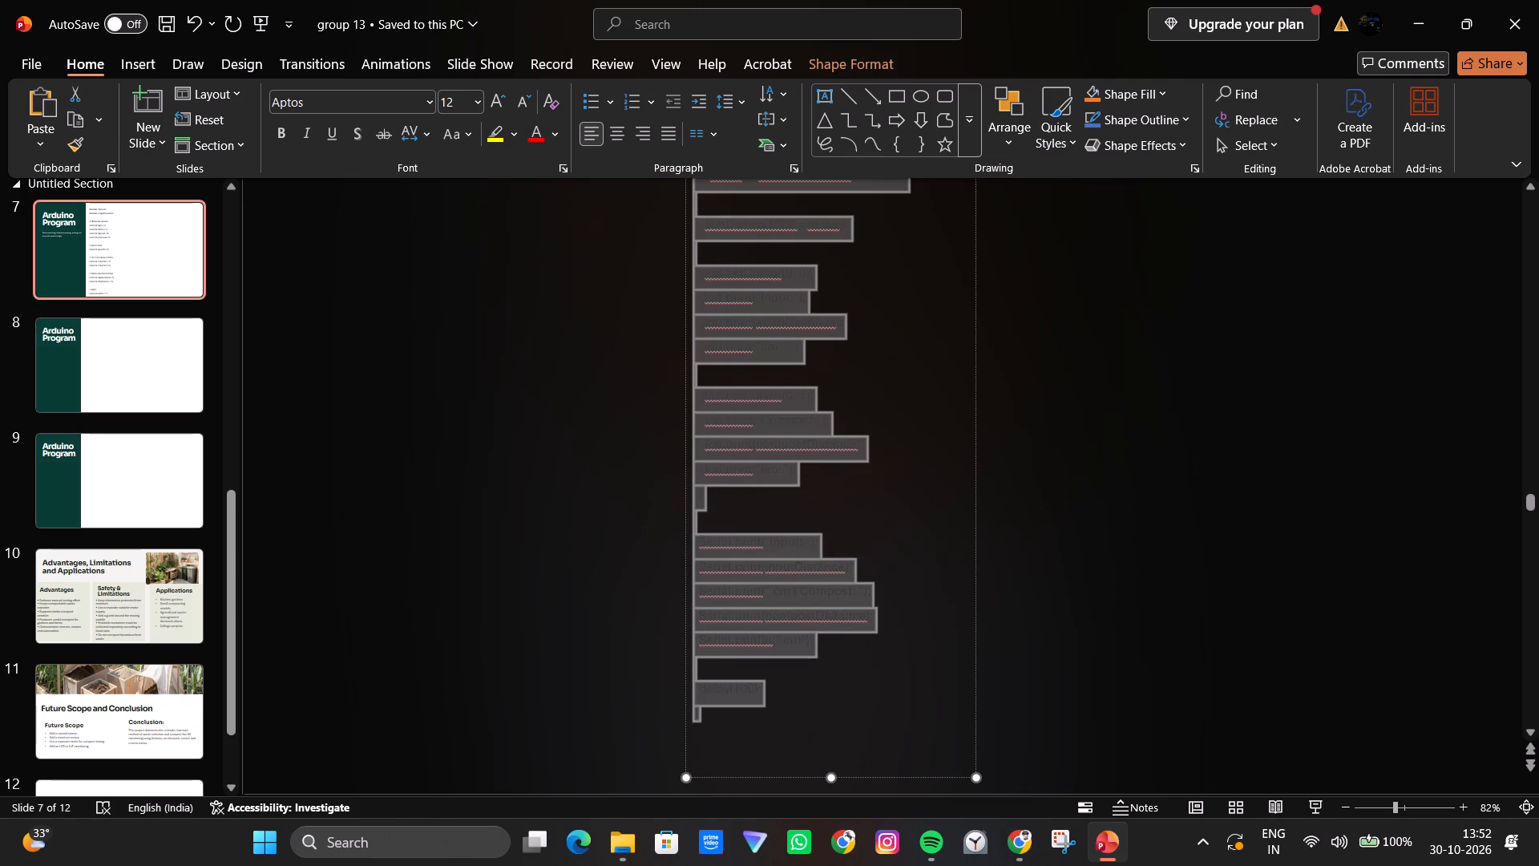
{"action": "key", "text": "ctrl+c"}
{"action": "scroll", "coordinate": [1235, 435], "scroll_direction": "up", "scroll_amount": 4}
{"action": "key", "text": "BackSpace"}
{"action": "scroll", "coordinate": [1235, 435], "scroll_direction": "up", "scroll_amount": 1}
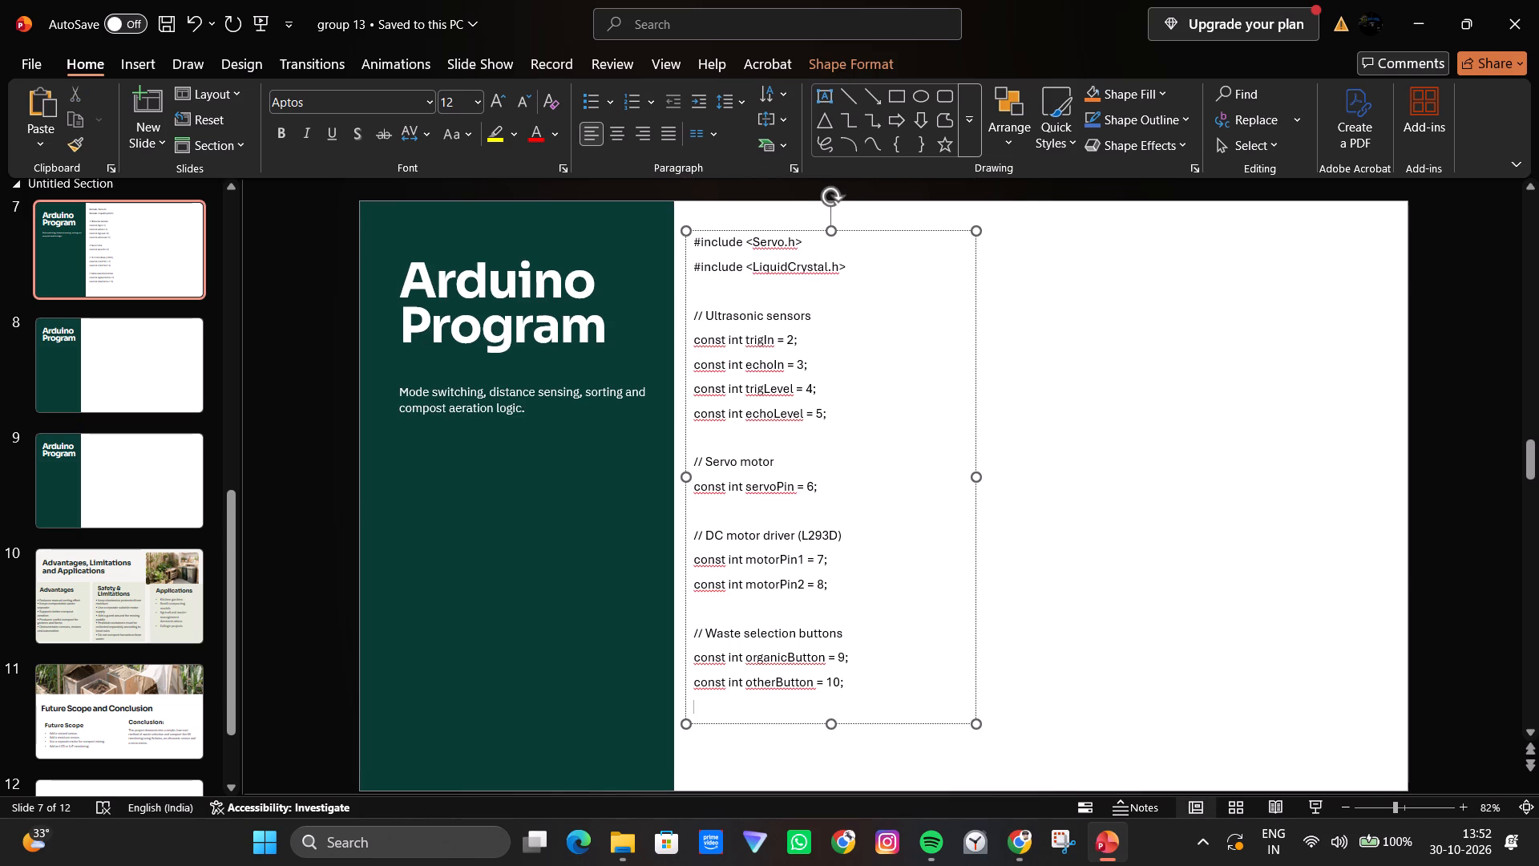
Narrow the rectangle behind the code on the first Arduino Program slide to about the code text box's width.
{"action": "left_click", "coordinate": [1173, 301]}
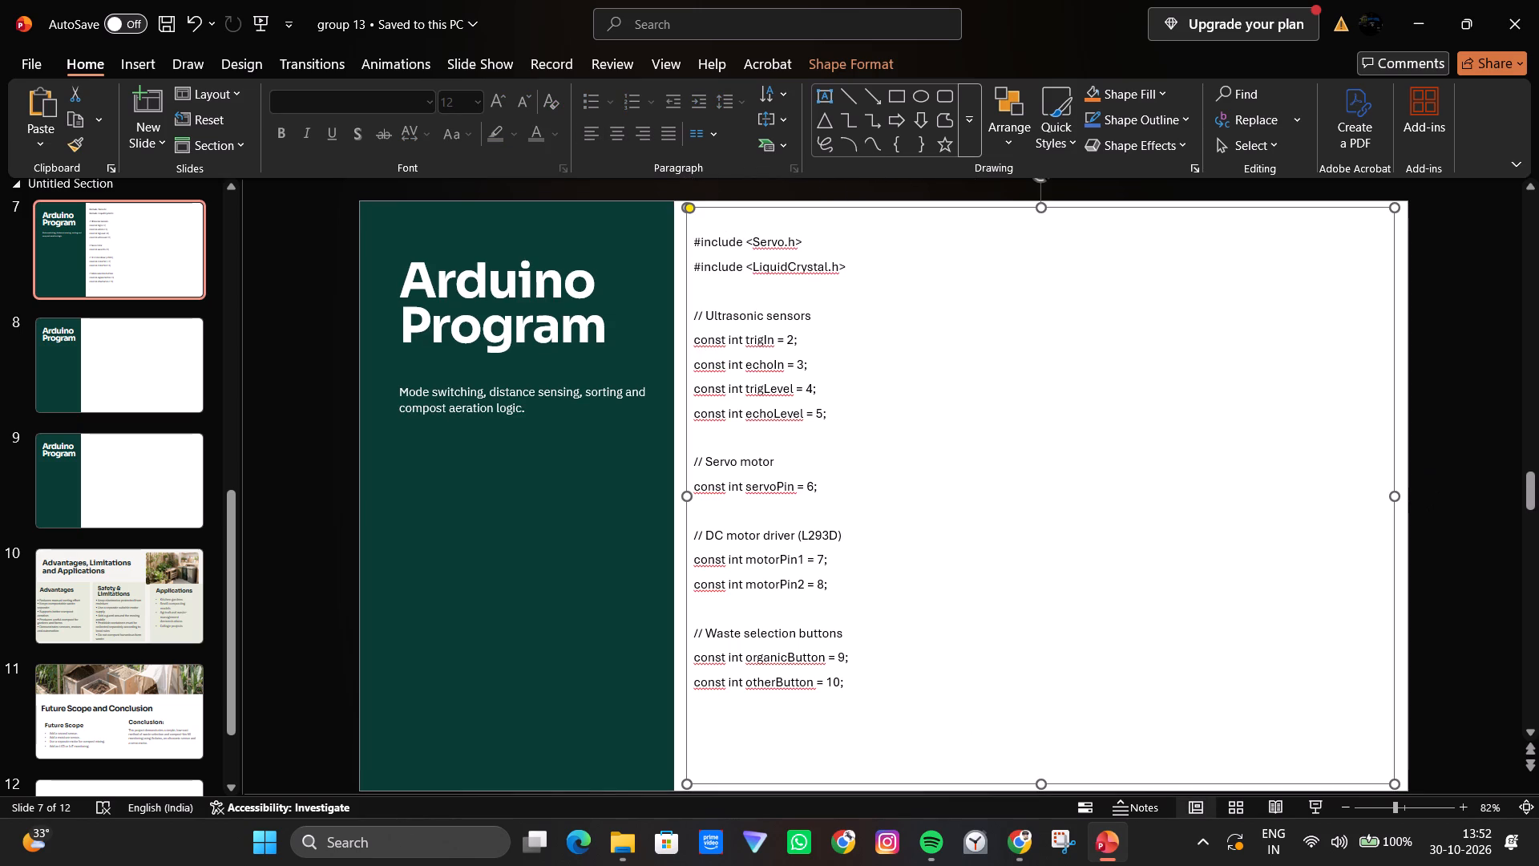
{"action": "left_click_drag", "start_coordinate": [1396, 496], "coordinate": [1232, 531]}
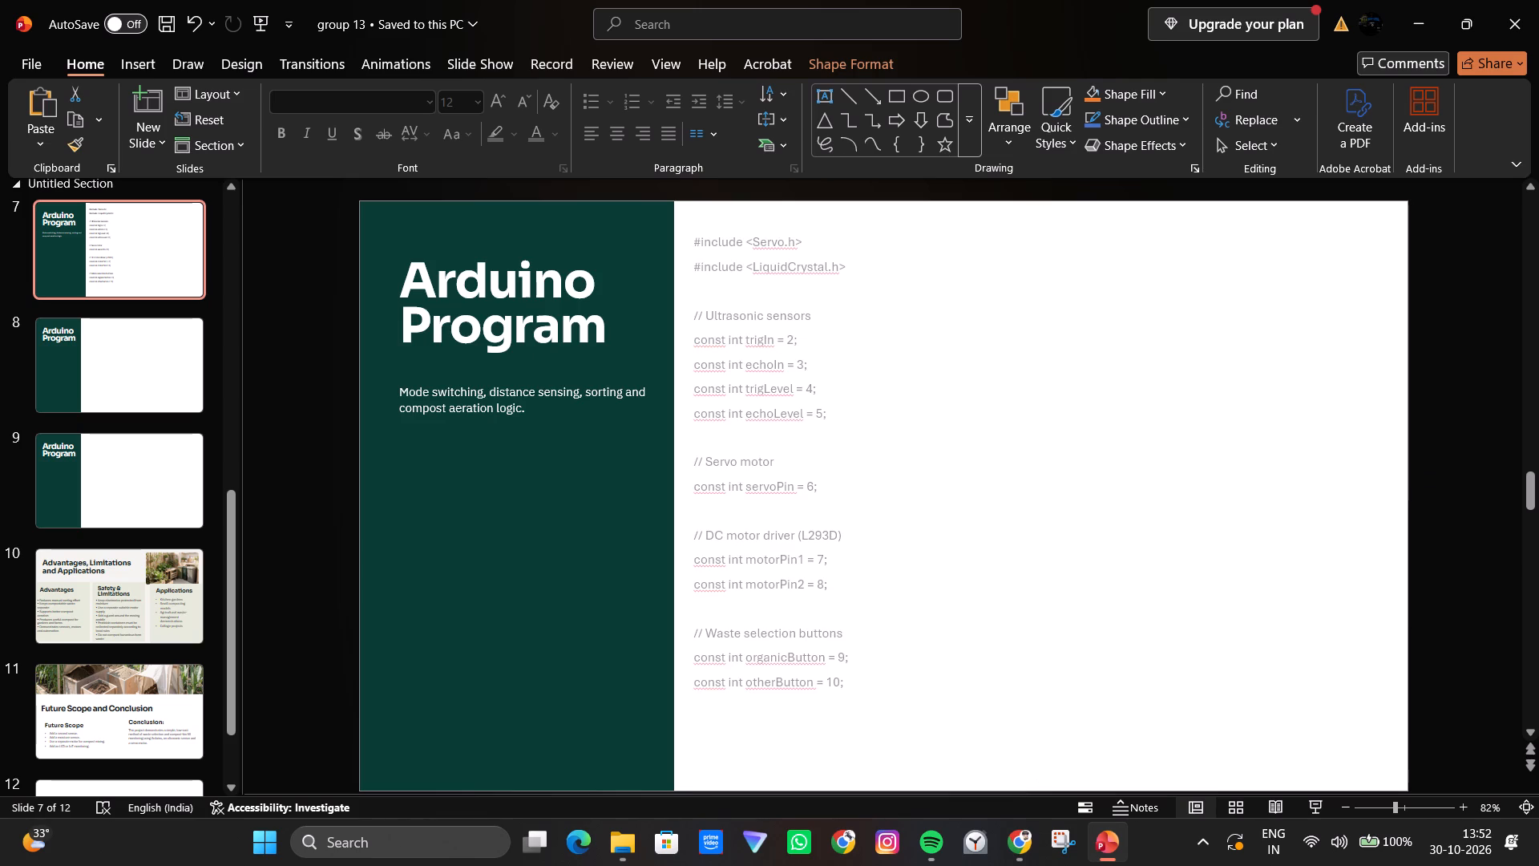
{"action": "left_click_drag", "start_coordinate": [1232, 531], "coordinate": [1211, 535]}
{"action": "left_click_drag", "start_coordinate": [1218, 499], "coordinate": [1009, 504]}
{"action": "left_click_drag", "start_coordinate": [1009, 504], "coordinate": [1008, 504]}
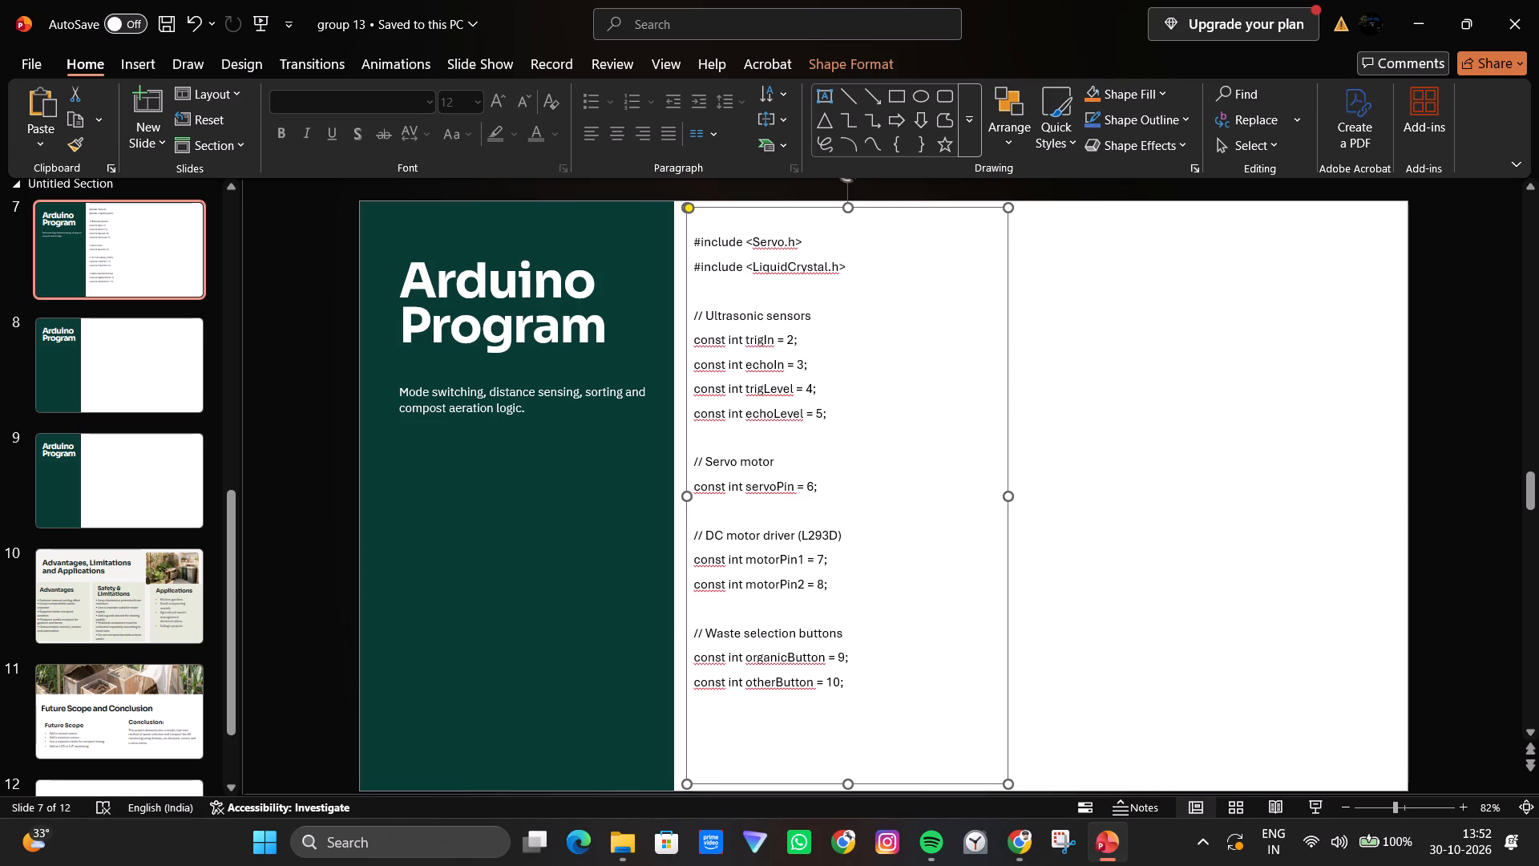
{"action": "left_click_drag", "start_coordinate": [1013, 497], "coordinate": [988, 496]}
{"action": "left_click", "coordinate": [988, 496]}
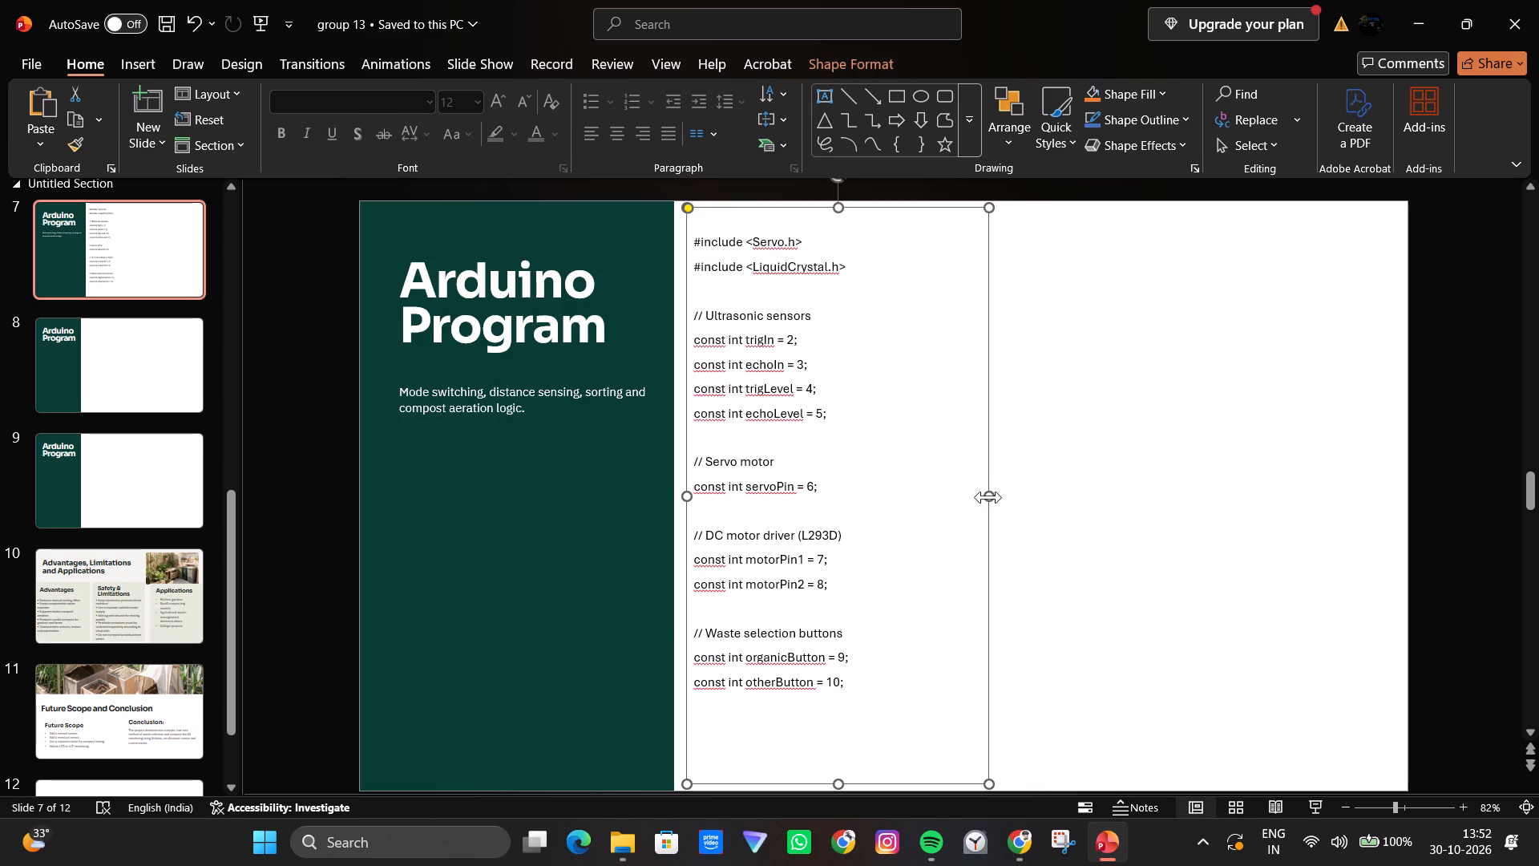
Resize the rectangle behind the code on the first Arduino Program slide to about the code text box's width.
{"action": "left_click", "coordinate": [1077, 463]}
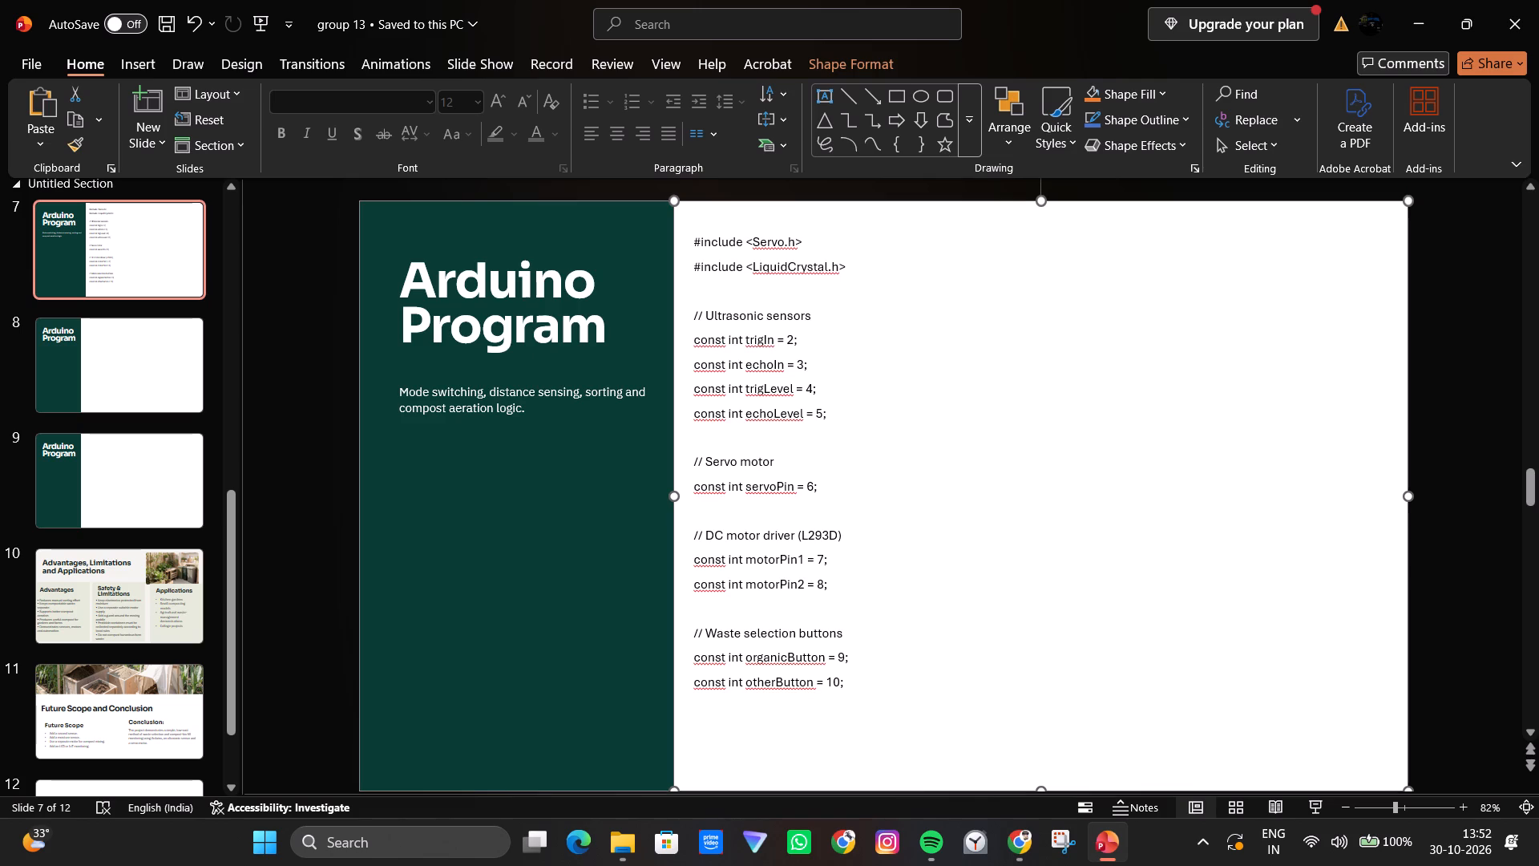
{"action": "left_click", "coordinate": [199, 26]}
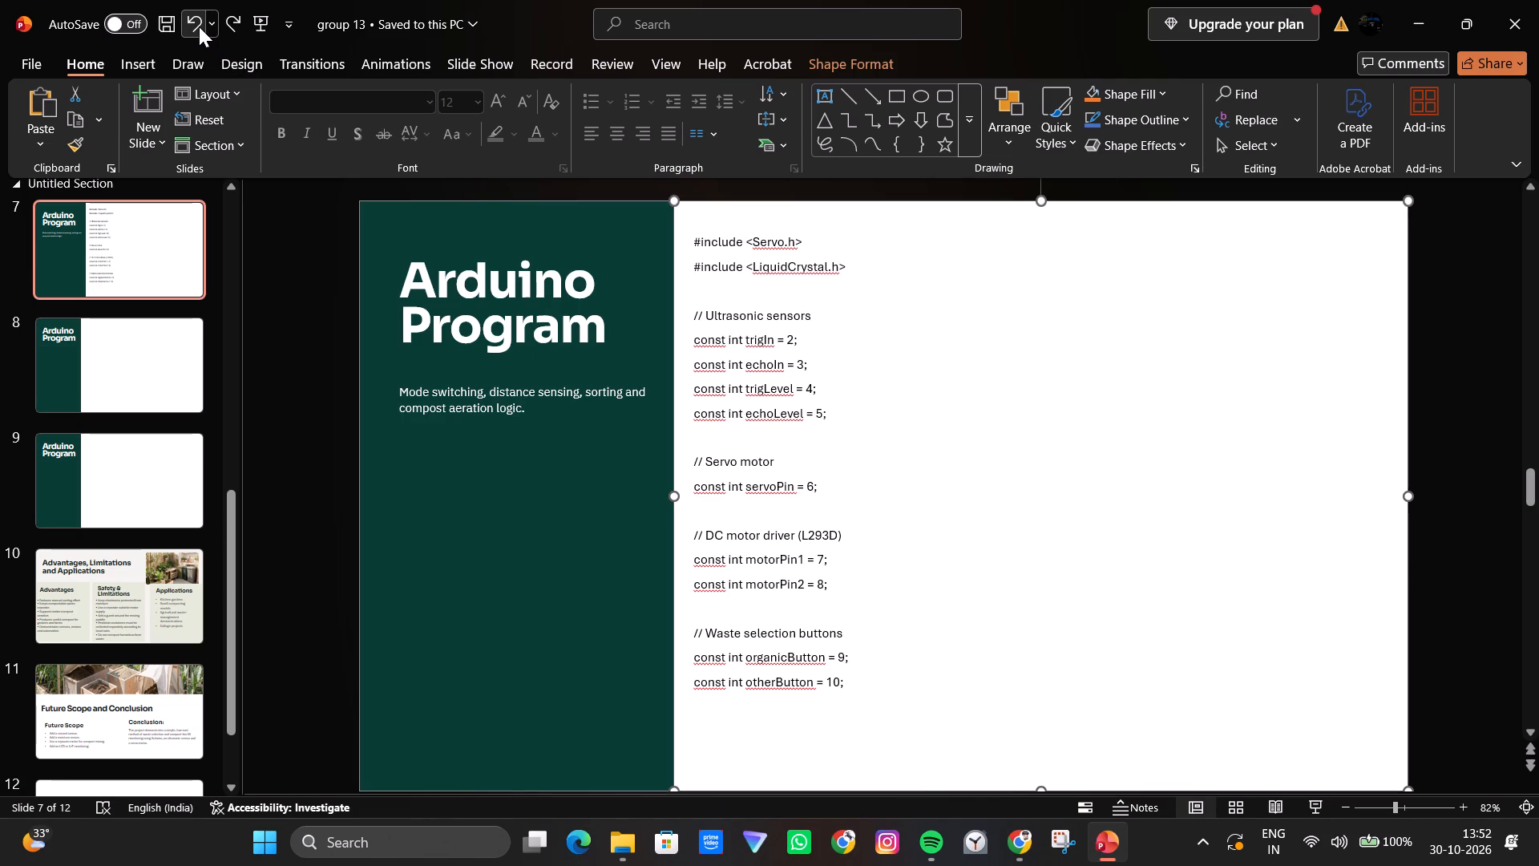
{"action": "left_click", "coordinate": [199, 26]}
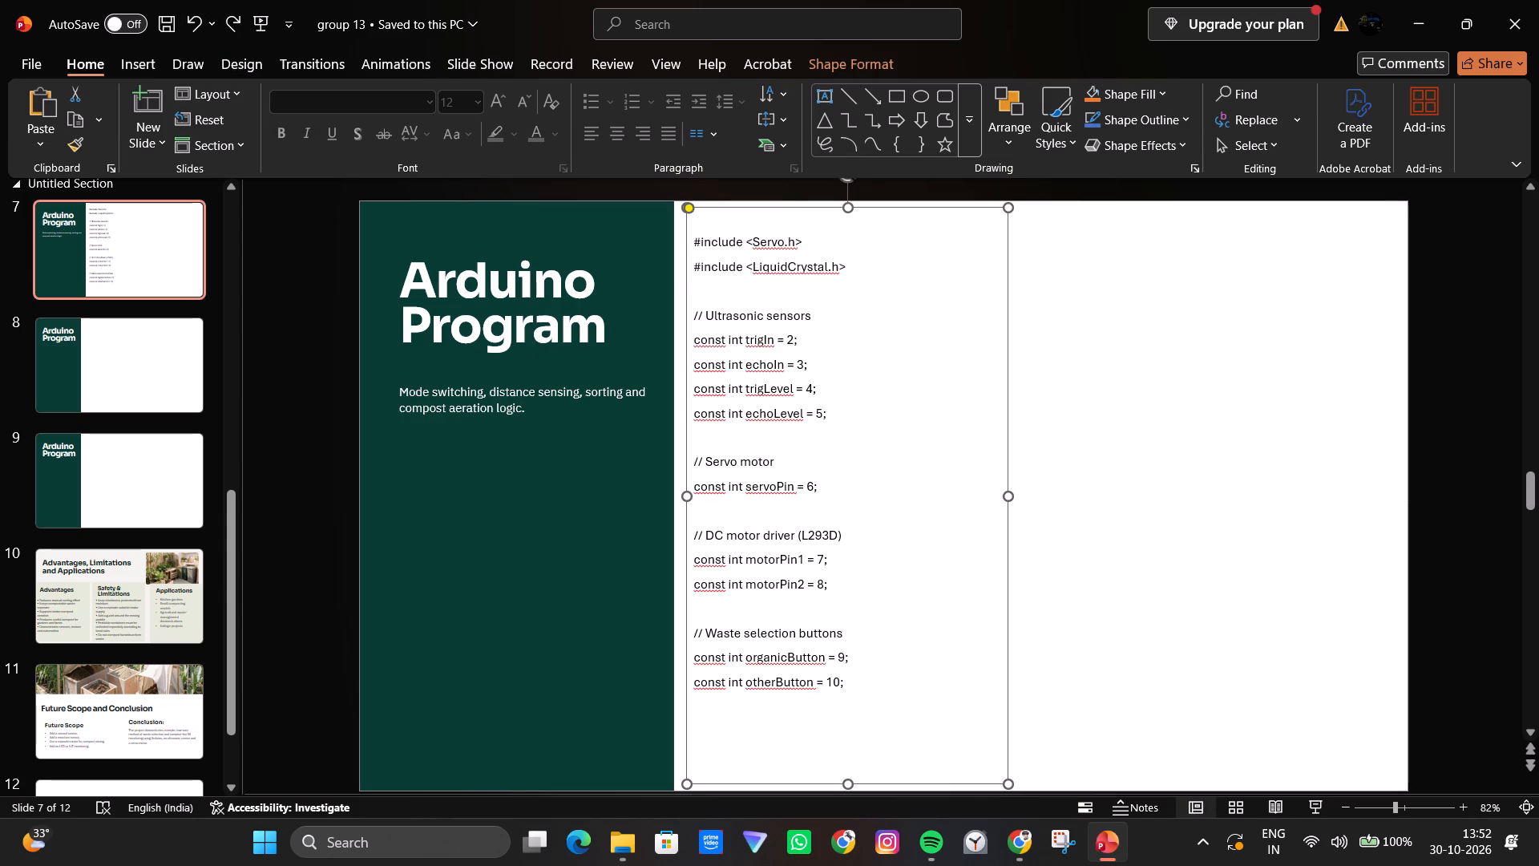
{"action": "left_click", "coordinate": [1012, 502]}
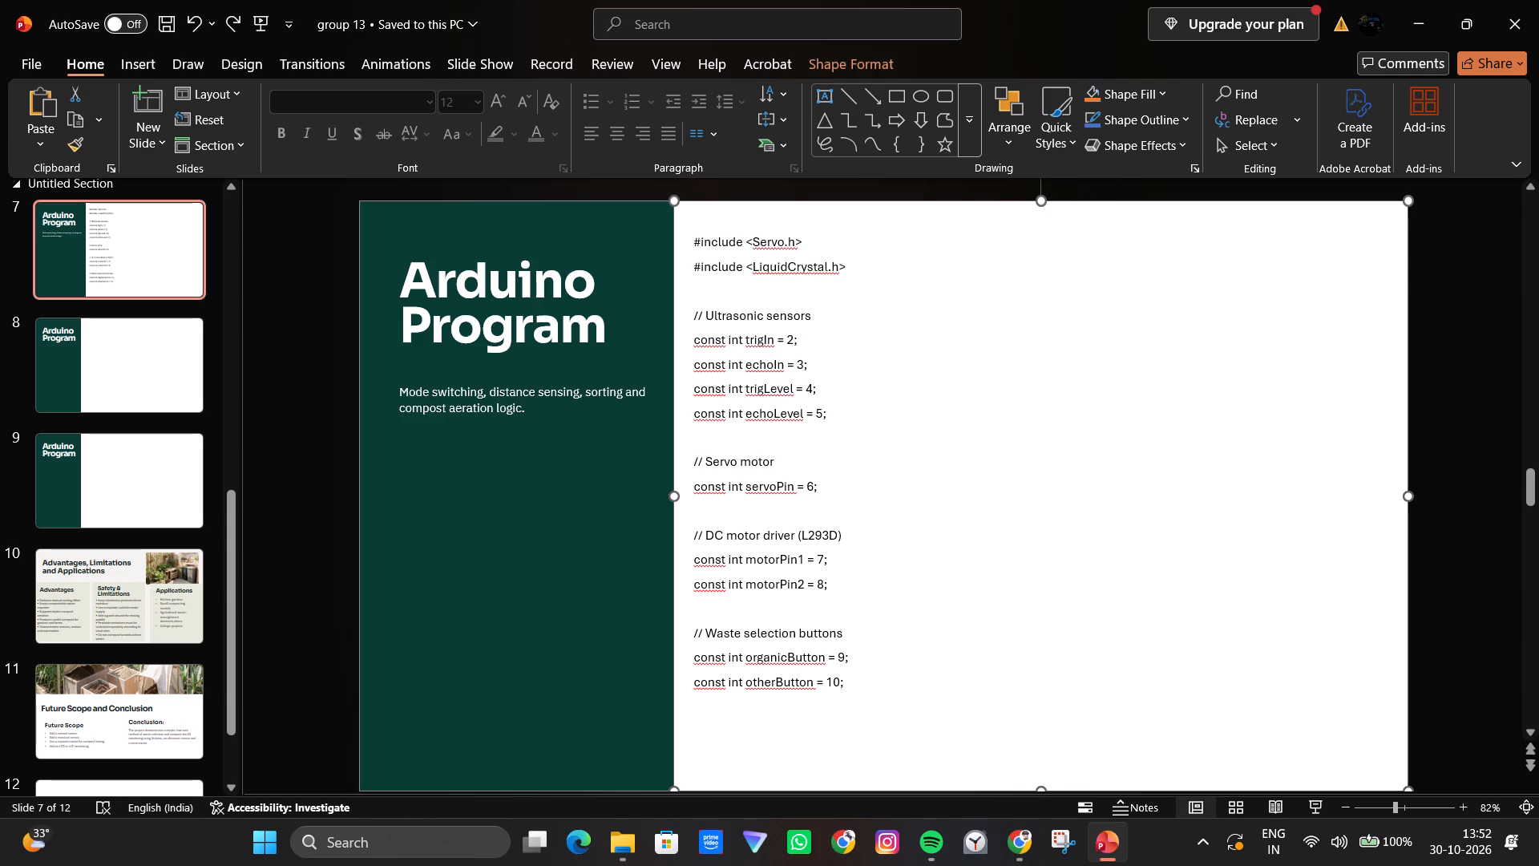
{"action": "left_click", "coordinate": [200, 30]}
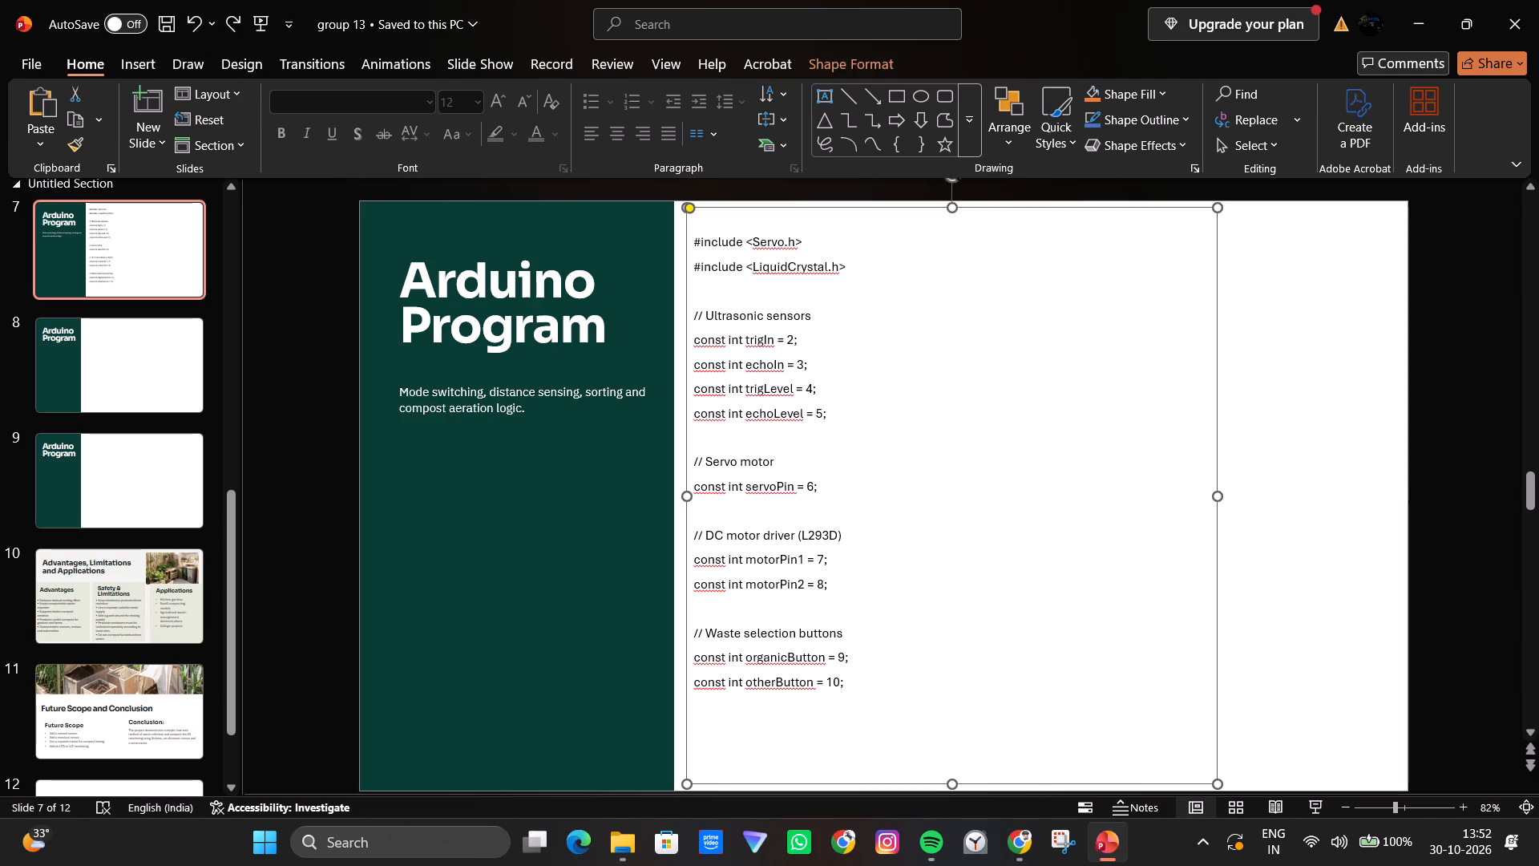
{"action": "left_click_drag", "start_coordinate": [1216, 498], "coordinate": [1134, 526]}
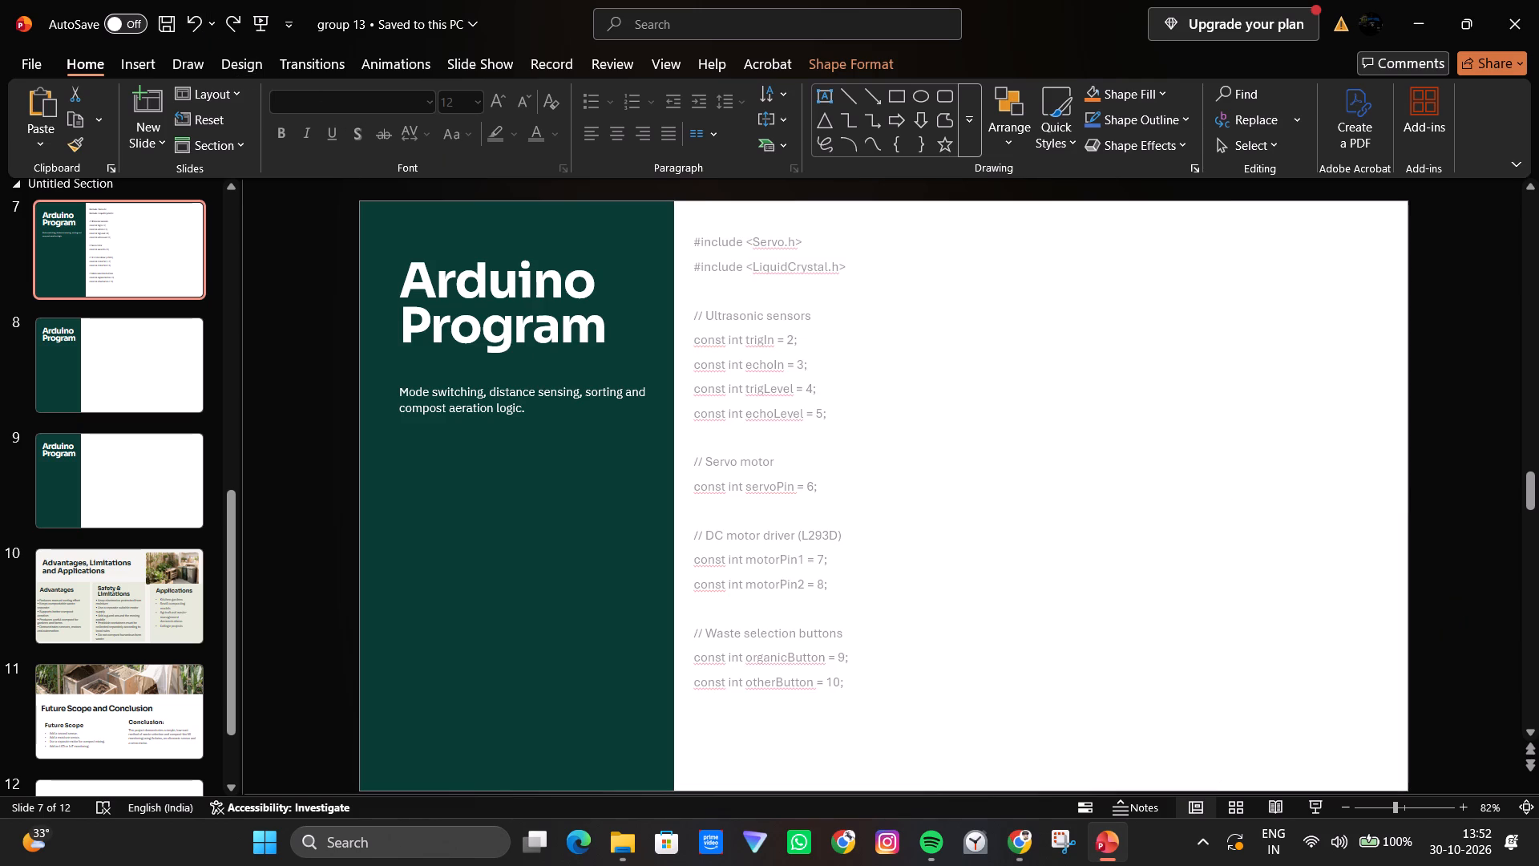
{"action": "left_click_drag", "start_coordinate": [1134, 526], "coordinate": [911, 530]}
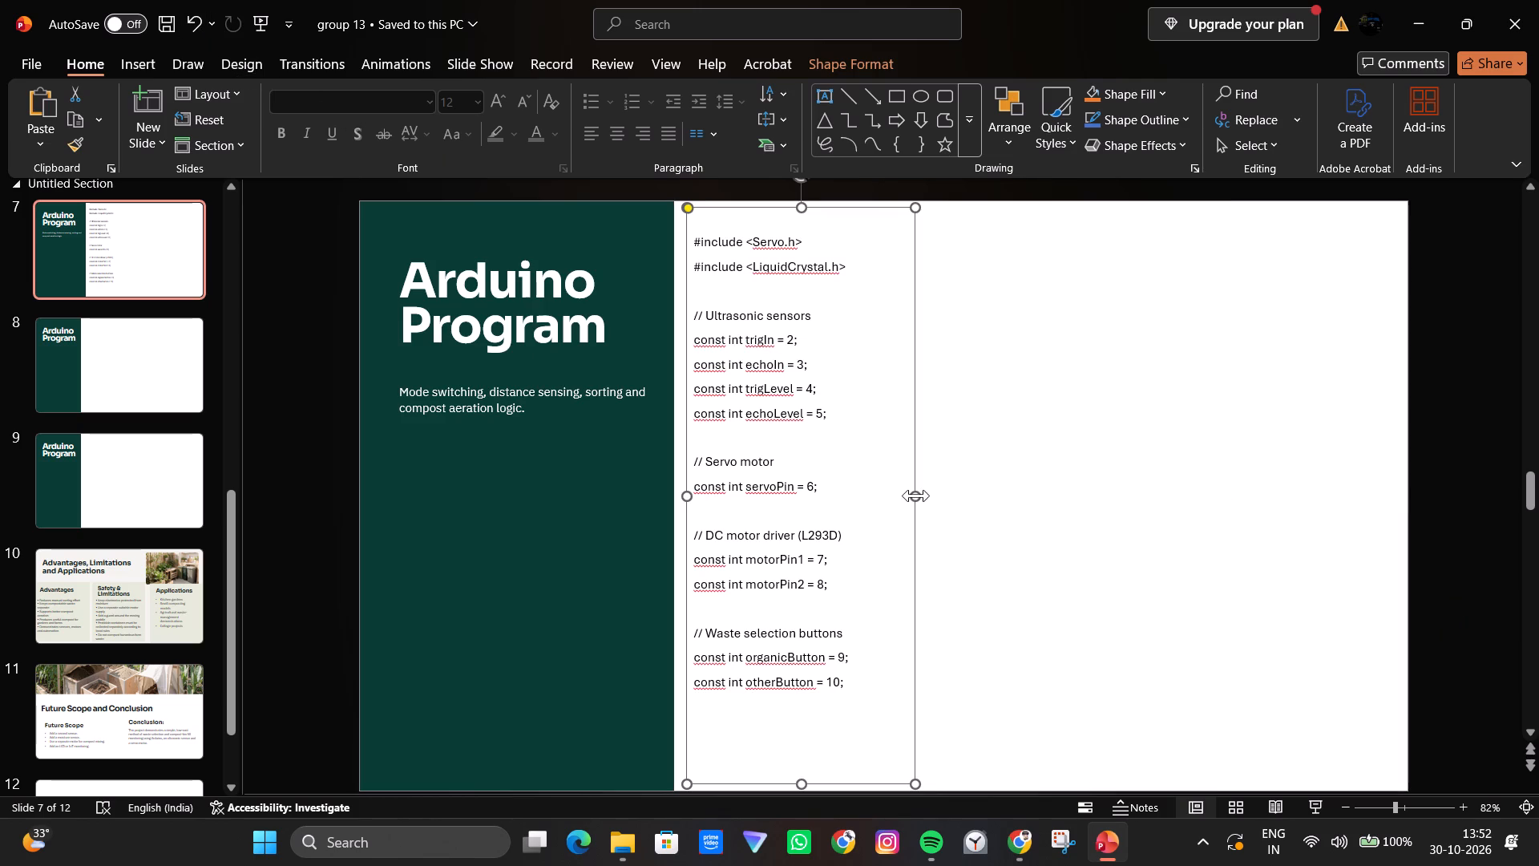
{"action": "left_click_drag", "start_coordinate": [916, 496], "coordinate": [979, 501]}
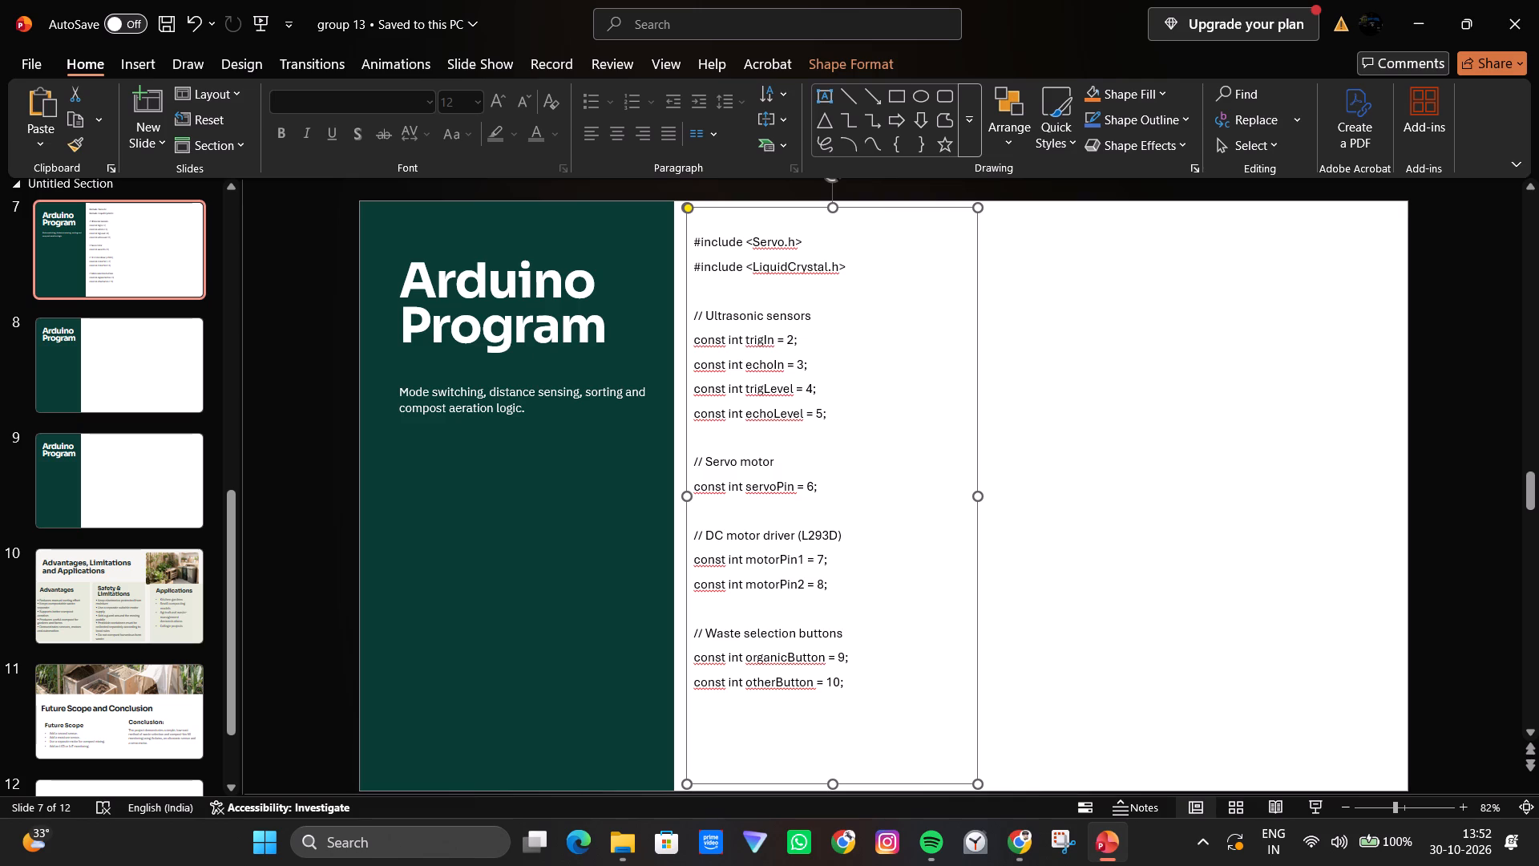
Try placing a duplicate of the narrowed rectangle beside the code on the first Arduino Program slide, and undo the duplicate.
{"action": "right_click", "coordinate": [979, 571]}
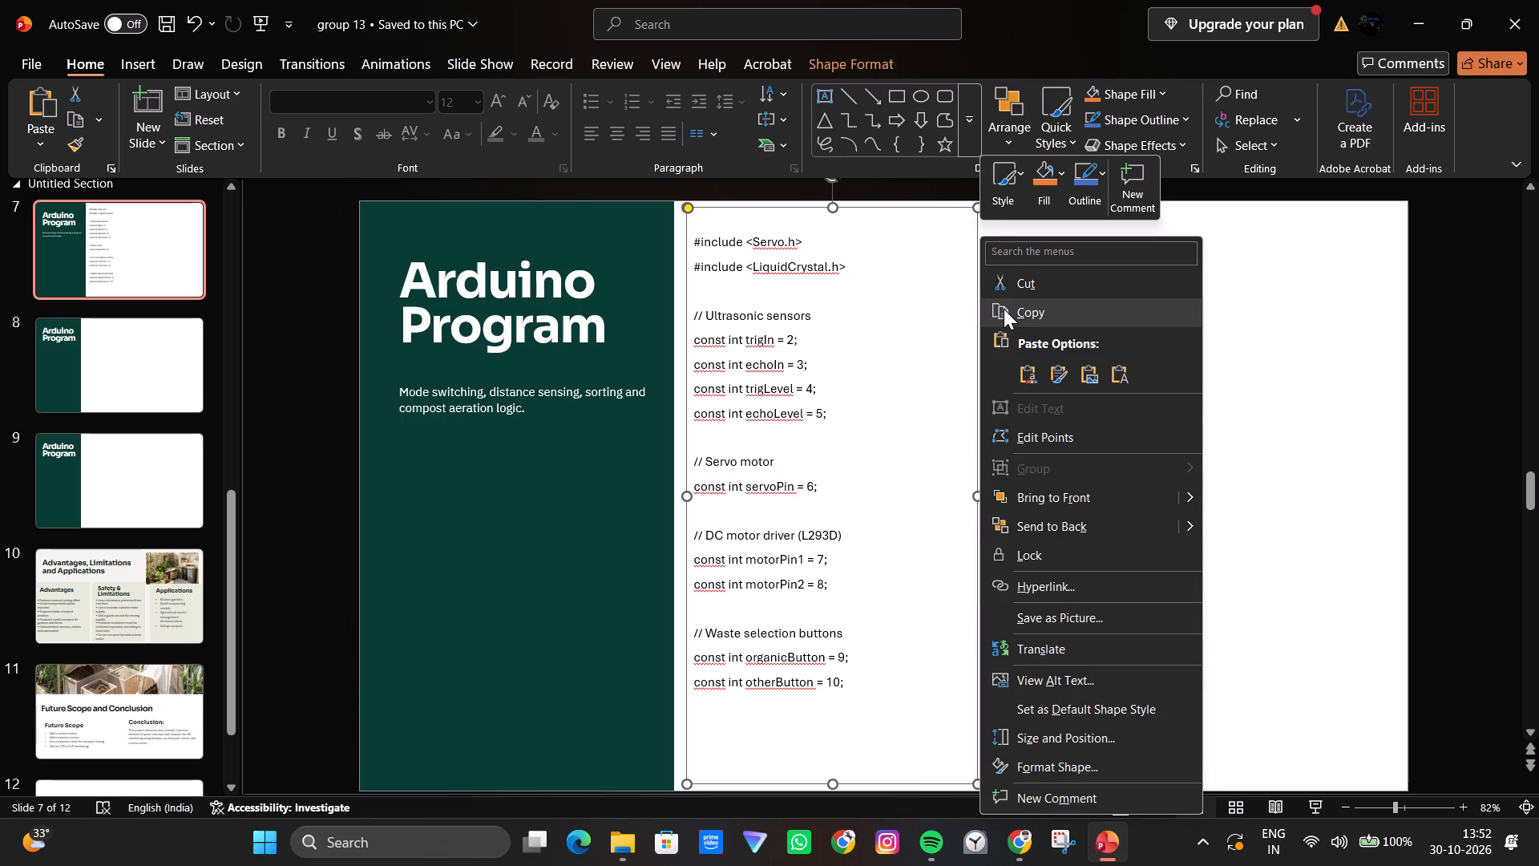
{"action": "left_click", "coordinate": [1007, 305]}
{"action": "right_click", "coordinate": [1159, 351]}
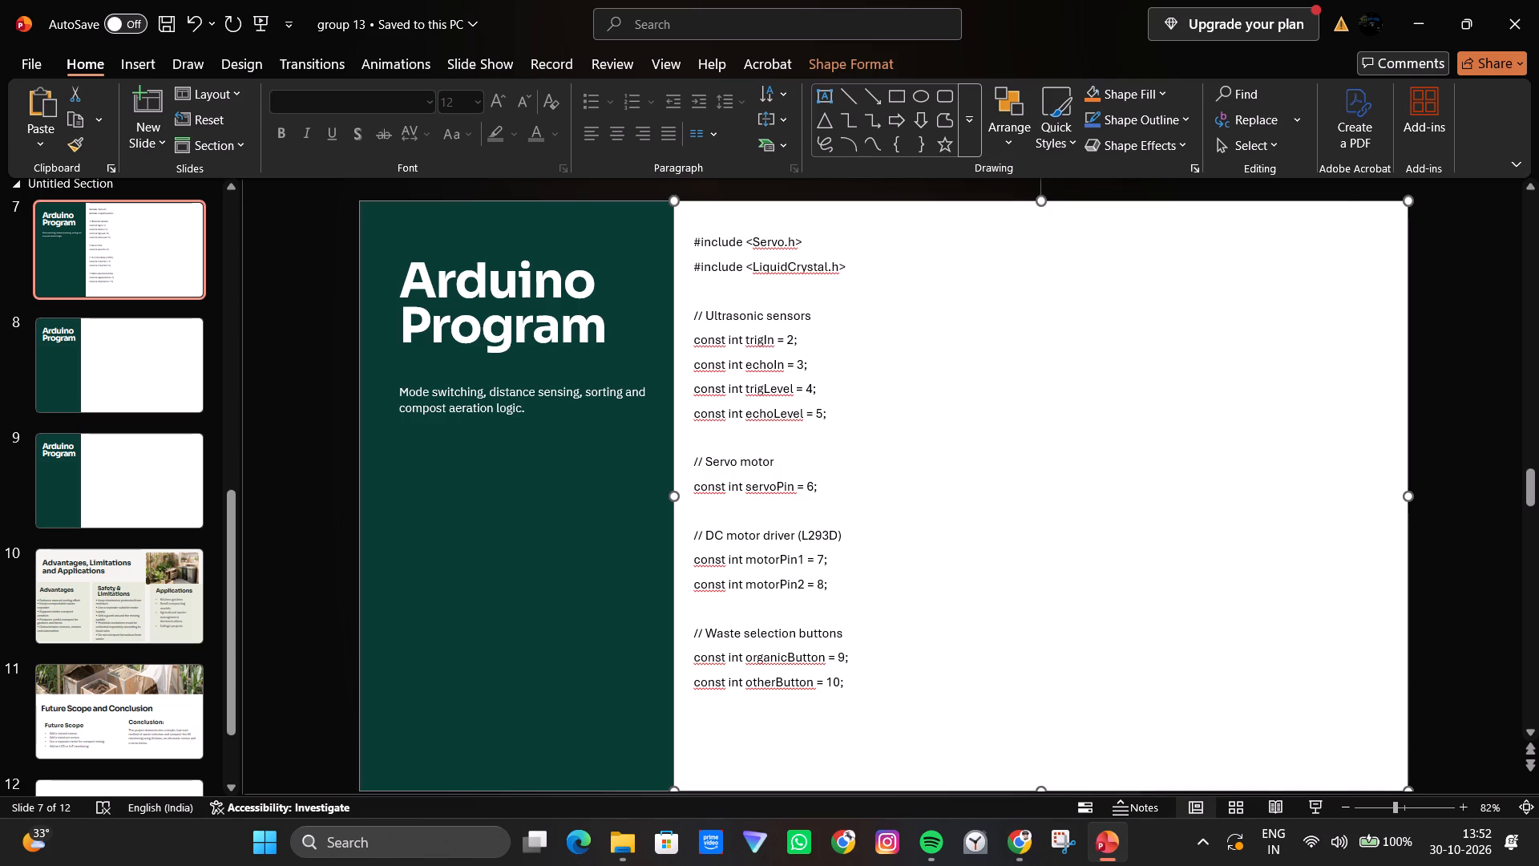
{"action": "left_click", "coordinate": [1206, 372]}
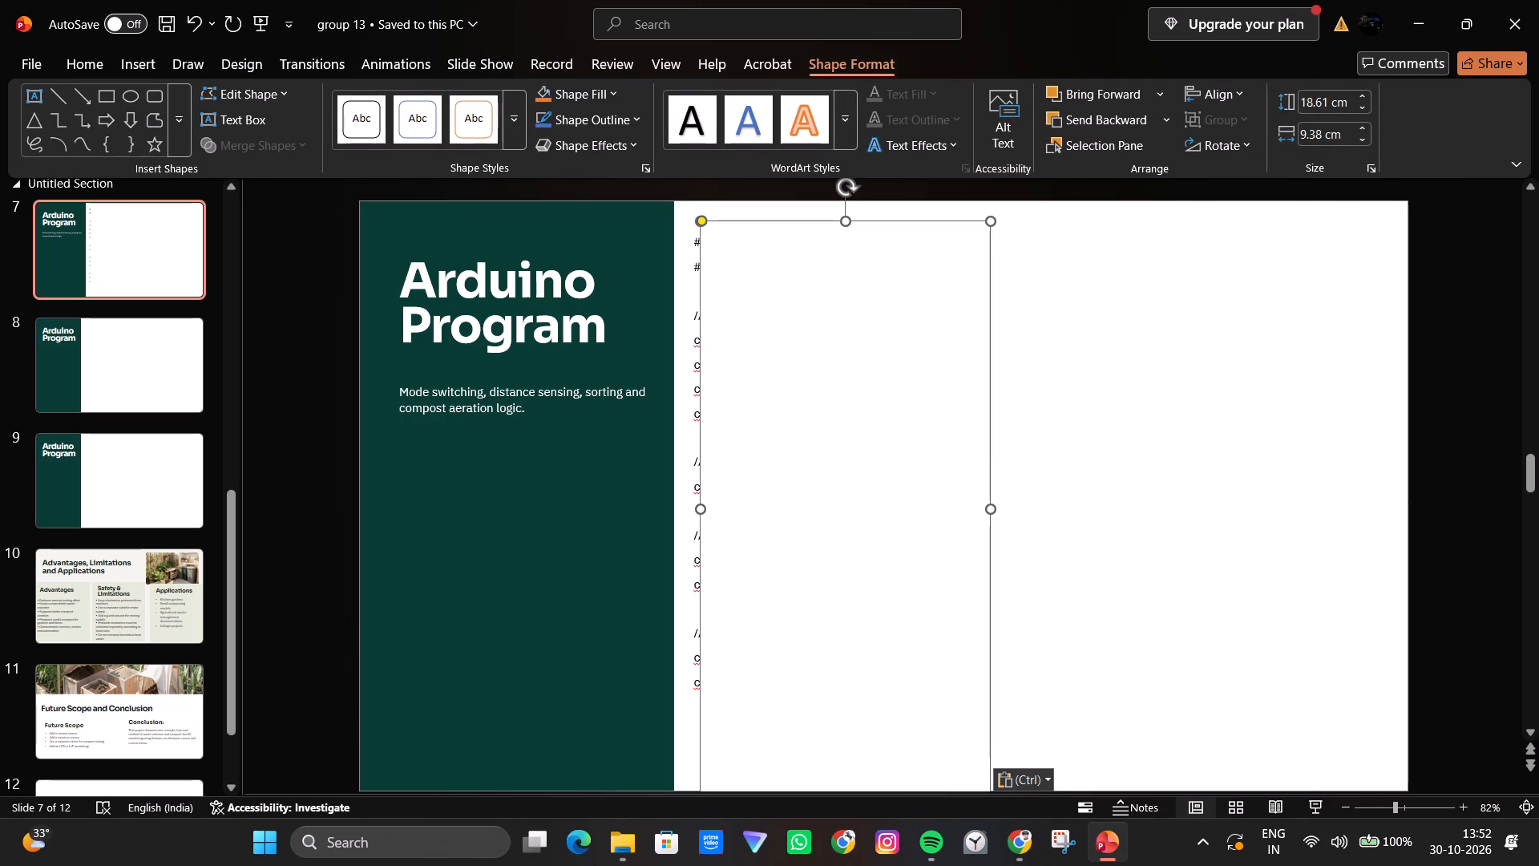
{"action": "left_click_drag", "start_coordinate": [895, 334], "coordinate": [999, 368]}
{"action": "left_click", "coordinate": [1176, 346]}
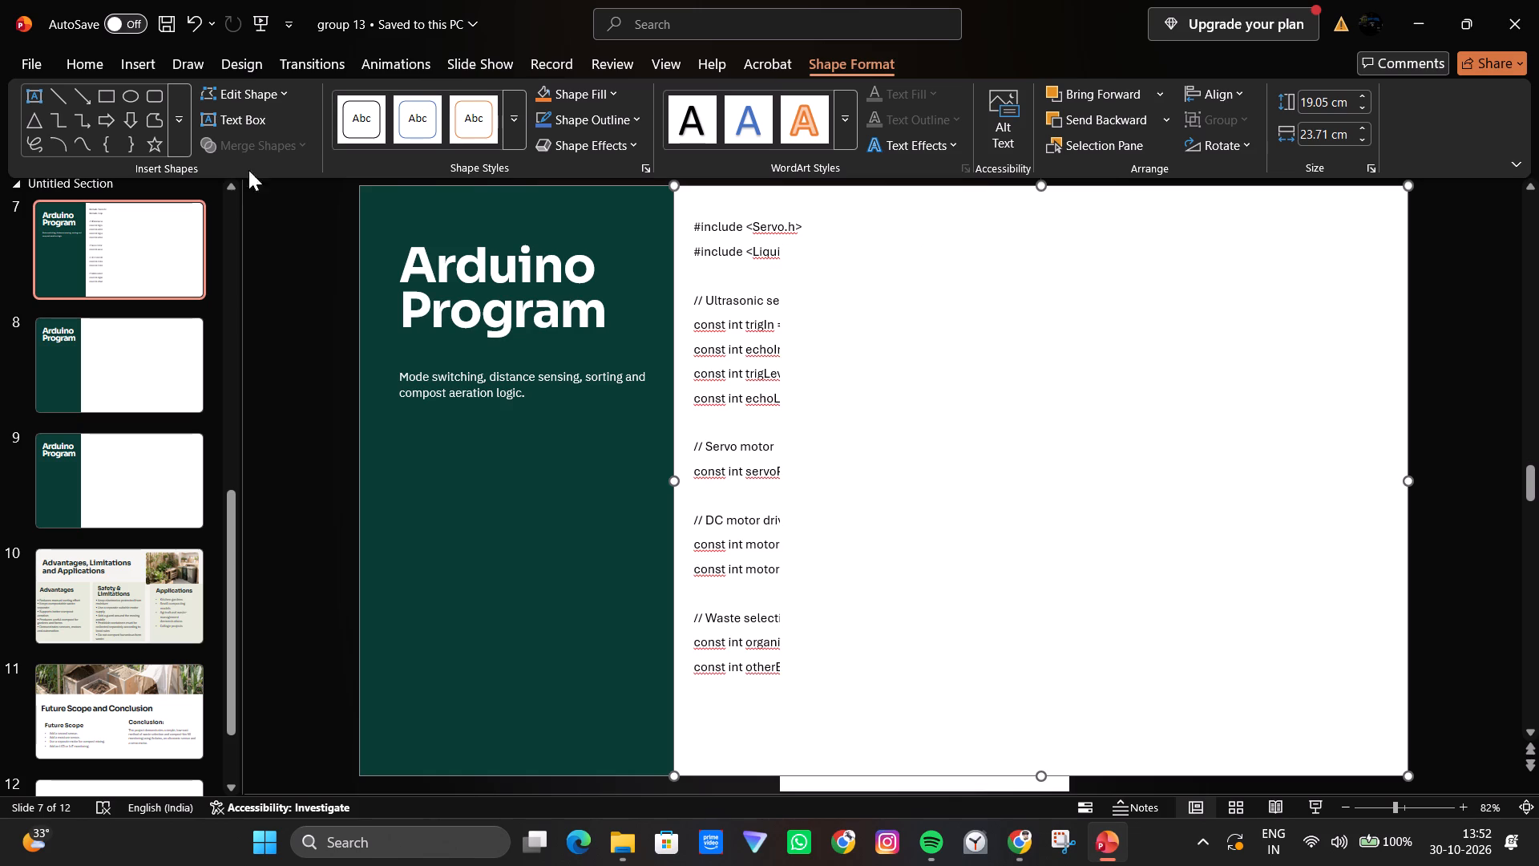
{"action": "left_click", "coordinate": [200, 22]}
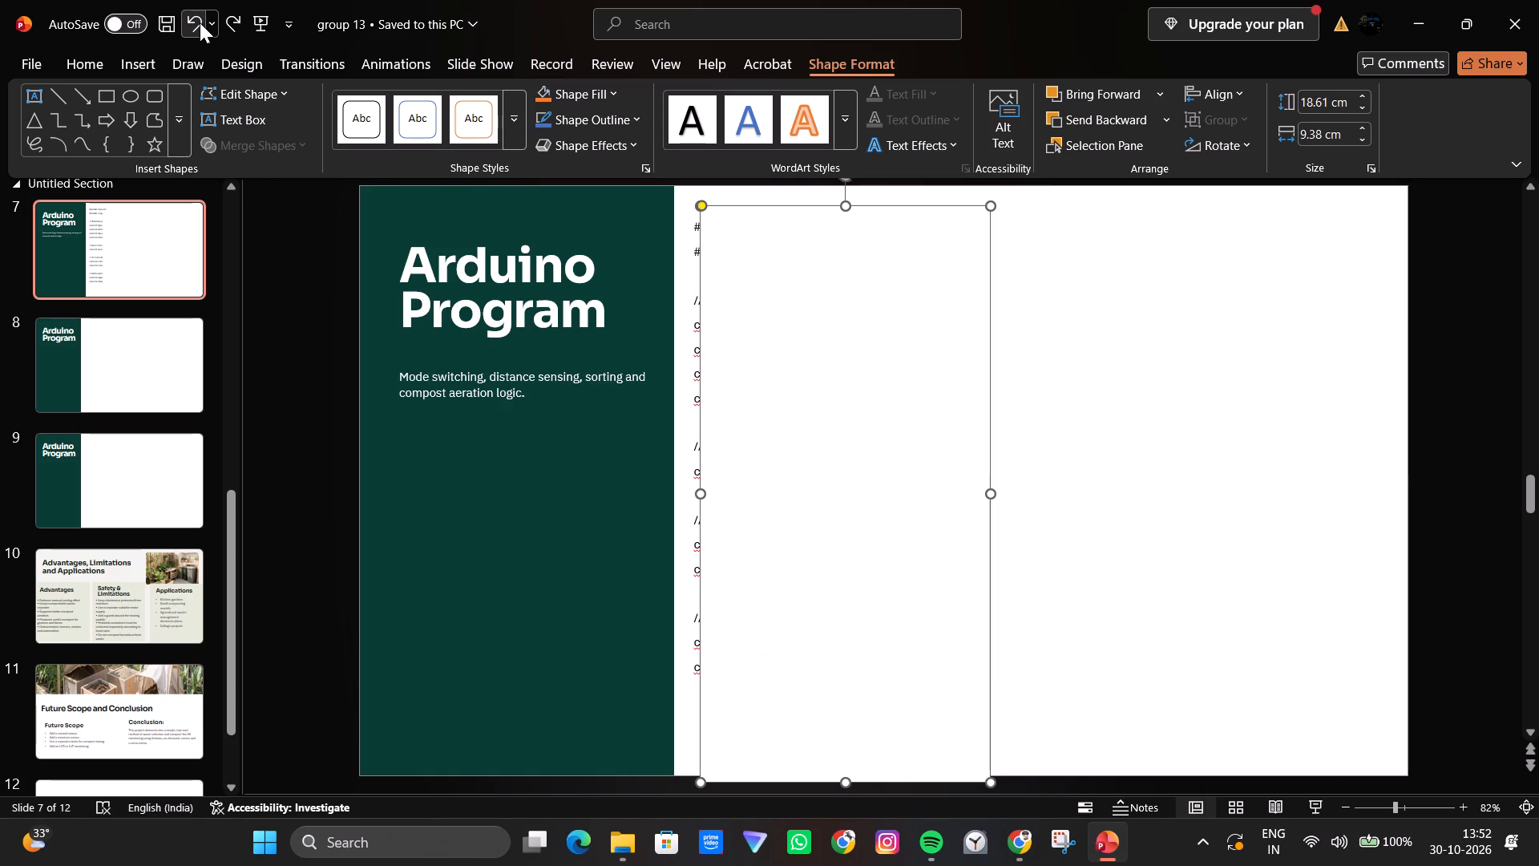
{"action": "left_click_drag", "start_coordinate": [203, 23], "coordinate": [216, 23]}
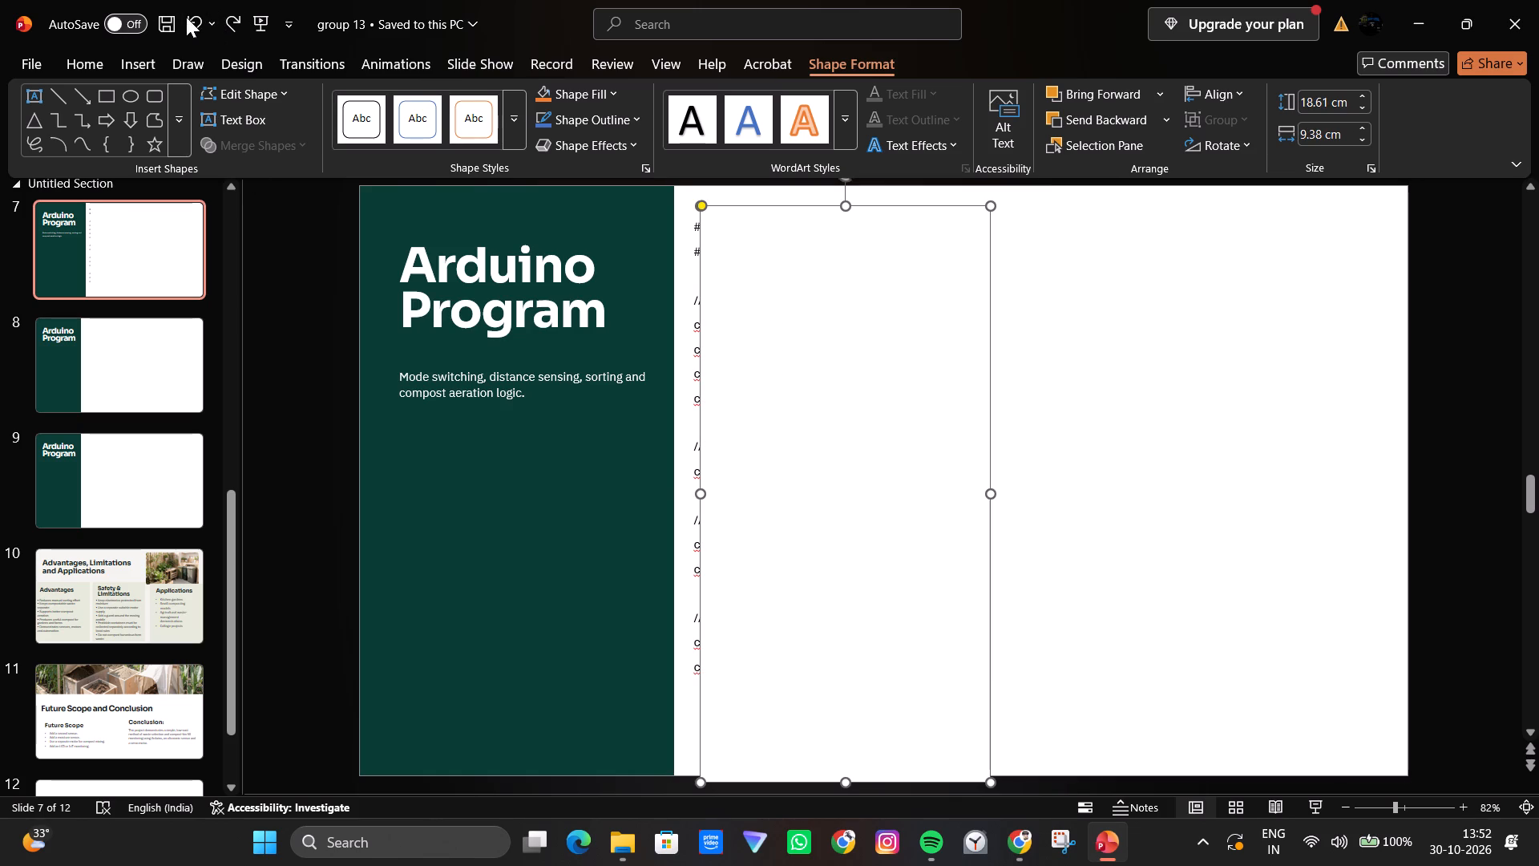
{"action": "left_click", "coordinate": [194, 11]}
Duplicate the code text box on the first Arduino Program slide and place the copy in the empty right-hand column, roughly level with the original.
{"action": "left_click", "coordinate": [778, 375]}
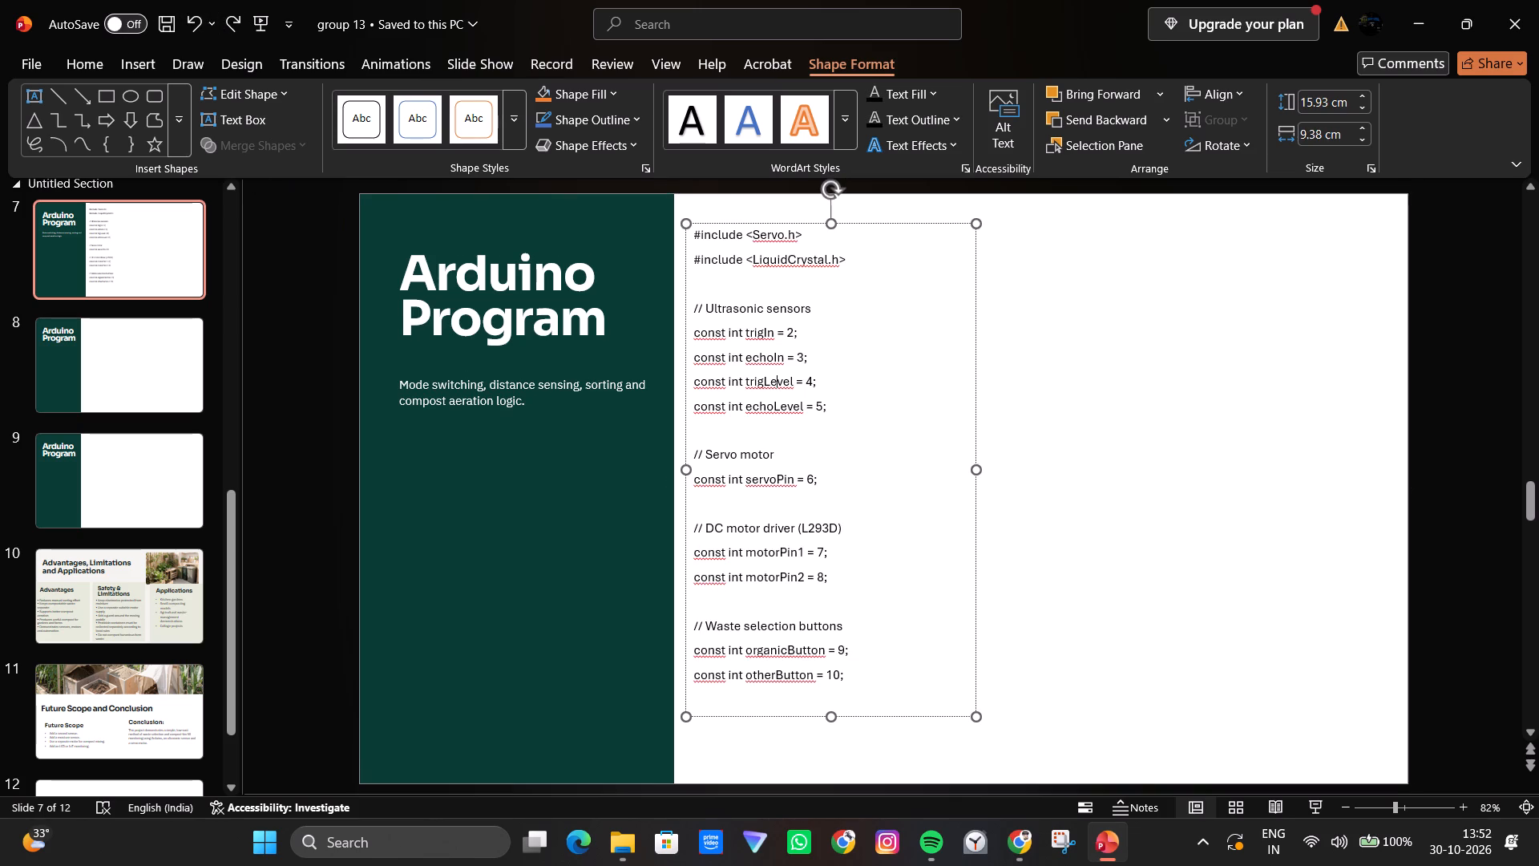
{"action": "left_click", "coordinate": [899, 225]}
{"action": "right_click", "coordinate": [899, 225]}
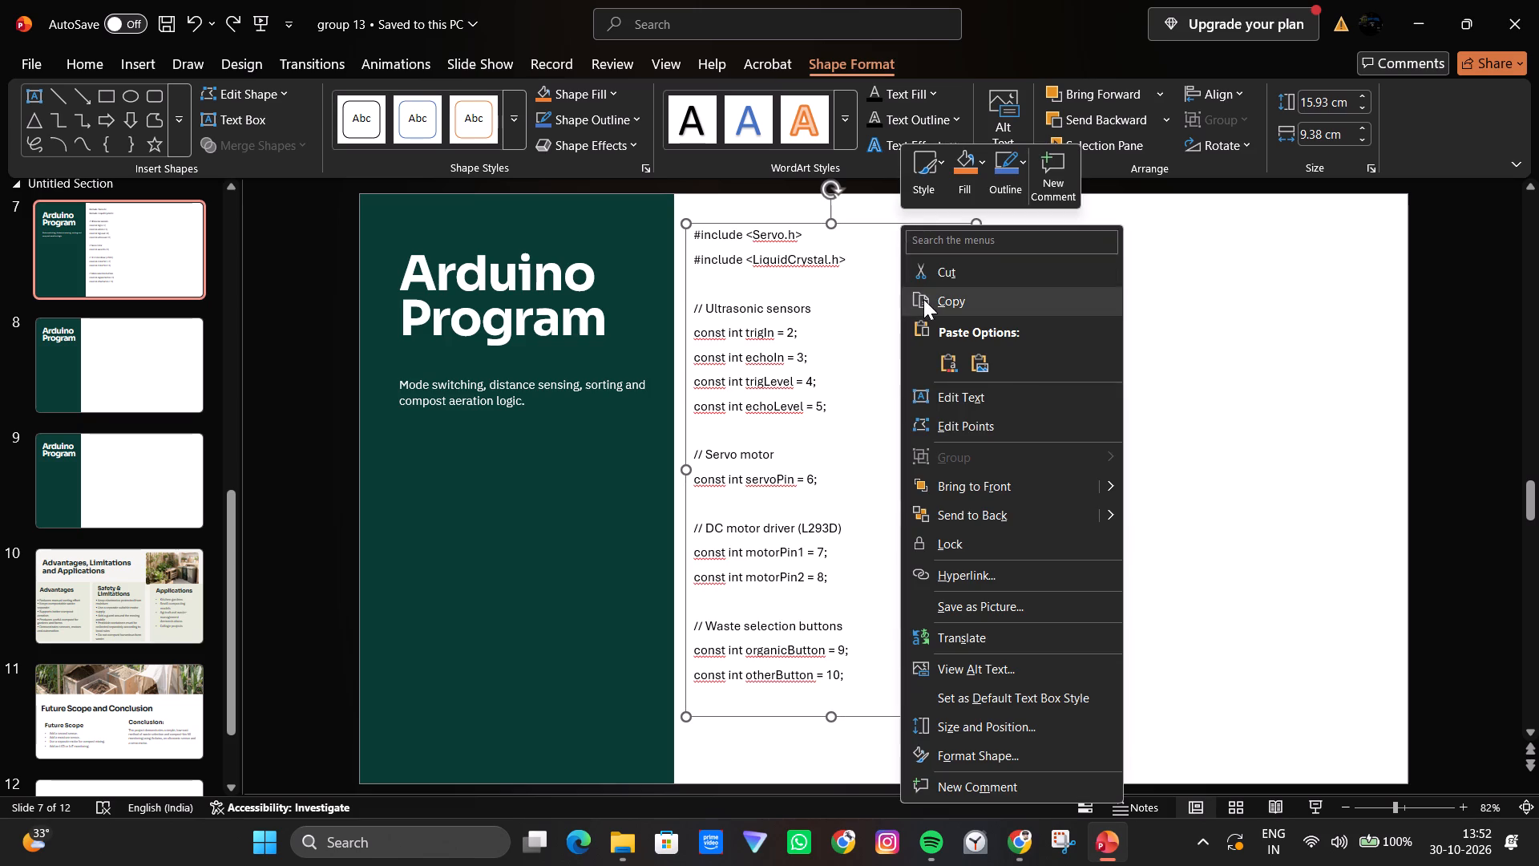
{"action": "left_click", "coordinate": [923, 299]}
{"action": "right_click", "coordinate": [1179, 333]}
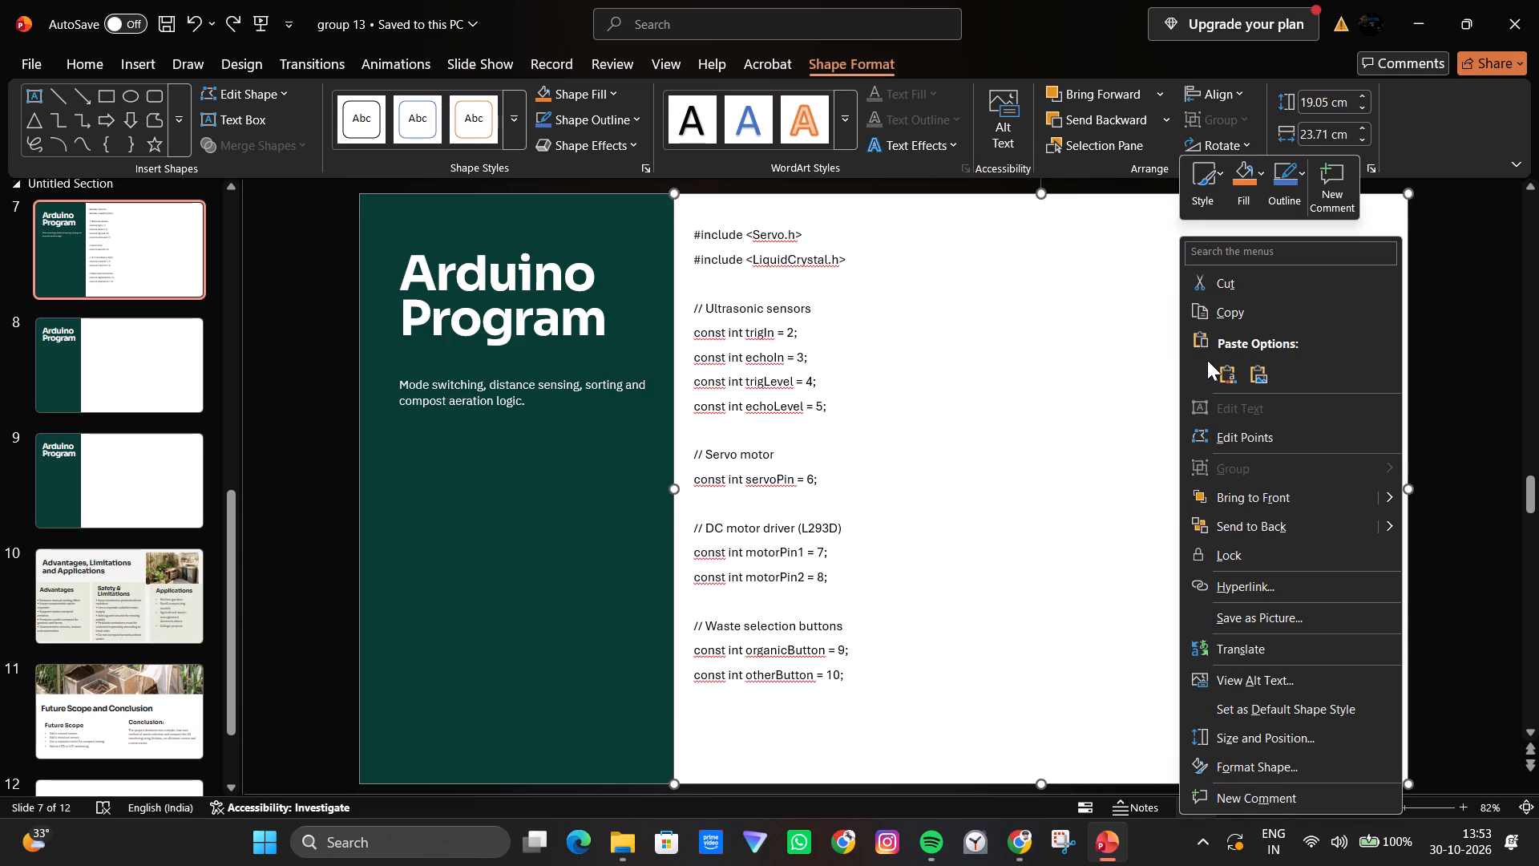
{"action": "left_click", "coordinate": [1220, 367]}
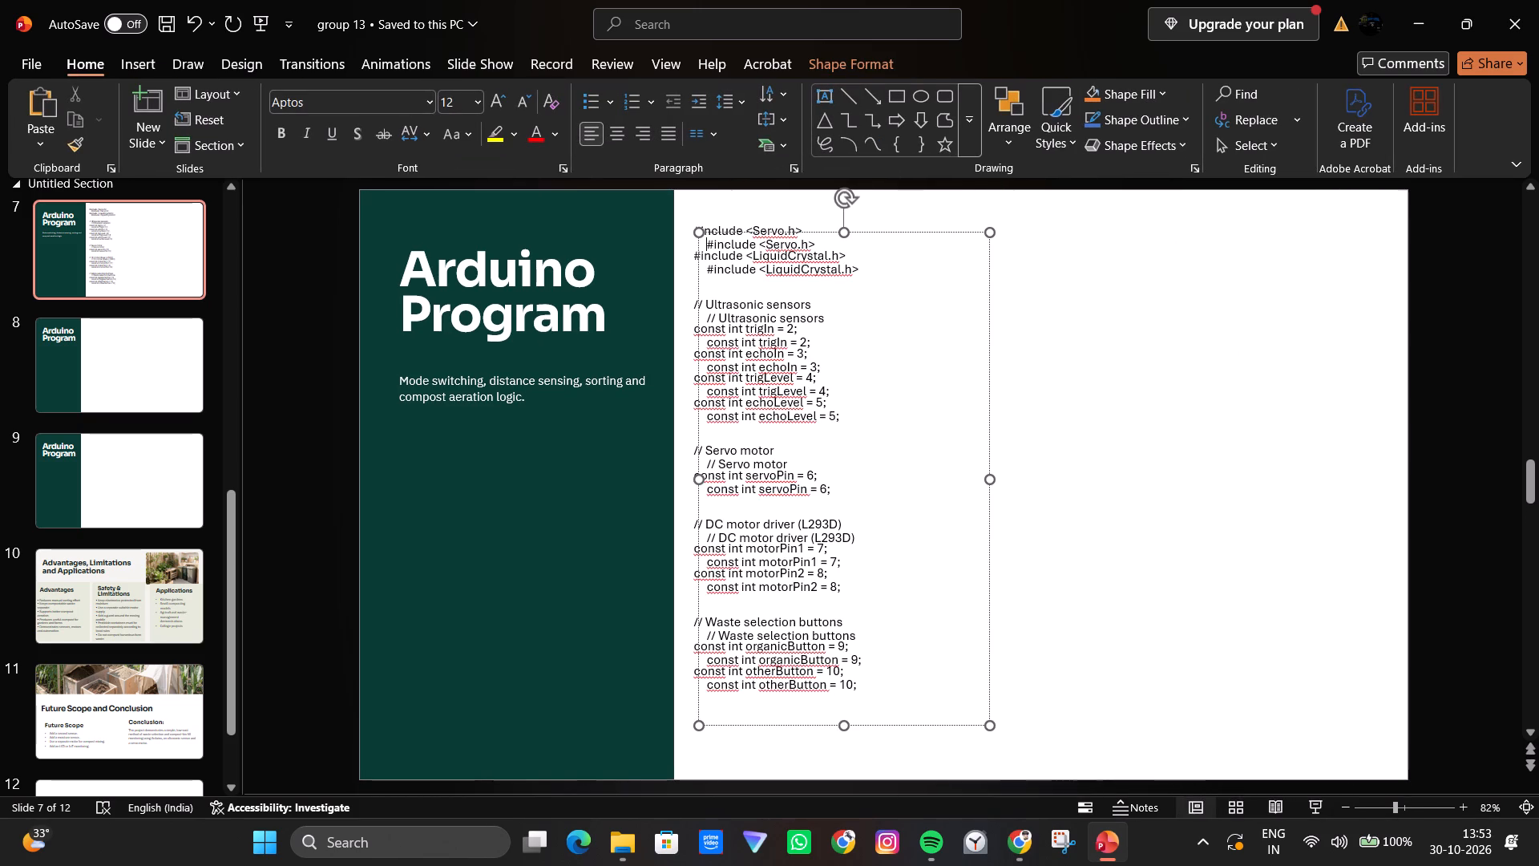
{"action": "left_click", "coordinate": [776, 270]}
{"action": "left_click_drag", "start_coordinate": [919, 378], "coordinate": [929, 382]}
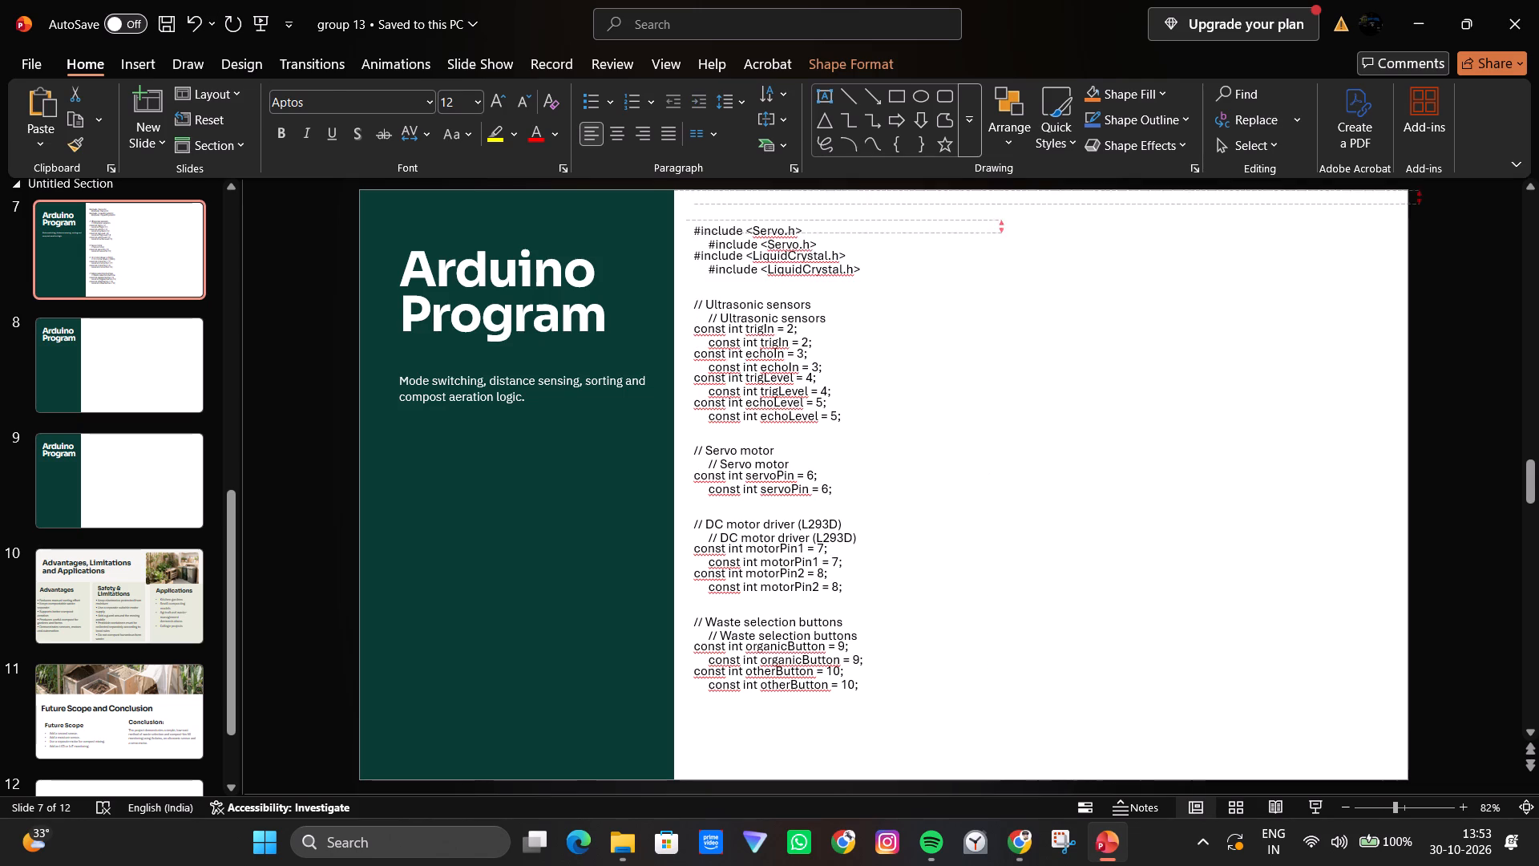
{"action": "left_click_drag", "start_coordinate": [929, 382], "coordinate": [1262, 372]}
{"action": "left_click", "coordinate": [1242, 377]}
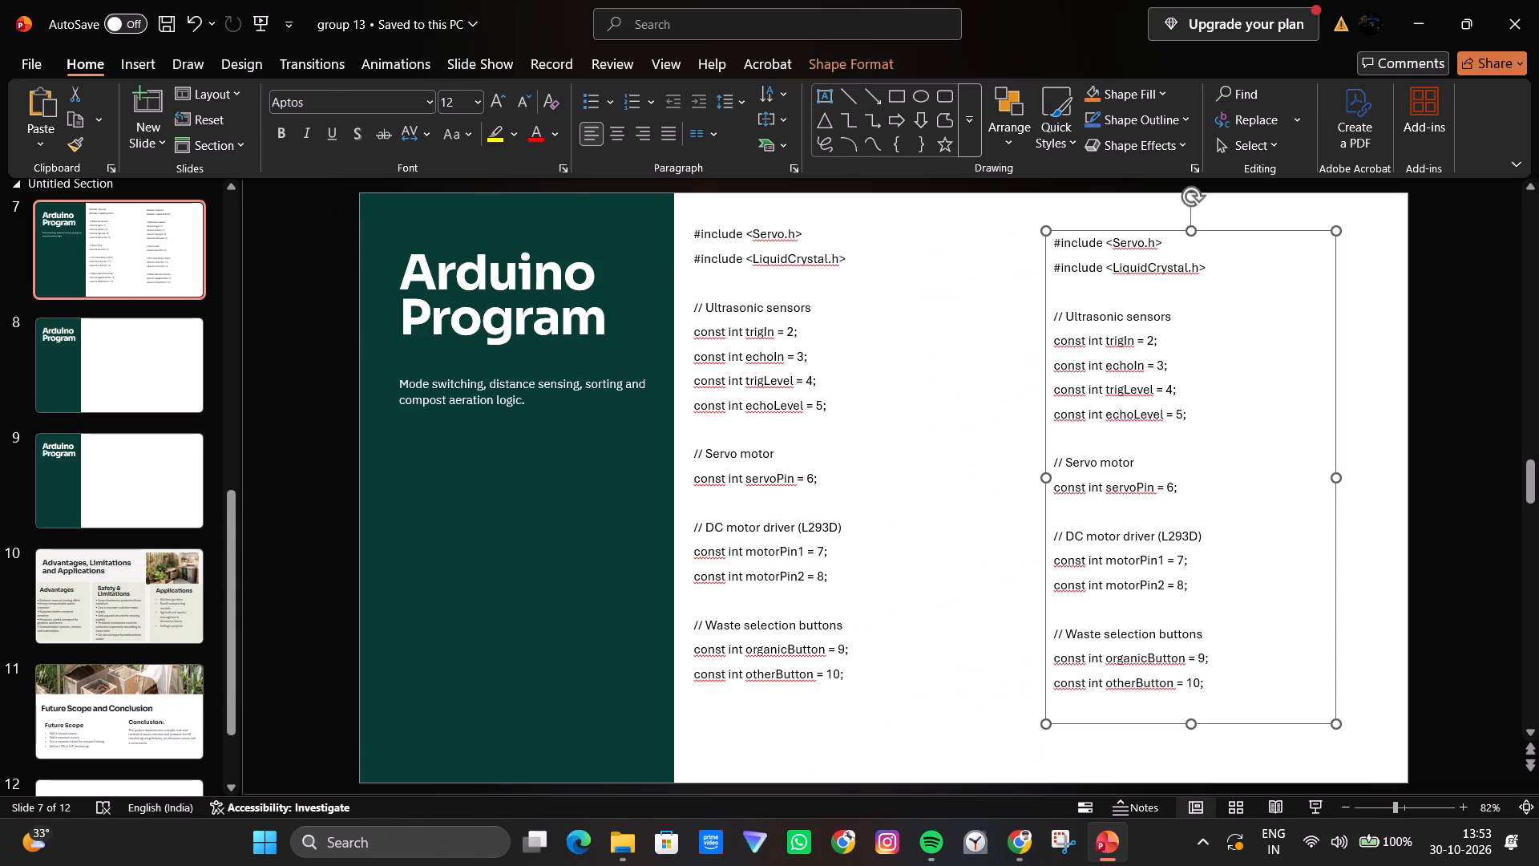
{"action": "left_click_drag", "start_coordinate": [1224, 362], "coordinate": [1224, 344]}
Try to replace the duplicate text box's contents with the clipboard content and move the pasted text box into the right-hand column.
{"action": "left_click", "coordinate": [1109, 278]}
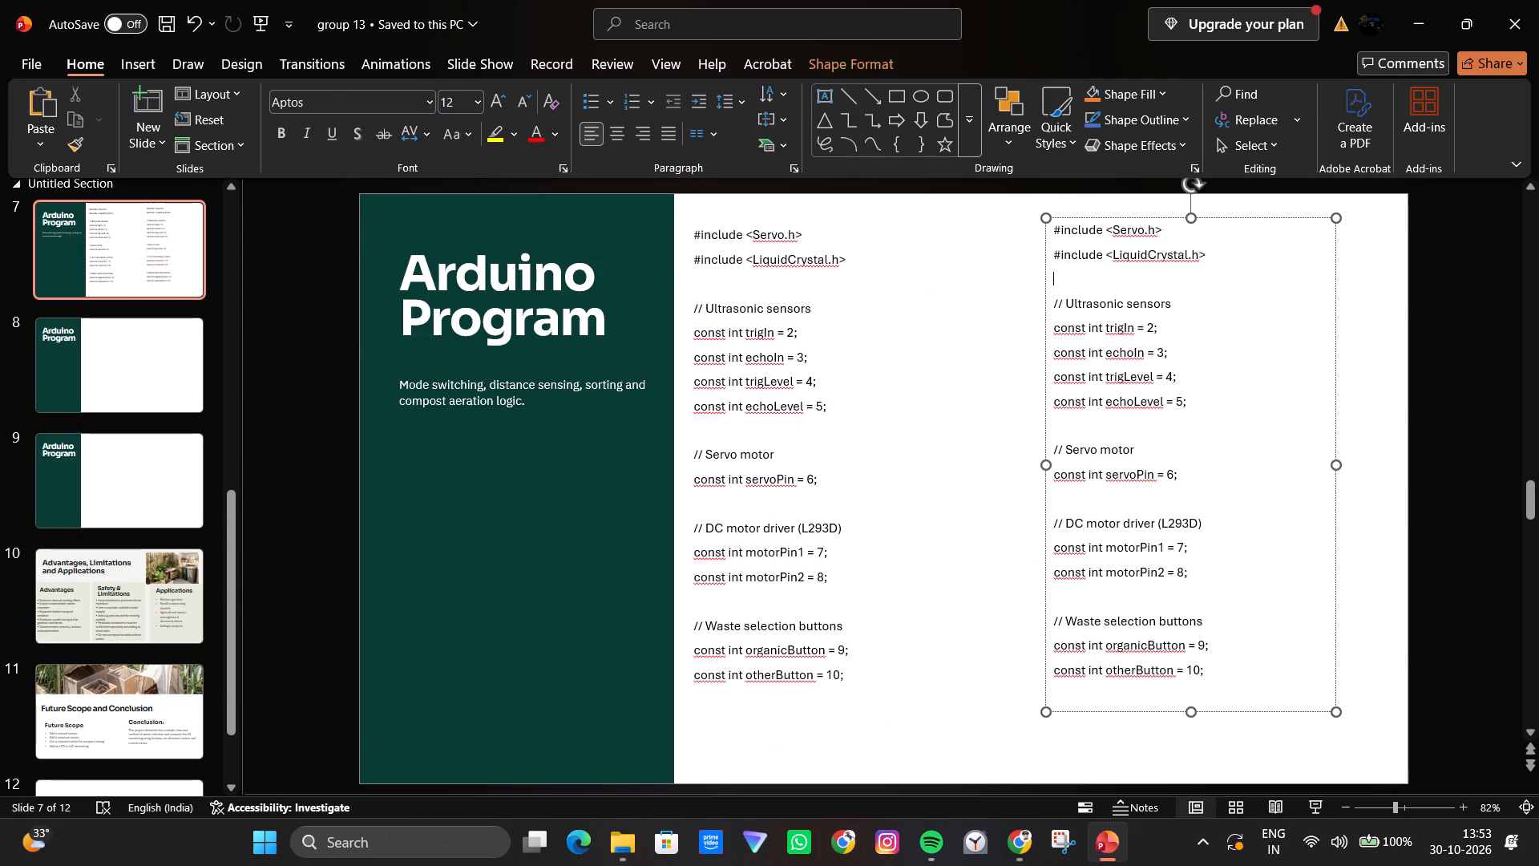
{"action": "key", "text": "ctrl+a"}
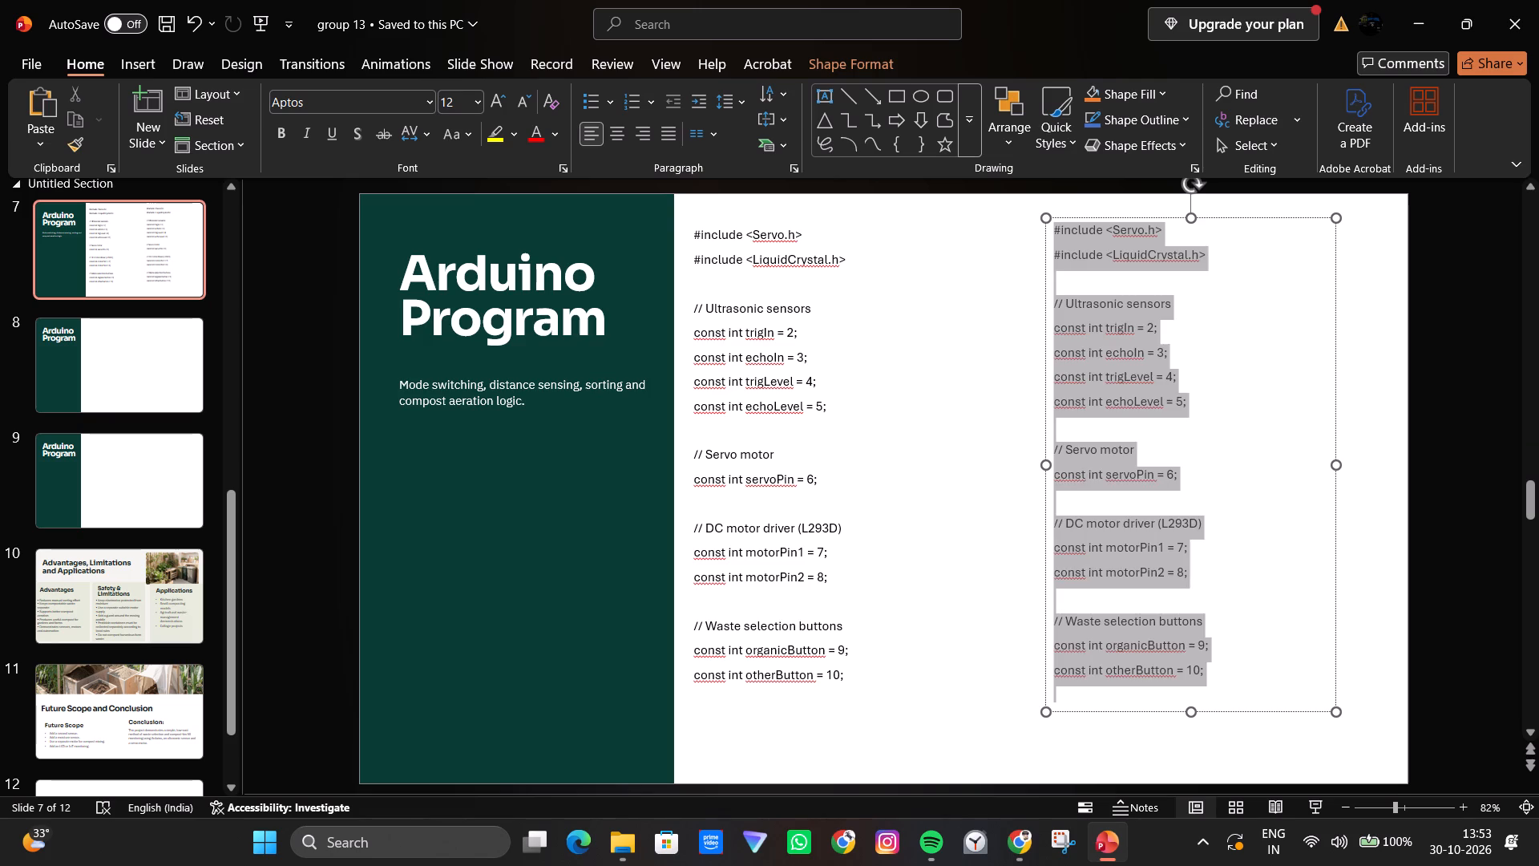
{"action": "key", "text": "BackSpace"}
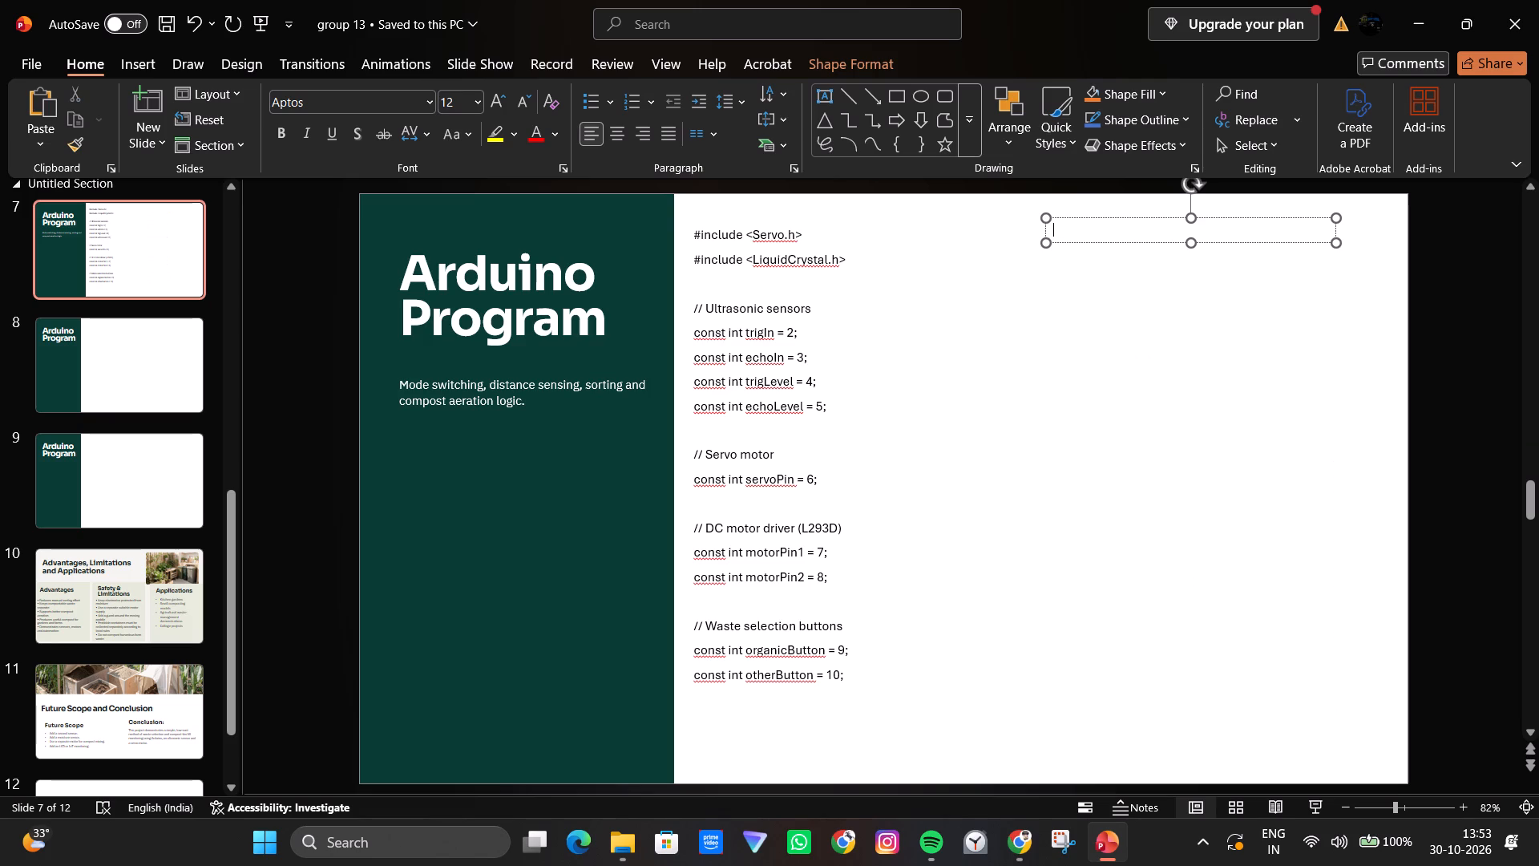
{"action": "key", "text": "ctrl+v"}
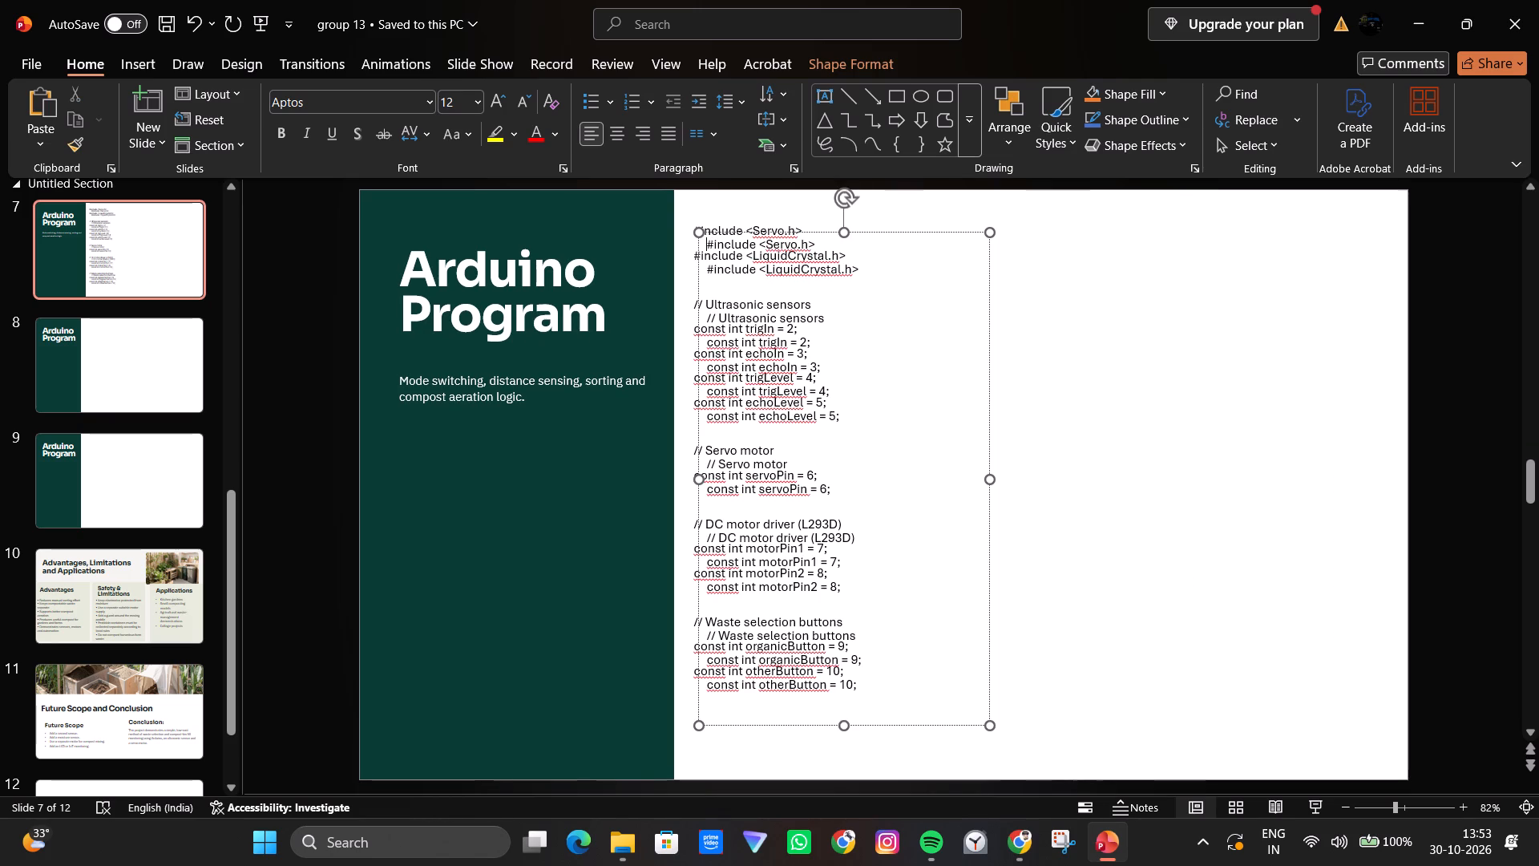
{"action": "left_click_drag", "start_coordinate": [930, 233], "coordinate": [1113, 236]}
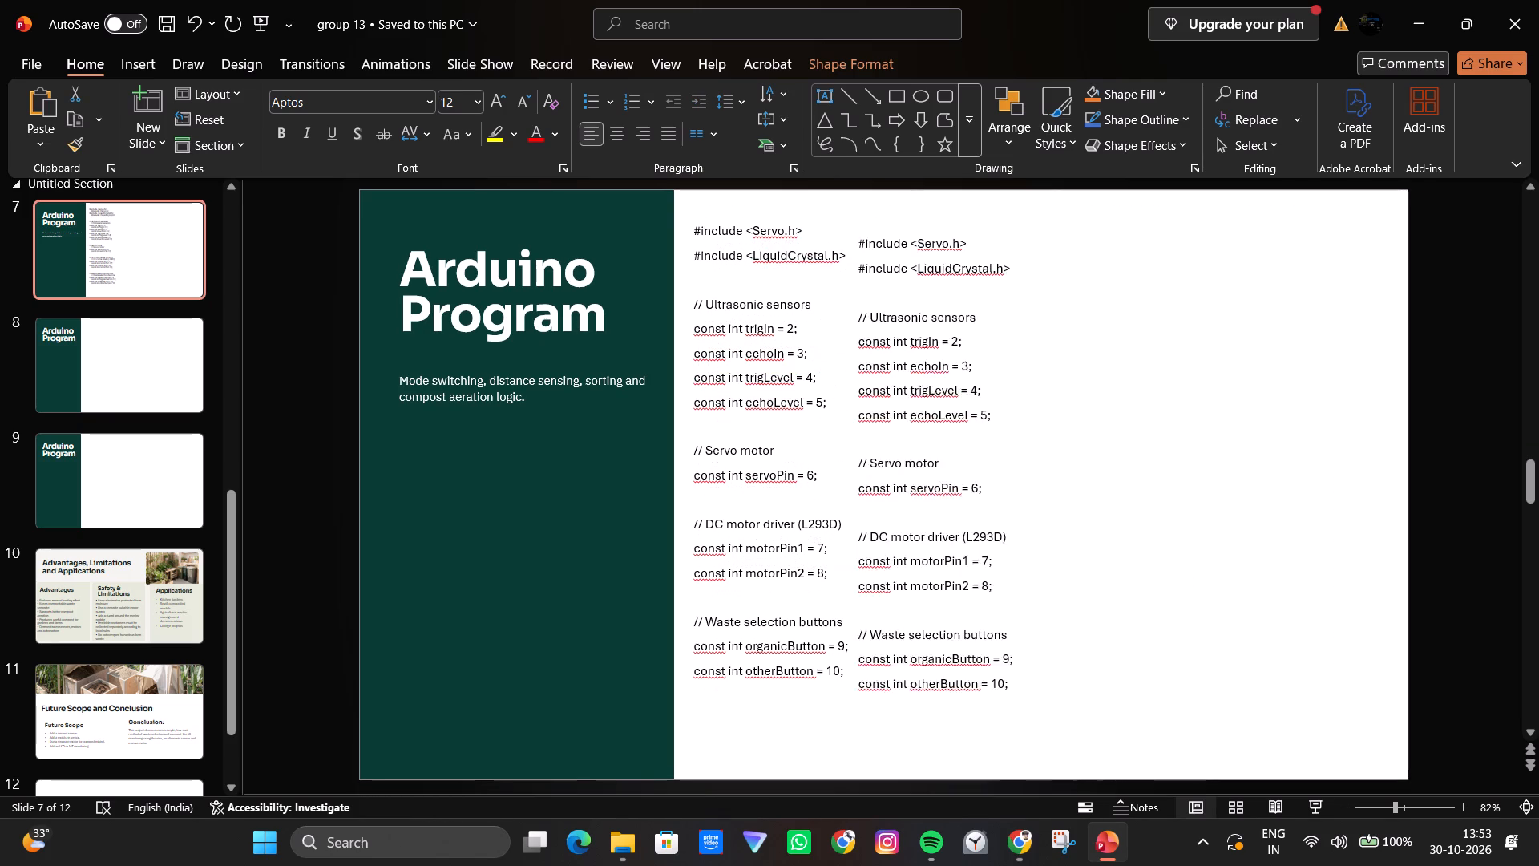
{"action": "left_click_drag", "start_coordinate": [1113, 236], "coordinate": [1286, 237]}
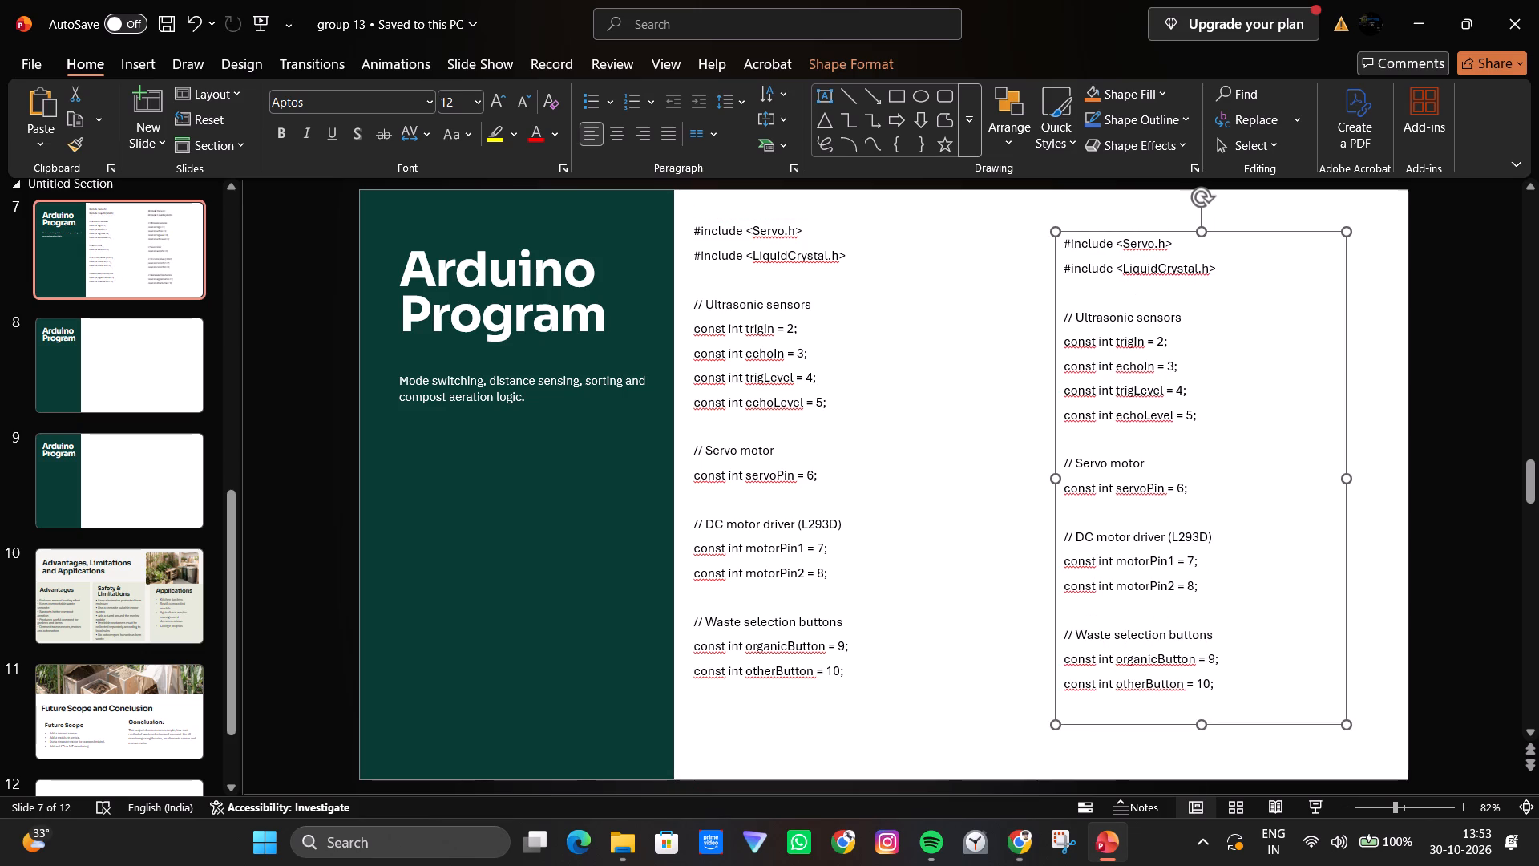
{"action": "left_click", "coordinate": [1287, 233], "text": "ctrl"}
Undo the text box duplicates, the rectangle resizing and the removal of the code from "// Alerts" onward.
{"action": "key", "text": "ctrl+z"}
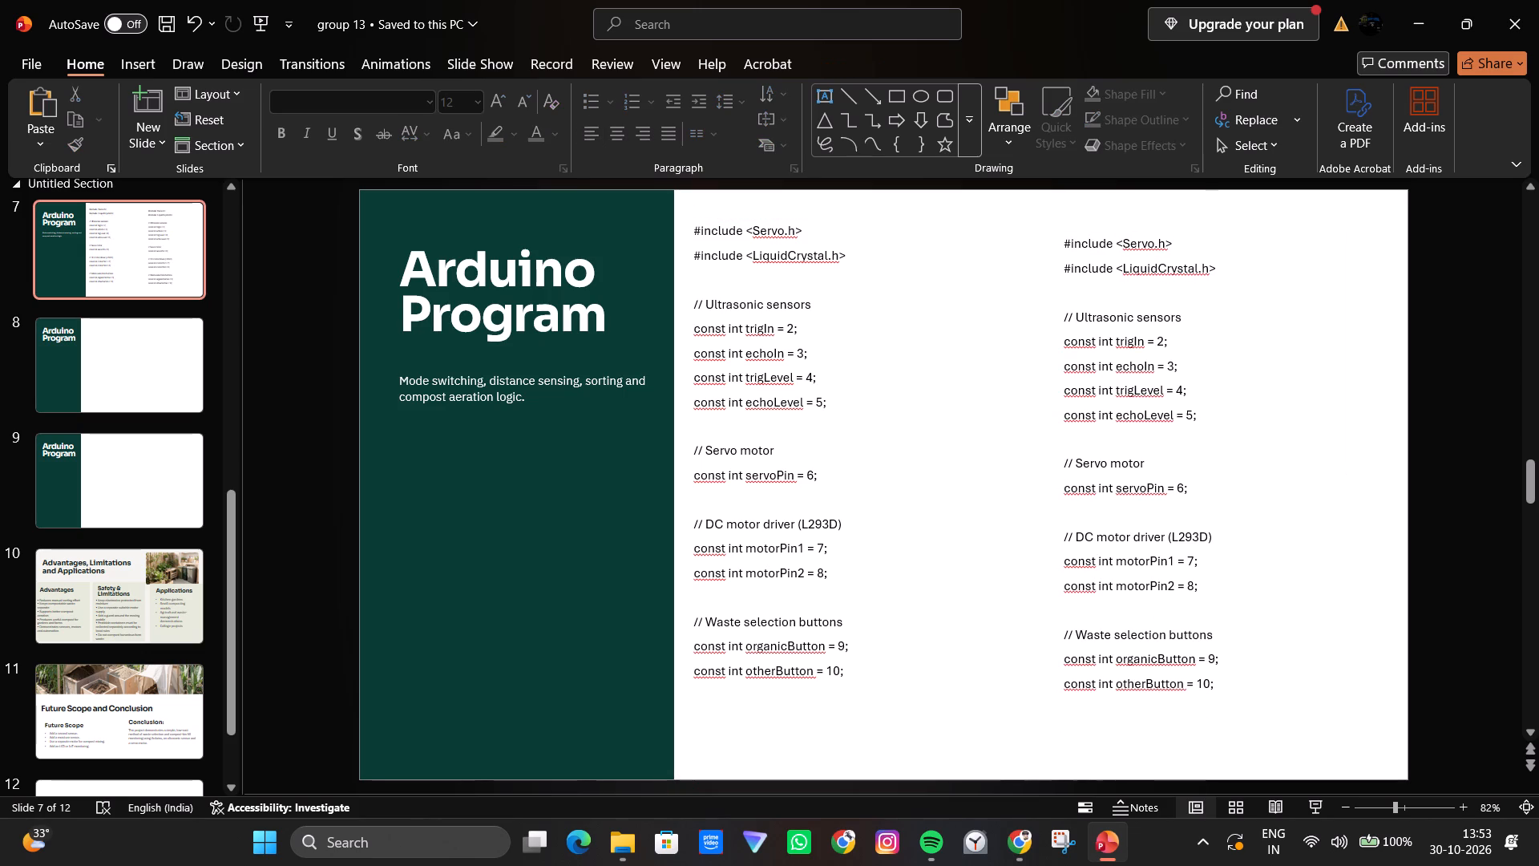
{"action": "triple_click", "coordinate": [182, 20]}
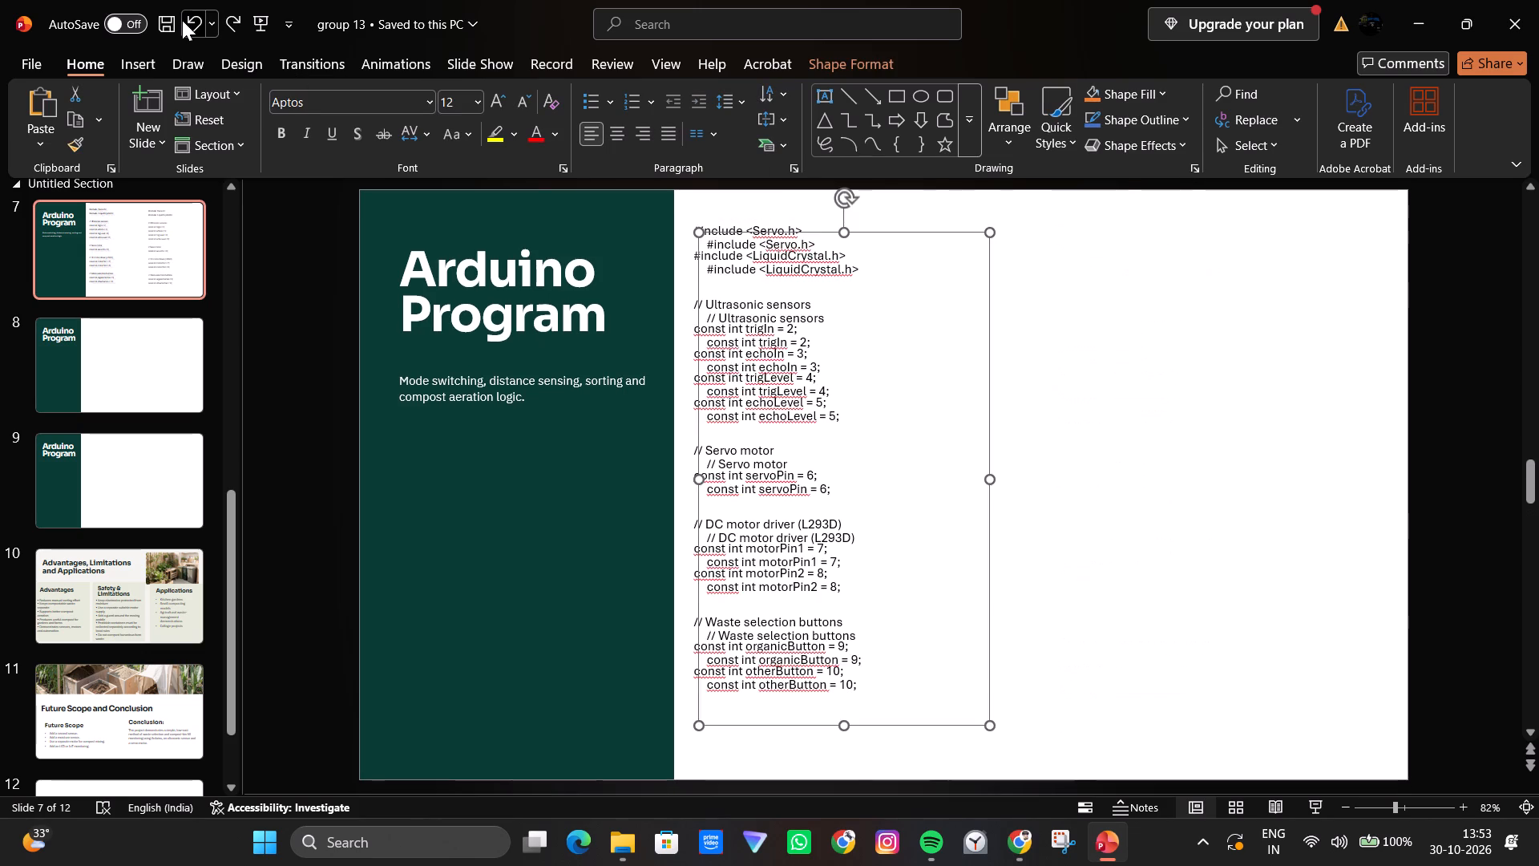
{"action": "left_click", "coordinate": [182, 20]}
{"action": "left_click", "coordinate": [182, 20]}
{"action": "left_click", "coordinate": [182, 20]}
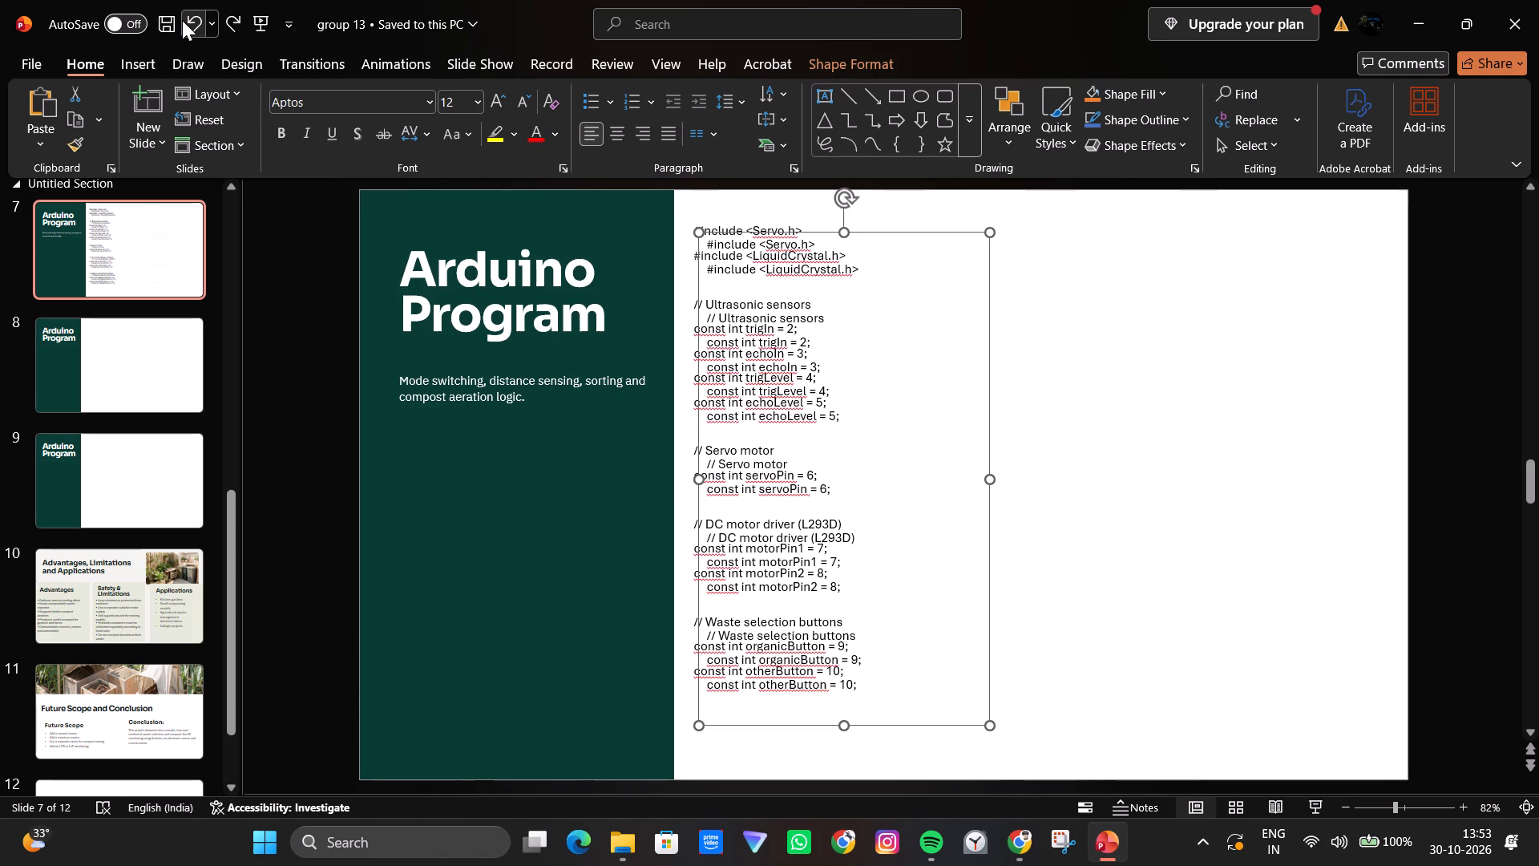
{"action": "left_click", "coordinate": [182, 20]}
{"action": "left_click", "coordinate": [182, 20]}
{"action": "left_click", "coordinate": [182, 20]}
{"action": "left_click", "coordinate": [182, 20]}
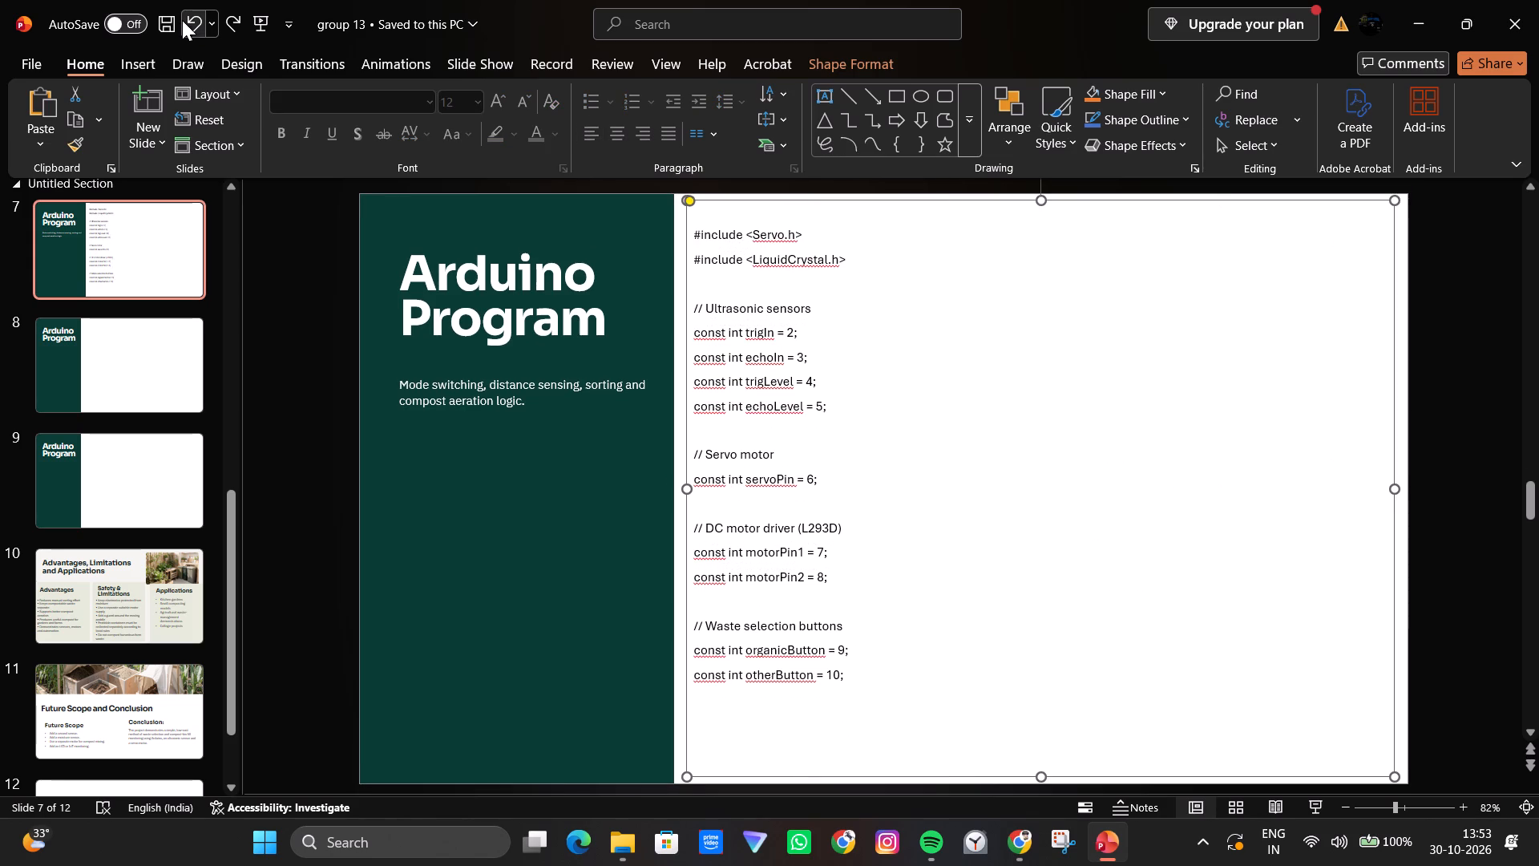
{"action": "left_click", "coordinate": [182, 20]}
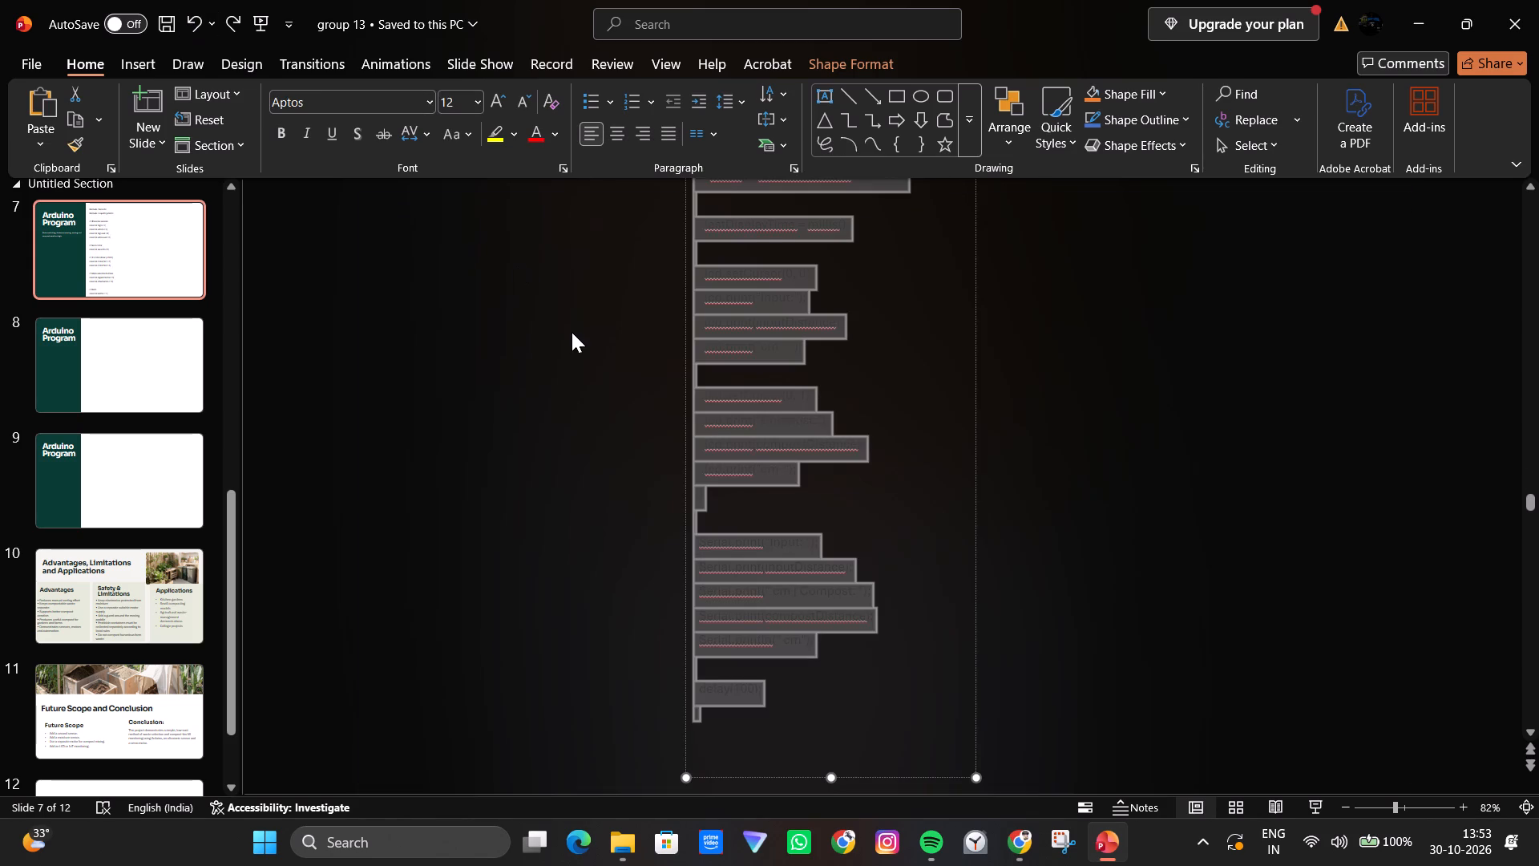
Copy the selected code from "// Alerts" through the end again and remove it from the first Arduino Program slide's text box.
{"action": "key", "text": "ctrl+c"}
{"action": "key", "text": "BackSpace"}
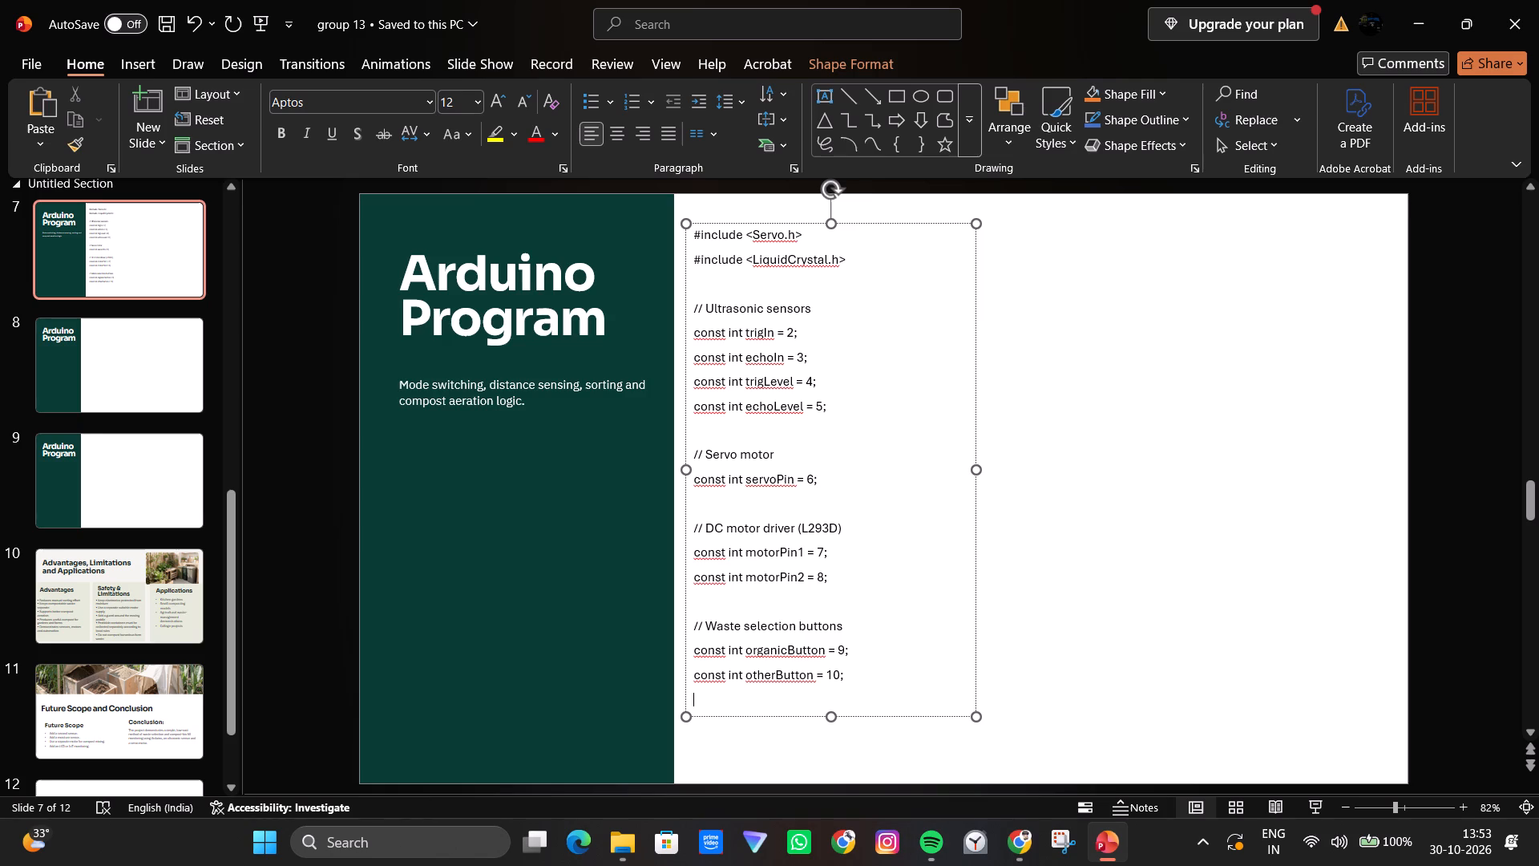
{"action": "left_click", "coordinate": [1197, 350]}
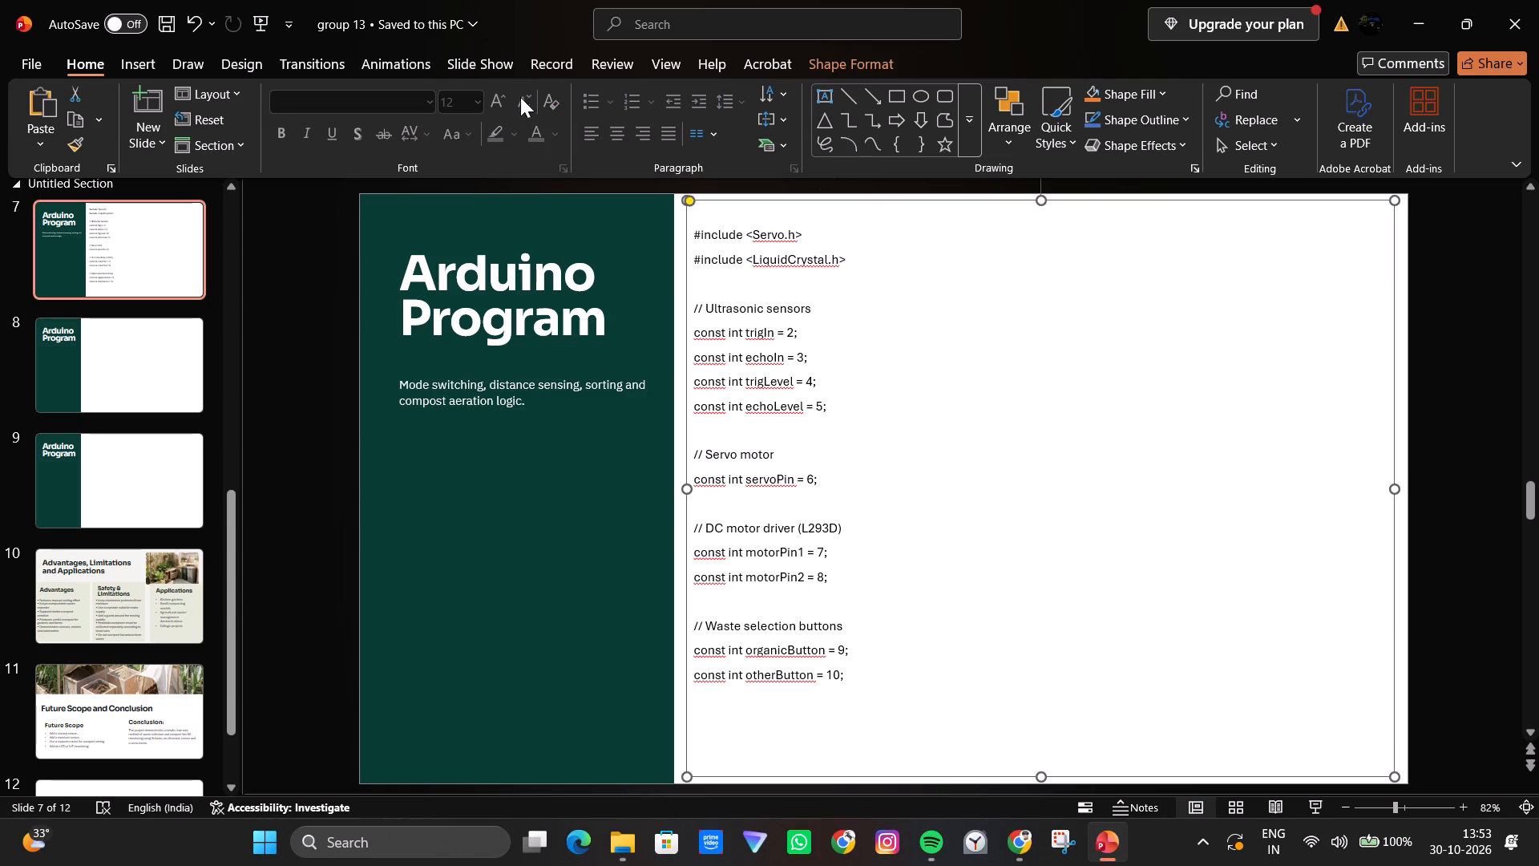
Insert a text box filling the empty right-hand column of the first Arduino Program slide and paste the copied code into it.
{"action": "left_click", "coordinate": [153, 63]}
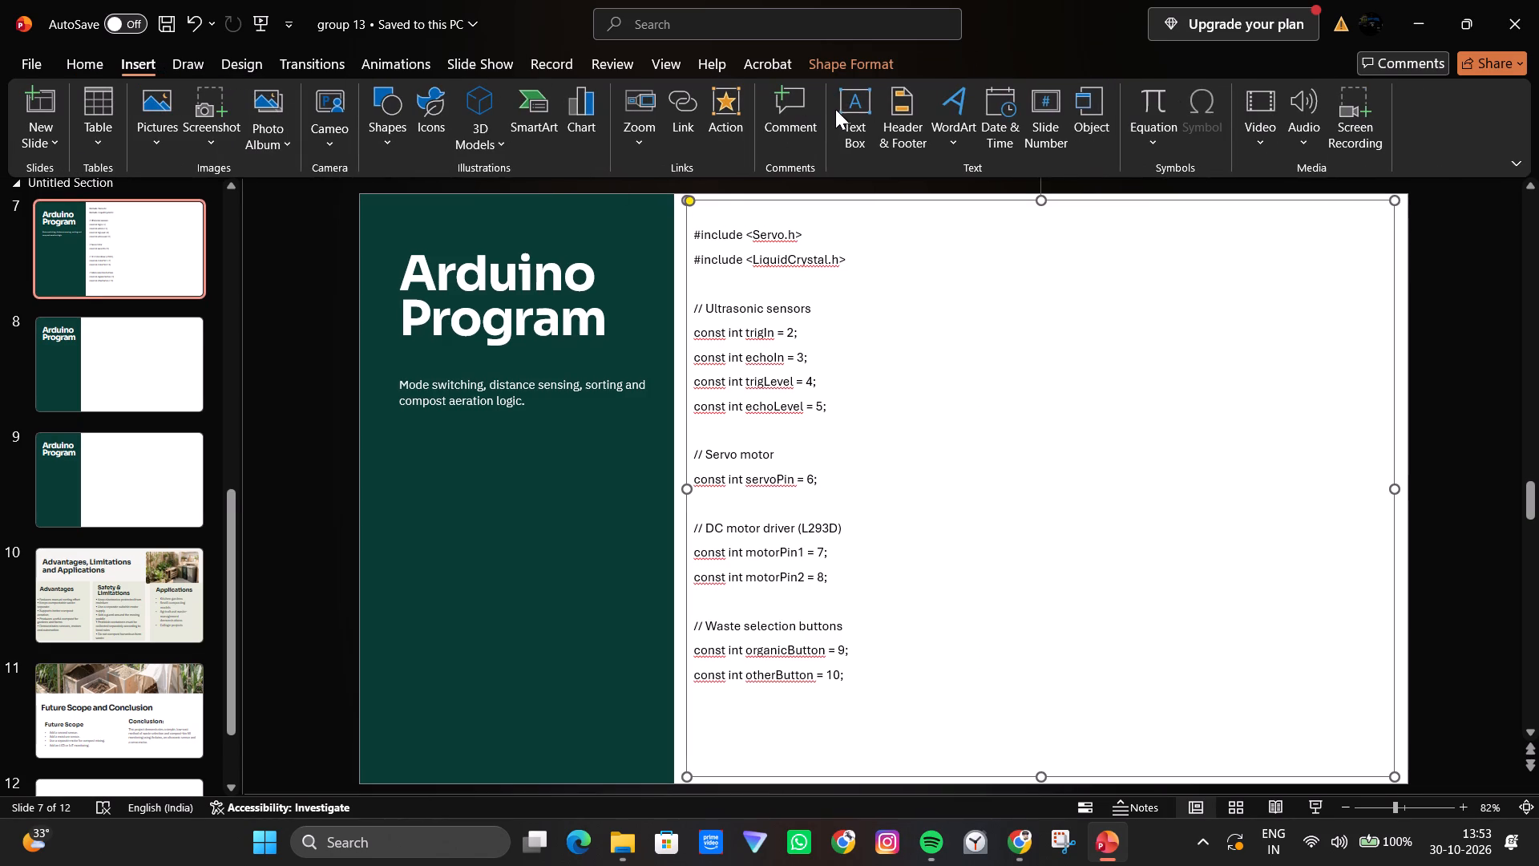
{"action": "left_click", "coordinate": [842, 112]}
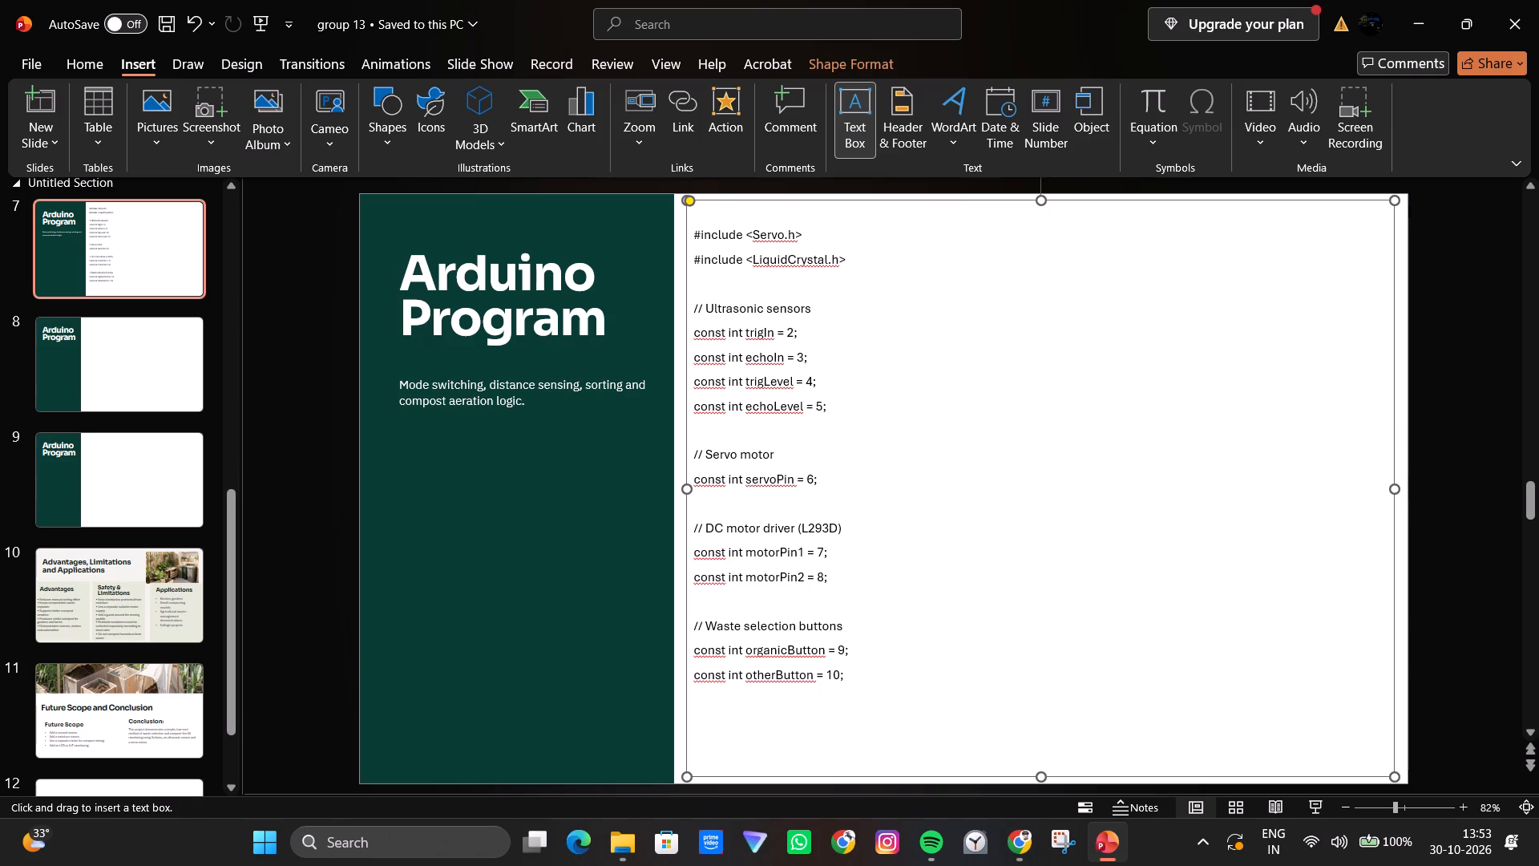
{"action": "left_click", "coordinate": [944, 229]}
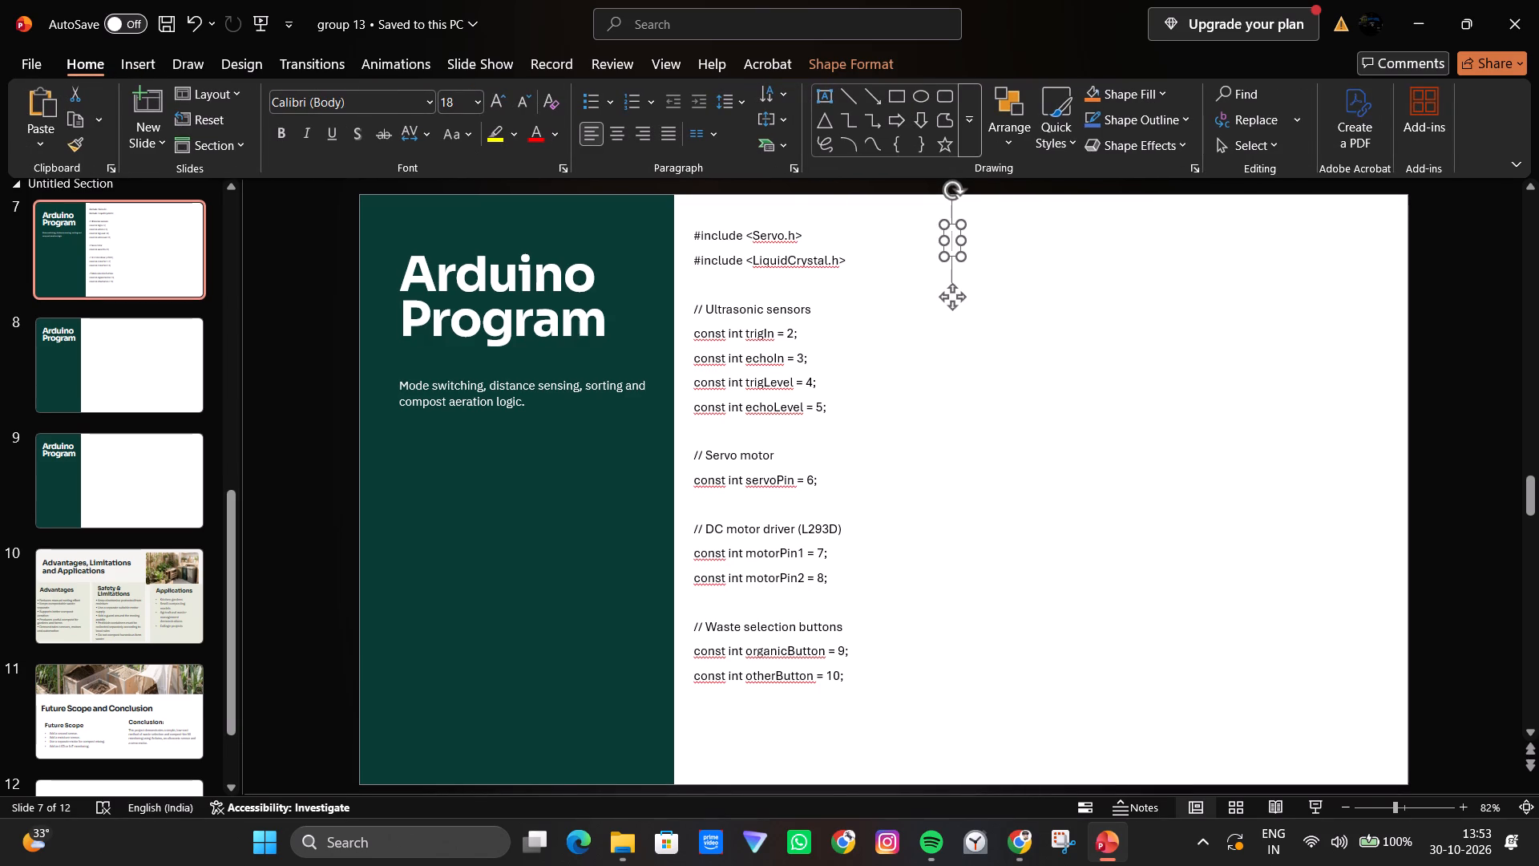
{"action": "left_click_drag", "start_coordinate": [958, 257], "coordinate": [1079, 393]}
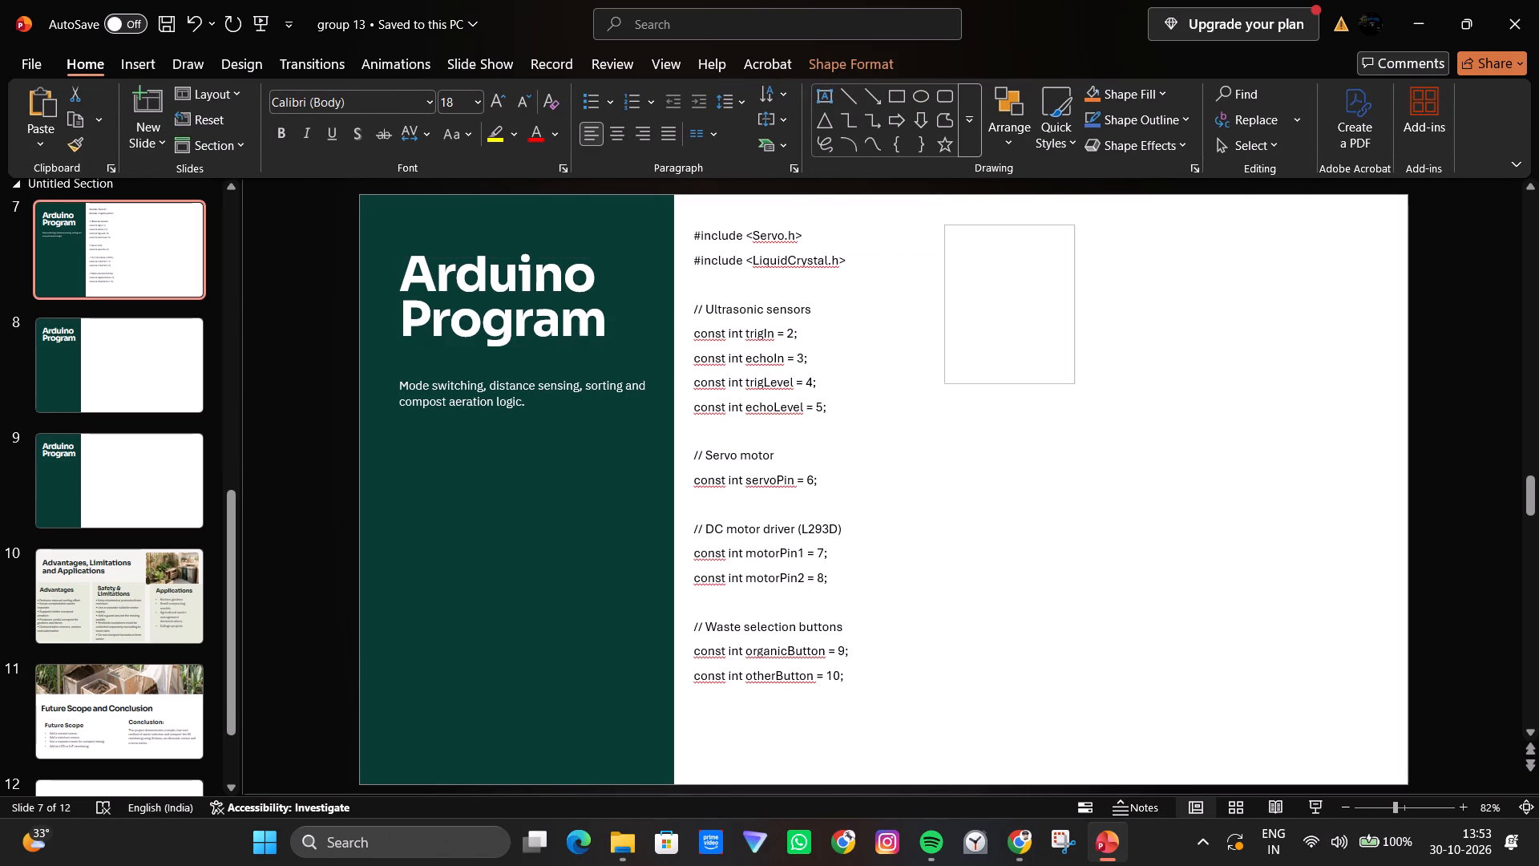
{"action": "left_click_drag", "start_coordinate": [1079, 393], "coordinate": [1378, 738]}
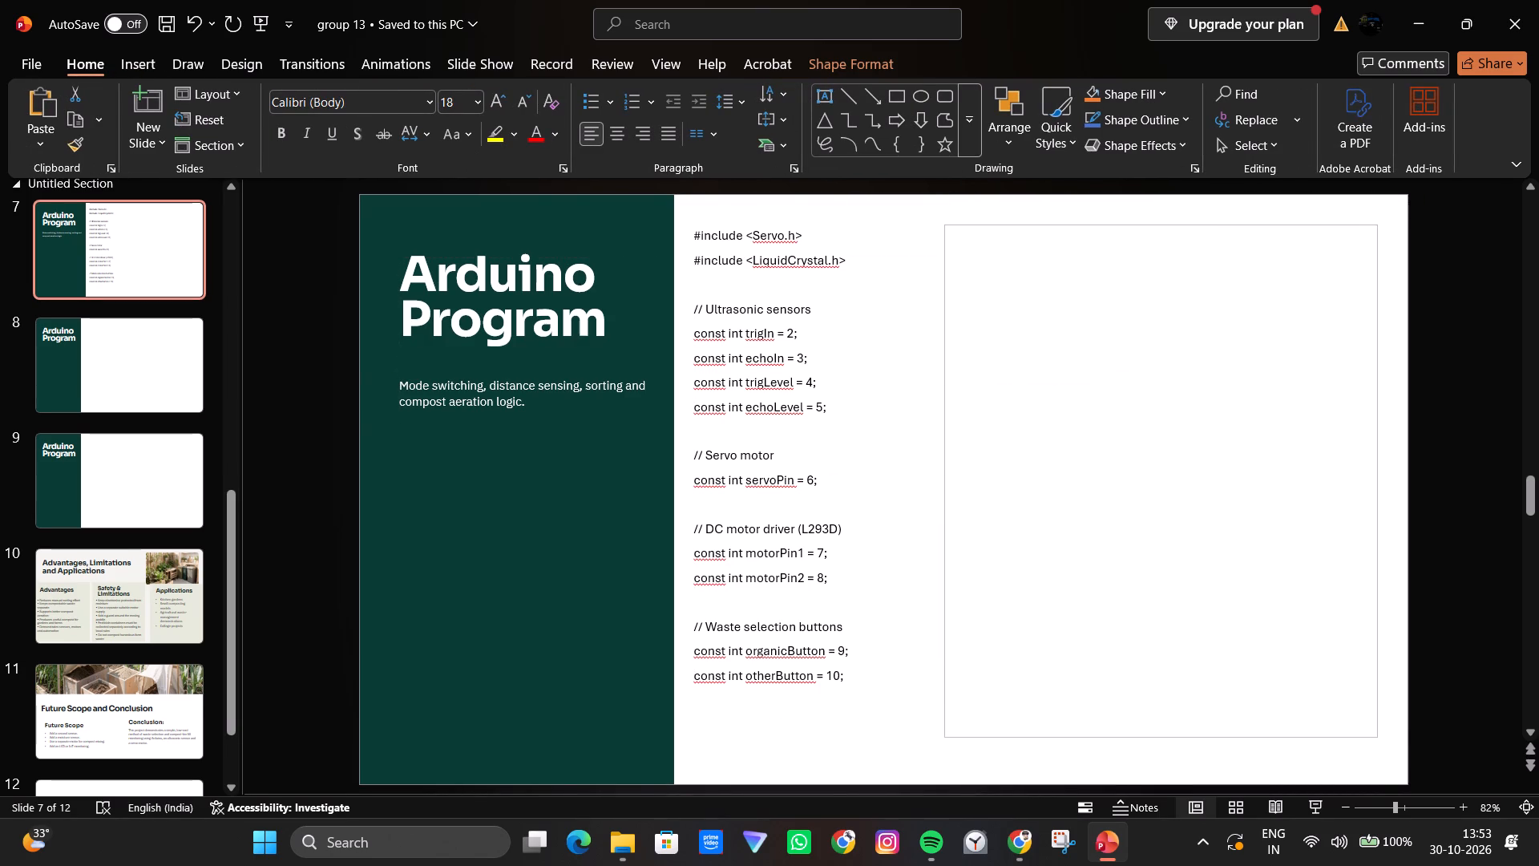
{"action": "left_click_drag", "start_coordinate": [1378, 738], "coordinate": [1380, 739]}
{"action": "left_click", "coordinate": [987, 243]}
{"action": "double_click", "coordinate": [1016, 253]}
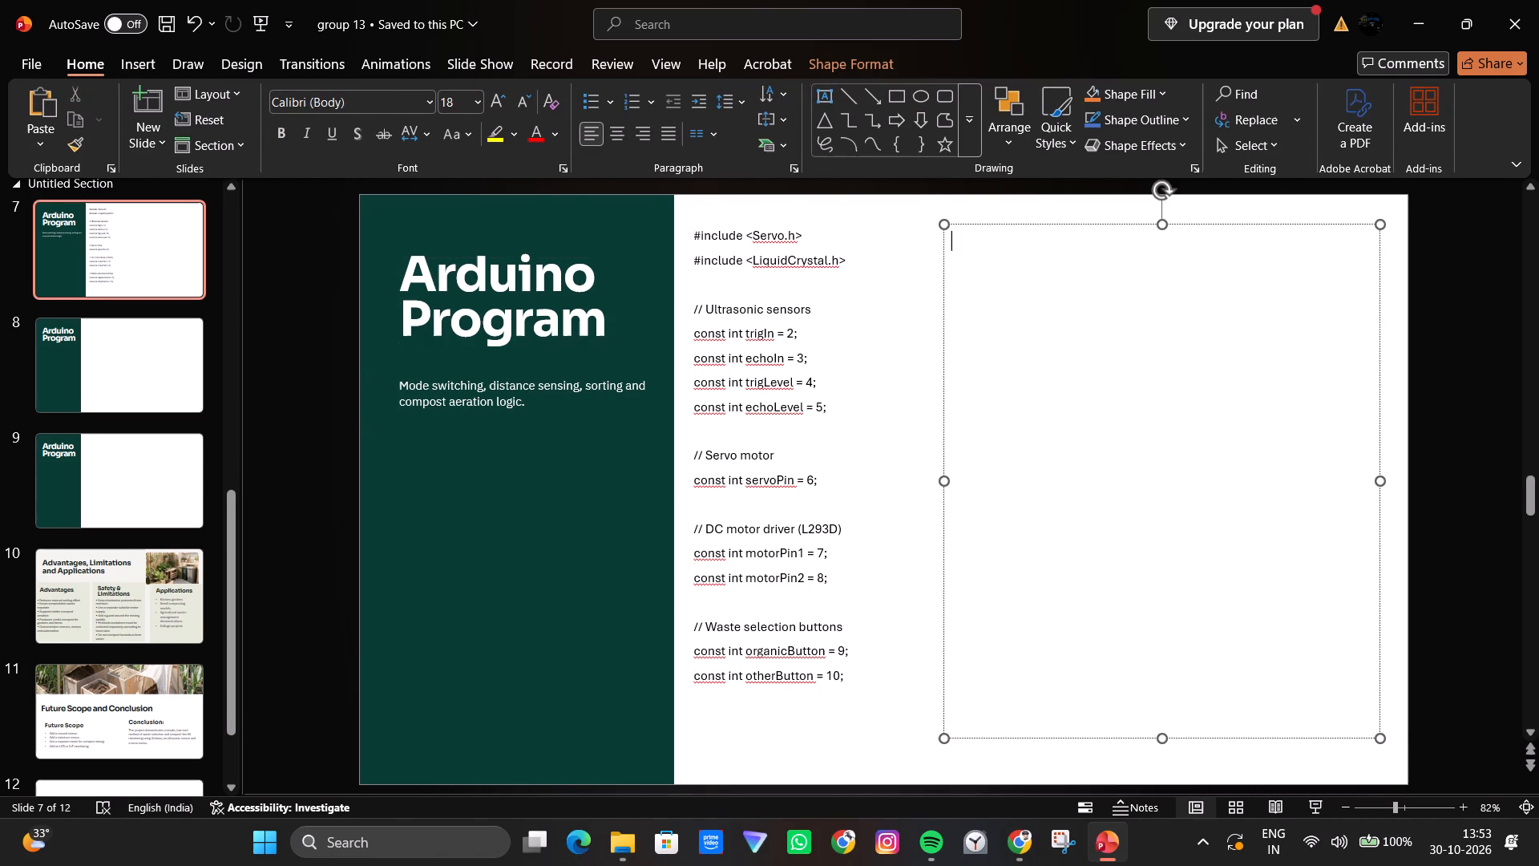
{"action": "key", "text": "ctrl+v"}
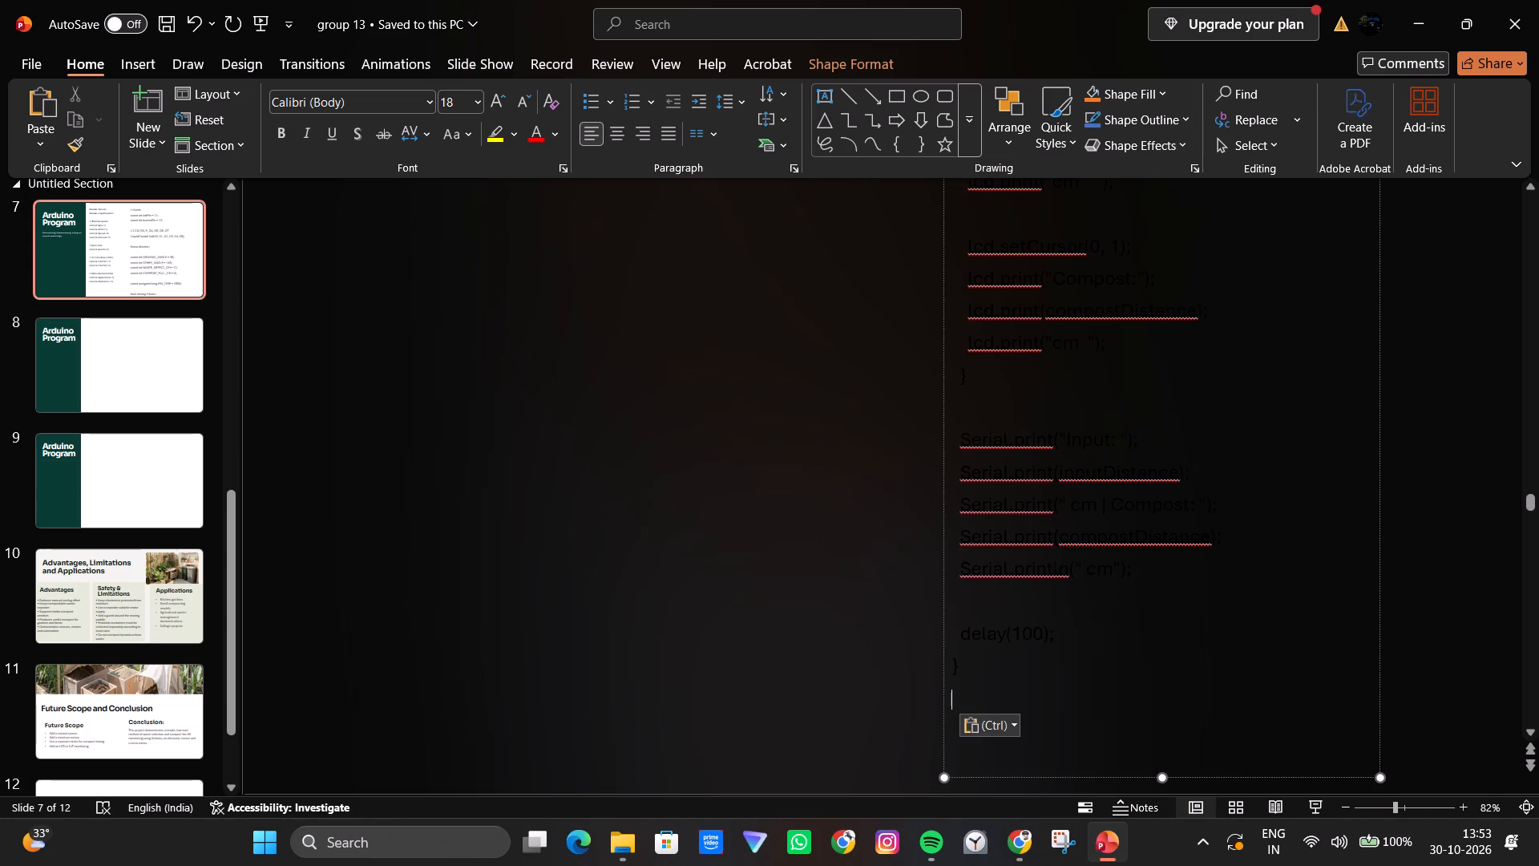
Copy the code from "const unsigned long MIX_TIME = 2500;" through the end and remove it from the right-hand column's text box.
{"action": "scroll", "coordinate": [1169, 332], "scroll_direction": "up", "scroll_amount": 20}
{"action": "scroll", "coordinate": [1169, 332], "scroll_direction": "up", "scroll_amount": 20}
{"action": "scroll", "coordinate": [1169, 332], "scroll_direction": "up", "scroll_amount": 1}
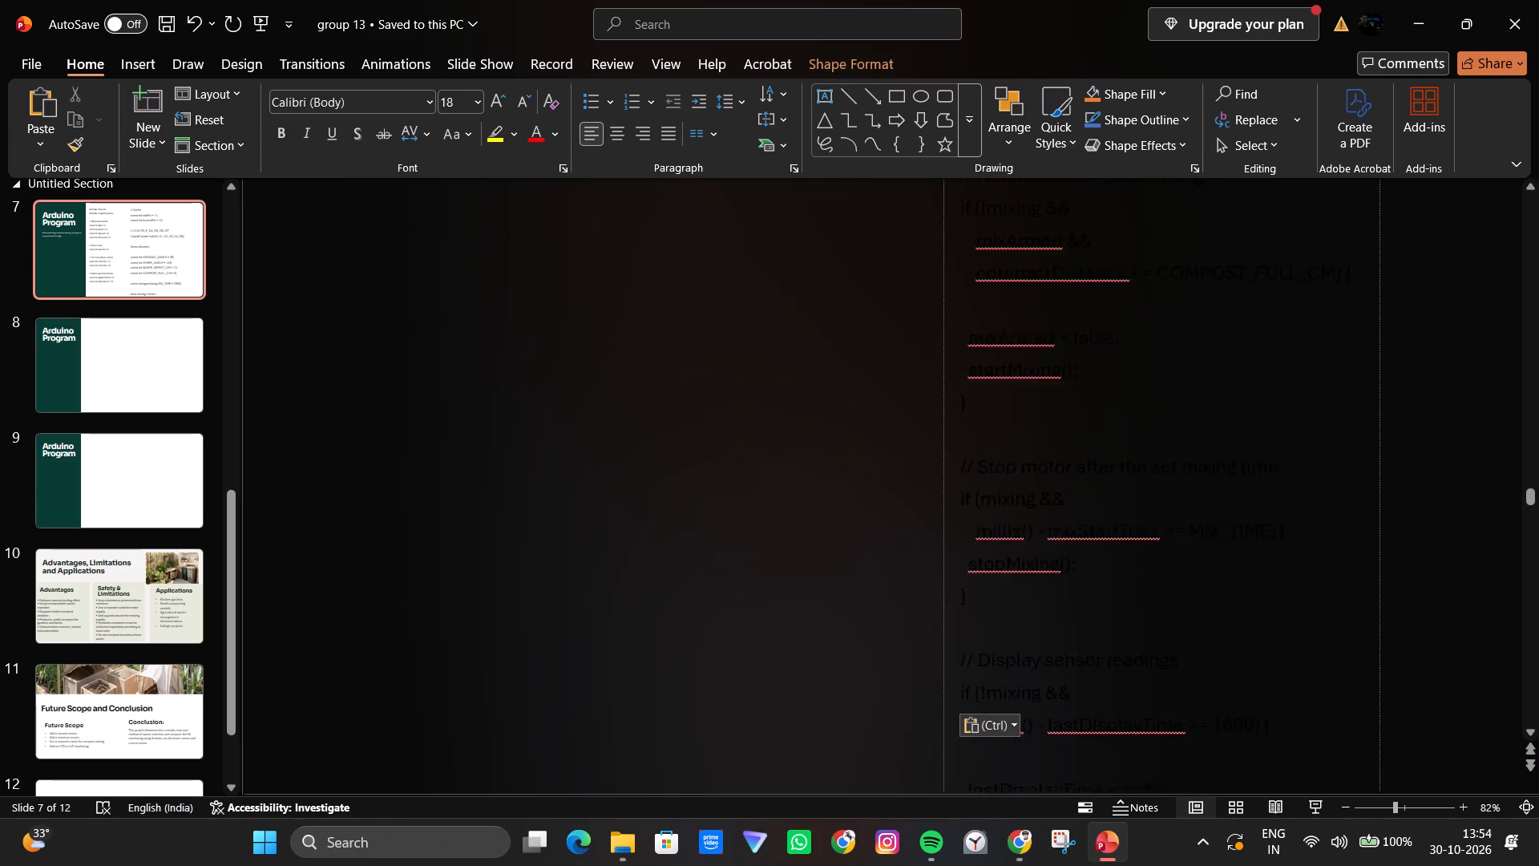
{"action": "scroll", "coordinate": [1169, 332], "scroll_direction": "up", "scroll_amount": 20}
{"action": "scroll", "coordinate": [1169, 332], "scroll_direction": "up", "scroll_amount": 20}
{"action": "scroll", "coordinate": [1169, 332], "scroll_direction": "up", "scroll_amount": 10}
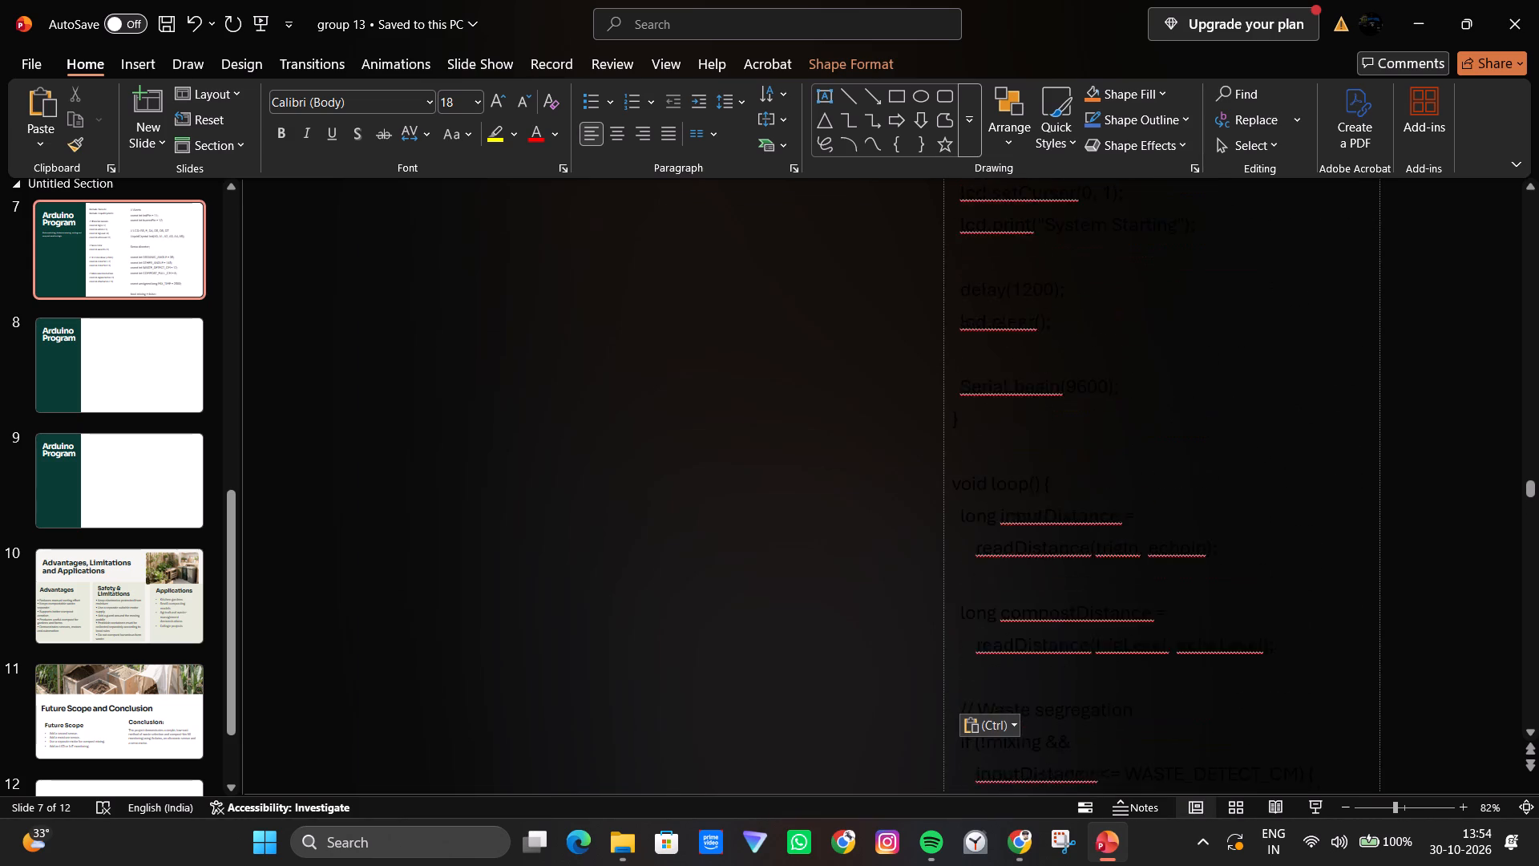
{"action": "scroll", "coordinate": [1169, 332], "scroll_direction": "up", "scroll_amount": 20}
{"action": "scroll", "coordinate": [1169, 332], "scroll_direction": "up", "scroll_amount": 20}
{"action": "scroll", "coordinate": [1169, 332], "scroll_direction": "up", "scroll_amount": 10}
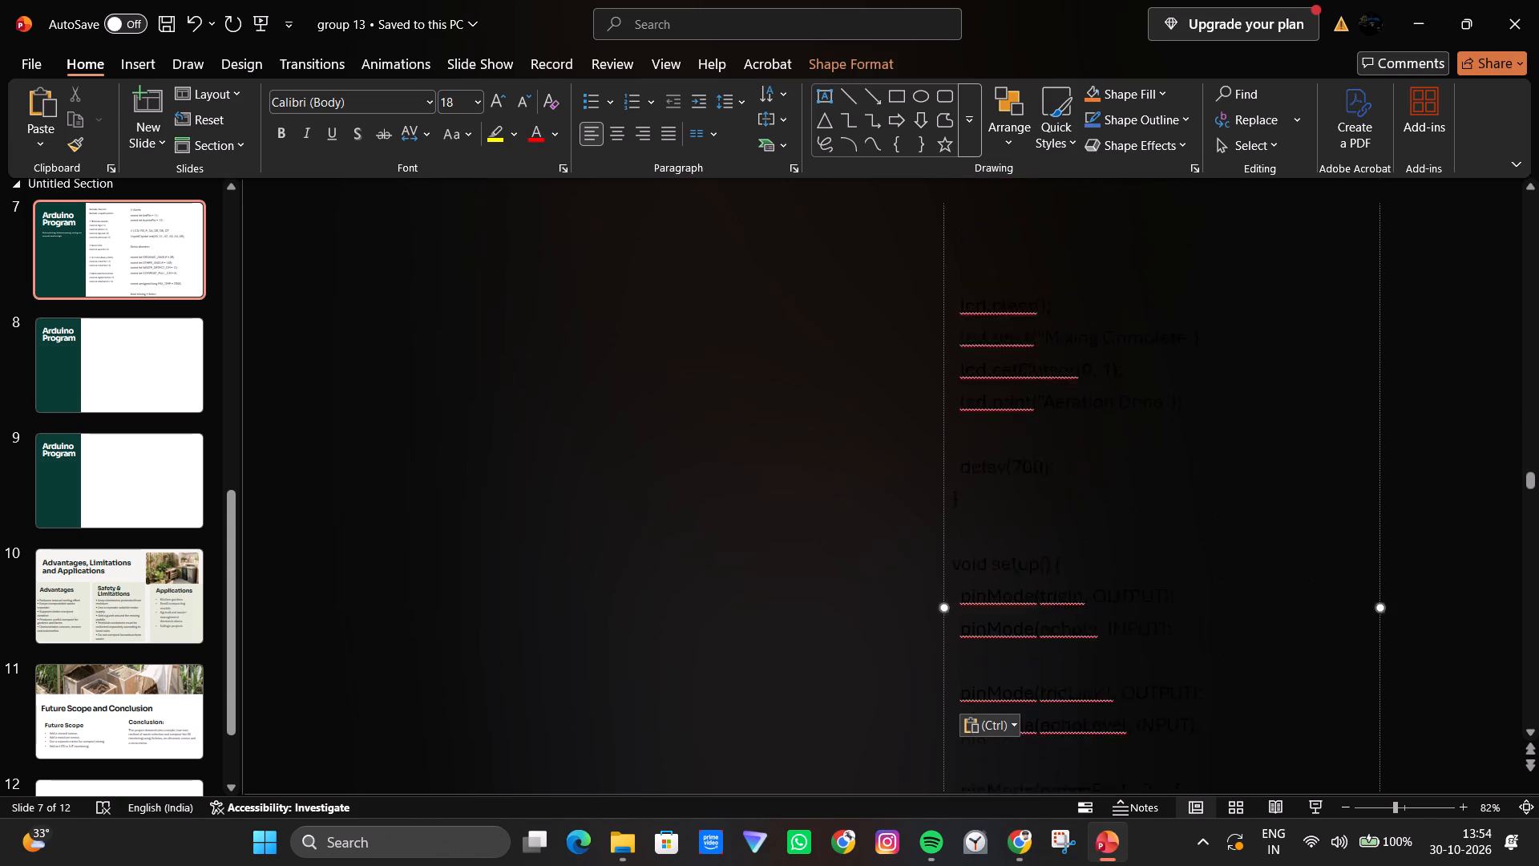
{"action": "scroll", "coordinate": [1169, 332], "scroll_direction": "up", "scroll_amount": 20}
{"action": "scroll", "coordinate": [1169, 332], "scroll_direction": "up", "scroll_amount": 20}
{"action": "scroll", "coordinate": [1169, 332], "scroll_direction": "up", "scroll_amount": 10}
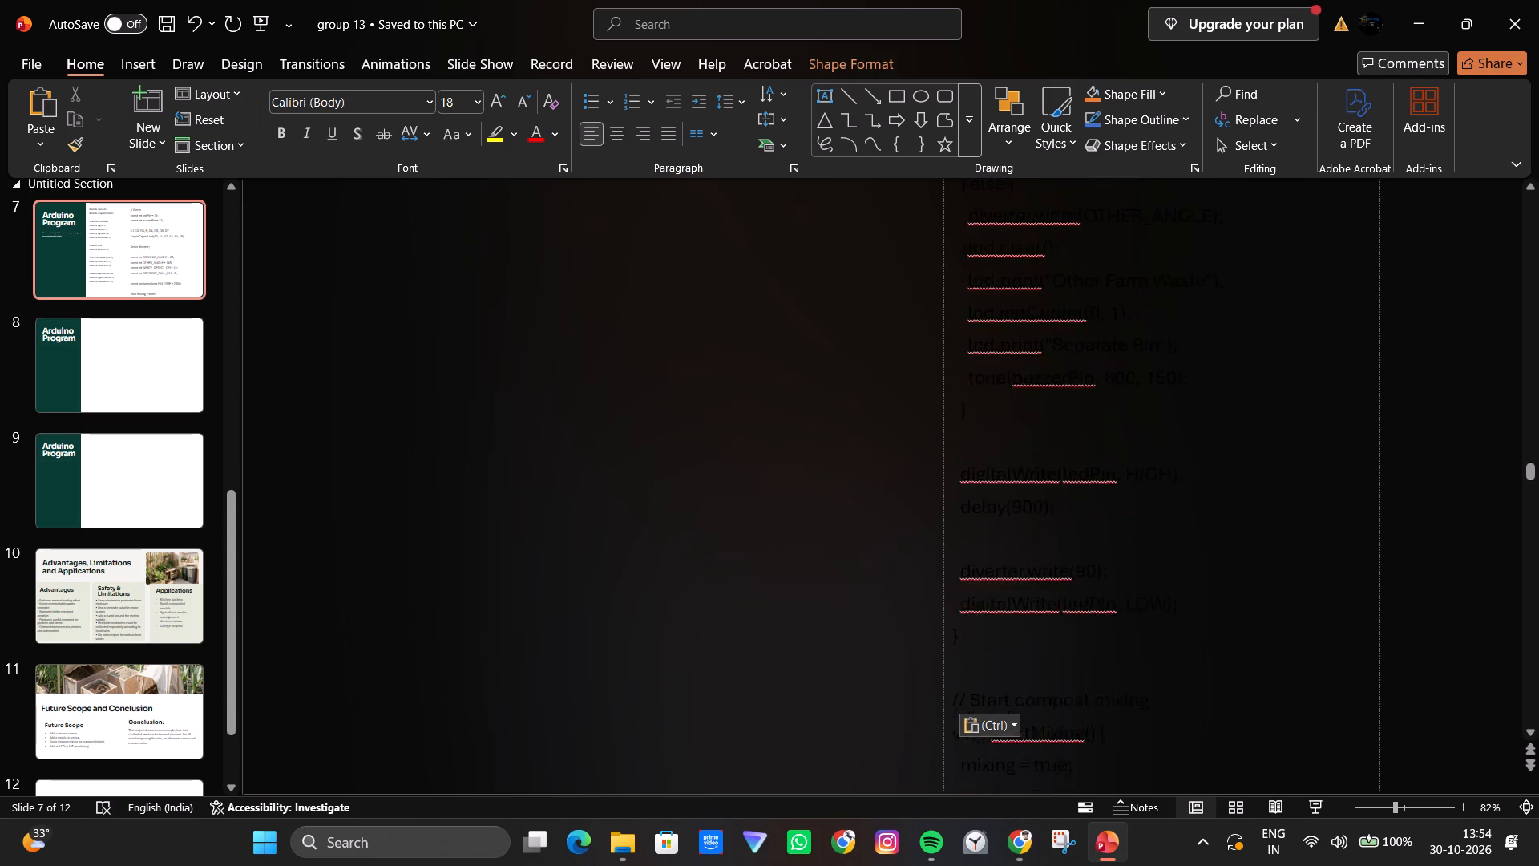
{"action": "scroll", "coordinate": [1169, 332], "scroll_direction": "up", "scroll_amount": 20}
{"action": "scroll", "coordinate": [1169, 332], "scroll_direction": "up", "scroll_amount": 20}
{"action": "scroll", "coordinate": [1169, 332], "scroll_direction": "up", "scroll_amount": 10}
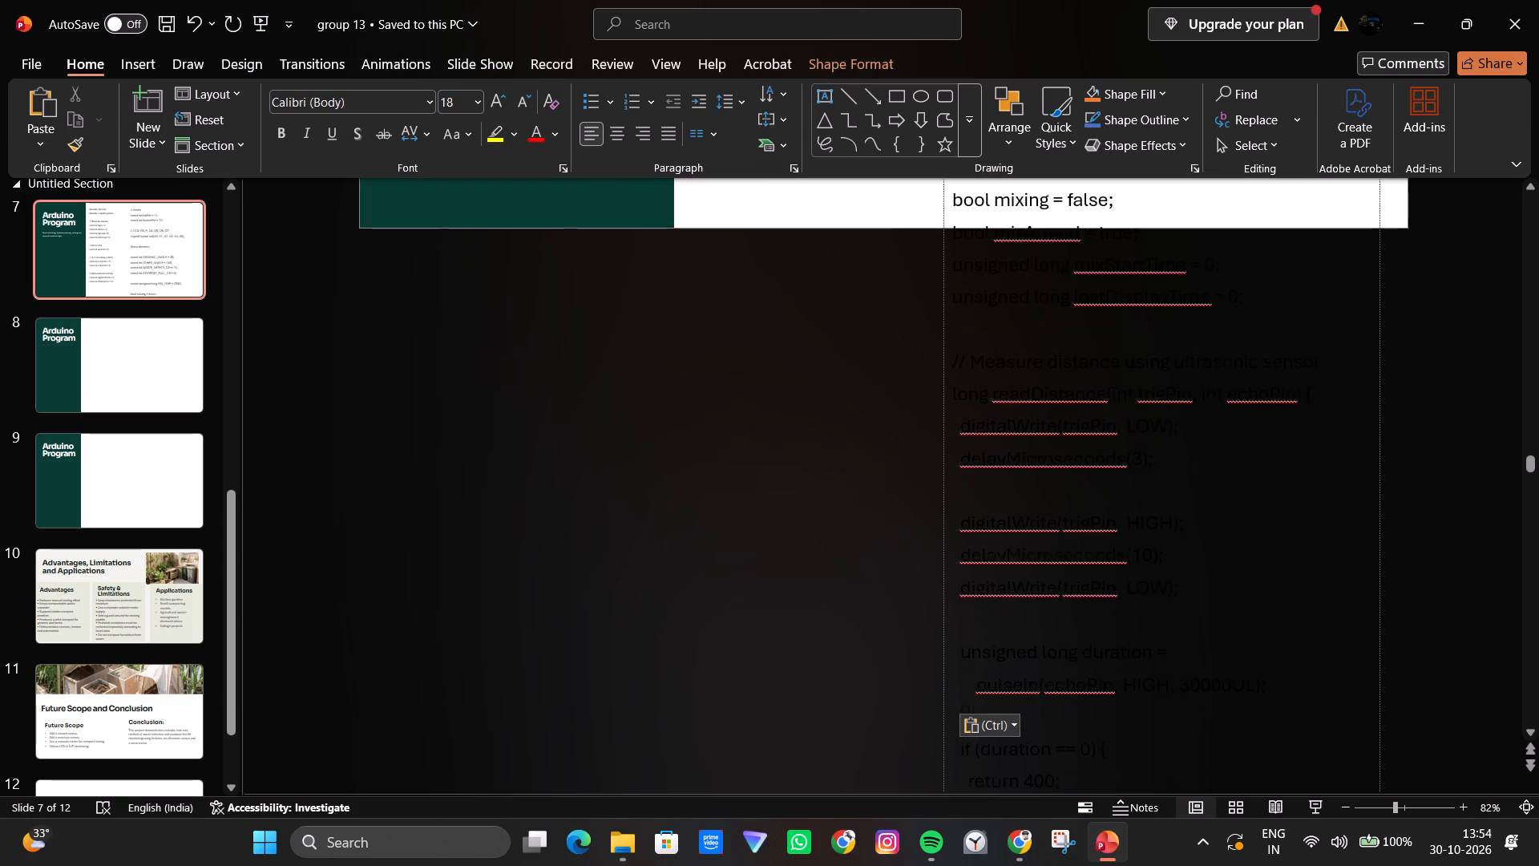
{"action": "scroll", "coordinate": [1169, 332], "scroll_direction": "up", "scroll_amount": 3}
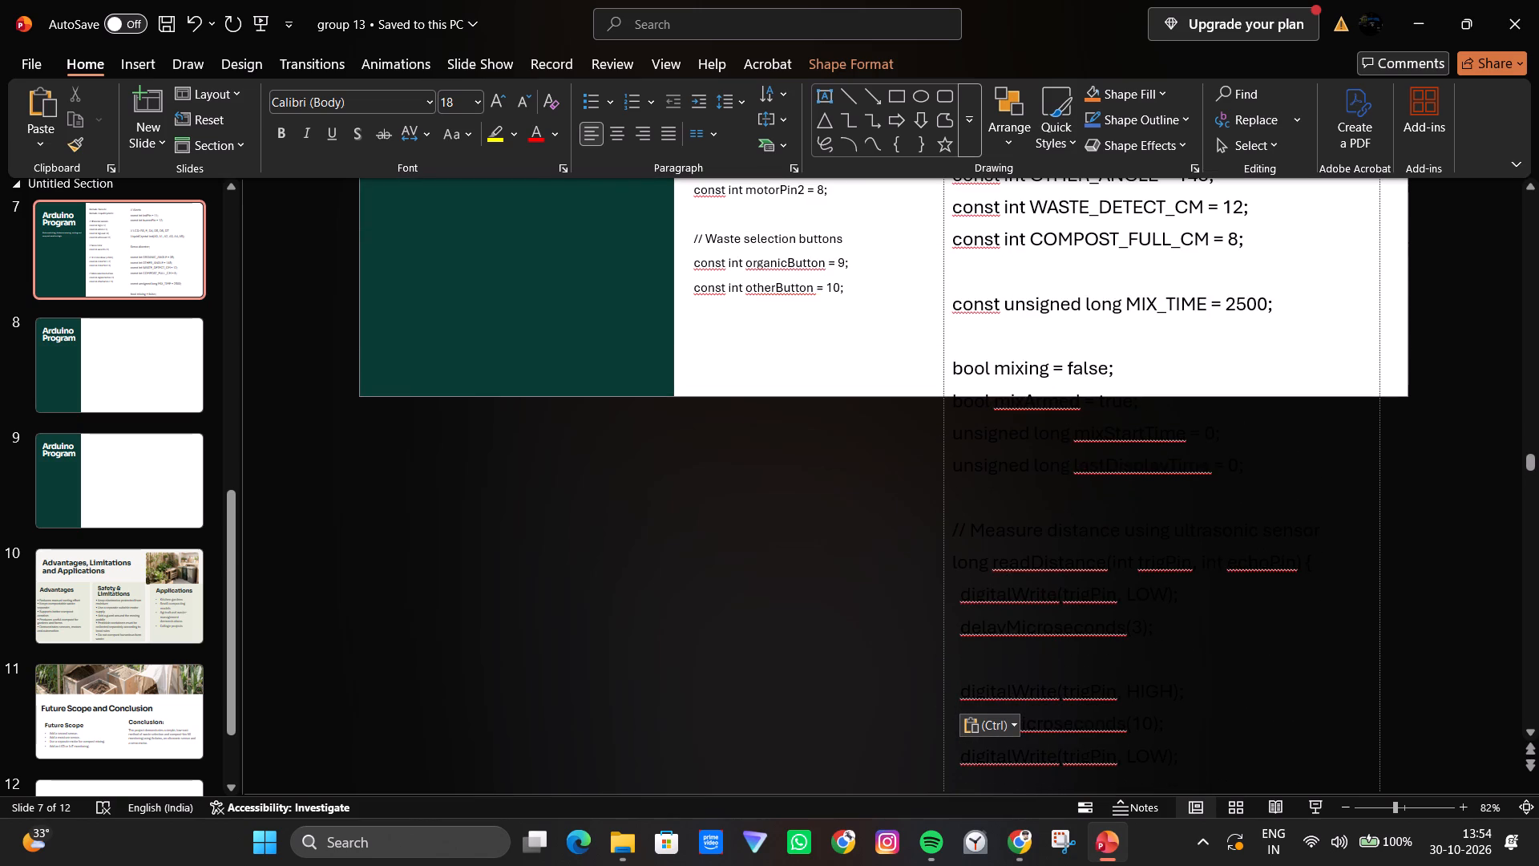
{"action": "left_click", "coordinate": [950, 294]}
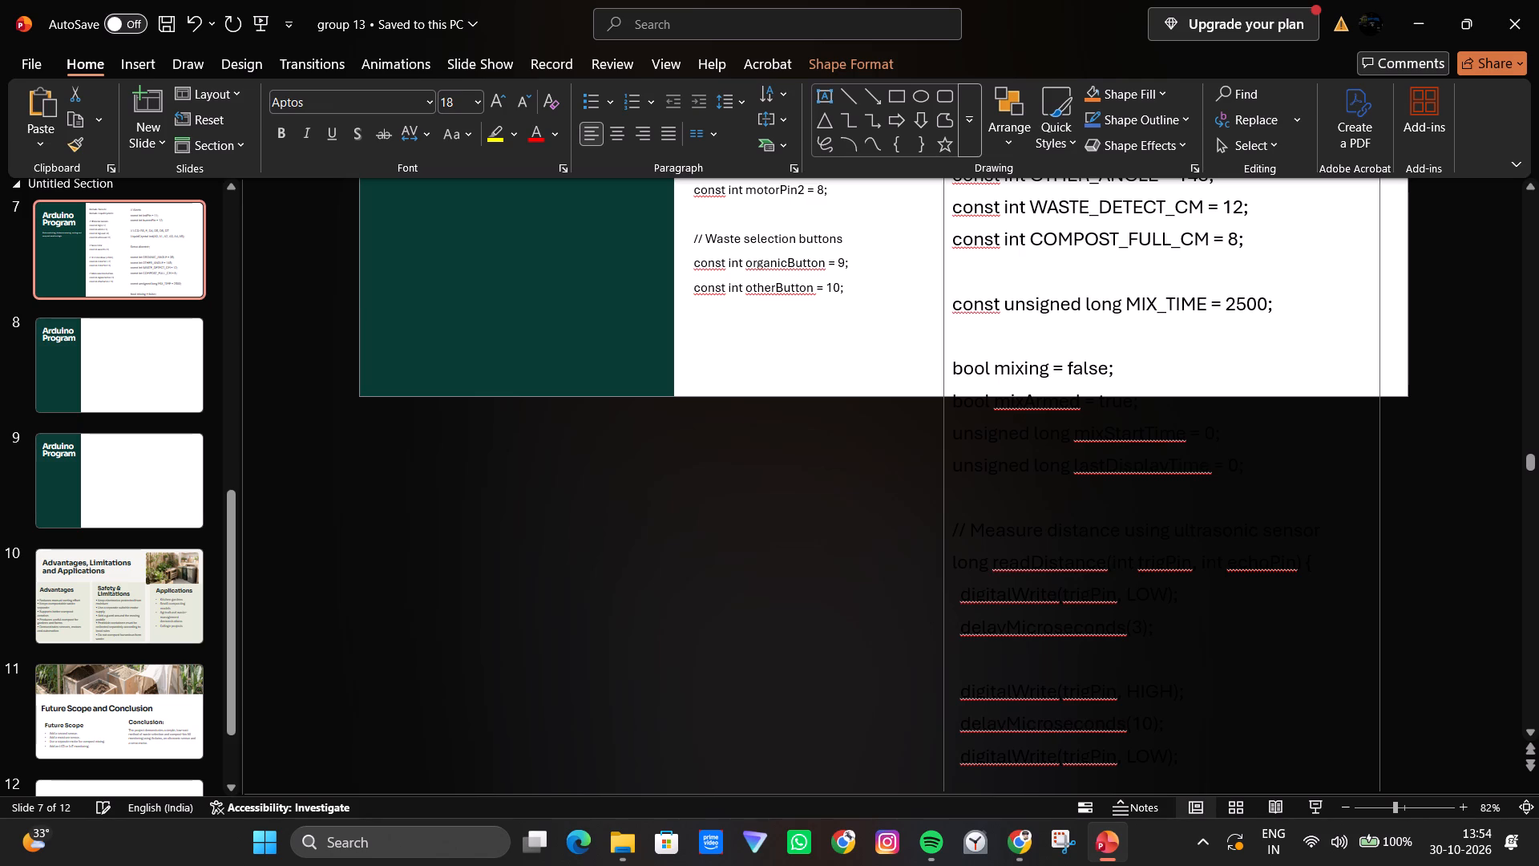
{"action": "left_click_drag", "start_coordinate": [954, 298], "coordinate": [1137, 418]}
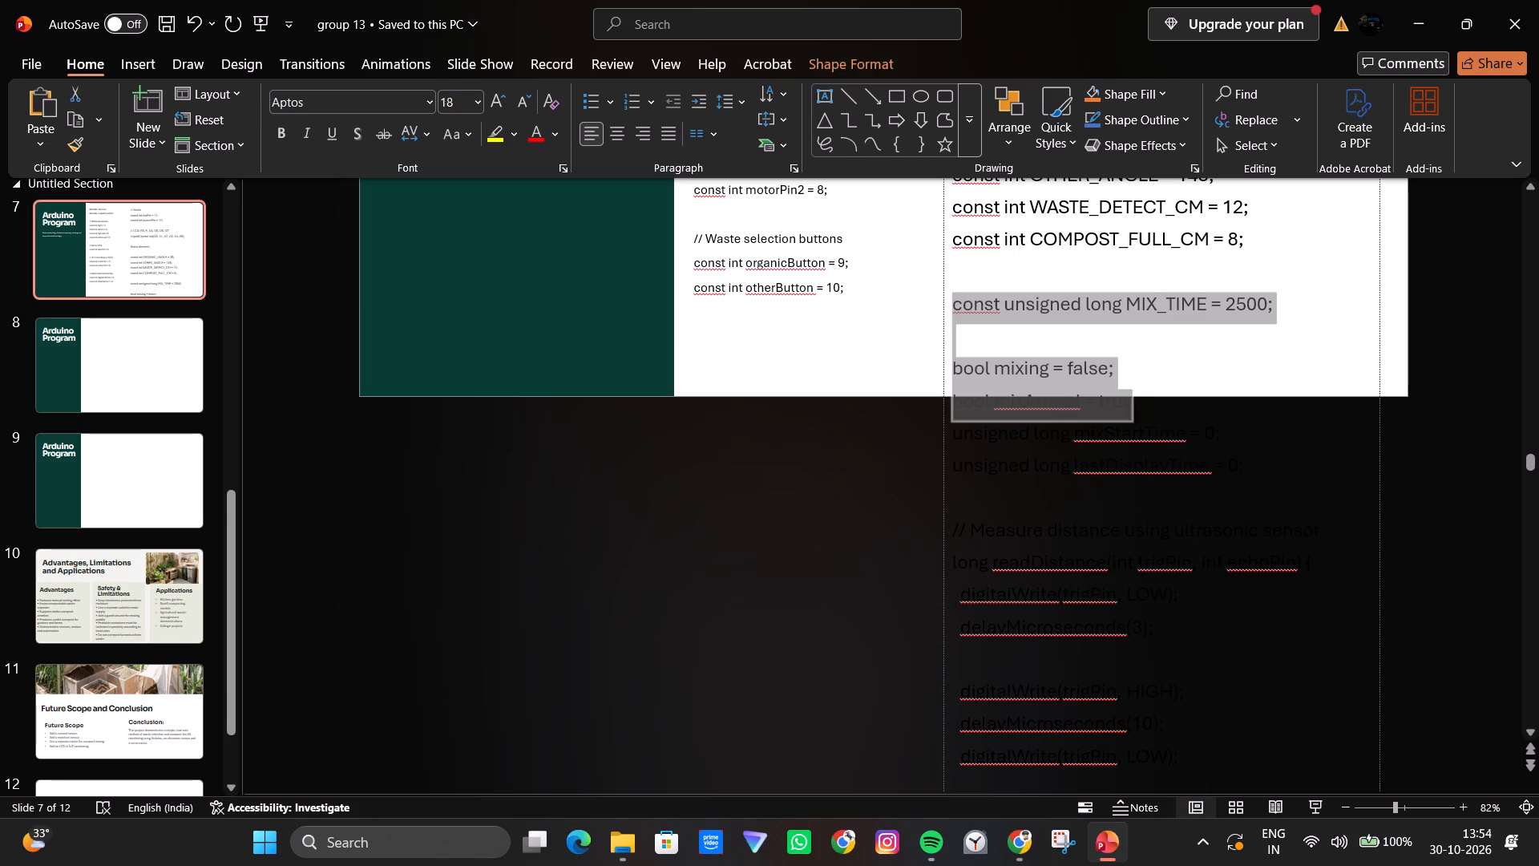
{"action": "left_click_drag", "start_coordinate": [1137, 418], "coordinate": [1186, 821]}
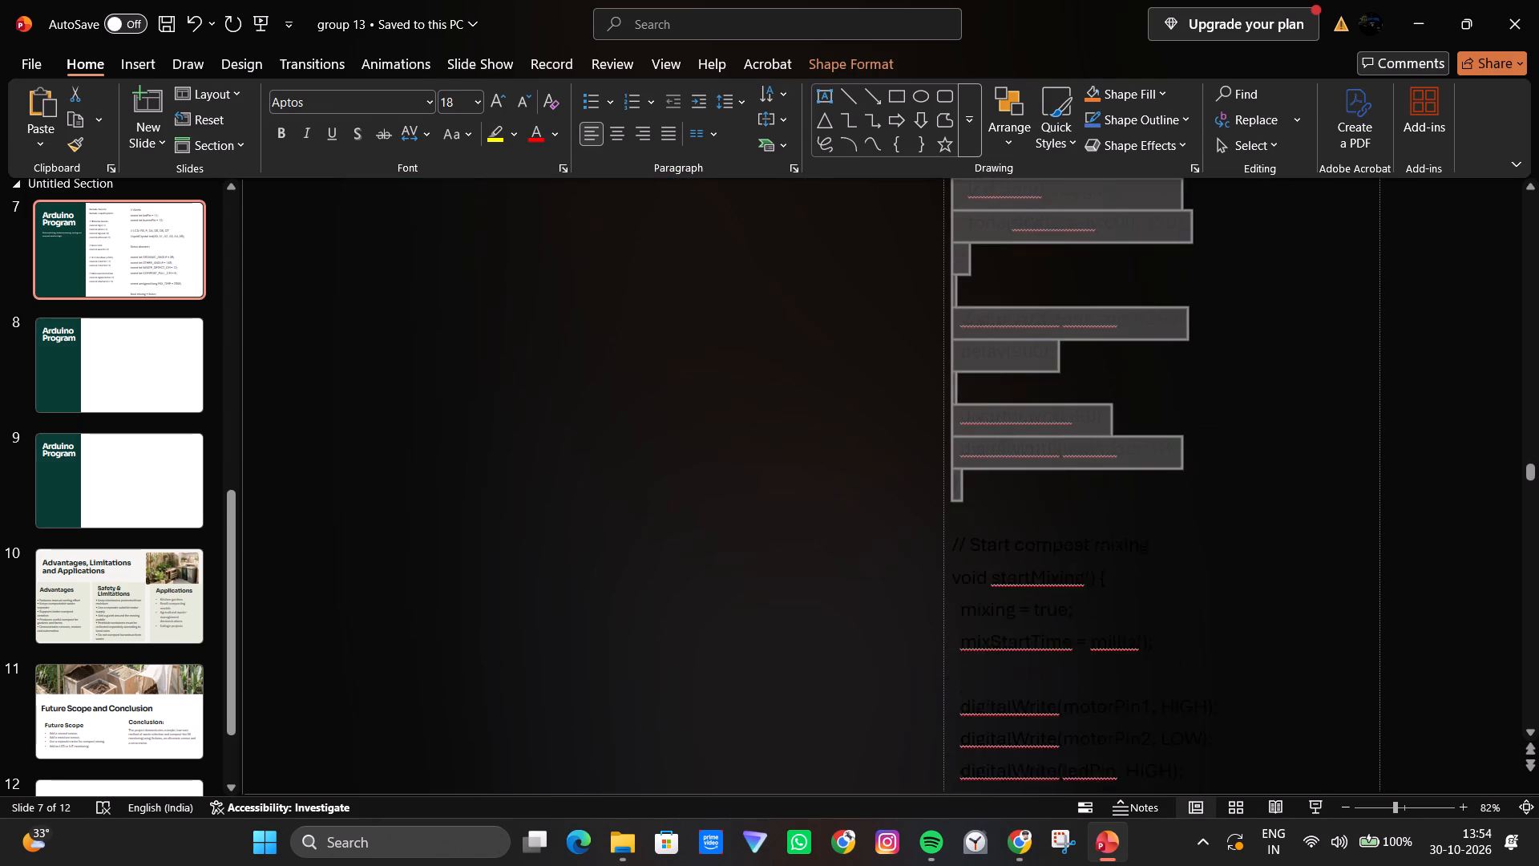
{"action": "left_click_drag", "start_coordinate": [1186, 821], "coordinate": [1113, 796]}
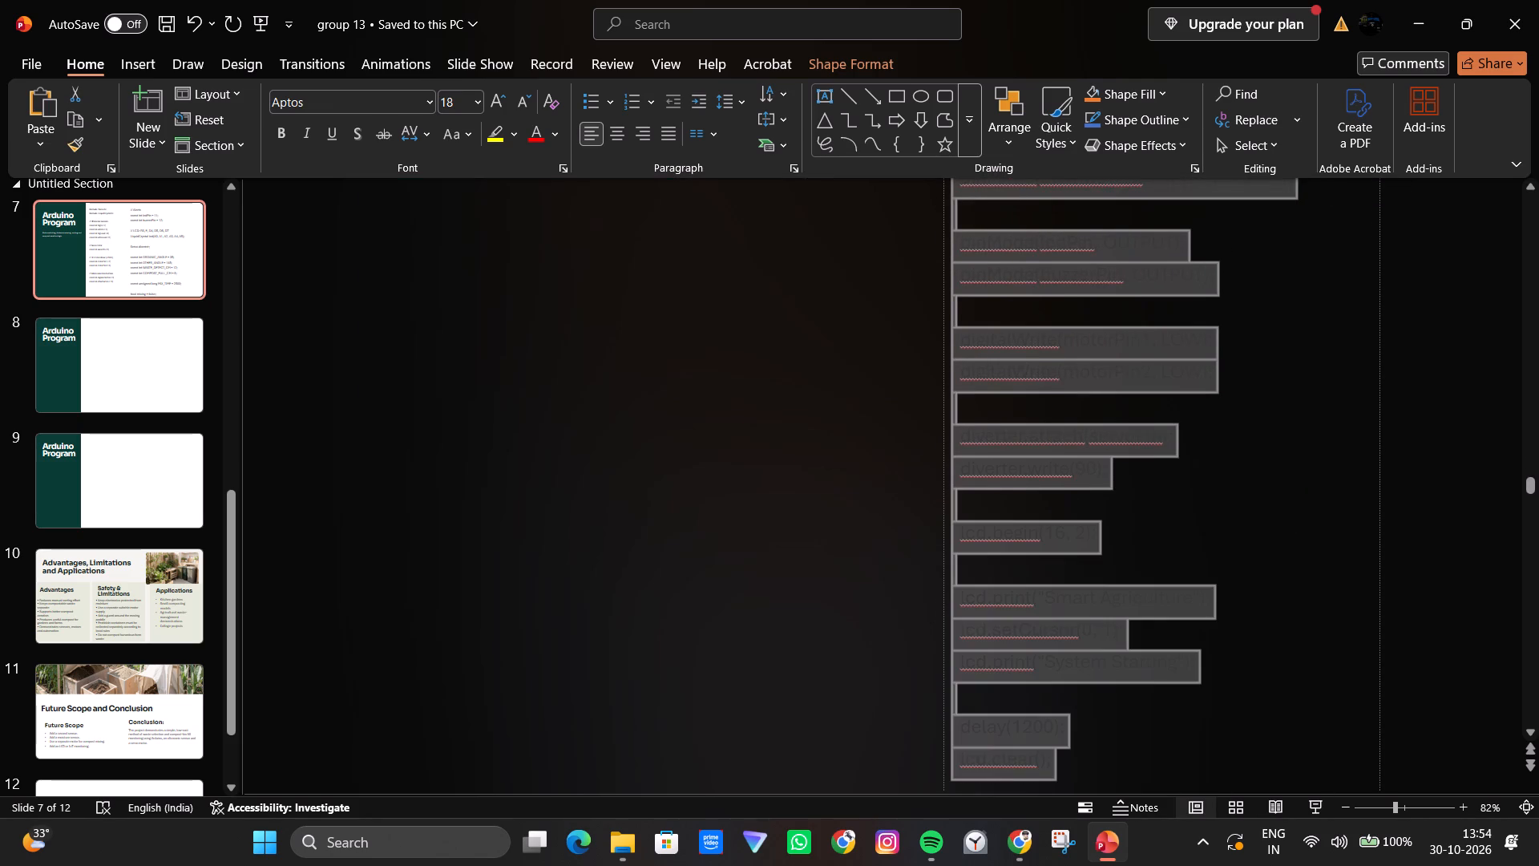
{"action": "left_click_drag", "start_coordinate": [1113, 796], "coordinate": [1071, 795]}
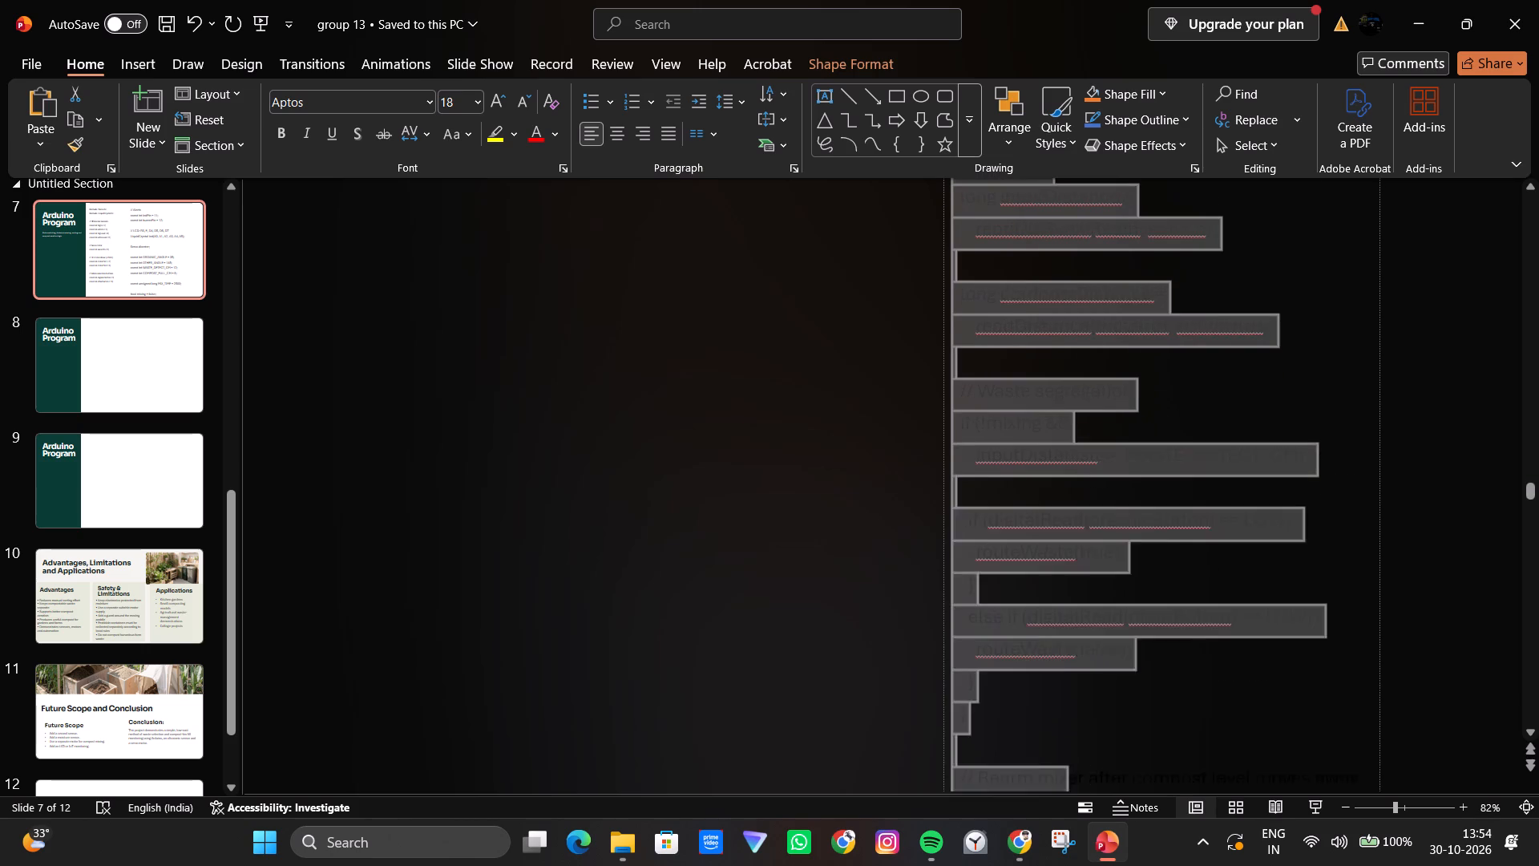
{"action": "left_click_drag", "start_coordinate": [1071, 795], "coordinate": [1149, 804]}
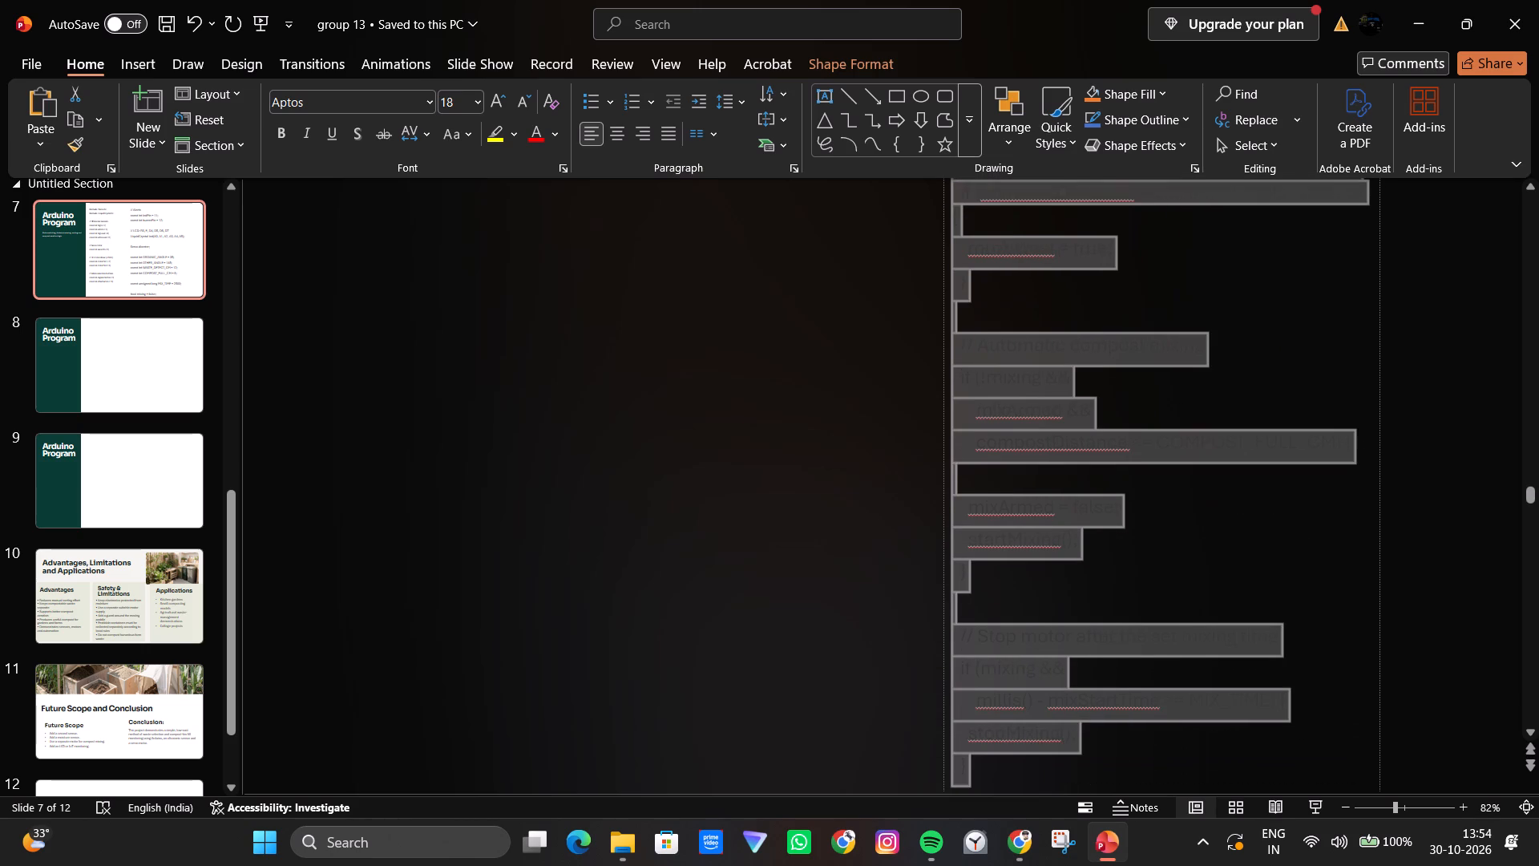
{"action": "left_click_drag", "start_coordinate": [1149, 804], "coordinate": [1076, 848]}
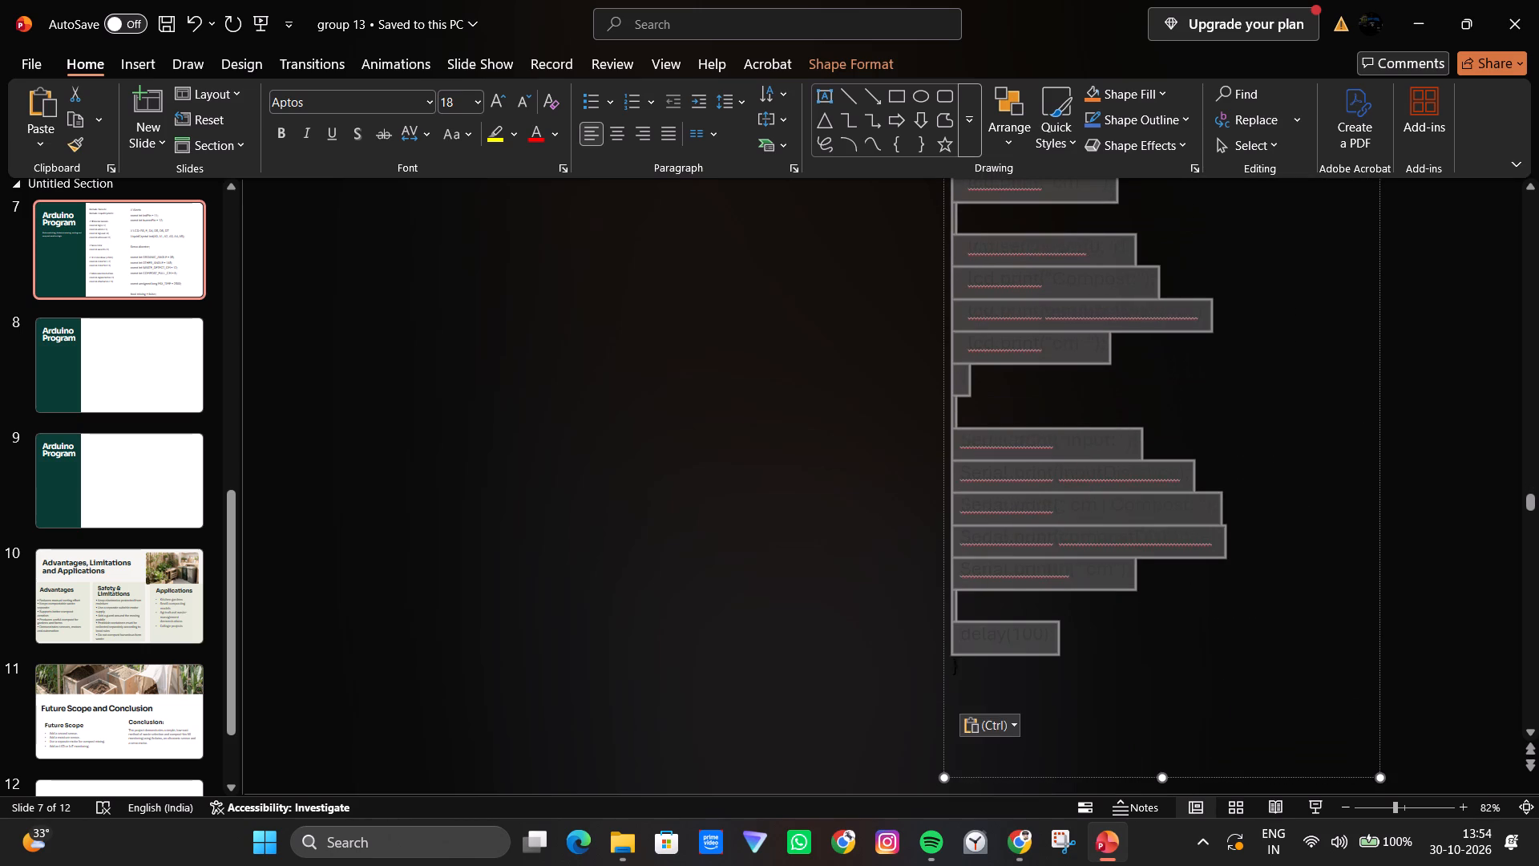
{"action": "left_click_drag", "start_coordinate": [1076, 848], "coordinate": [1068, 860]}
{"action": "key", "text": "ctrl+c"}
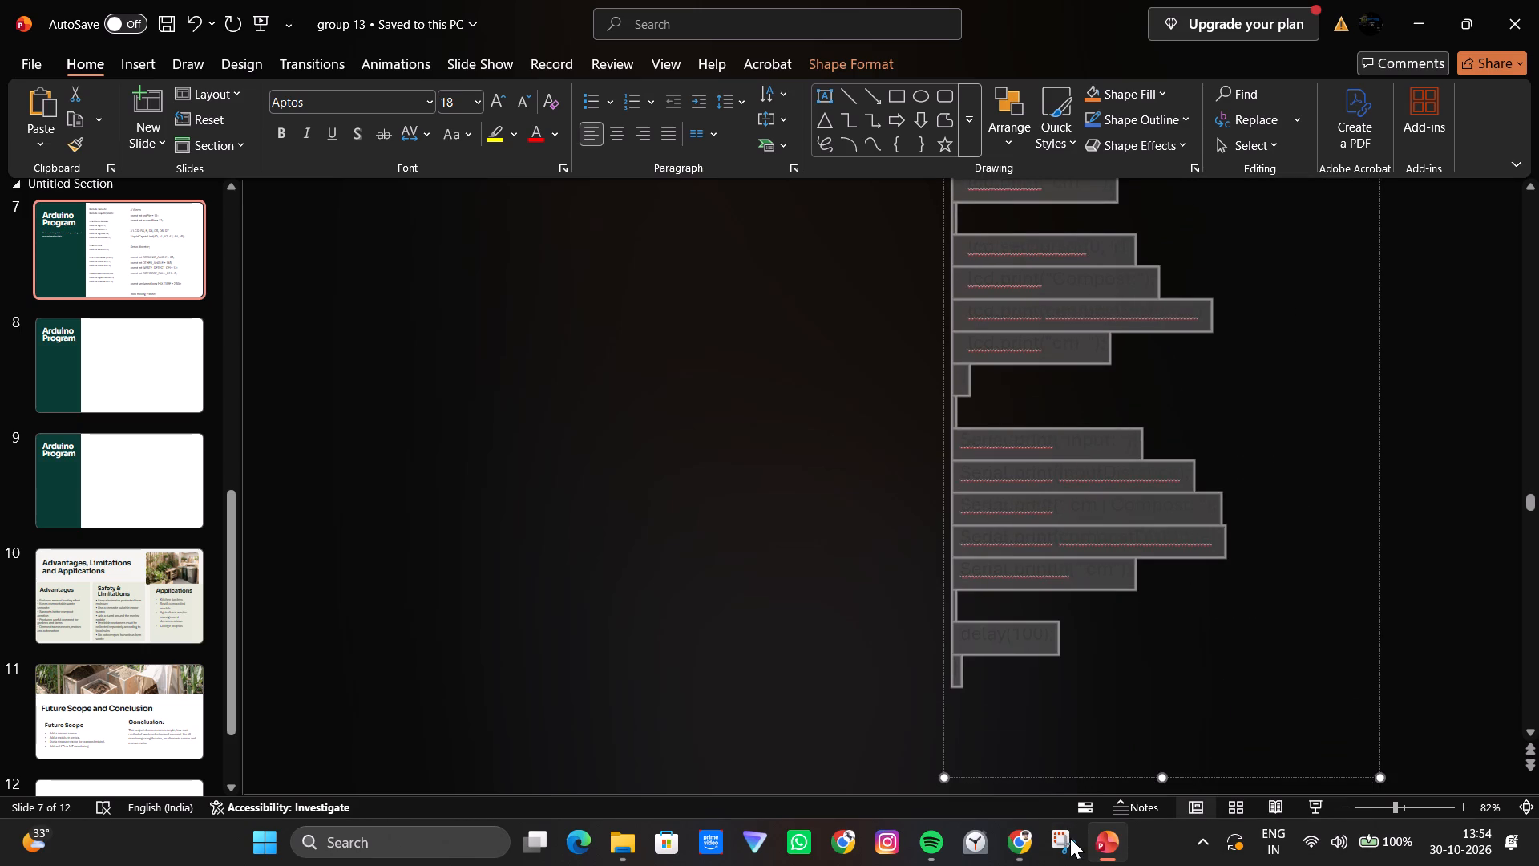
{"action": "scroll", "coordinate": [737, 459], "scroll_direction": "up", "scroll_amount": 20}
{"action": "scroll", "coordinate": [737, 459], "scroll_direction": "up", "scroll_amount": 4}
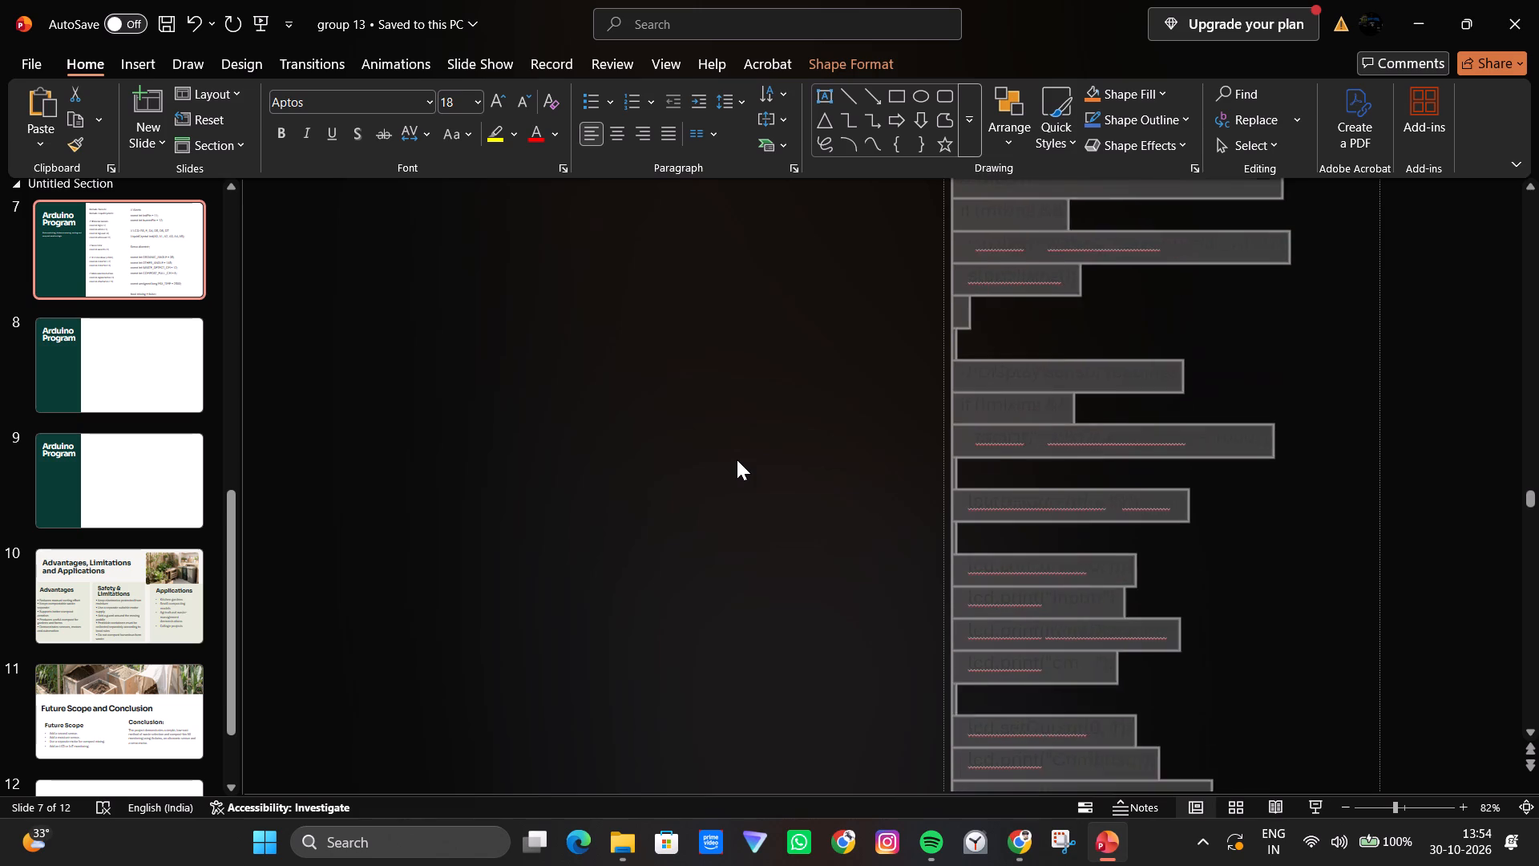
{"action": "scroll", "coordinate": [737, 459], "scroll_direction": "up", "scroll_amount": 20}
{"action": "scroll", "coordinate": [737, 459], "scroll_direction": "up", "scroll_amount": 20}
{"action": "scroll", "coordinate": [737, 459], "scroll_direction": "up", "scroll_amount": 19}
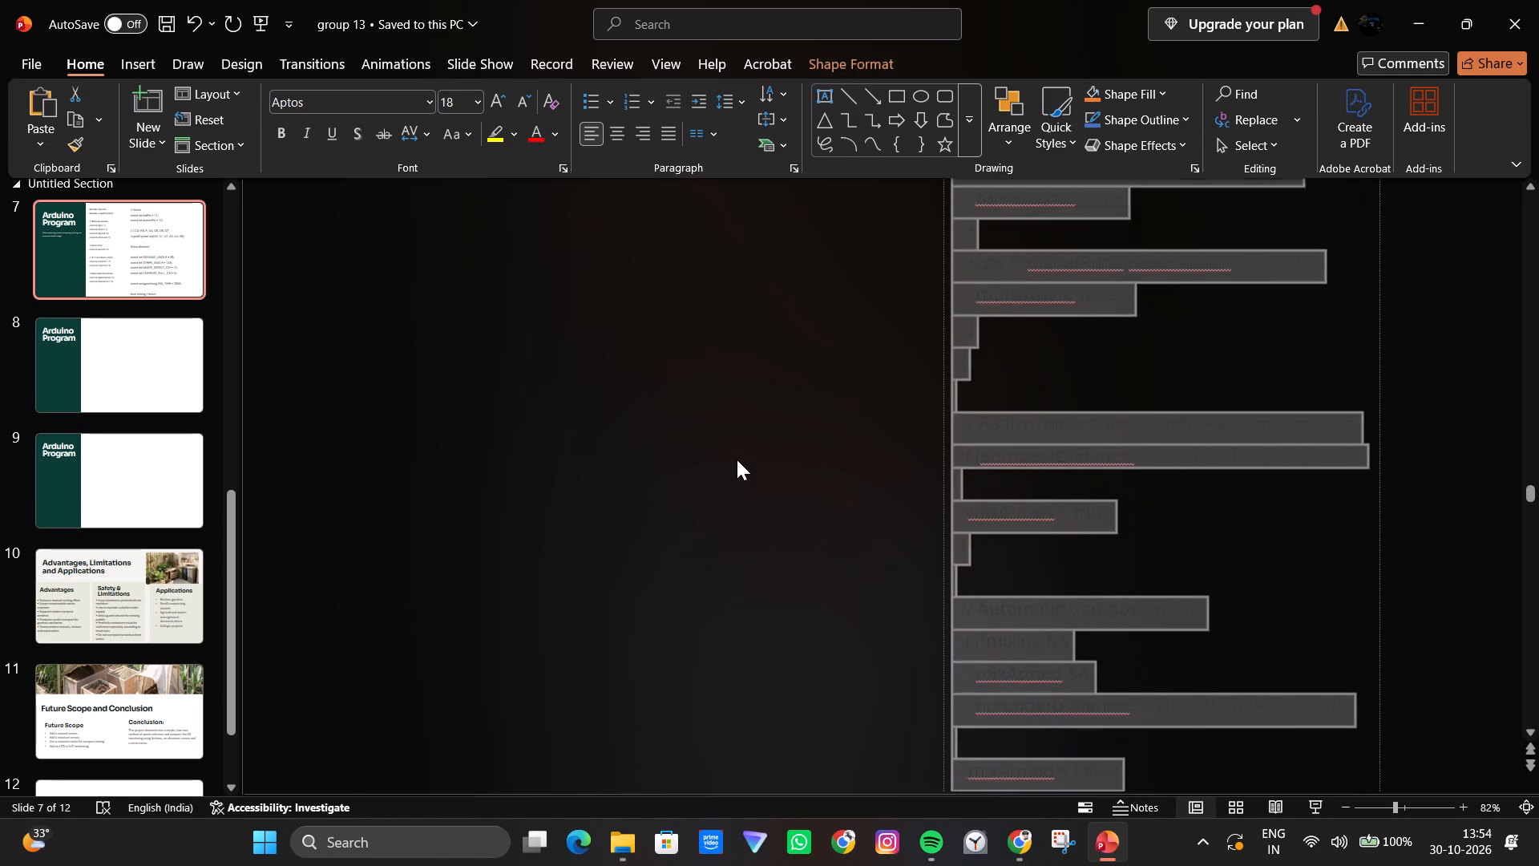
{"action": "scroll", "coordinate": [737, 459], "scroll_direction": "up", "scroll_amount": 20}
{"action": "scroll", "coordinate": [737, 459], "scroll_direction": "up", "scroll_amount": 20}
{"action": "scroll", "coordinate": [737, 459], "scroll_direction": "up", "scroll_amount": 19}
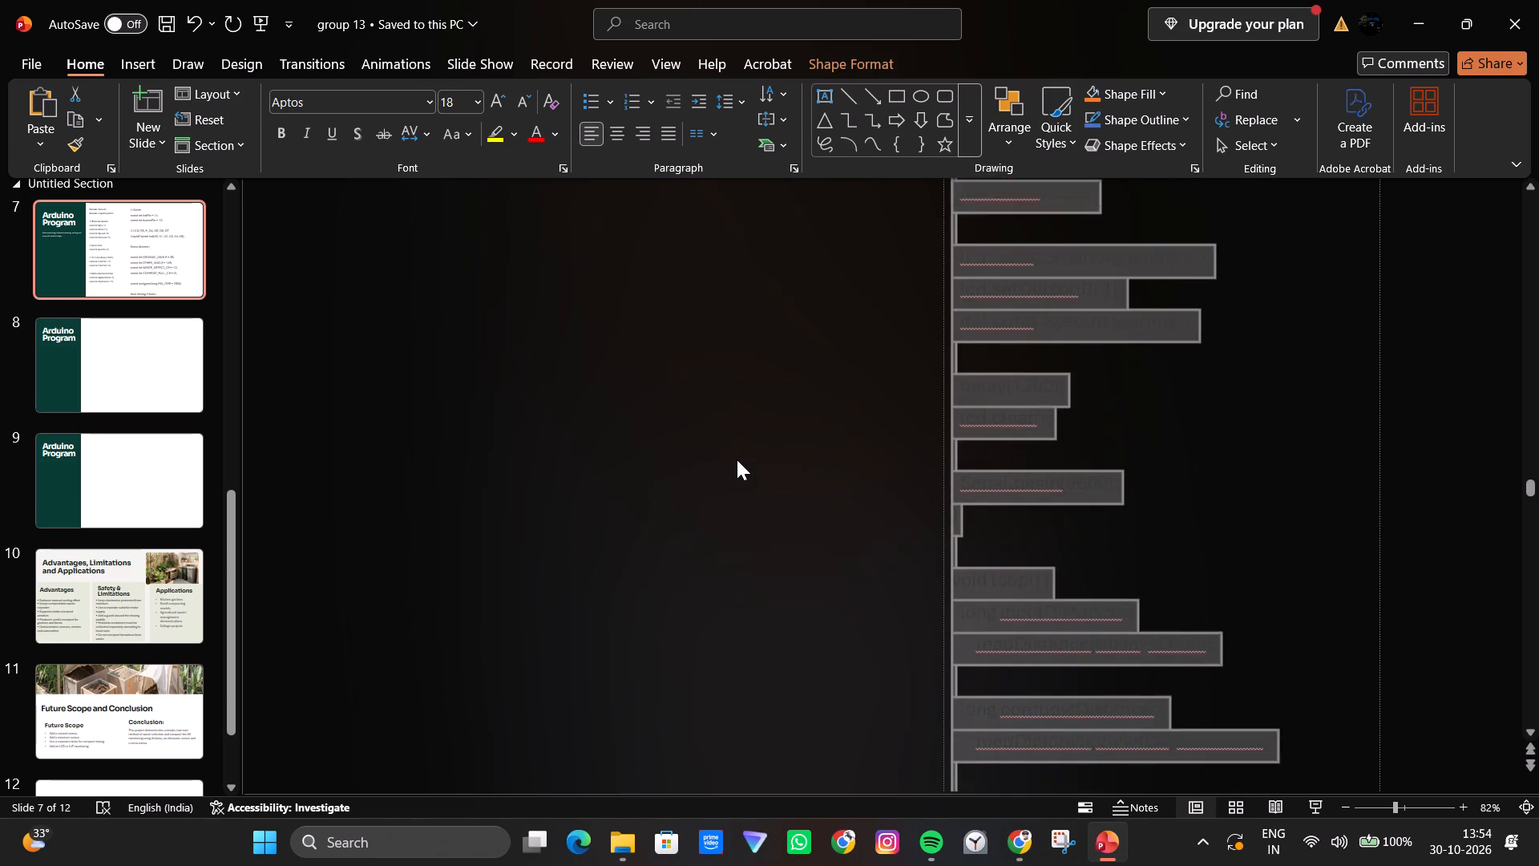
{"action": "scroll", "coordinate": [737, 459], "scroll_direction": "up", "scroll_amount": 20}
{"action": "scroll", "coordinate": [737, 459], "scroll_direction": "up", "scroll_amount": 6}
{"action": "key", "text": "BackSpace"}
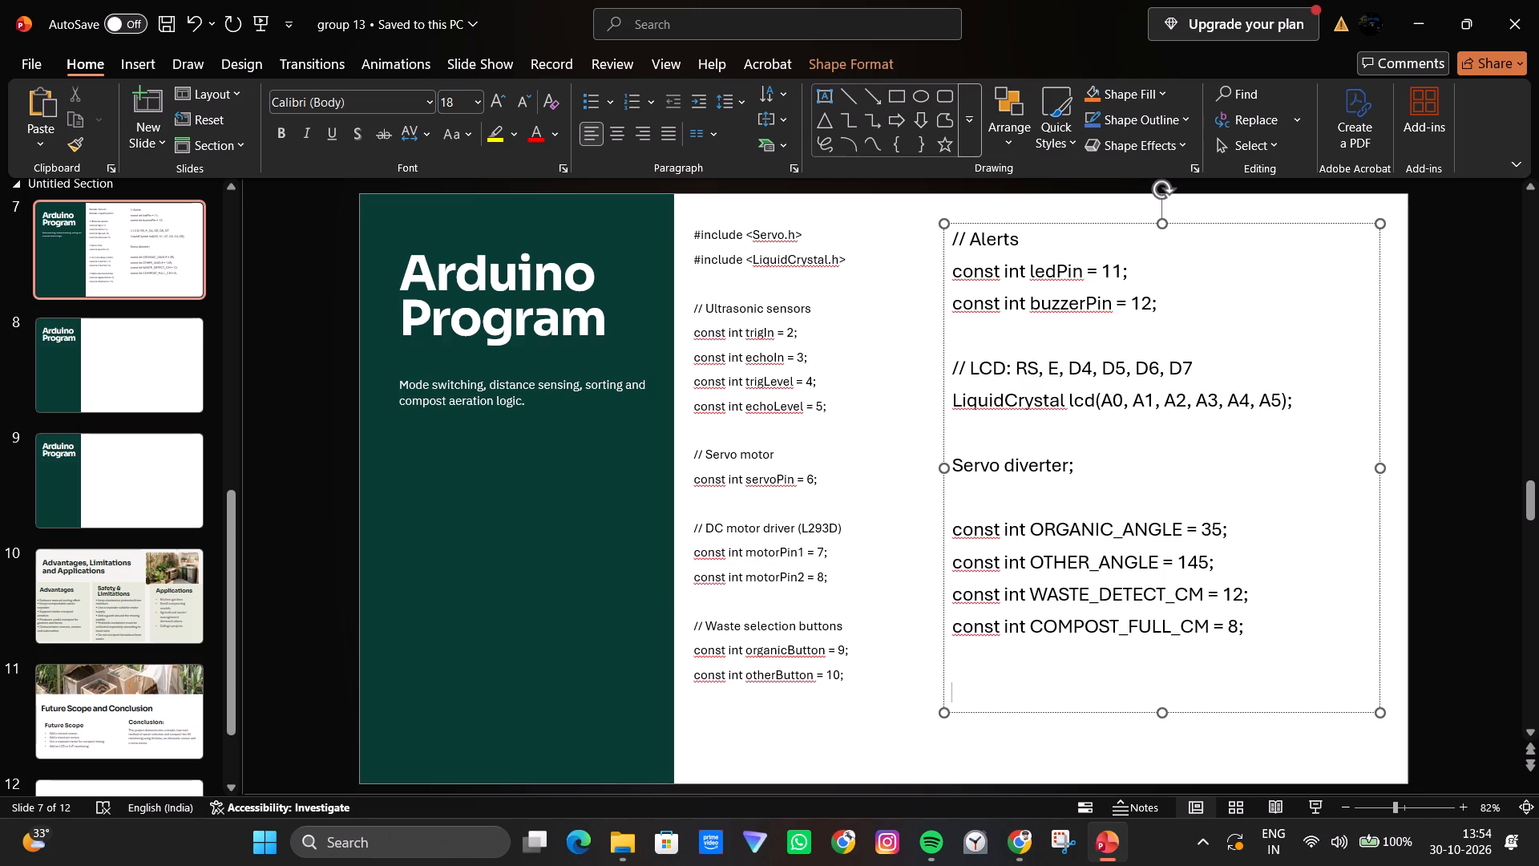
Set the right-hand column's code, from "// Alerts" through the COMPOST_FULL_CM line, to font size 16.
{"action": "left_click_drag", "start_coordinate": [953, 237], "coordinate": [1131, 386]}
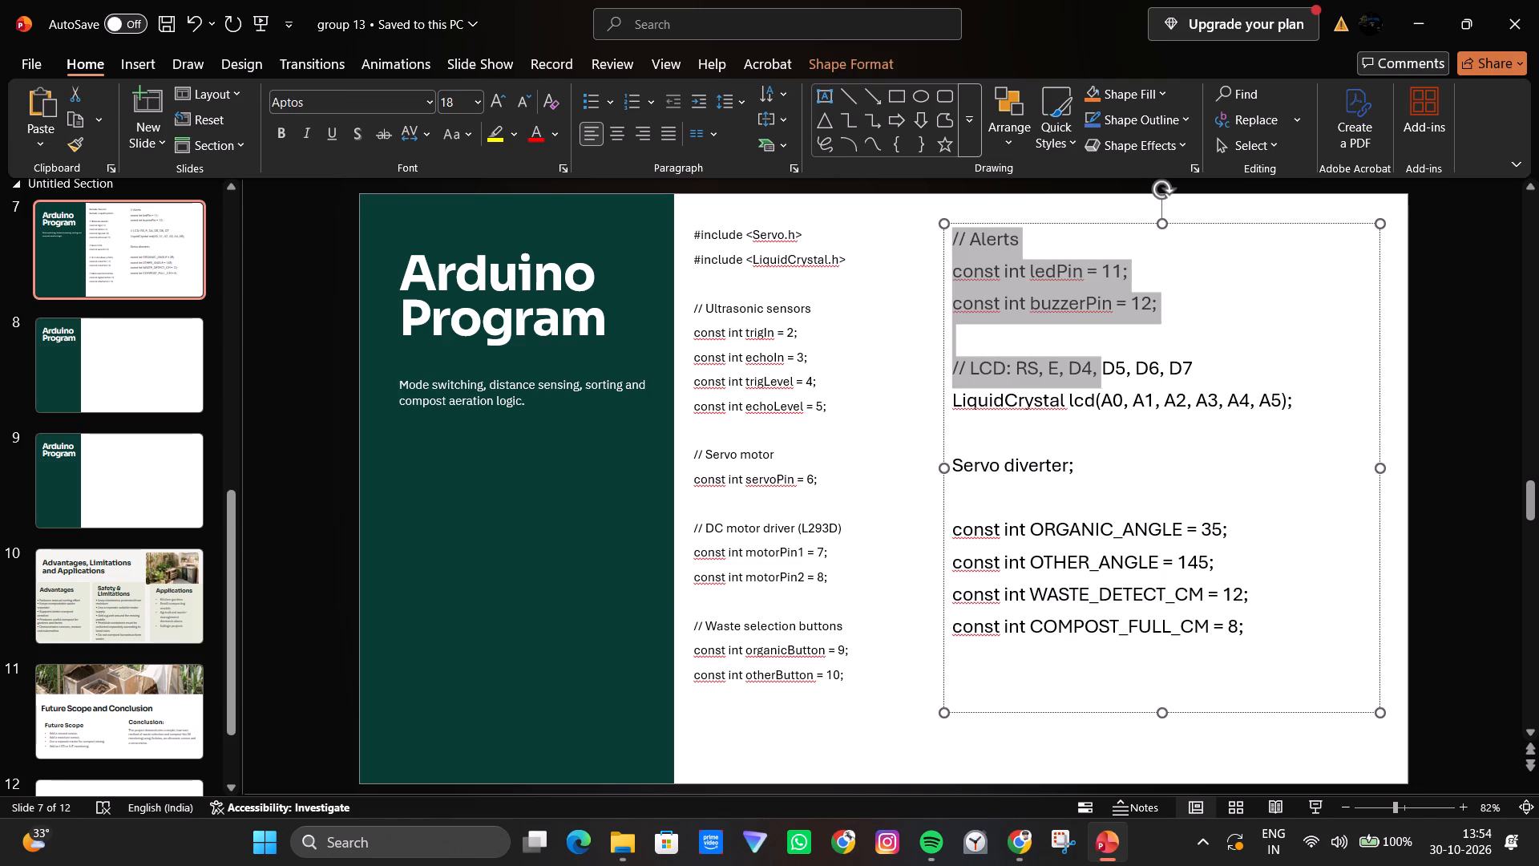
{"action": "left_click_drag", "start_coordinate": [1131, 386], "coordinate": [1327, 660]}
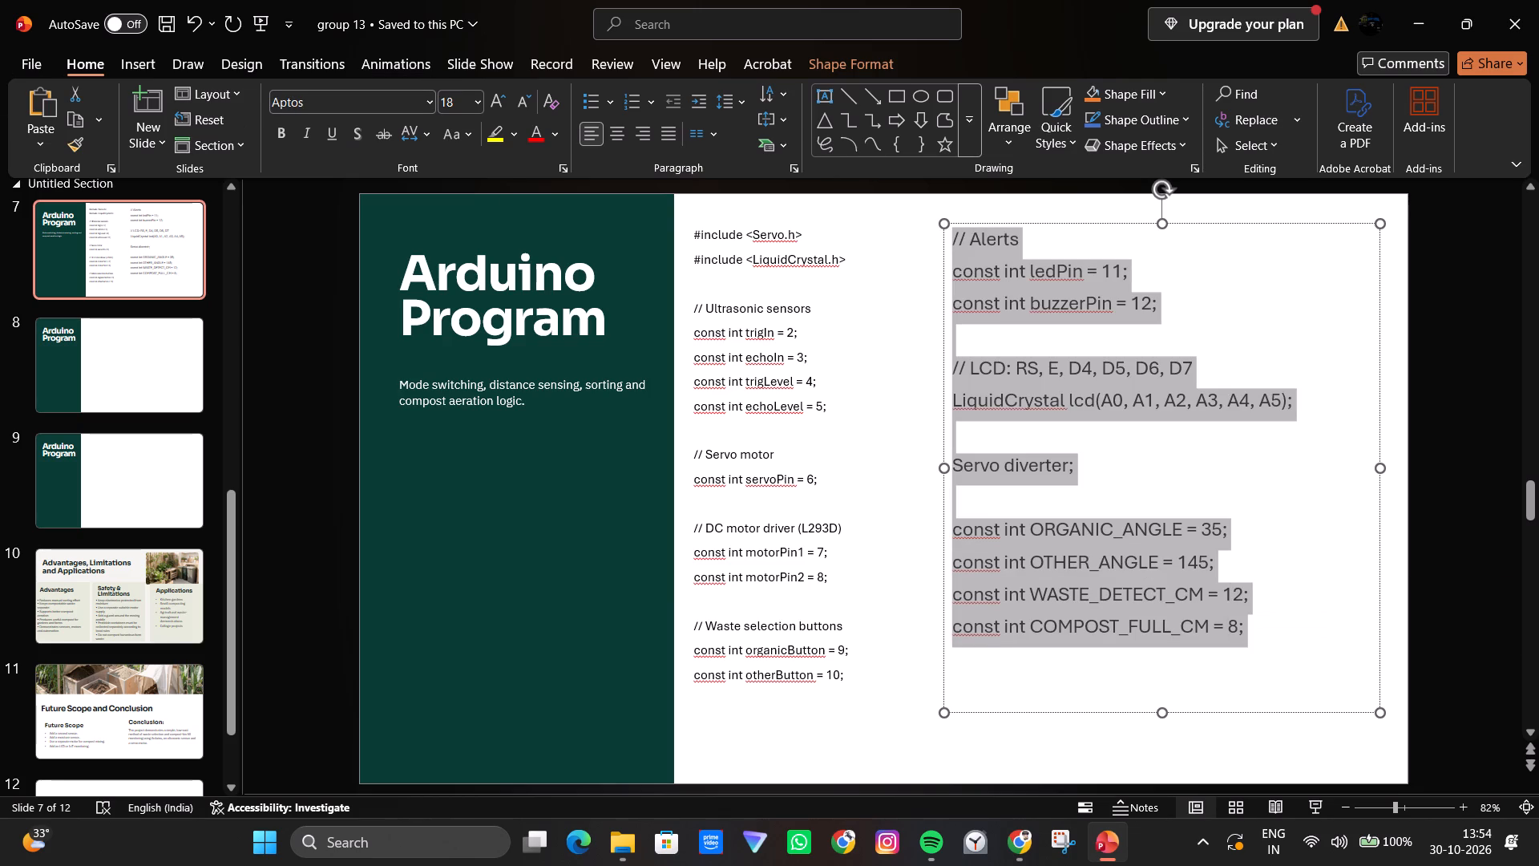
{"action": "left_click", "coordinate": [476, 102]}
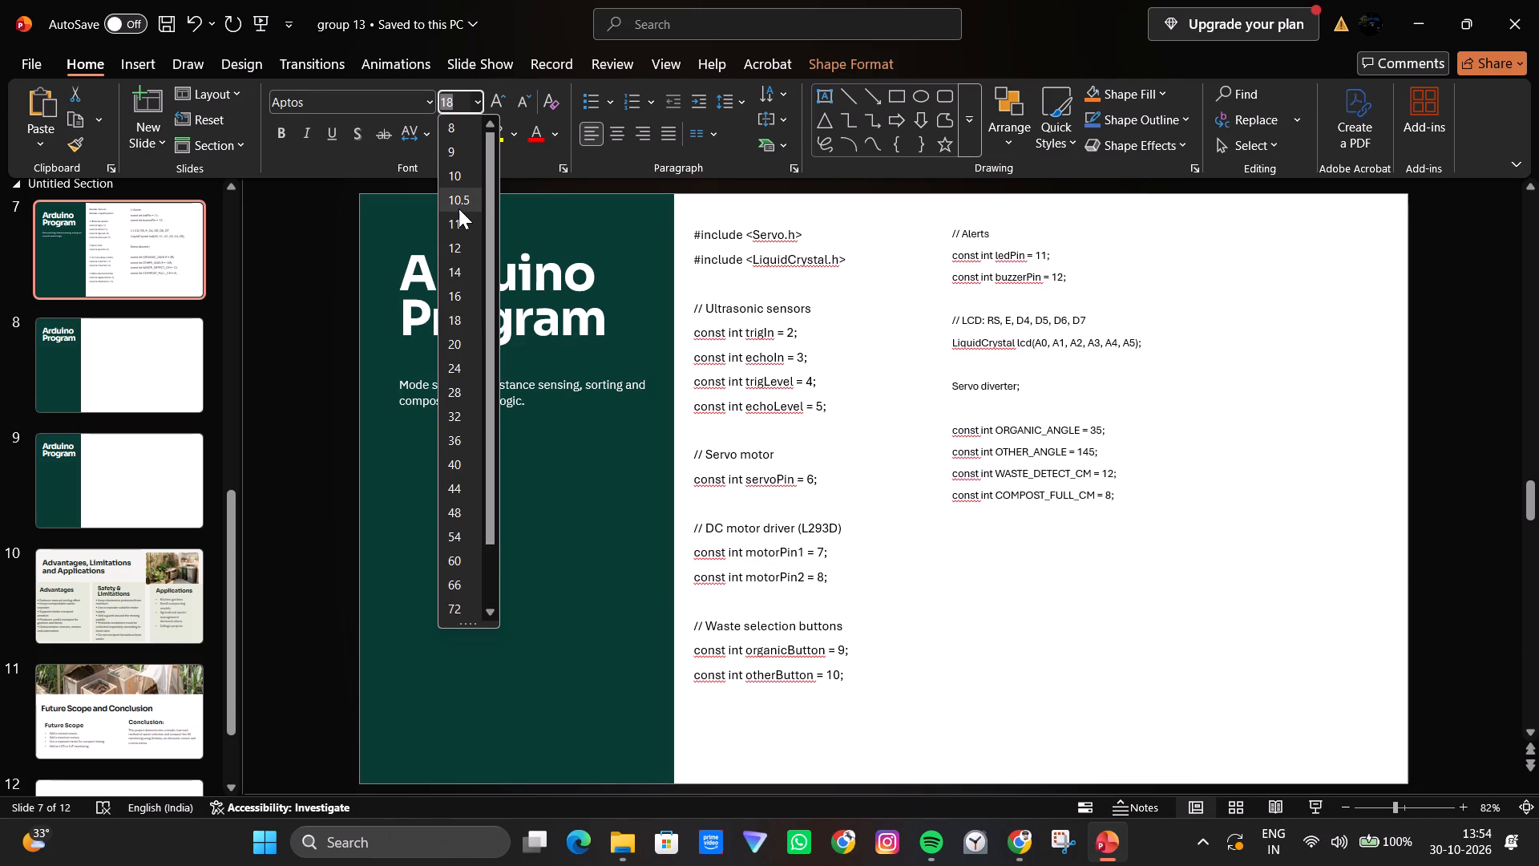
{"action": "left_click", "coordinate": [457, 297]}
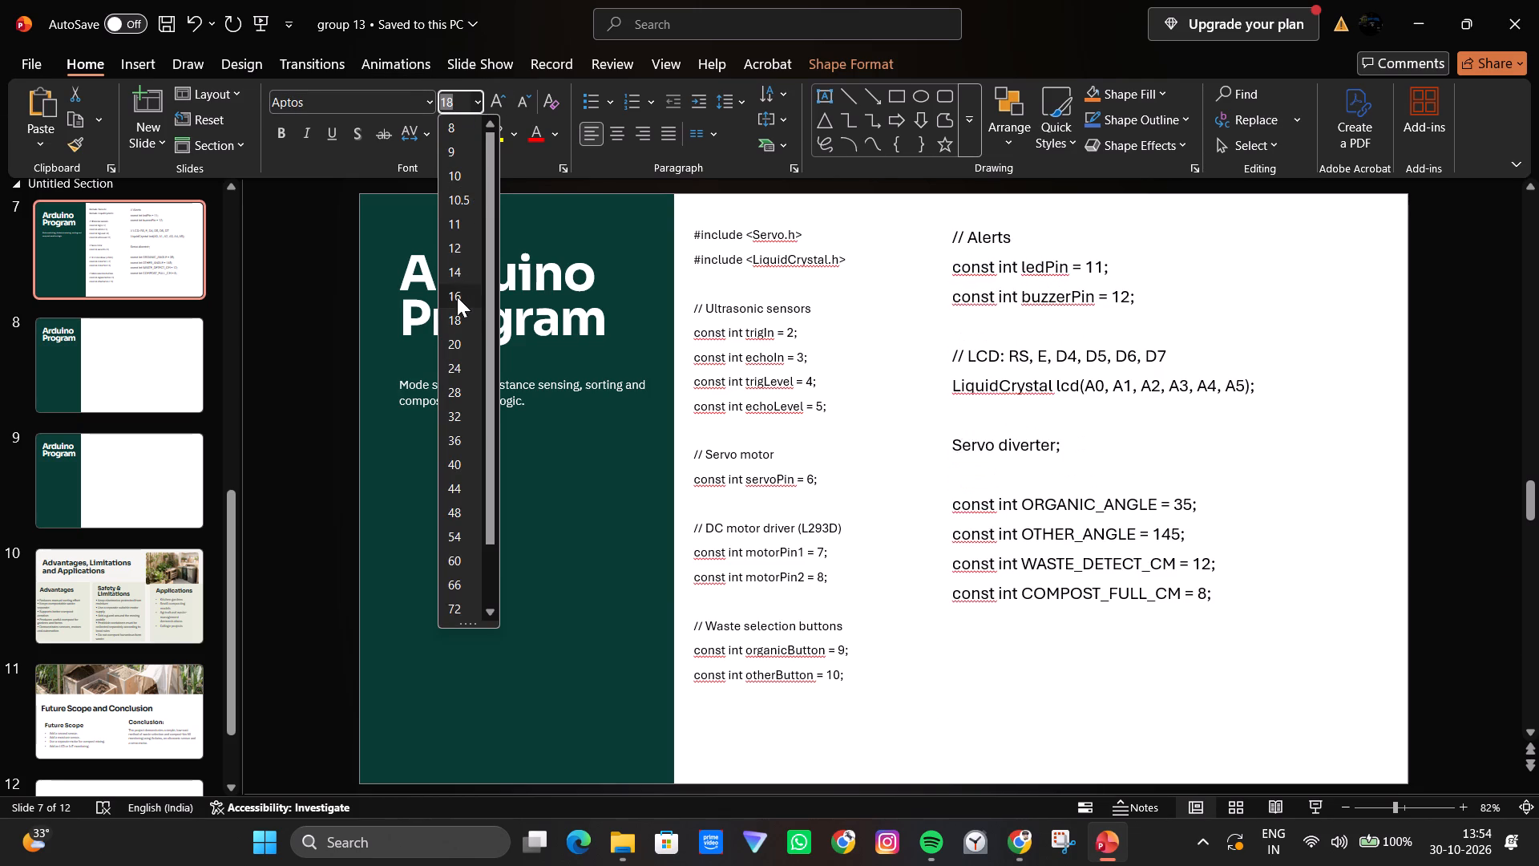
Shift the left-hand column's code text box slightly and set all of its text to font size 16.
{"action": "left_click", "coordinate": [751, 309]}
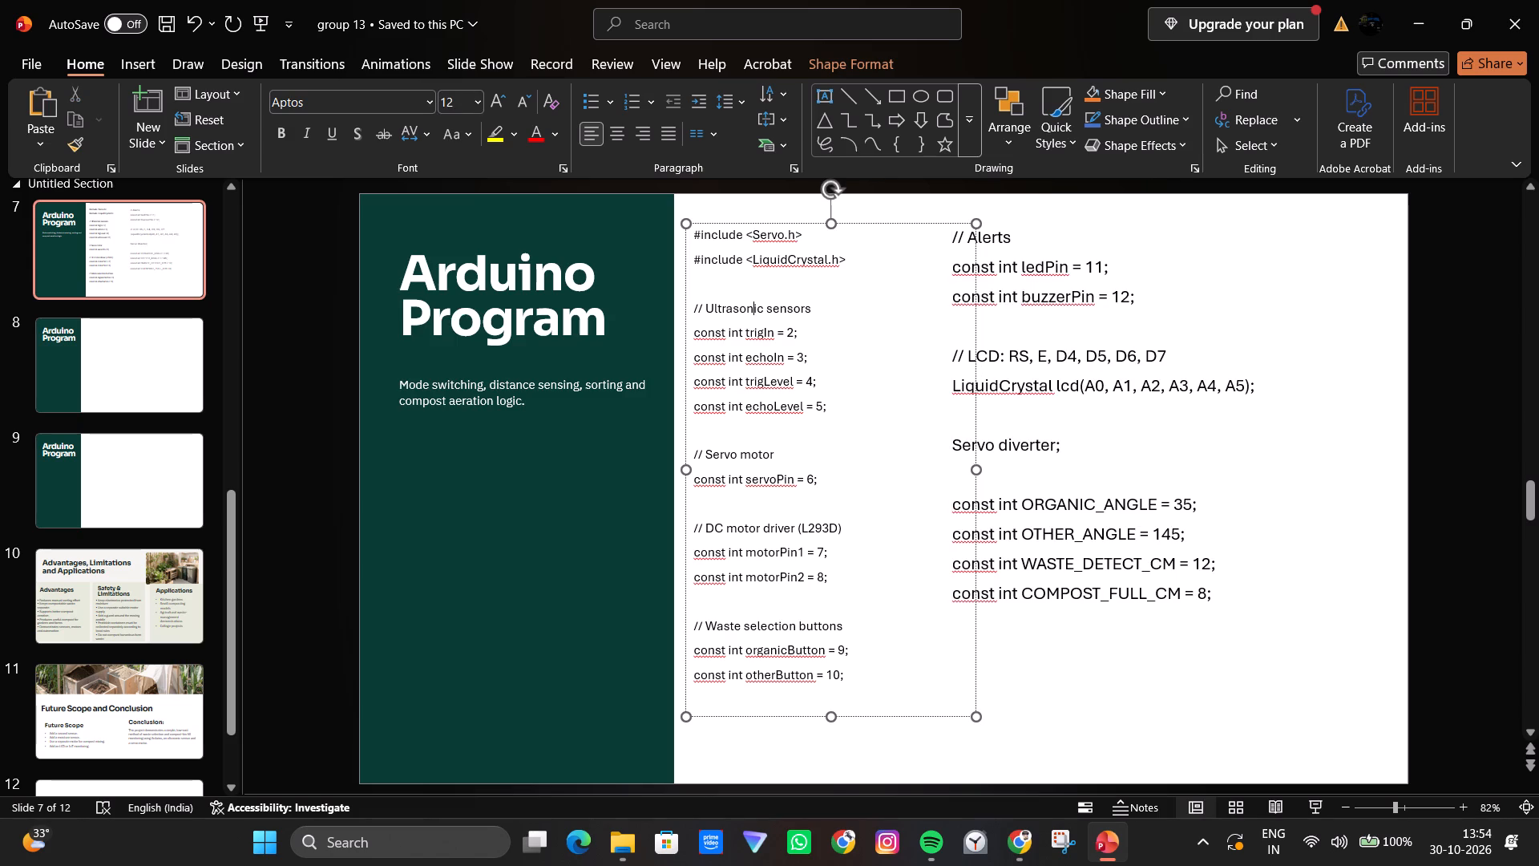
{"action": "left_click", "coordinate": [692, 231]}
{"action": "left_click", "coordinate": [692, 231]}
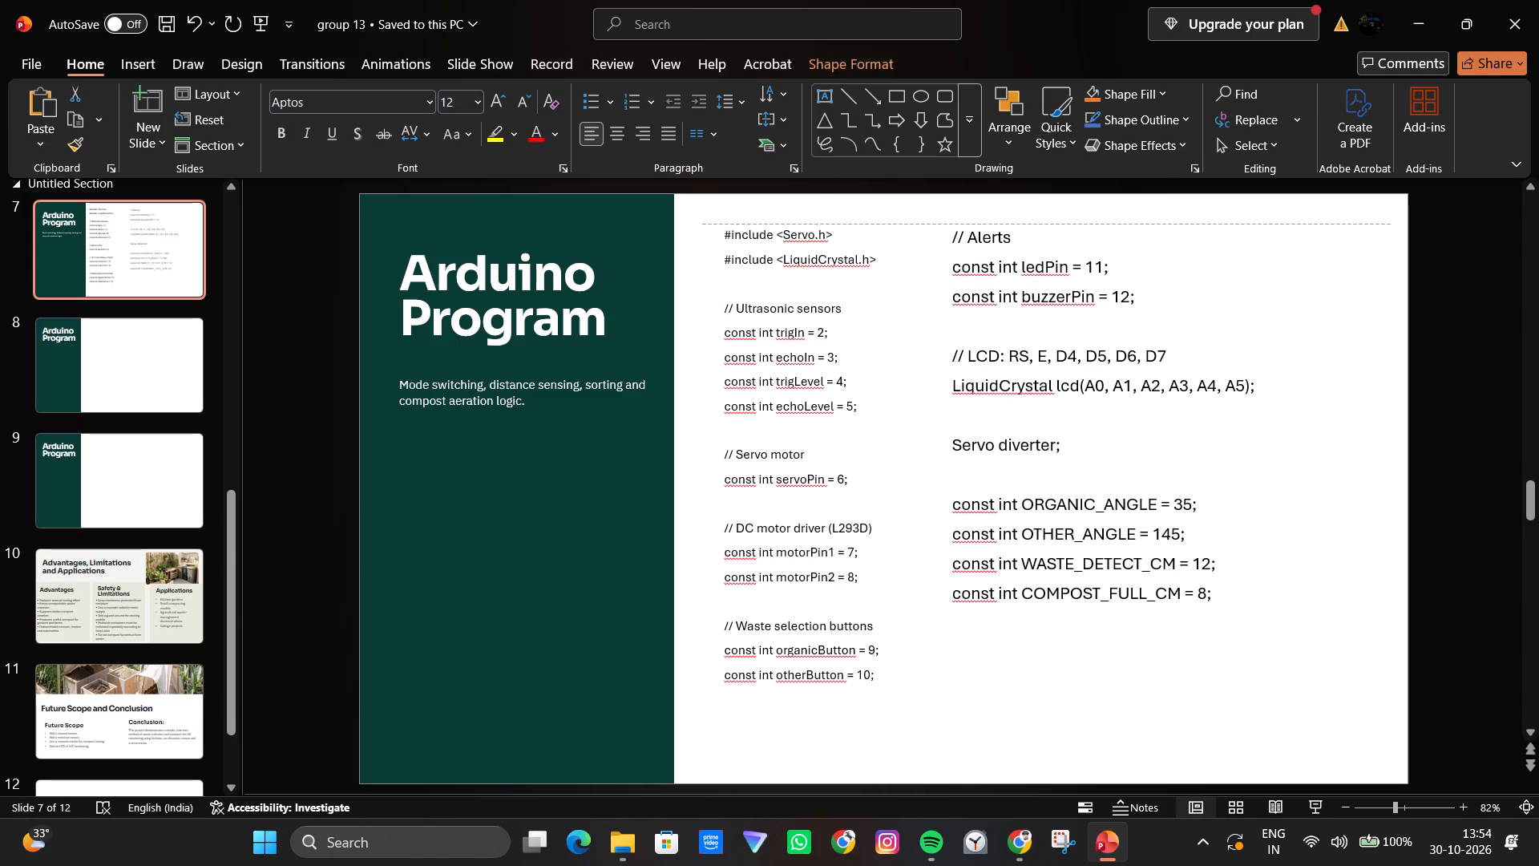
{"action": "double_click", "coordinate": [713, 238]}
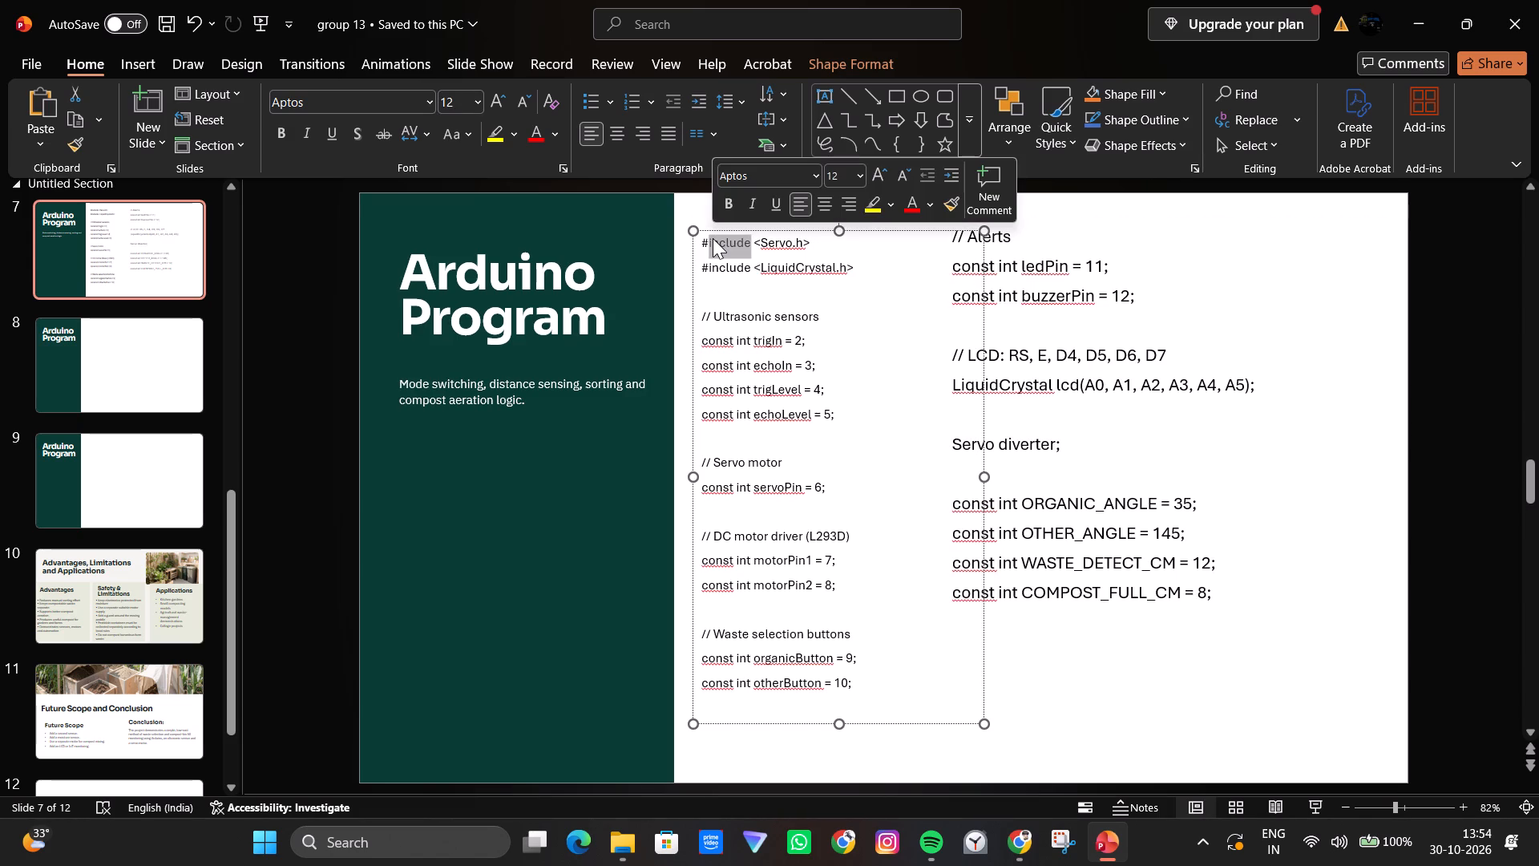
{"action": "key", "text": "ctrl+a"}
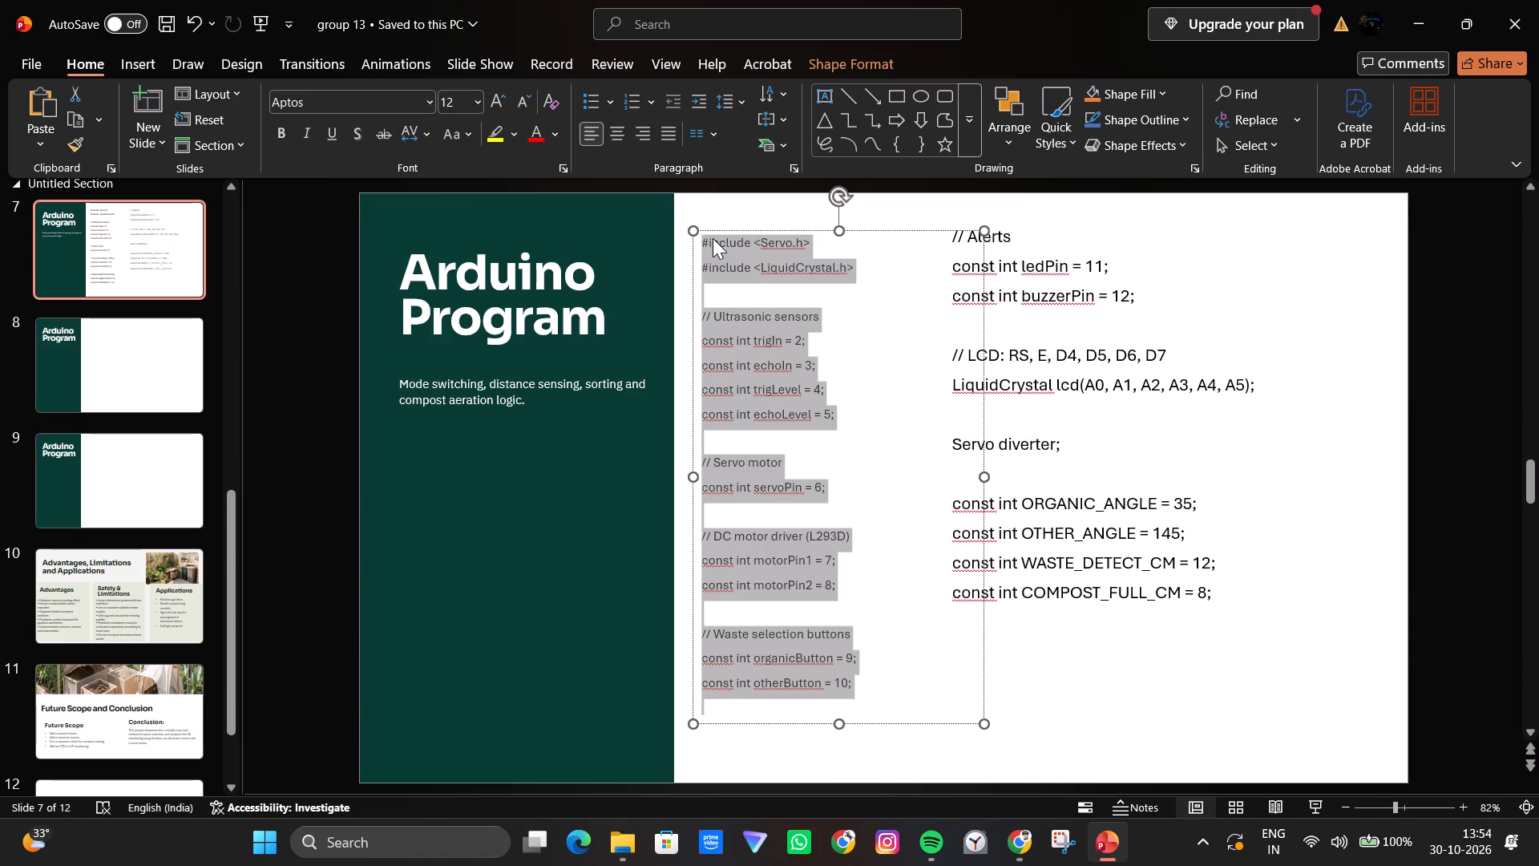
{"action": "left_click", "coordinate": [477, 111]}
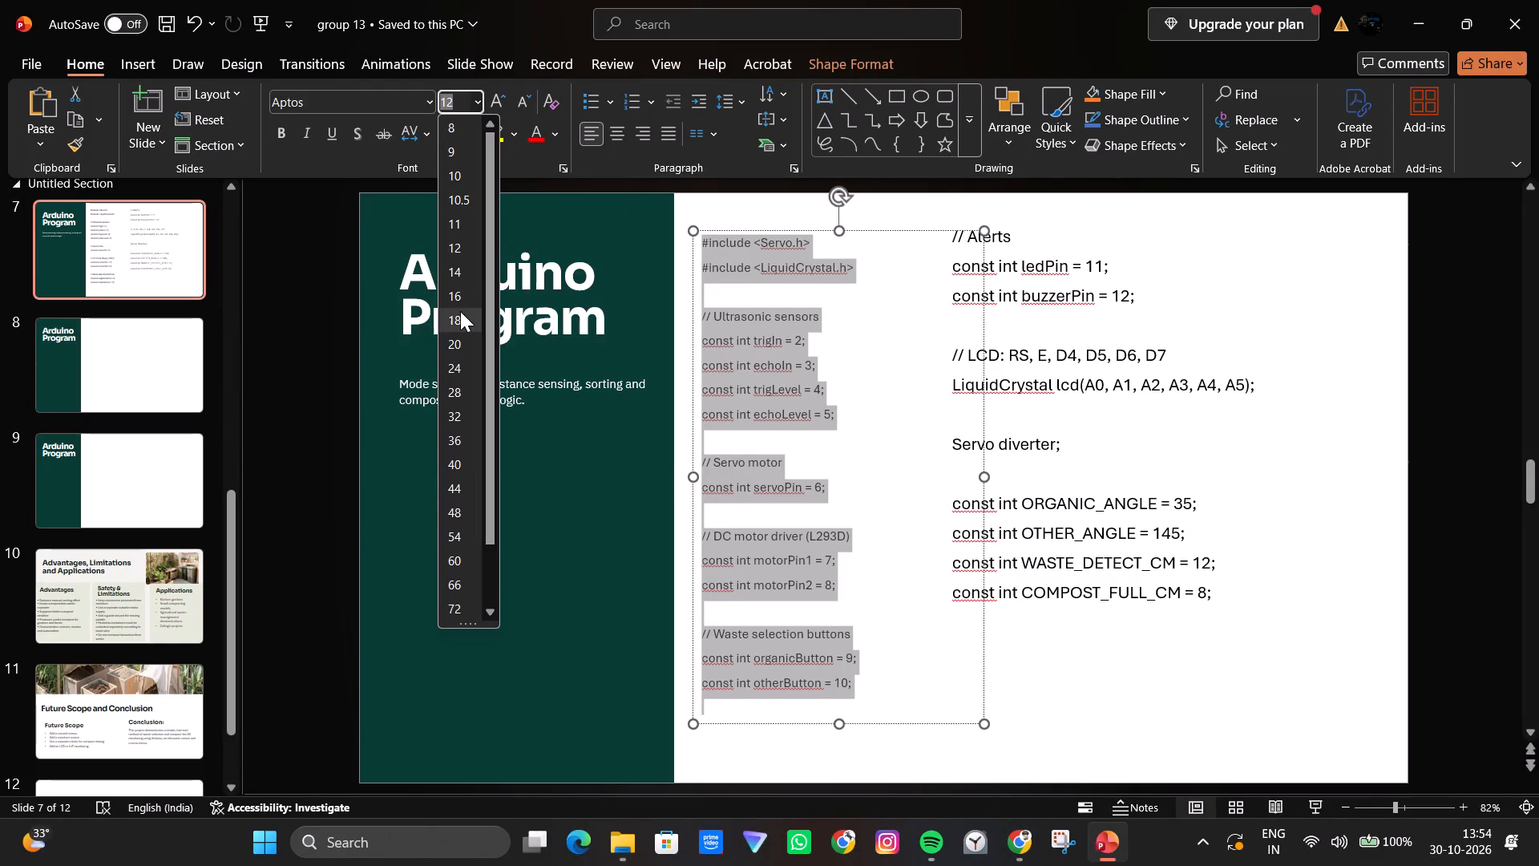
{"action": "left_click", "coordinate": [455, 299]}
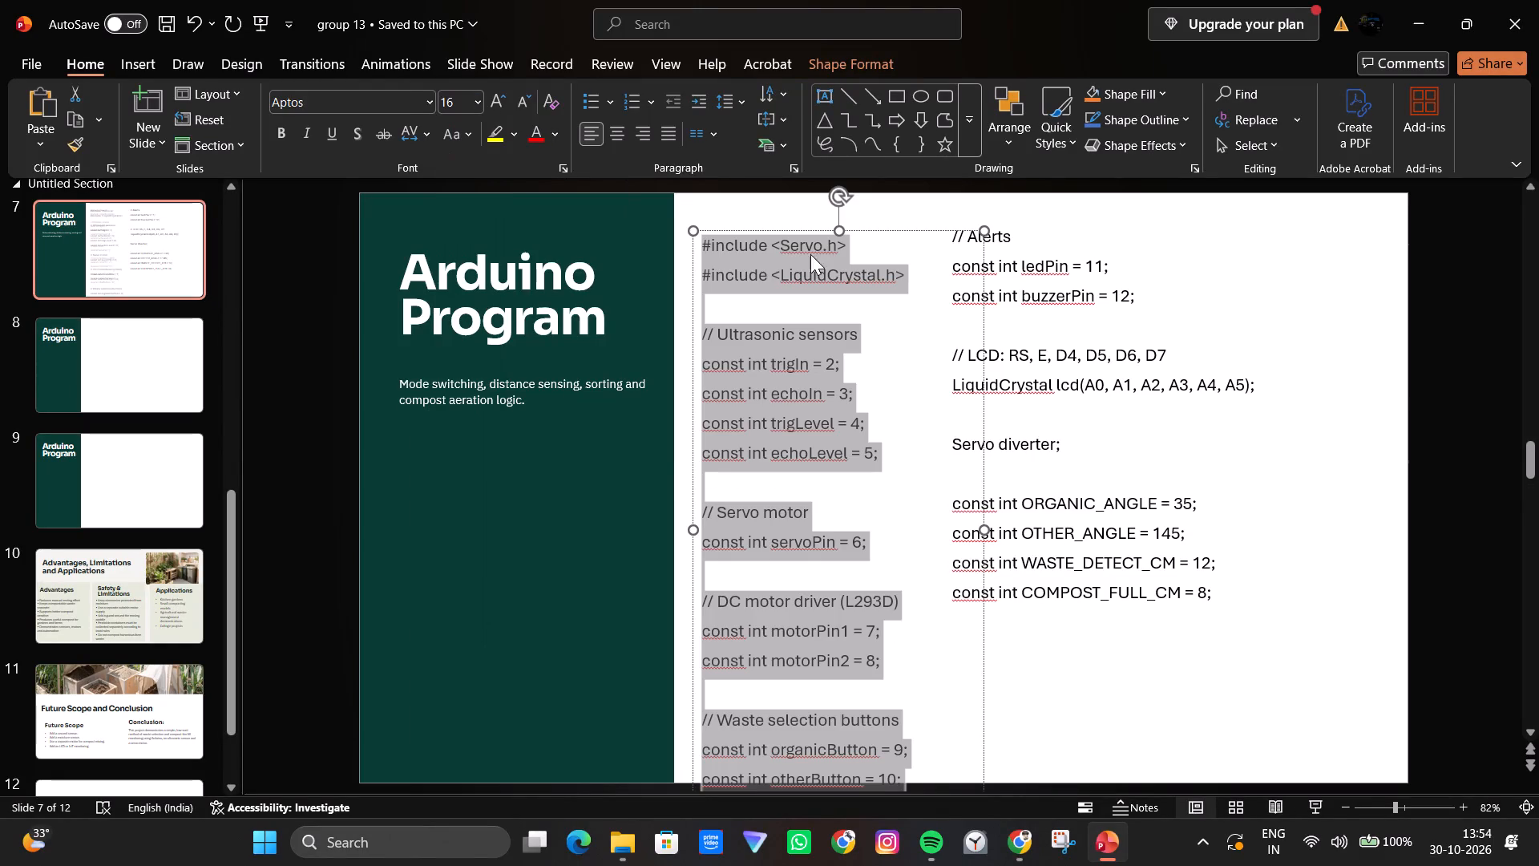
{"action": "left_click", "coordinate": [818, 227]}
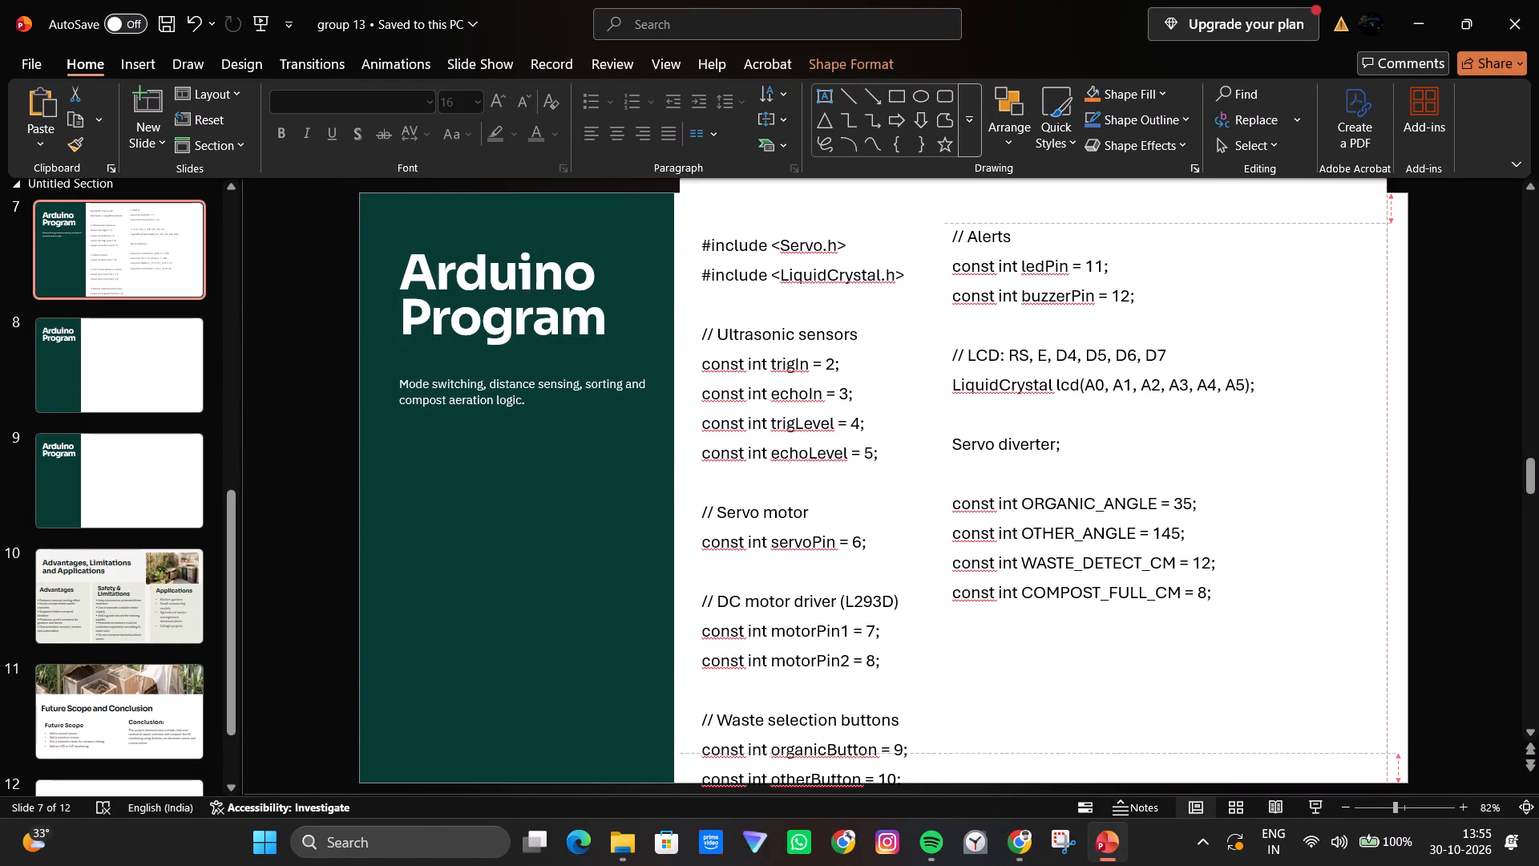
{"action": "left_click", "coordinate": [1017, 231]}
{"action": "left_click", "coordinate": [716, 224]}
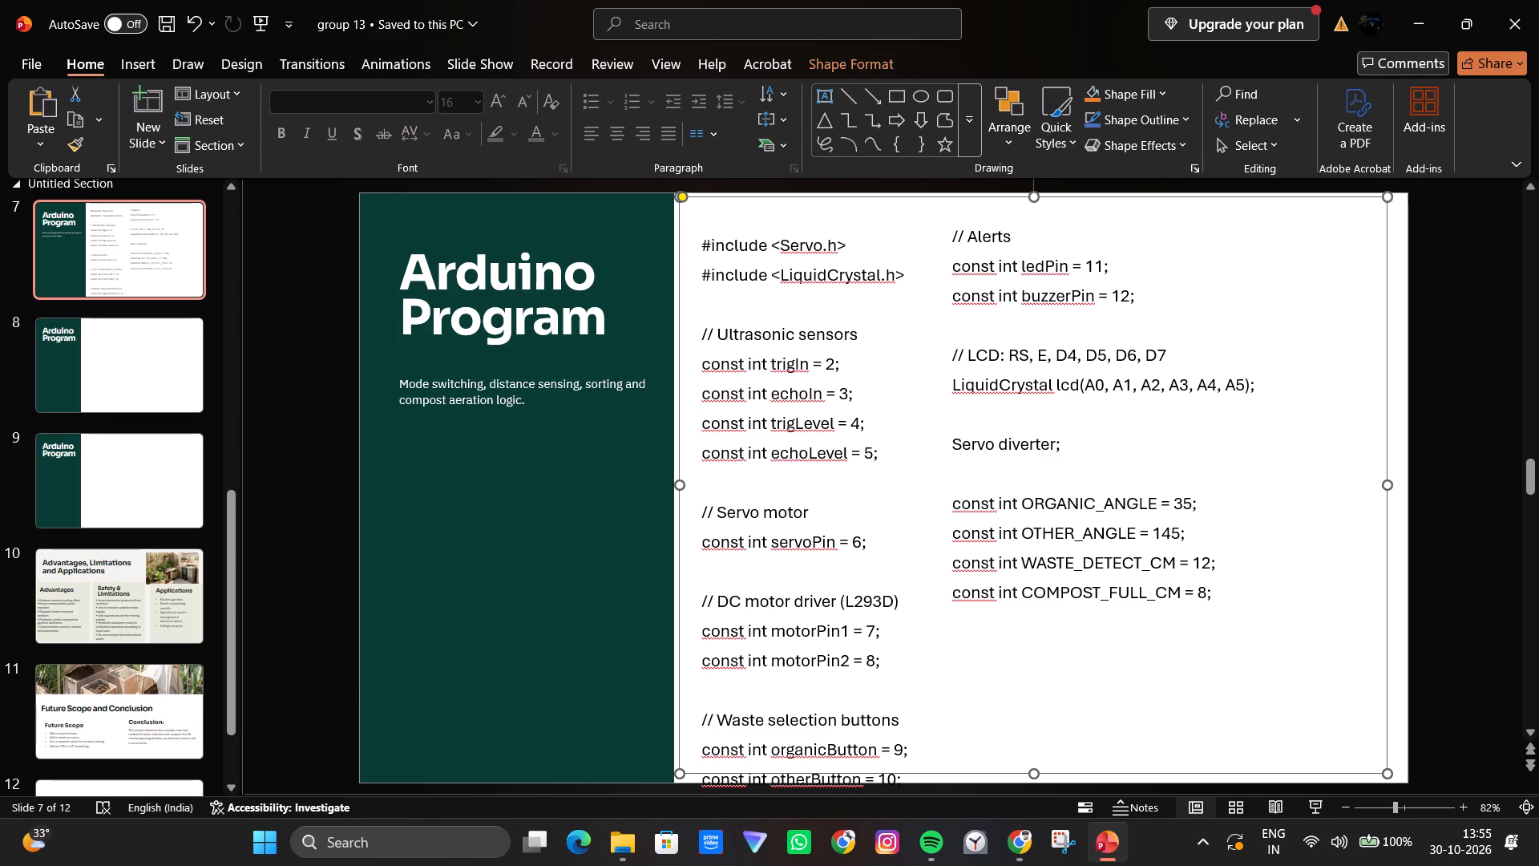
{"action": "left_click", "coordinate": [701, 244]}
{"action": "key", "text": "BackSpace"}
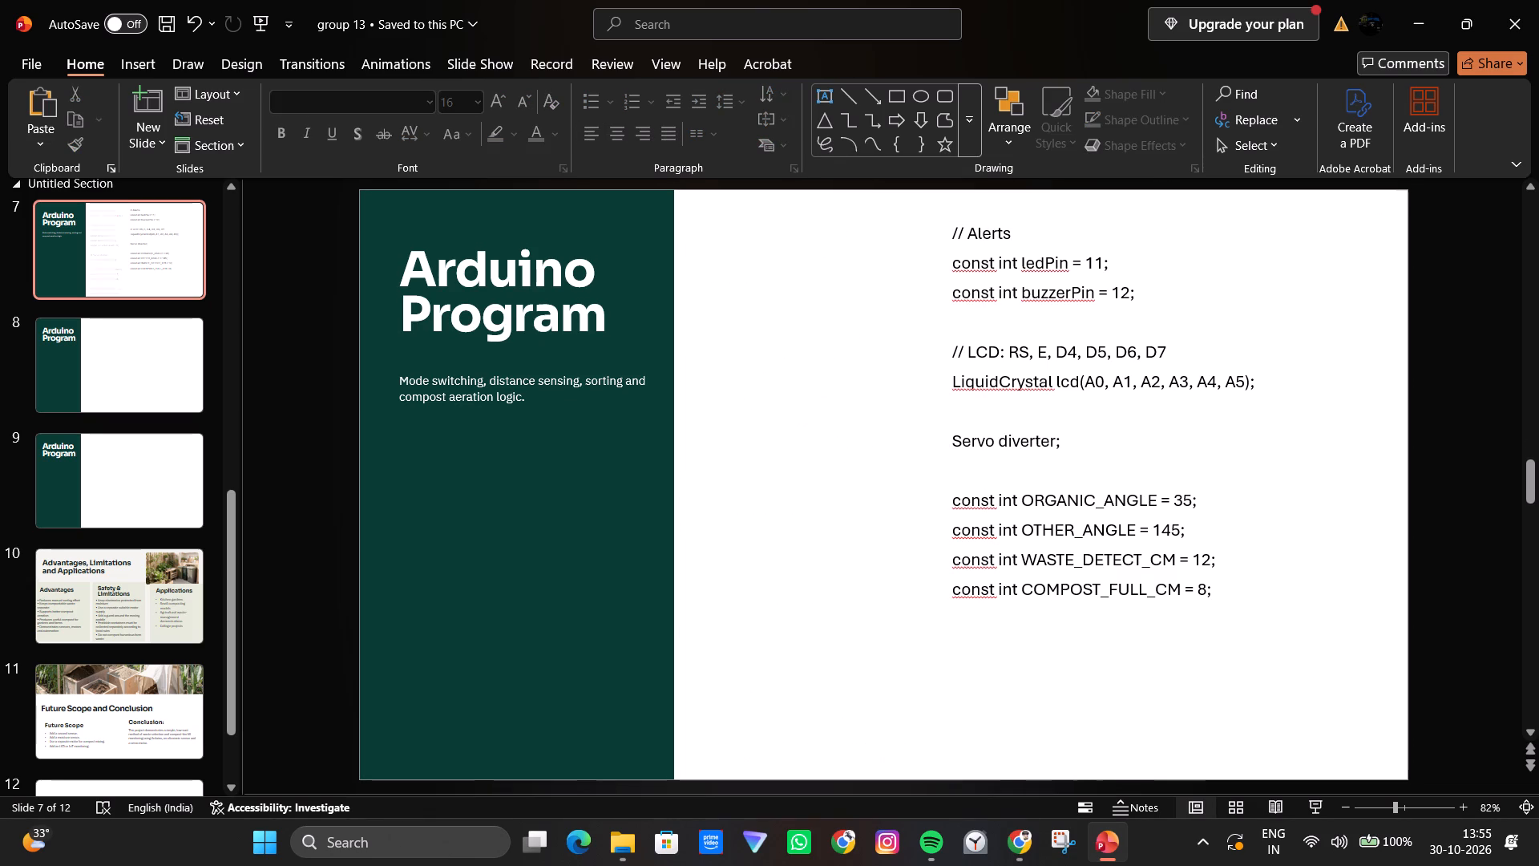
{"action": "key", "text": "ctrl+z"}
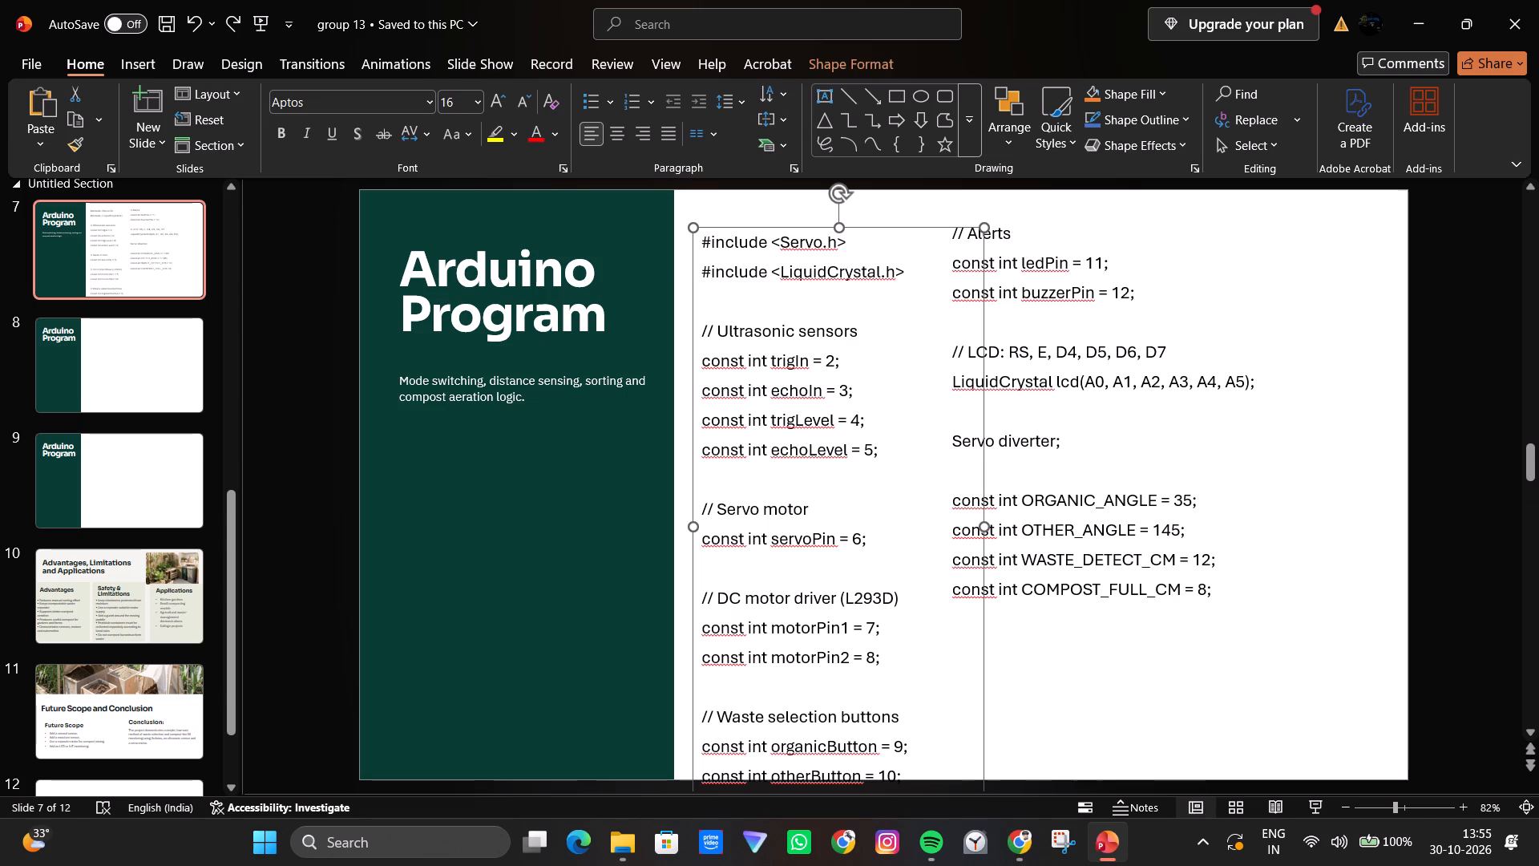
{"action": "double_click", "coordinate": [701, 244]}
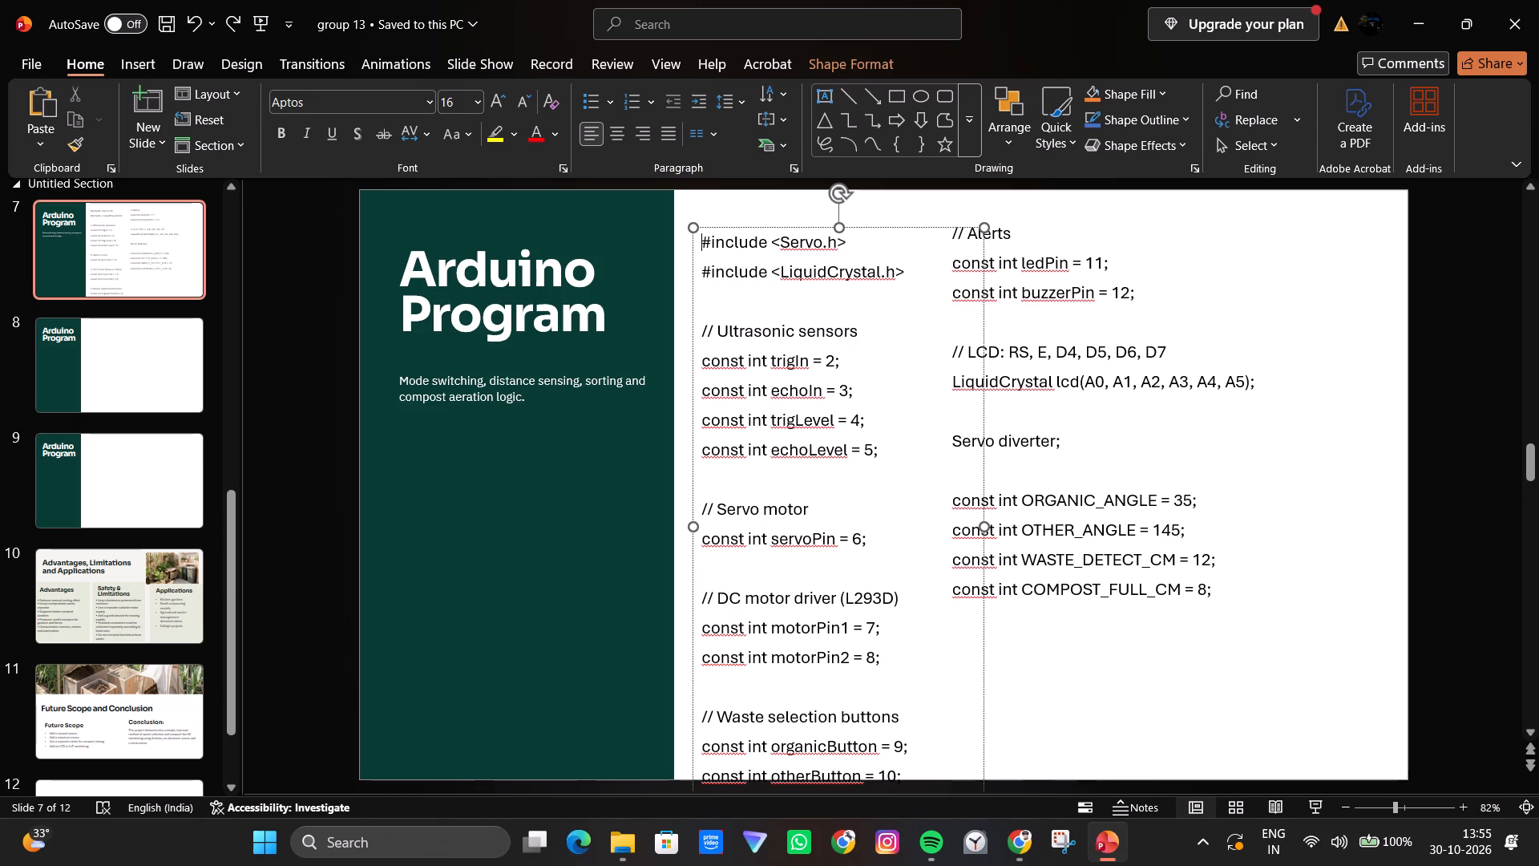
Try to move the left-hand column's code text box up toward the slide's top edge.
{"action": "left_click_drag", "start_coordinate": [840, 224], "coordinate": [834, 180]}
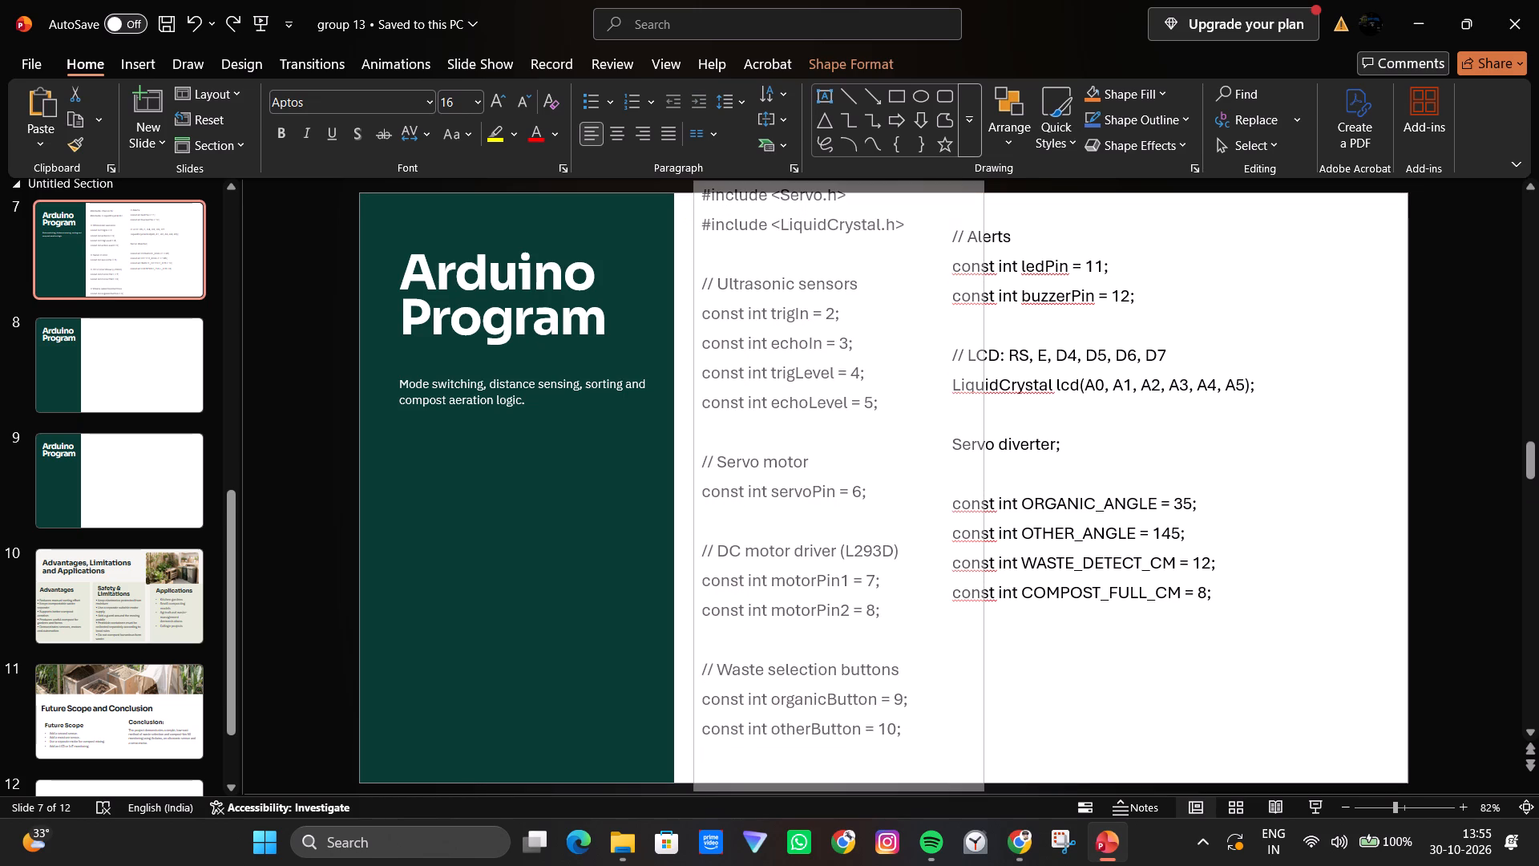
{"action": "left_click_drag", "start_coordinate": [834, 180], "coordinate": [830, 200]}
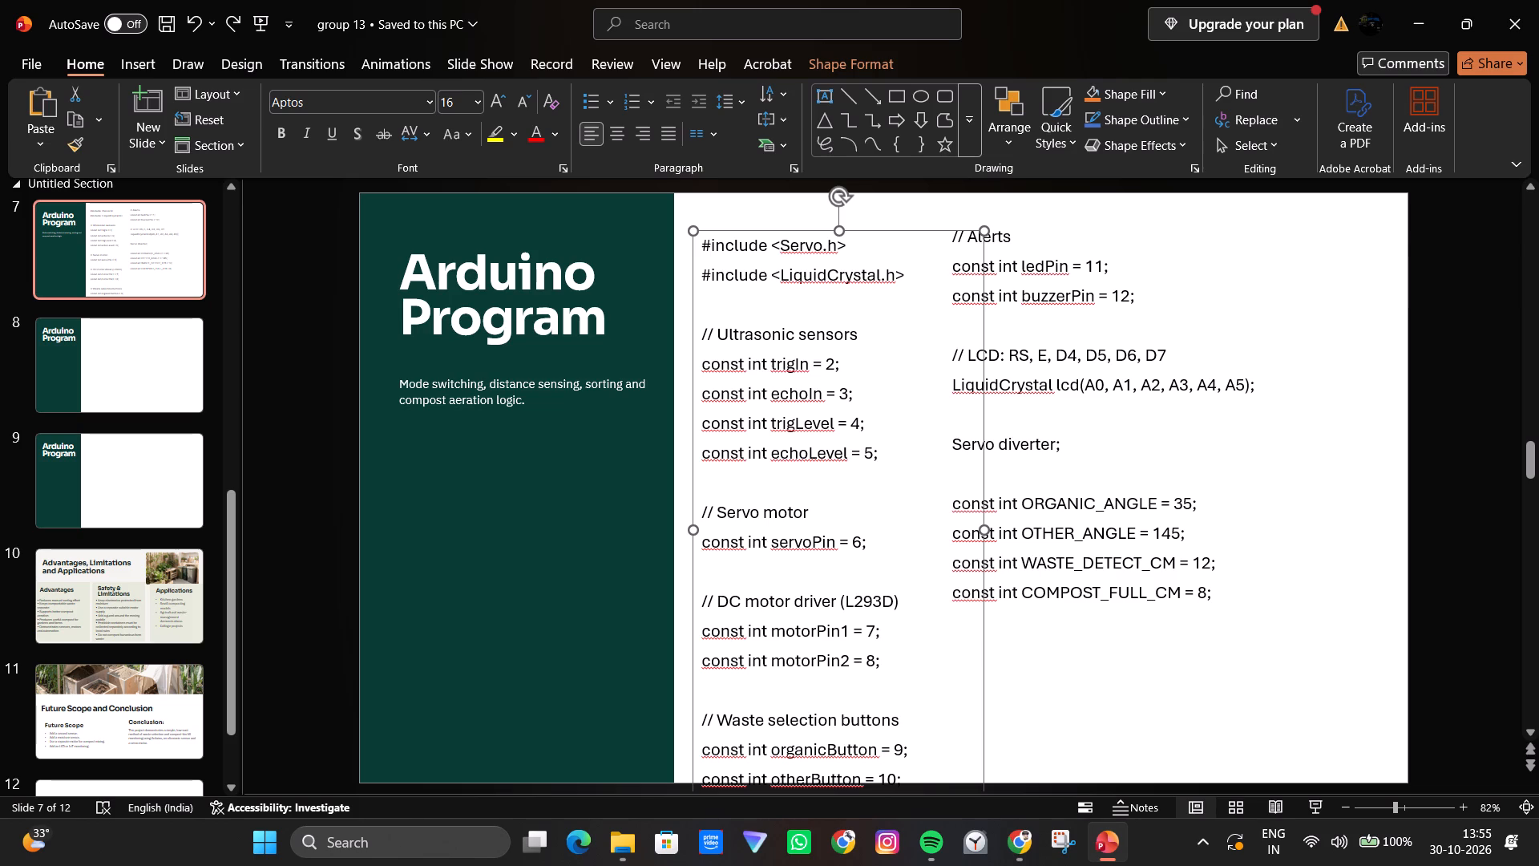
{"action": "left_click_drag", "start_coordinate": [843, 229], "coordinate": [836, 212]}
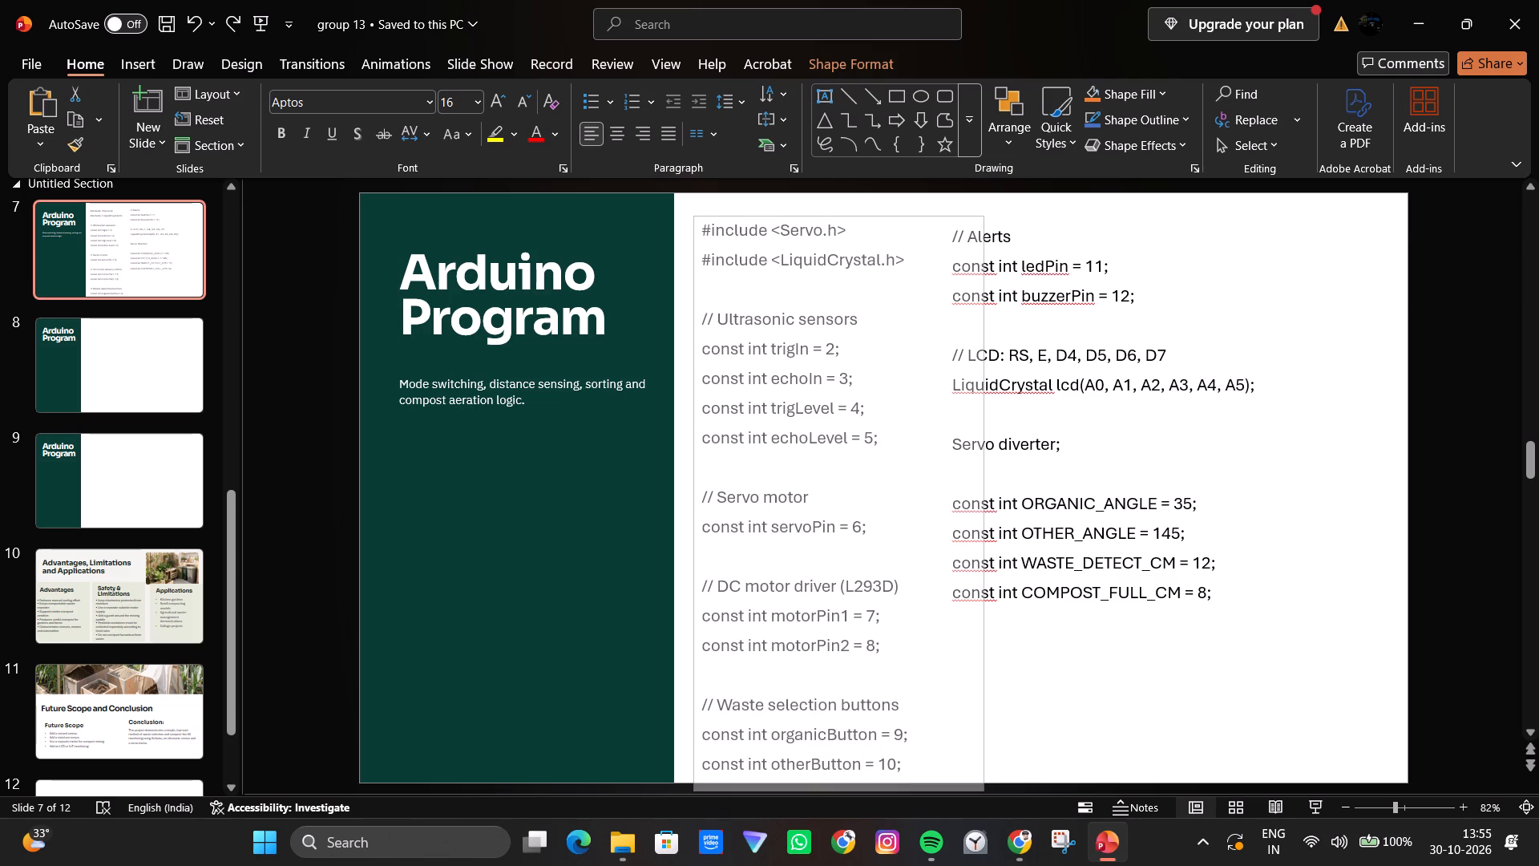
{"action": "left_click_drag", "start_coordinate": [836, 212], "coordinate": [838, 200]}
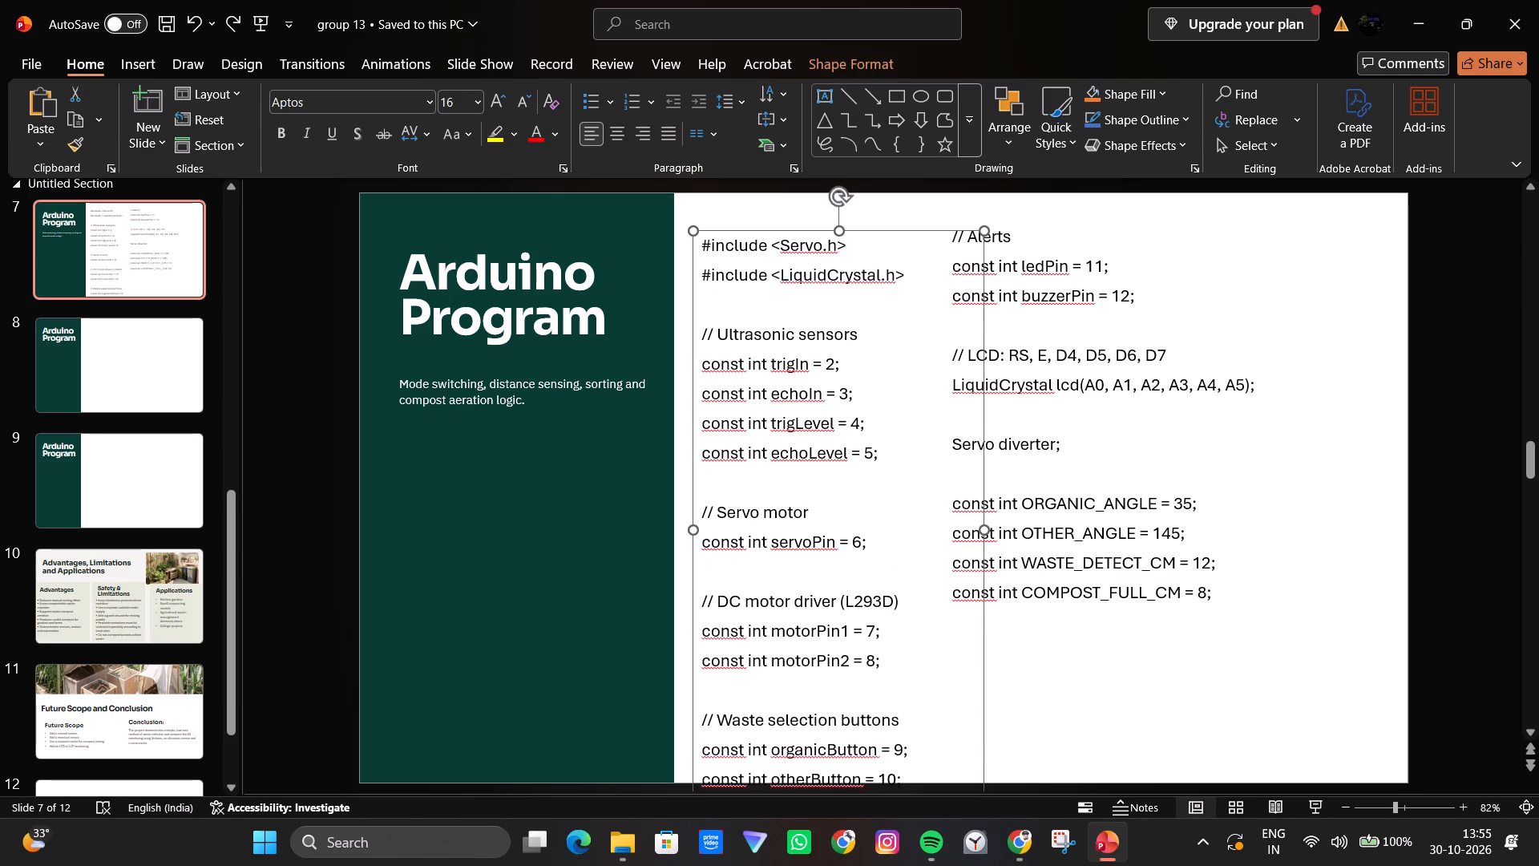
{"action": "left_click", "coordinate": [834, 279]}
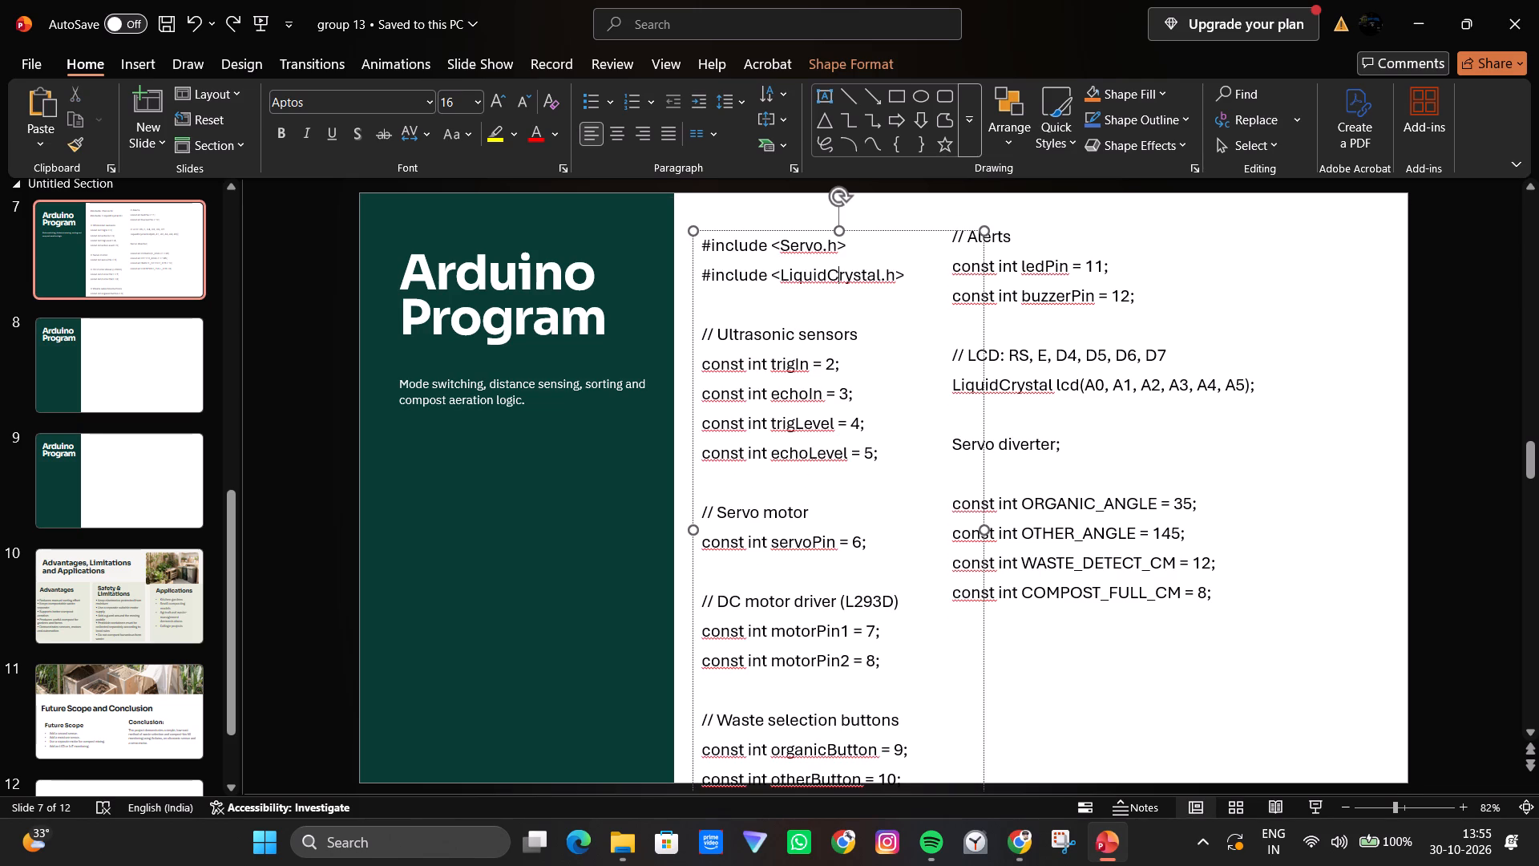
Move the white rounded shape behind the code text off the first Arduino Program slide and delete it.
{"action": "left_click_drag", "start_coordinate": [802, 227], "coordinate": [801, 218]}
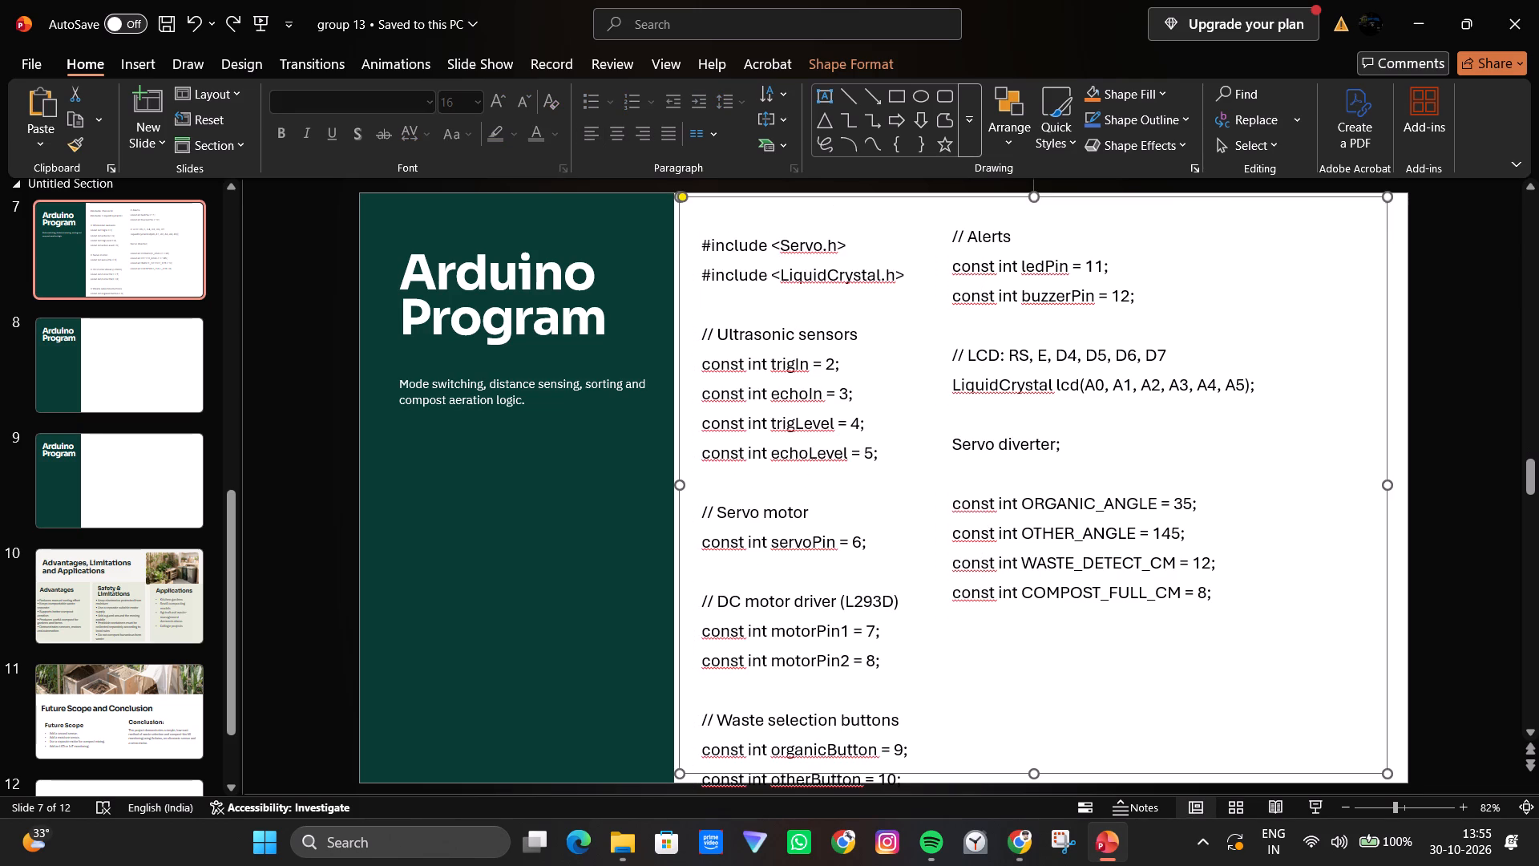
{"action": "left_click_drag", "start_coordinate": [801, 218], "coordinate": [1202, 279]}
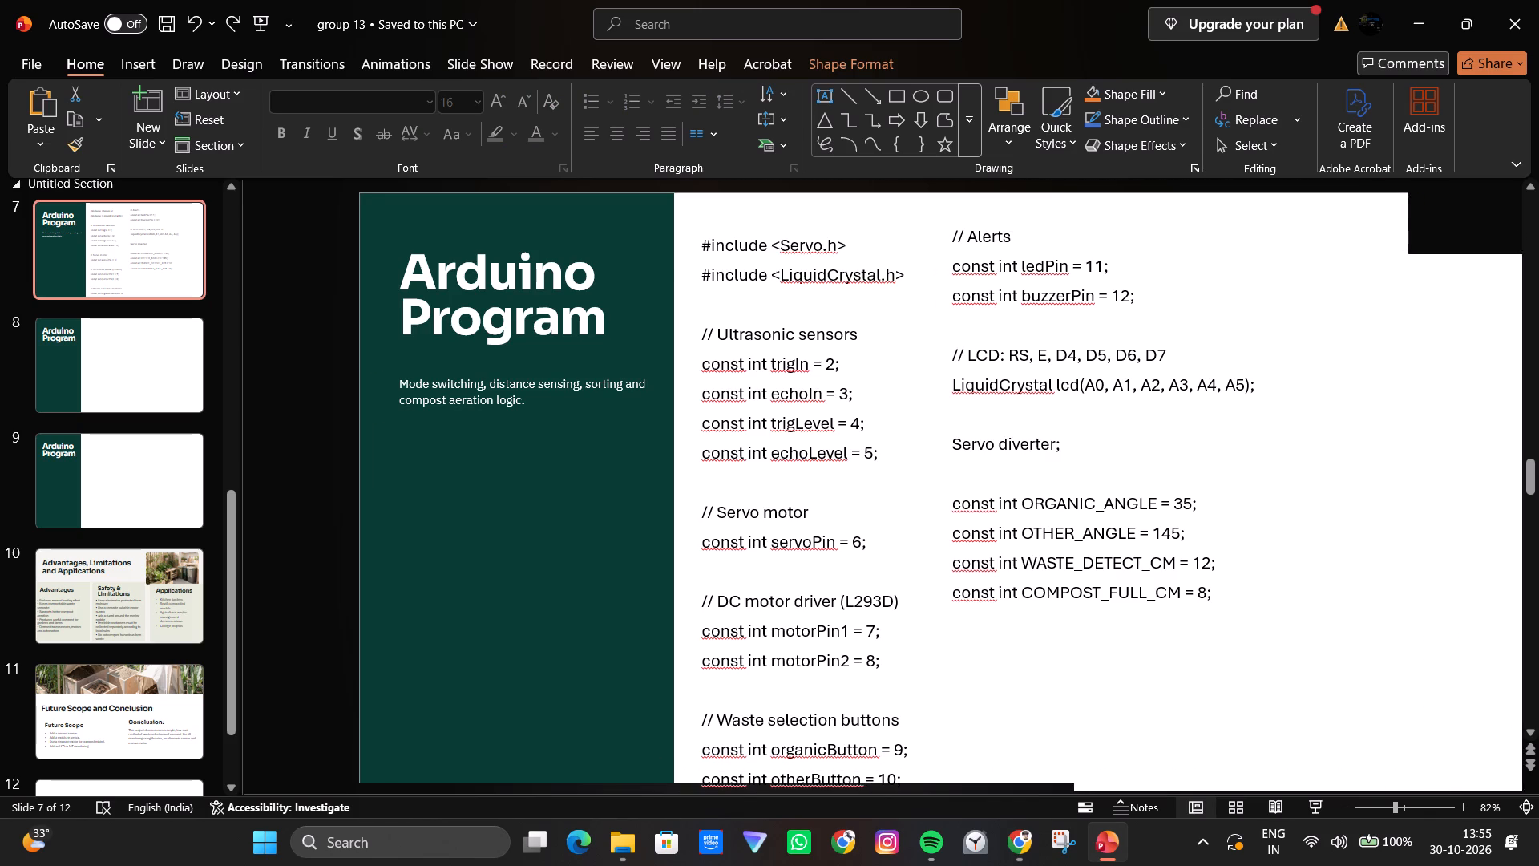
{"action": "left_click_drag", "start_coordinate": [1202, 279], "coordinate": [1289, 306]}
{"action": "left_click", "coordinate": [1214, 346]}
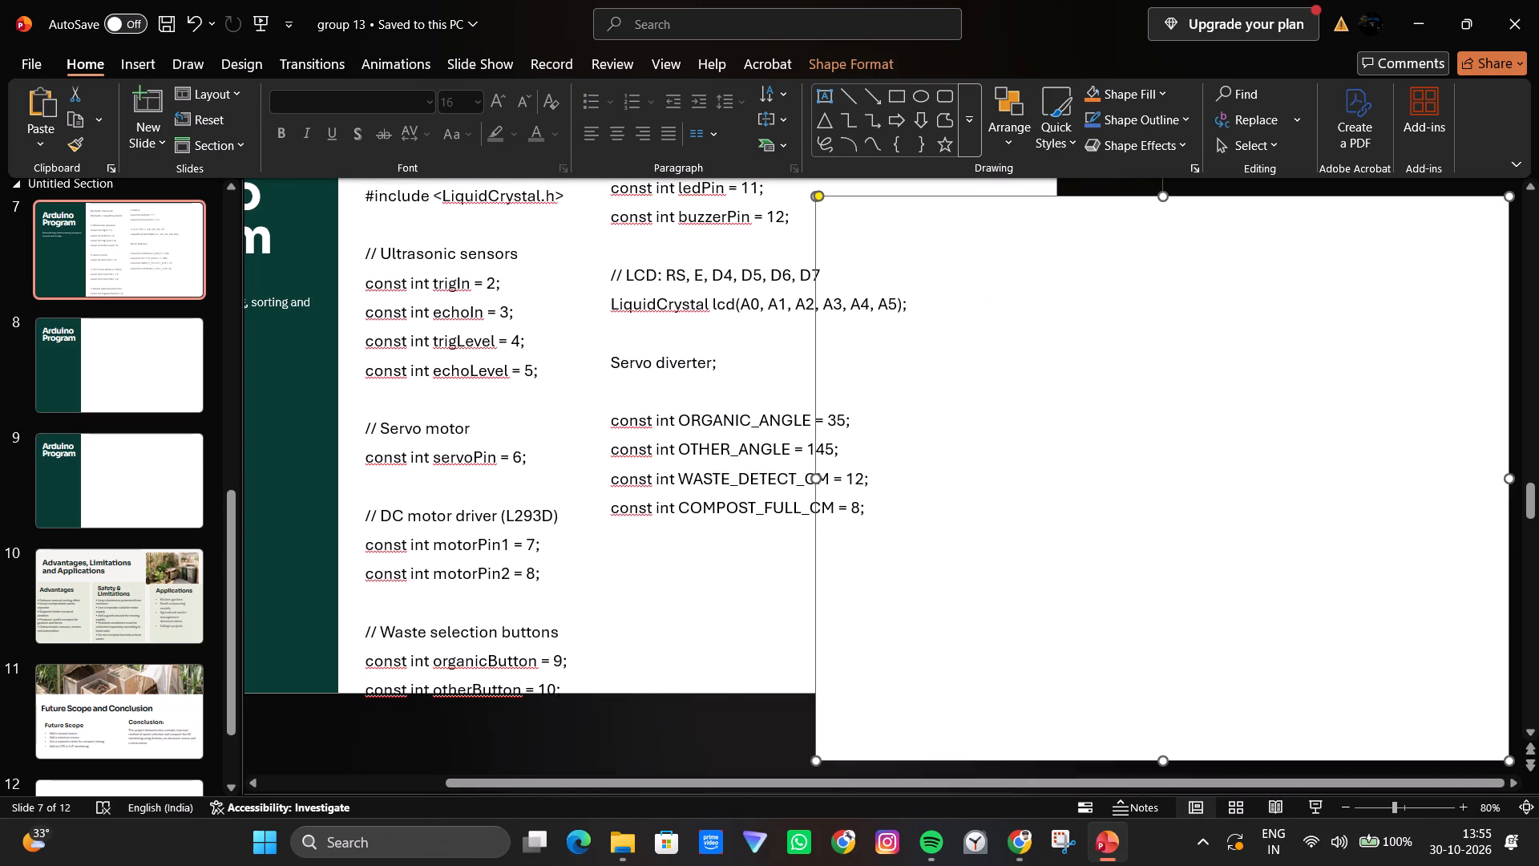
{"action": "key", "text": "Delete"}
Move the left-hand column's code text box up to the top of the slide, beside the green panel.
{"action": "left_click", "coordinate": [762, 418]}
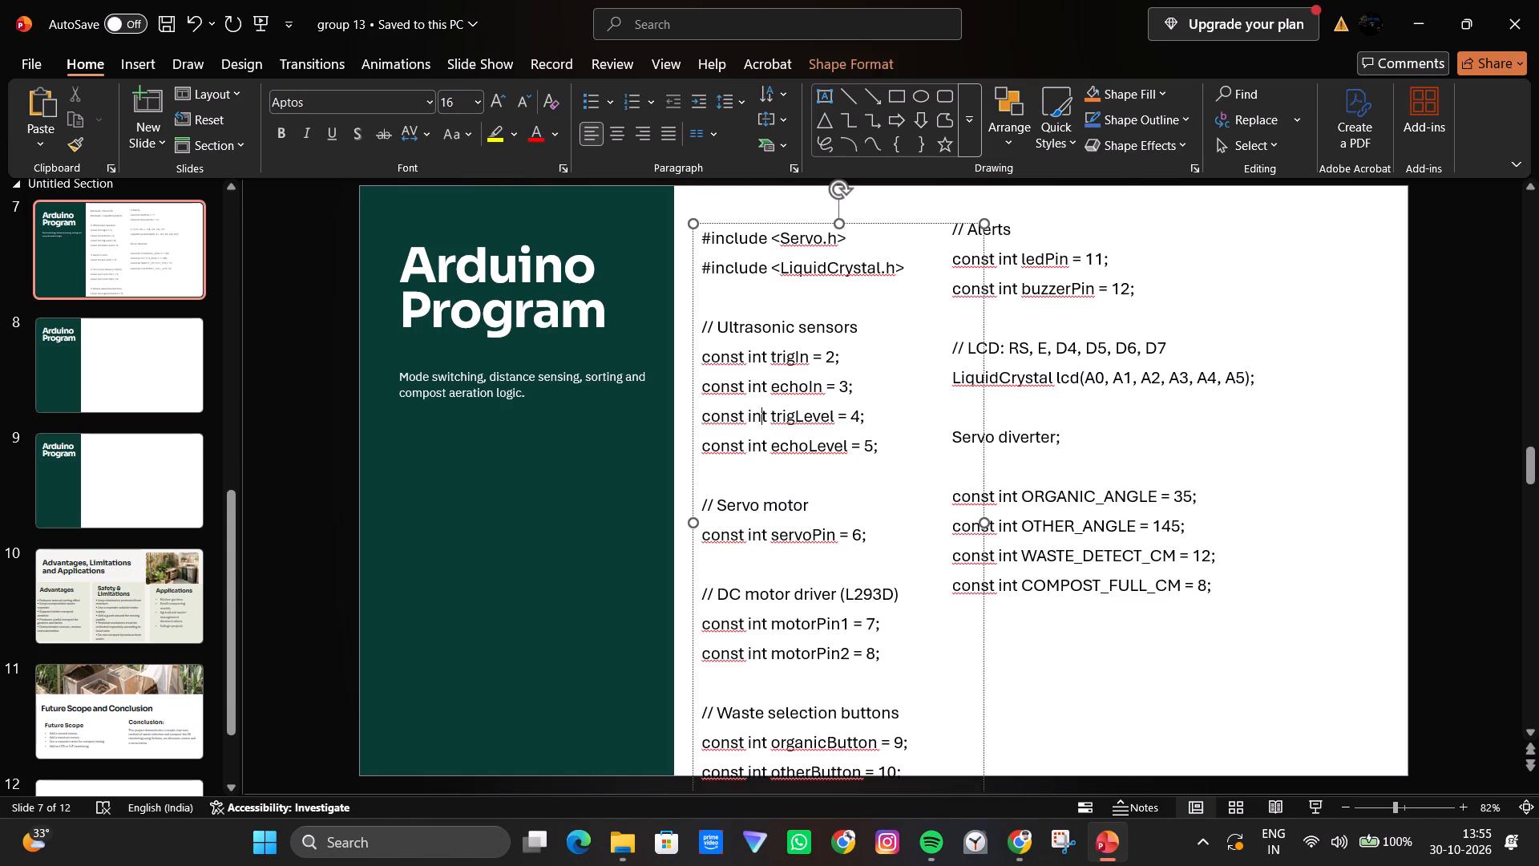
{"action": "left_click_drag", "start_coordinate": [748, 221], "coordinate": [737, 195]}
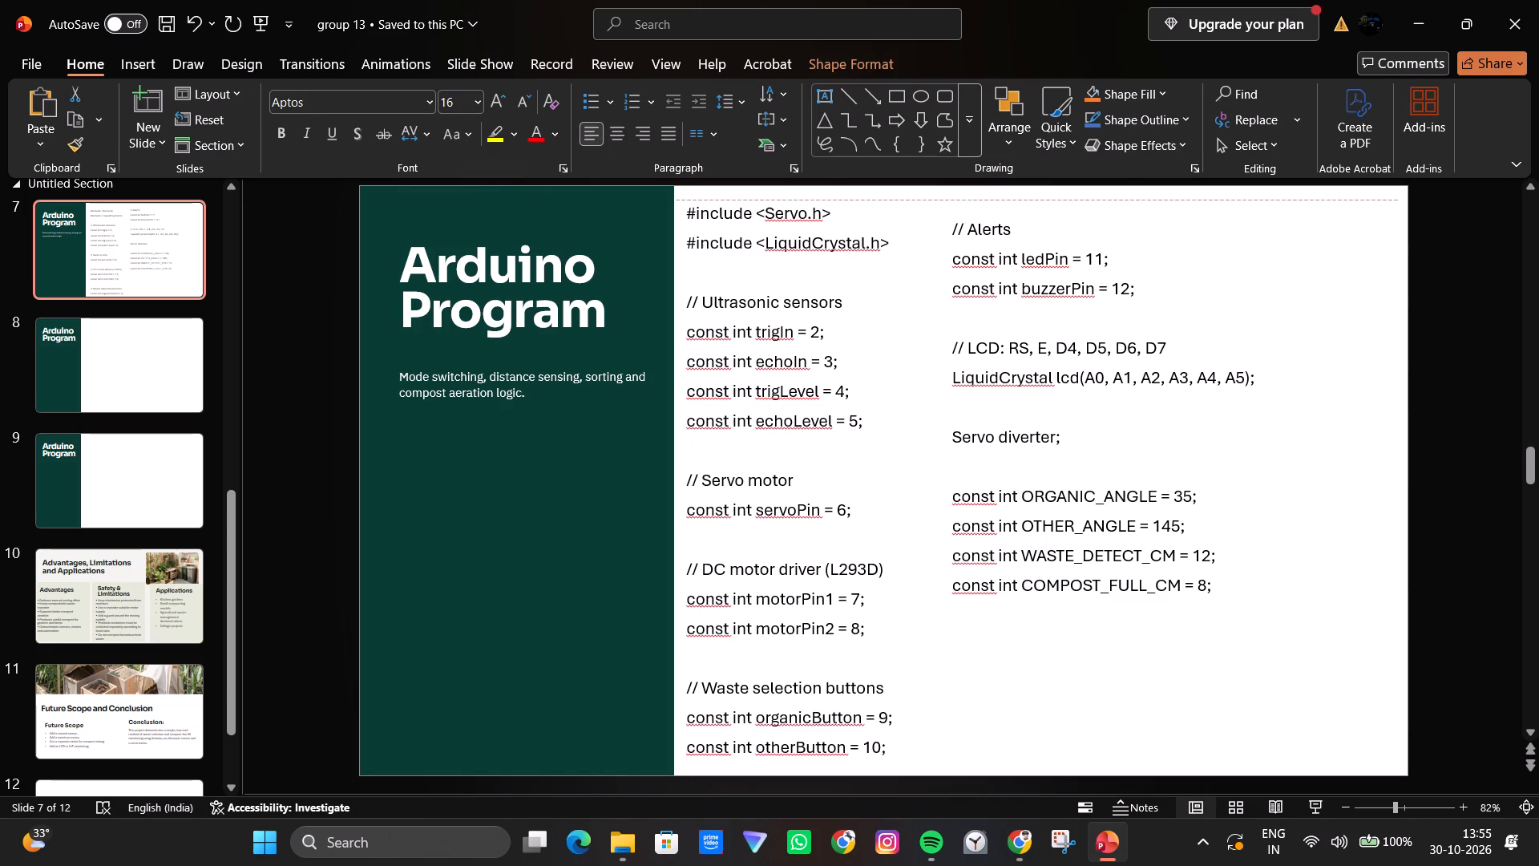
{"action": "left_click_drag", "start_coordinate": [737, 195], "coordinate": [733, 187]}
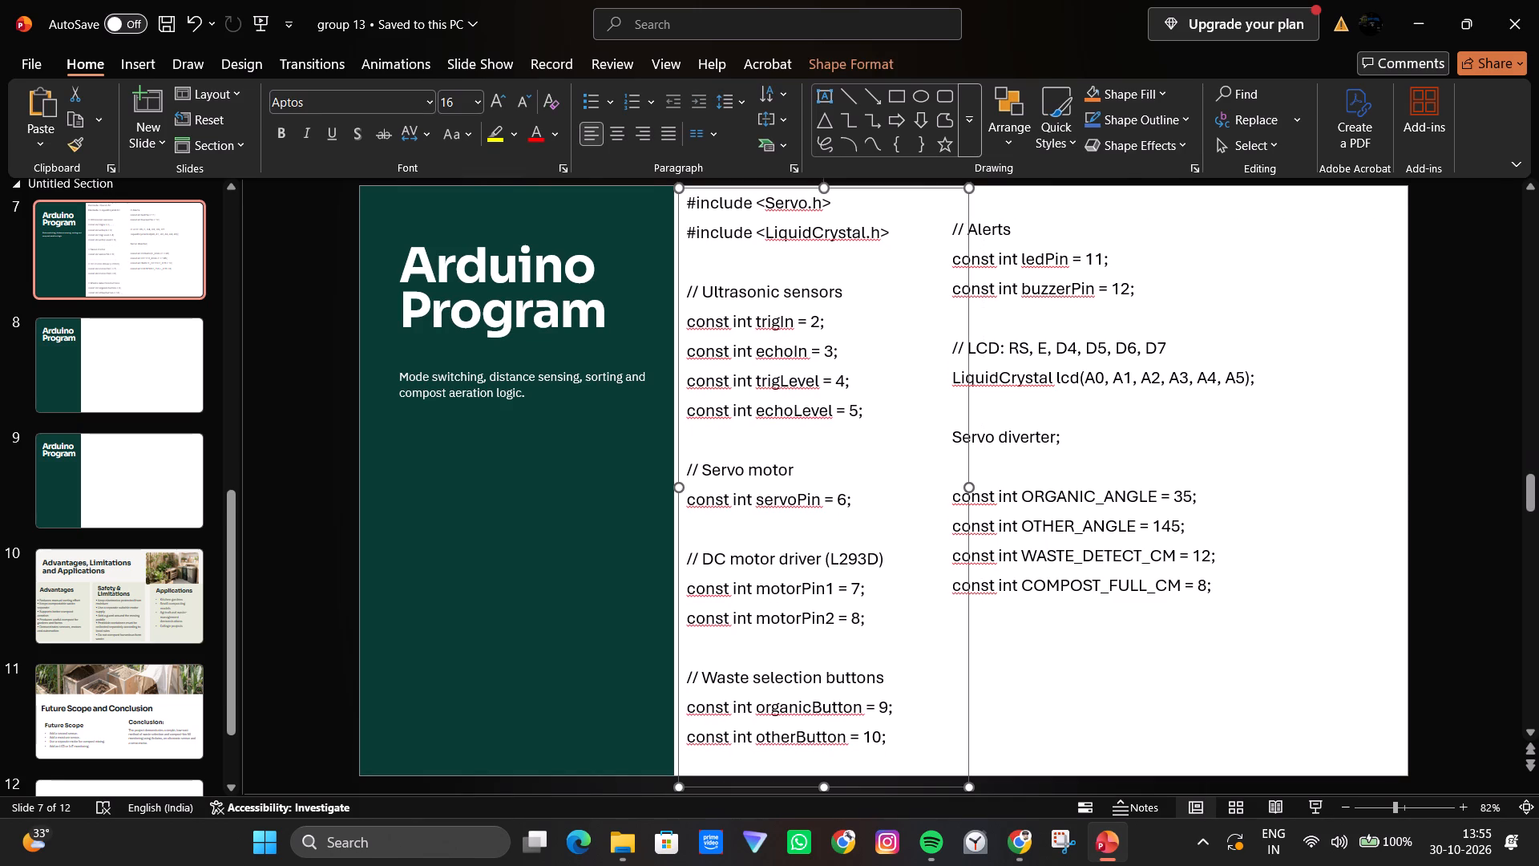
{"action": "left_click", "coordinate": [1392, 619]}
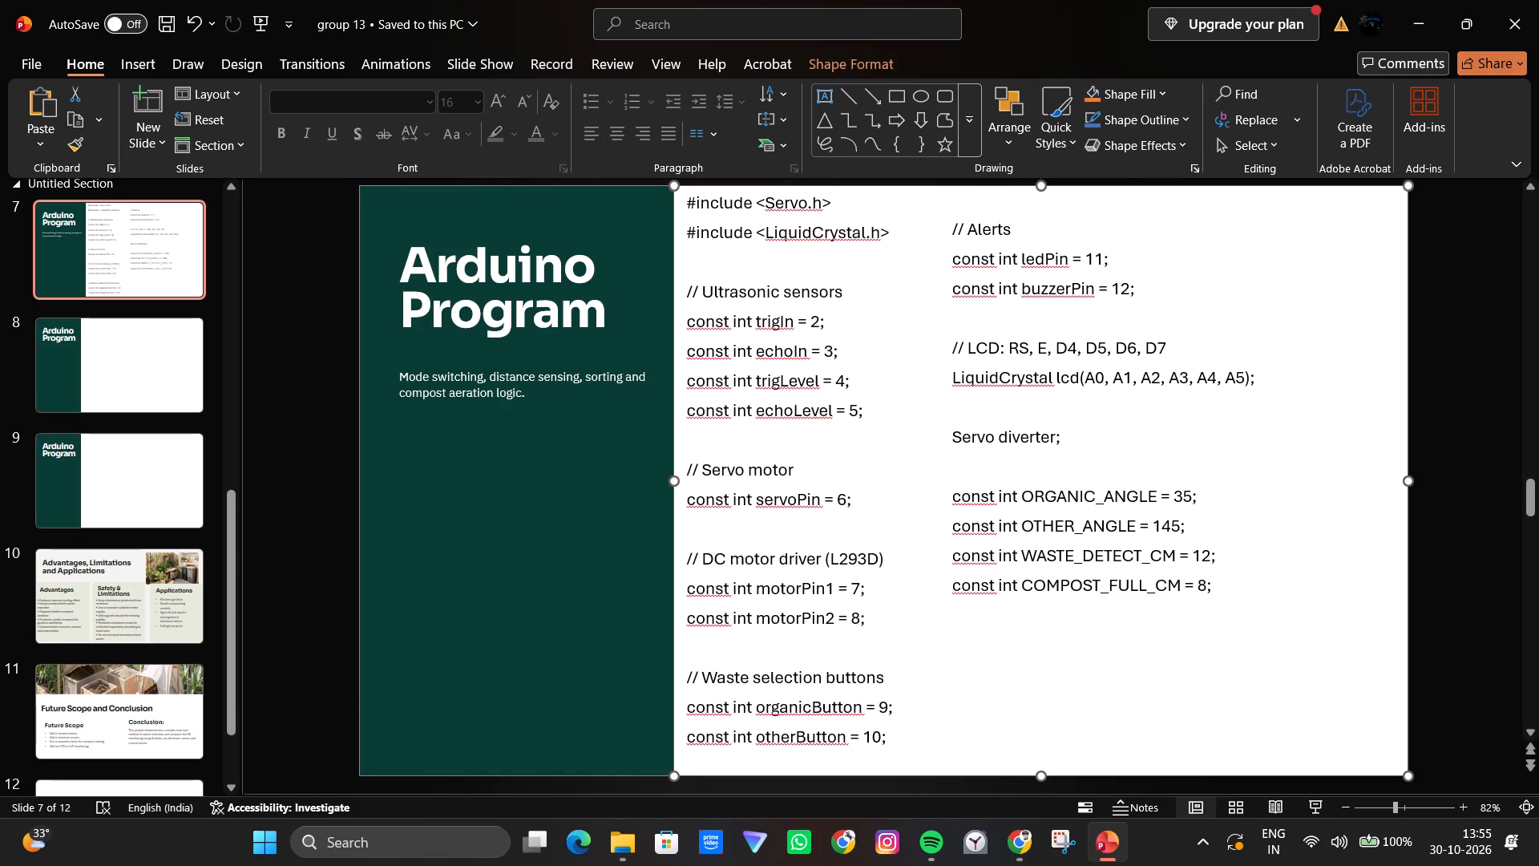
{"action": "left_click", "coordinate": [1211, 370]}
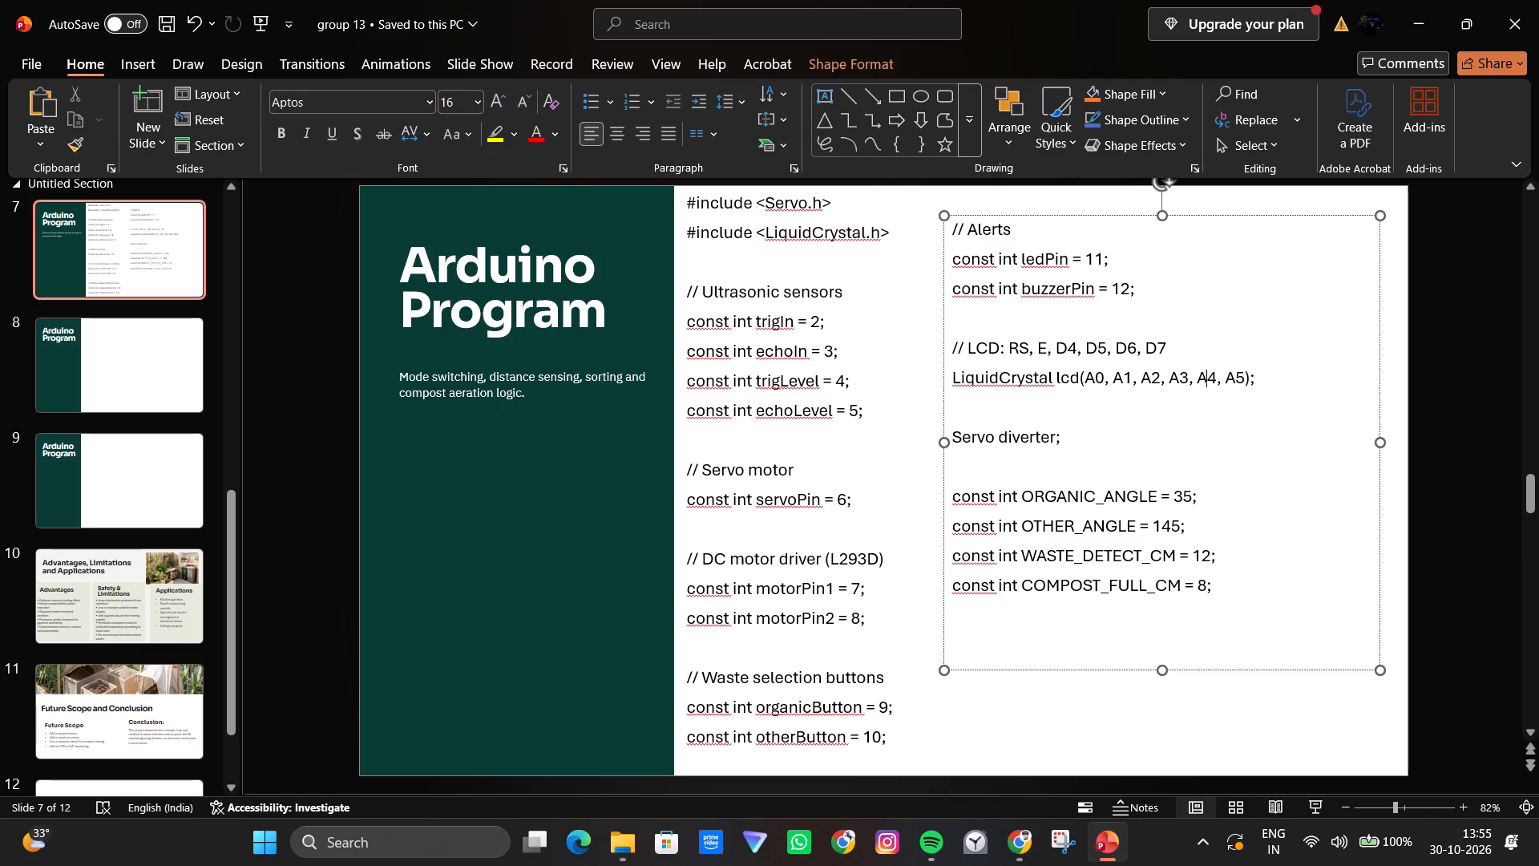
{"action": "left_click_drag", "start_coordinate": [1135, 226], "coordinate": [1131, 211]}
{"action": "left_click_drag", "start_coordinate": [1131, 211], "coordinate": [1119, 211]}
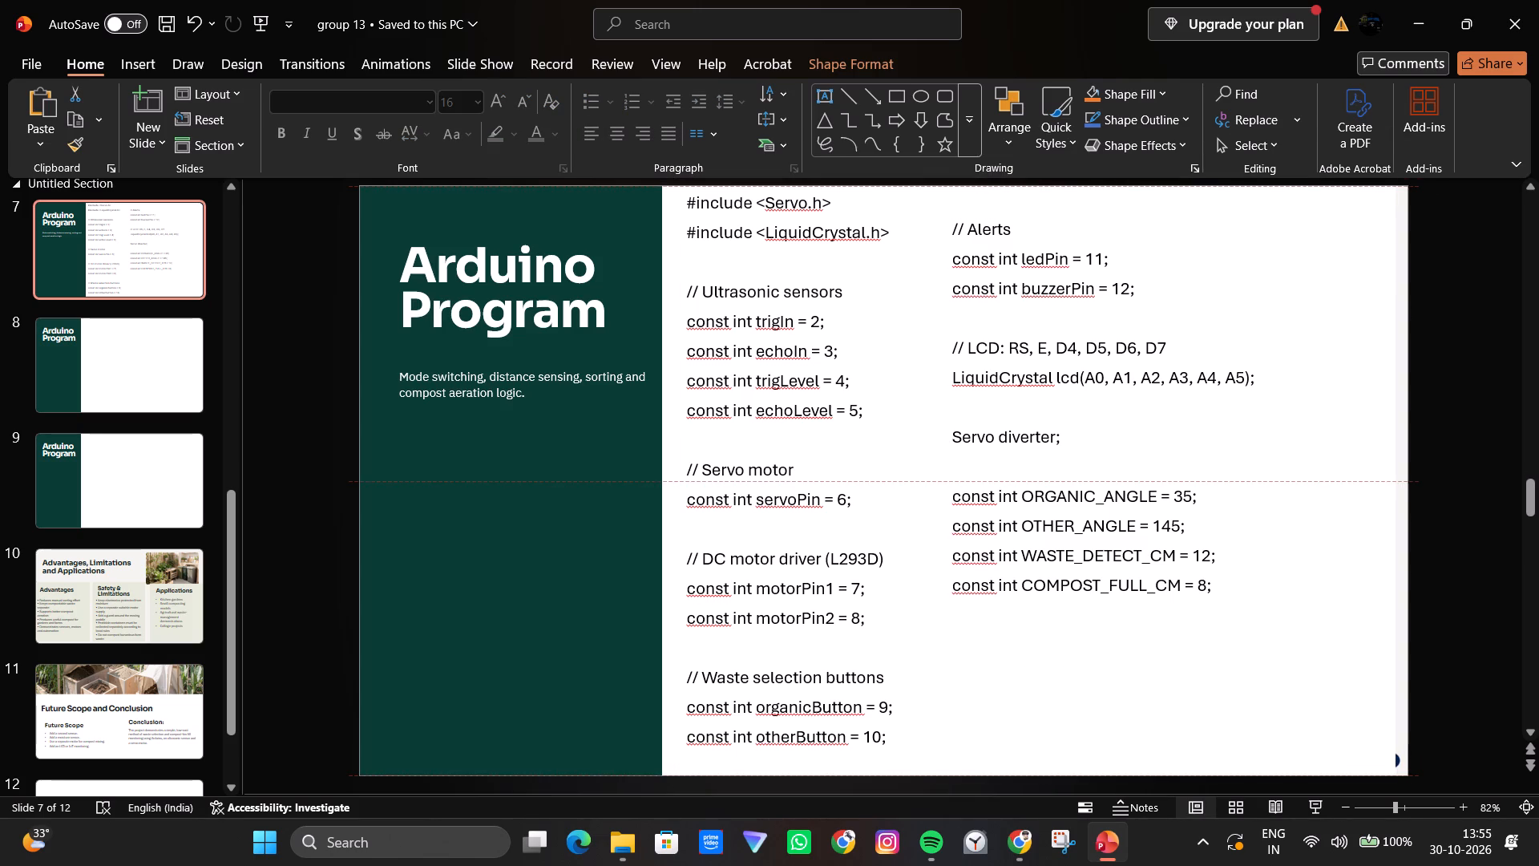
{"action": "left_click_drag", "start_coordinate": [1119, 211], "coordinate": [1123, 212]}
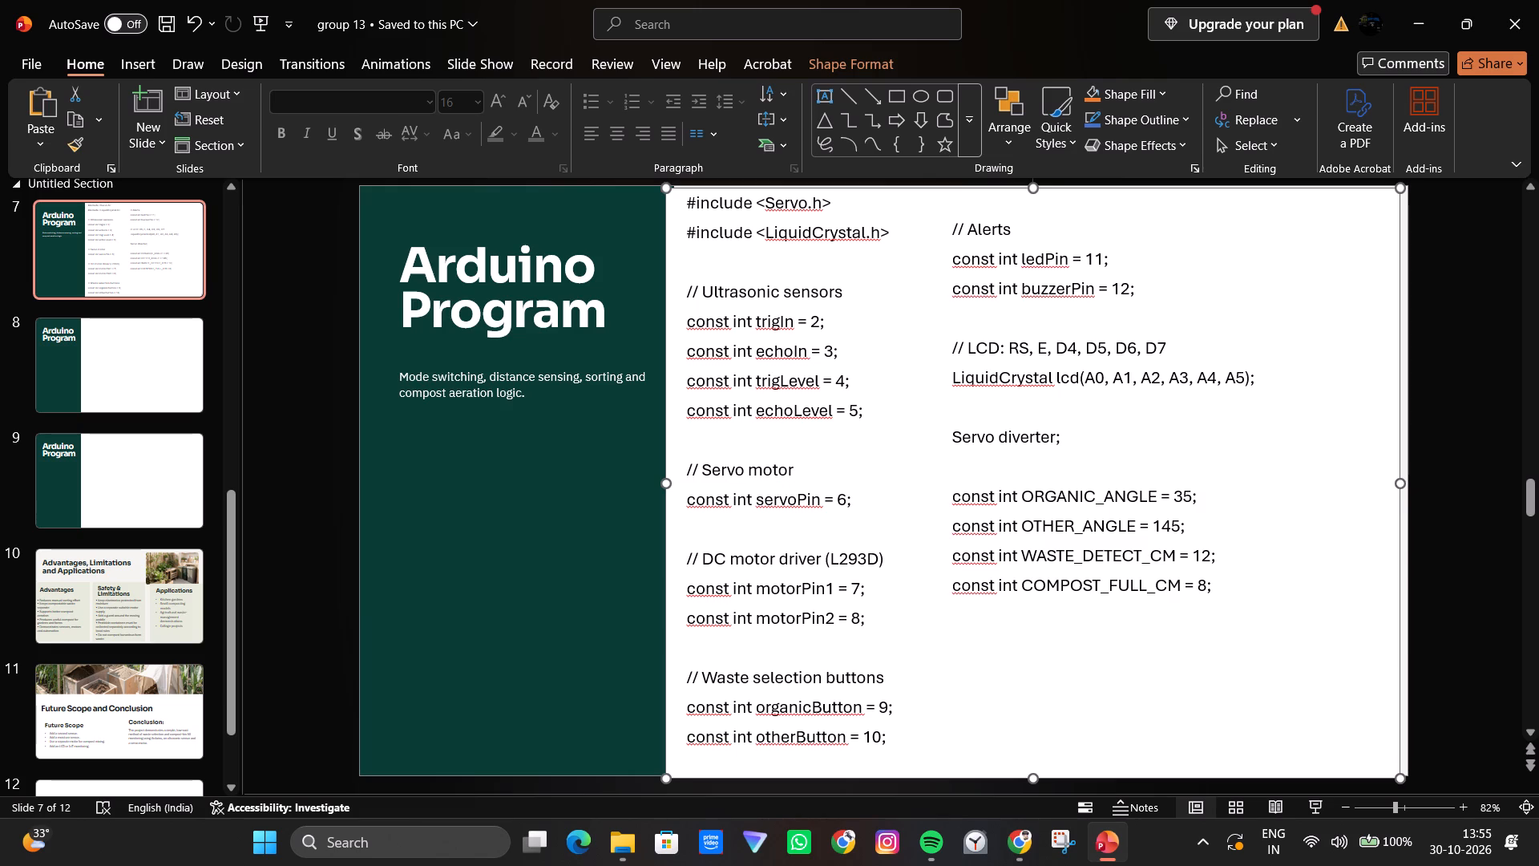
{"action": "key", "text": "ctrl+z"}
Move the right-hand column's code text box up near the slide's top edge and slightly right, clear of the left-hand column.
{"action": "left_click", "coordinate": [1057, 309]}
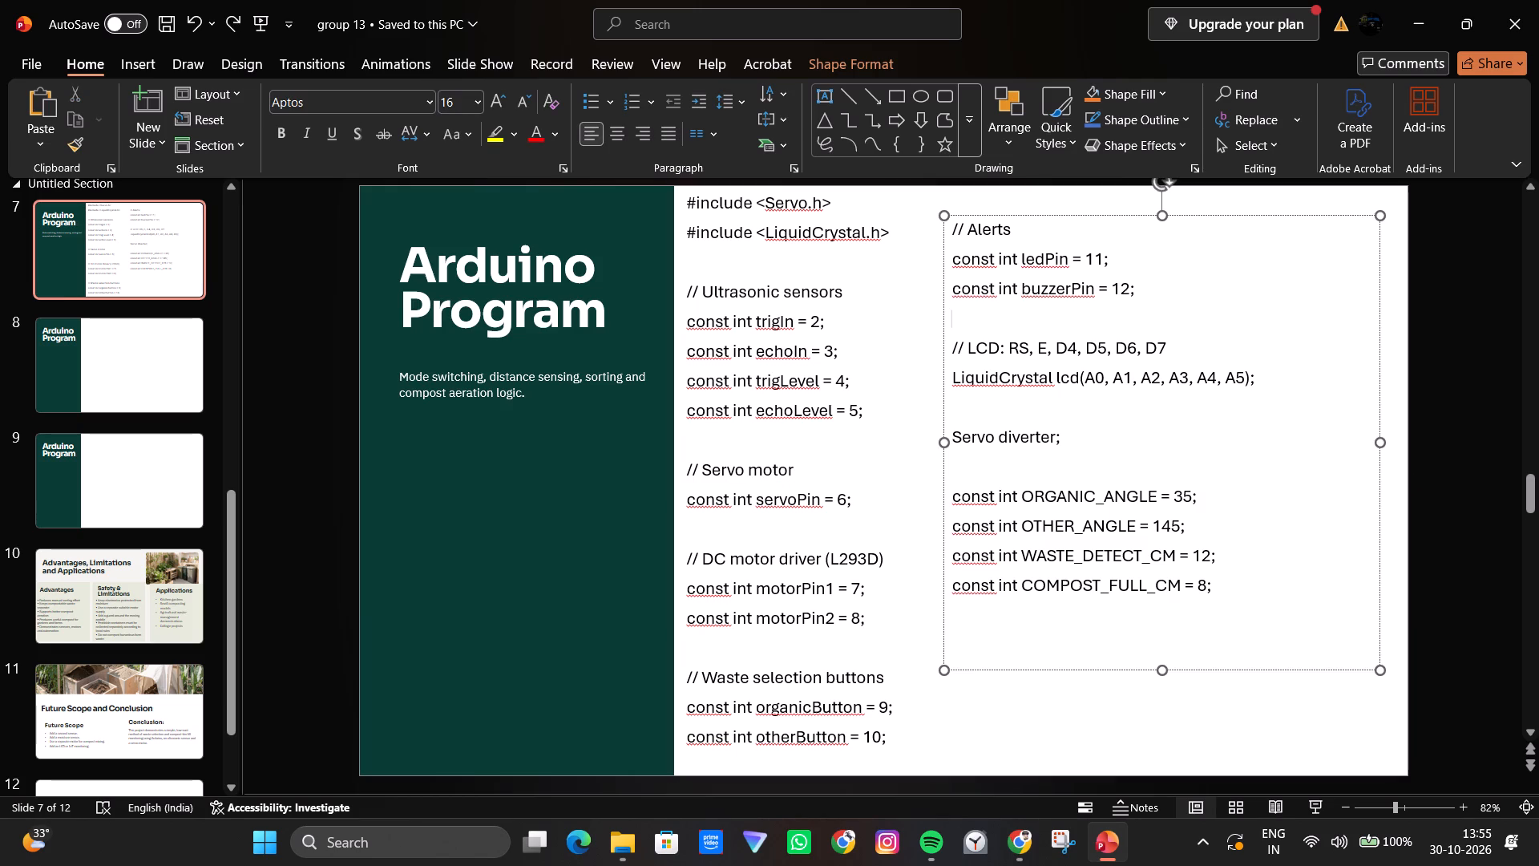
{"action": "left_click_drag", "start_coordinate": [1121, 215], "coordinate": [1121, 192]}
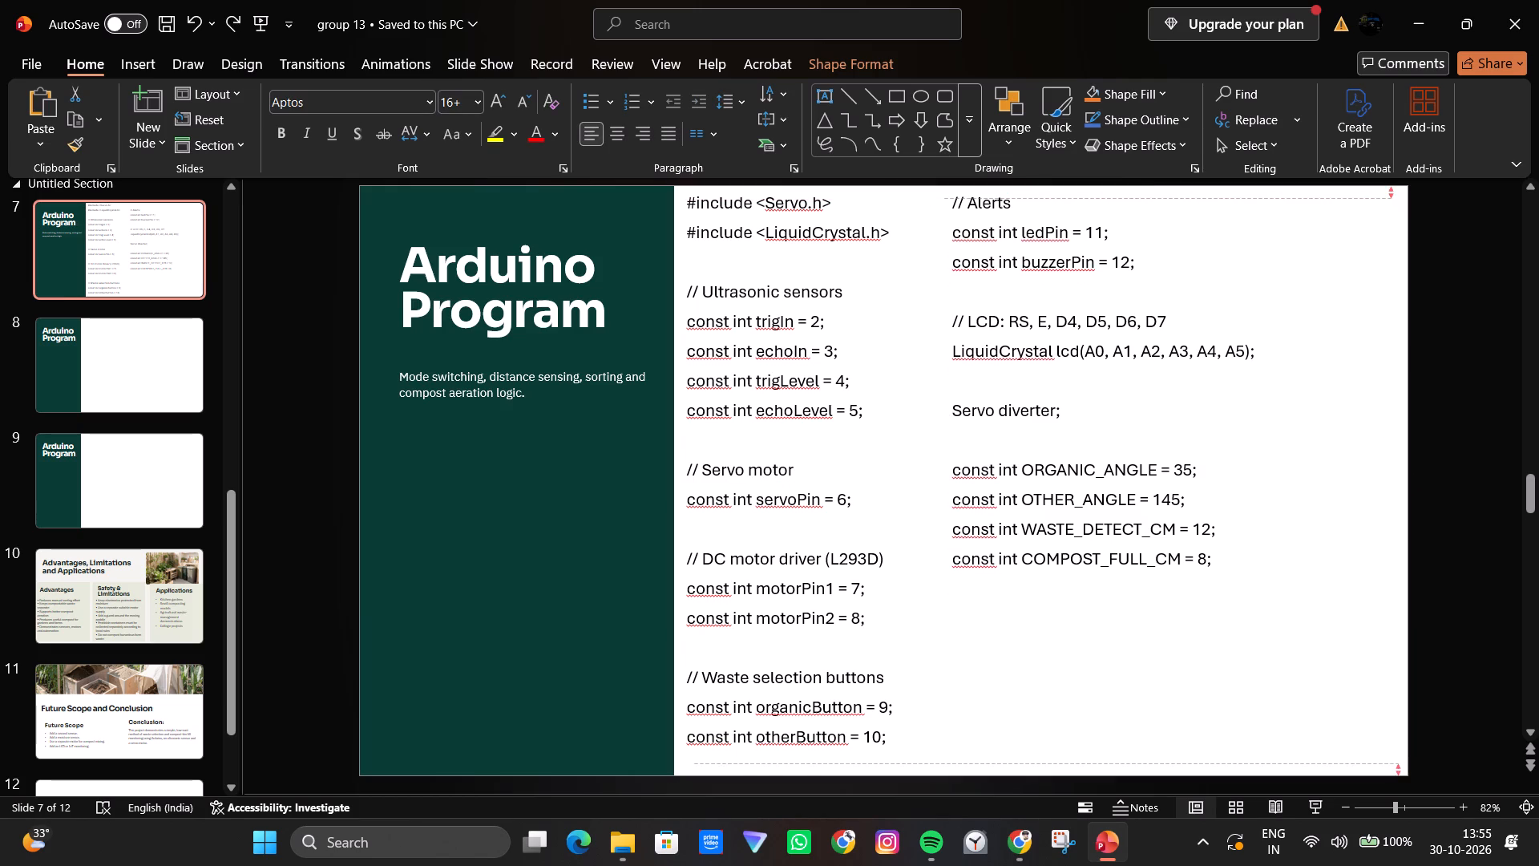
{"action": "left_click_drag", "start_coordinate": [1121, 192], "coordinate": [1144, 192]}
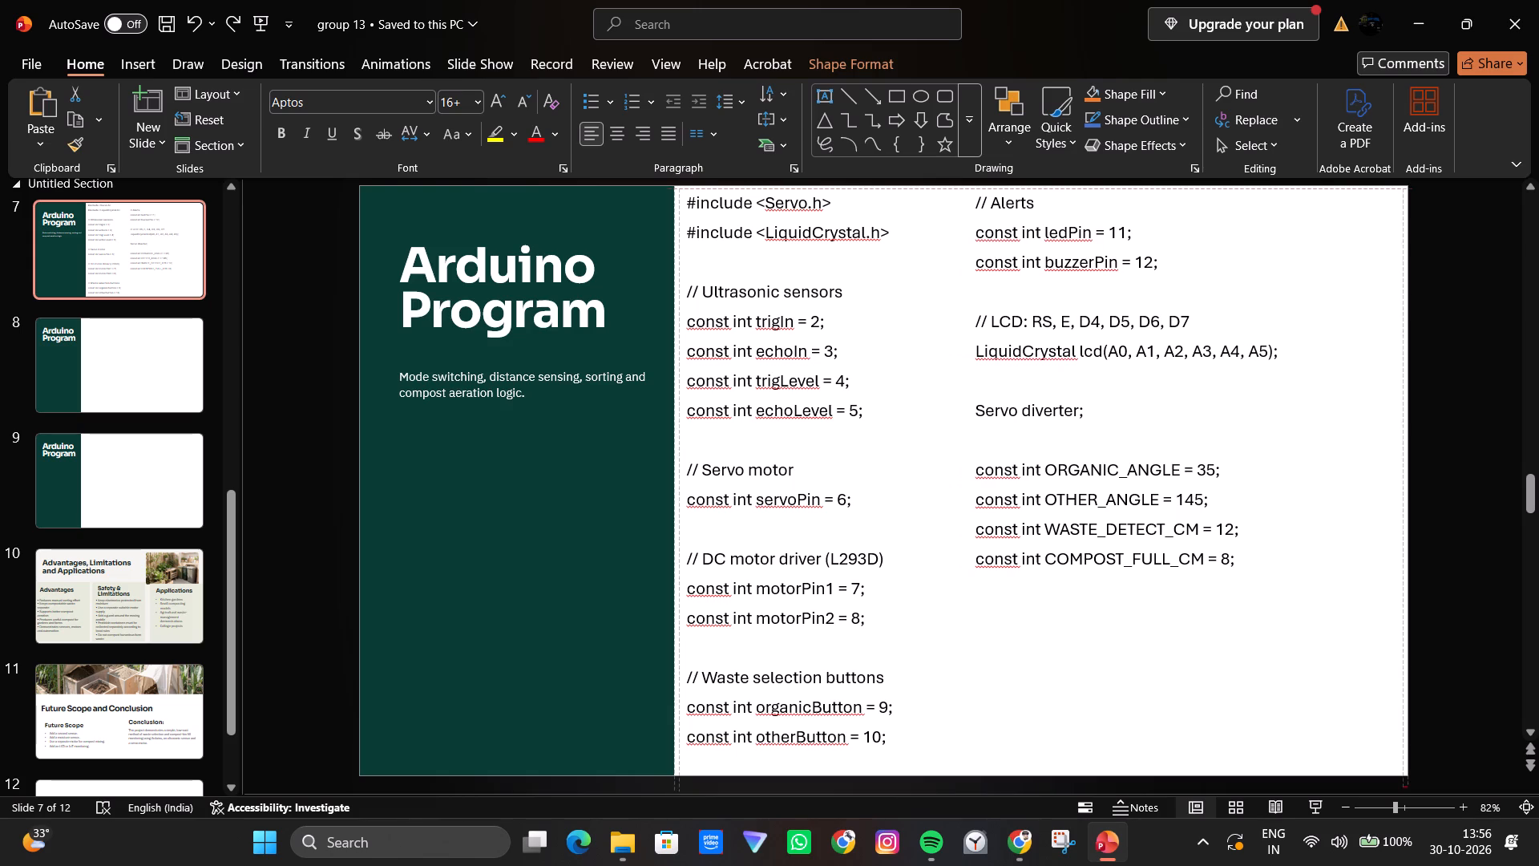
{"action": "left_click_drag", "start_coordinate": [1144, 192], "coordinate": [1145, 193]}
{"action": "left_click", "coordinate": [1145, 193]}
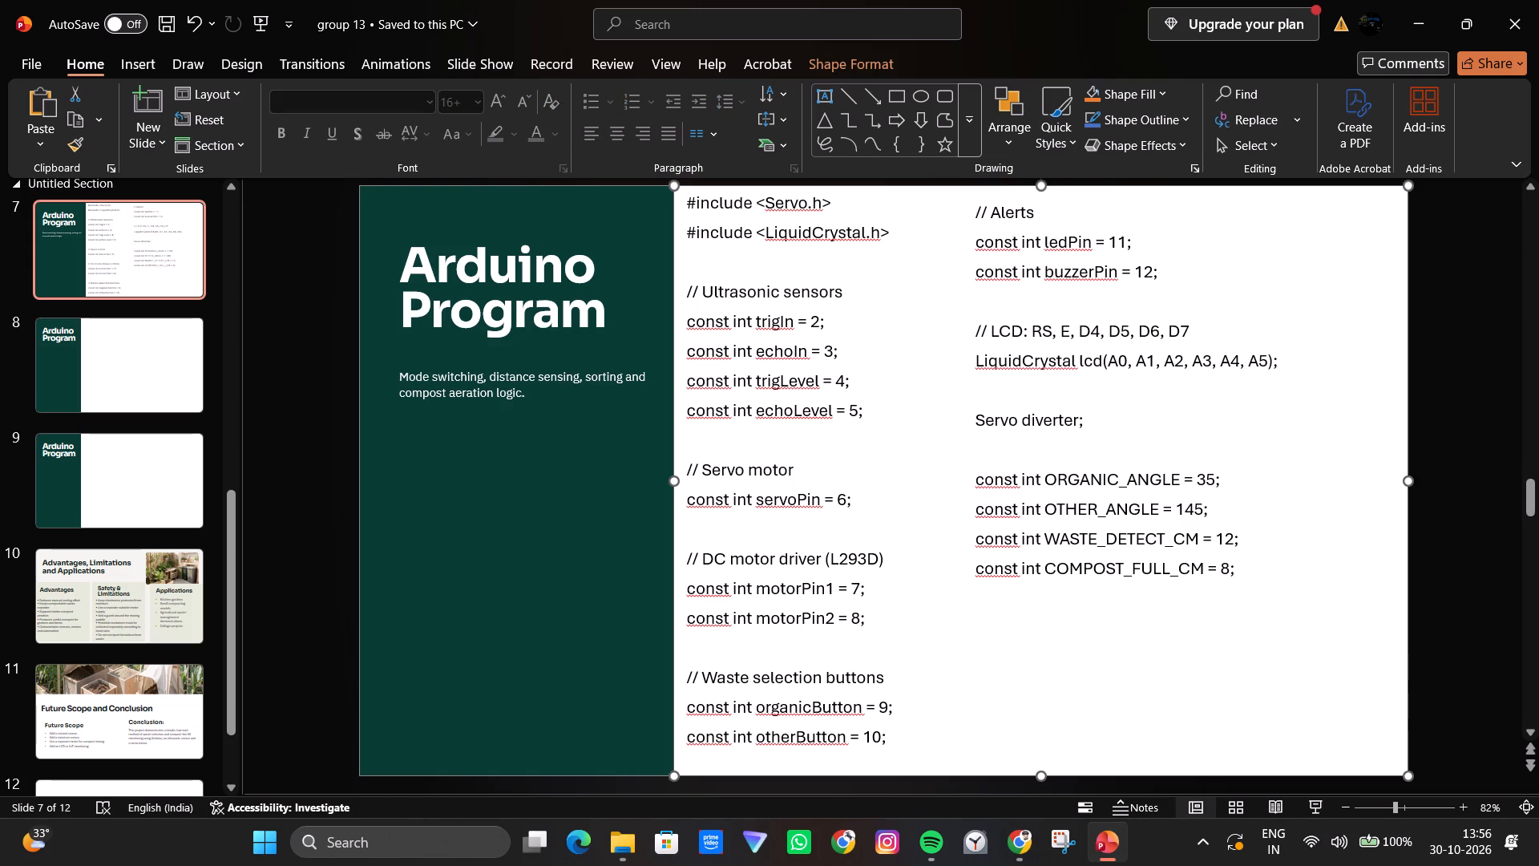
Paste the copied code below the COMPOST_FULL_CM line in the right-hand column's text box.
{"action": "left_click", "coordinate": [1097, 608]}
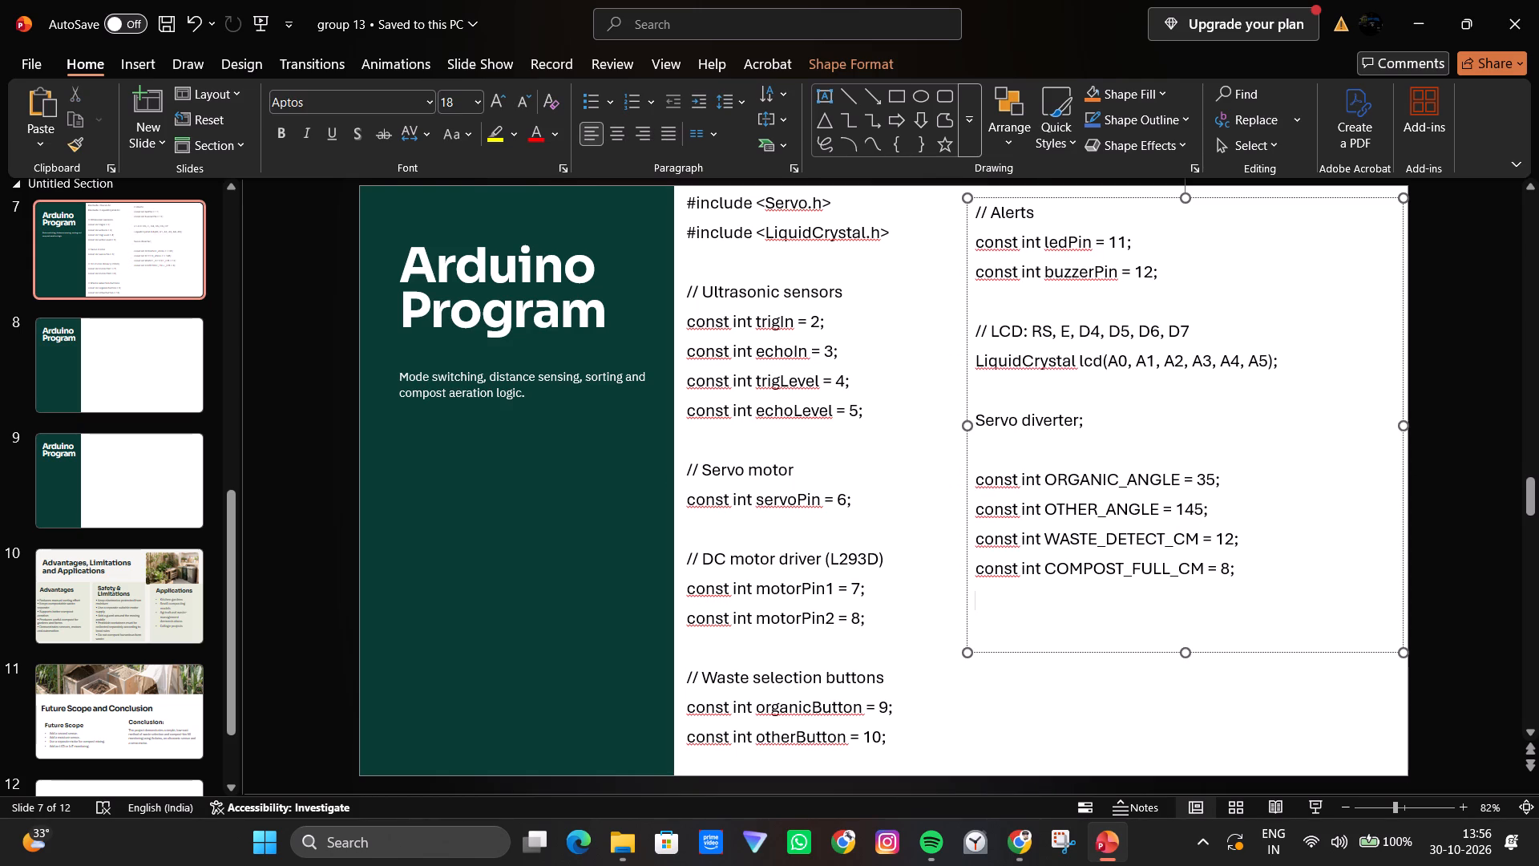
{"action": "key", "text": "ctrl+v"}
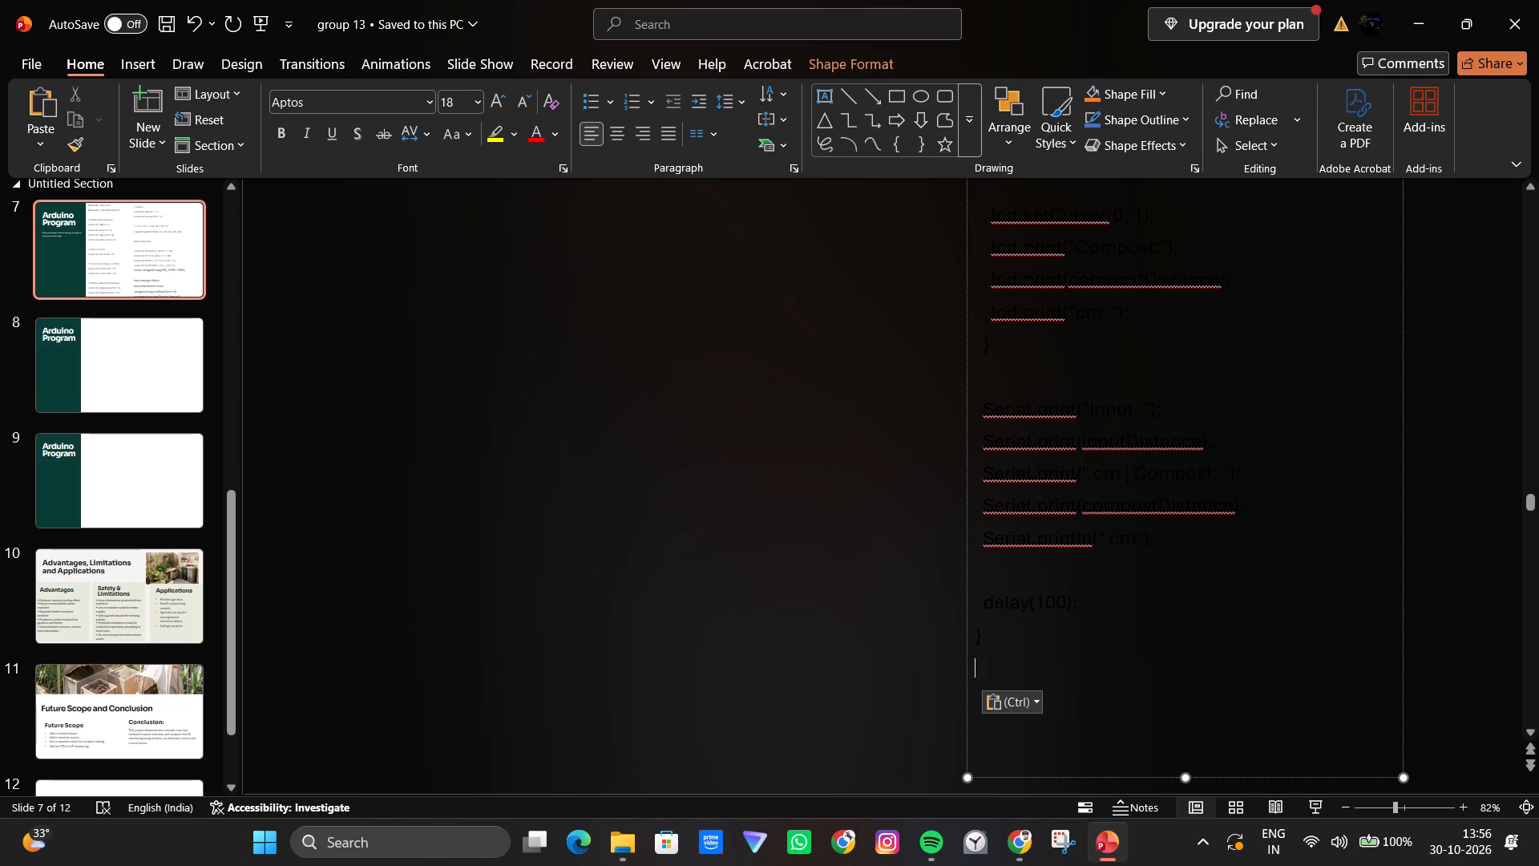
Copy all the code below the lastDisplayTime line in the first Arduino Program slide's right-hand column, then delete it from that text box.
{"action": "scroll", "coordinate": [1189, 602], "scroll_direction": "down", "scroll_amount": 4}
{"action": "scroll", "coordinate": [1189, 602], "scroll_direction": "up", "scroll_amount": 2}
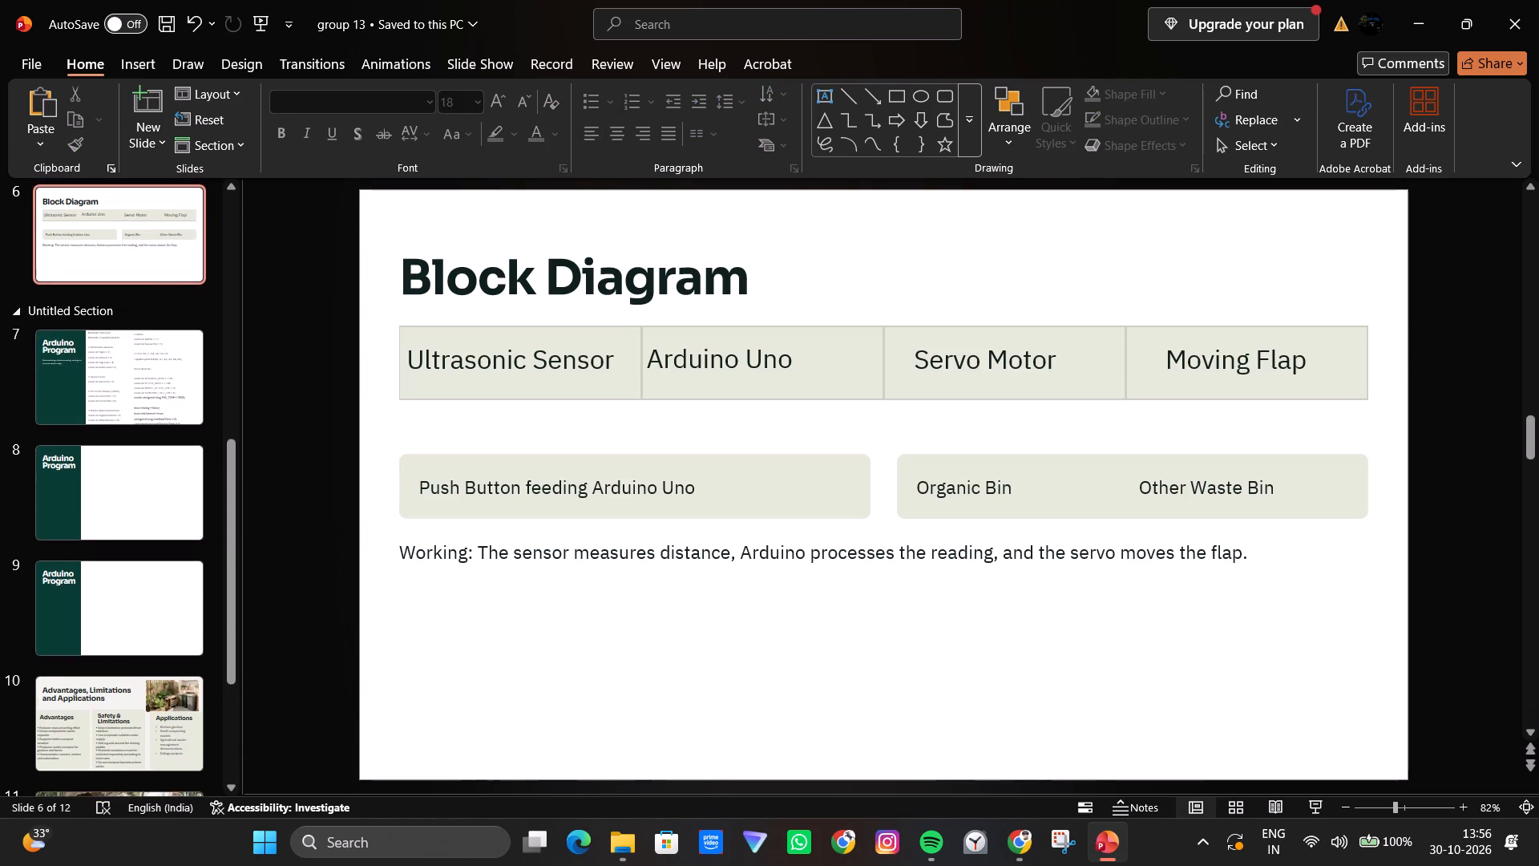
{"action": "left_click", "coordinate": [135, 417]}
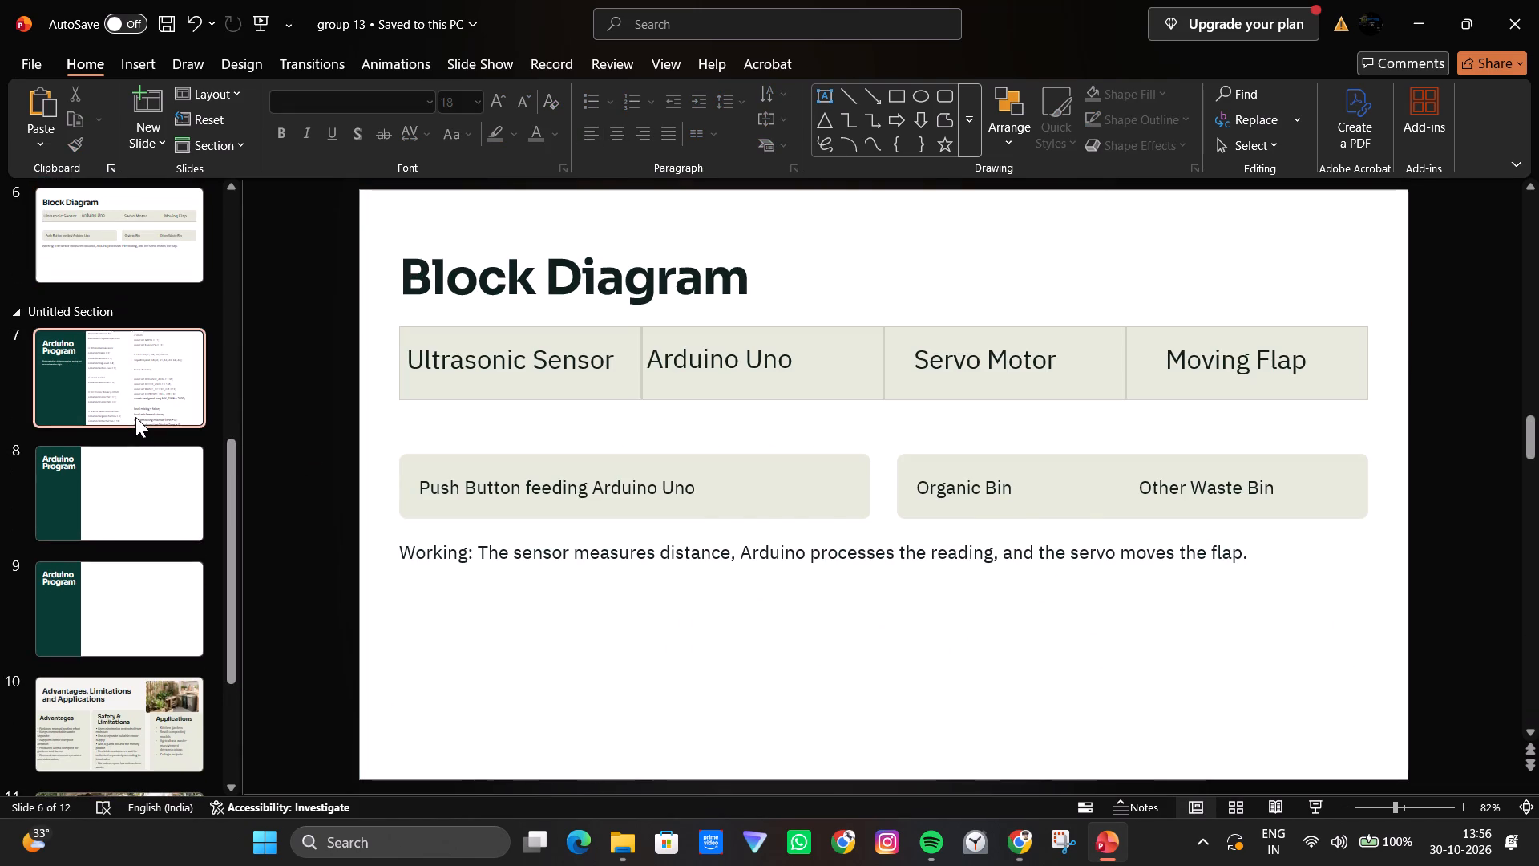
{"action": "scroll", "coordinate": [941, 513], "scroll_direction": "down", "scroll_amount": 5}
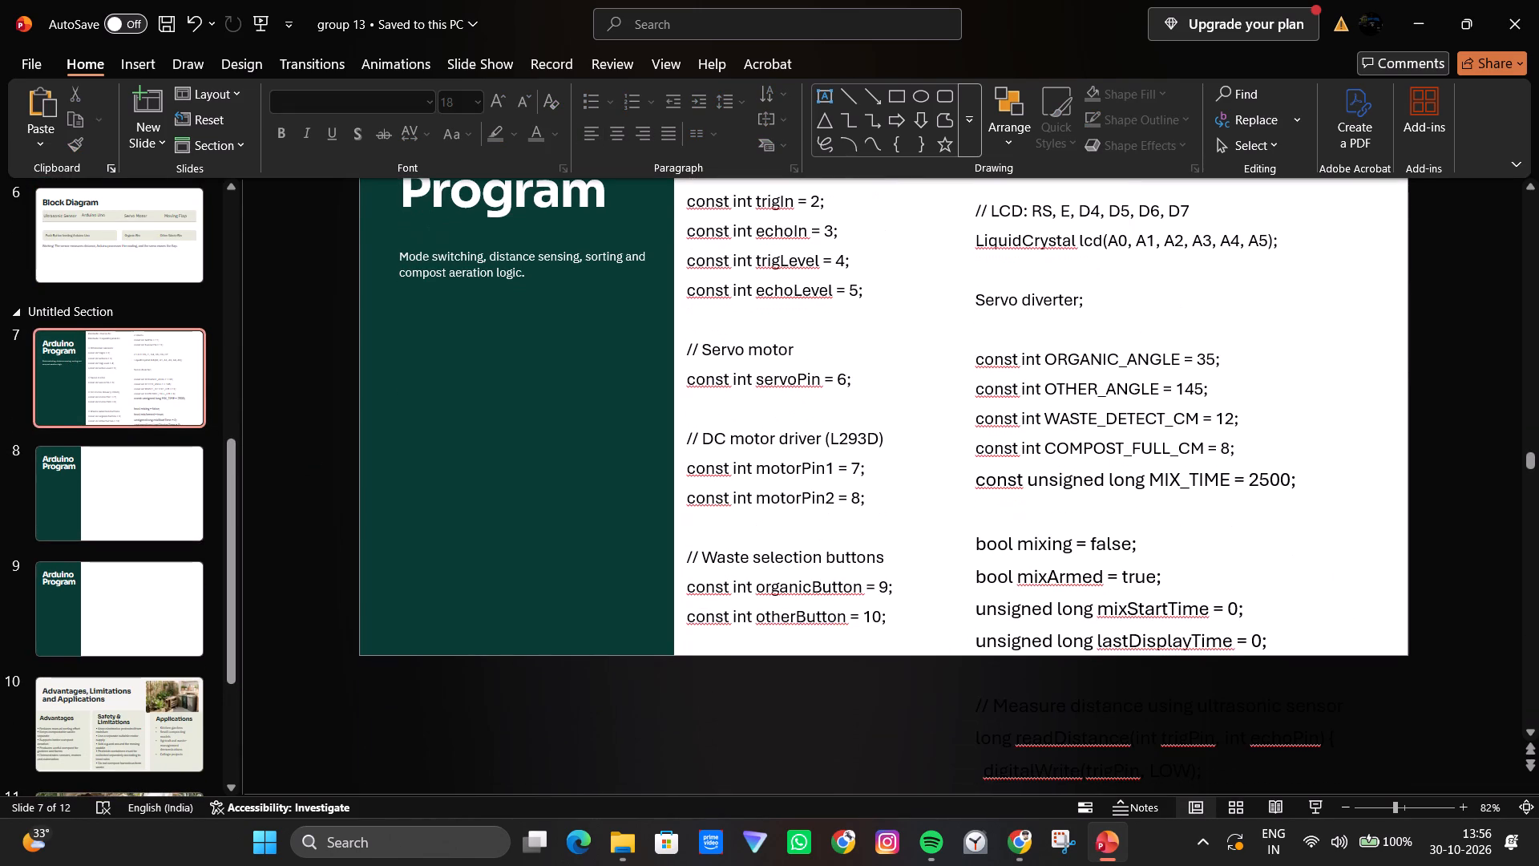
{"action": "scroll", "coordinate": [1230, 463], "scroll_direction": "down", "scroll_amount": 12}
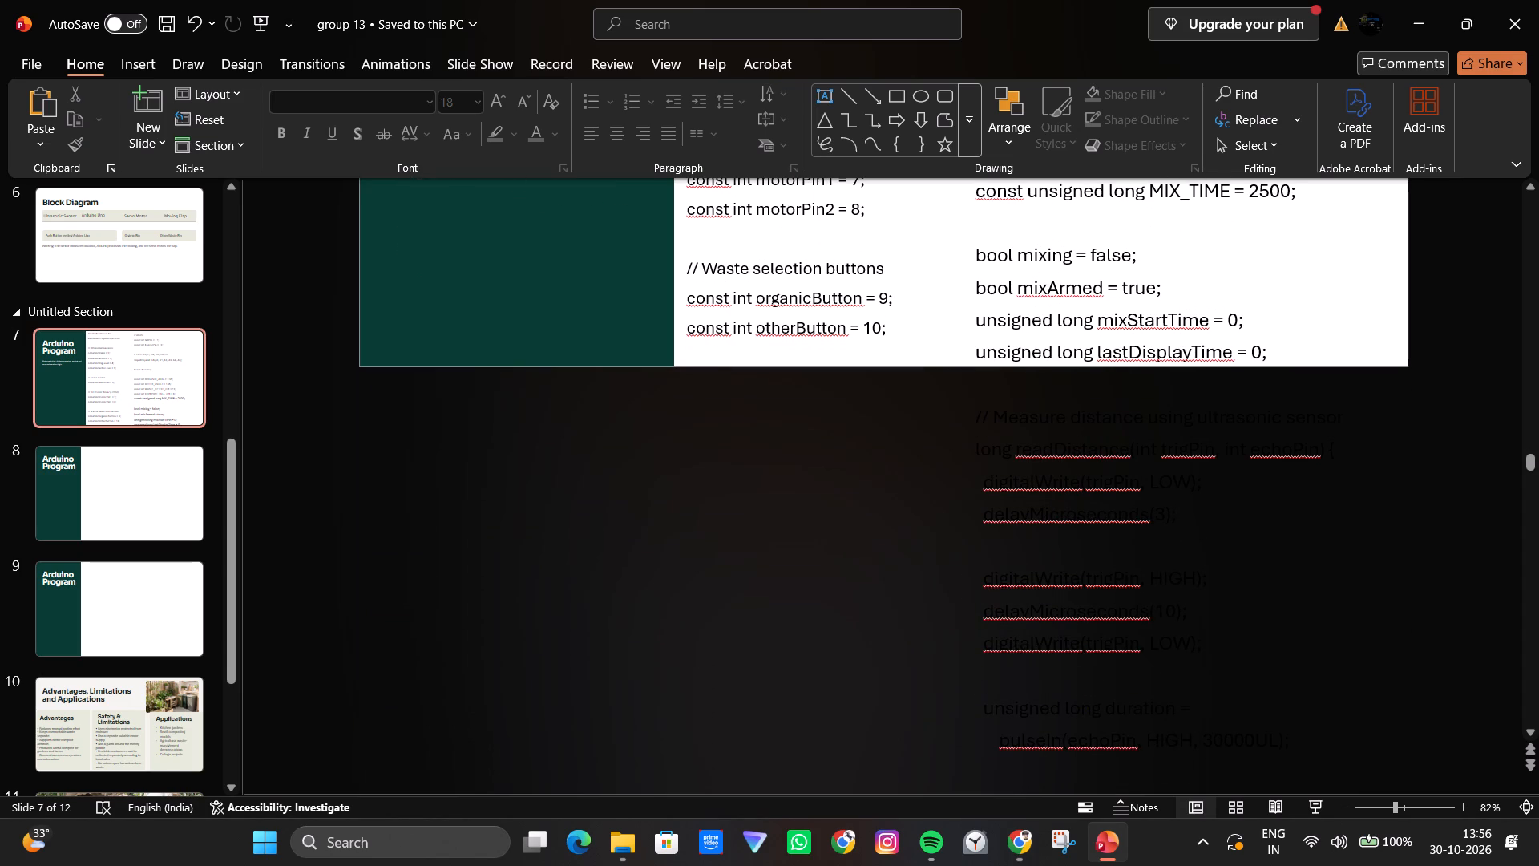
{"action": "left_click_drag", "start_coordinate": [983, 380], "coordinate": [1128, 544]}
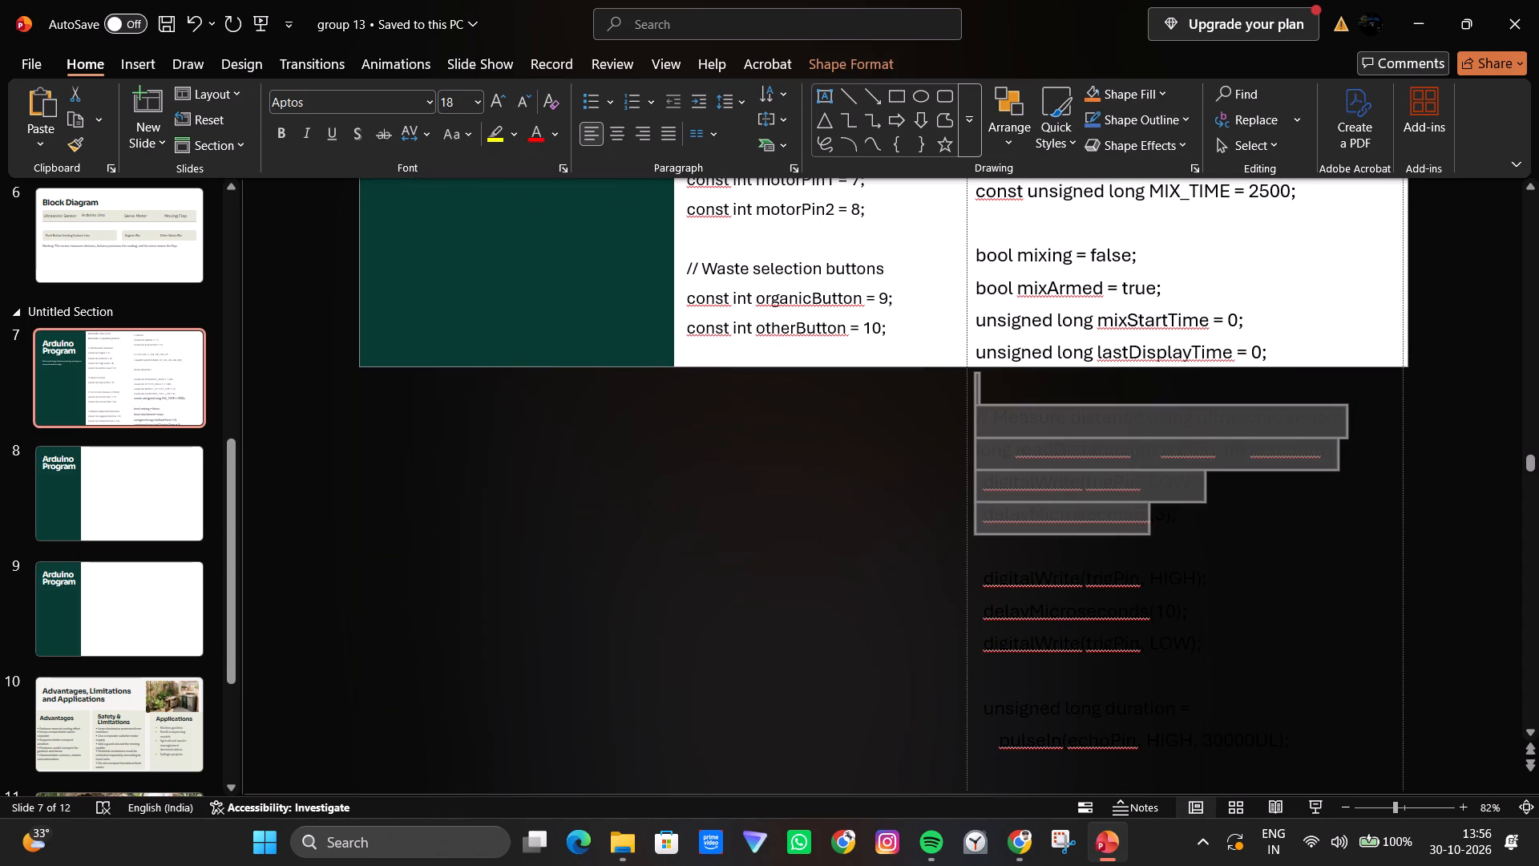
{"action": "left_click_drag", "start_coordinate": [1128, 544], "coordinate": [1238, 810]}
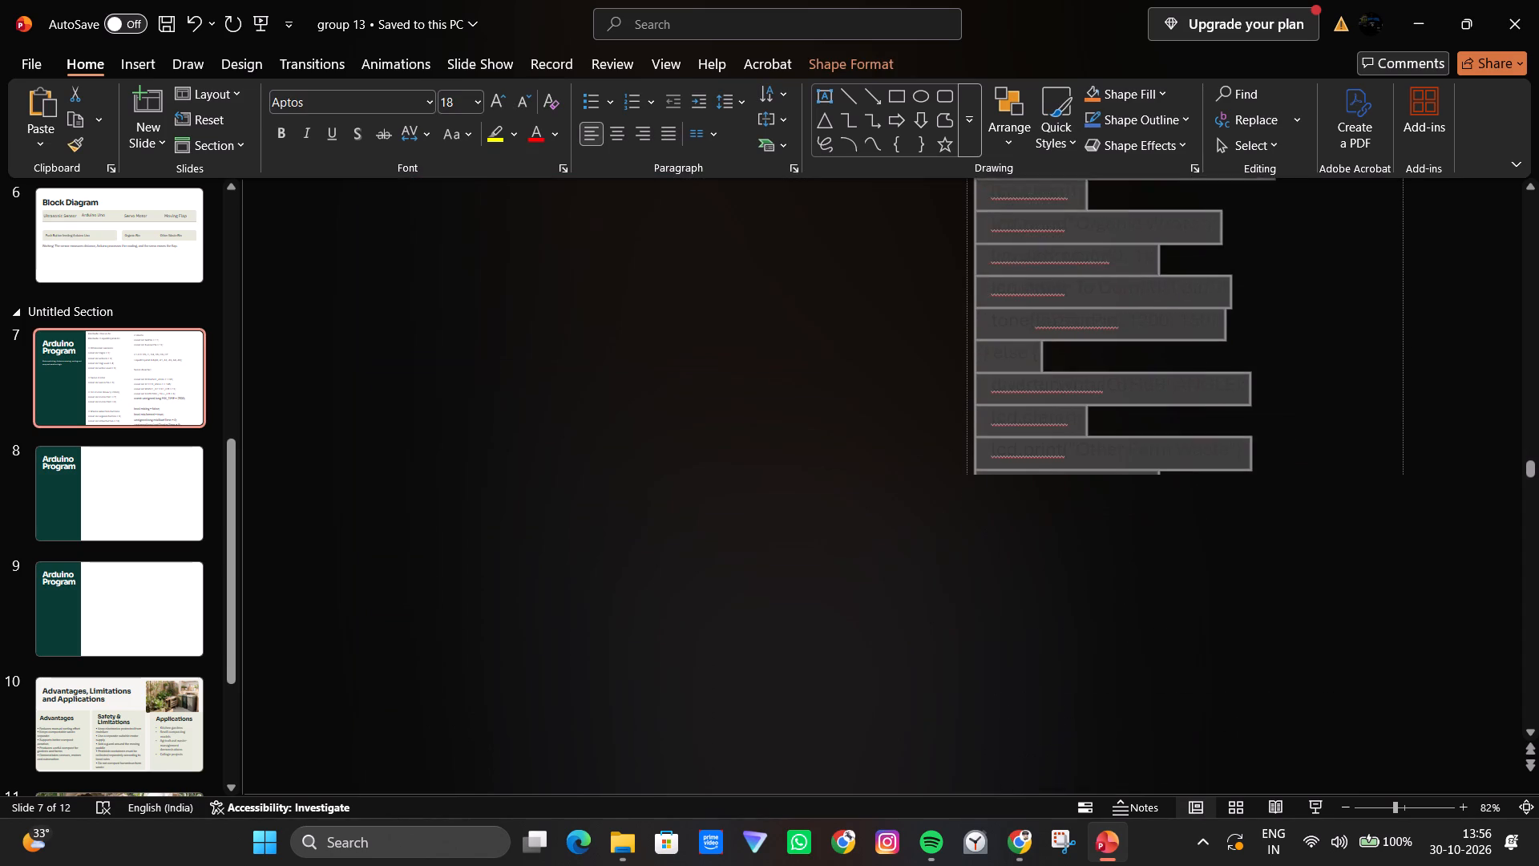
{"action": "left_click_drag", "start_coordinate": [1238, 810], "coordinate": [1191, 865]}
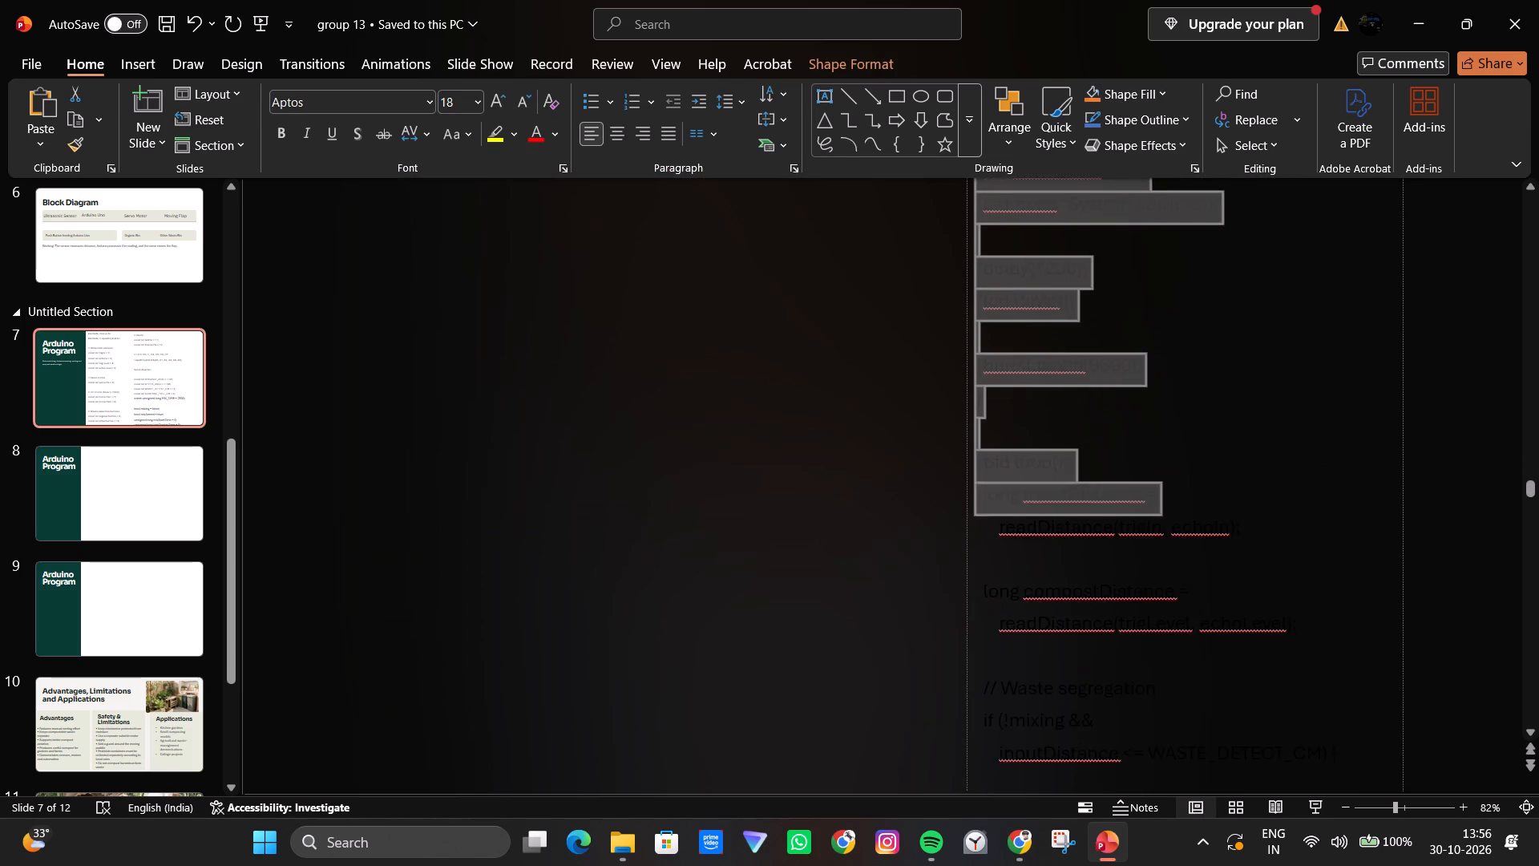
{"action": "left_click_drag", "start_coordinate": [1191, 865], "coordinate": [1156, 865]}
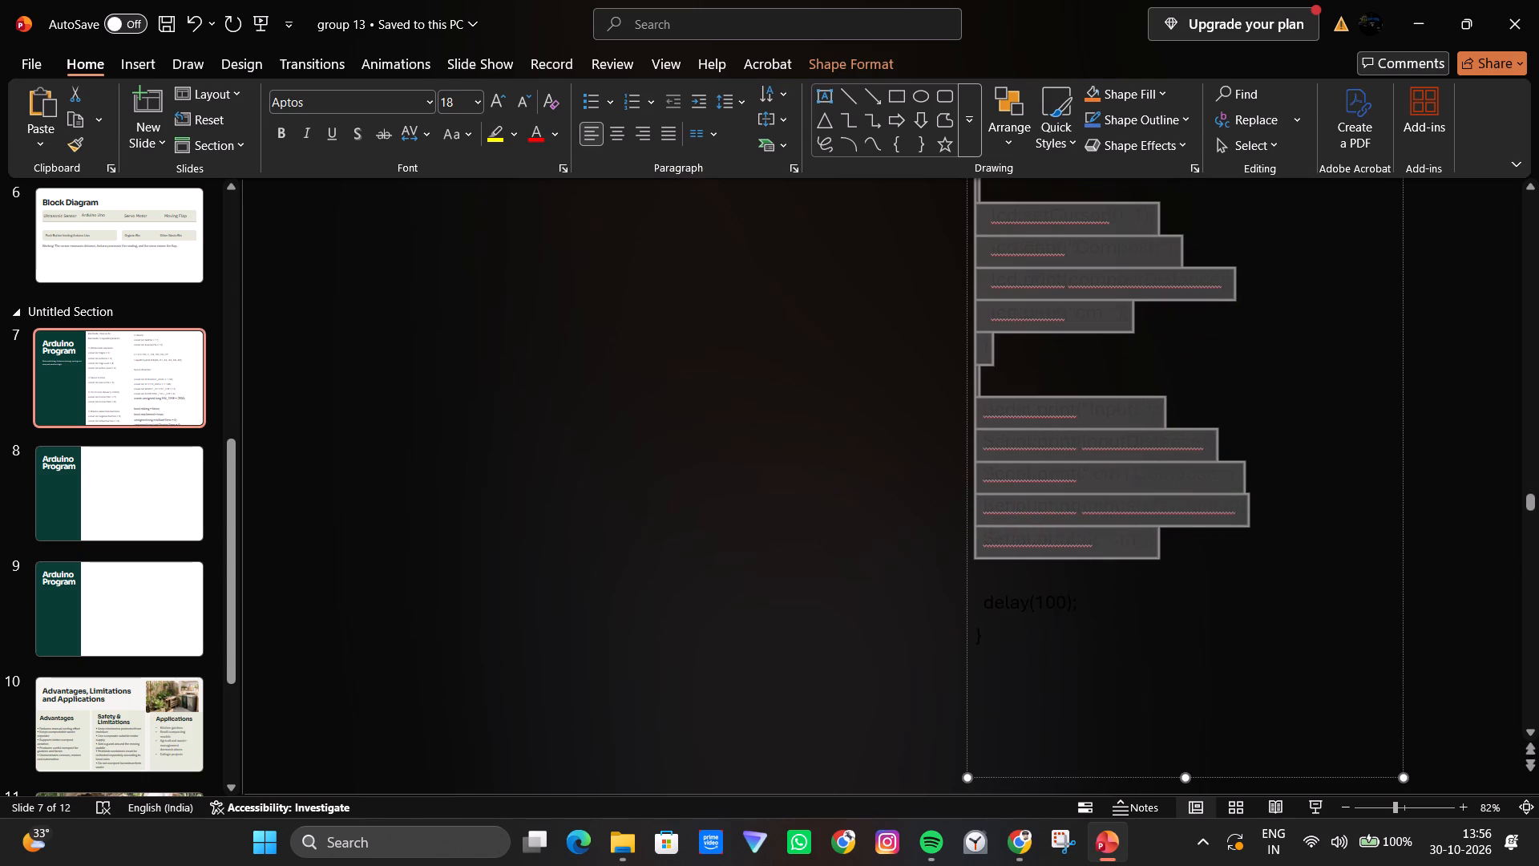
{"action": "left_click_drag", "start_coordinate": [1156, 865], "coordinate": [1146, 865]}
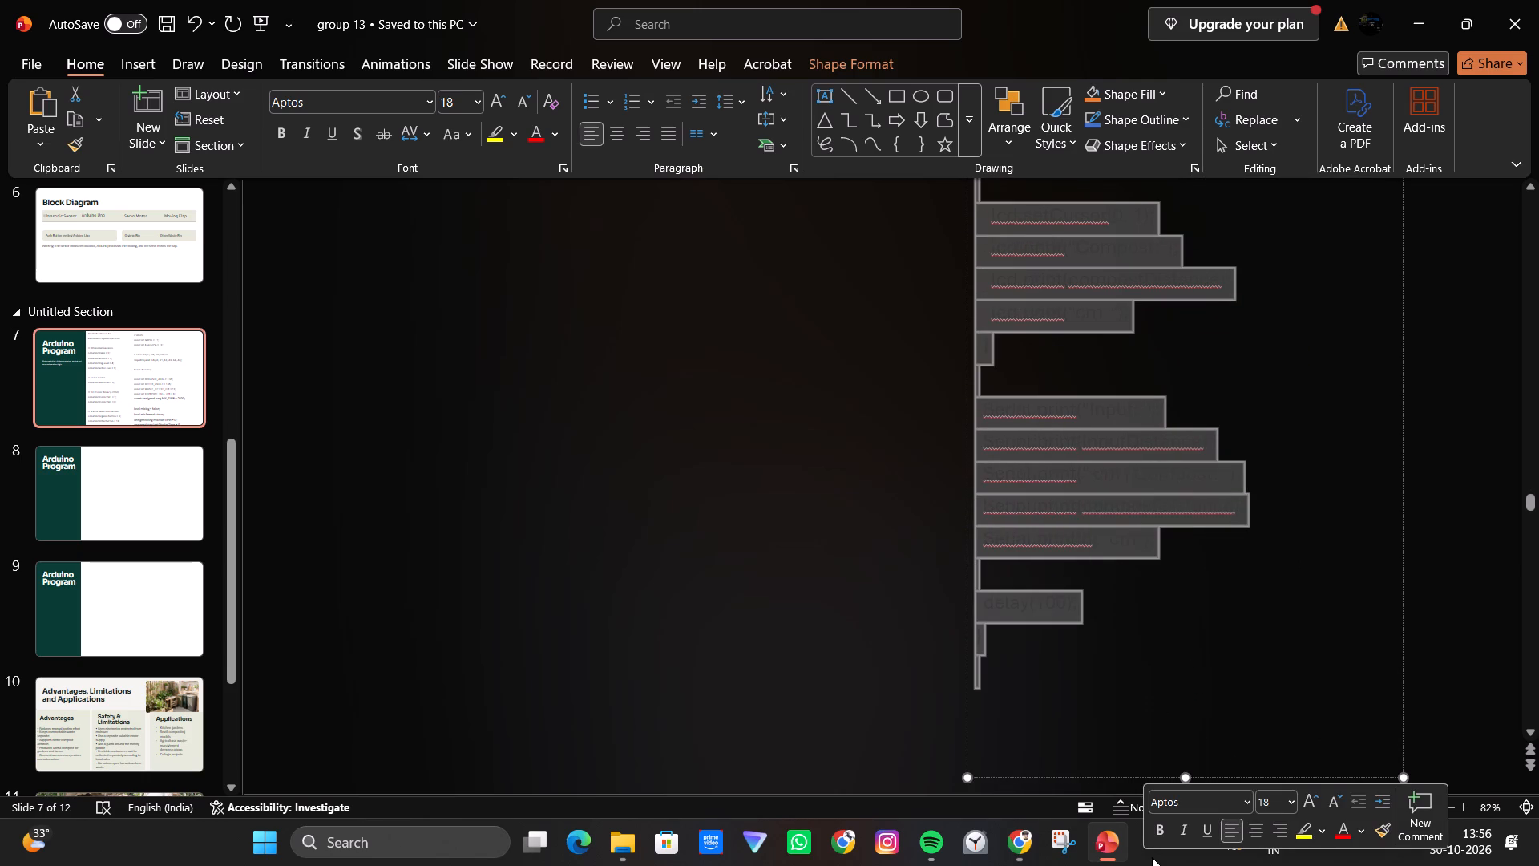
{"action": "key", "text": "ctrl+c"}
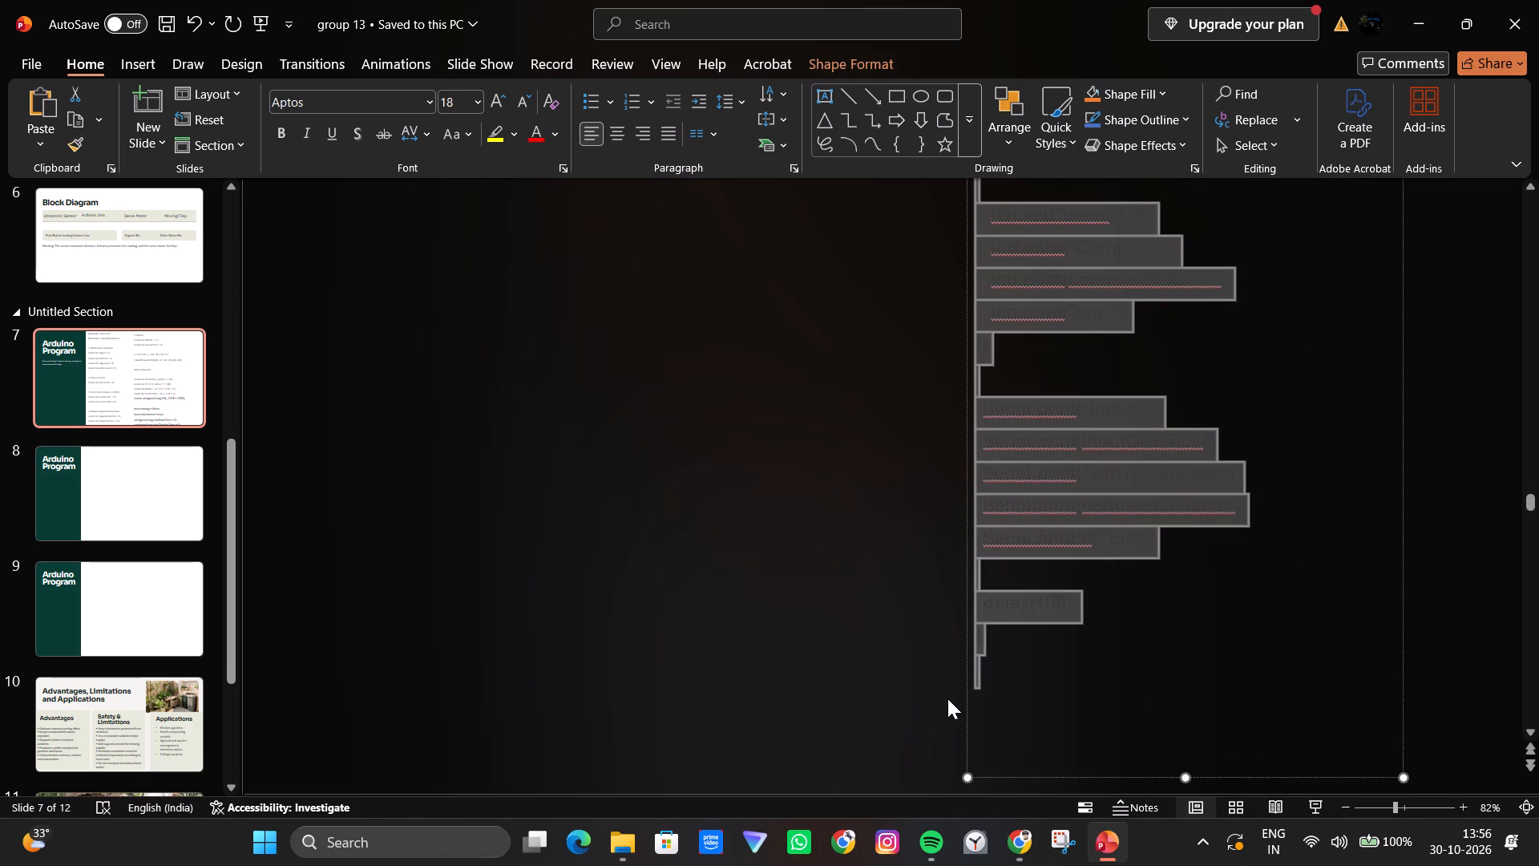
{"action": "key", "text": "BackSpace"}
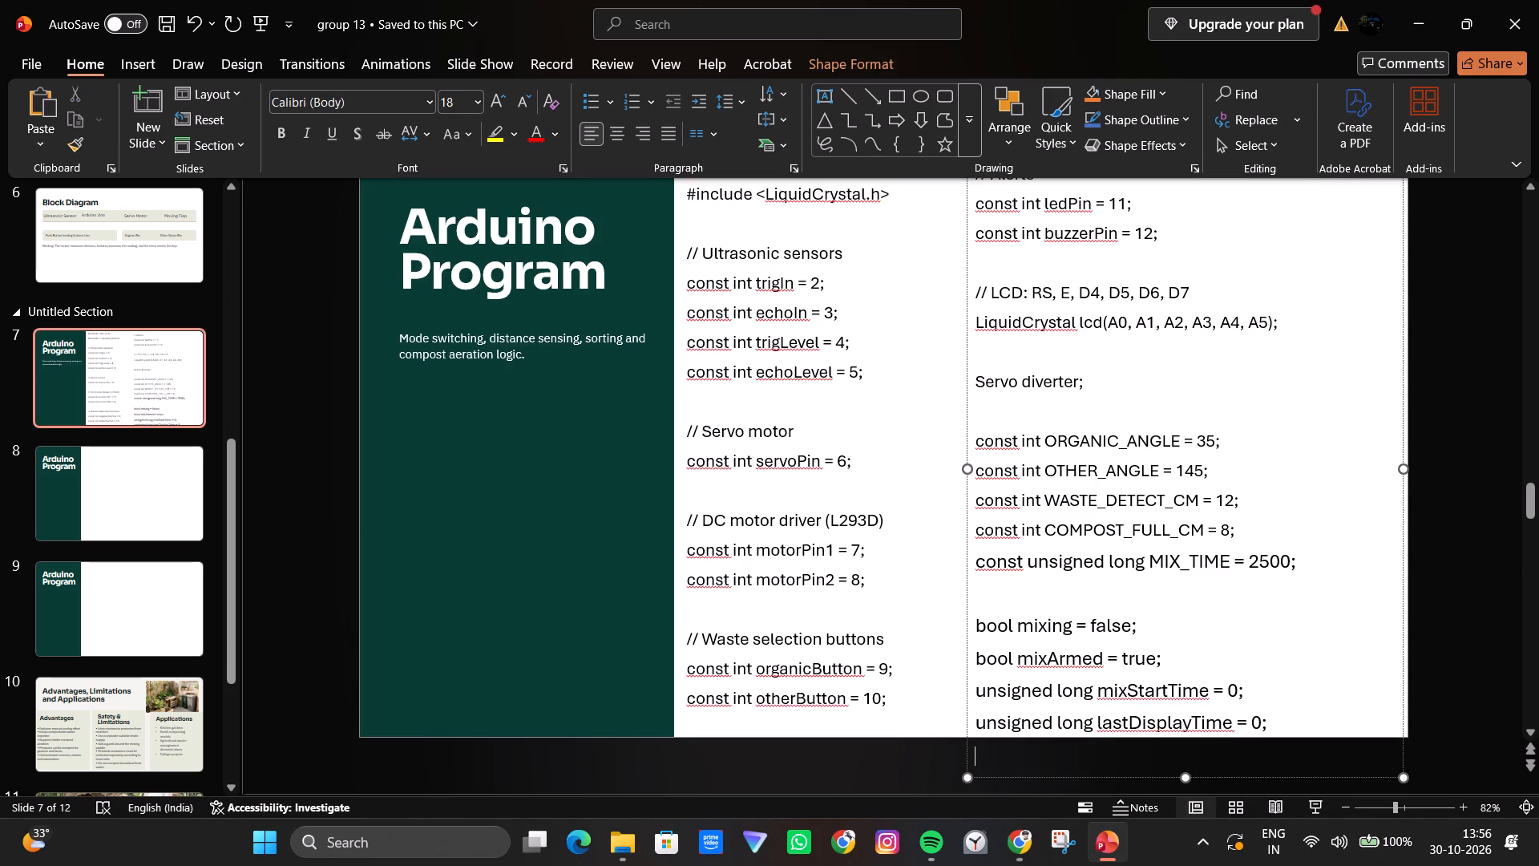
{"action": "scroll", "coordinate": [1129, 497], "scroll_direction": "up", "scroll_amount": 2}
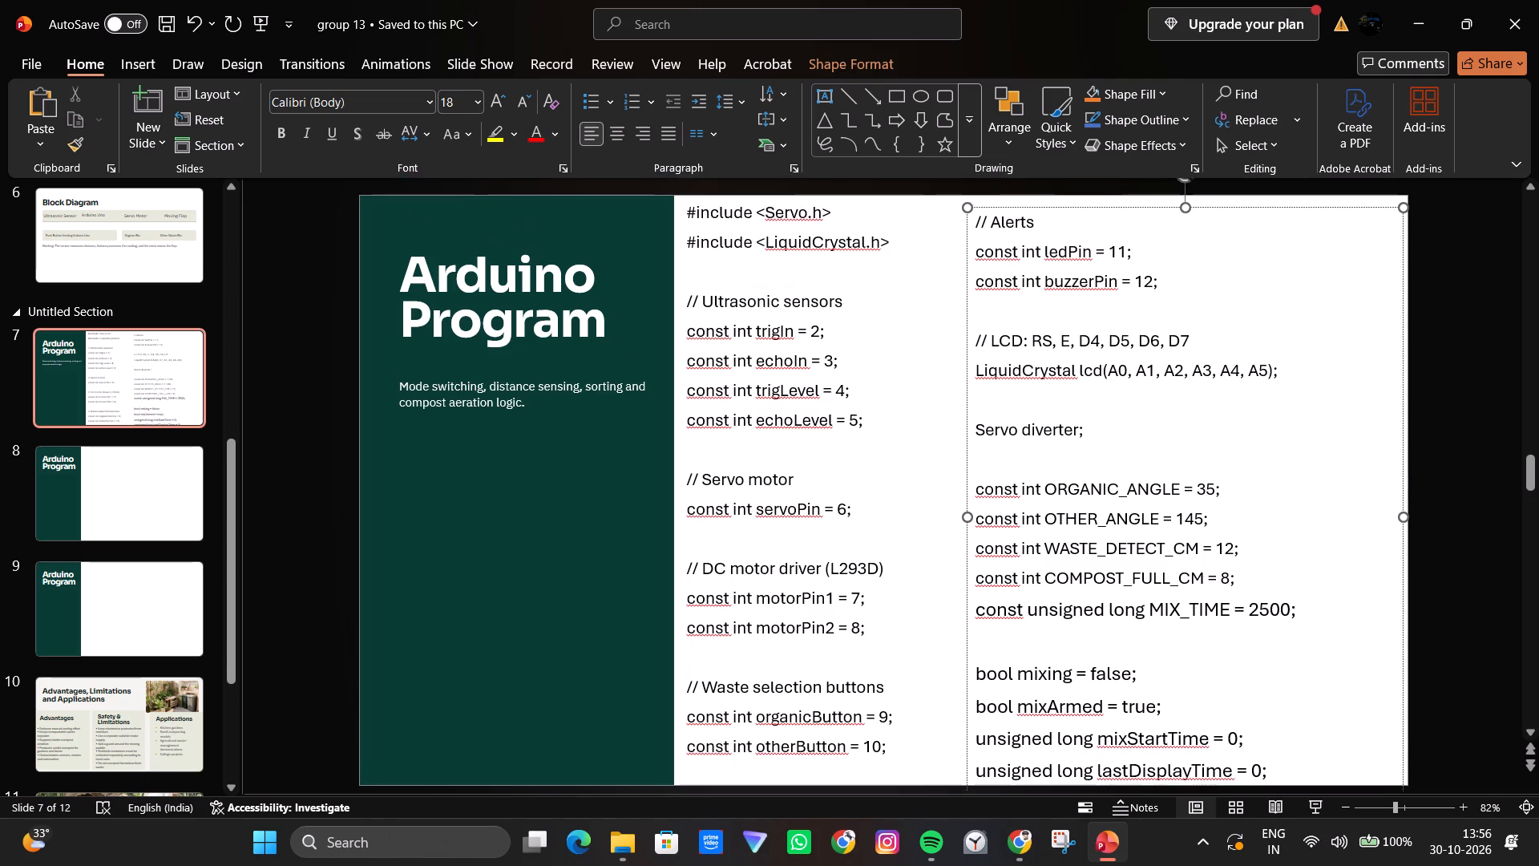
{"action": "scroll", "coordinate": [940, 581], "scroll_direction": "down", "scroll_amount": 2}
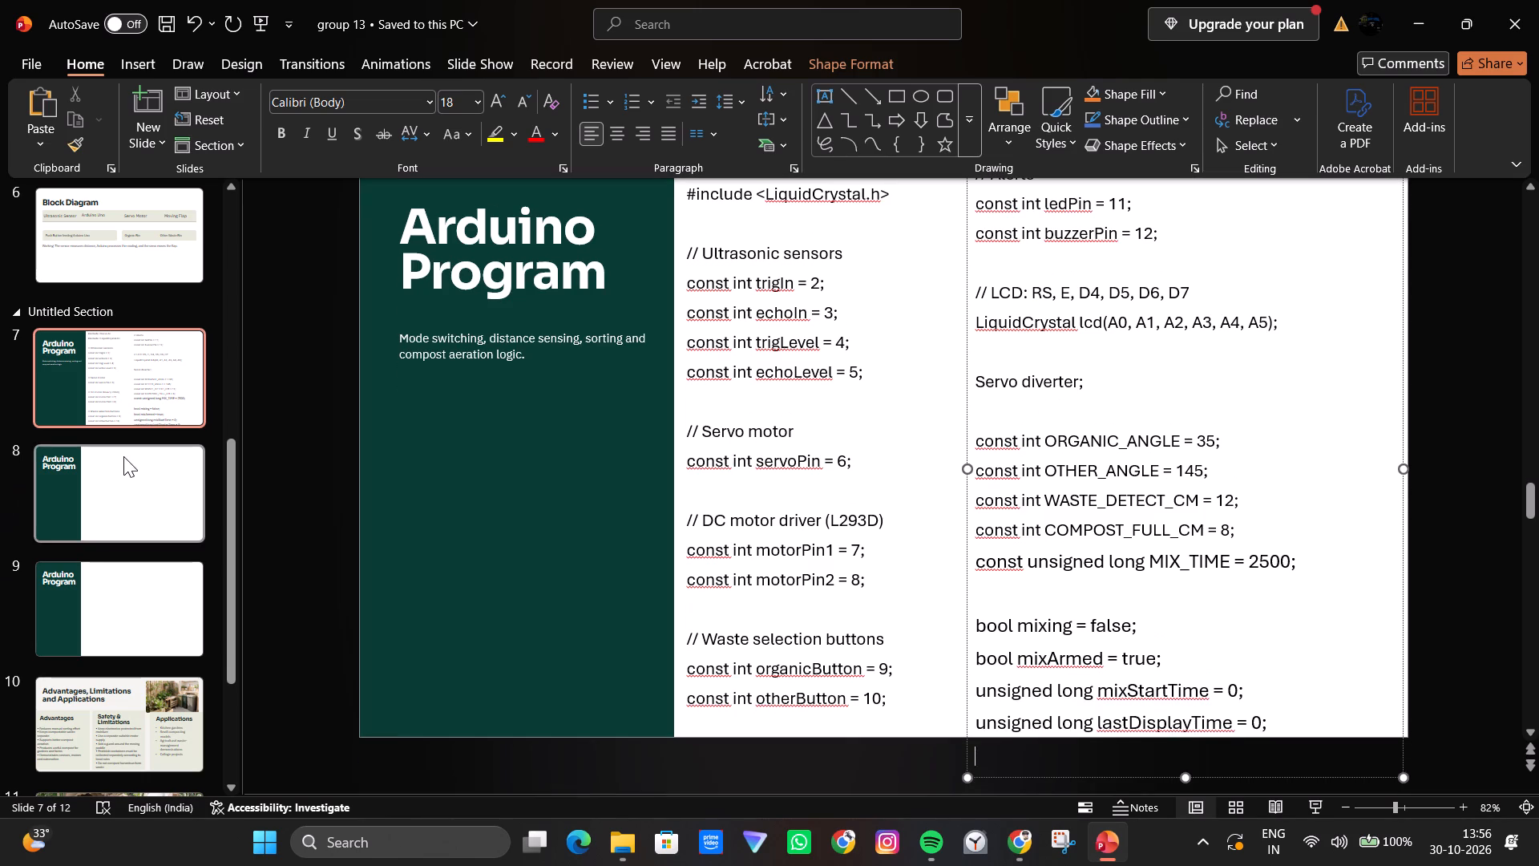
Draw a tall text box beside the green panel on slide 8, nearly the full slide height, and paste the copied code into it.
{"action": "left_click", "coordinate": [123, 456]}
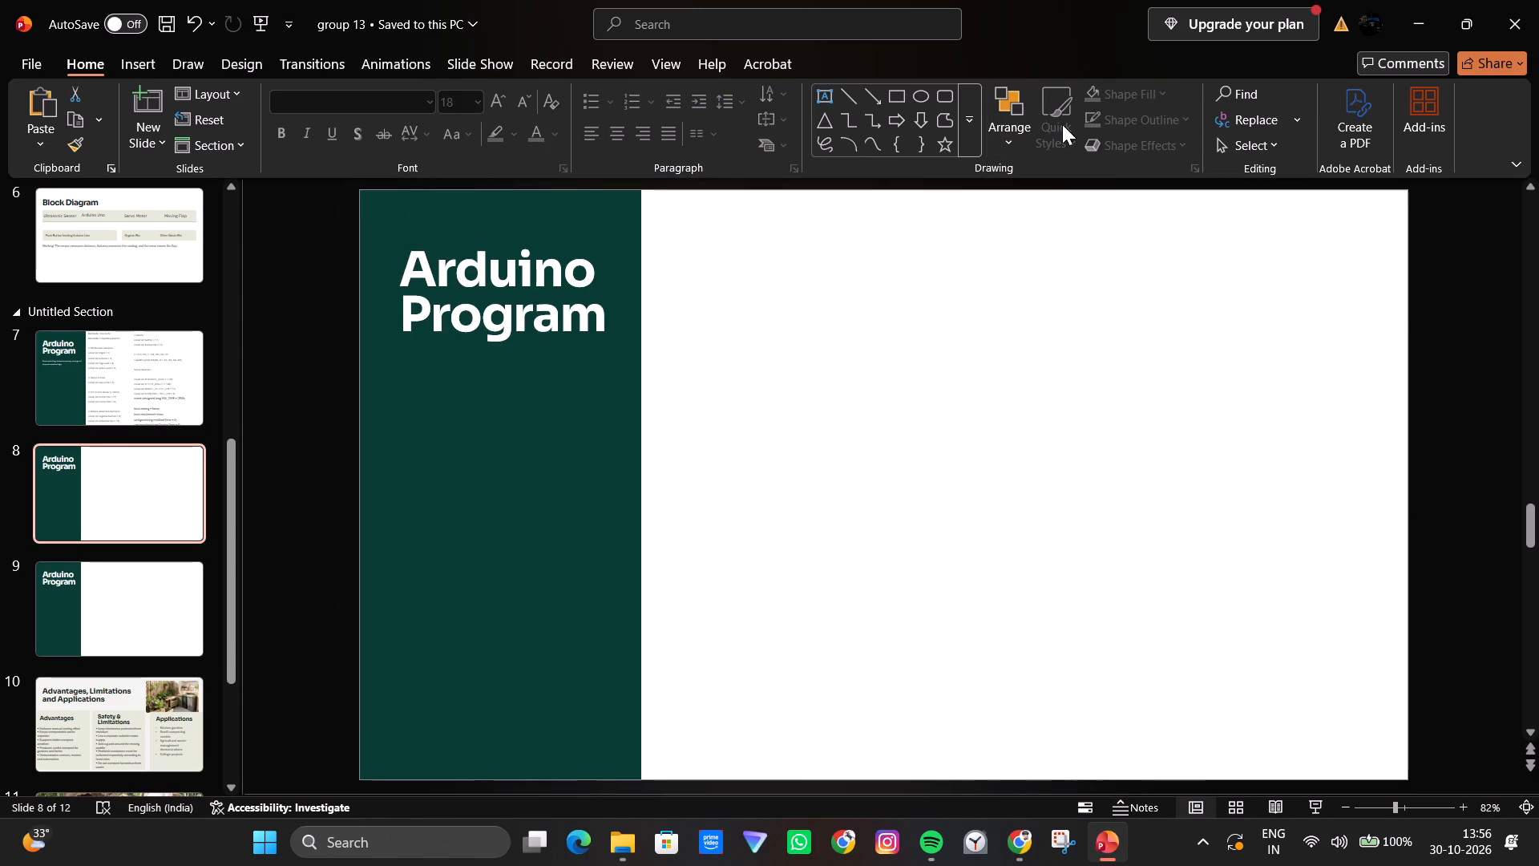
{"action": "left_click", "coordinate": [125, 63]}
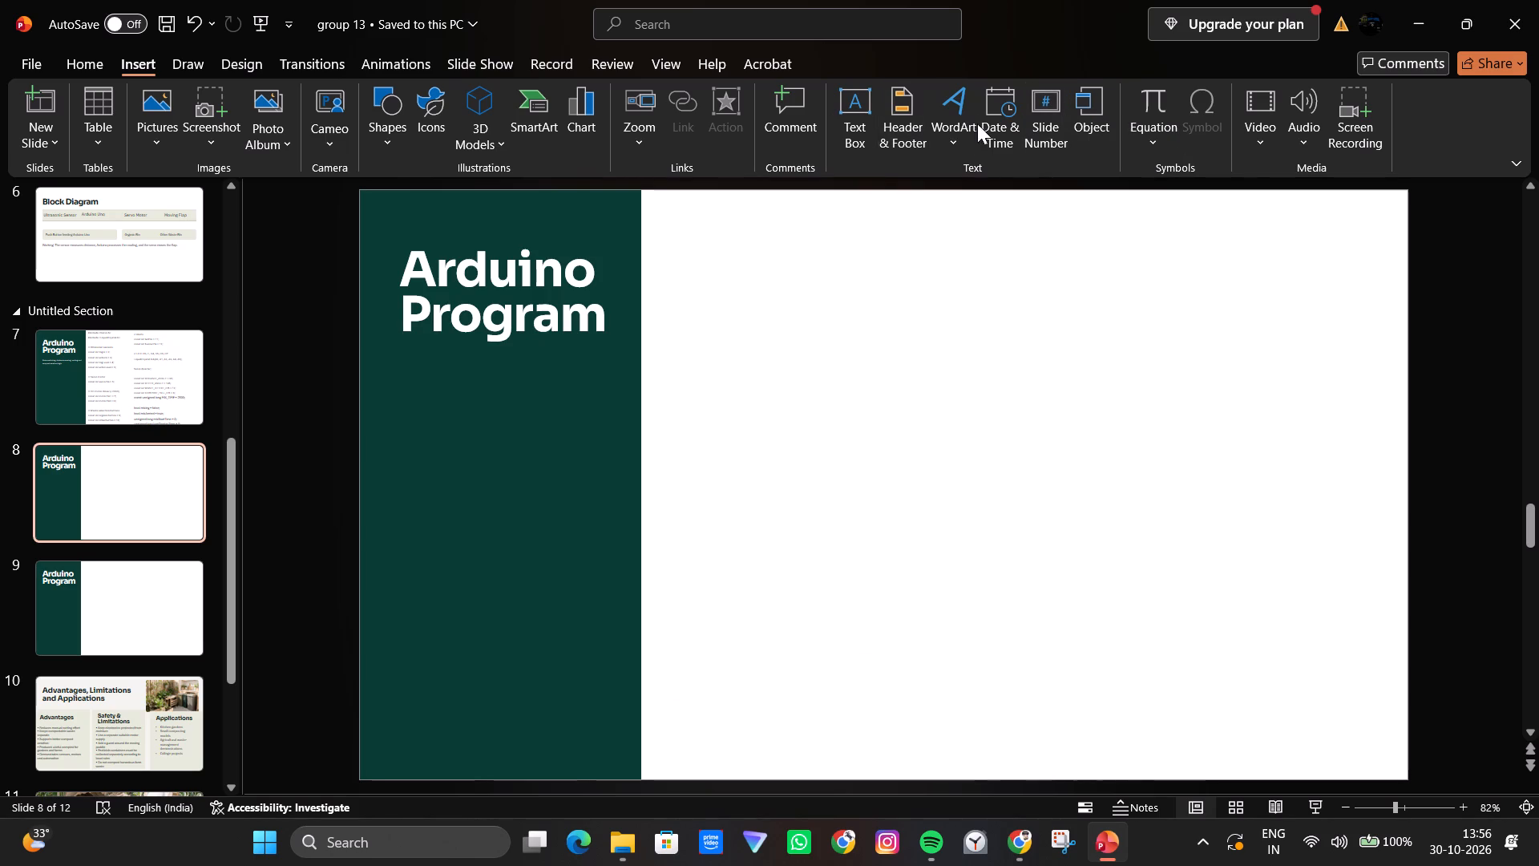
{"action": "left_click", "coordinate": [853, 127]}
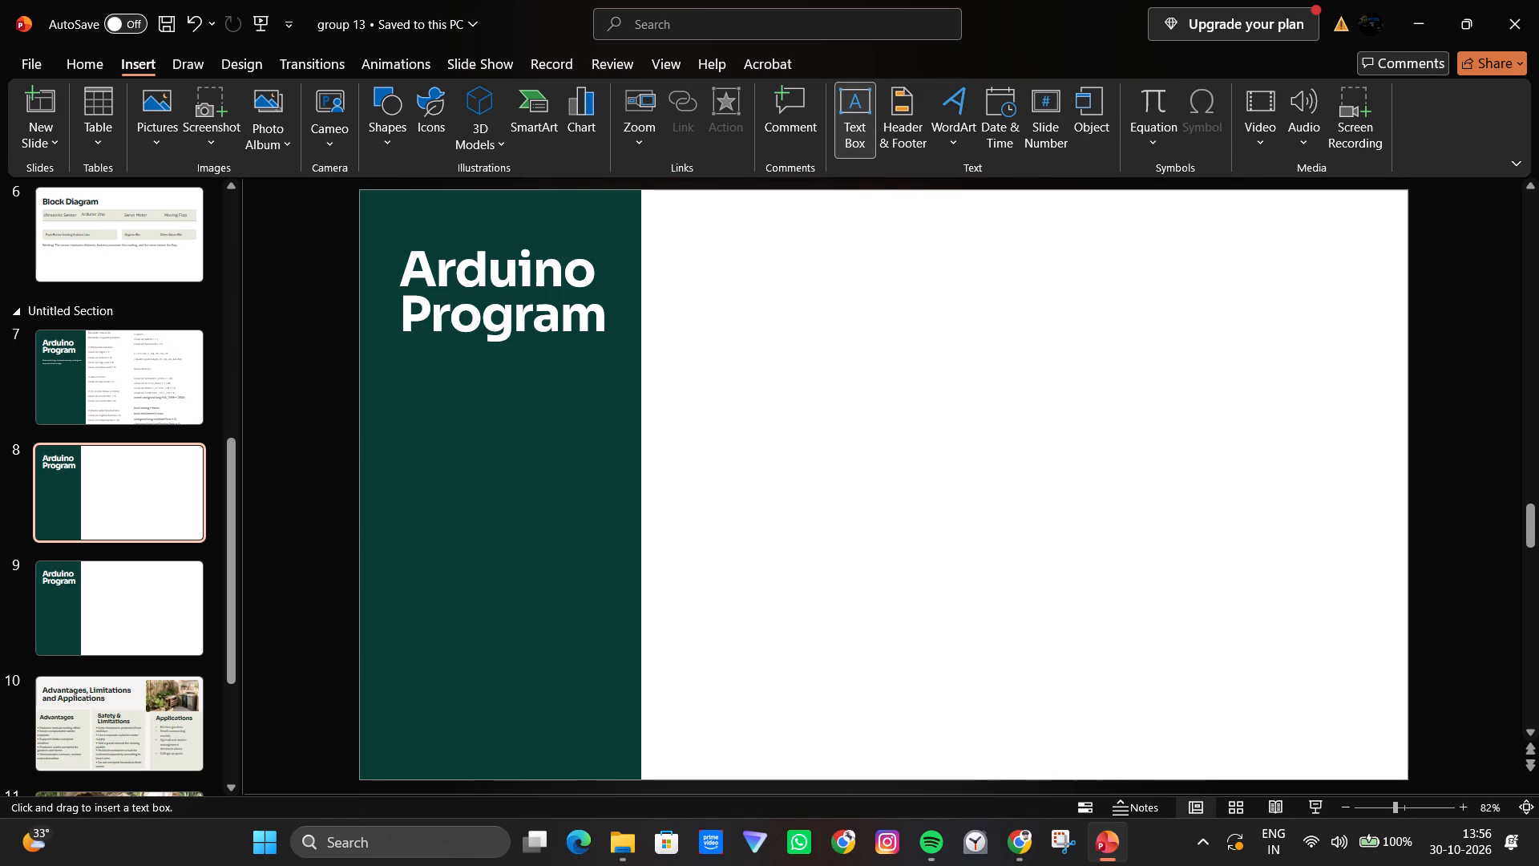
{"action": "left_click_drag", "start_coordinate": [651, 208], "coordinate": [1017, 698]}
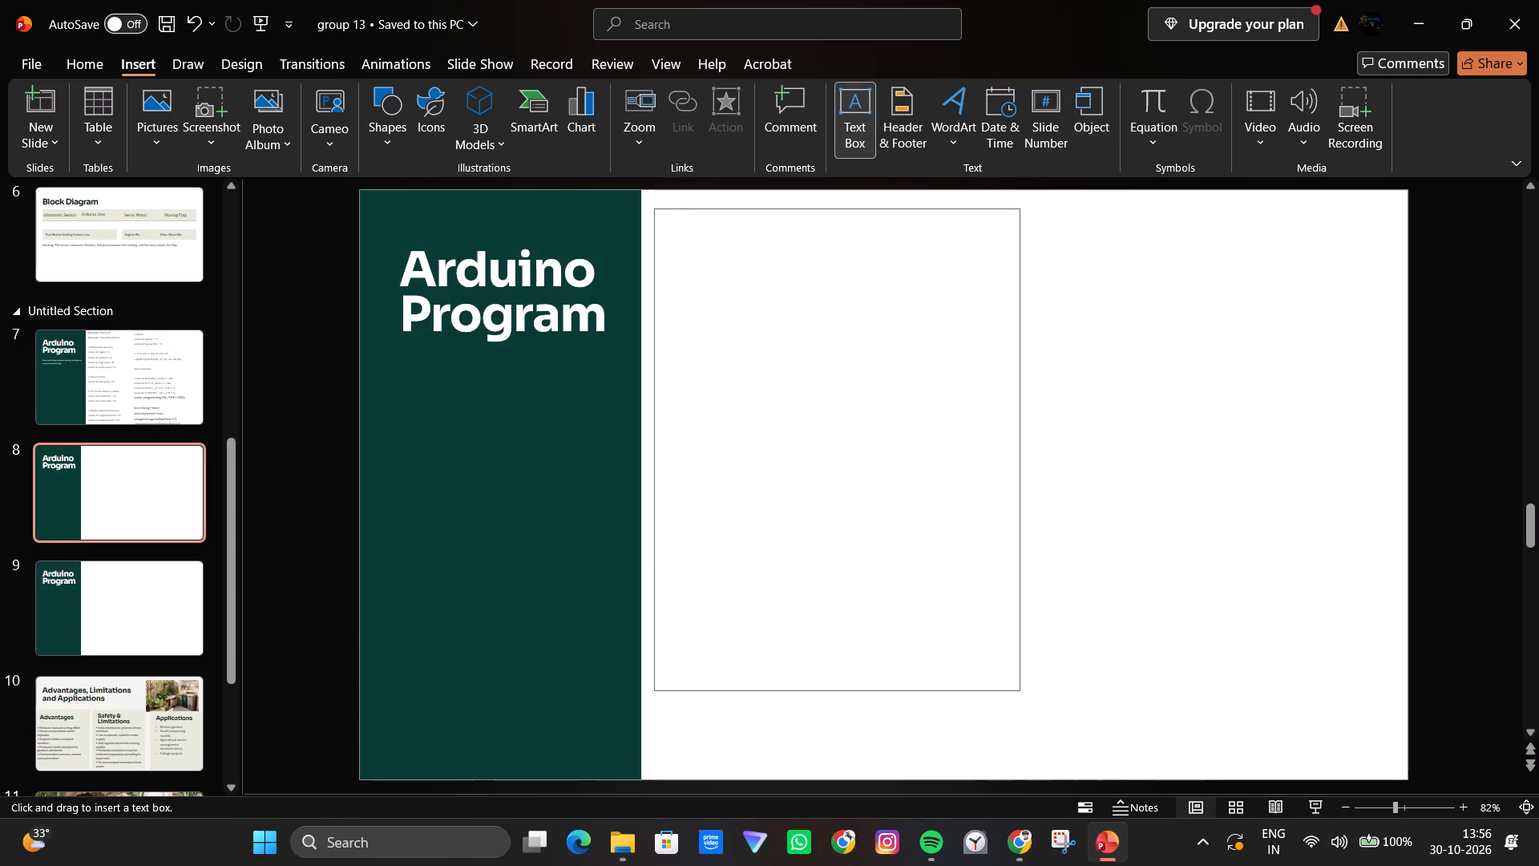
{"action": "left_click_drag", "start_coordinate": [1017, 698], "coordinate": [1021, 770]}
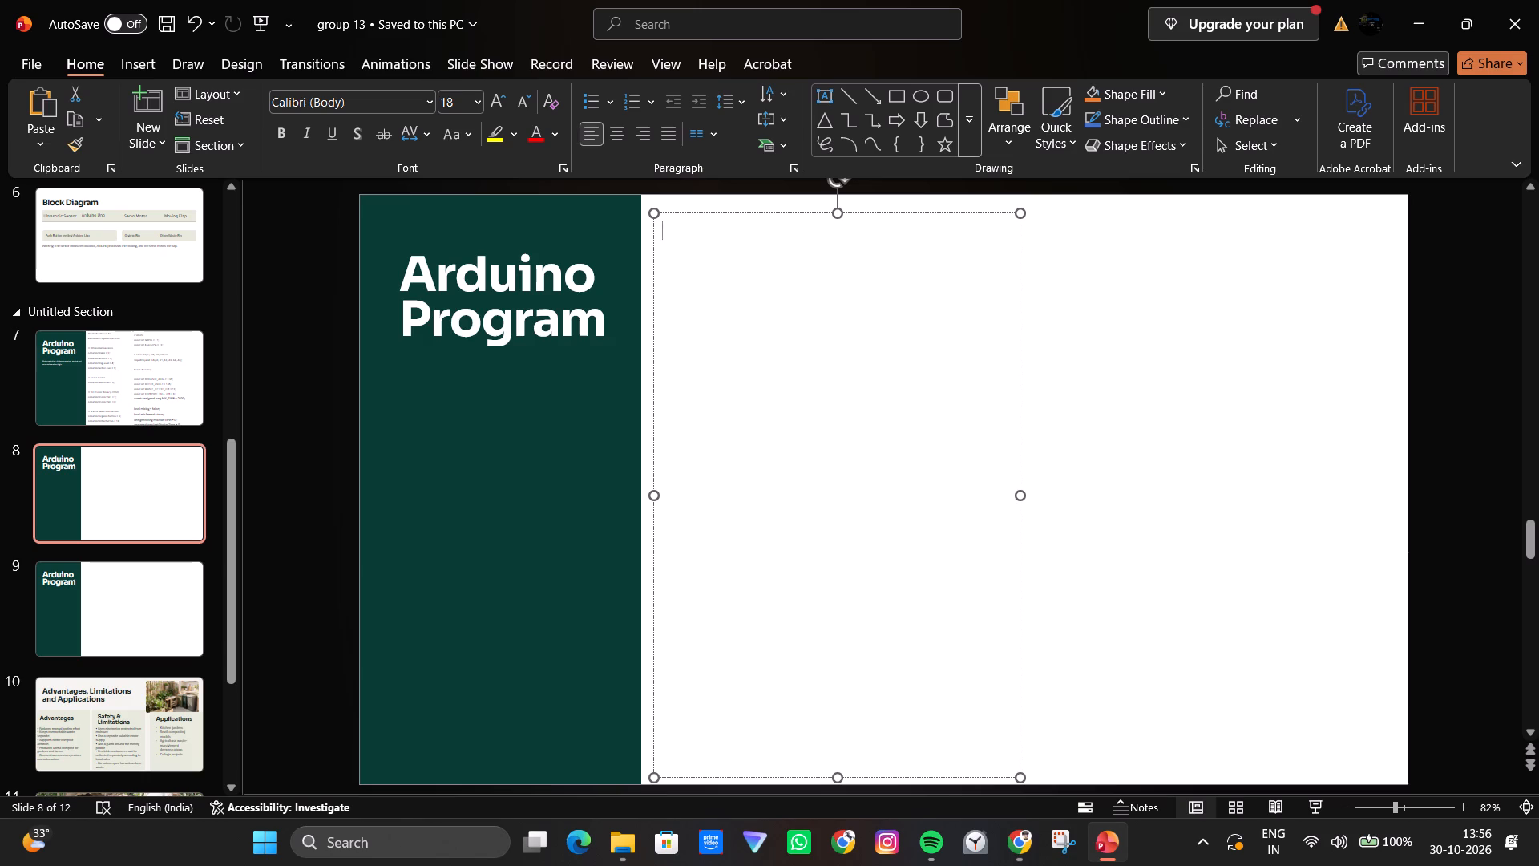
{"action": "key", "text": "ctrl+v"}
Set all the code in slide 8's new text box to font size 16.
{"action": "scroll", "coordinate": [814, 488], "scroll_direction": "up", "scroll_amount": 3}
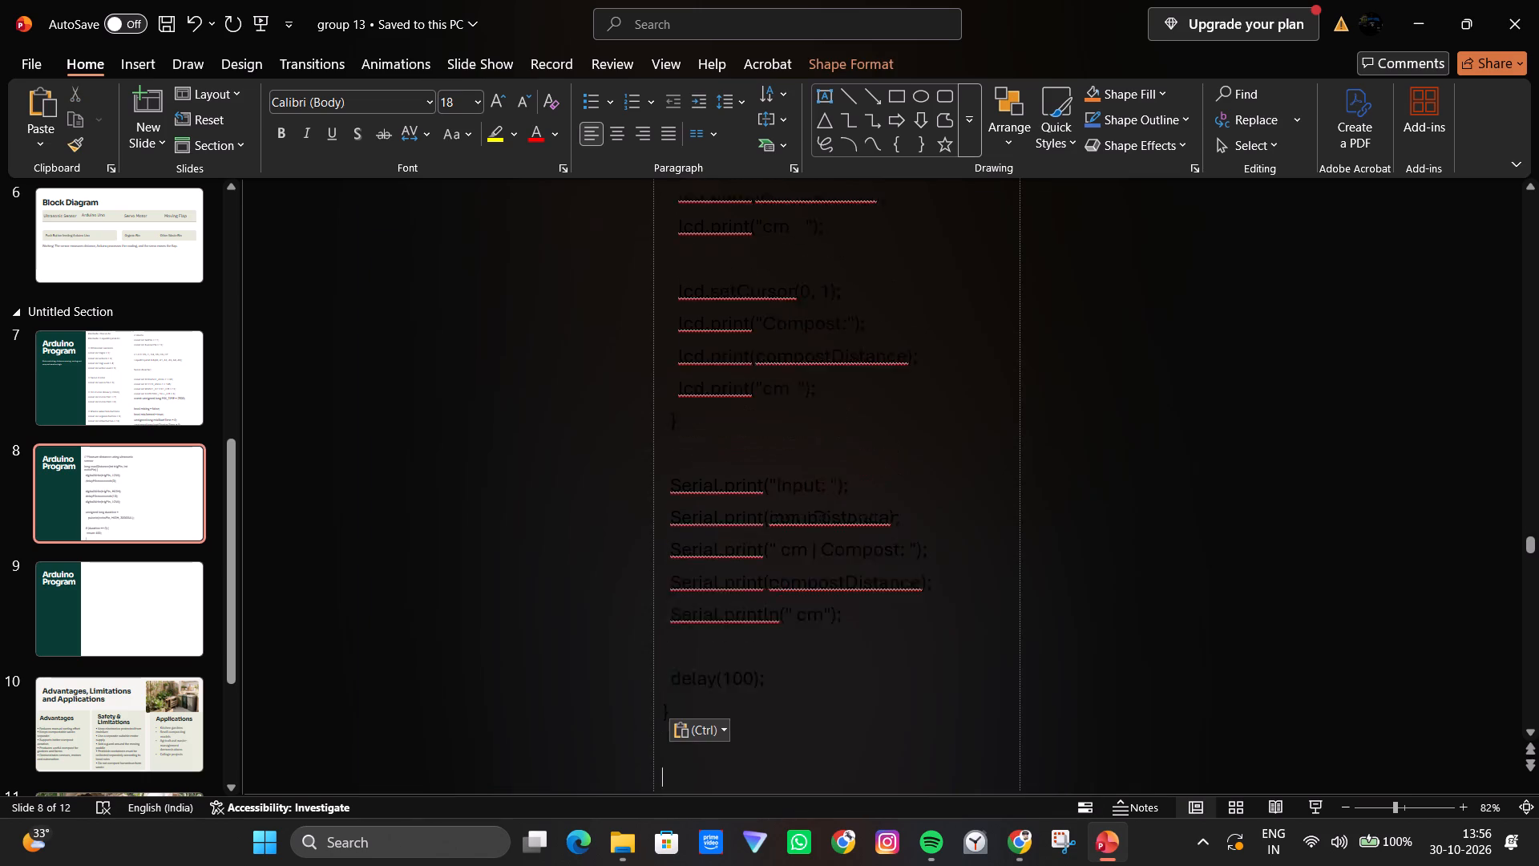
{"action": "scroll", "coordinate": [814, 488], "scroll_direction": "up", "scroll_amount": 20}
{"action": "scroll", "coordinate": [814, 488], "scroll_direction": "up", "scroll_amount": 20}
{"action": "scroll", "coordinate": [814, 488], "scroll_direction": "up", "scroll_amount": 12}
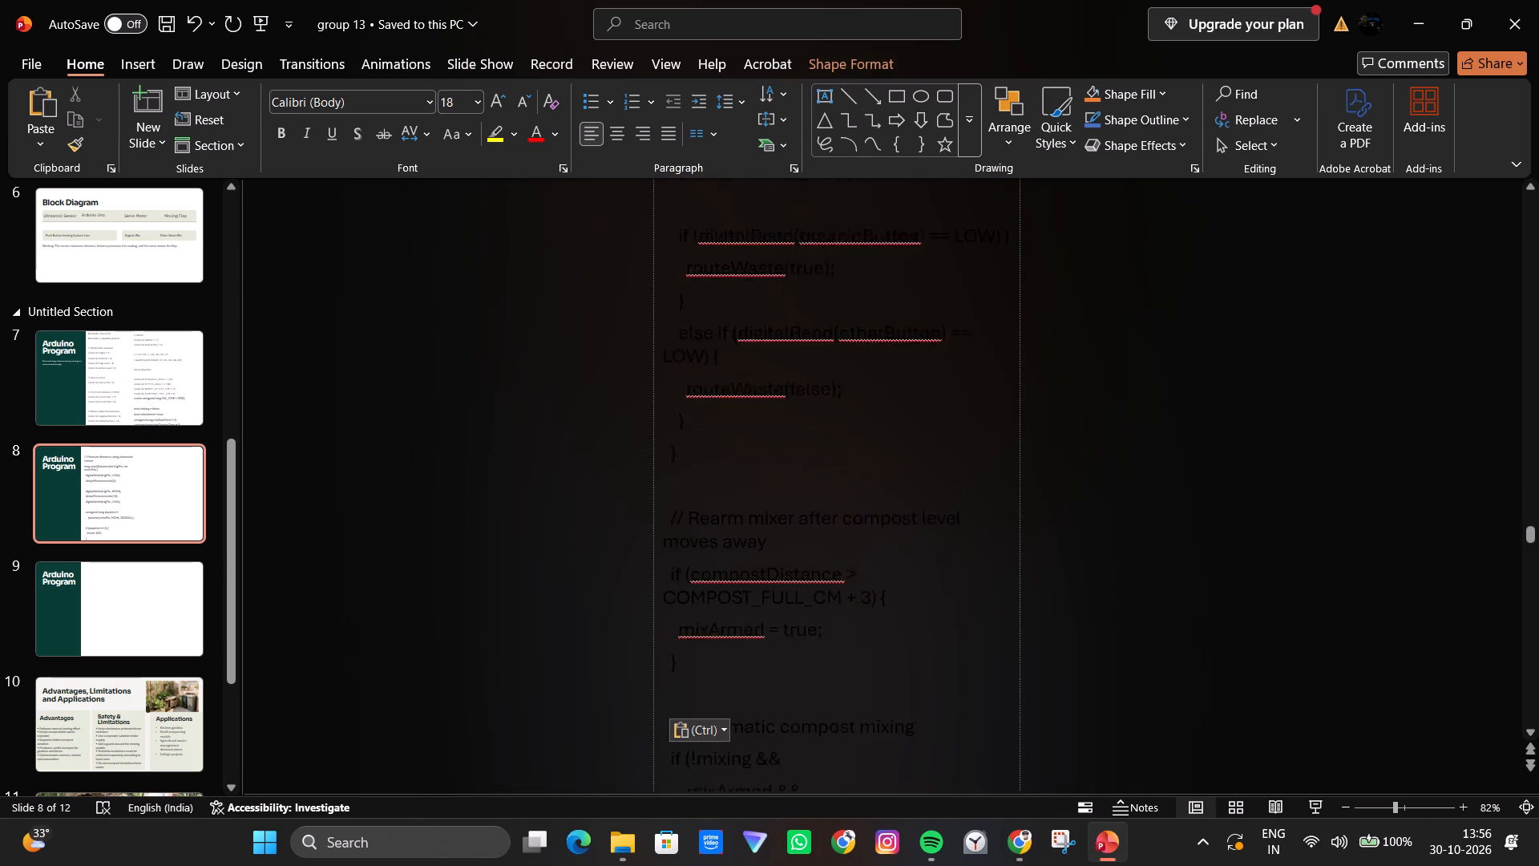
{"action": "scroll", "coordinate": [814, 488], "scroll_direction": "up", "scroll_amount": 20}
{"action": "scroll", "coordinate": [814, 488], "scroll_direction": "up", "scroll_amount": 20}
{"action": "scroll", "coordinate": [814, 488], "scroll_direction": "up", "scroll_amount": 12}
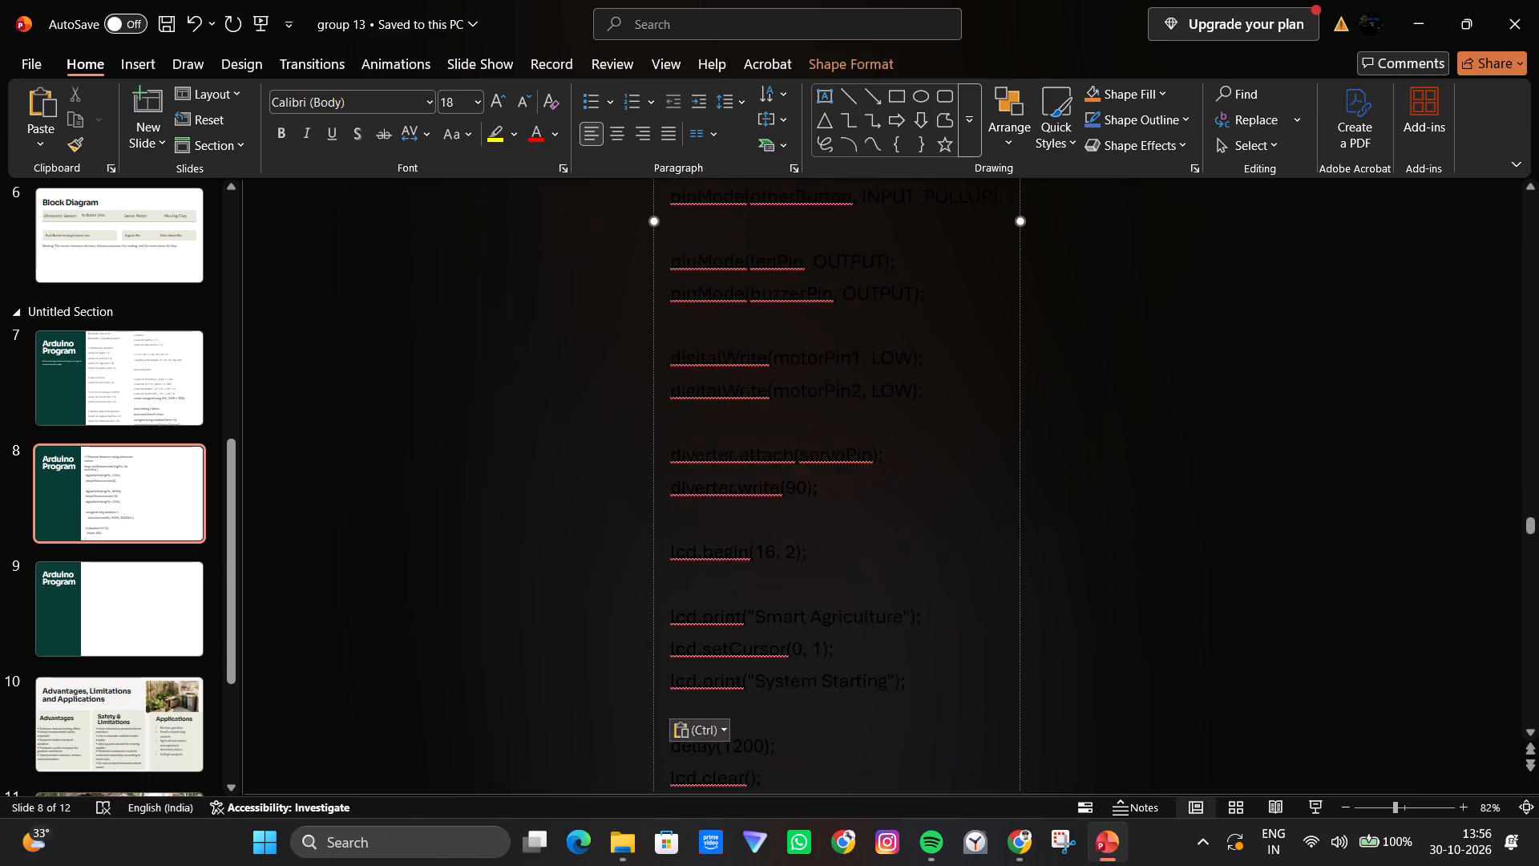
{"action": "scroll", "coordinate": [810, 488], "scroll_direction": "up", "scroll_amount": 20}
{"action": "scroll", "coordinate": [810, 488], "scroll_direction": "up", "scroll_amount": 20}
{"action": "scroll", "coordinate": [810, 488], "scroll_direction": "up", "scroll_amount": 11}
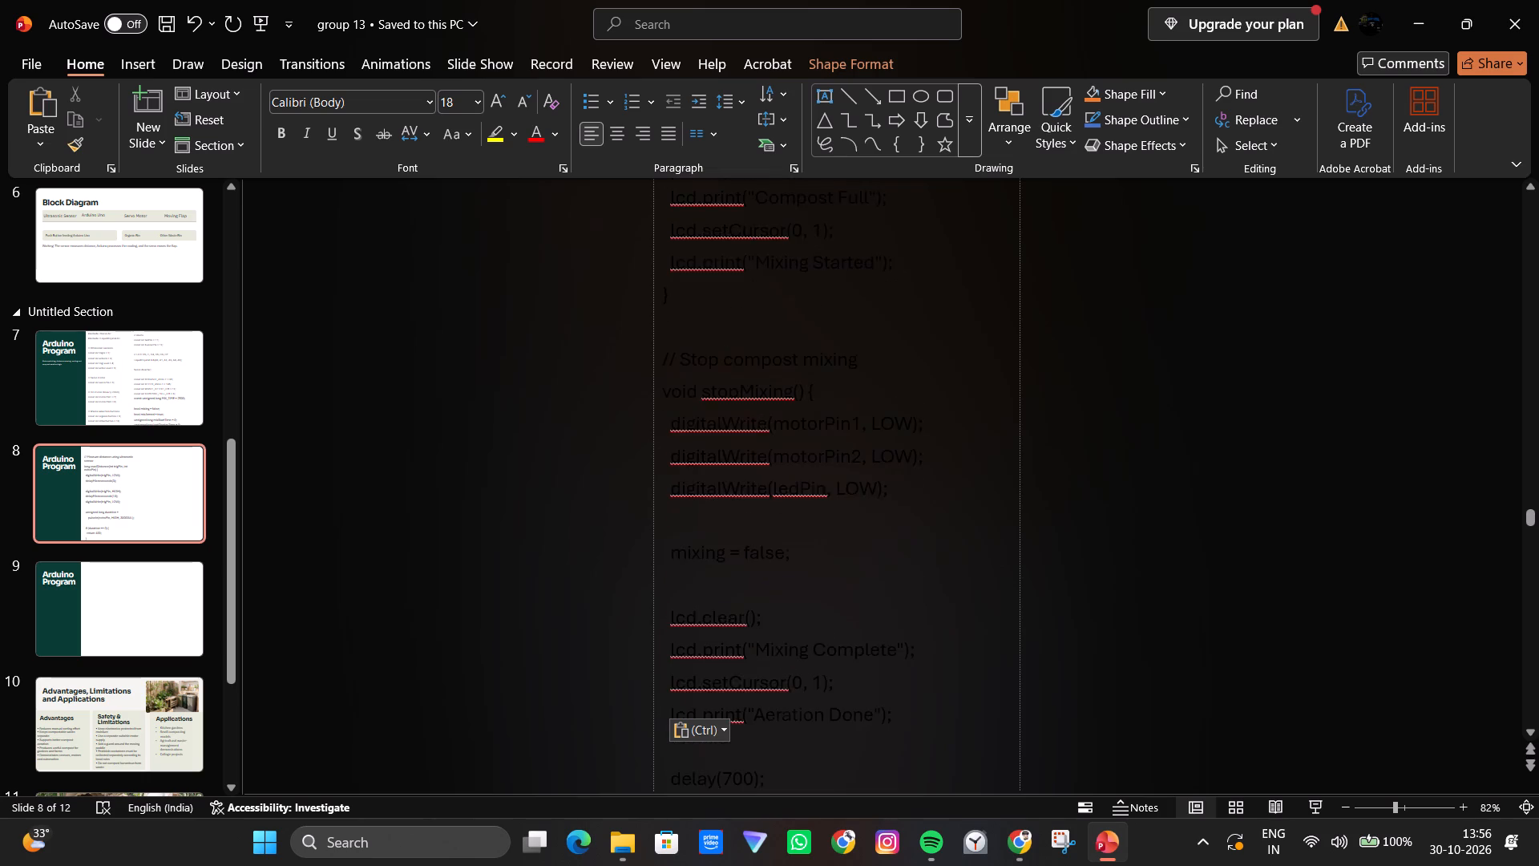
{"action": "scroll", "coordinate": [810, 488], "scroll_direction": "up", "scroll_amount": 20}
{"action": "scroll", "coordinate": [810, 488], "scroll_direction": "up", "scroll_amount": 20}
{"action": "scroll", "coordinate": [810, 488], "scroll_direction": "up", "scroll_amount": 11}
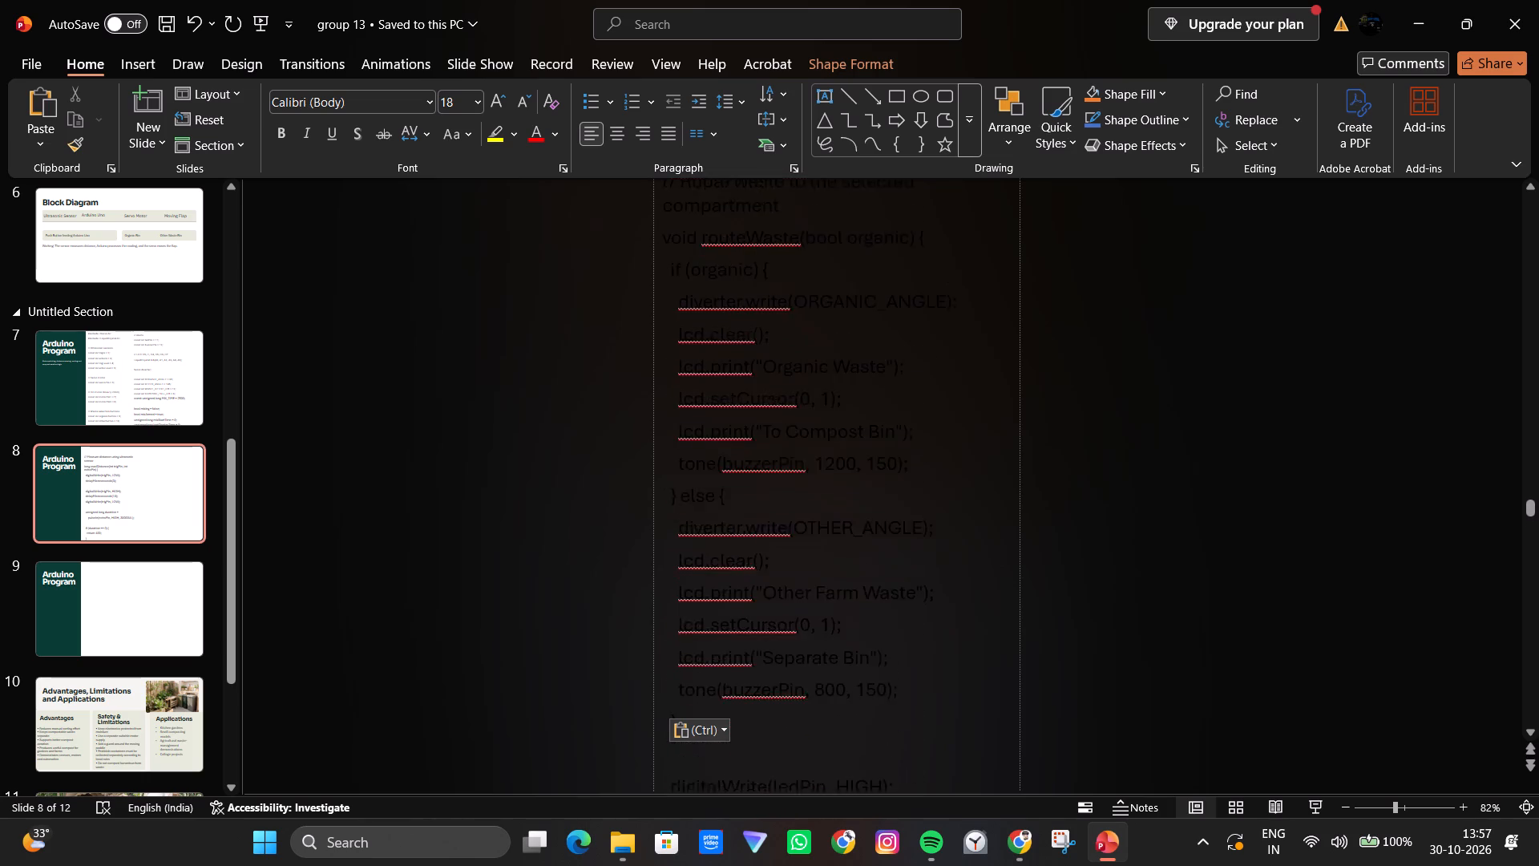
{"action": "scroll", "coordinate": [809, 488], "scroll_direction": "up", "scroll_amount": 20}
{"action": "scroll", "coordinate": [809, 488], "scroll_direction": "up", "scroll_amount": 13}
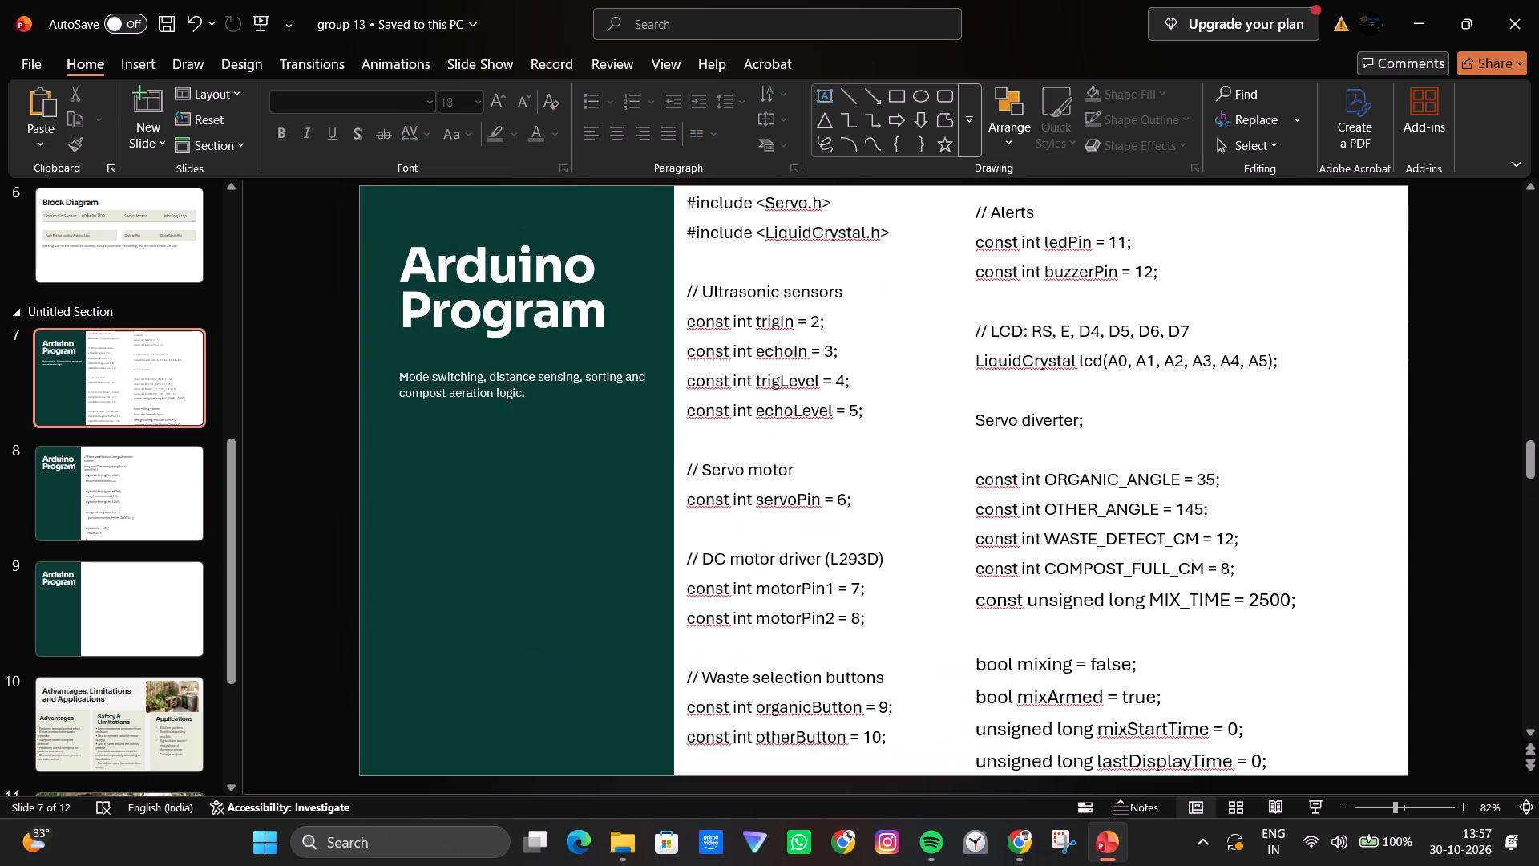
{"action": "scroll", "coordinate": [809, 488], "scroll_direction": "down", "scroll_amount": 4}
{"action": "left_click", "coordinate": [719, 315]}
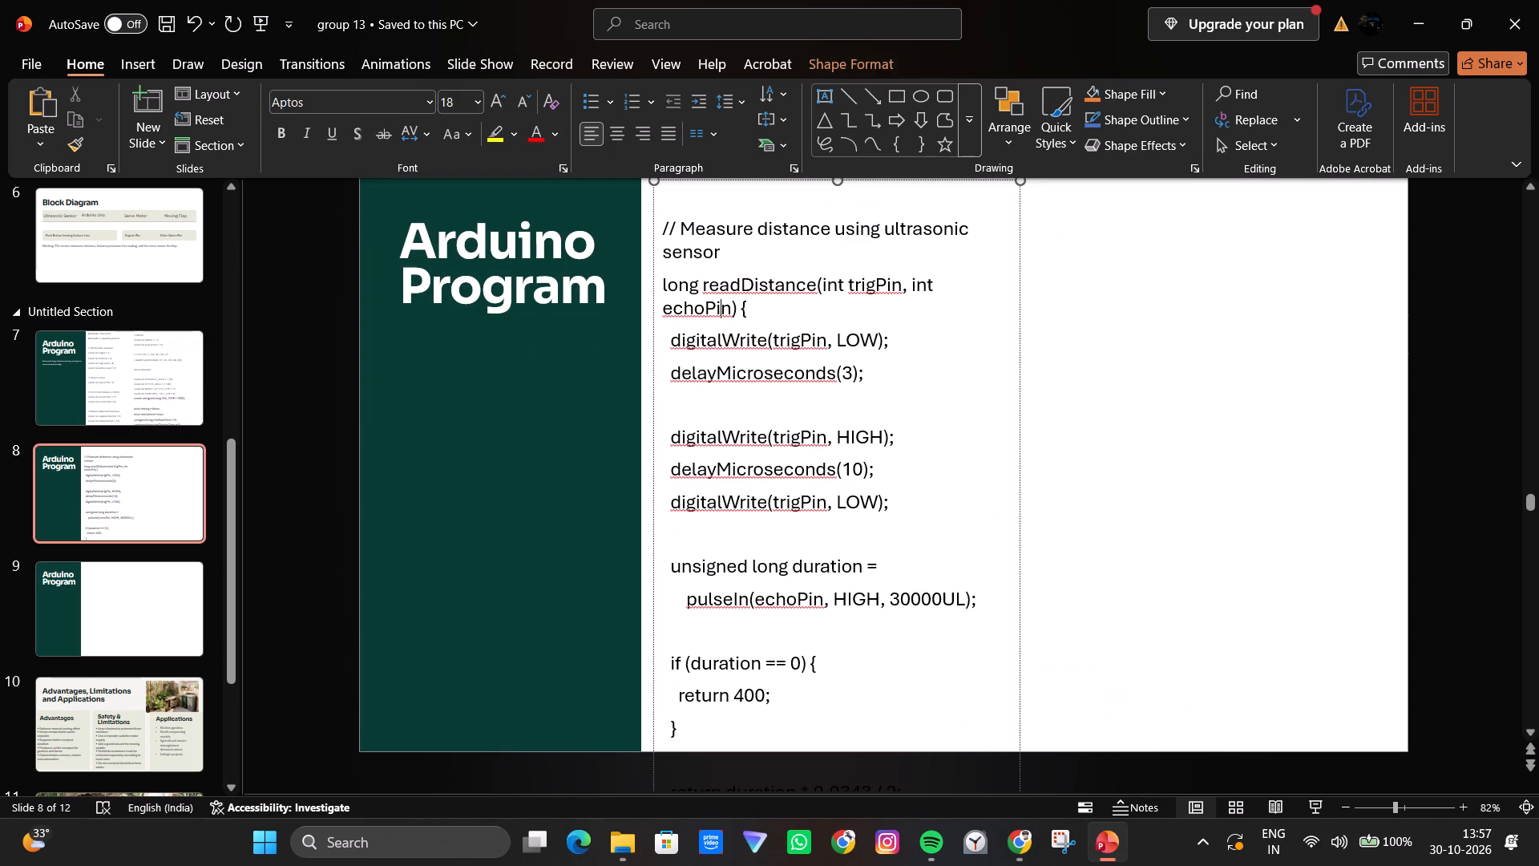
{"action": "key", "text": "ctrl+a"}
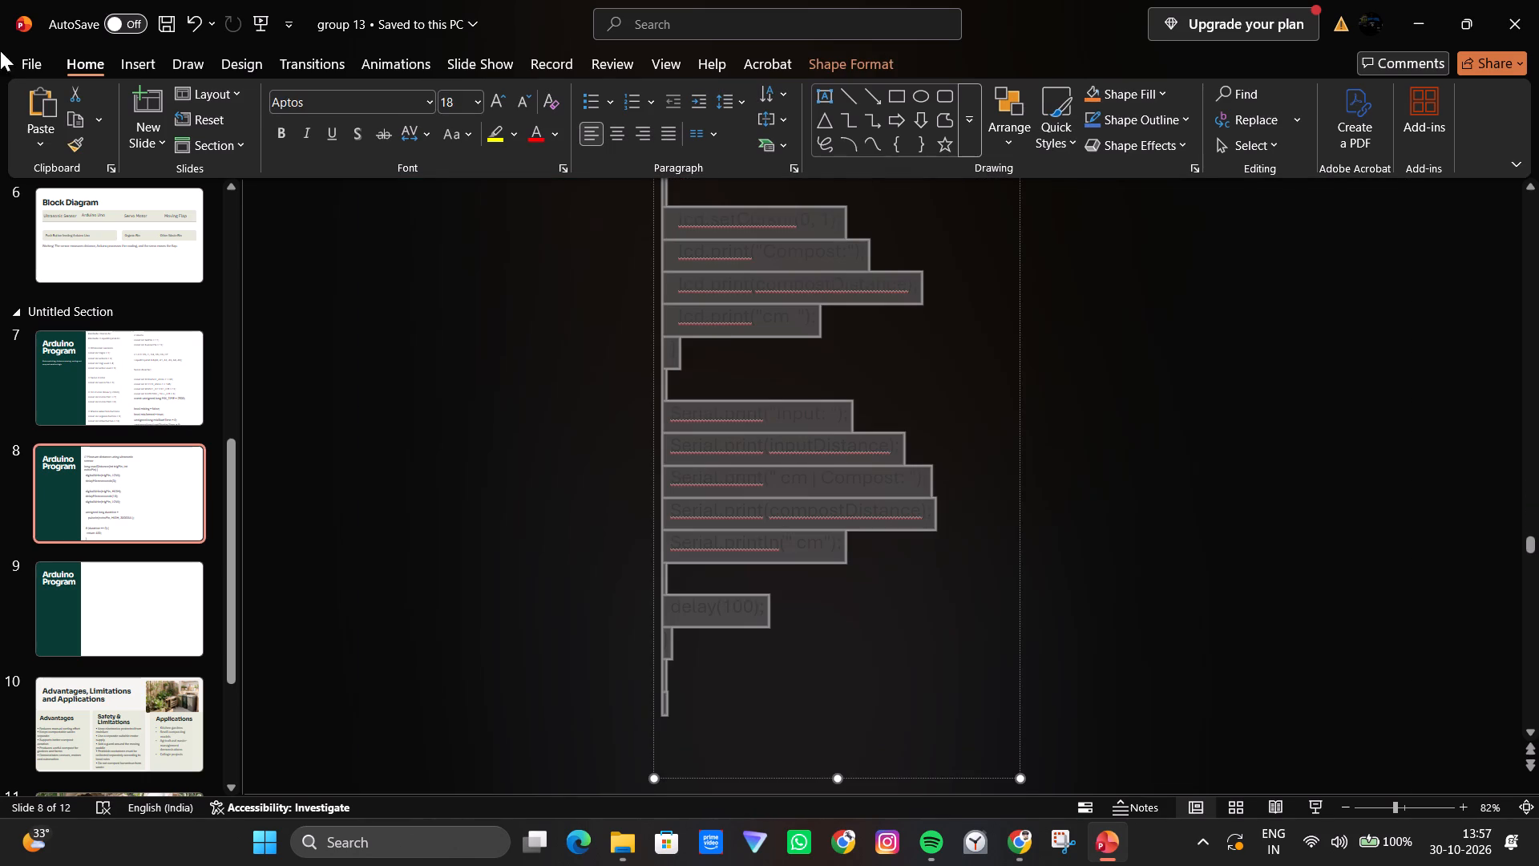
{"action": "left_click", "coordinate": [471, 103]}
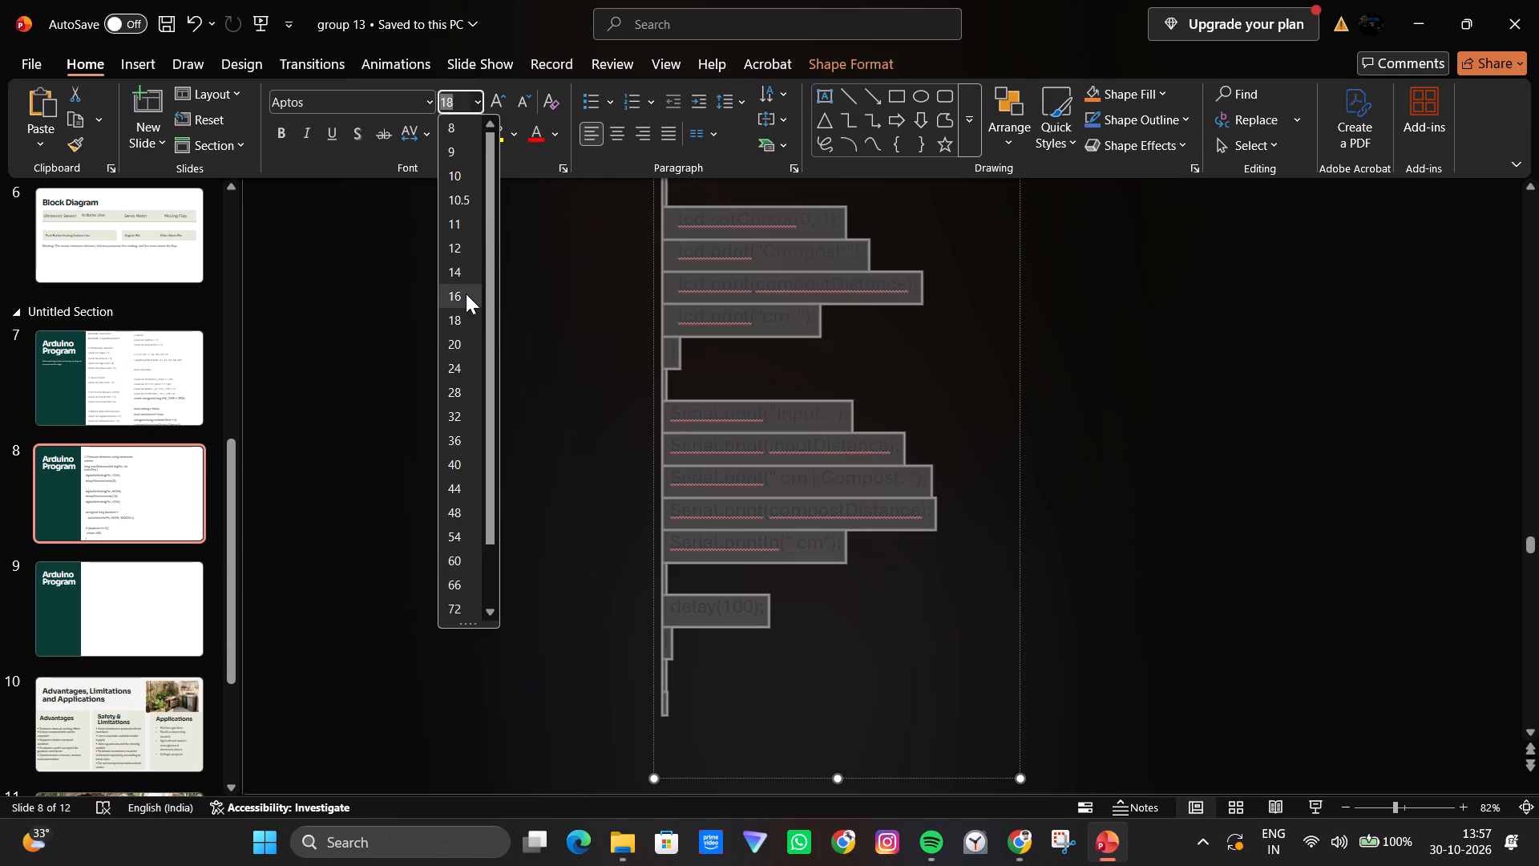
{"action": "left_click", "coordinate": [466, 293]}
{"action": "left_click", "coordinate": [512, 373]}
Copy all the code below the readDistance function in slide 8's text box, then delete it from that text box.
{"action": "scroll", "coordinate": [664, 411], "scroll_direction": "up", "scroll_amount": 6}
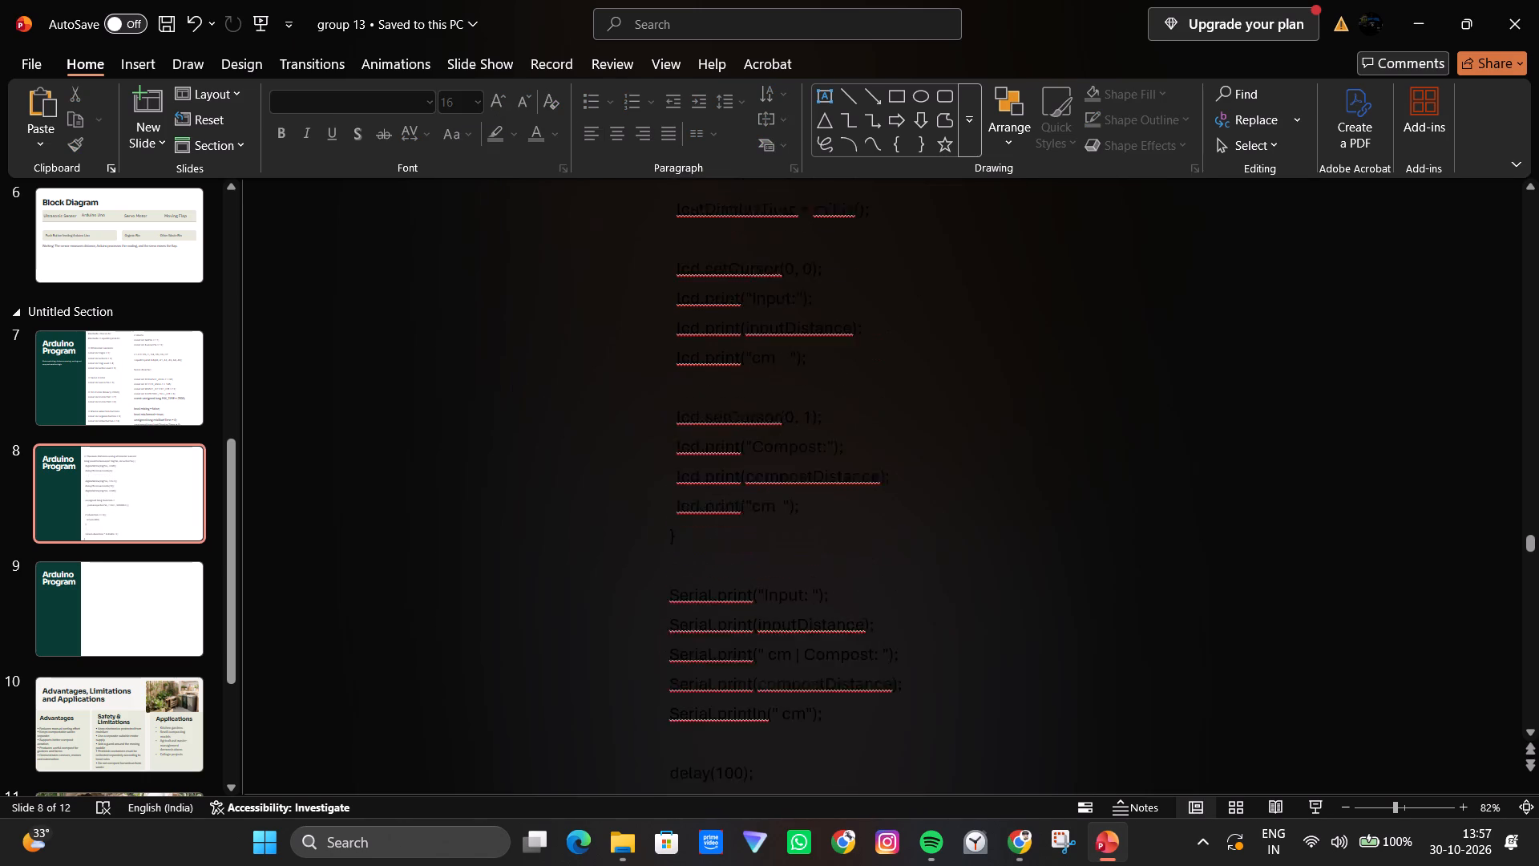
{"action": "scroll", "coordinate": [664, 411], "scroll_direction": "up", "scroll_amount": 20}
{"action": "scroll", "coordinate": [664, 411], "scroll_direction": "up", "scroll_amount": 20}
{"action": "scroll", "coordinate": [664, 411], "scroll_direction": "up", "scroll_amount": 9}
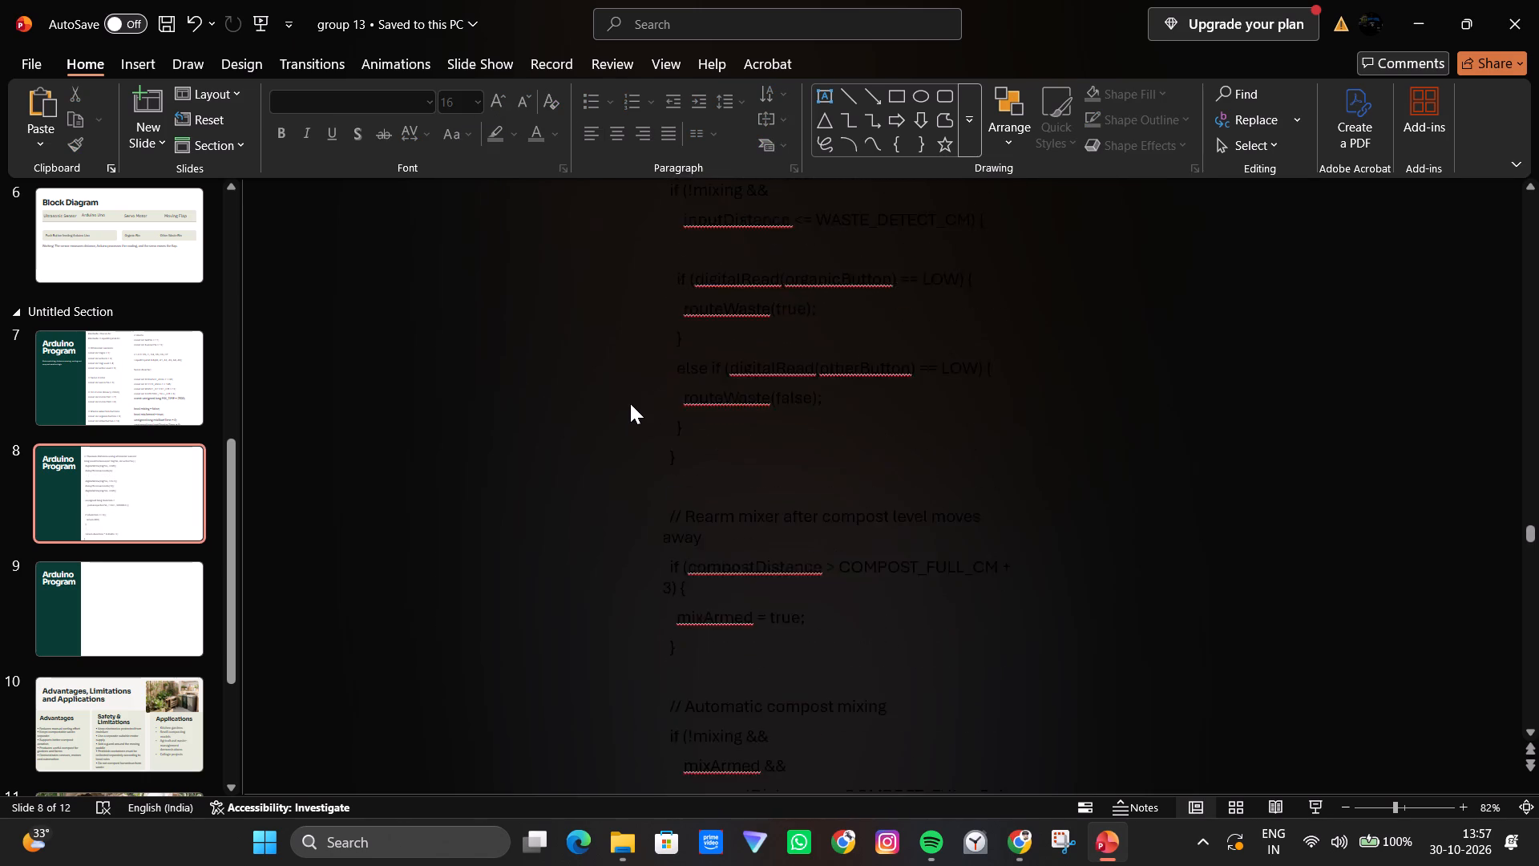
{"action": "scroll", "coordinate": [630, 403], "scroll_direction": "up", "scroll_amount": 20}
{"action": "scroll", "coordinate": [630, 403], "scroll_direction": "up", "scroll_amount": 20}
{"action": "scroll", "coordinate": [630, 403], "scroll_direction": "up", "scroll_amount": 7}
{"action": "scroll", "coordinate": [628, 403], "scroll_direction": "down", "scroll_amount": 1}
{"action": "scroll", "coordinate": [628, 403], "scroll_direction": "up", "scroll_amount": 3}
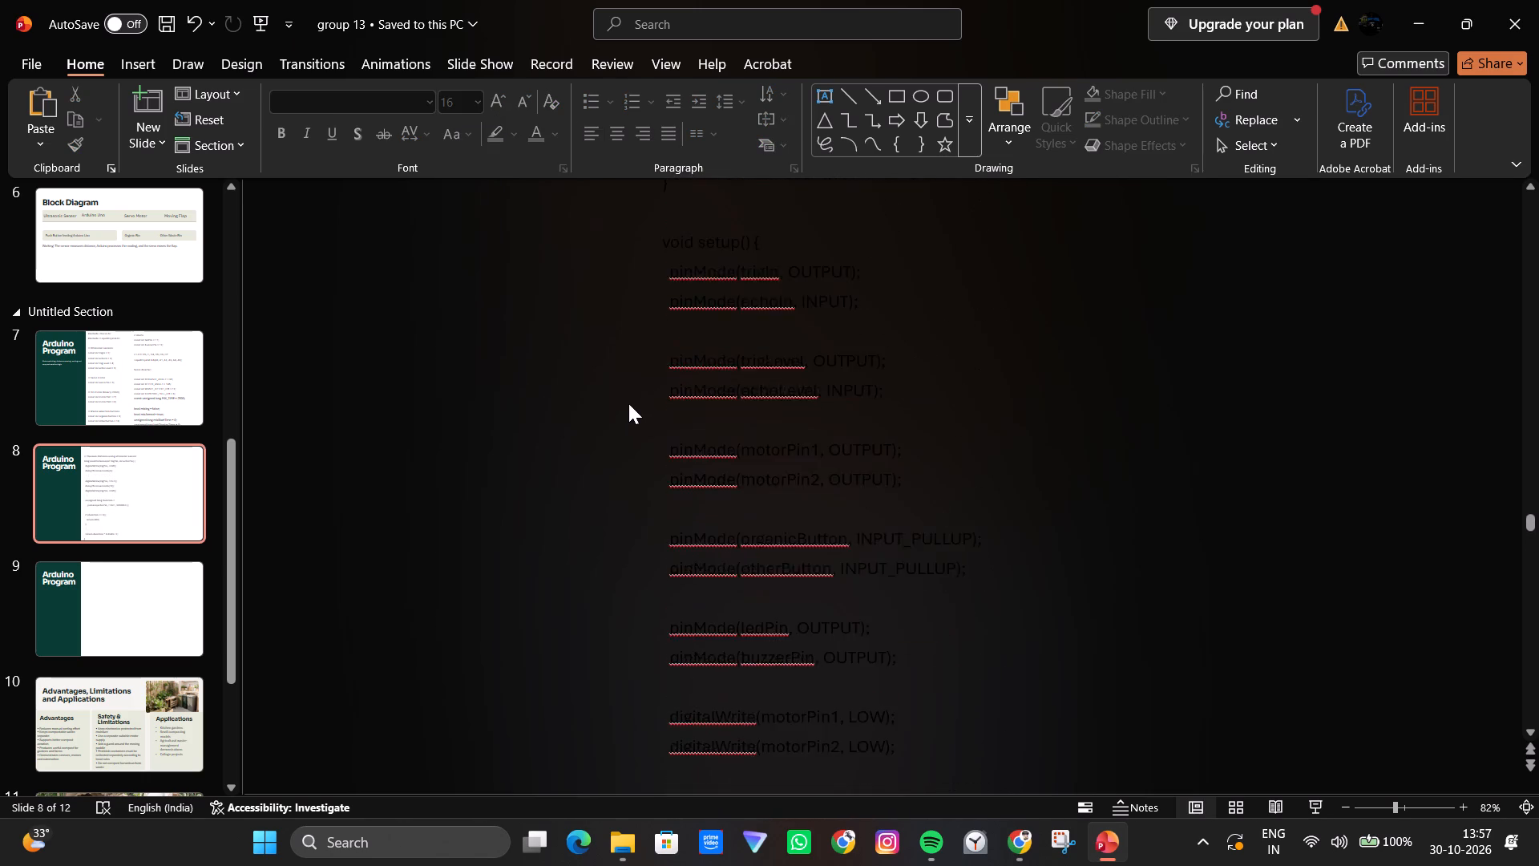
{"action": "scroll", "coordinate": [628, 403], "scroll_direction": "up", "scroll_amount": 20}
{"action": "scroll", "coordinate": [628, 403], "scroll_direction": "up", "scroll_amount": 20}
{"action": "scroll", "coordinate": [628, 403], "scroll_direction": "up", "scroll_amount": 11}
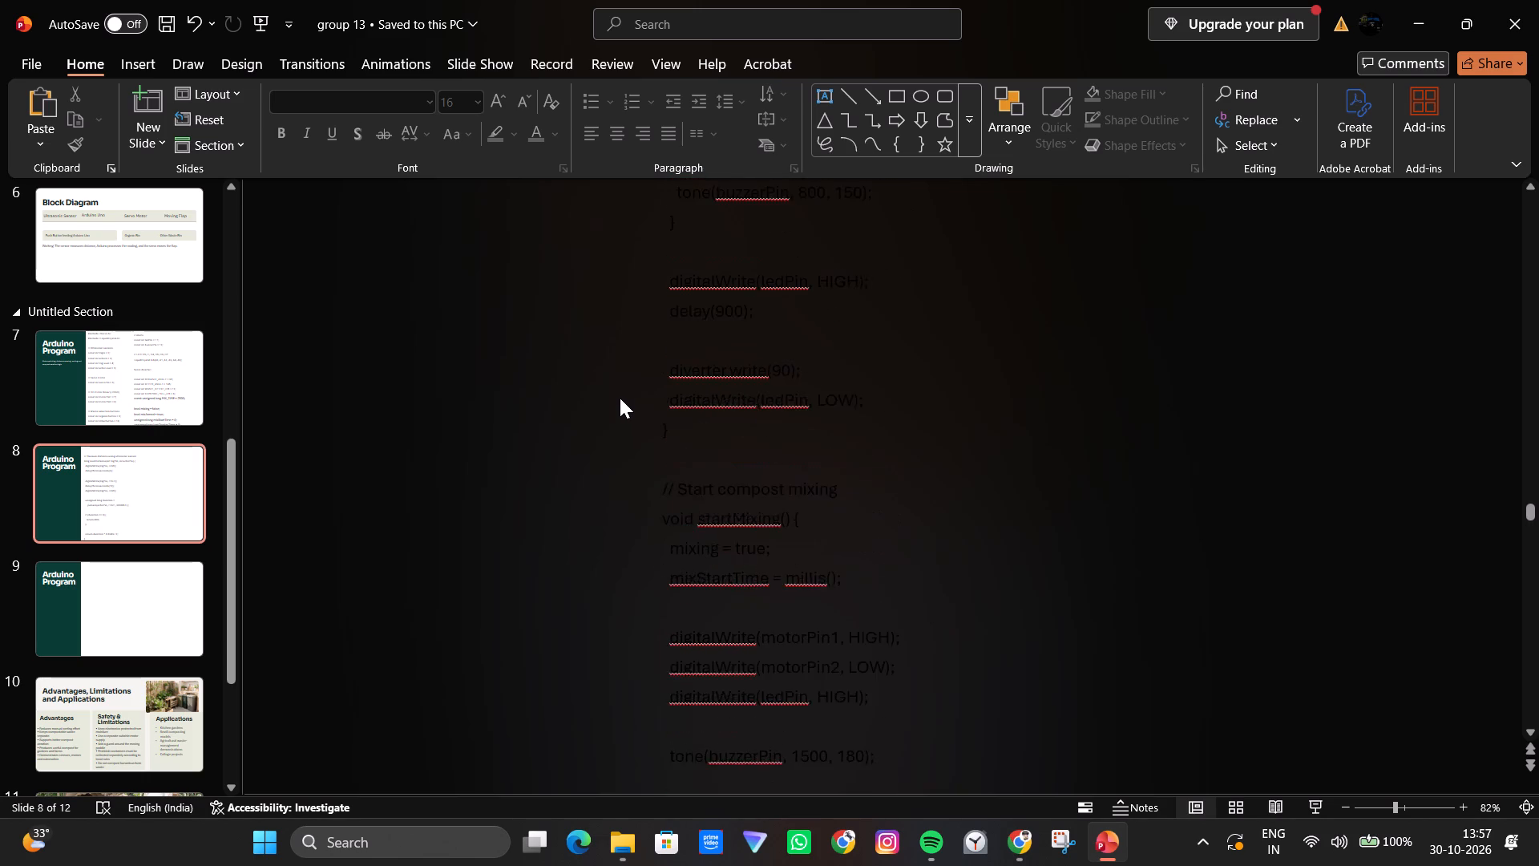
{"action": "scroll", "coordinate": [620, 398], "scroll_direction": "up", "scroll_amount": 20}
{"action": "scroll", "coordinate": [620, 398], "scroll_direction": "up", "scroll_amount": 10}
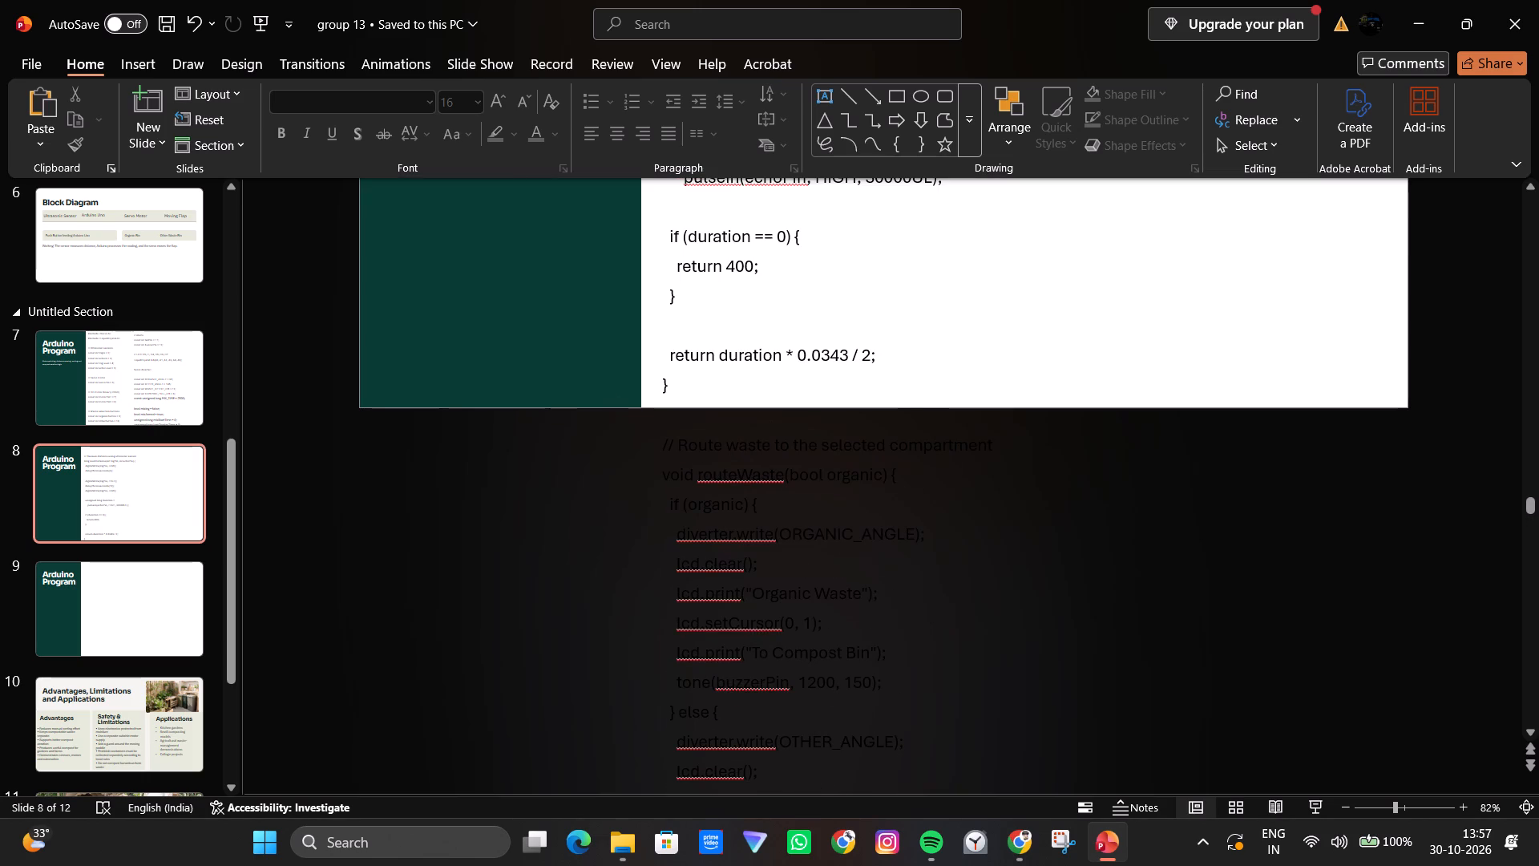
{"action": "left_click", "coordinate": [665, 411]}
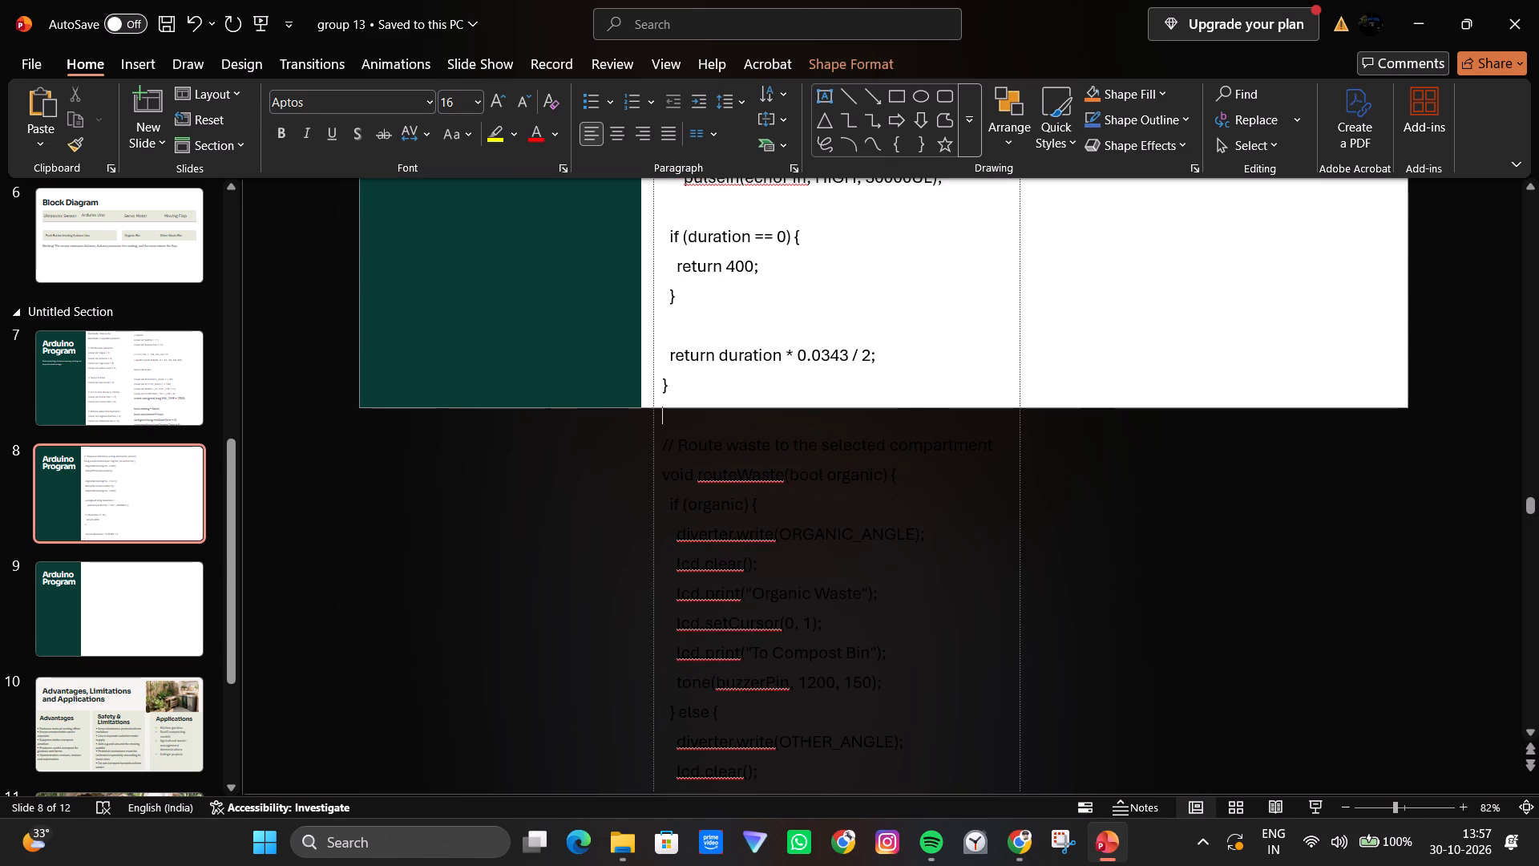
{"action": "left_click_drag", "start_coordinate": [665, 411], "coordinate": [849, 709]}
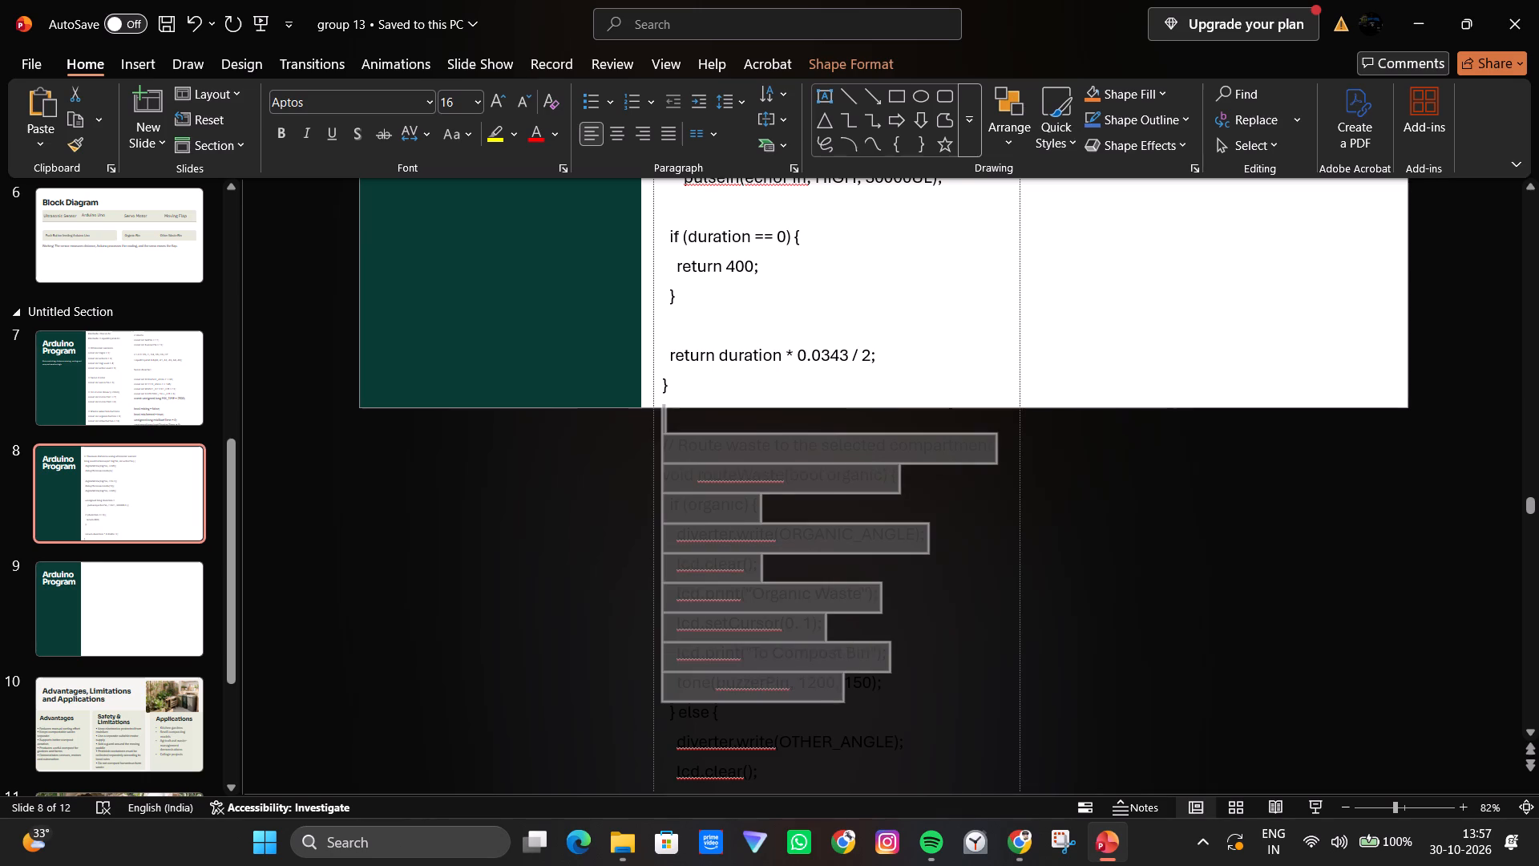
{"action": "left_click_drag", "start_coordinate": [849, 709], "coordinate": [878, 865]}
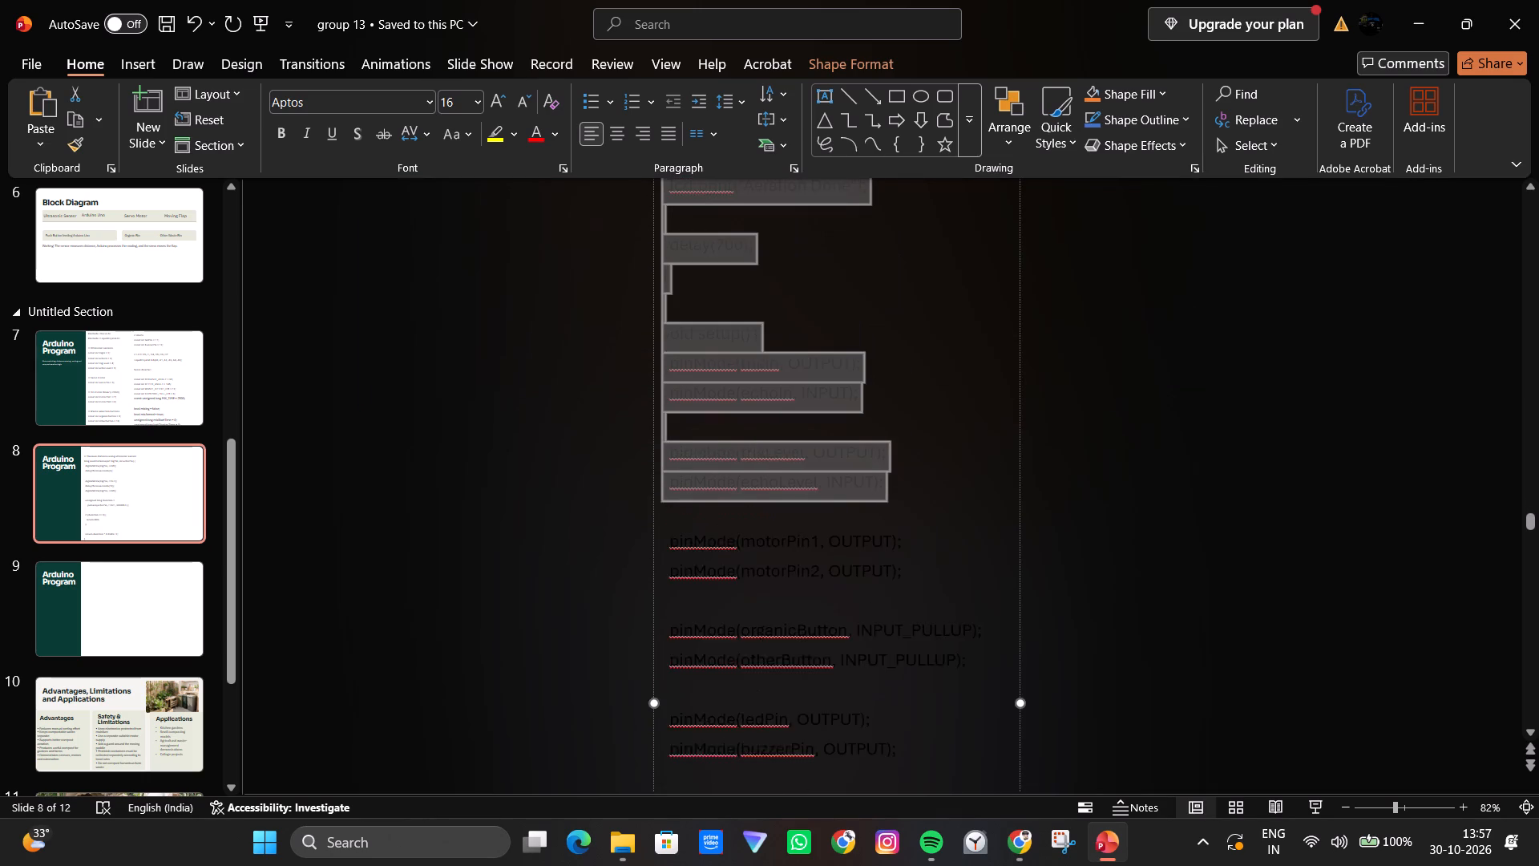
{"action": "left_click_drag", "start_coordinate": [878, 865], "coordinate": [879, 865]}
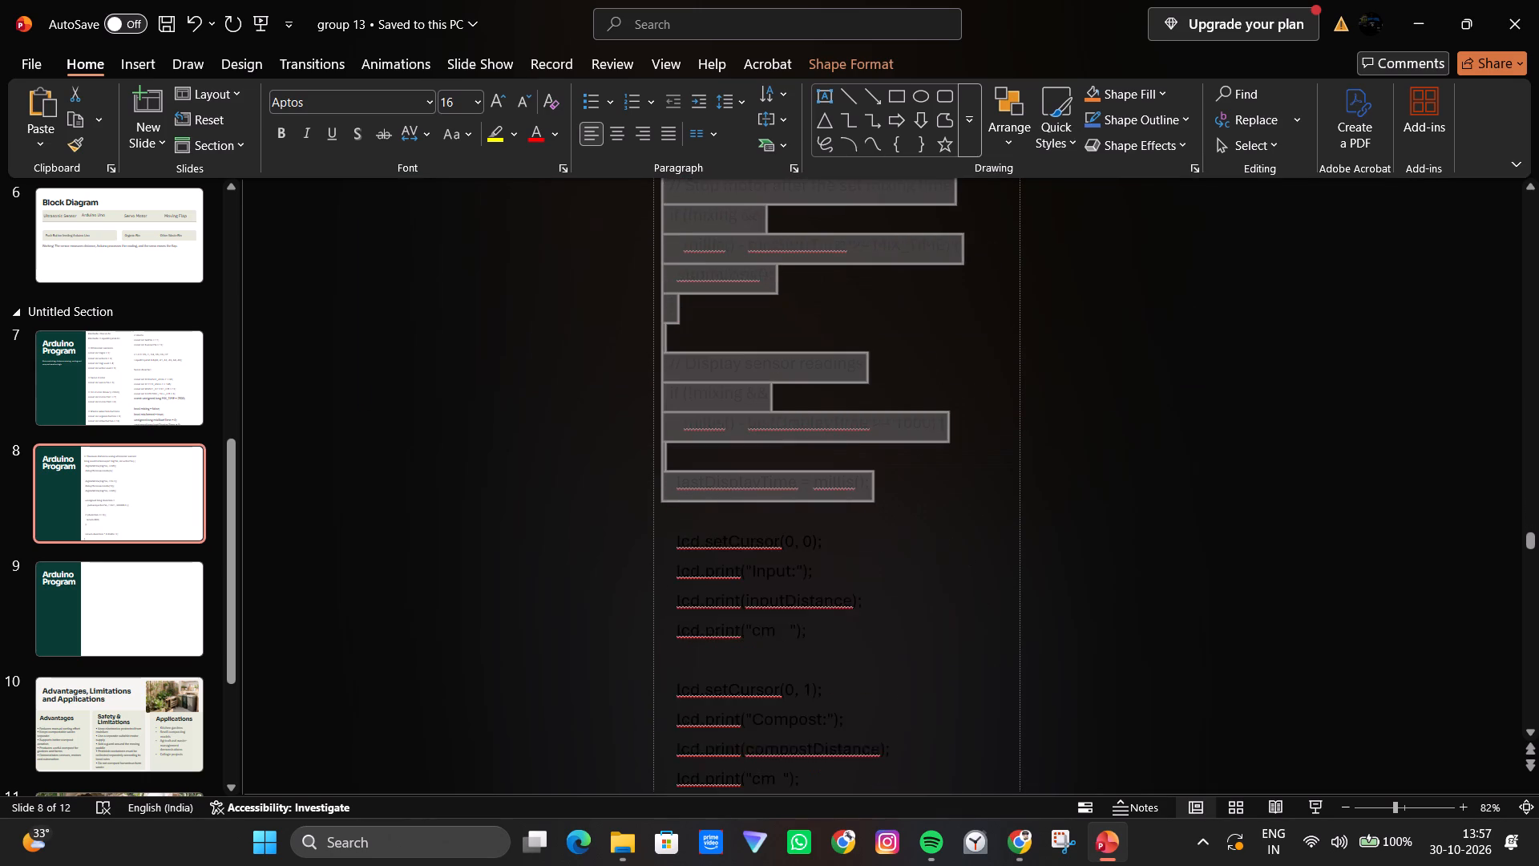
{"action": "left_click_drag", "start_coordinate": [879, 865], "coordinate": [893, 865]}
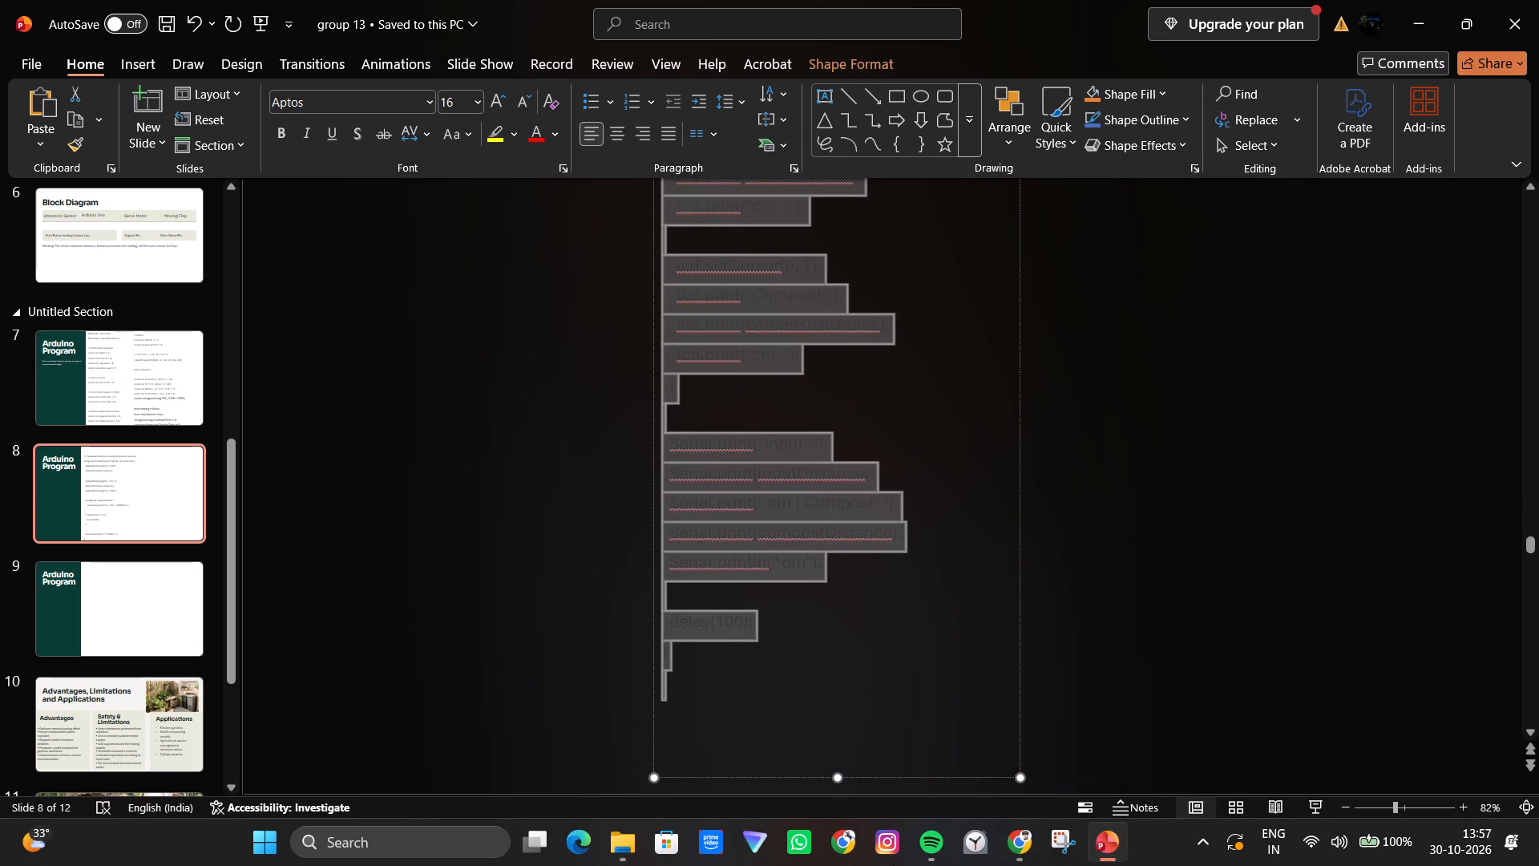
{"action": "key", "text": "ctrl+c"}
{"action": "key", "text": "BackSpace"}
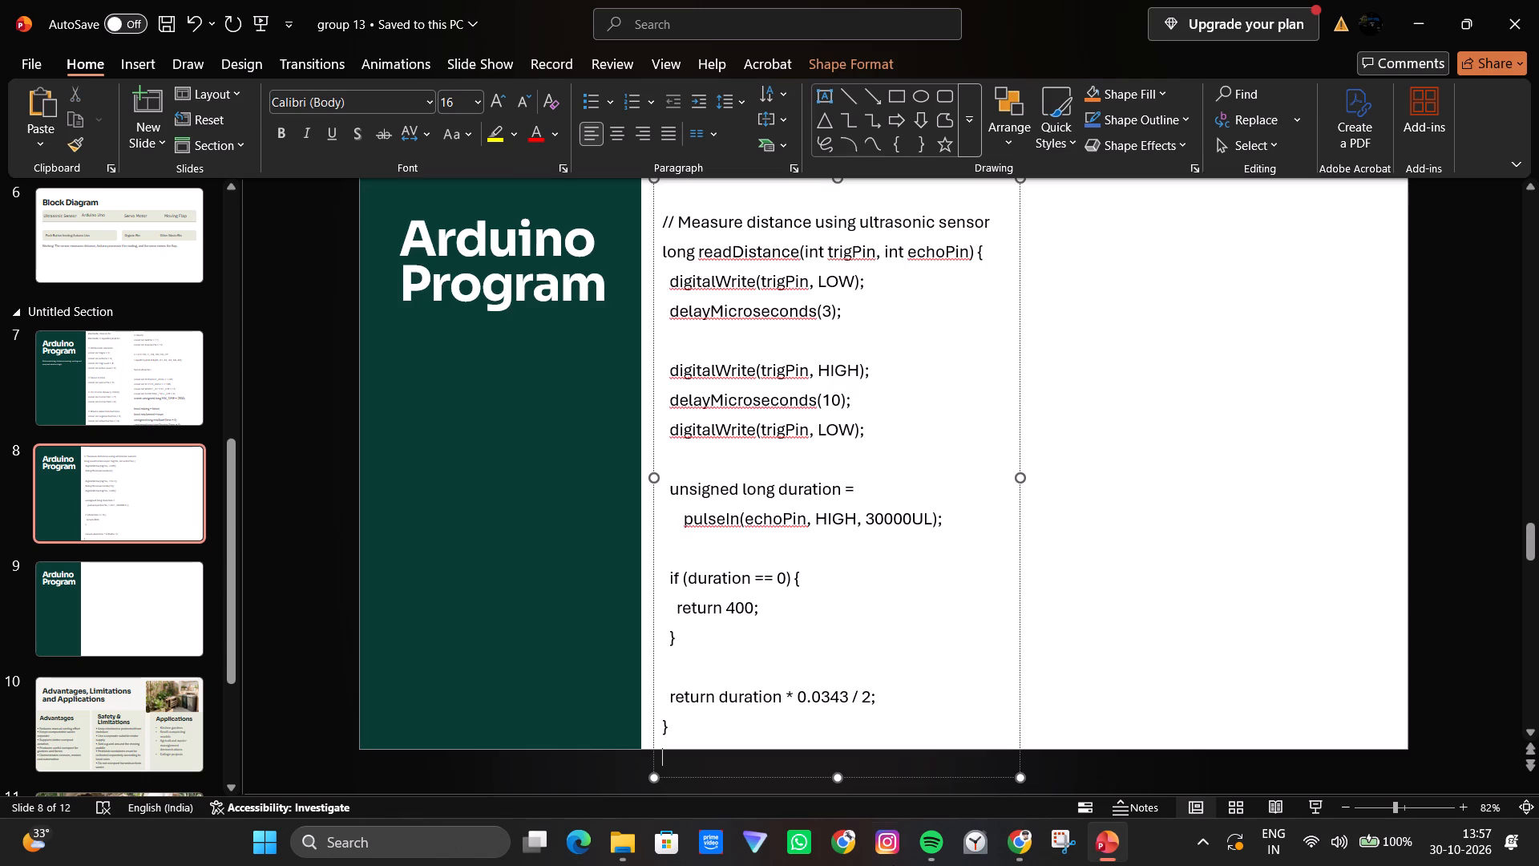
Draw a second tall text box beside the readDistance code on slide 8, nearly the full slide height, and paste the copied code into it.
{"action": "left_click", "coordinate": [1076, 567]}
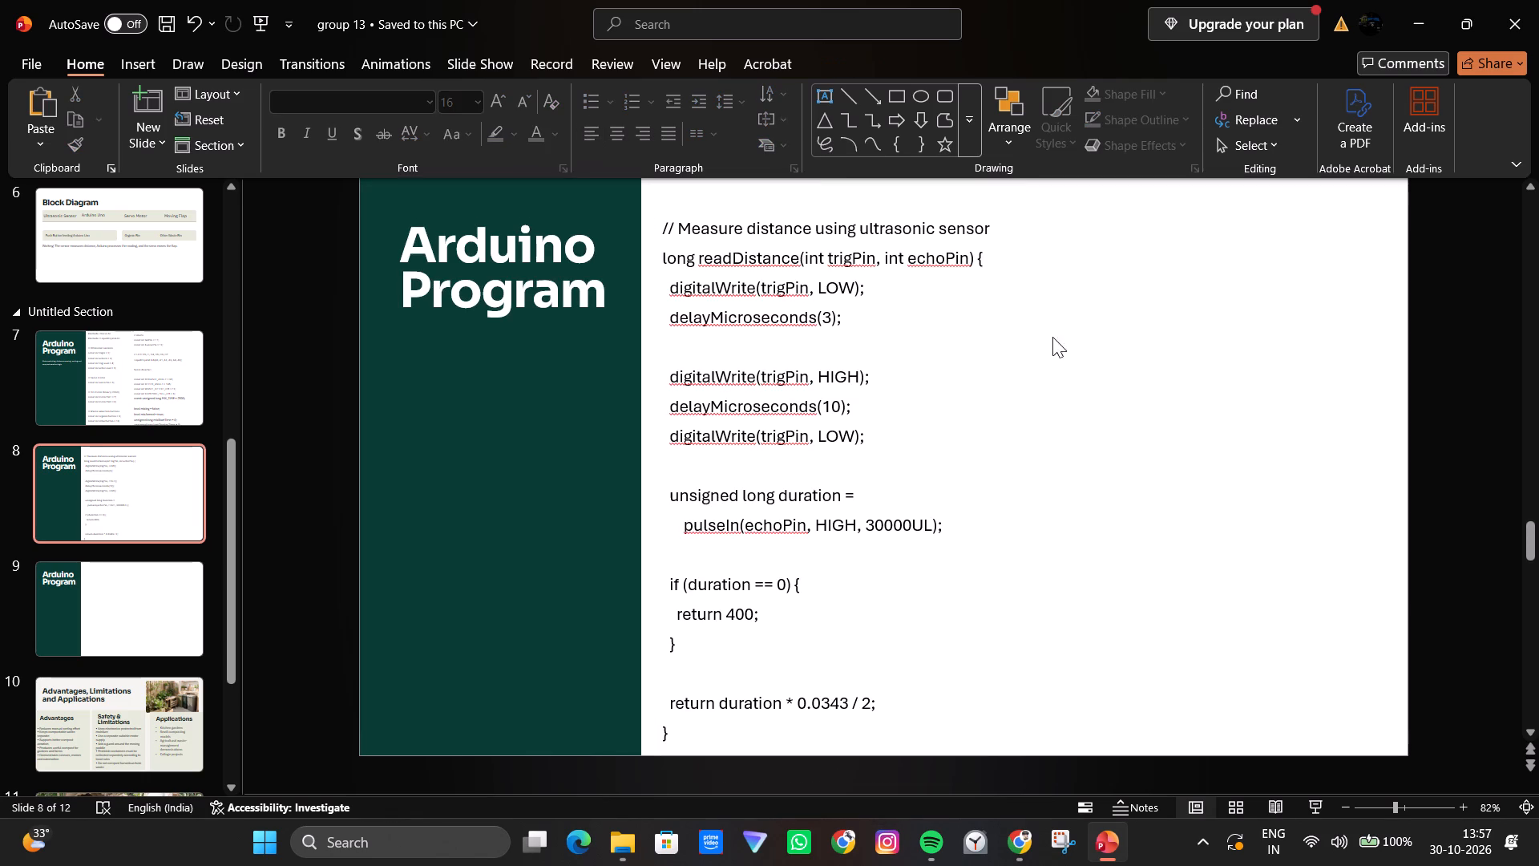
{"action": "left_click", "coordinate": [119, 59]}
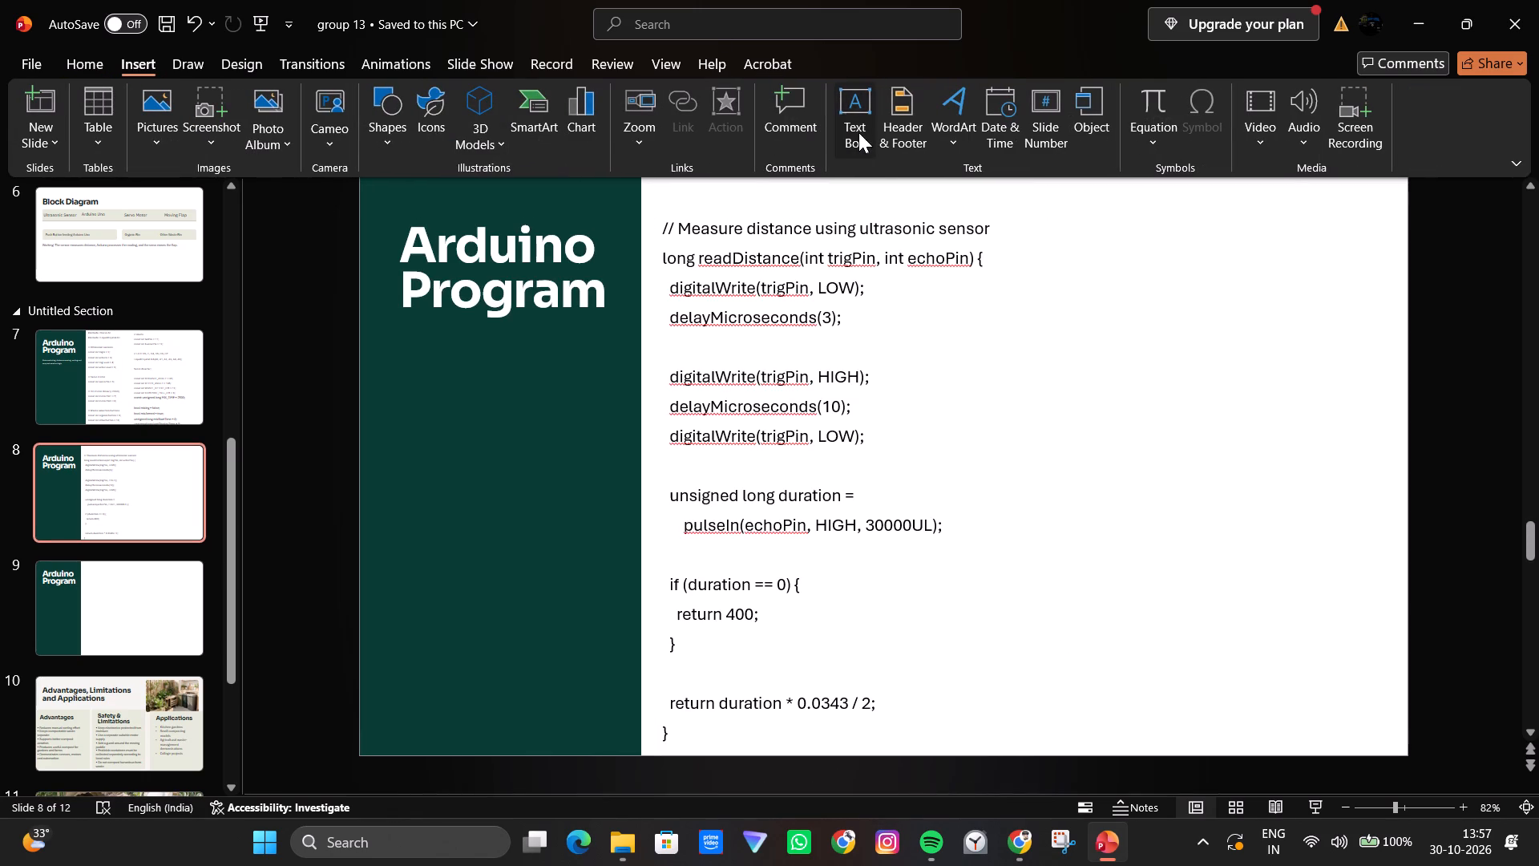
{"action": "left_click", "coordinate": [858, 132]}
{"action": "scroll", "coordinate": [1038, 288], "scroll_direction": "up", "scroll_amount": 1}
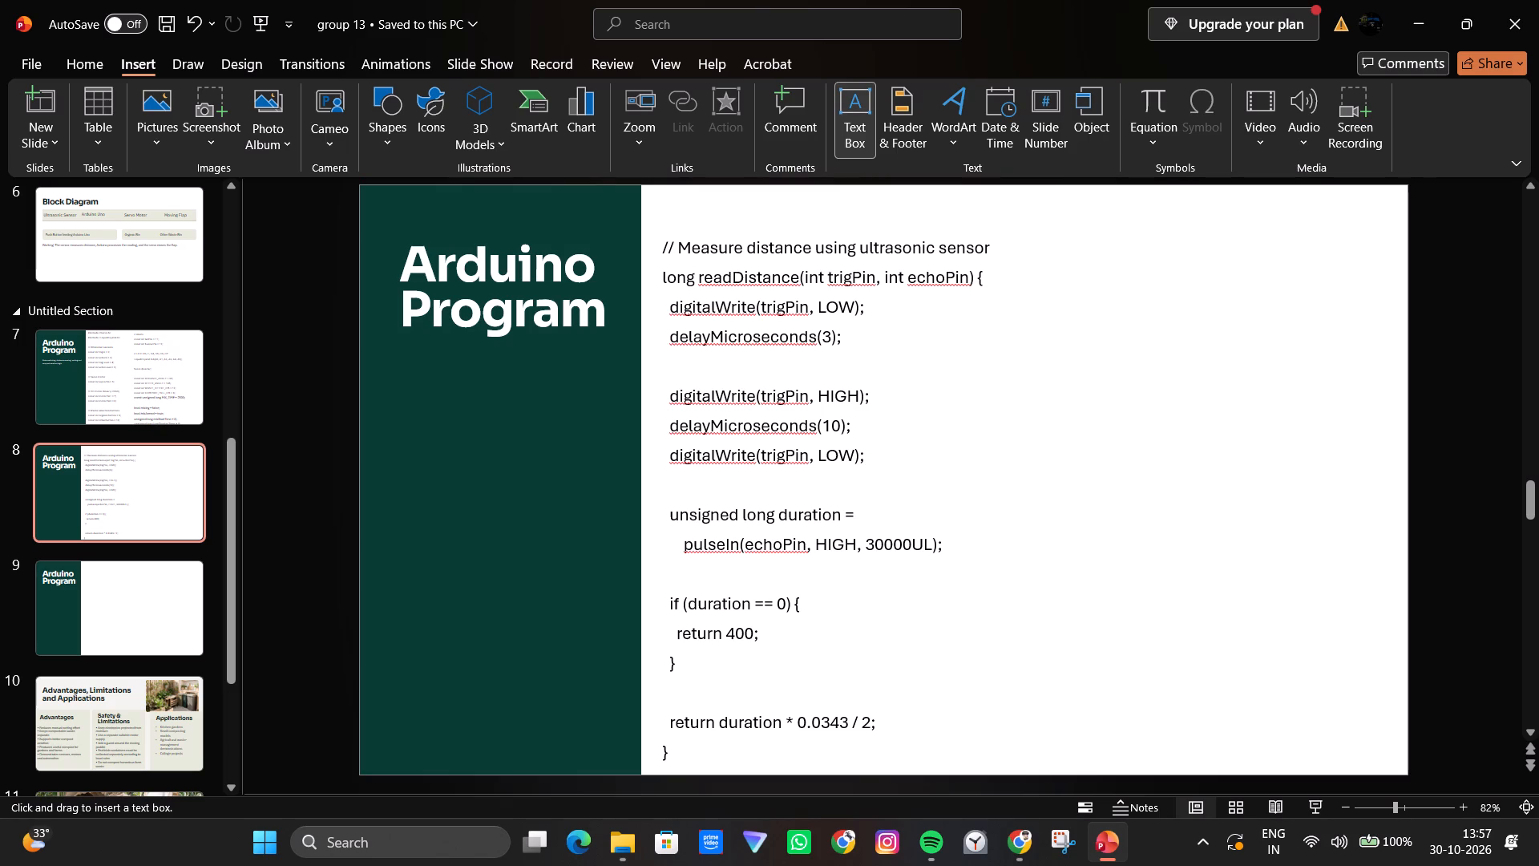
{"action": "left_click_drag", "start_coordinate": [1025, 214], "coordinate": [1352, 597]}
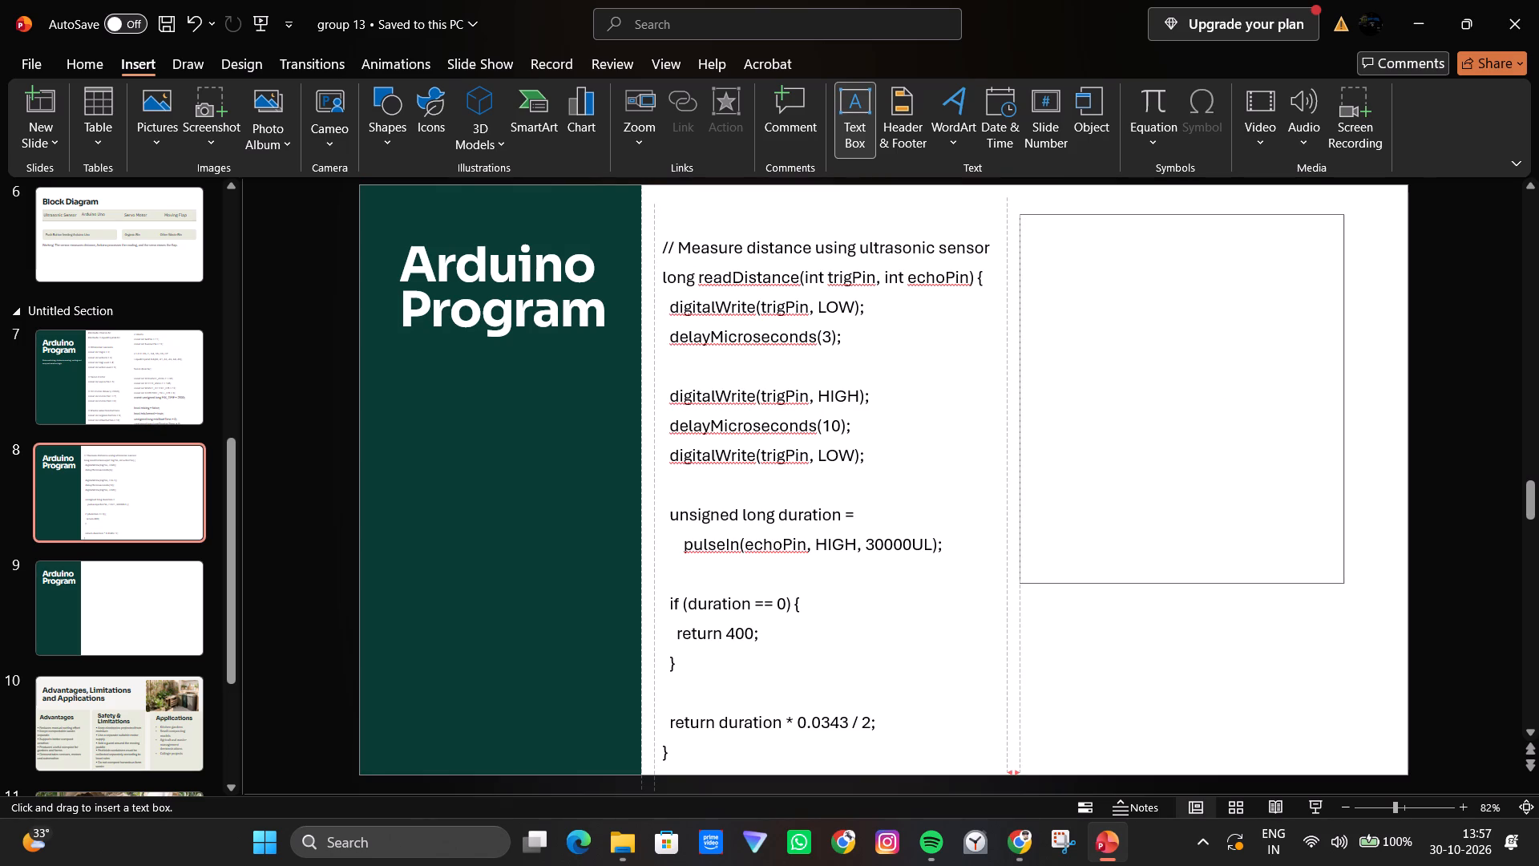
{"action": "left_click_drag", "start_coordinate": [1352, 597], "coordinate": [1399, 769]}
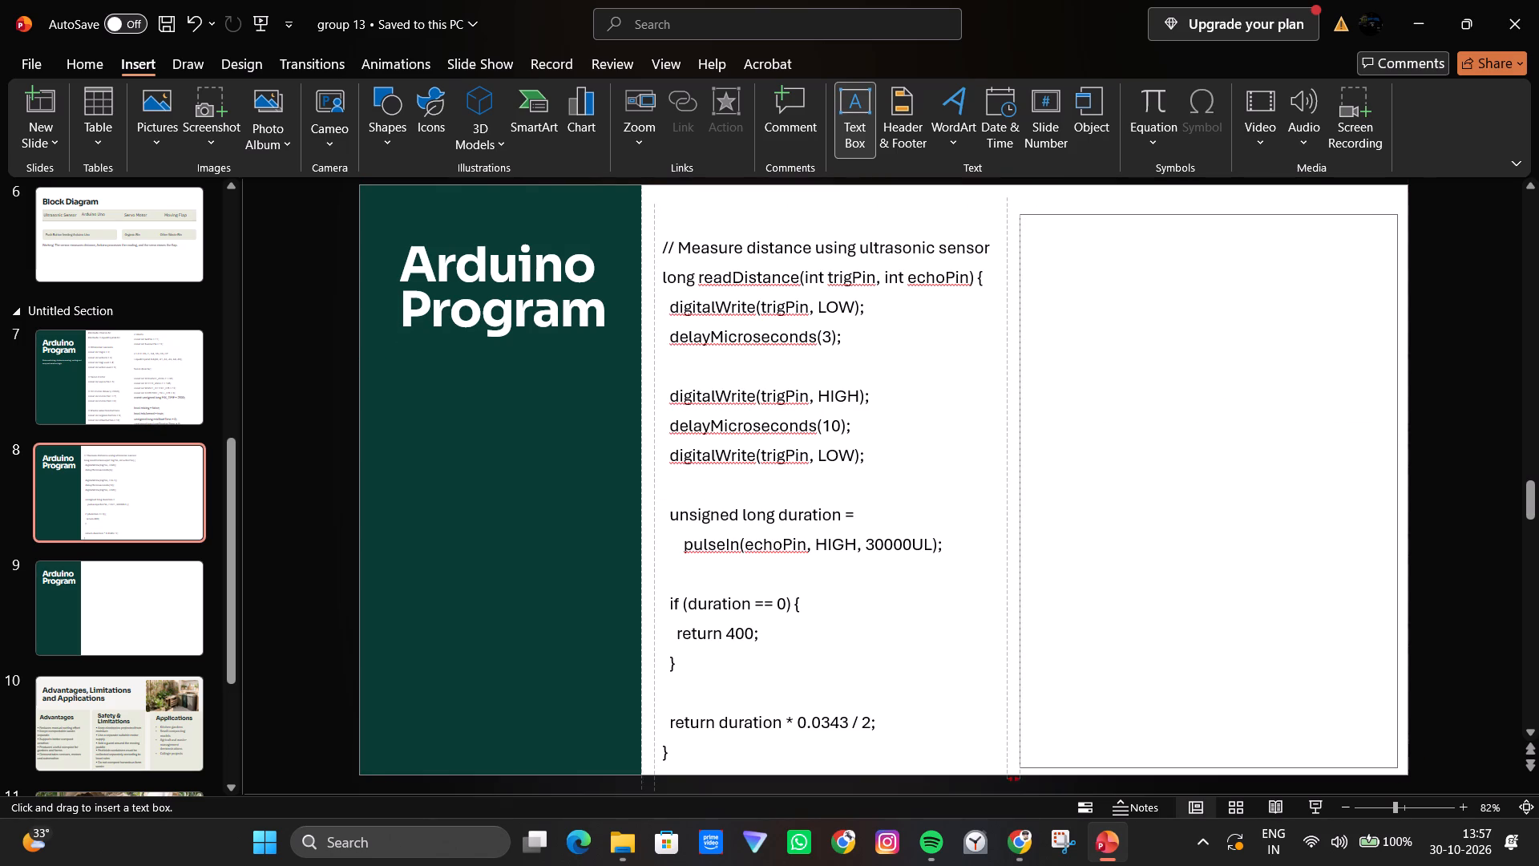
{"action": "left_click_drag", "start_coordinate": [1399, 769], "coordinate": [1396, 770]}
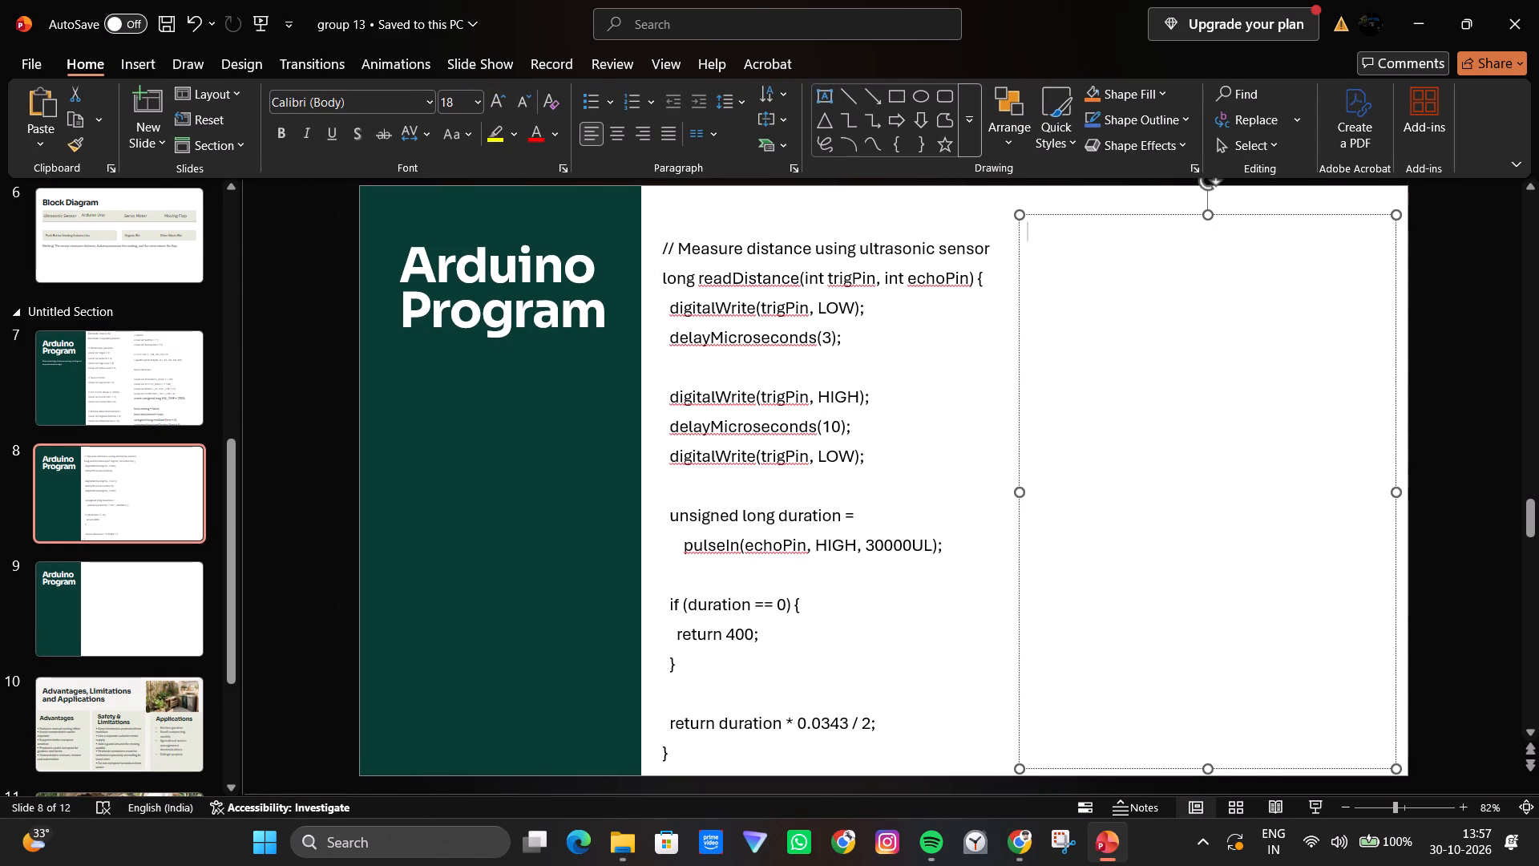
{"action": "key", "text": "ctrl+v"}
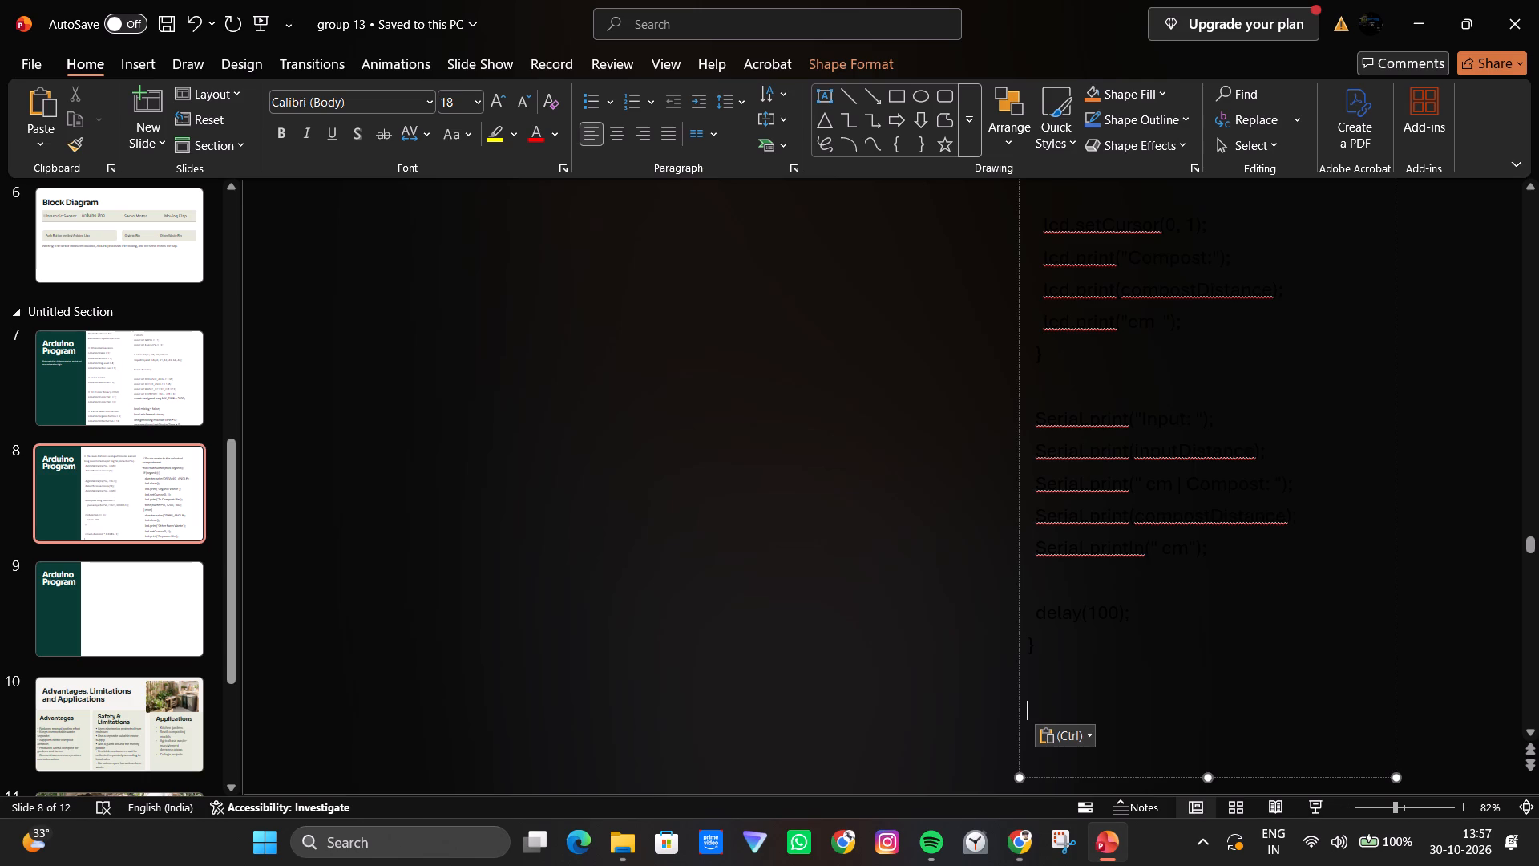
Set all the code in slide 8's second text box to font size 16.
{"action": "scroll", "coordinate": [1158, 381], "scroll_direction": "up", "scroll_amount": 20}
{"action": "scroll", "coordinate": [1158, 381], "scroll_direction": "up", "scroll_amount": 4}
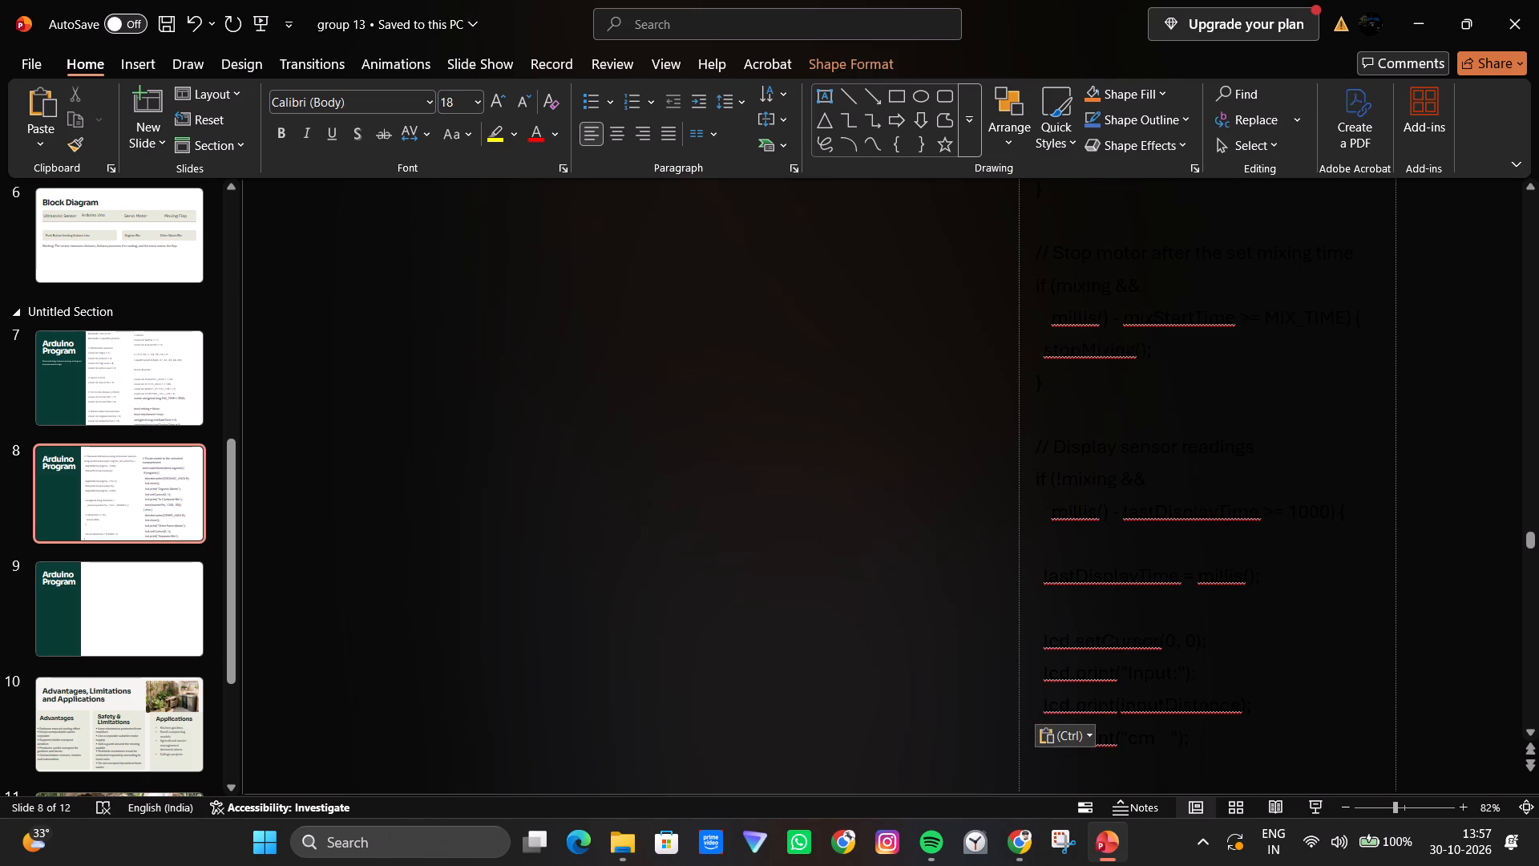
{"action": "left_click", "coordinate": [1153, 381]}
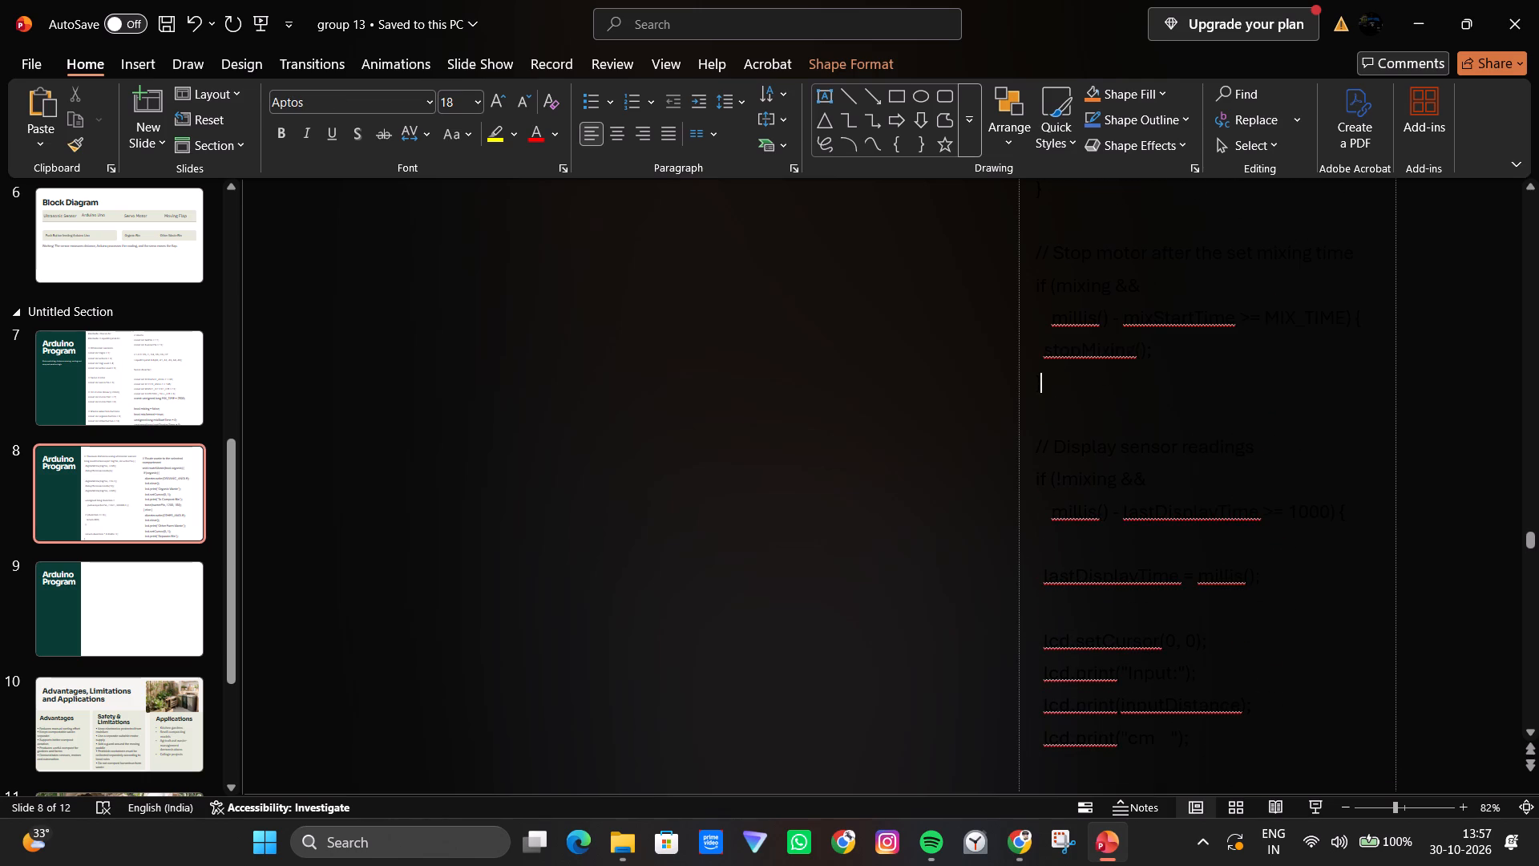
{"action": "key", "text": "ctrl+a"}
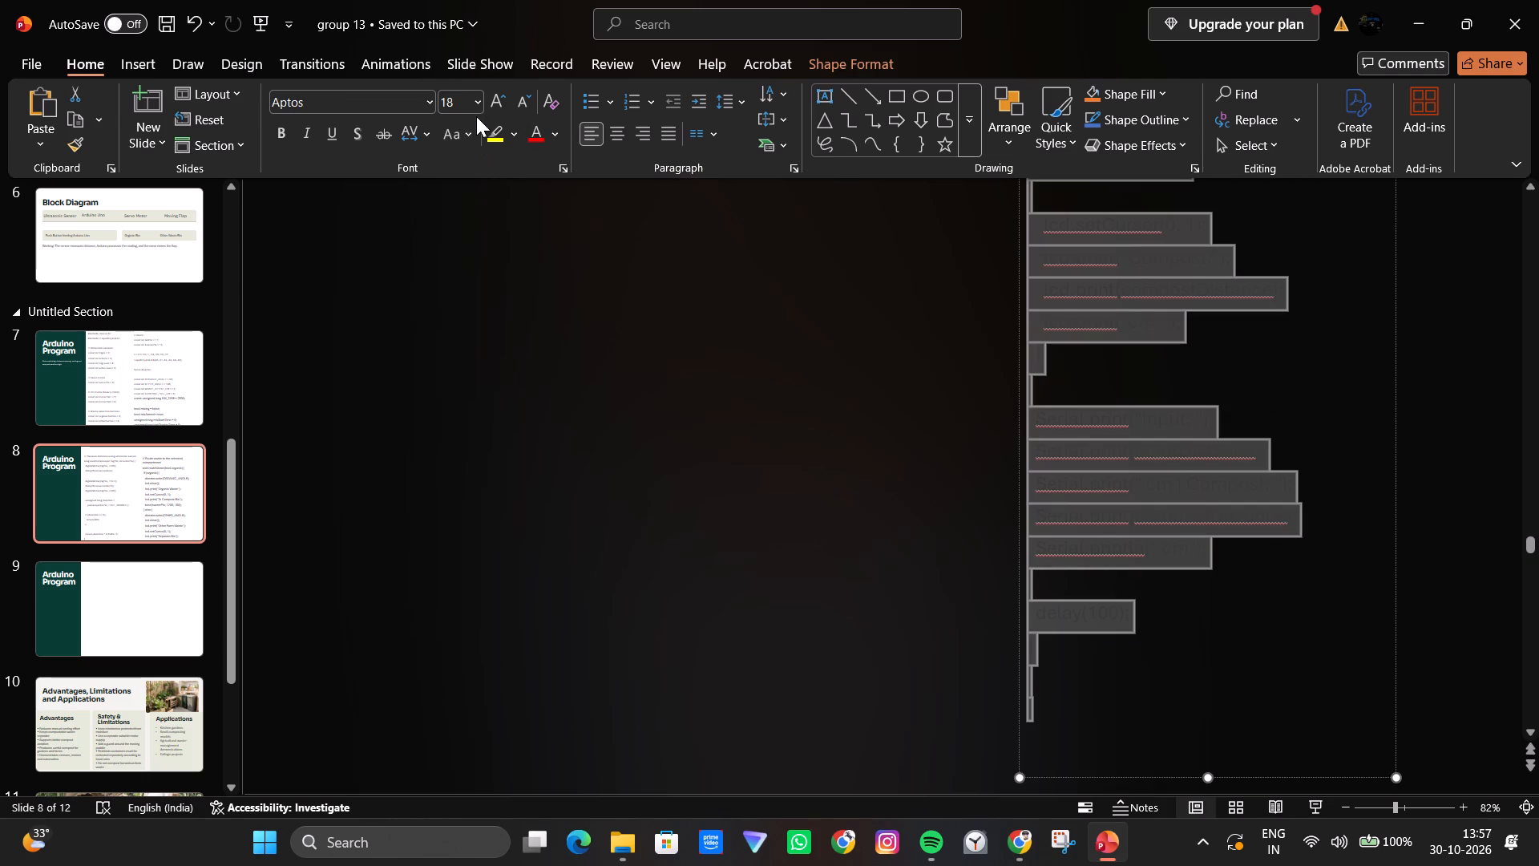
{"action": "left_click", "coordinate": [477, 105]}
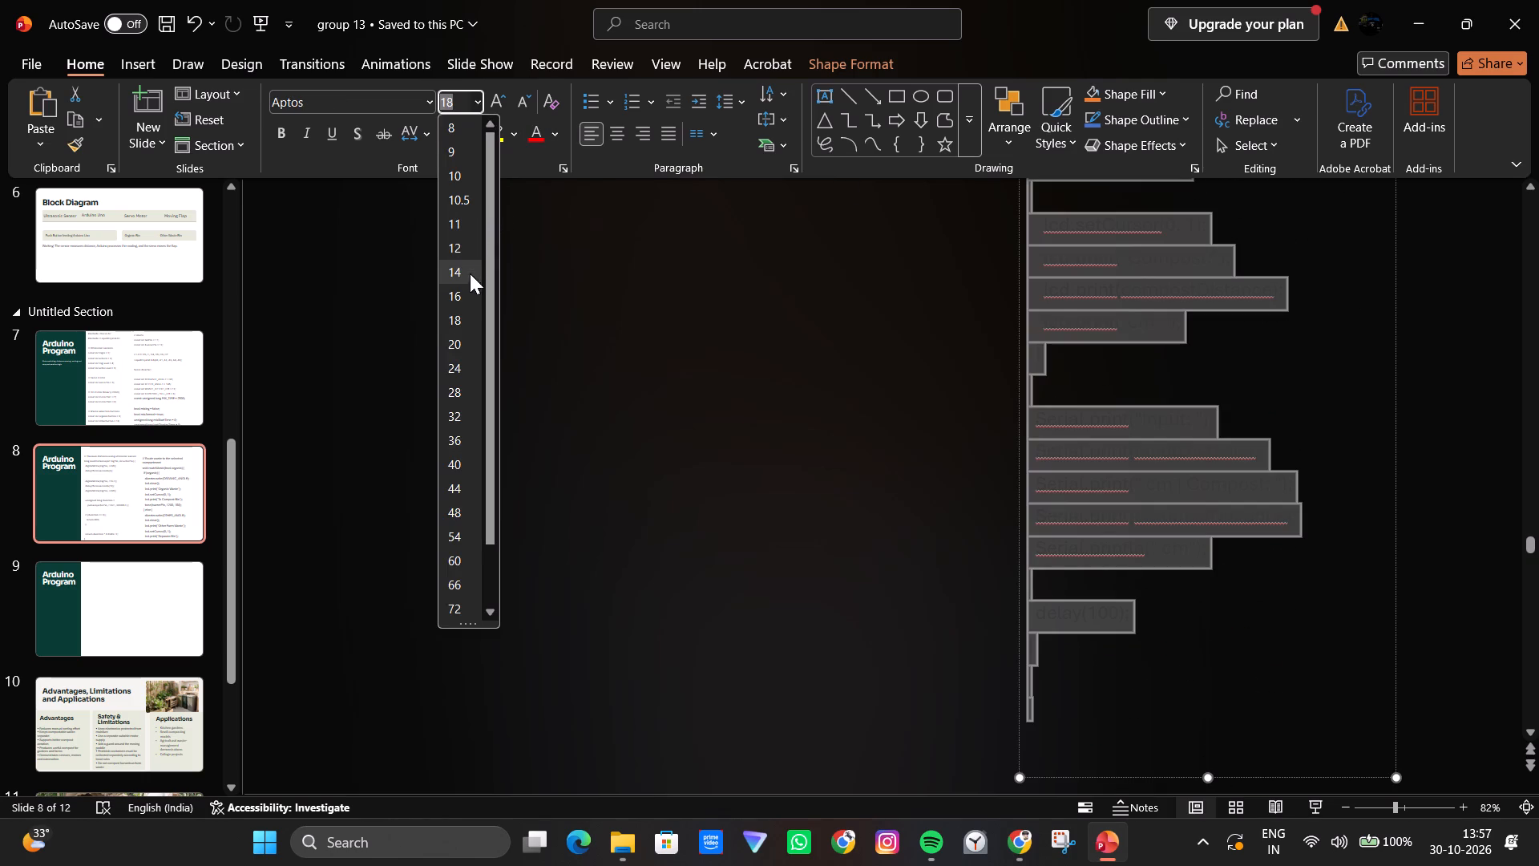
{"action": "left_click", "coordinate": [467, 287]}
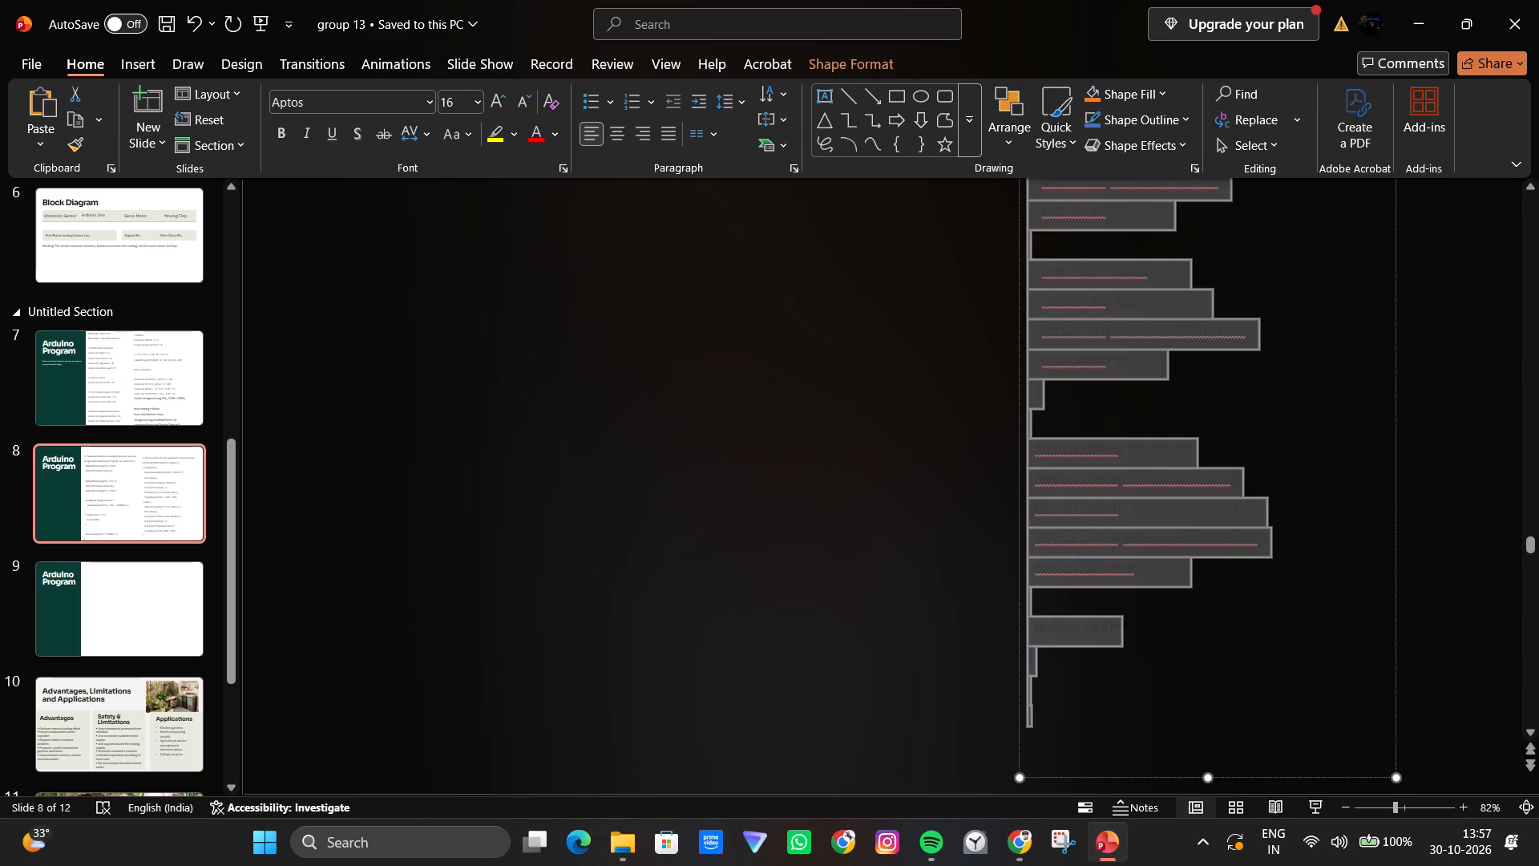
Copy all the code below the else block's closing brace in routeWaste in slide 8's second text box, then delete it there.
{"action": "scroll", "coordinate": [1137, 398], "scroll_direction": "up", "scroll_amount": 19}
{"action": "scroll", "coordinate": [1133, 398], "scroll_direction": "up", "scroll_amount": 20}
{"action": "scroll", "coordinate": [1133, 398], "scroll_direction": "up", "scroll_amount": 20}
{"action": "scroll", "coordinate": [1133, 398], "scroll_direction": "up", "scroll_amount": 11}
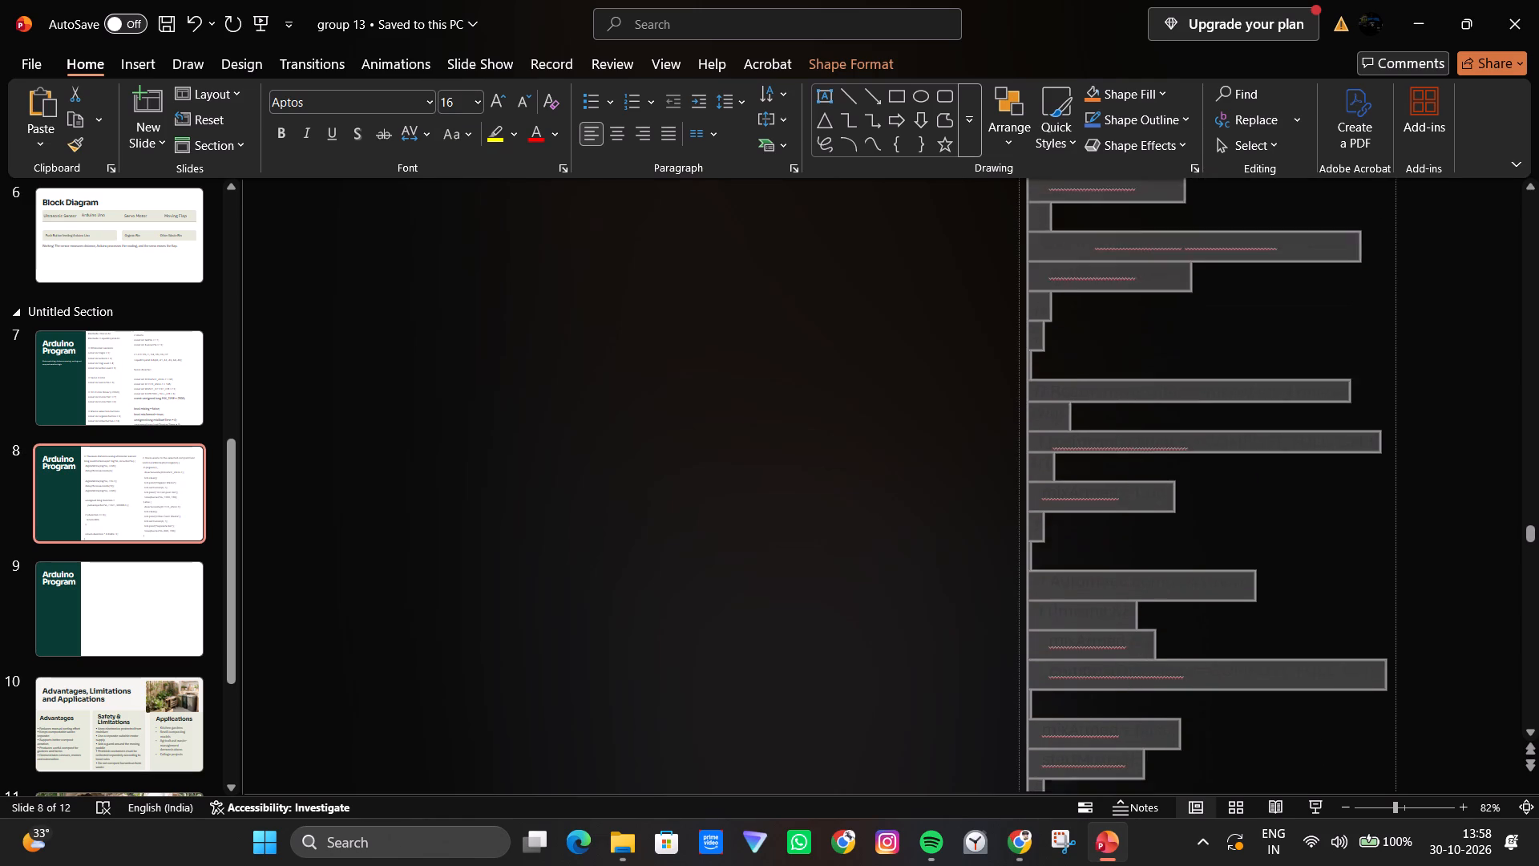
{"action": "scroll", "coordinate": [1124, 402], "scroll_direction": "up", "scroll_amount": 20}
{"action": "scroll", "coordinate": [1124, 402], "scroll_direction": "up", "scroll_amount": 20}
{"action": "scroll", "coordinate": [1124, 402], "scroll_direction": "up", "scroll_amount": 10}
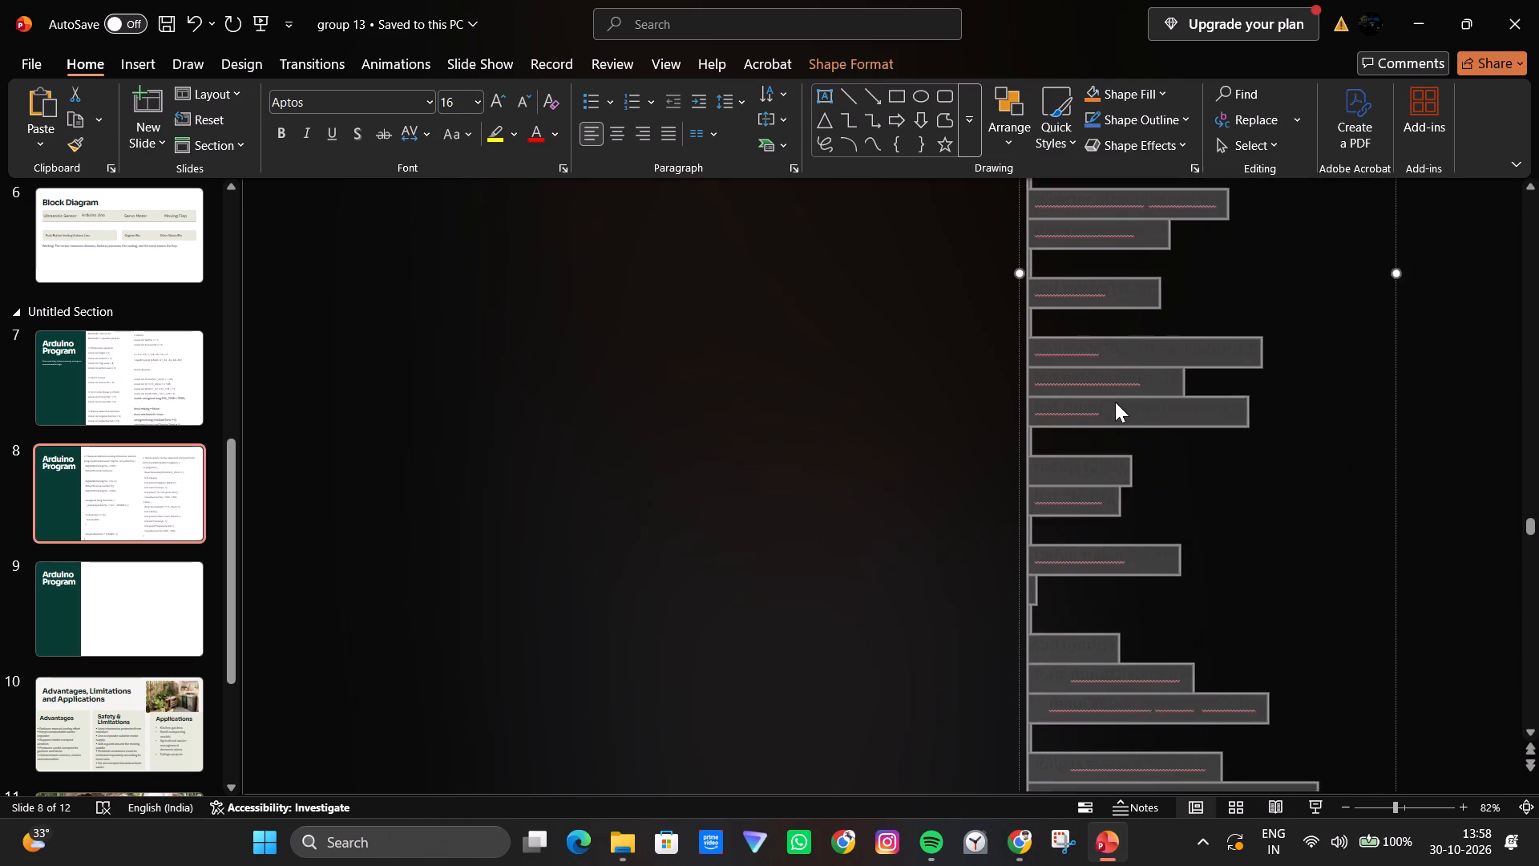
{"action": "scroll", "coordinate": [1115, 402], "scroll_direction": "up", "scroll_amount": 20}
{"action": "scroll", "coordinate": [1115, 402], "scroll_direction": "up", "scroll_amount": 20}
{"action": "scroll", "coordinate": [1115, 402], "scroll_direction": "up", "scroll_amount": 9}
{"action": "scroll", "coordinate": [1109, 400], "scroll_direction": "down", "scroll_amount": 1}
{"action": "scroll", "coordinate": [1109, 400], "scroll_direction": "up", "scroll_amount": 3}
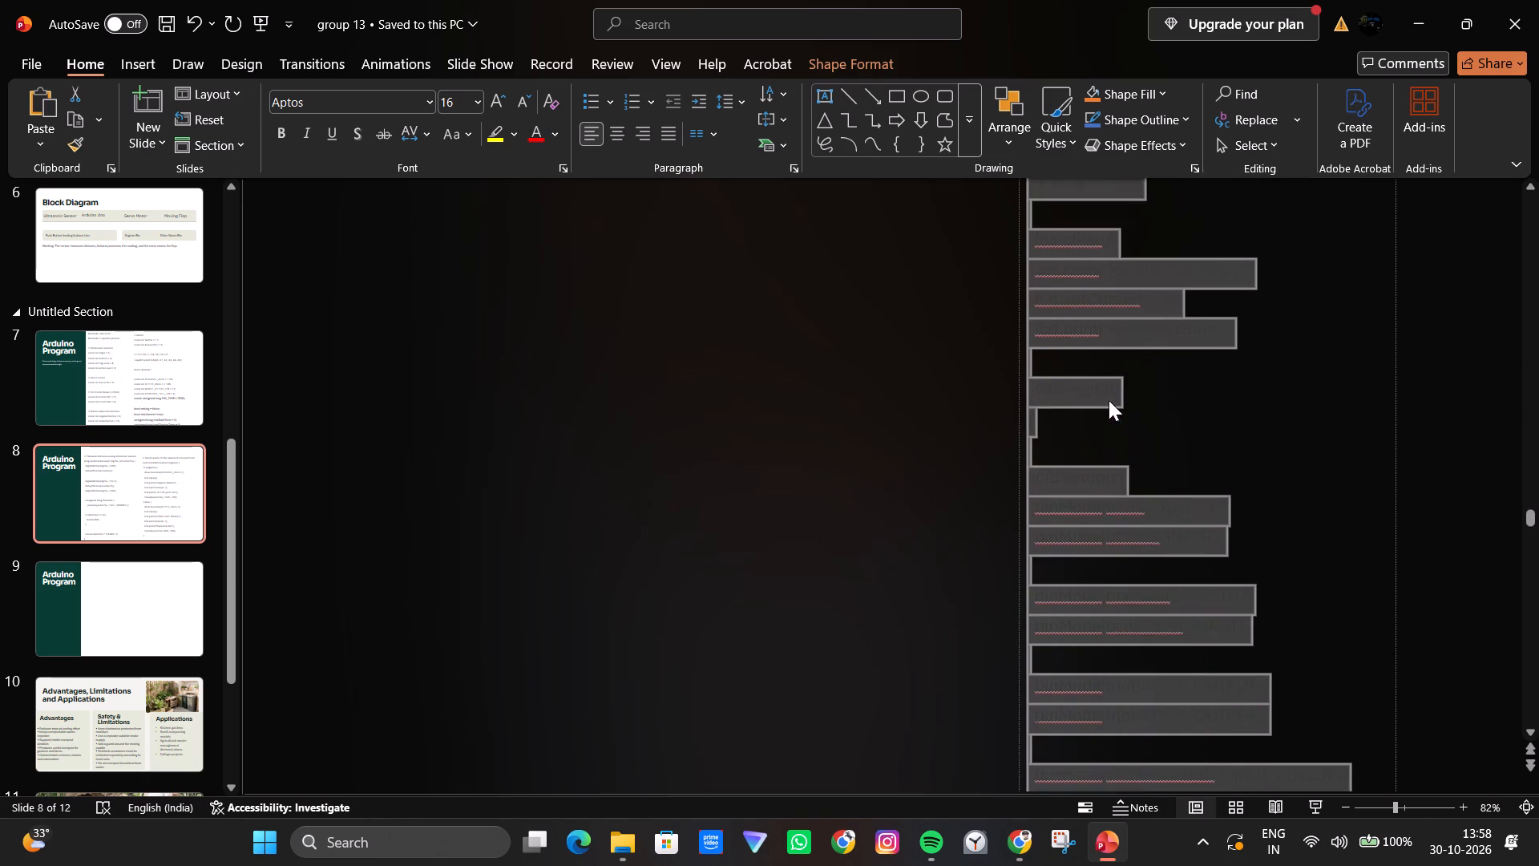
{"action": "scroll", "coordinate": [1109, 400], "scroll_direction": "up", "scroll_amount": 20}
{"action": "scroll", "coordinate": [1109, 400], "scroll_direction": "up", "scroll_amount": 20}
{"action": "scroll", "coordinate": [1109, 400], "scroll_direction": "up", "scroll_amount": 19}
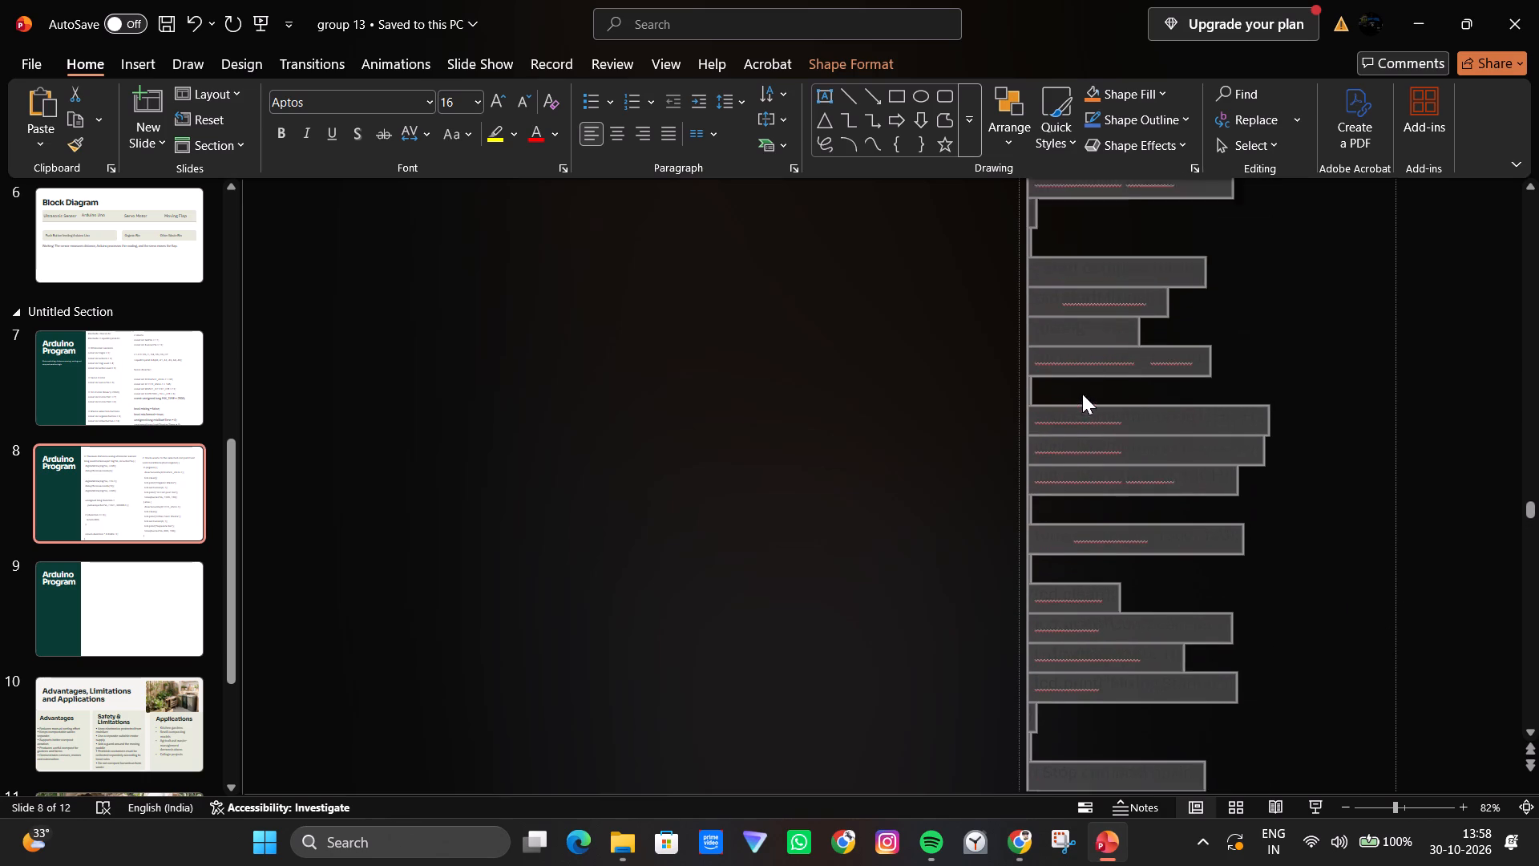
{"action": "scroll", "coordinate": [1082, 394], "scroll_direction": "up", "scroll_amount": 17}
{"action": "scroll", "coordinate": [1052, 392], "scroll_direction": "up", "scroll_amount": 7}
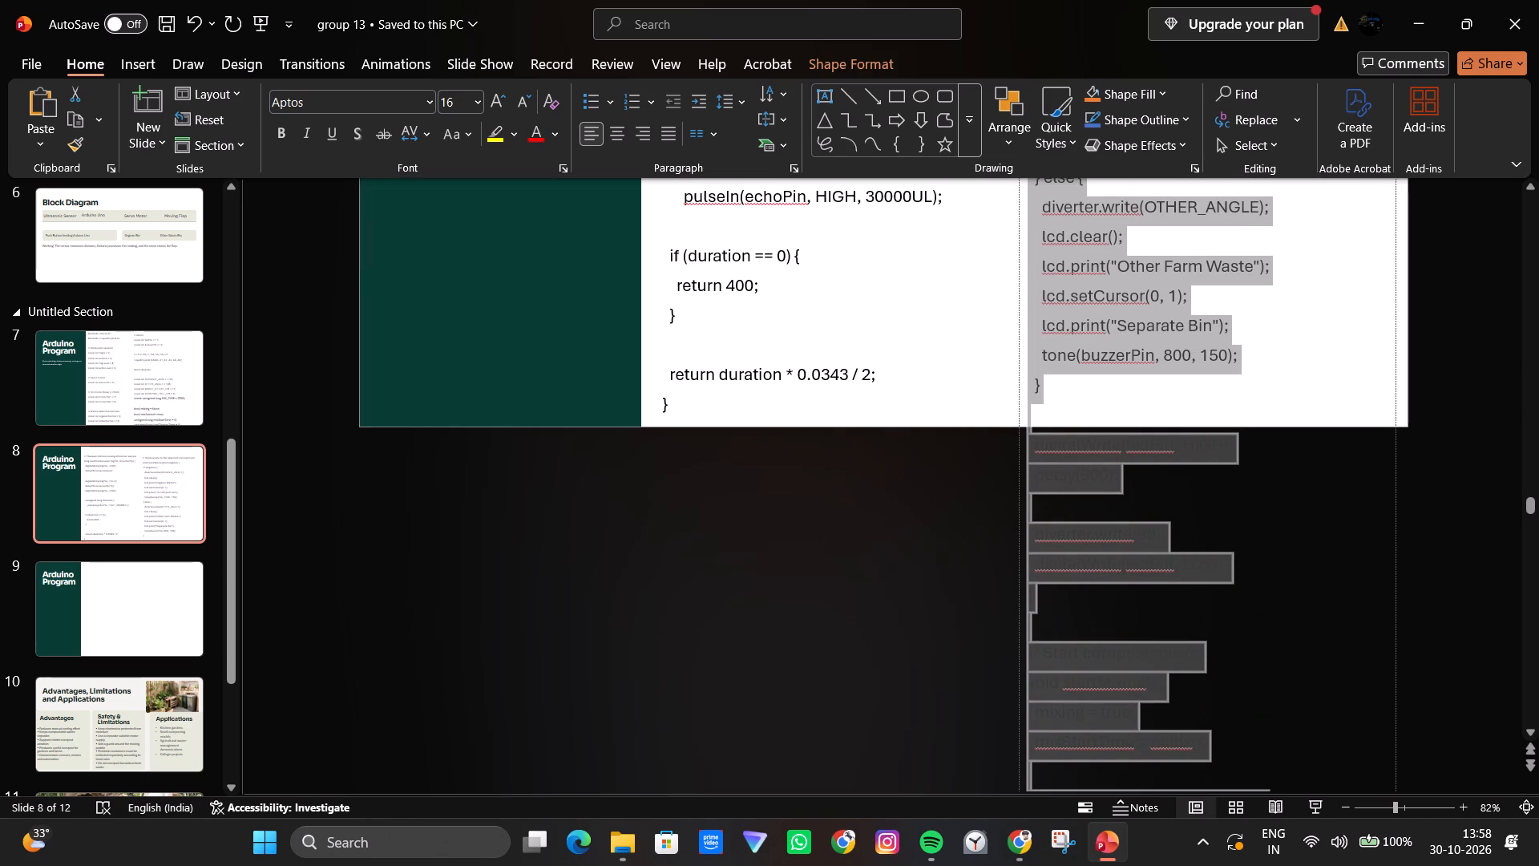
{"action": "left_click", "coordinate": [1032, 424]}
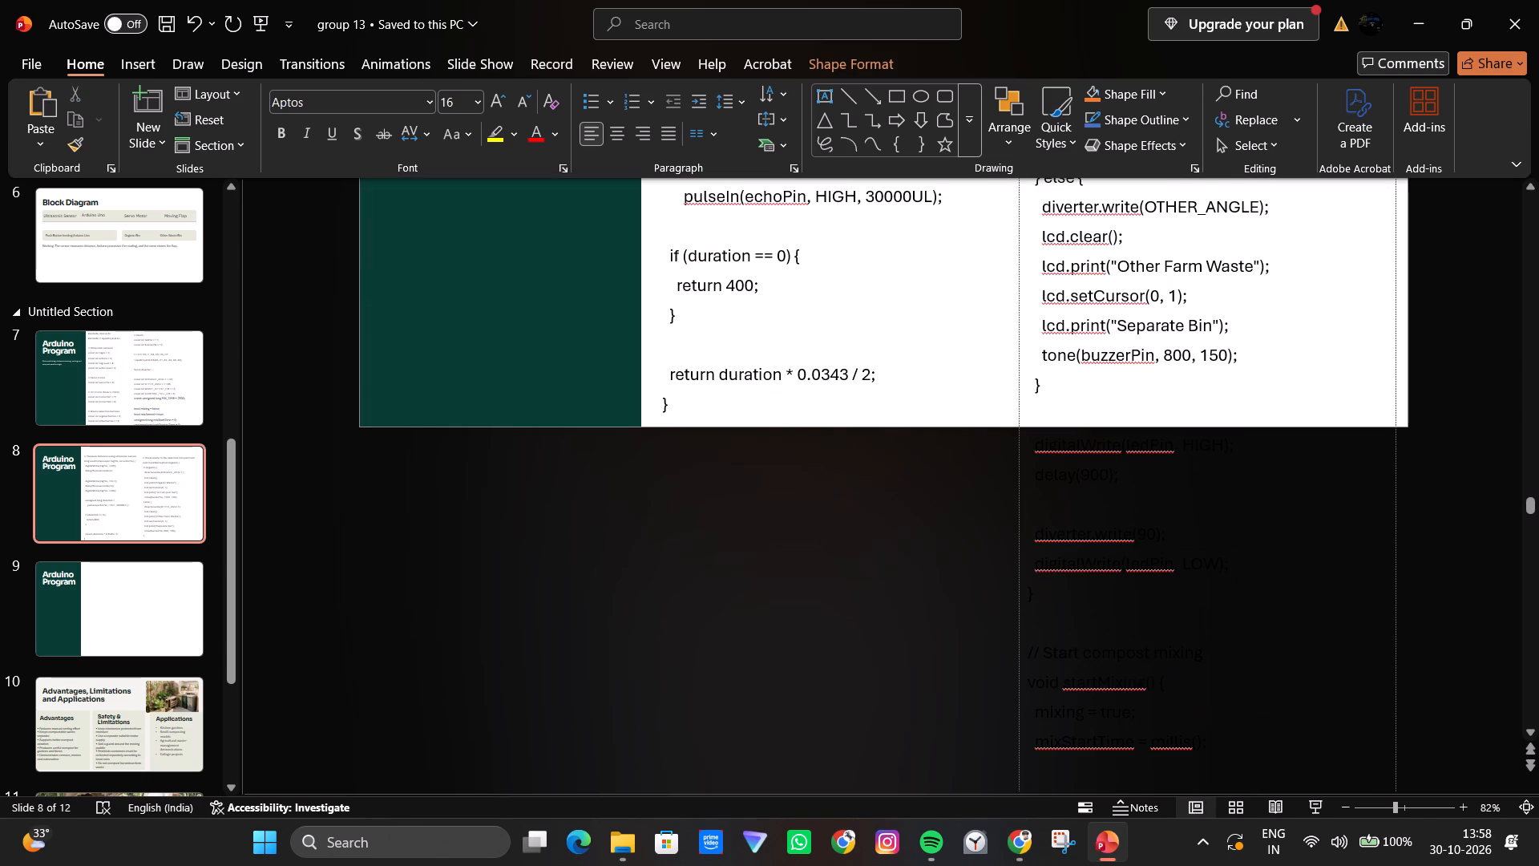
{"action": "key", "text": "shift+Down"}
{"action": "key", "text": "shift+Down"}
{"action": "key", "text": "shift+Down"}
{"action": "key", "text": "shift+Down"}
{"action": "key", "text": "shift+Down"}
{"action": "key", "text": "shift+Down"}
{"action": "key", "text": "shift+Down"}
{"action": "key", "text": "shift+Down"}
{"action": "key", "text": "shift+Down"}
{"action": "key", "text": "shift+Down"}
{"action": "key", "text": "shift+Down"}
{"action": "key", "text": "shift+Down"}
{"action": "key", "text": "shift+Down"}
{"action": "key", "text": "shift+Down"}
{"action": "key", "text": "shift+Down"}
{"action": "key", "text": "shift+Down"}
{"action": "key", "text": "shift+Down"}
{"action": "key", "text": "shift+Down"}
{"action": "key", "text": "shift+Down"}
{"action": "key", "text": "shift+Down"}
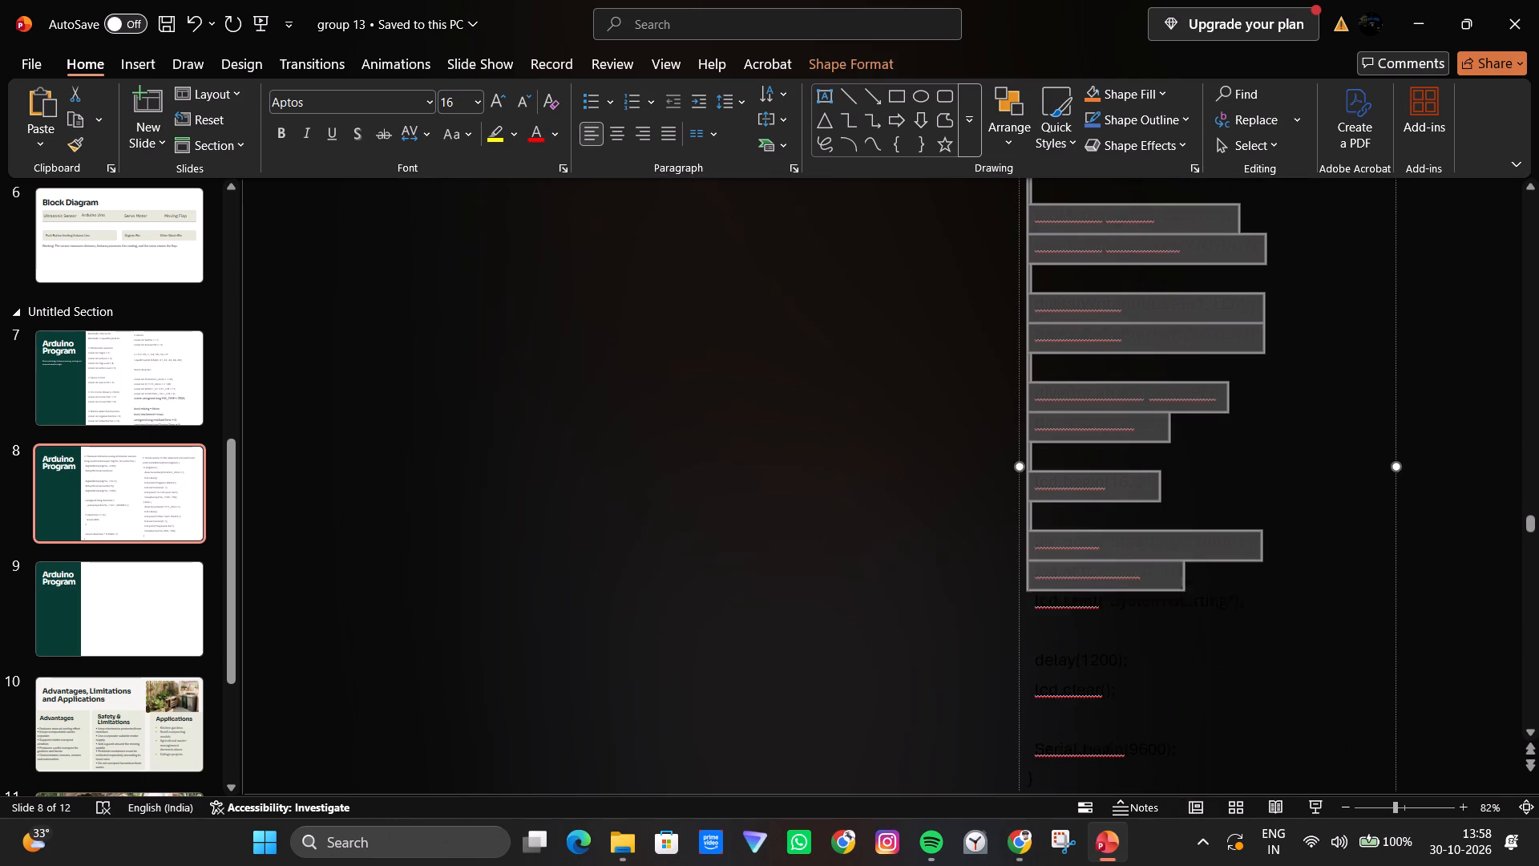
{"action": "key", "text": "shift+Down"}
{"action": "key", "text": "shift+Down"}
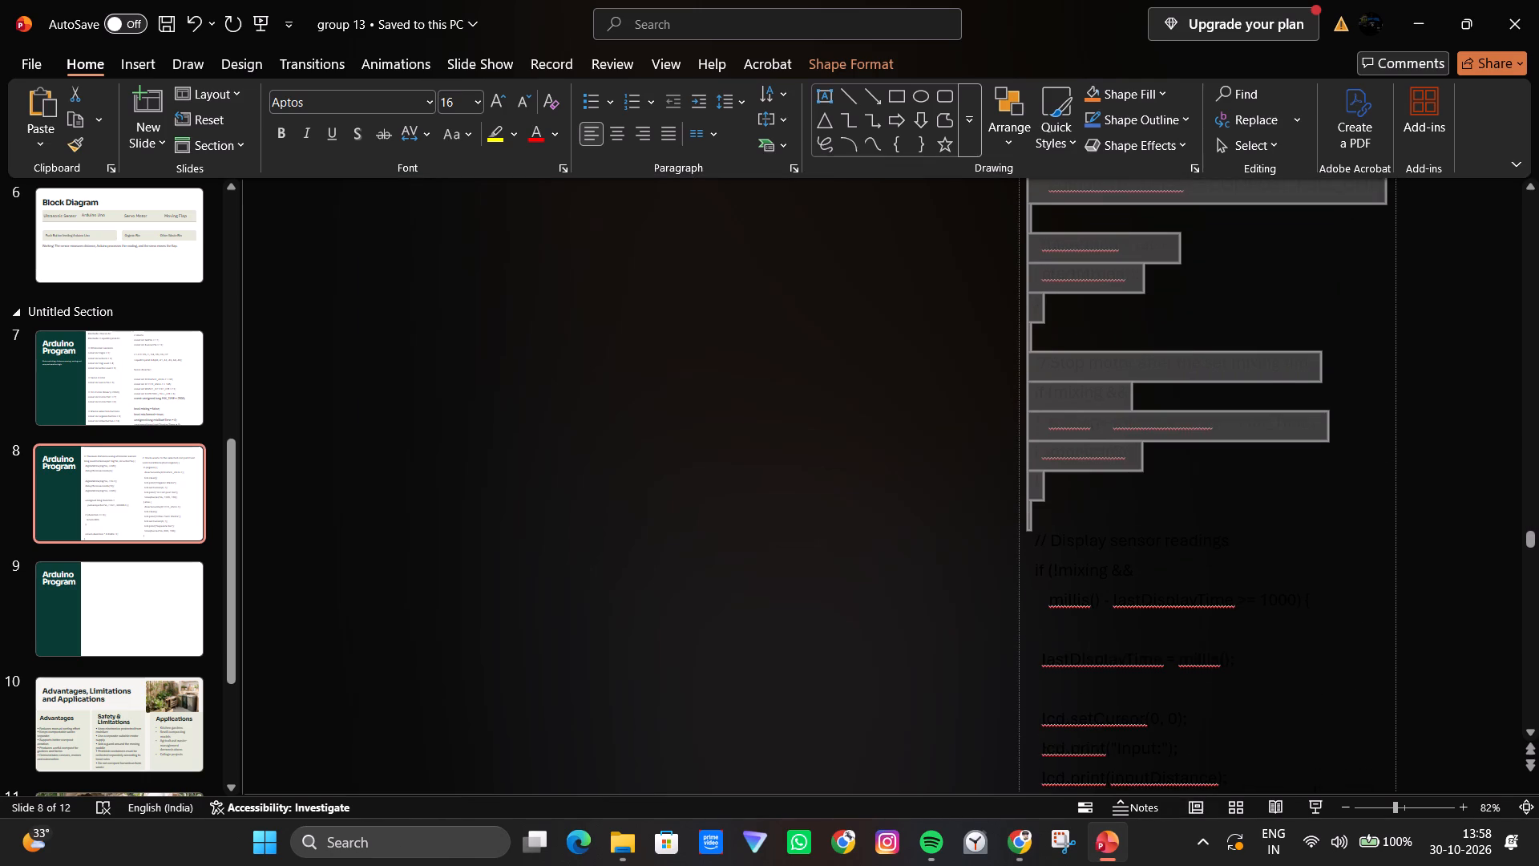
{"action": "key", "text": "shift+Down"}
{"action": "key", "text": "shift+Down"}
{"action": "key", "text": "shift+Down"}
{"action": "key", "text": "shift+Down"}
{"action": "key", "text": "shift+Down"}
{"action": "key", "text": "shift+Down"}
{"action": "key", "text": "shift+Down"}
{"action": "key", "text": "shift+Down"}
{"action": "key", "text": "shift+Down"}
{"action": "key", "text": "shift+Down"}
{"action": "key", "text": "shift+Down"}
{"action": "key", "text": "shift+Down"}
{"action": "key", "text": "shift+Down"}
{"action": "key", "text": "shift+Down"}
{"action": "key", "text": "shift+Down"}
{"action": "key", "text": "shift+Down"}
{"action": "key", "text": "shift+Down"}
{"action": "key", "text": "shift+Down"}
{"action": "key", "text": "shift+Down"}
{"action": "key", "text": "shift+Down"}
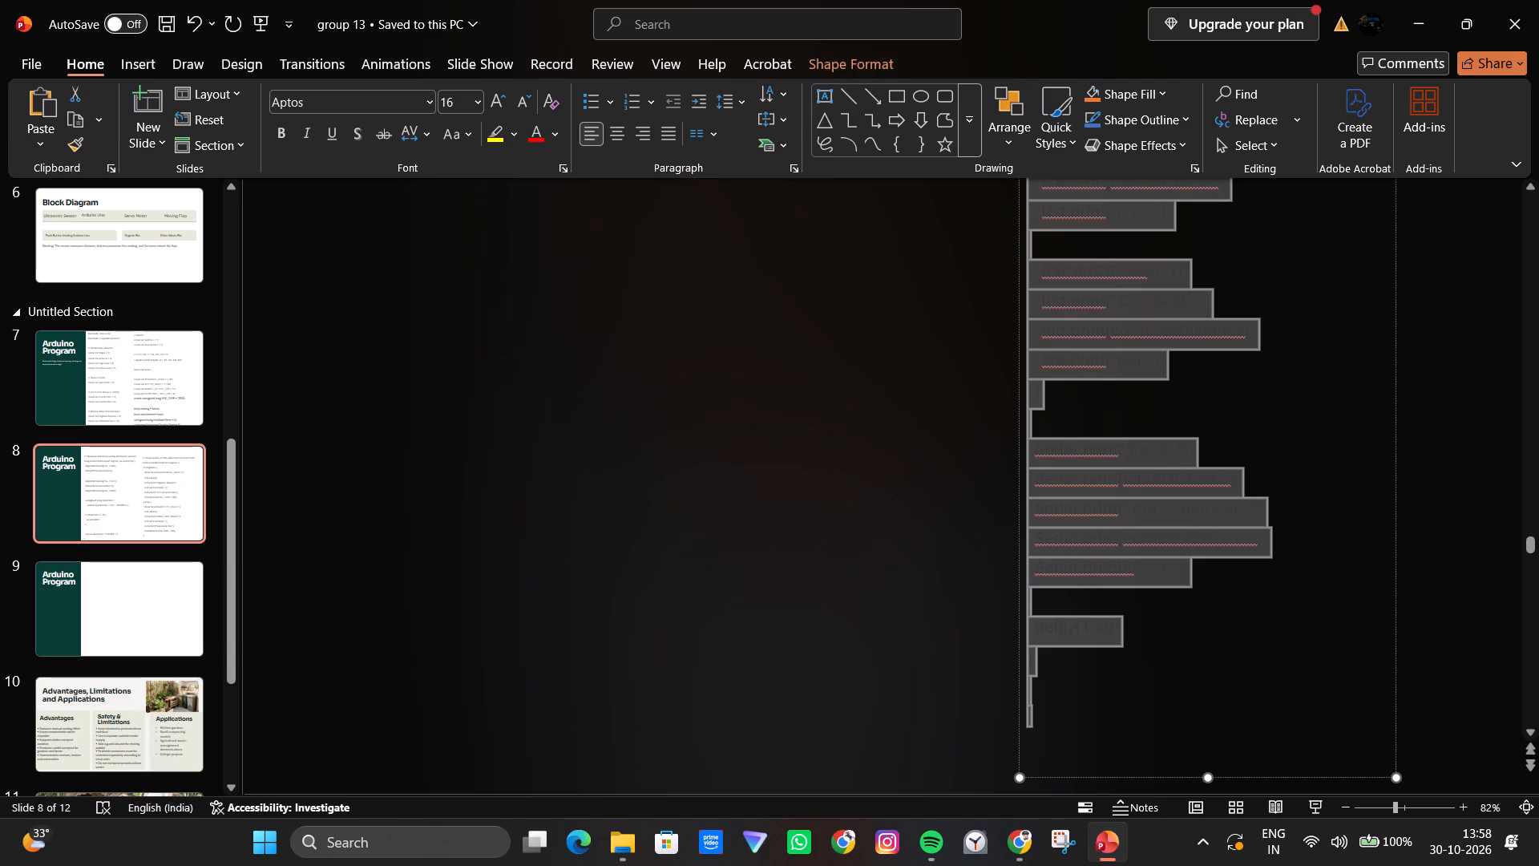
{"action": "key", "text": "ctrl+c"}
{"action": "key", "text": "BackSpace"}
Draw a tall text box beside the green title area on slide 9, nearly the full slide height, and paste the copied code into it.
{"action": "scroll", "coordinate": [998, 441], "scroll_direction": "down", "scroll_amount": 6}
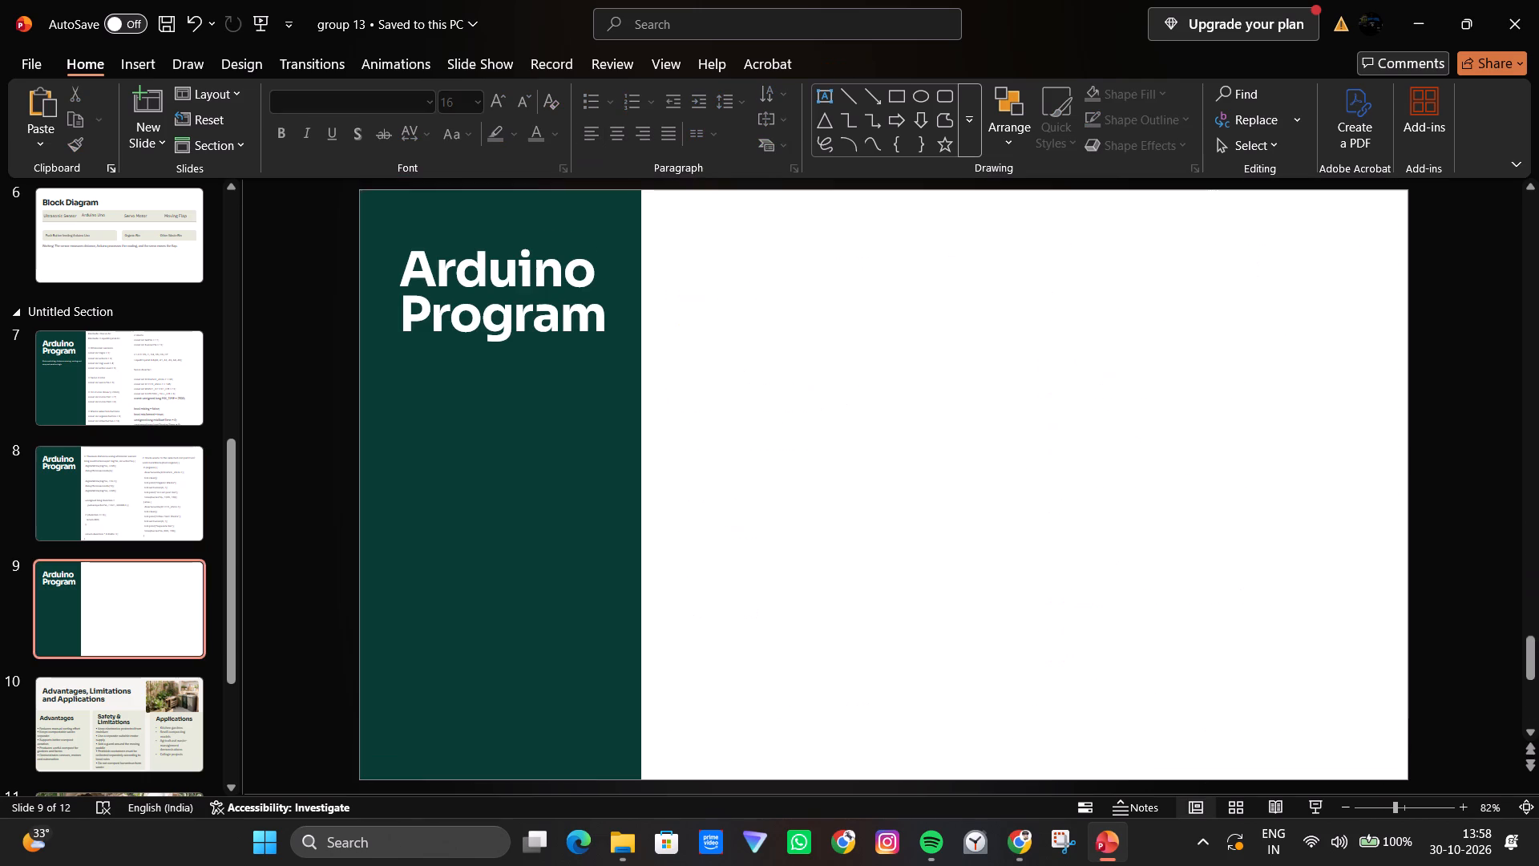
{"action": "left_click", "coordinate": [116, 400]}
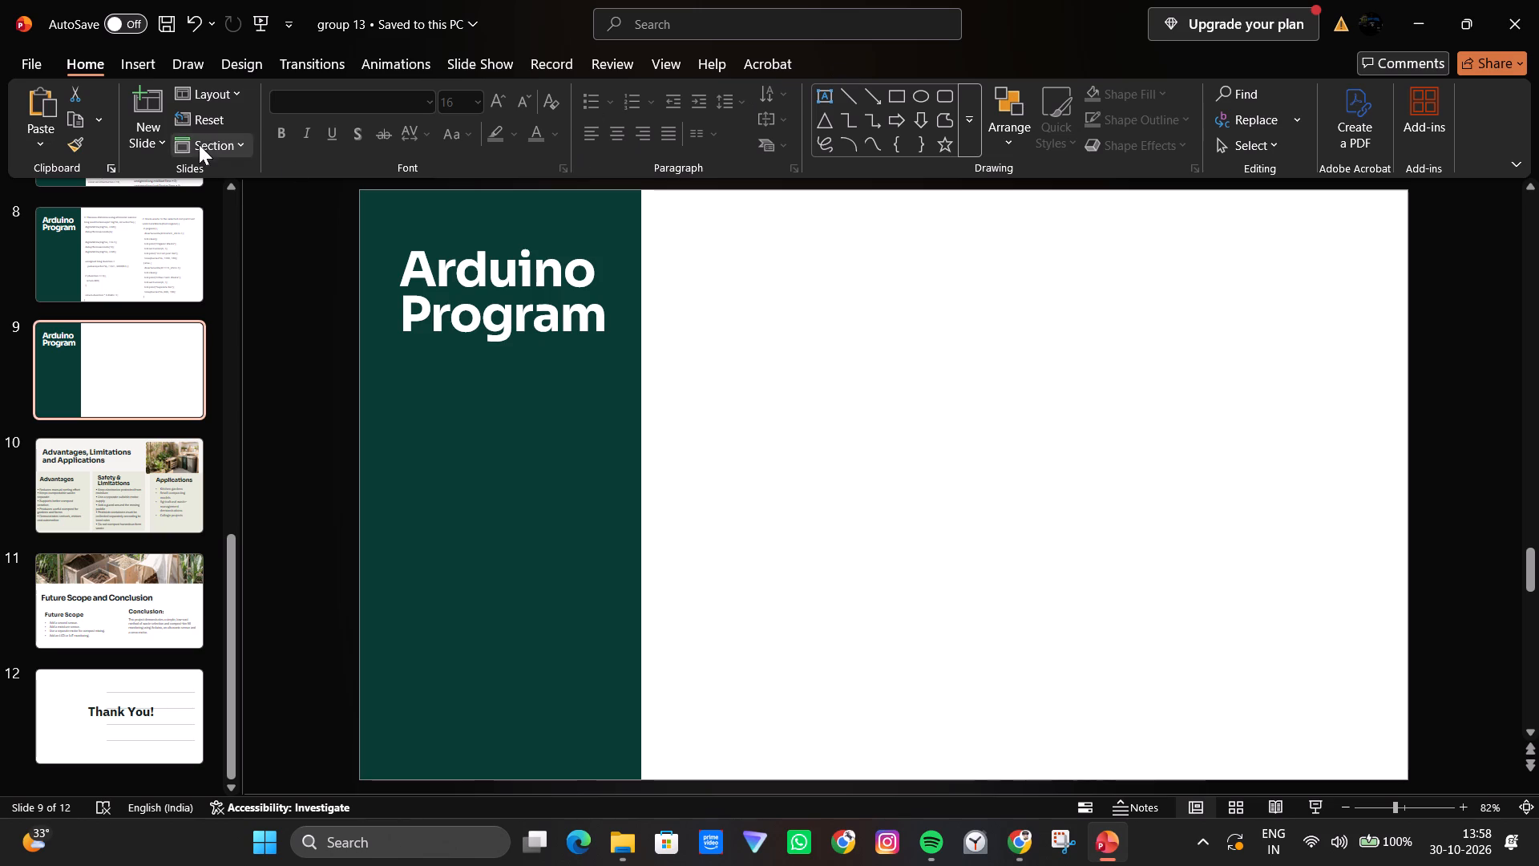
{"action": "left_click", "coordinate": [151, 49]}
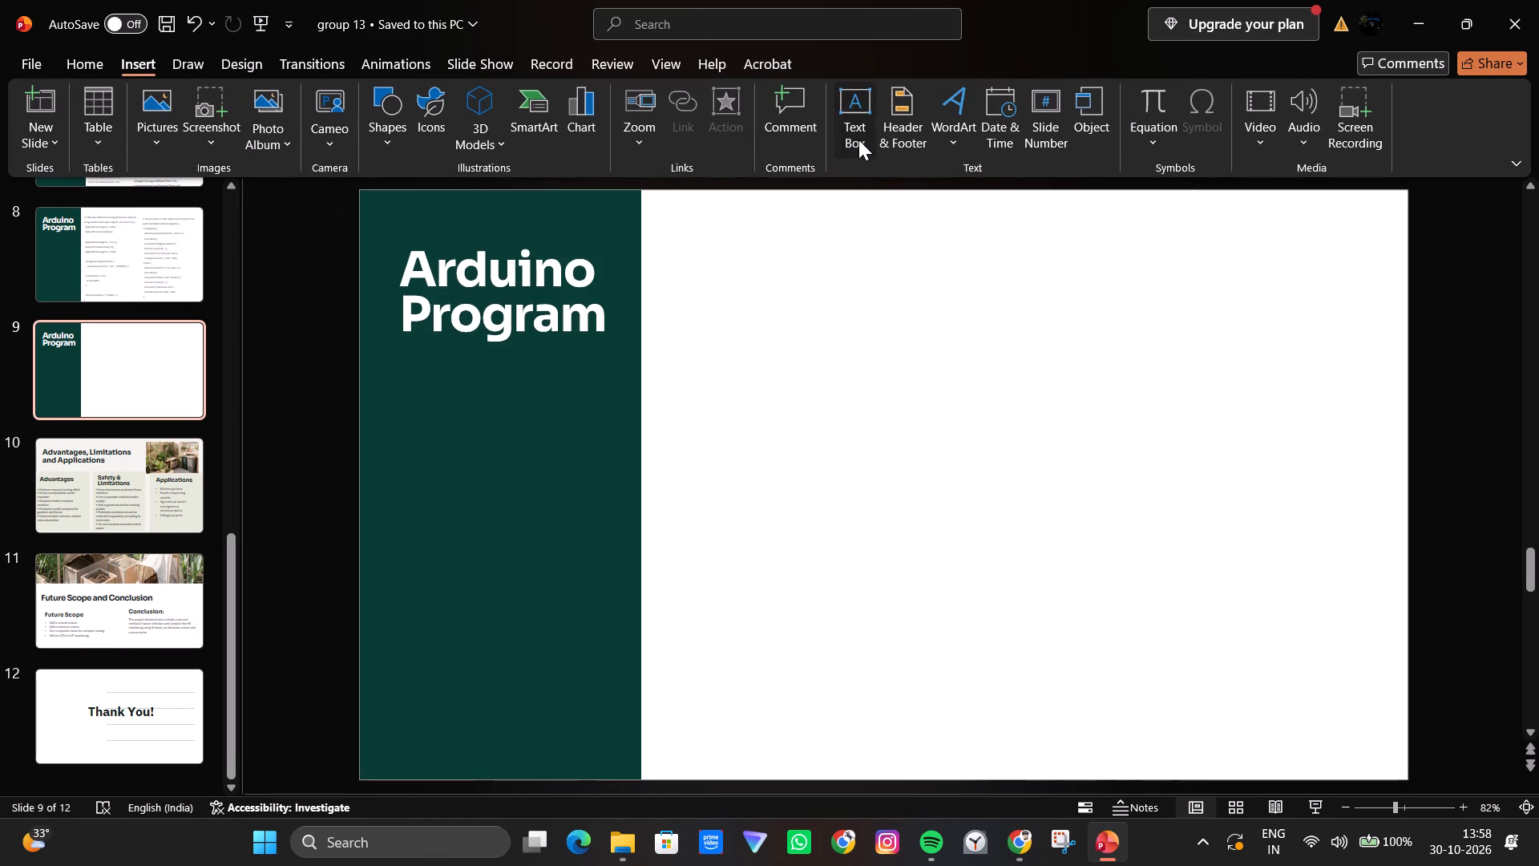
{"action": "left_click", "coordinate": [858, 140]}
{"action": "left_click_drag", "start_coordinate": [652, 207], "coordinate": [866, 402]}
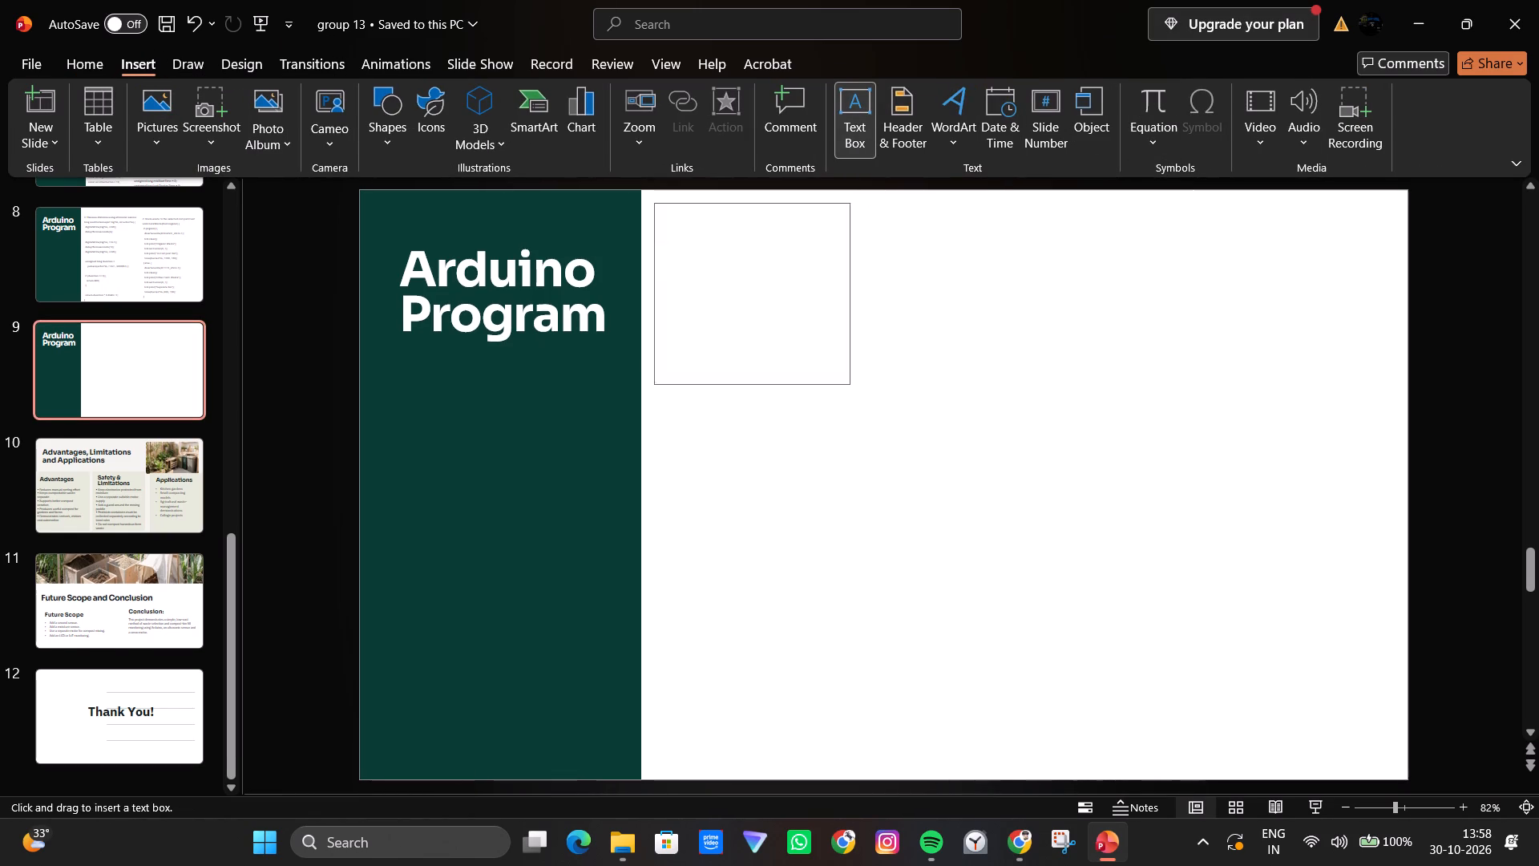
{"action": "left_click_drag", "start_coordinate": [866, 402], "coordinate": [1065, 771]}
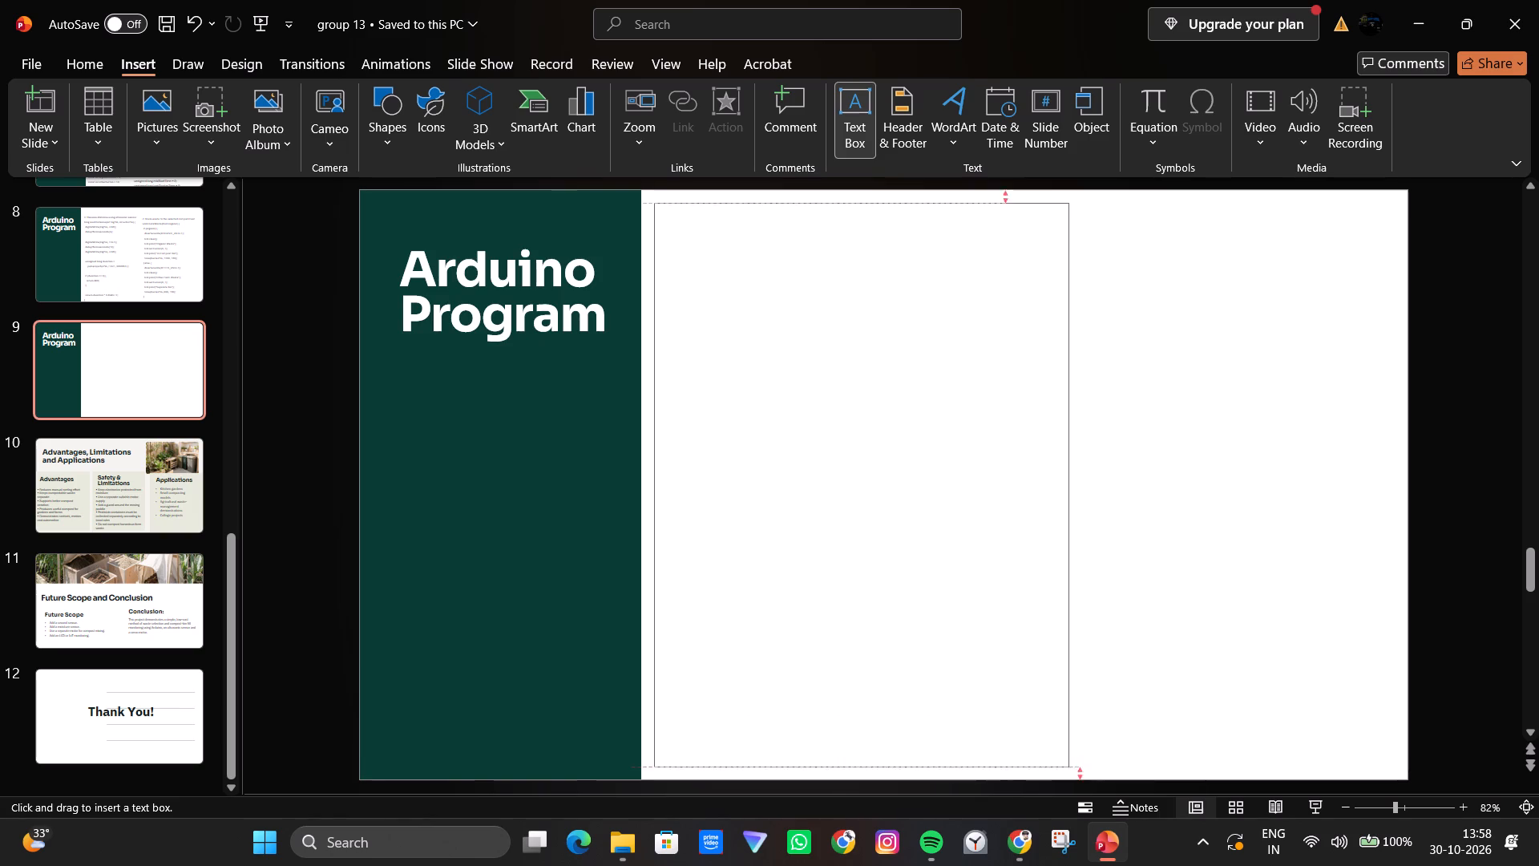
{"action": "left_click_drag", "start_coordinate": [1065, 771], "coordinate": [1042, 775]}
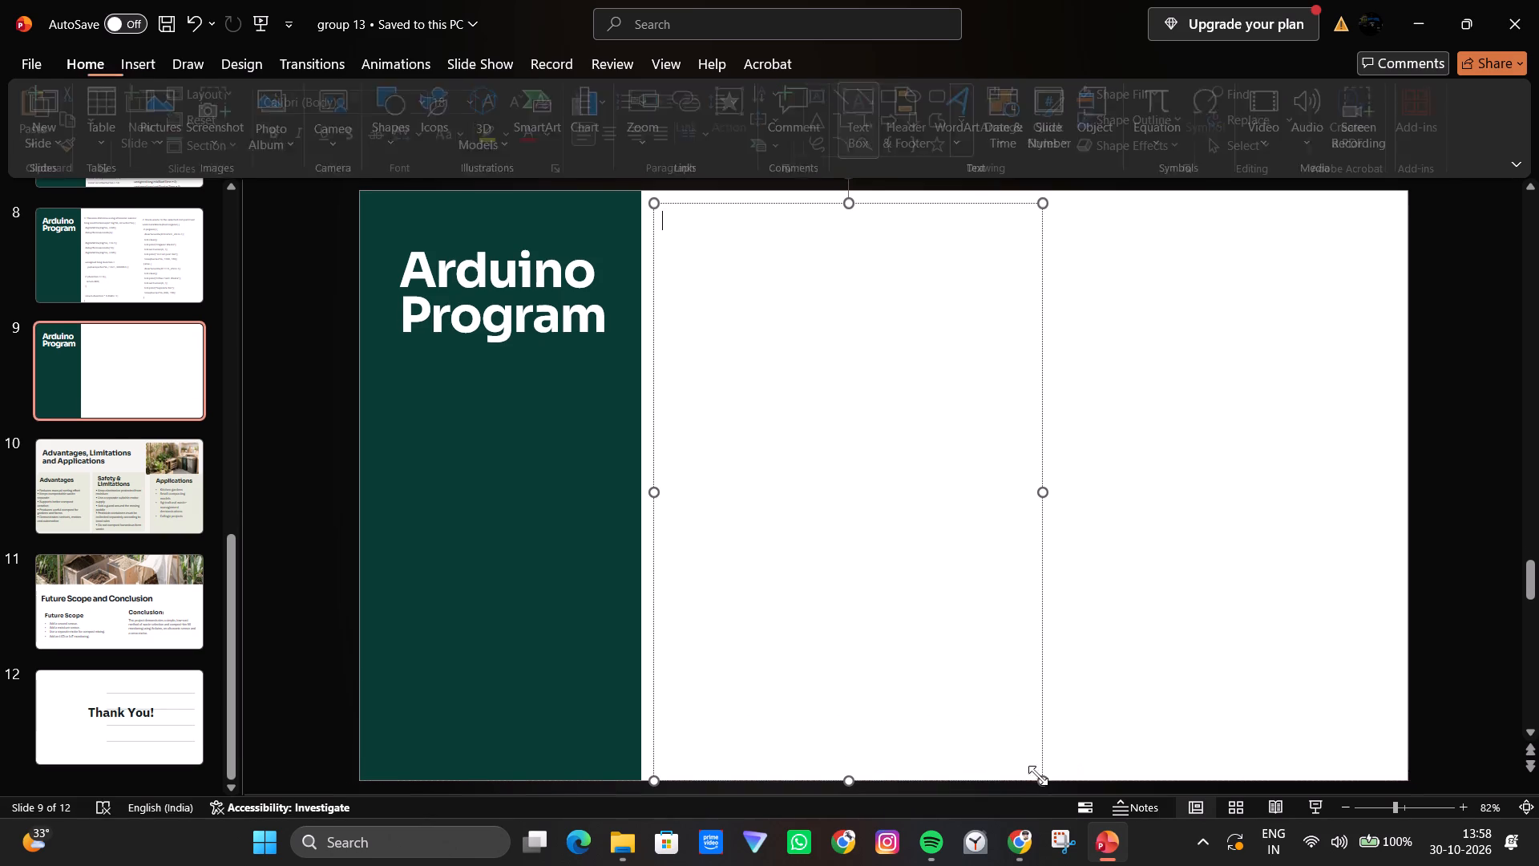
{"action": "key", "text": "ctrl+v"}
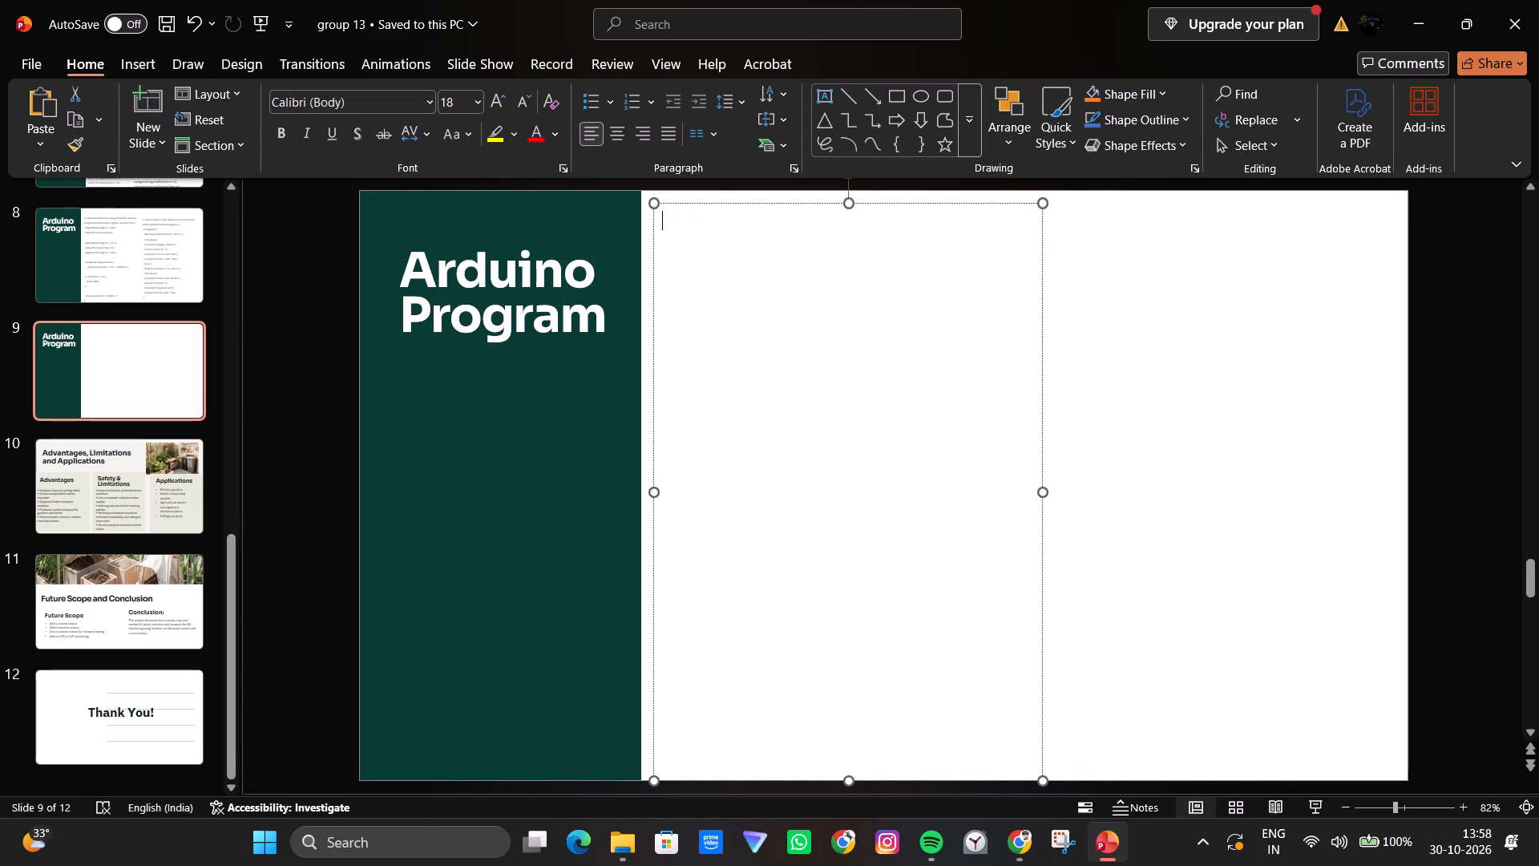
Set all the code in slide 9's text box to font size 16.
{"action": "scroll", "coordinate": [762, 312], "scroll_direction": "up", "scroll_amount": 12}
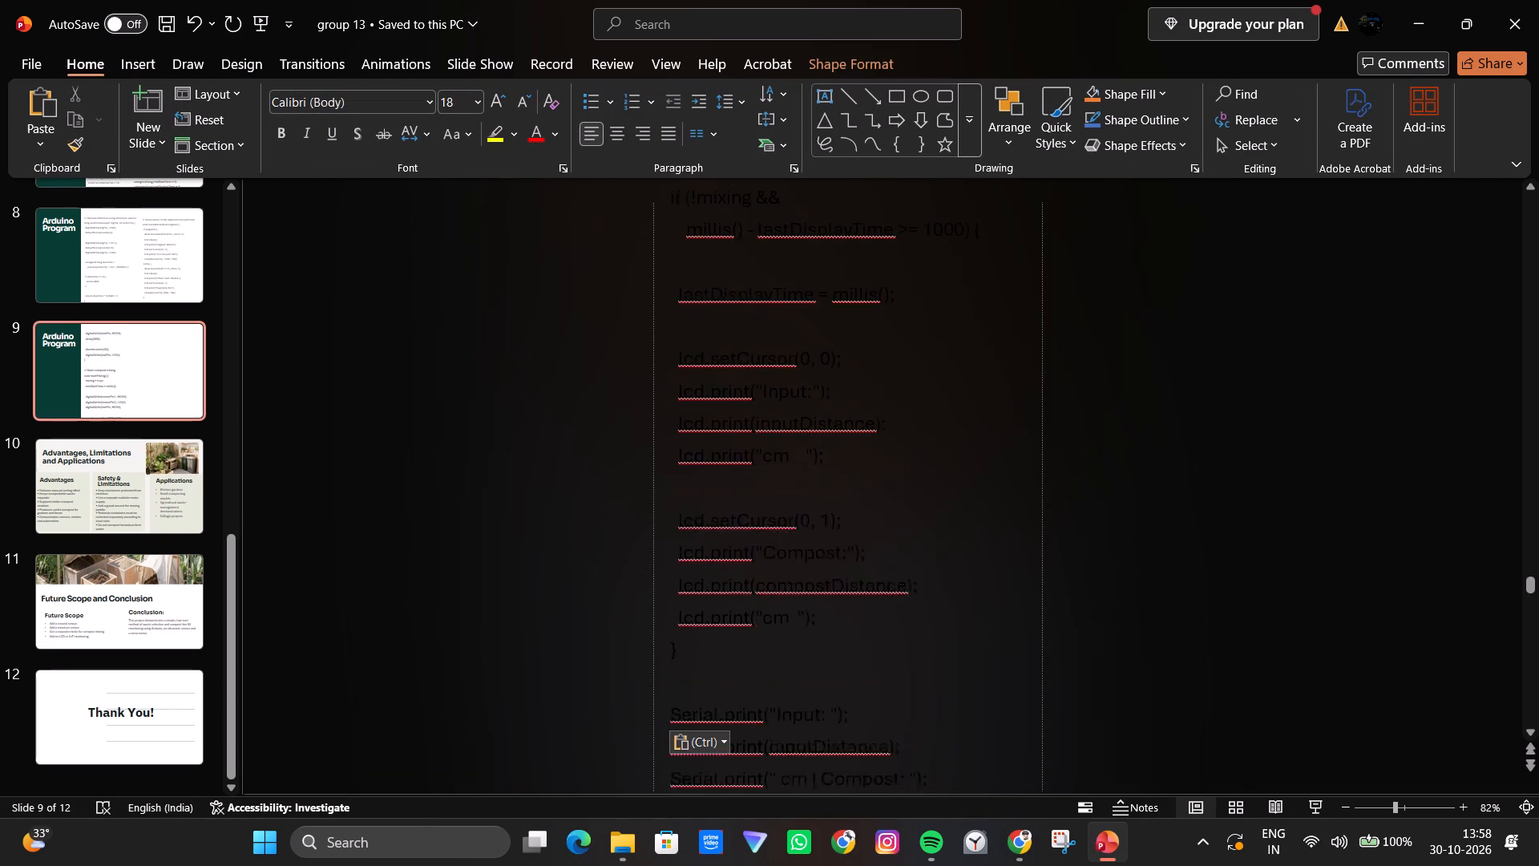
{"action": "scroll", "coordinate": [762, 312], "scroll_direction": "up", "scroll_amount": 16}
{"action": "left_click", "coordinate": [749, 307]}
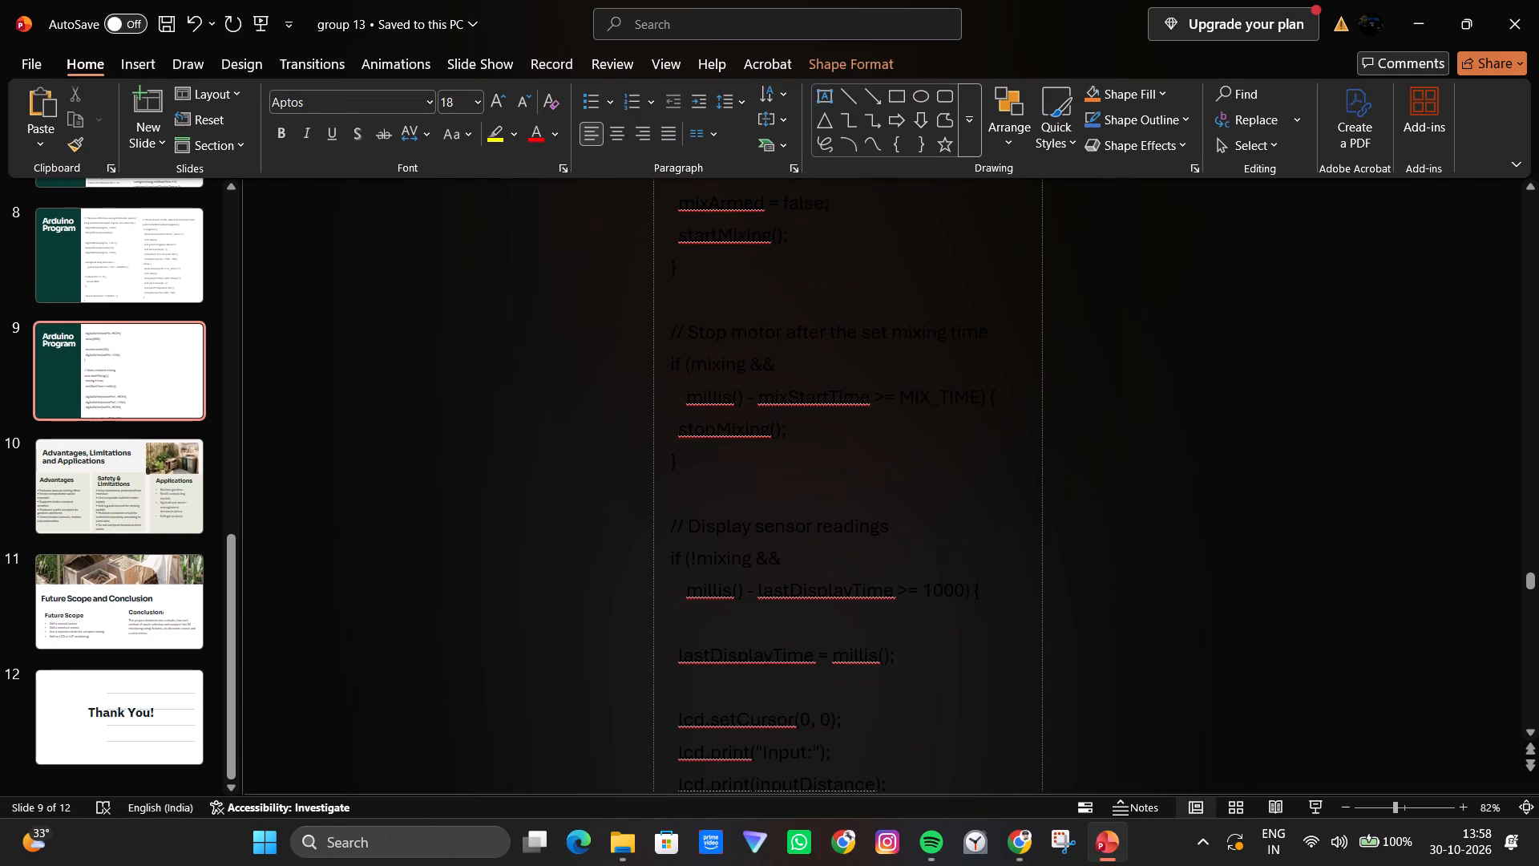
{"action": "key", "text": "ctrl+a"}
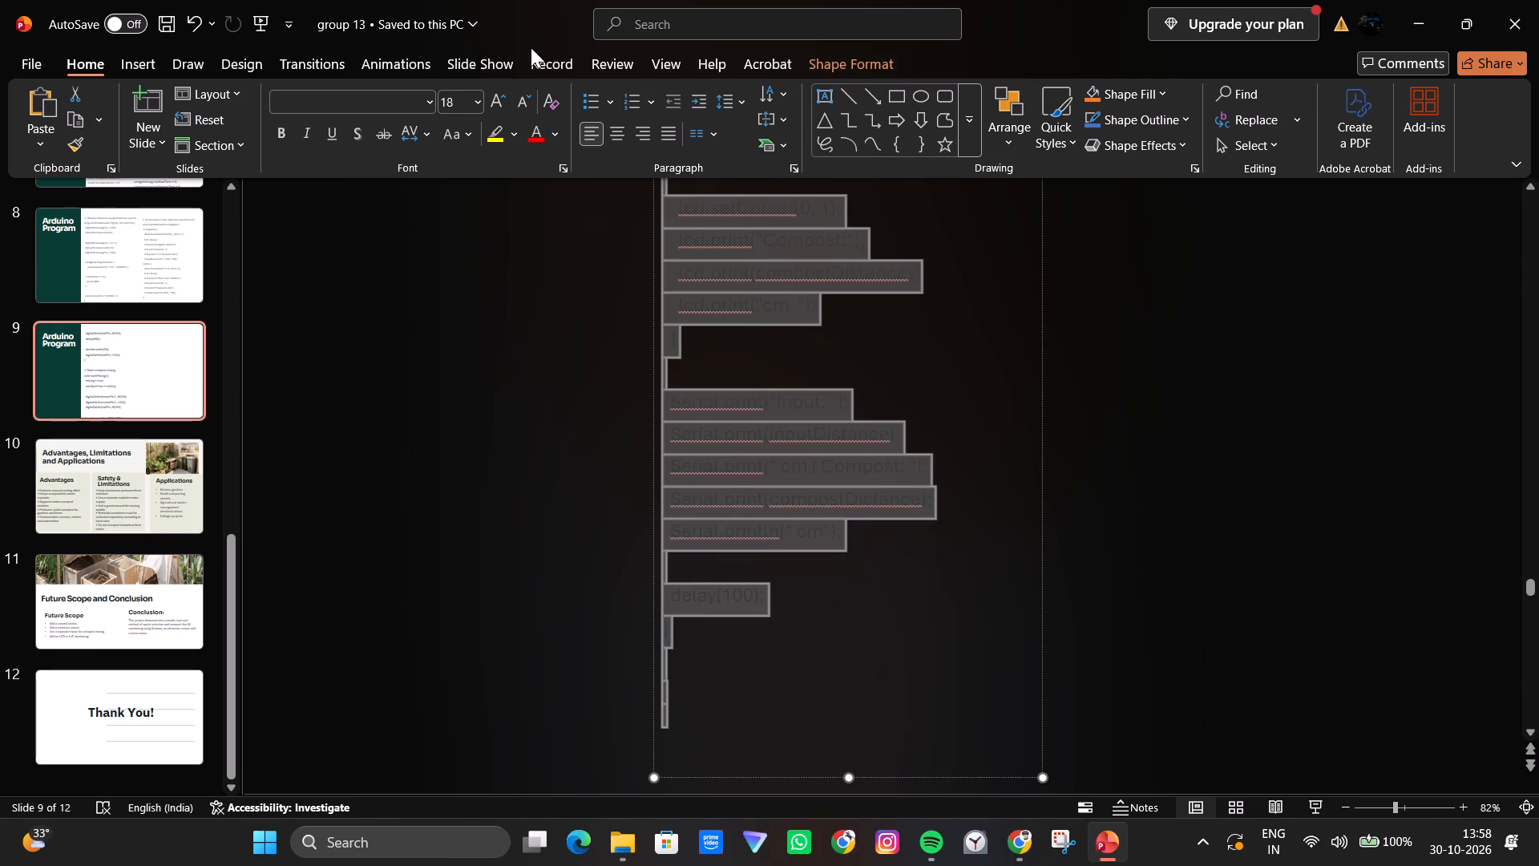
{"action": "left_click", "coordinate": [471, 103]}
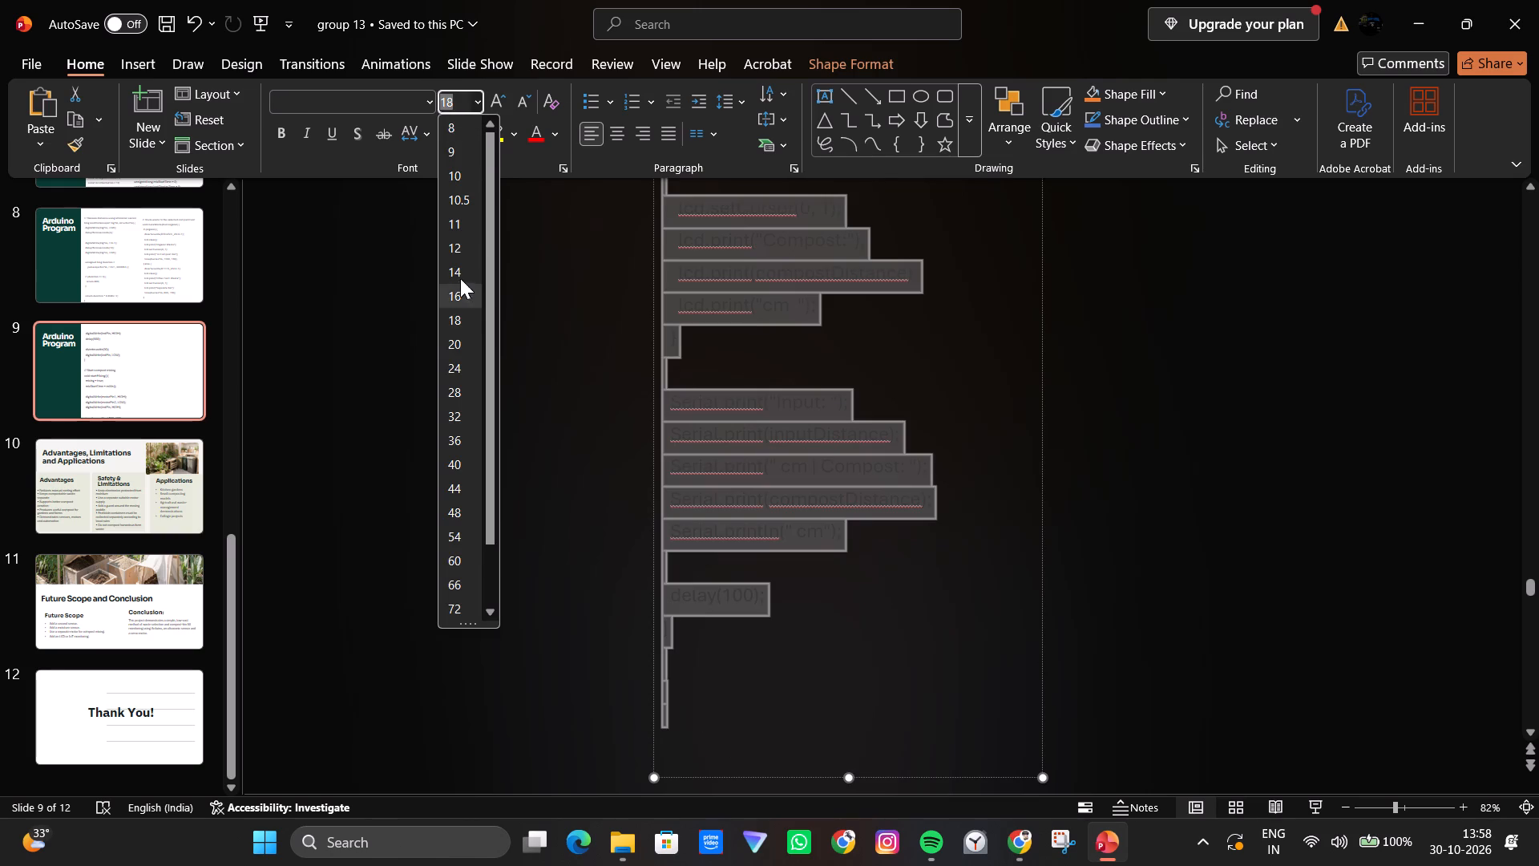
{"action": "left_click", "coordinate": [457, 306]}
Copy all the code from lcd.clear() in startMixing to the end in slide 9's text box, then delete it there.
{"action": "scroll", "coordinate": [856, 293], "scroll_direction": "up", "scroll_amount": 4}
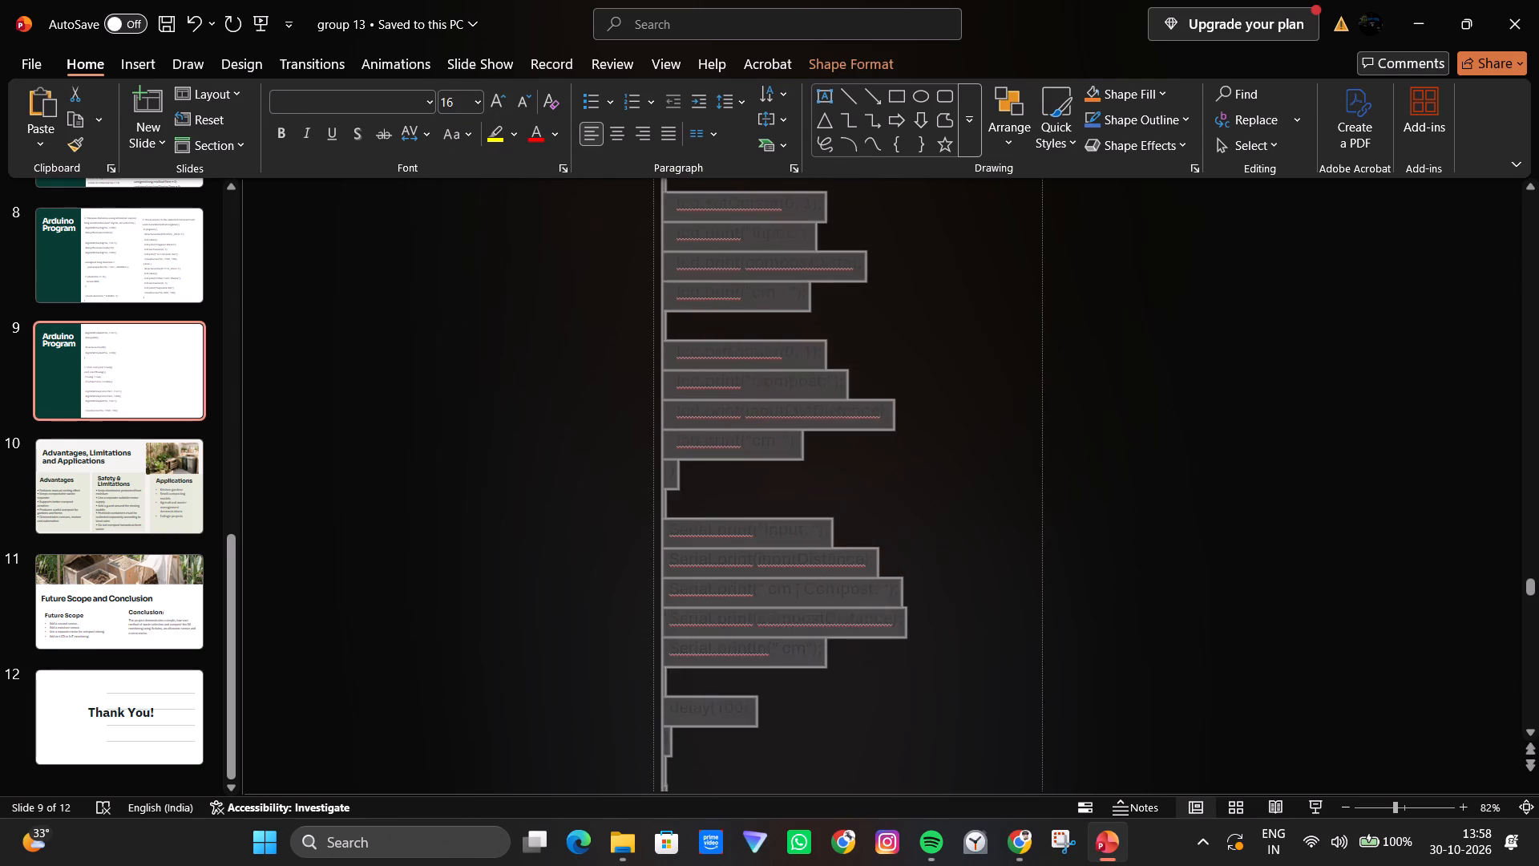
{"action": "scroll", "coordinate": [856, 293], "scroll_direction": "up", "scroll_amount": 17}
{"action": "scroll", "coordinate": [856, 293], "scroll_direction": "up", "scroll_amount": 16}
{"action": "scroll", "coordinate": [851, 292], "scroll_direction": "down", "scroll_amount": 1}
{"action": "scroll", "coordinate": [851, 292], "scroll_direction": "up", "scroll_amount": 12}
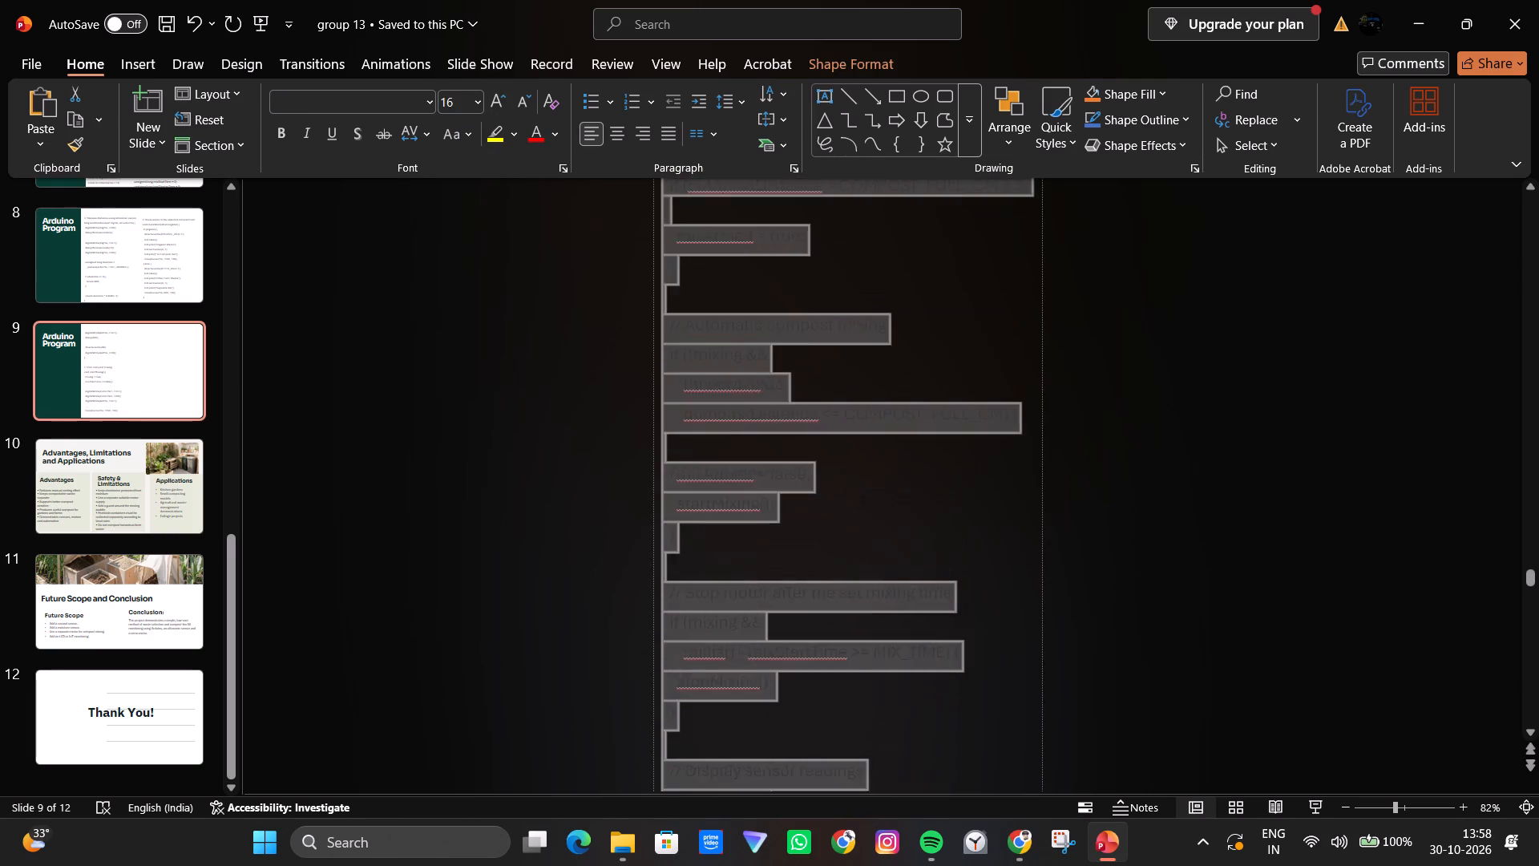
{"action": "scroll", "coordinate": [814, 294], "scroll_direction": "up", "scroll_amount": 20}
{"action": "scroll", "coordinate": [814, 294], "scroll_direction": "up", "scroll_amount": 20}
{"action": "scroll", "coordinate": [814, 294], "scroll_direction": "up", "scroll_amount": 9}
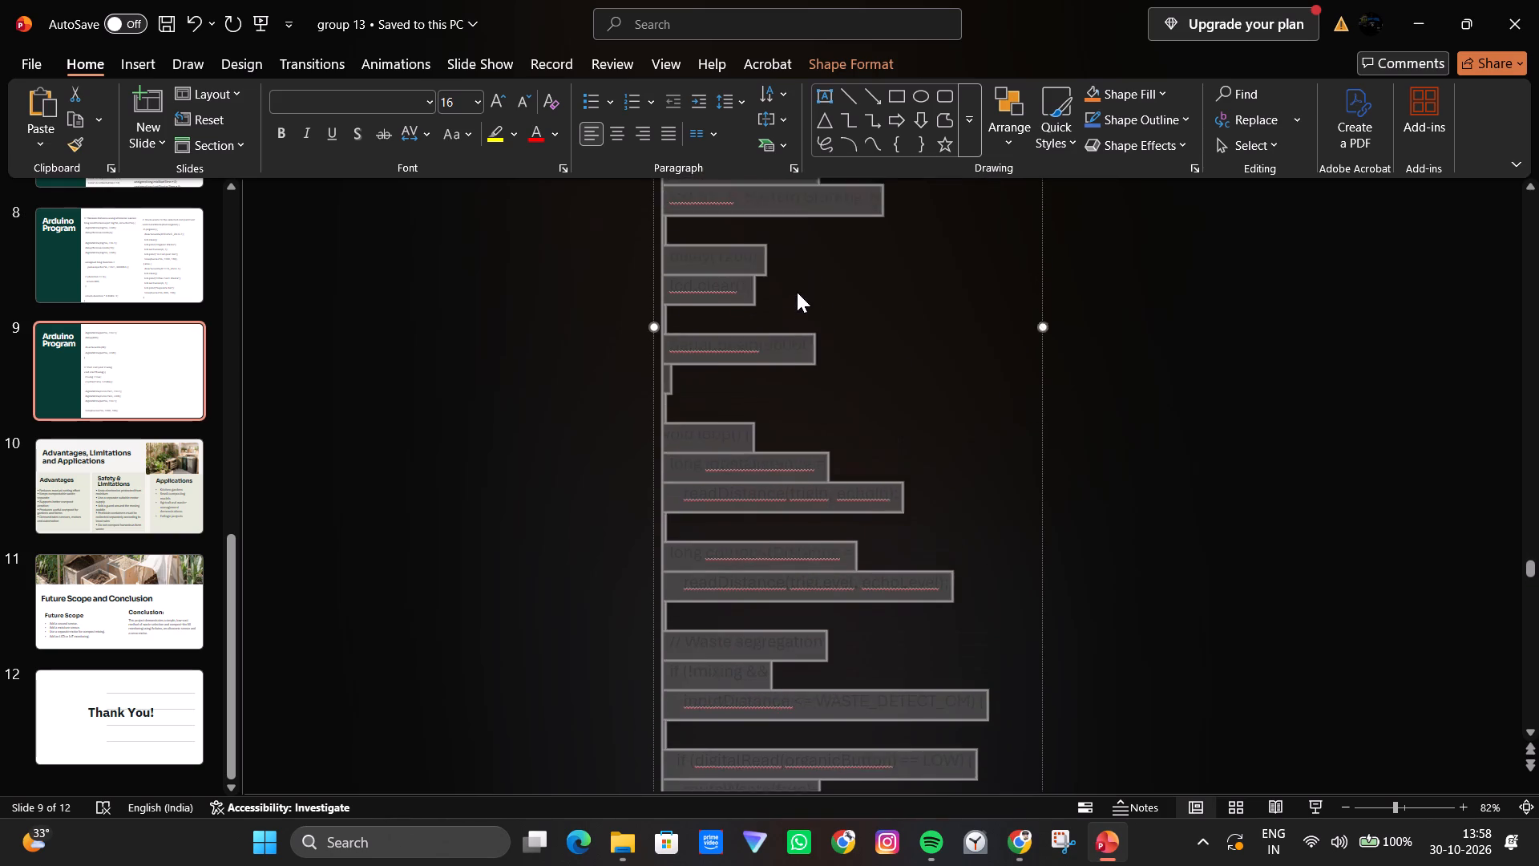
{"action": "scroll", "coordinate": [797, 292], "scroll_direction": "up", "scroll_amount": 20}
{"action": "scroll", "coordinate": [797, 292], "scroll_direction": "up", "scroll_amount": 3}
{"action": "scroll", "coordinate": [797, 292], "scroll_direction": "up", "scroll_amount": 20}
{"action": "scroll", "coordinate": [797, 292], "scroll_direction": "up", "scroll_amount": 2}
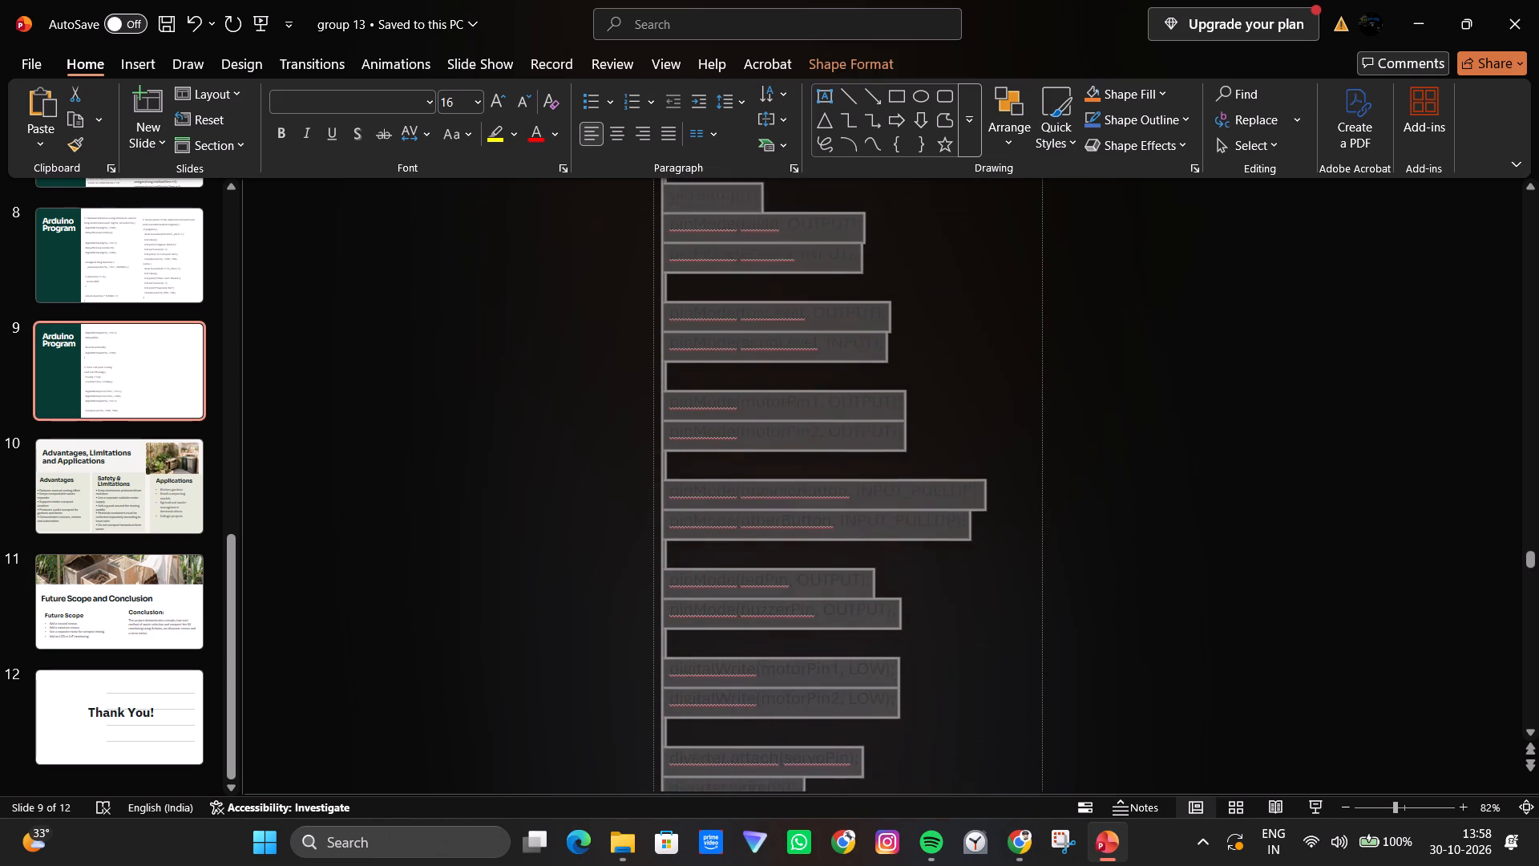
{"action": "scroll", "coordinate": [794, 292], "scroll_direction": "up", "scroll_amount": 20}
{"action": "scroll", "coordinate": [794, 292], "scroll_direction": "up", "scroll_amount": 20}
{"action": "scroll", "coordinate": [794, 292], "scroll_direction": "up", "scroll_amount": 12}
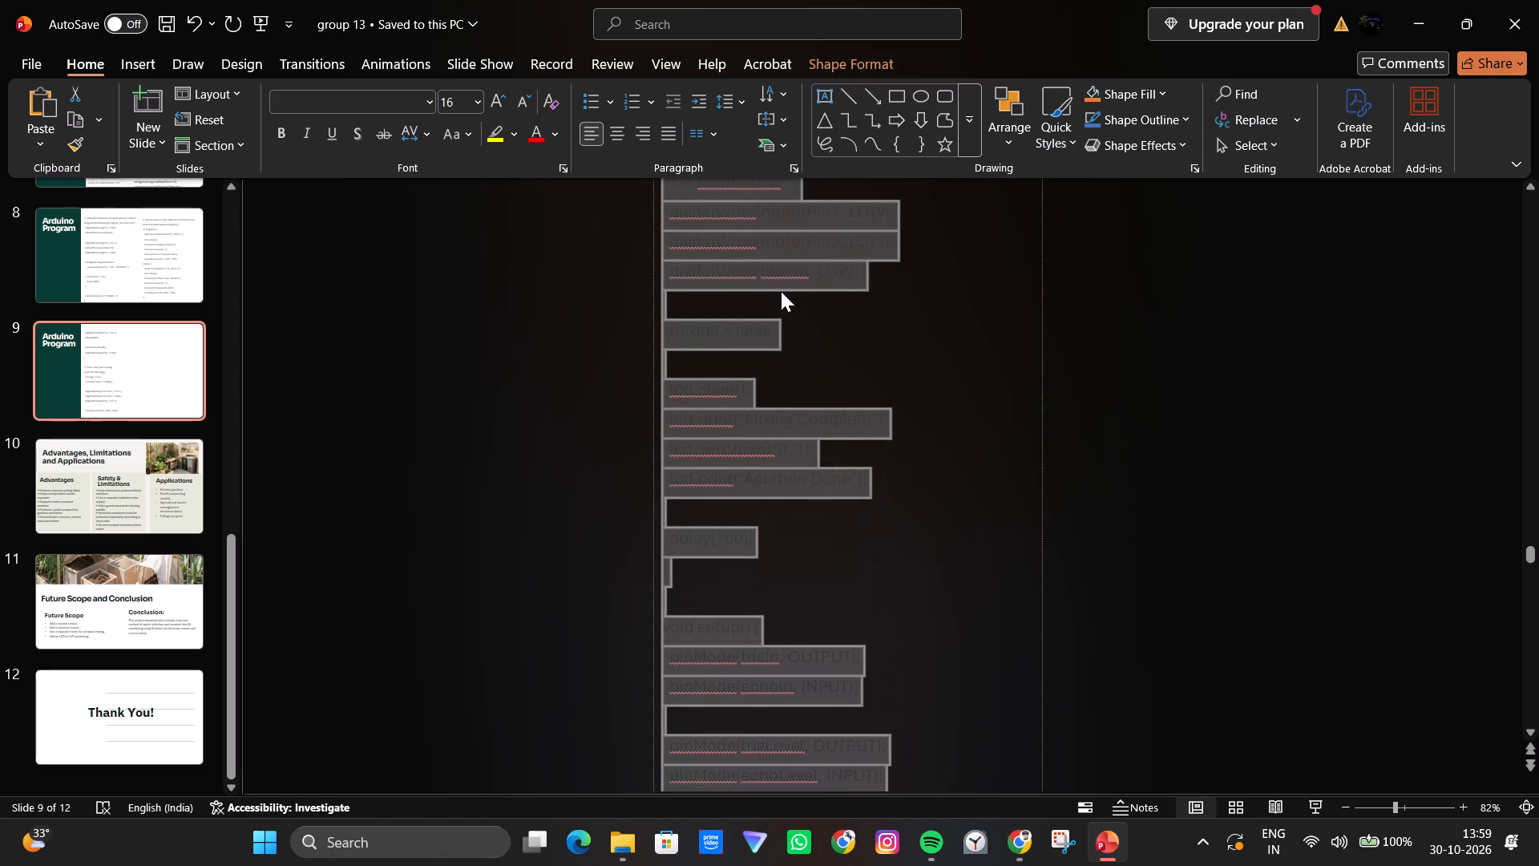
{"action": "scroll", "coordinate": [781, 291], "scroll_direction": "up", "scroll_amount": 20}
{"action": "scroll", "coordinate": [781, 291], "scroll_direction": "up", "scroll_amount": 1}
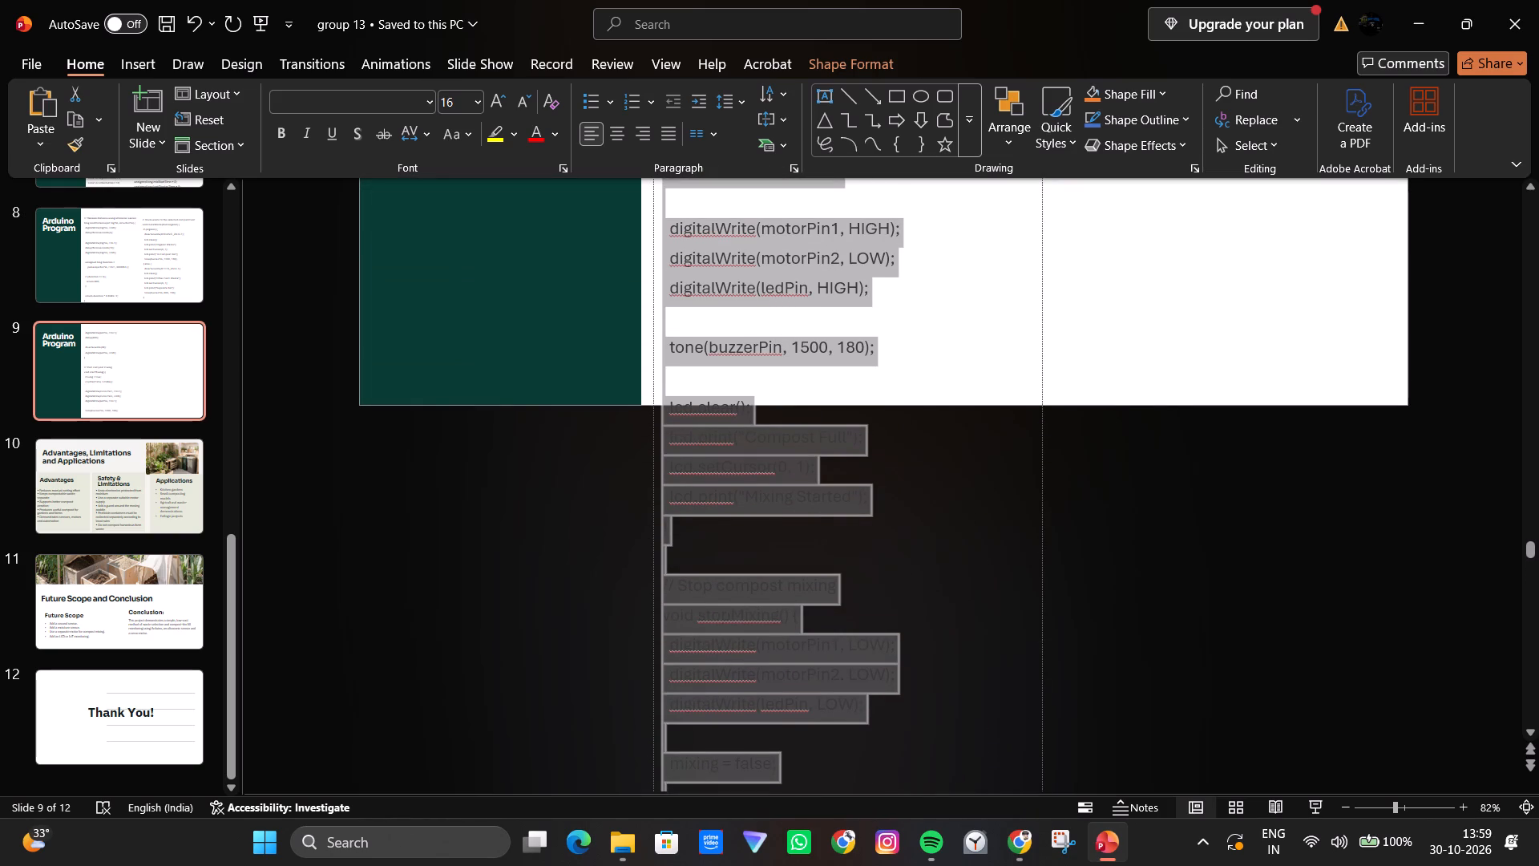
{"action": "left_click", "coordinate": [676, 407]}
{"action": "left_click_drag", "start_coordinate": [669, 400], "coordinate": [674, 400]}
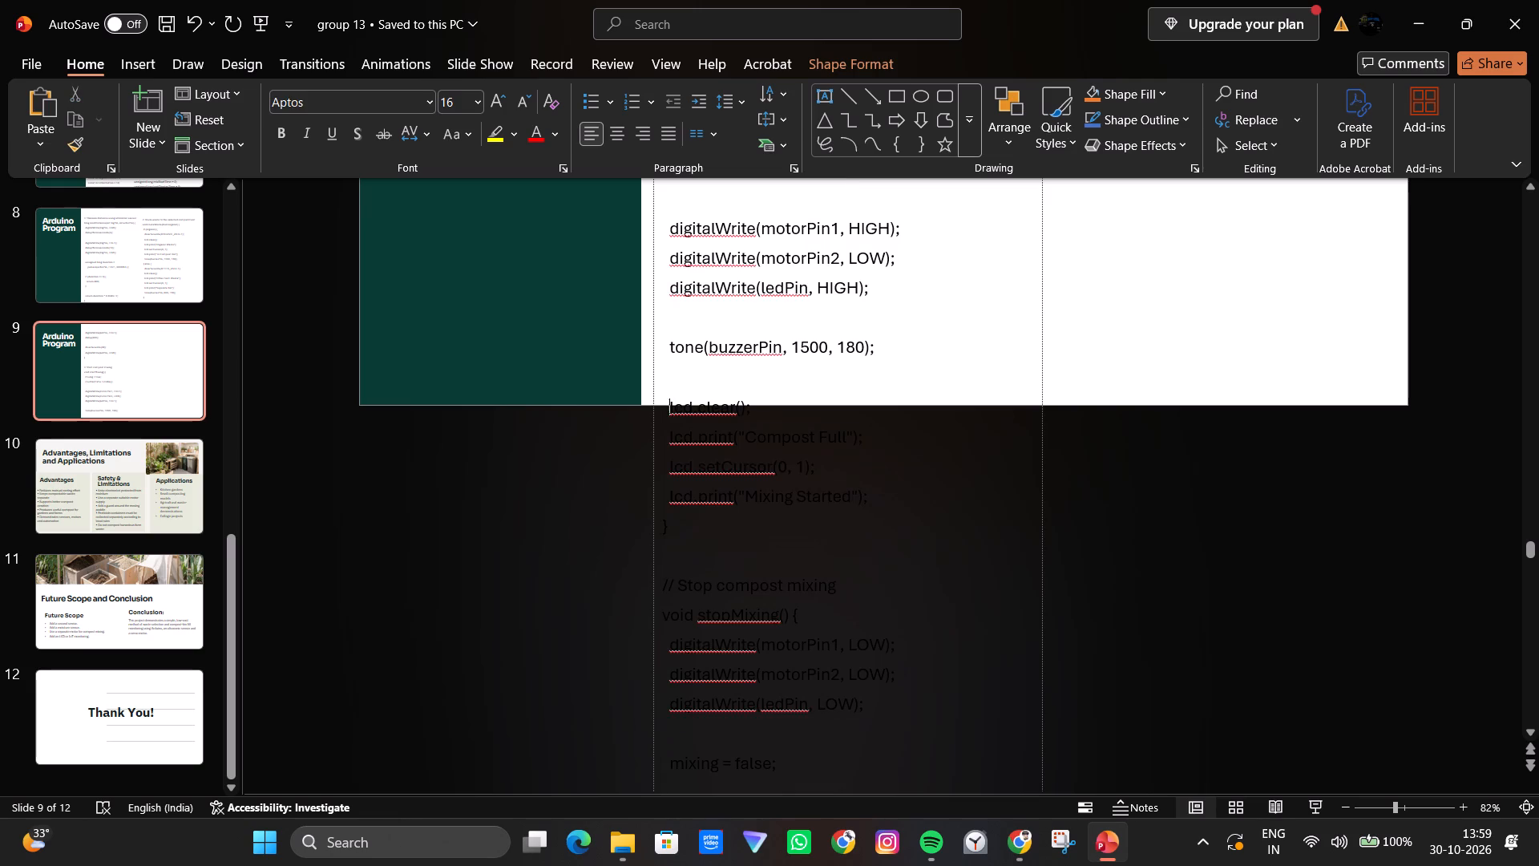
{"action": "left_click_drag", "start_coordinate": [674, 400], "coordinate": [976, 820]}
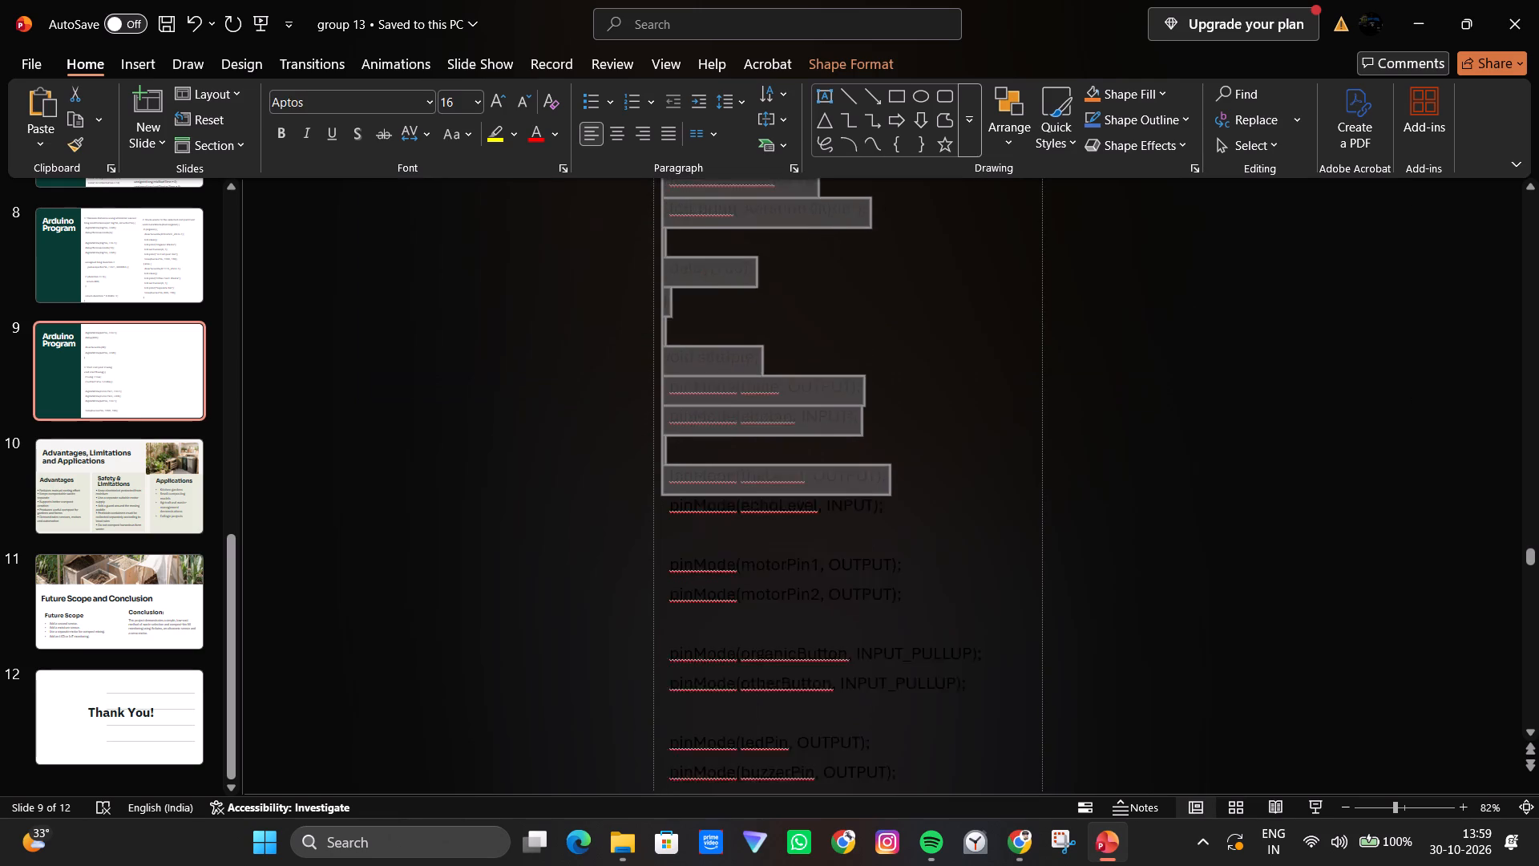
{"action": "left_click_drag", "start_coordinate": [976, 820], "coordinate": [992, 865]}
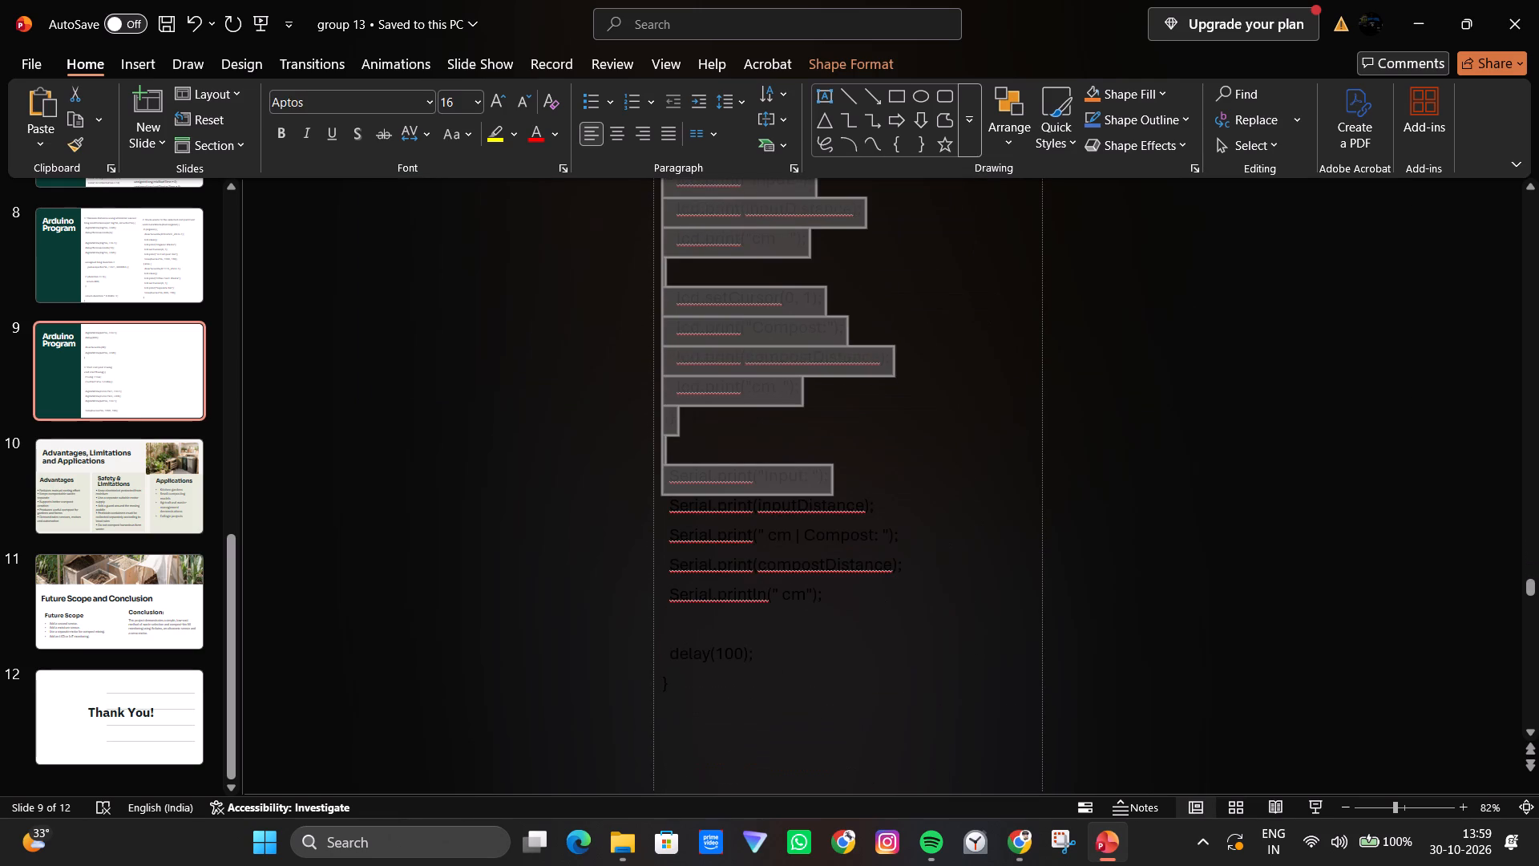
{"action": "left_click_drag", "start_coordinate": [992, 865], "coordinate": [850, 865]}
{"action": "key", "text": "ctrl+c"}
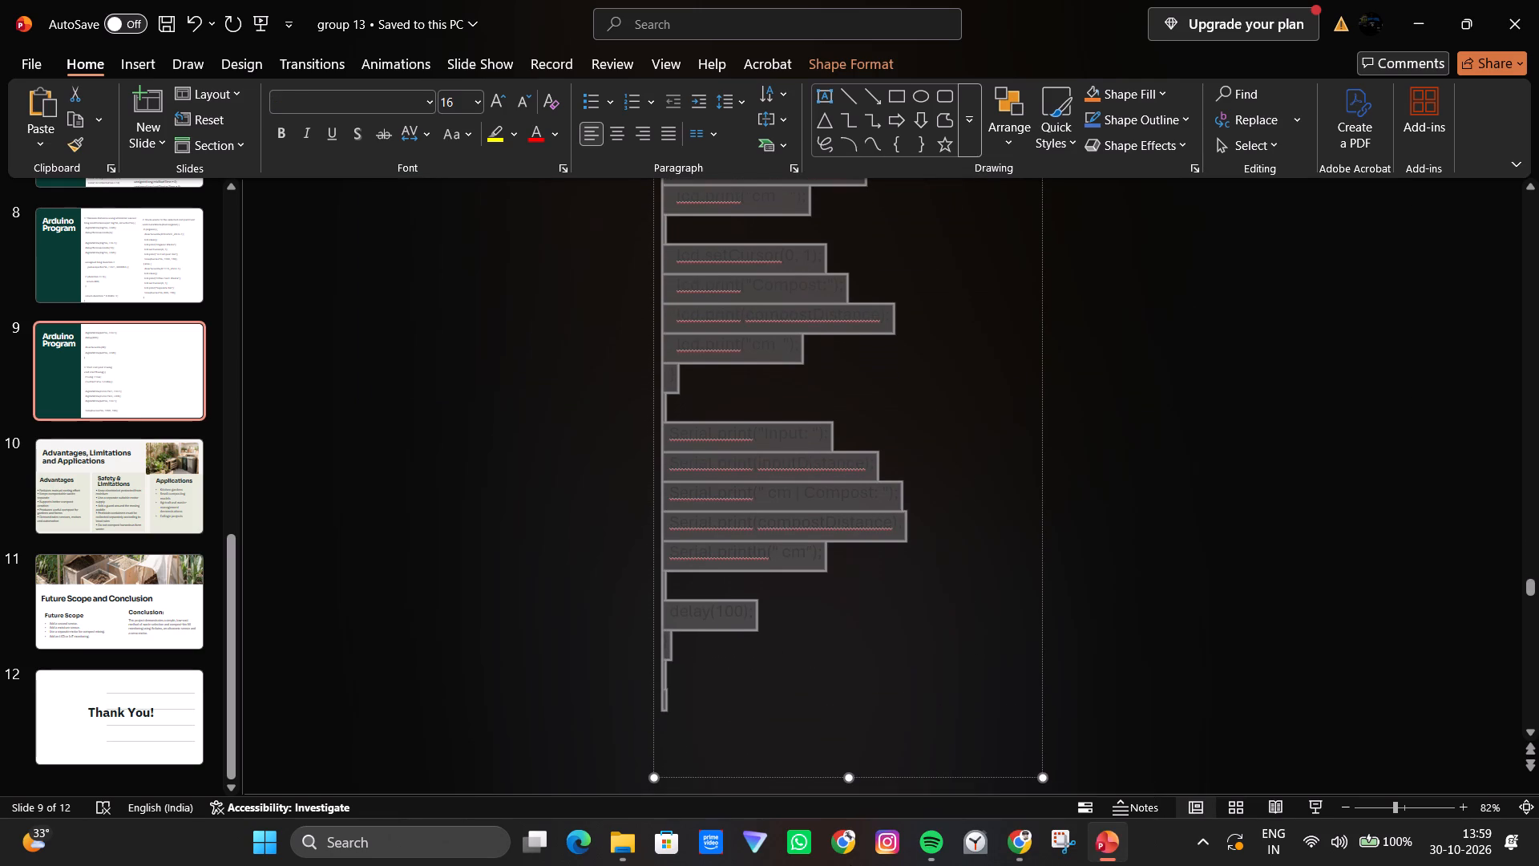
{"action": "key", "text": "BackSpace"}
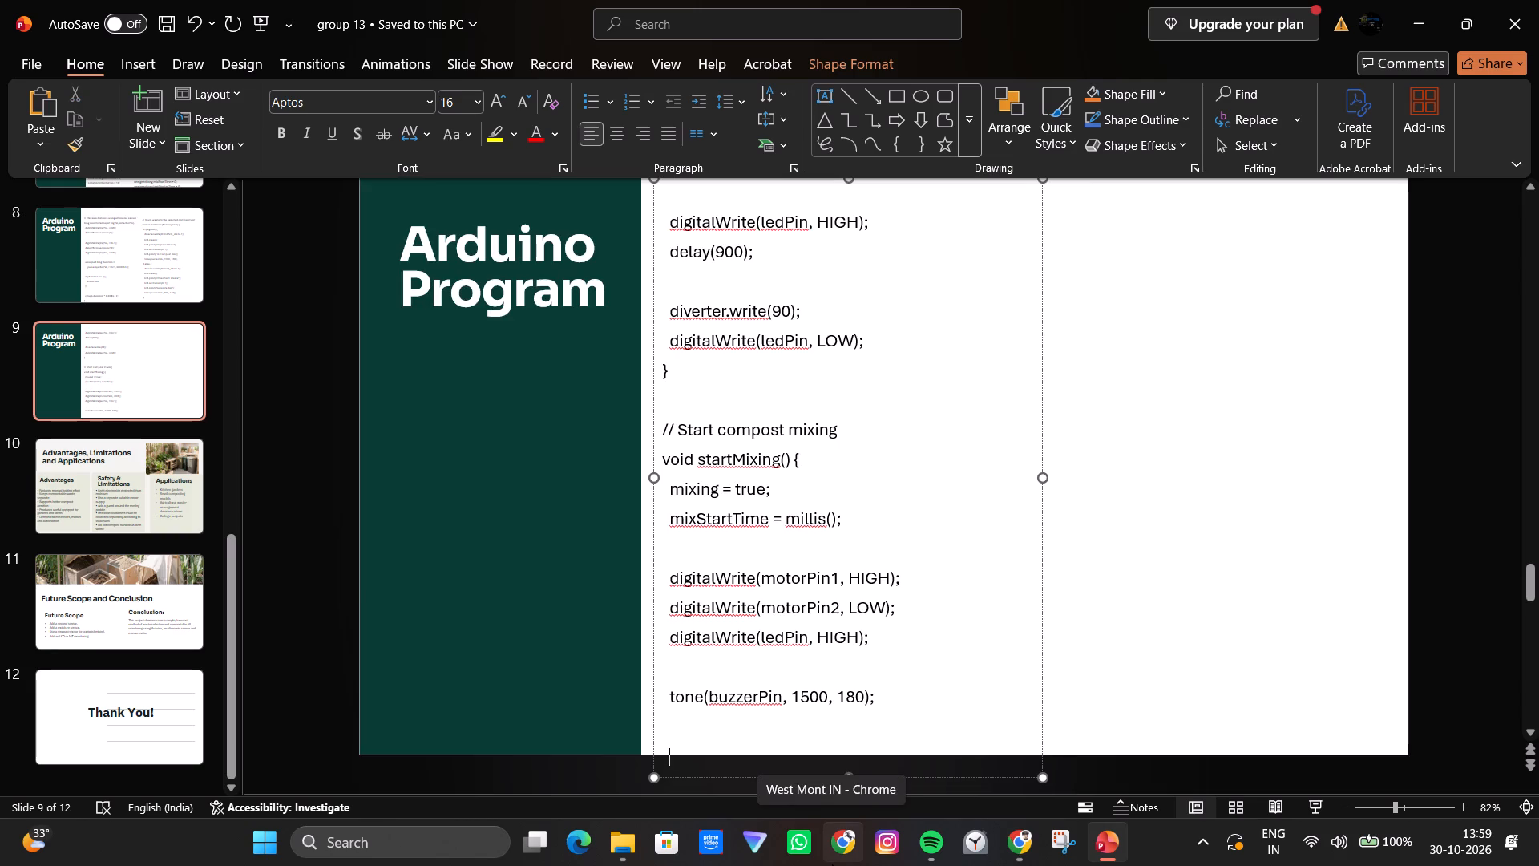
Add a second tall text box beside the startMixing code on slide 9, nearly the full slide height, and paste the copied code into it.
{"action": "scroll", "coordinate": [1234, 301], "scroll_direction": "up", "scroll_amount": 2}
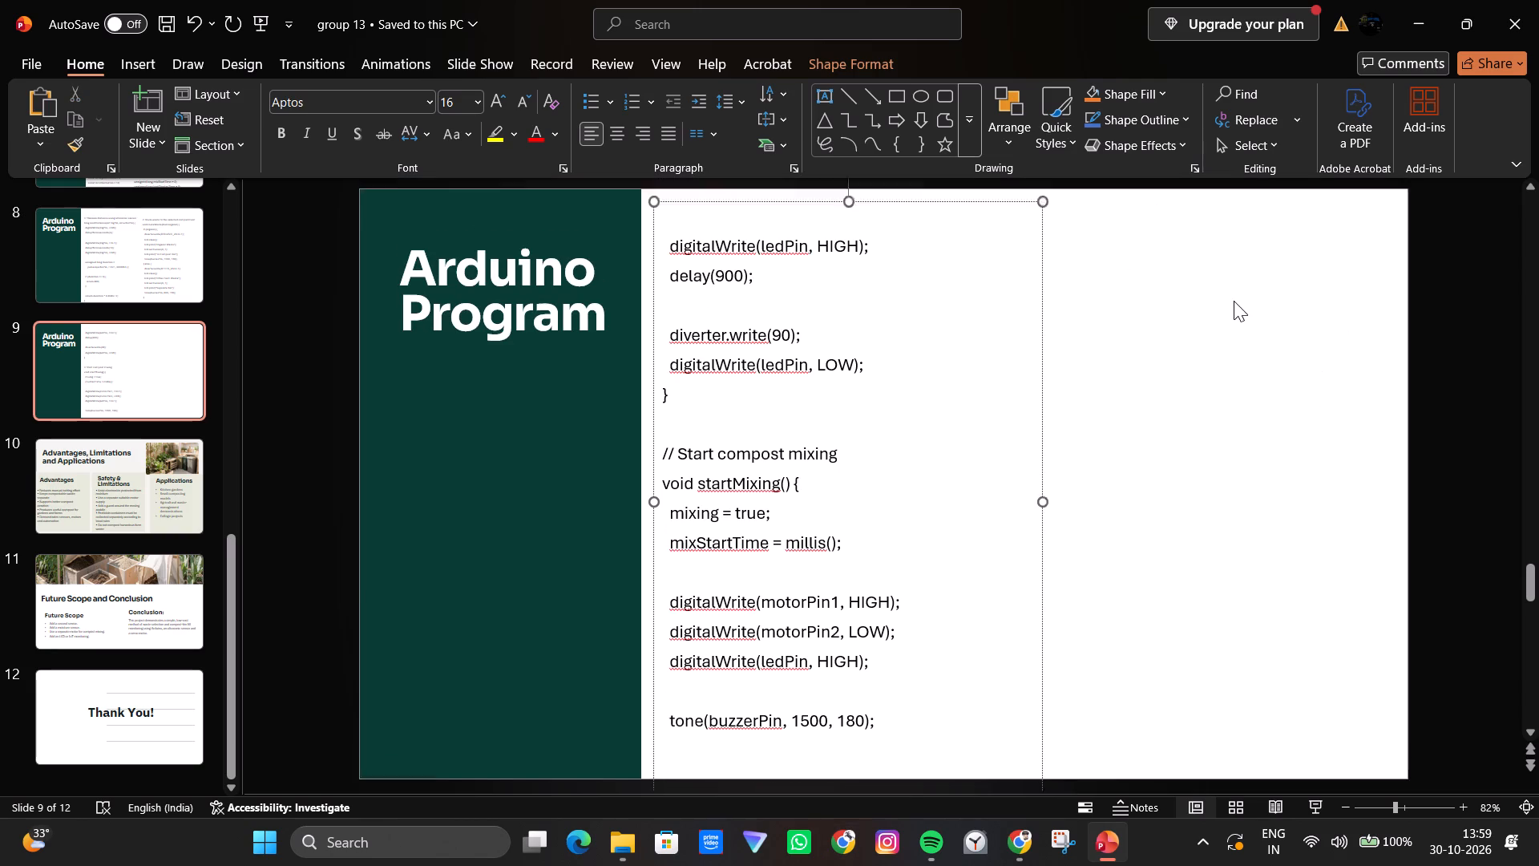
{"action": "scroll", "coordinate": [1234, 301], "scroll_direction": "up", "scroll_amount": 1}
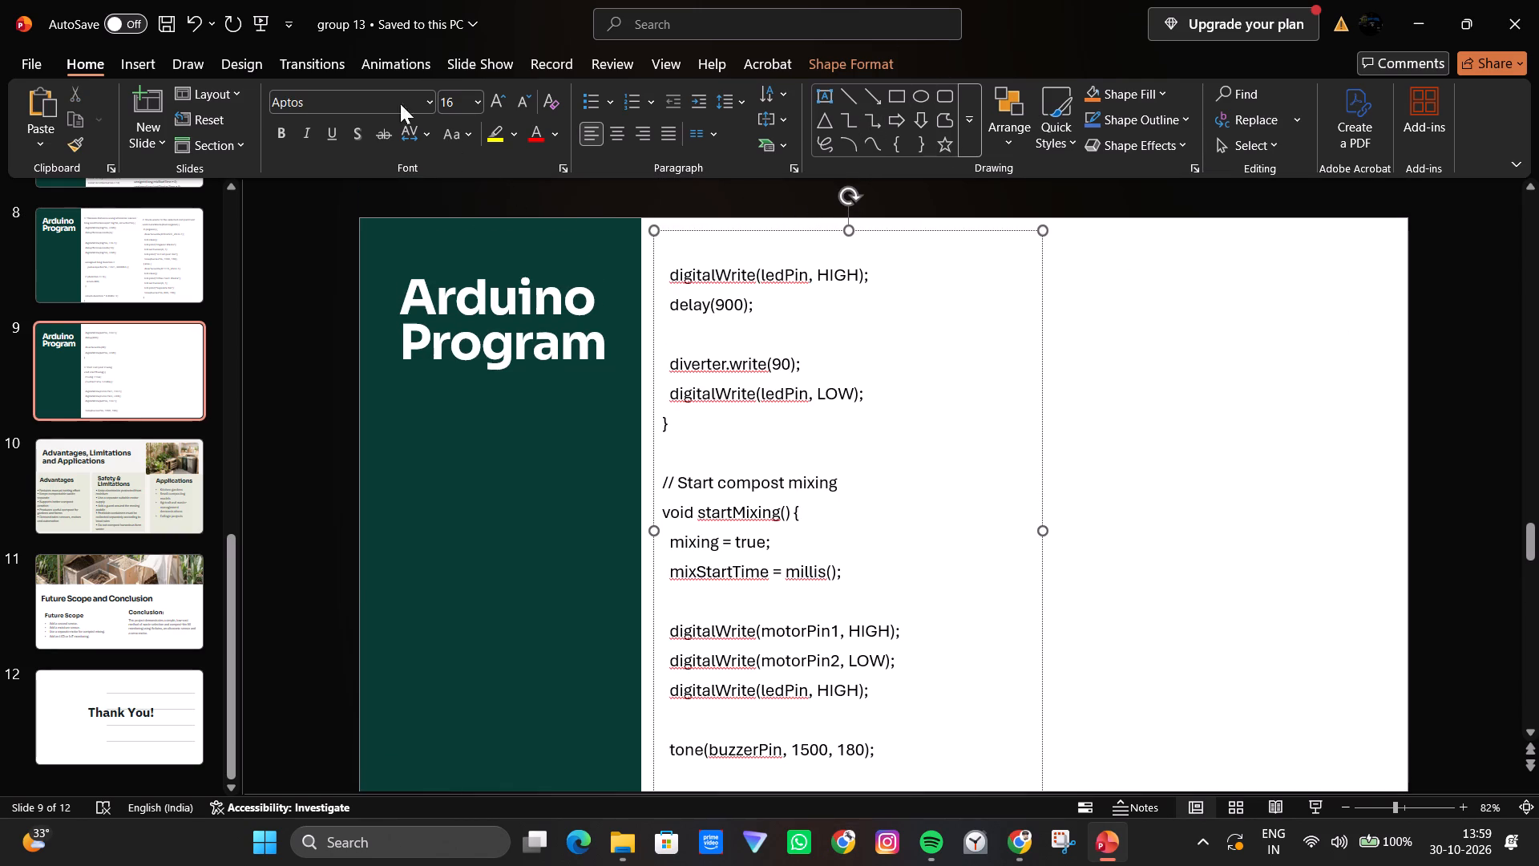
{"action": "left_click", "coordinate": [128, 67]}
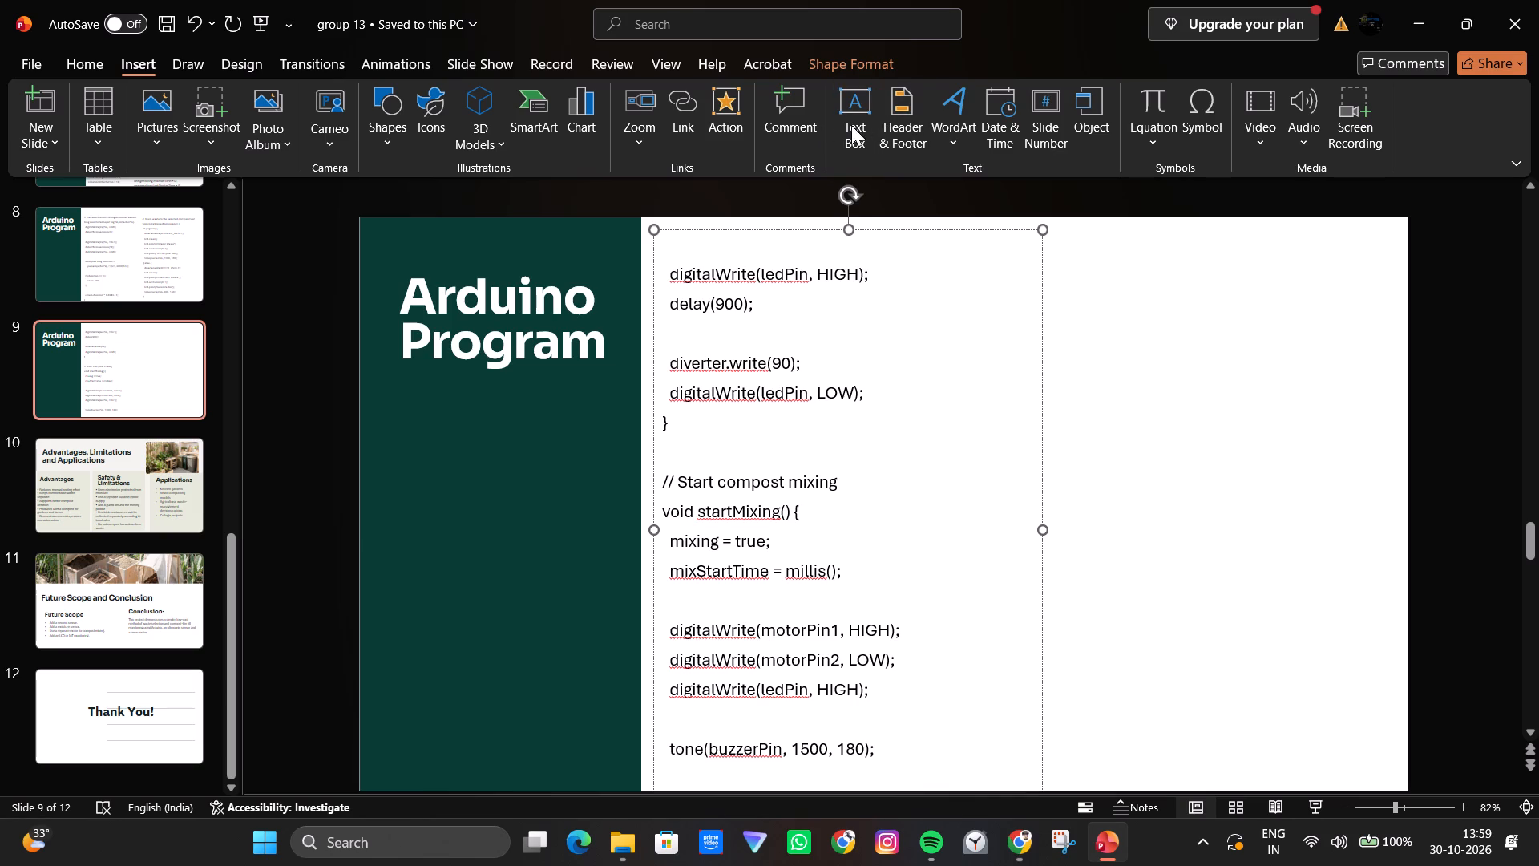
{"action": "left_click", "coordinate": [850, 125]}
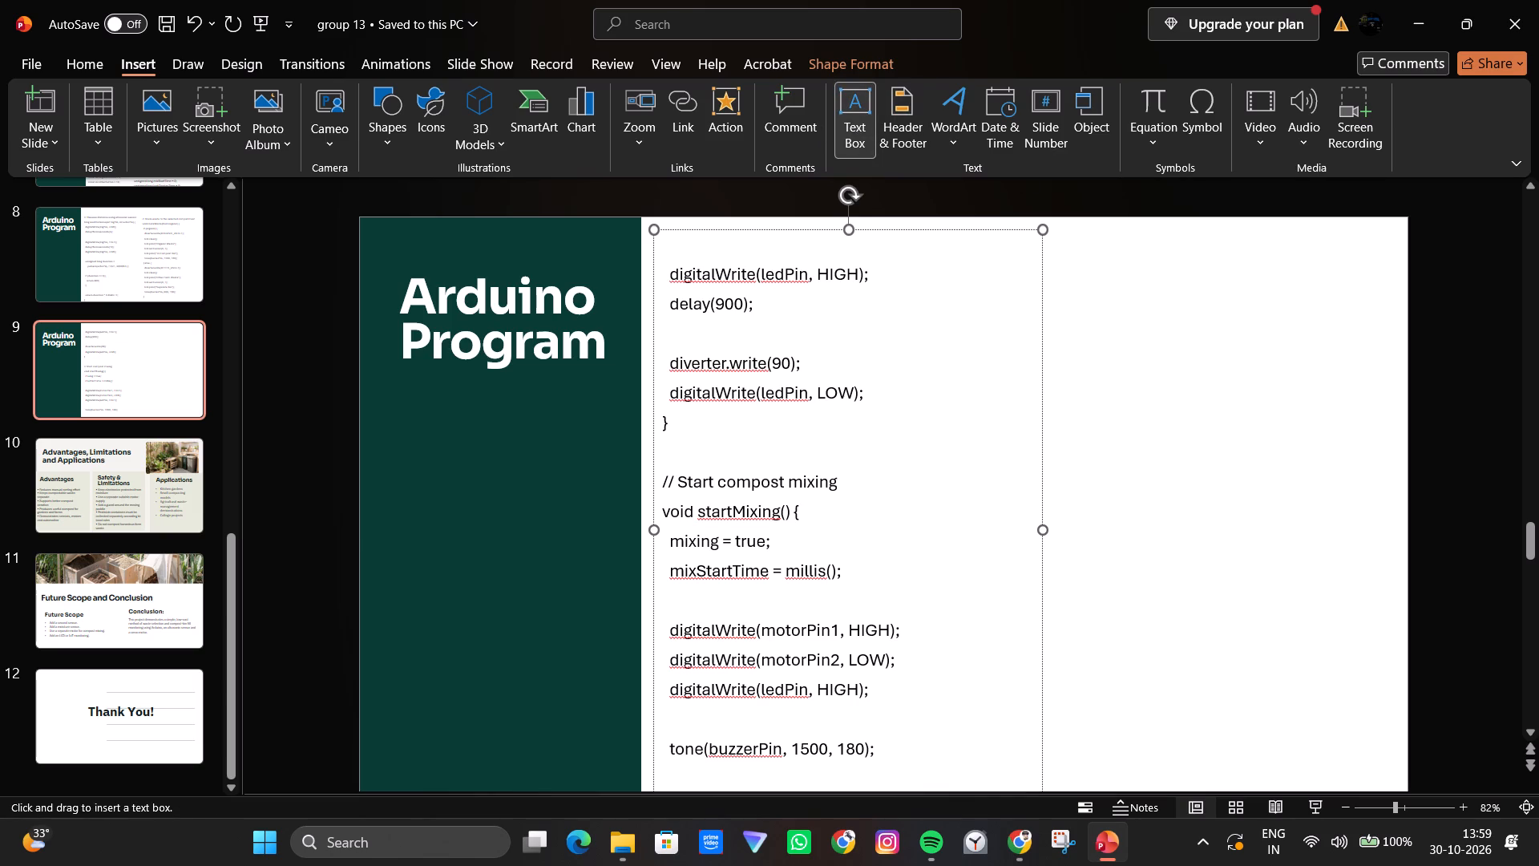
{"action": "left_click", "coordinate": [1079, 247]}
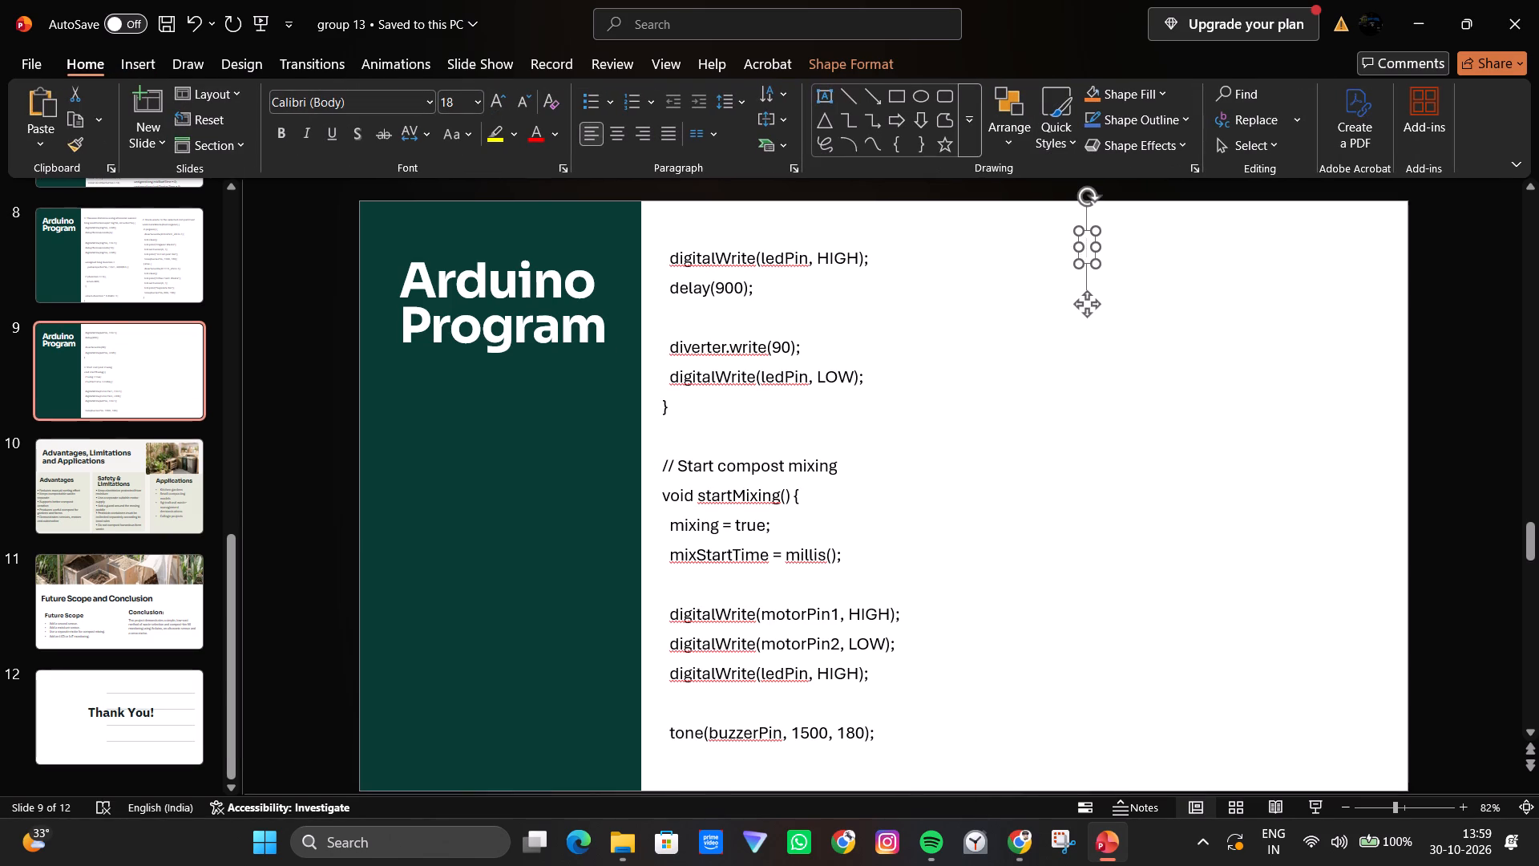
{"action": "left_click_drag", "start_coordinate": [1082, 233], "coordinate": [1024, 217]}
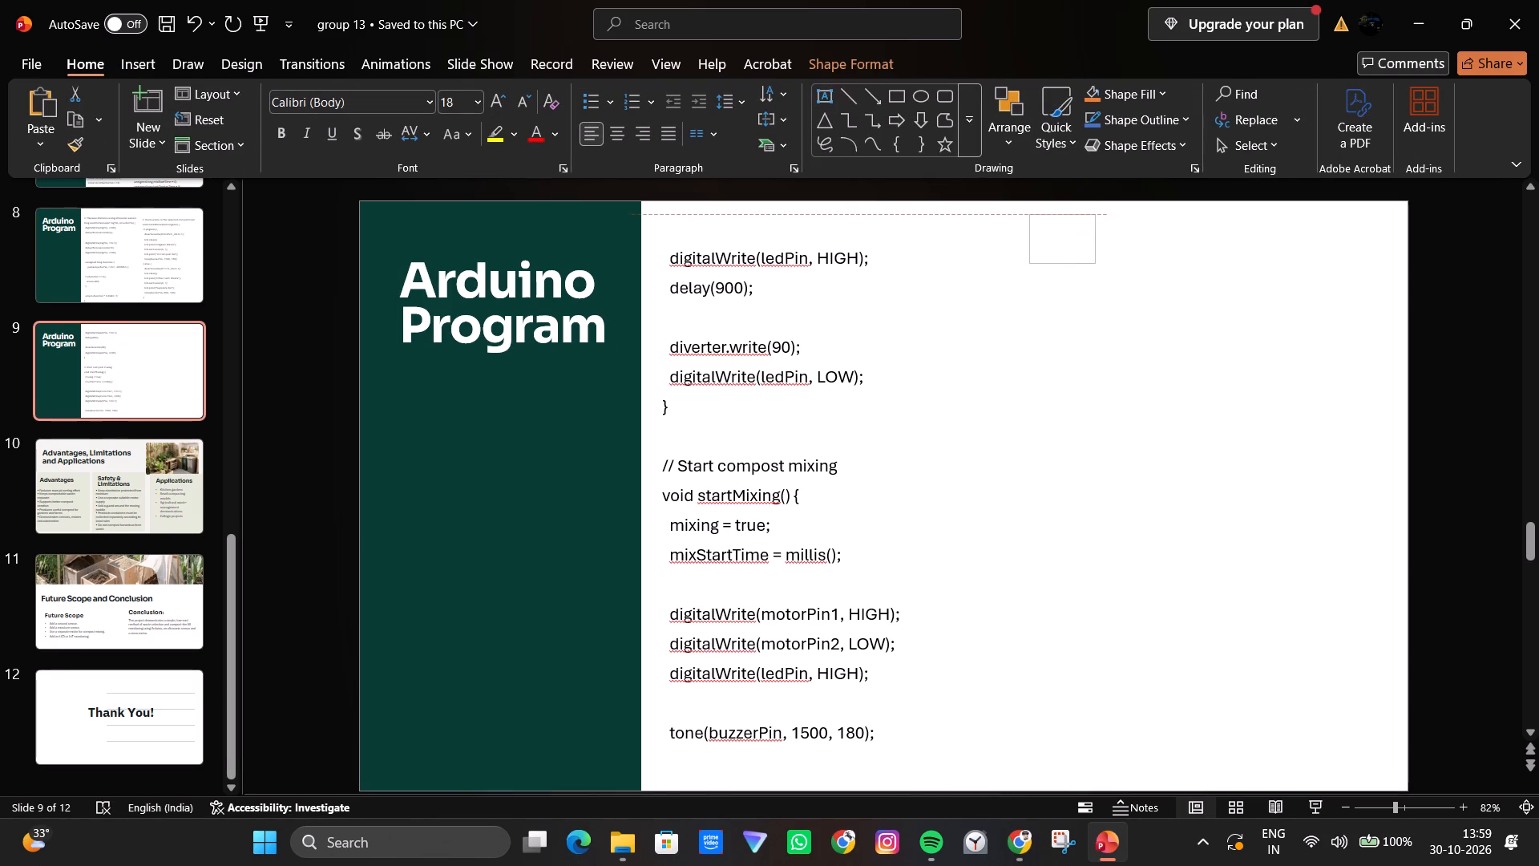
{"action": "left_click_drag", "start_coordinate": [1024, 217], "coordinate": [1019, 214]}
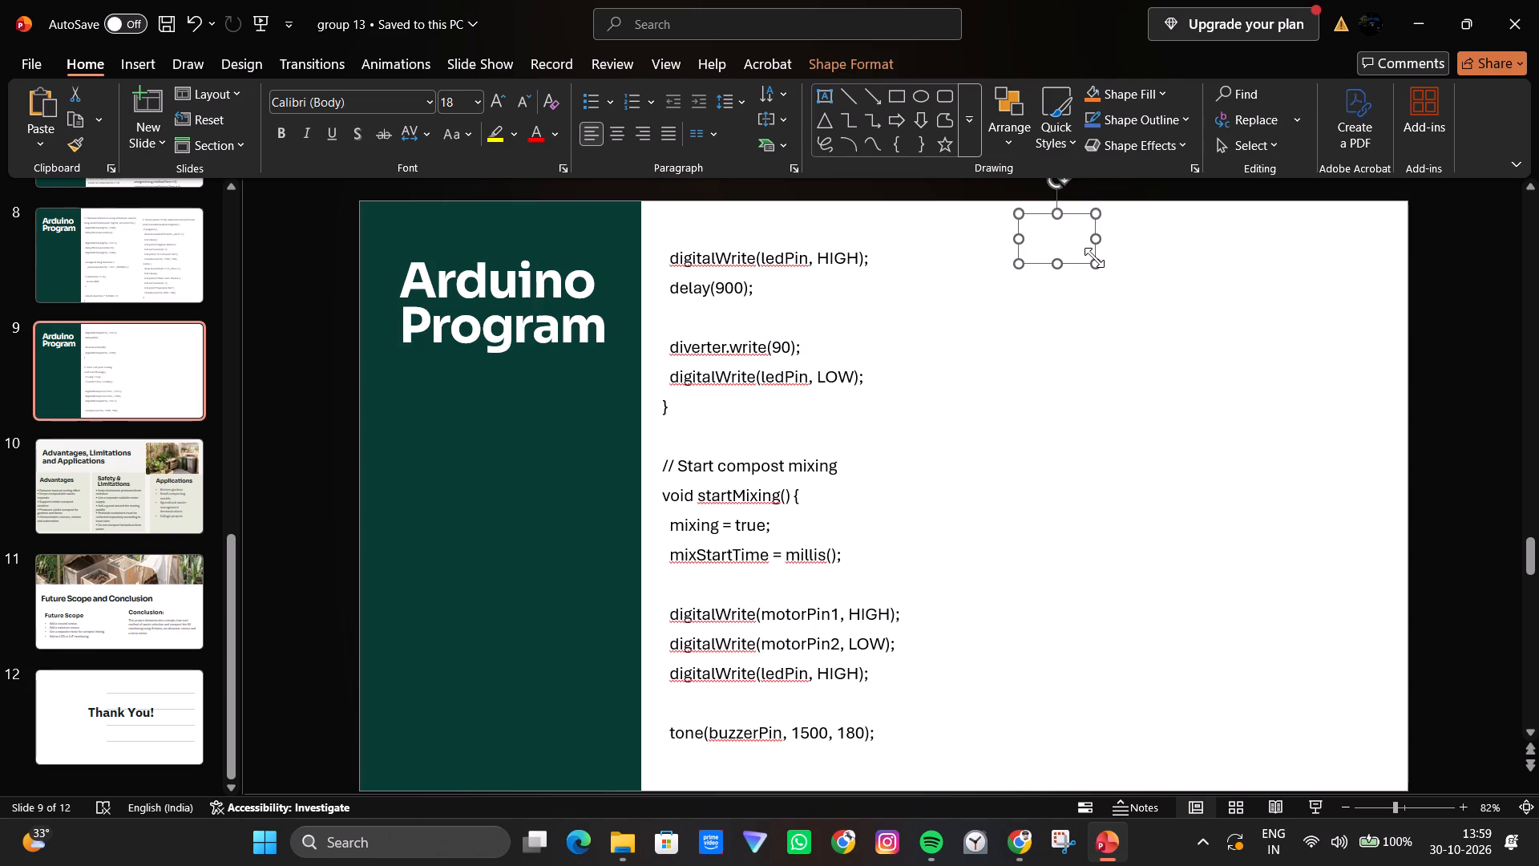
{"action": "left_click_drag", "start_coordinate": [1094, 257], "coordinate": [1381, 743]}
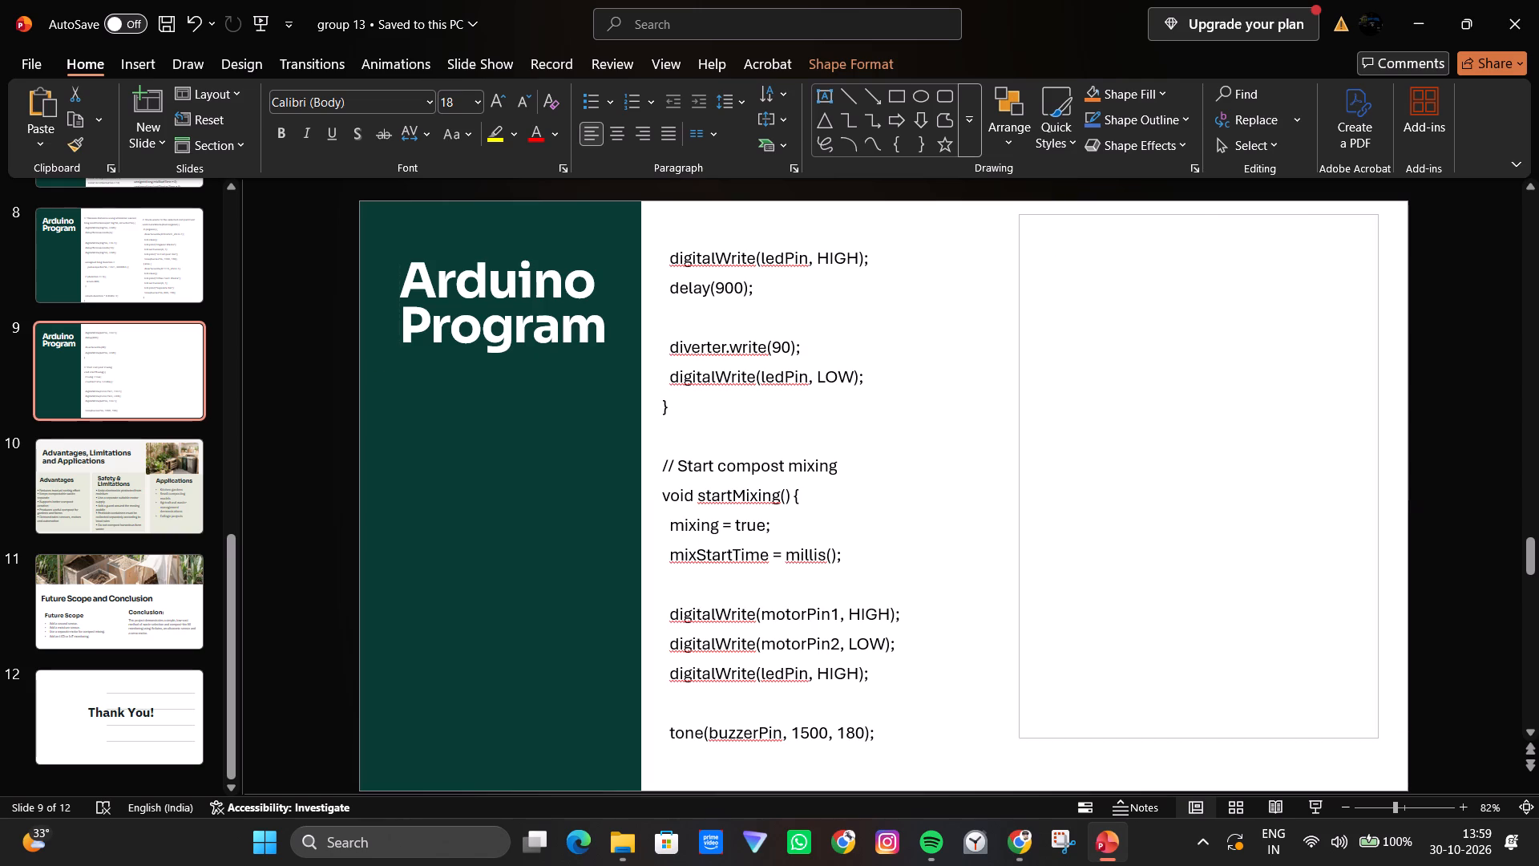
{"action": "left_click_drag", "start_coordinate": [1381, 743], "coordinate": [1390, 758]}
{"action": "left_click", "coordinate": [1051, 215]}
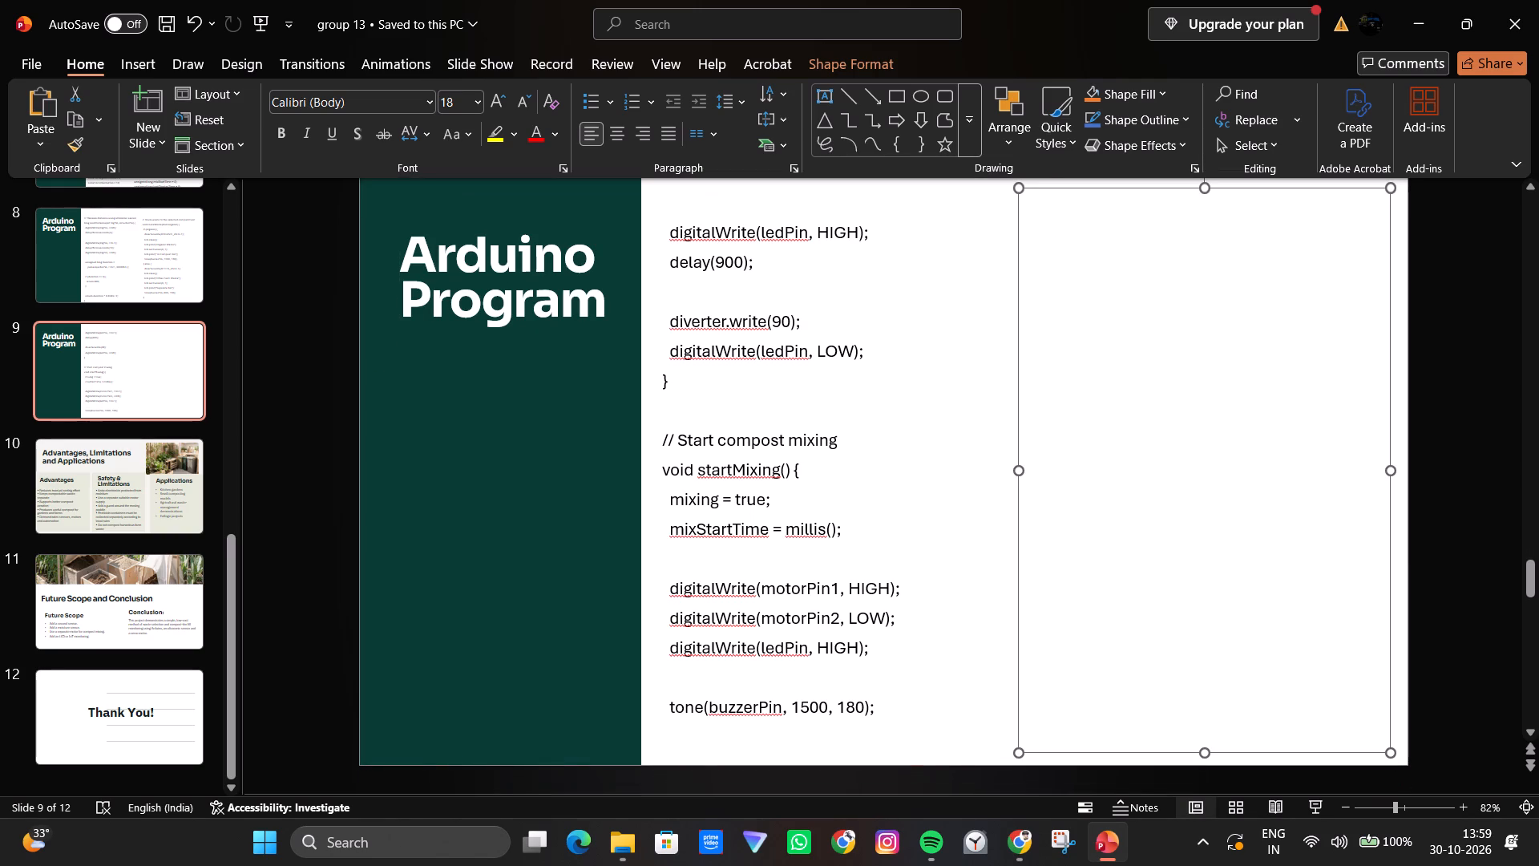
{"action": "double_click", "coordinate": [1039, 215]}
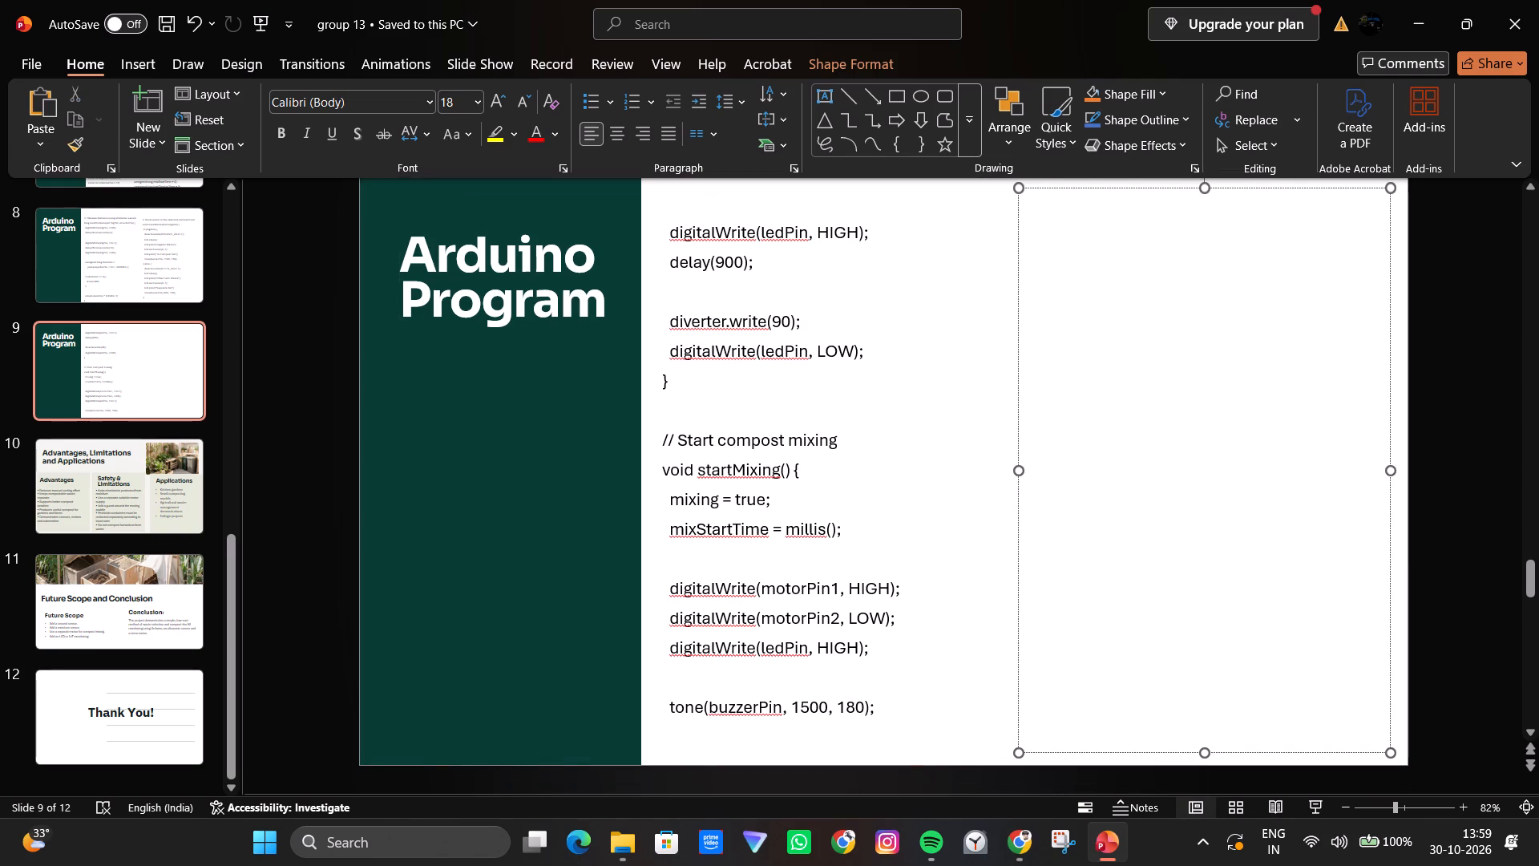
{"action": "key", "text": "ctrl+v"}
Set all the code in slide 9's second text box to font size 16.
{"action": "scroll", "coordinate": [1208, 420], "scroll_direction": "up", "scroll_amount": 7}
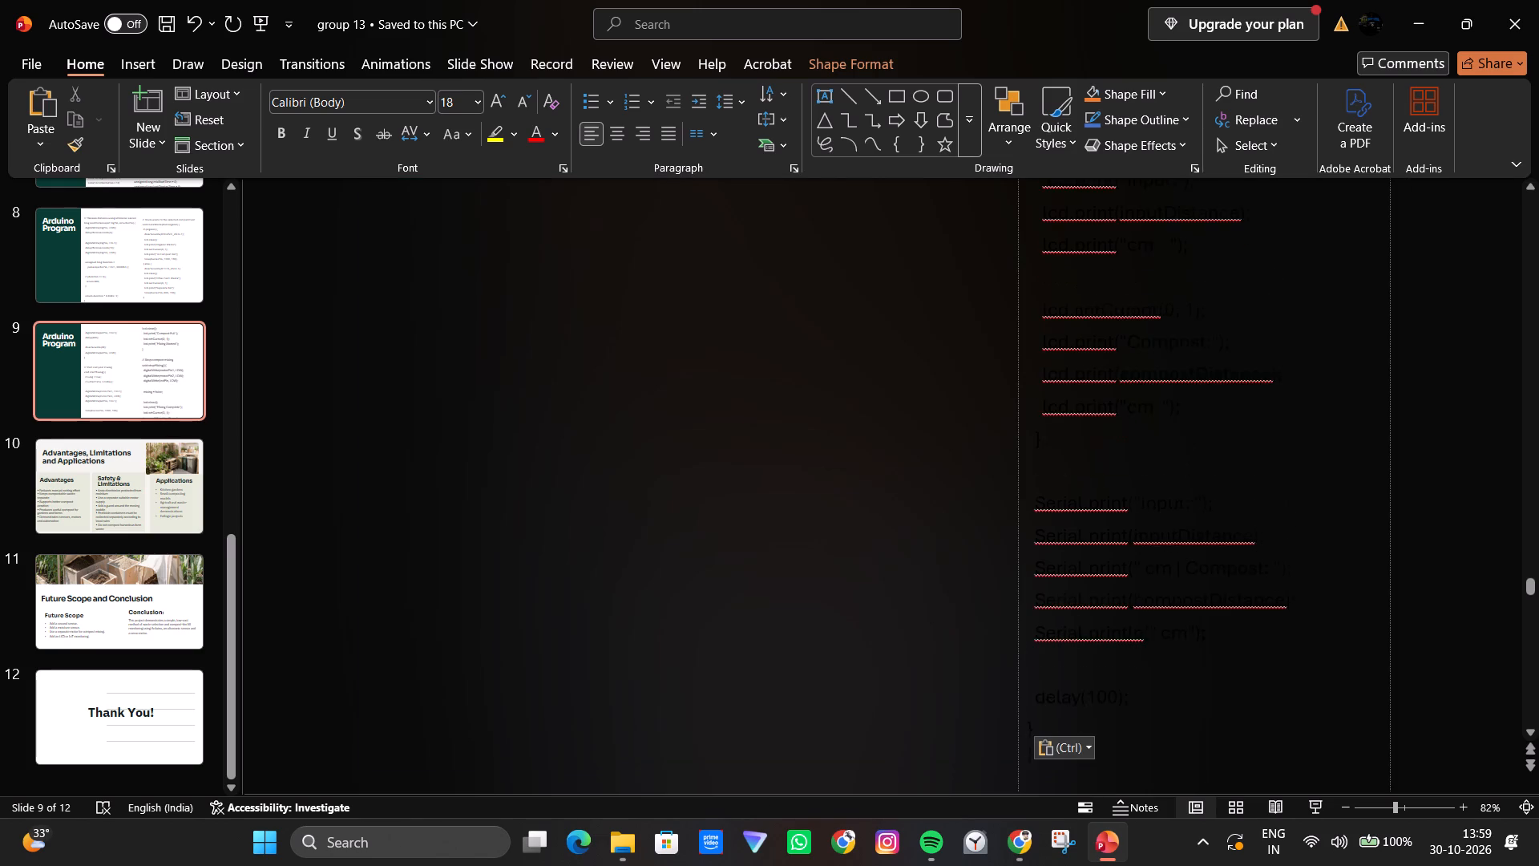
{"action": "scroll", "coordinate": [1208, 420], "scroll_direction": "up", "scroll_amount": 20}
{"action": "scroll", "coordinate": [1208, 420], "scroll_direction": "up", "scroll_amount": 14}
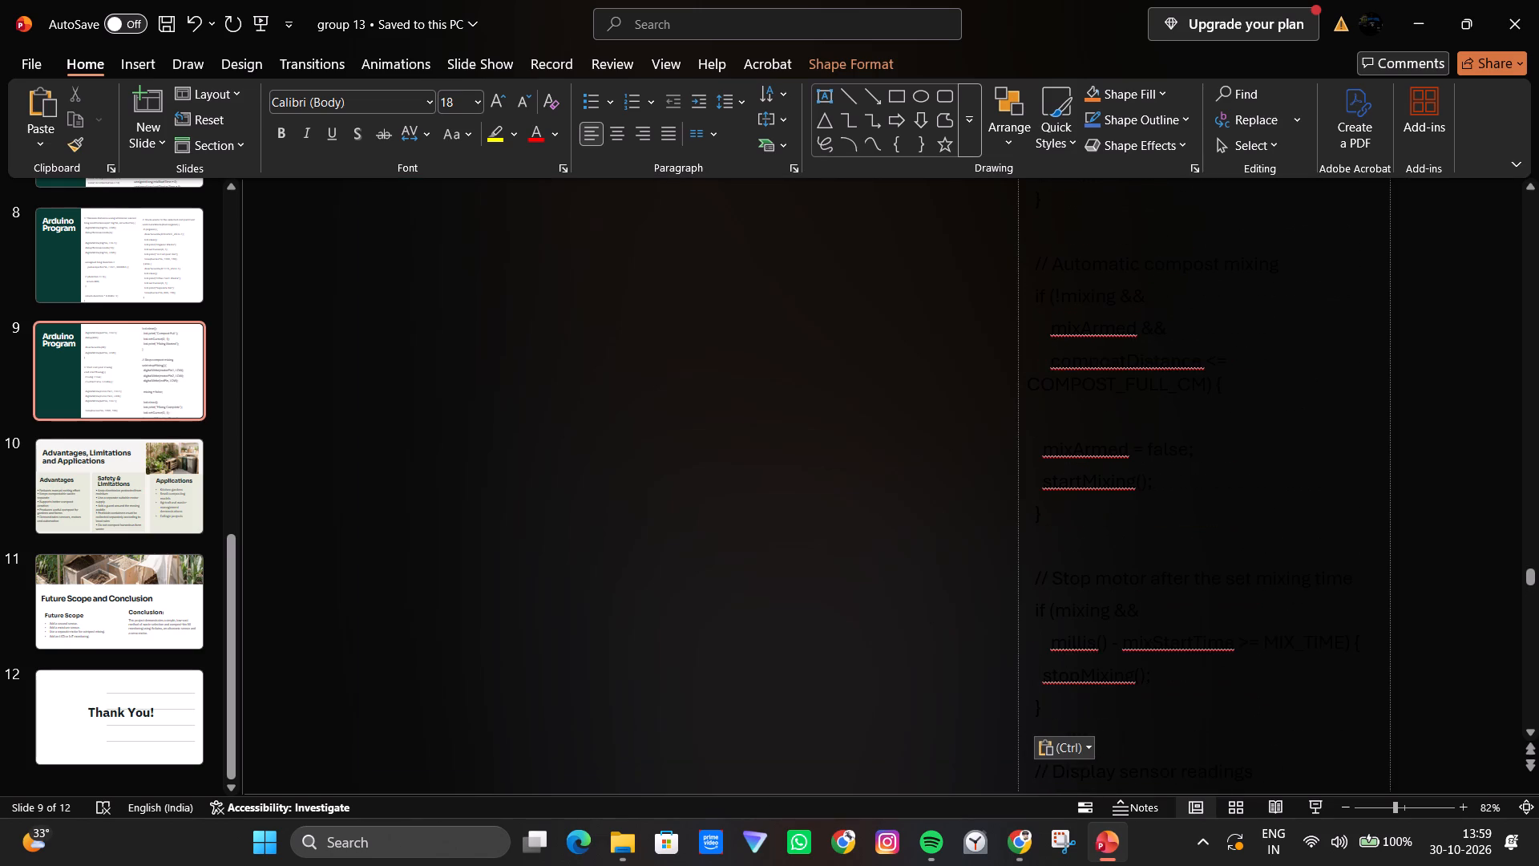
{"action": "double_click", "coordinate": [1145, 366]}
{"action": "key", "text": "ctrl+a"}
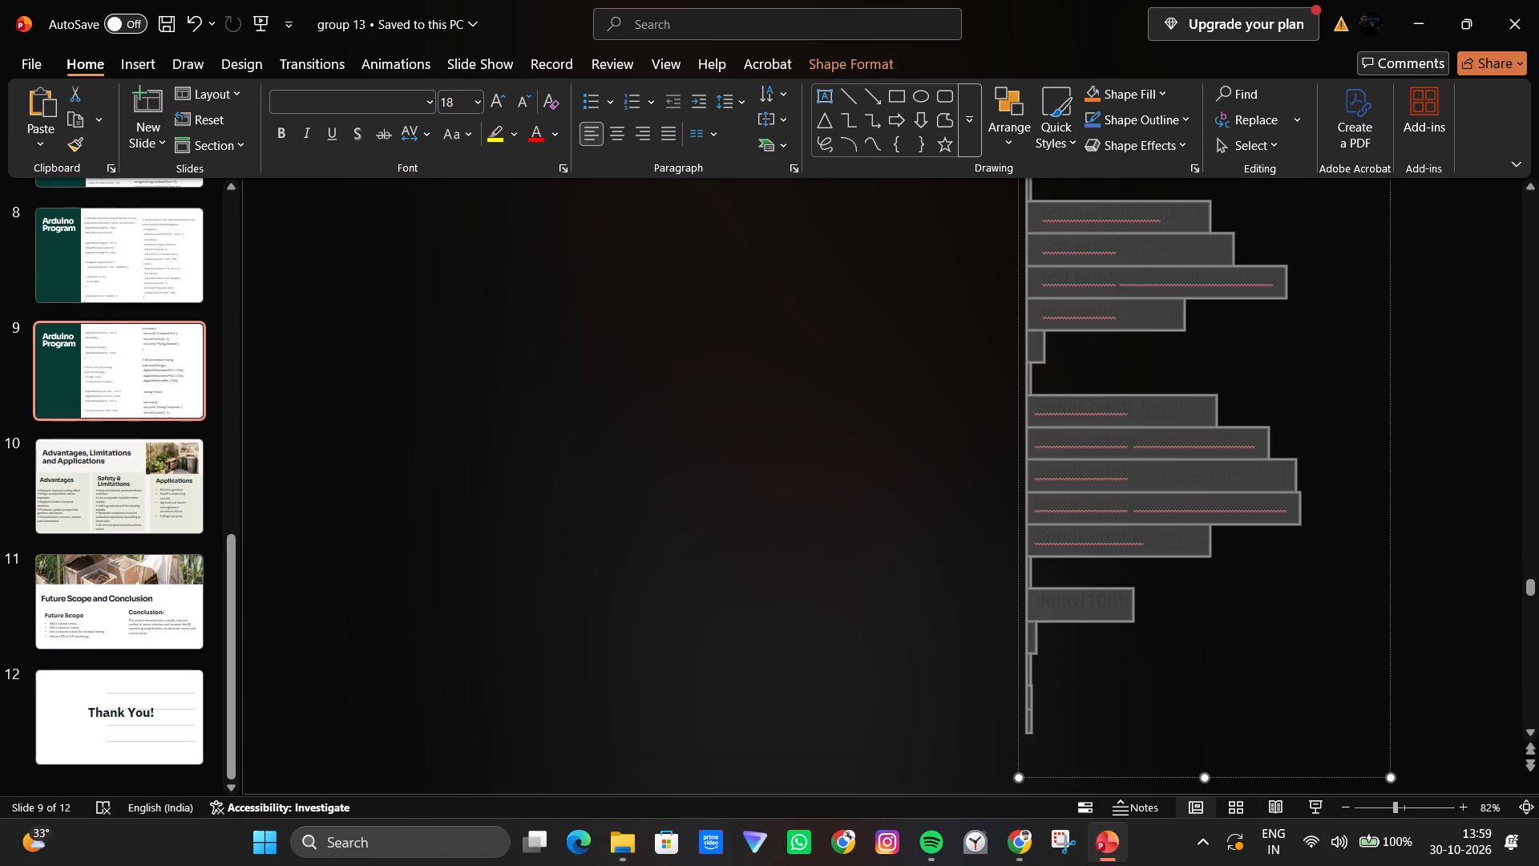
{"action": "left_click", "coordinate": [475, 103]}
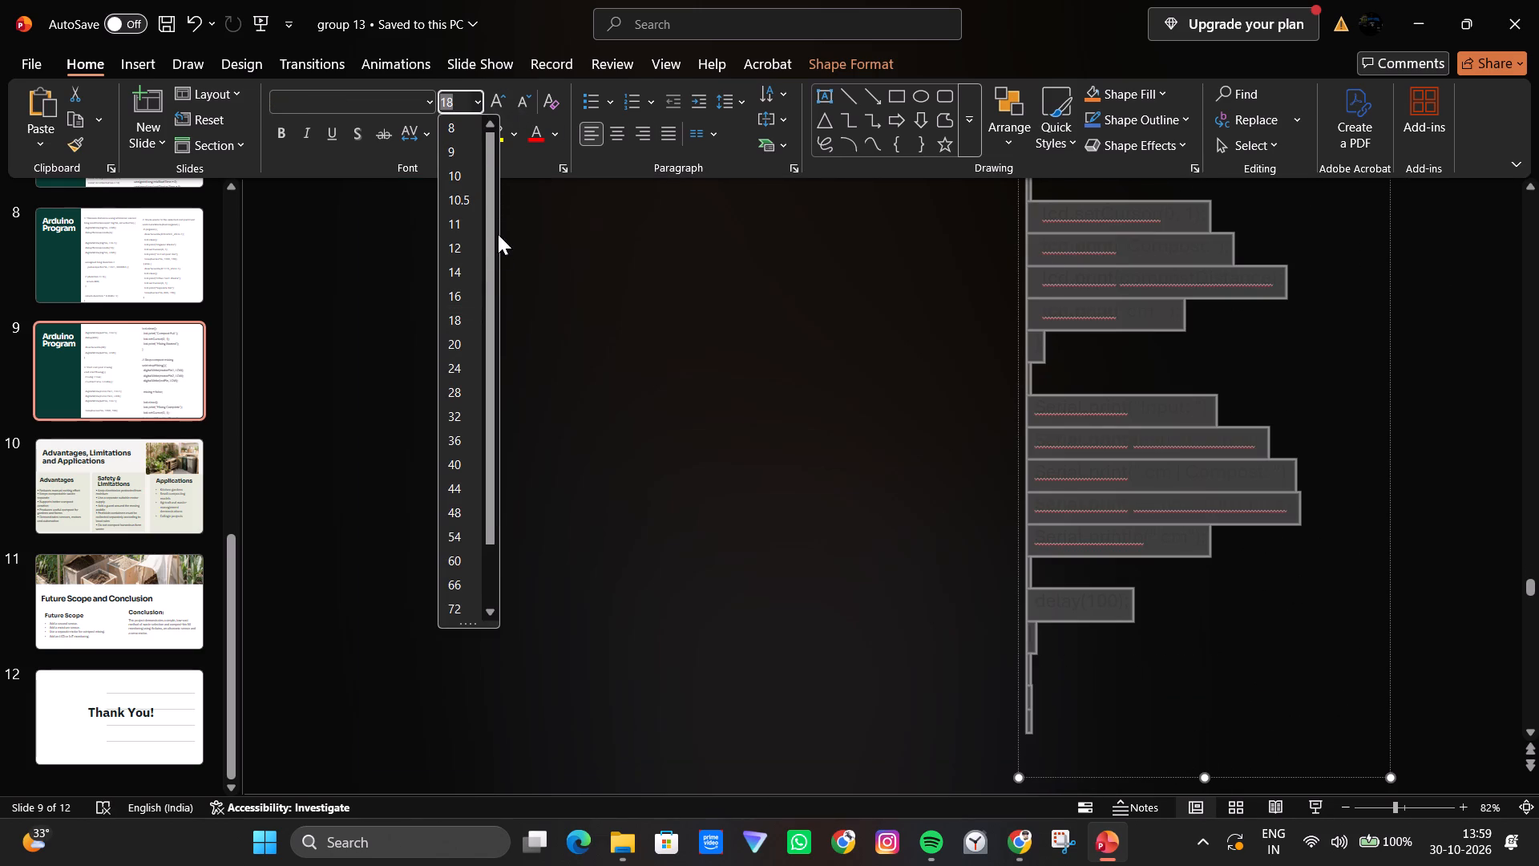
{"action": "left_click", "coordinate": [461, 298]}
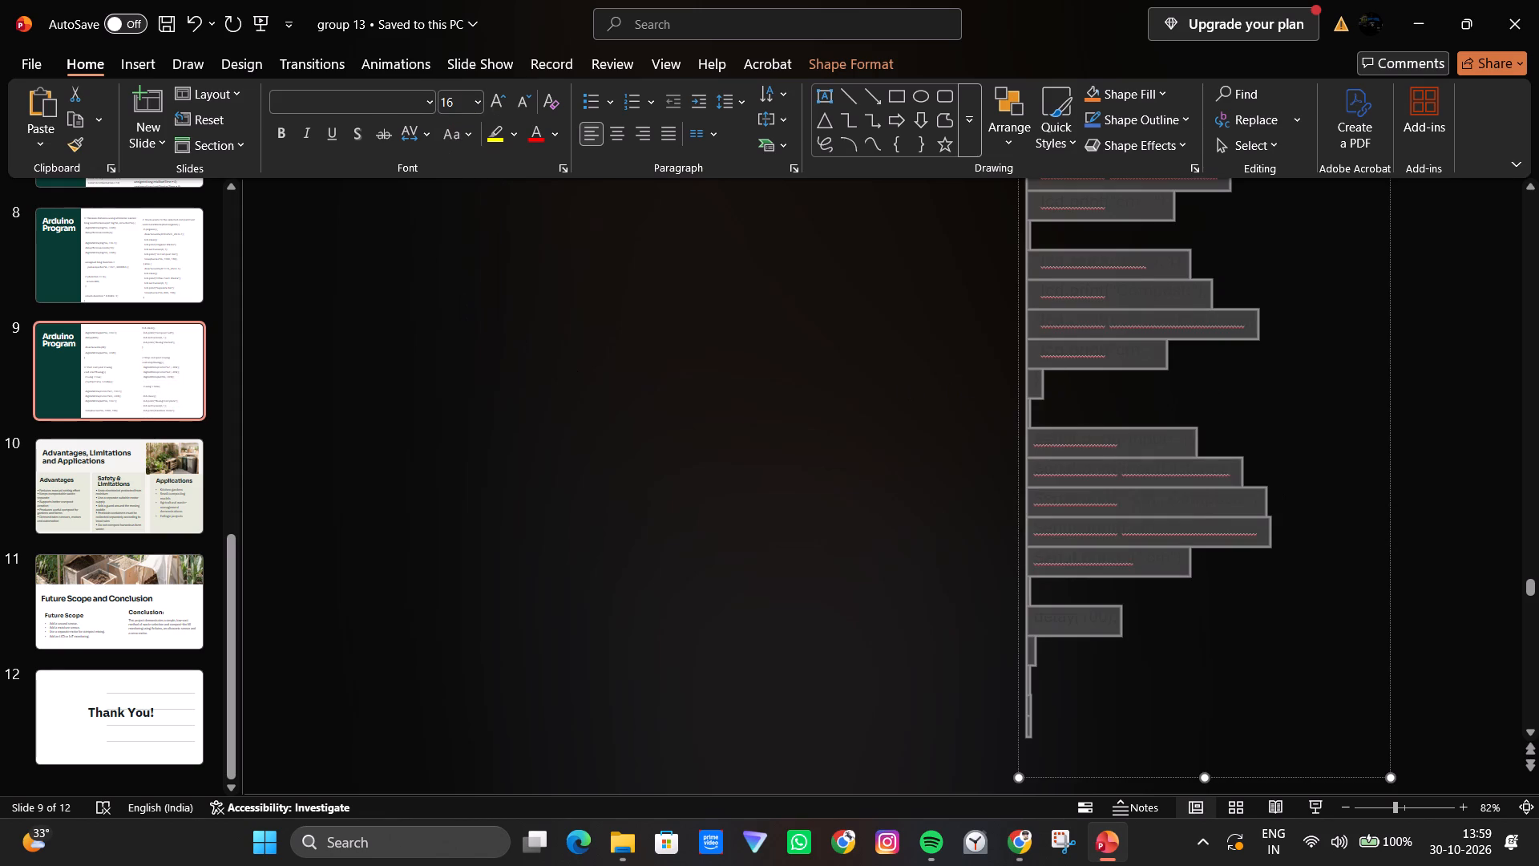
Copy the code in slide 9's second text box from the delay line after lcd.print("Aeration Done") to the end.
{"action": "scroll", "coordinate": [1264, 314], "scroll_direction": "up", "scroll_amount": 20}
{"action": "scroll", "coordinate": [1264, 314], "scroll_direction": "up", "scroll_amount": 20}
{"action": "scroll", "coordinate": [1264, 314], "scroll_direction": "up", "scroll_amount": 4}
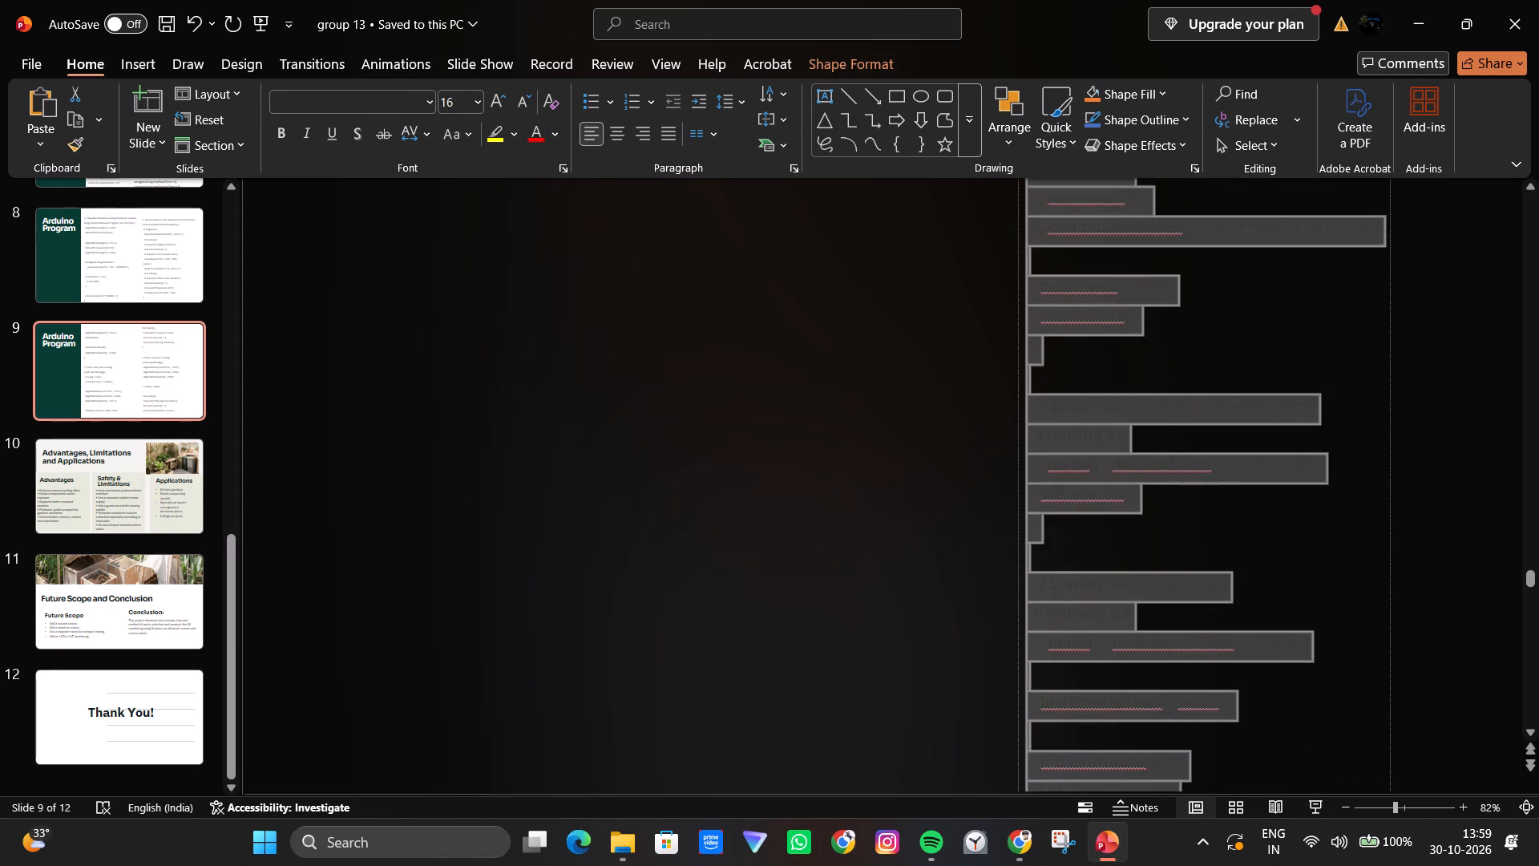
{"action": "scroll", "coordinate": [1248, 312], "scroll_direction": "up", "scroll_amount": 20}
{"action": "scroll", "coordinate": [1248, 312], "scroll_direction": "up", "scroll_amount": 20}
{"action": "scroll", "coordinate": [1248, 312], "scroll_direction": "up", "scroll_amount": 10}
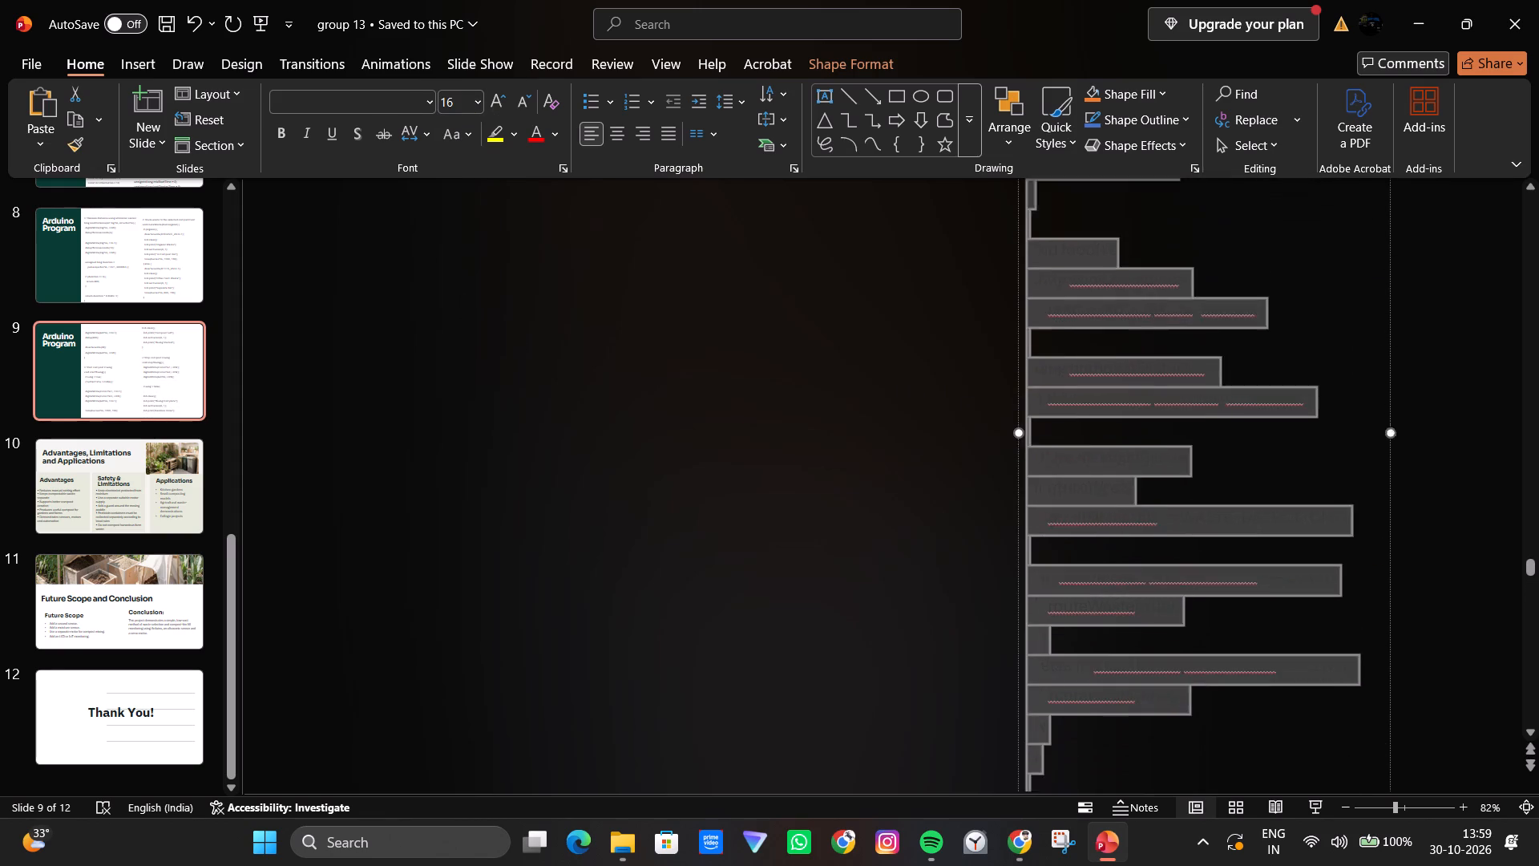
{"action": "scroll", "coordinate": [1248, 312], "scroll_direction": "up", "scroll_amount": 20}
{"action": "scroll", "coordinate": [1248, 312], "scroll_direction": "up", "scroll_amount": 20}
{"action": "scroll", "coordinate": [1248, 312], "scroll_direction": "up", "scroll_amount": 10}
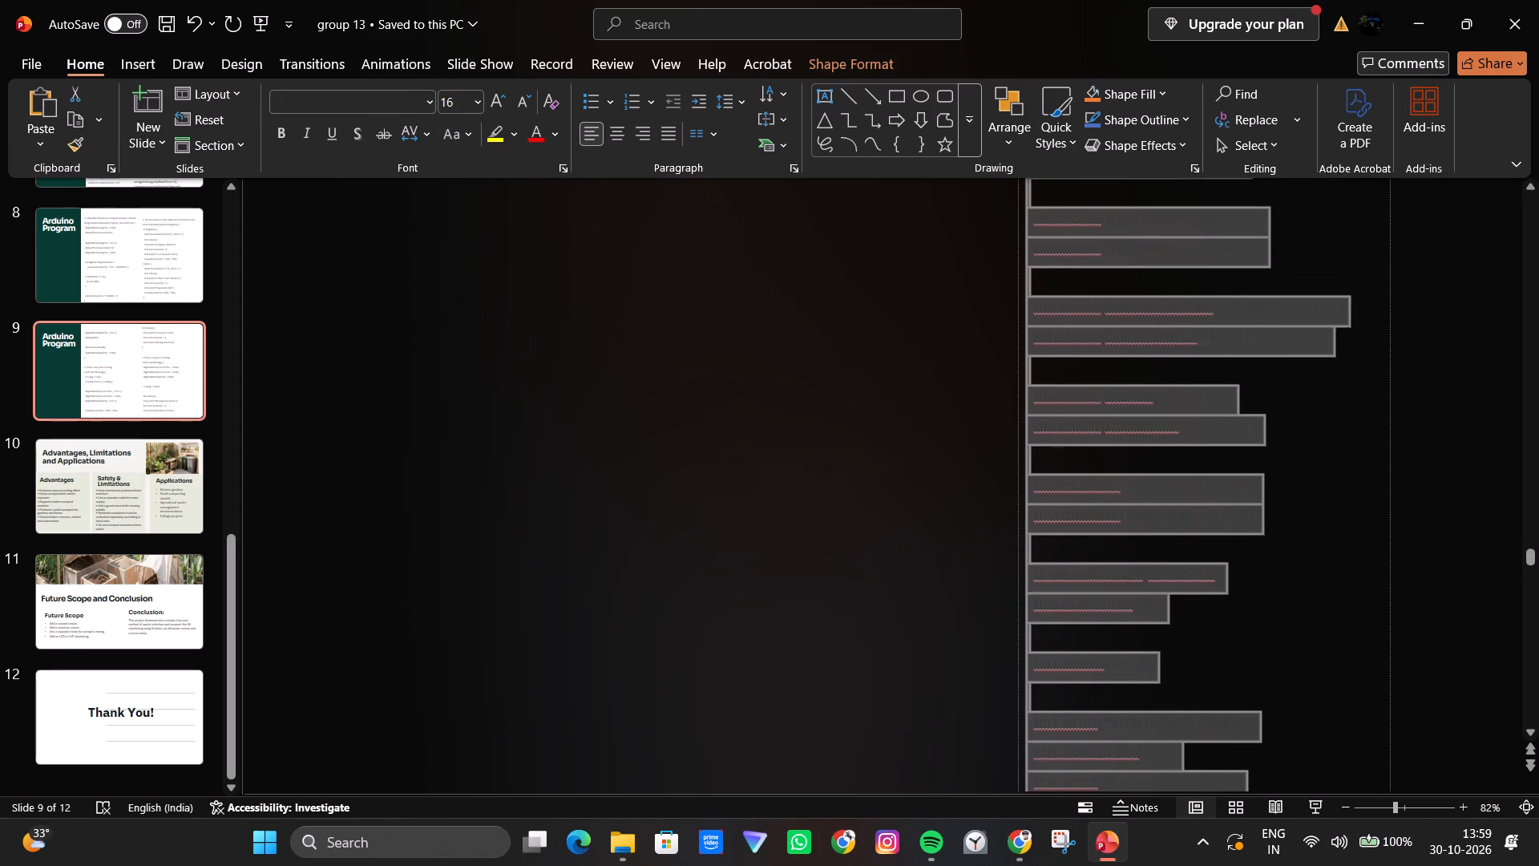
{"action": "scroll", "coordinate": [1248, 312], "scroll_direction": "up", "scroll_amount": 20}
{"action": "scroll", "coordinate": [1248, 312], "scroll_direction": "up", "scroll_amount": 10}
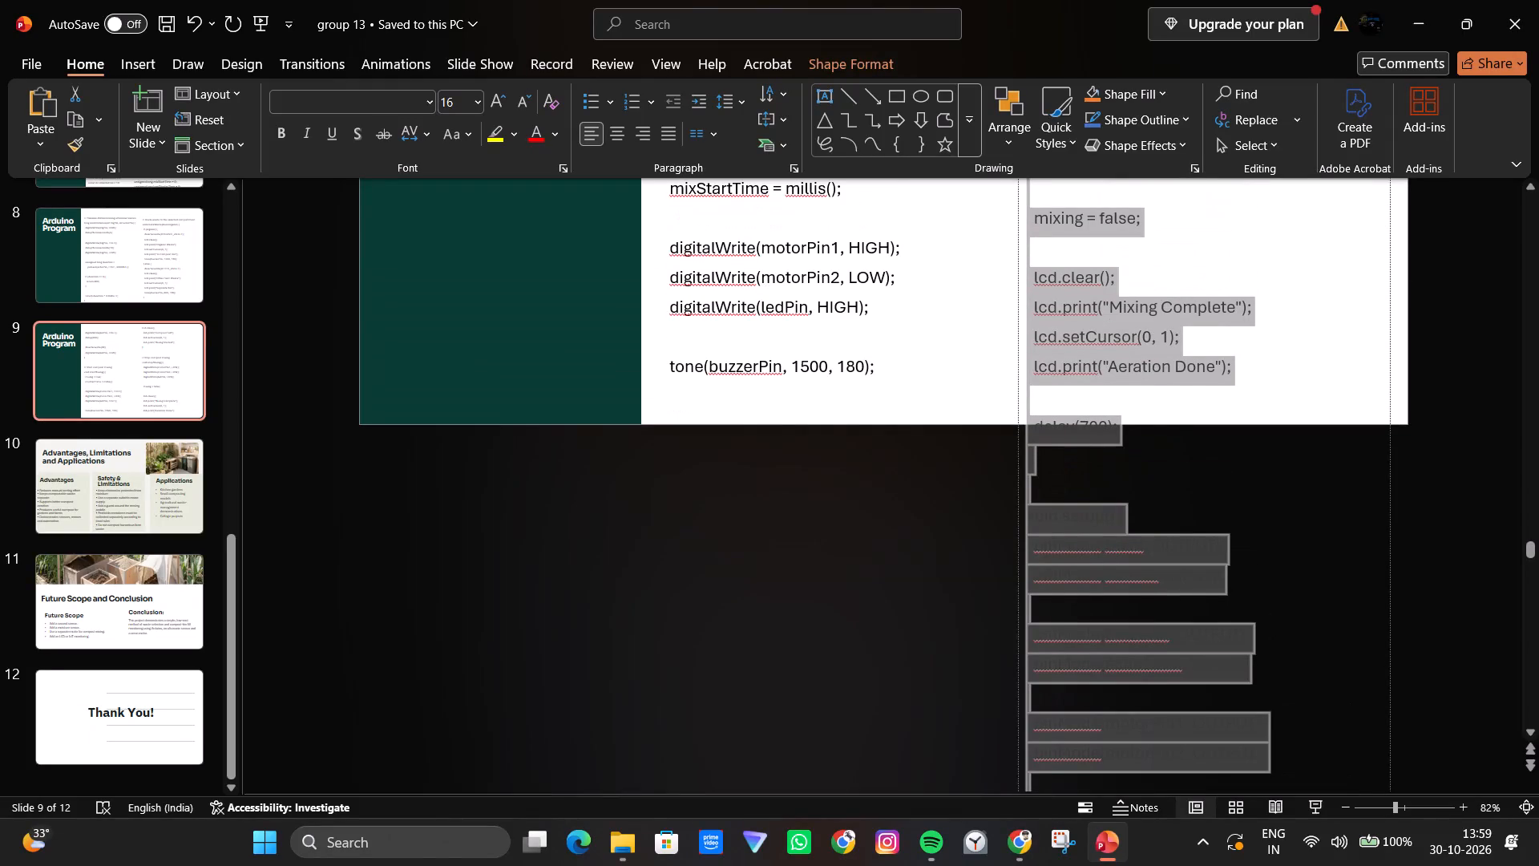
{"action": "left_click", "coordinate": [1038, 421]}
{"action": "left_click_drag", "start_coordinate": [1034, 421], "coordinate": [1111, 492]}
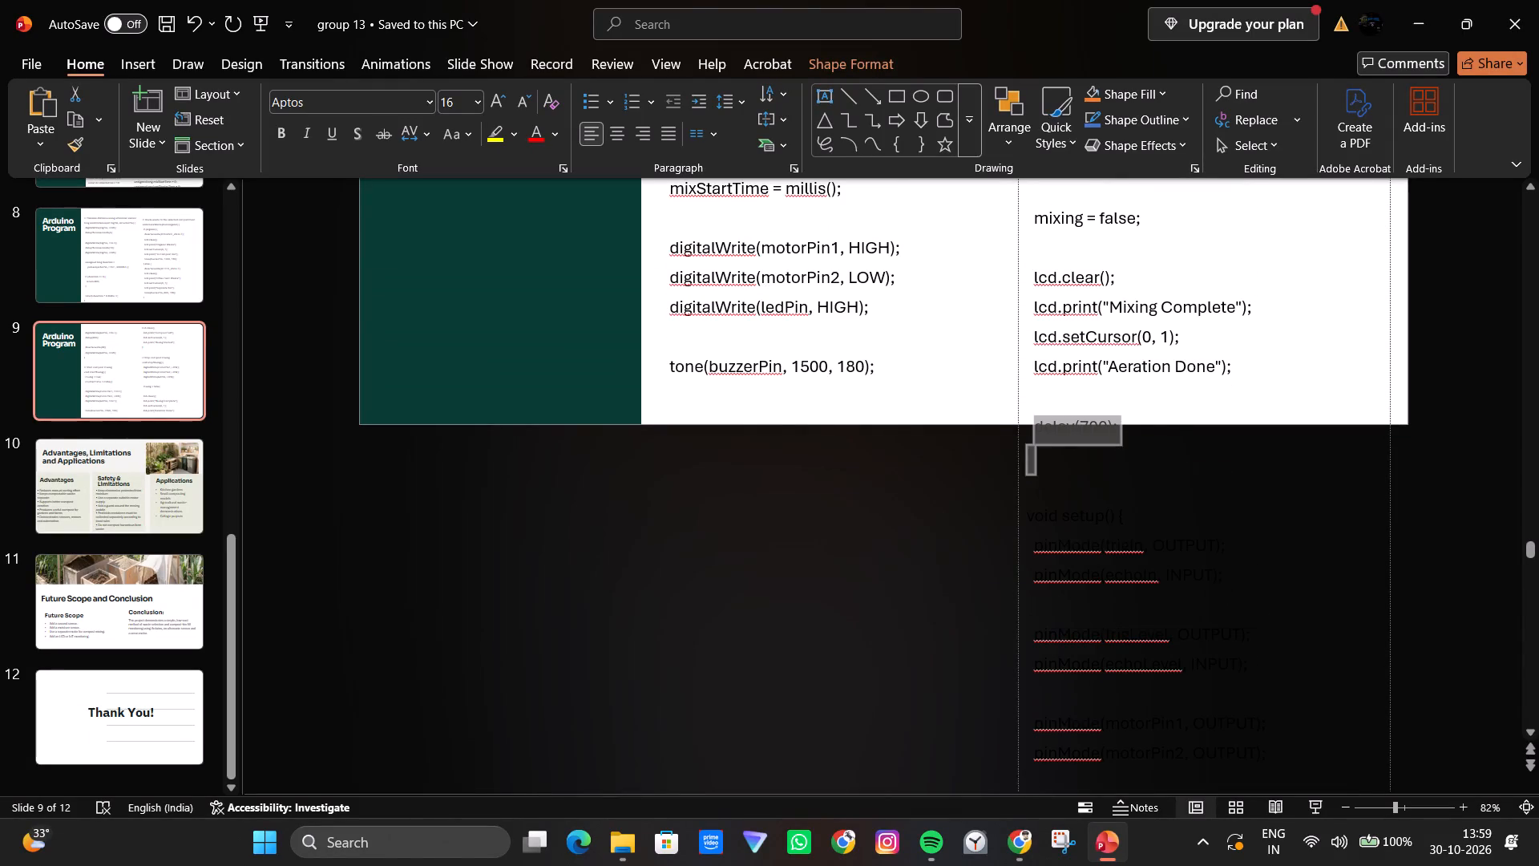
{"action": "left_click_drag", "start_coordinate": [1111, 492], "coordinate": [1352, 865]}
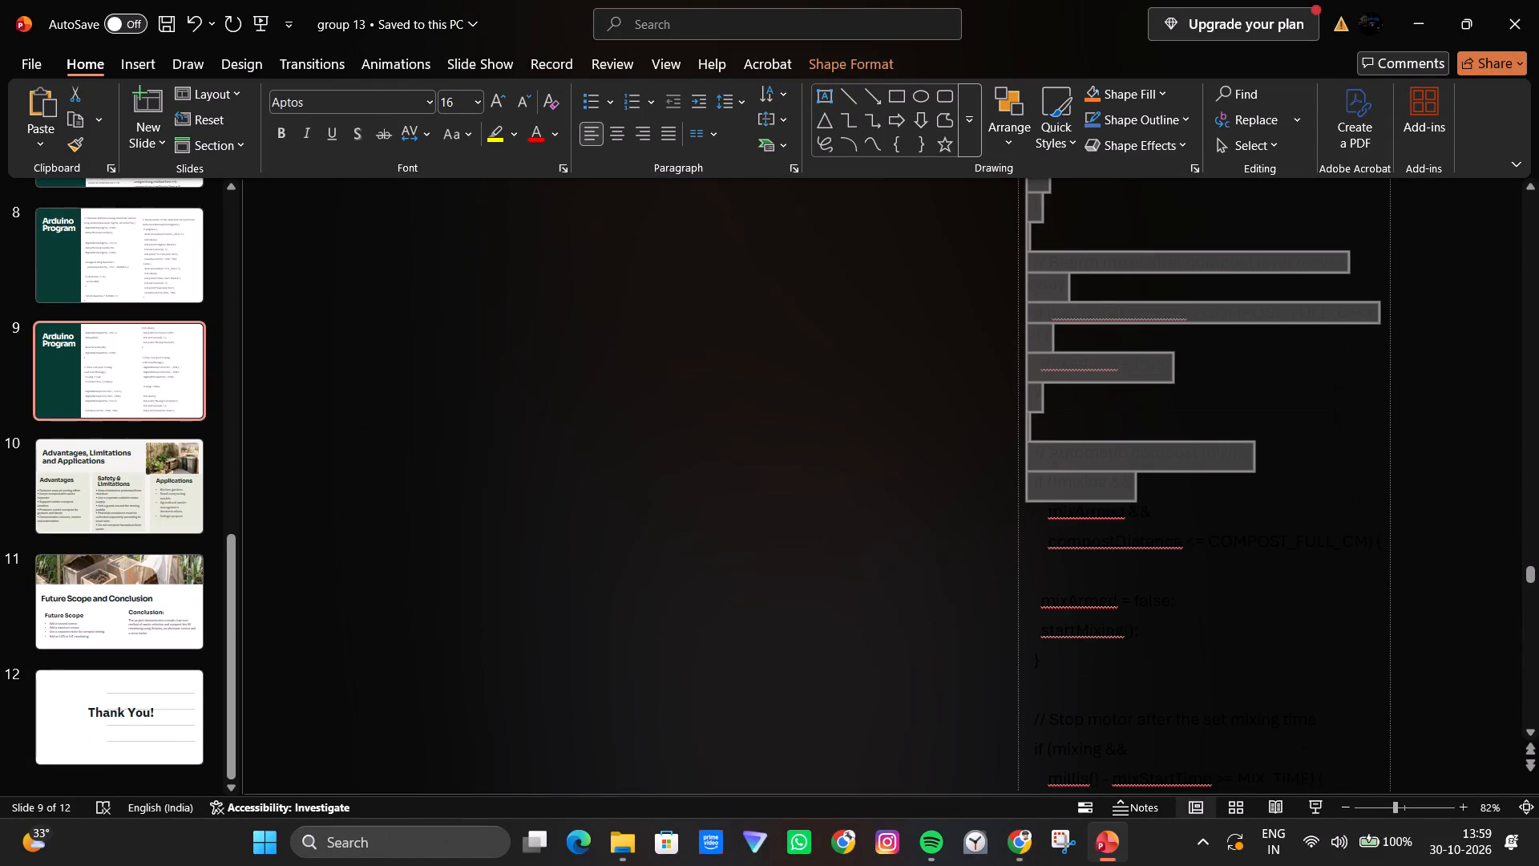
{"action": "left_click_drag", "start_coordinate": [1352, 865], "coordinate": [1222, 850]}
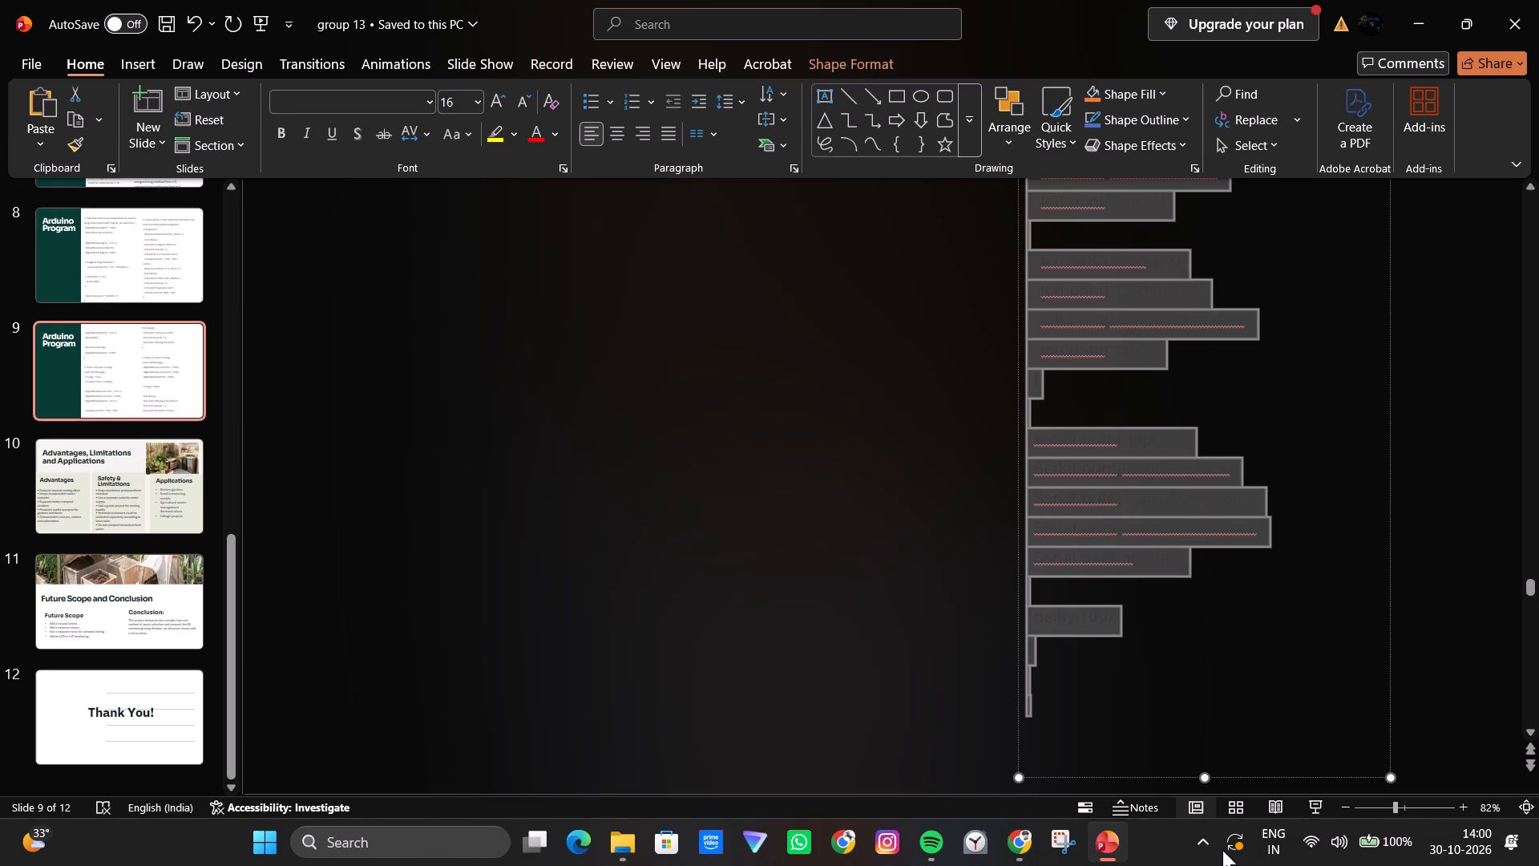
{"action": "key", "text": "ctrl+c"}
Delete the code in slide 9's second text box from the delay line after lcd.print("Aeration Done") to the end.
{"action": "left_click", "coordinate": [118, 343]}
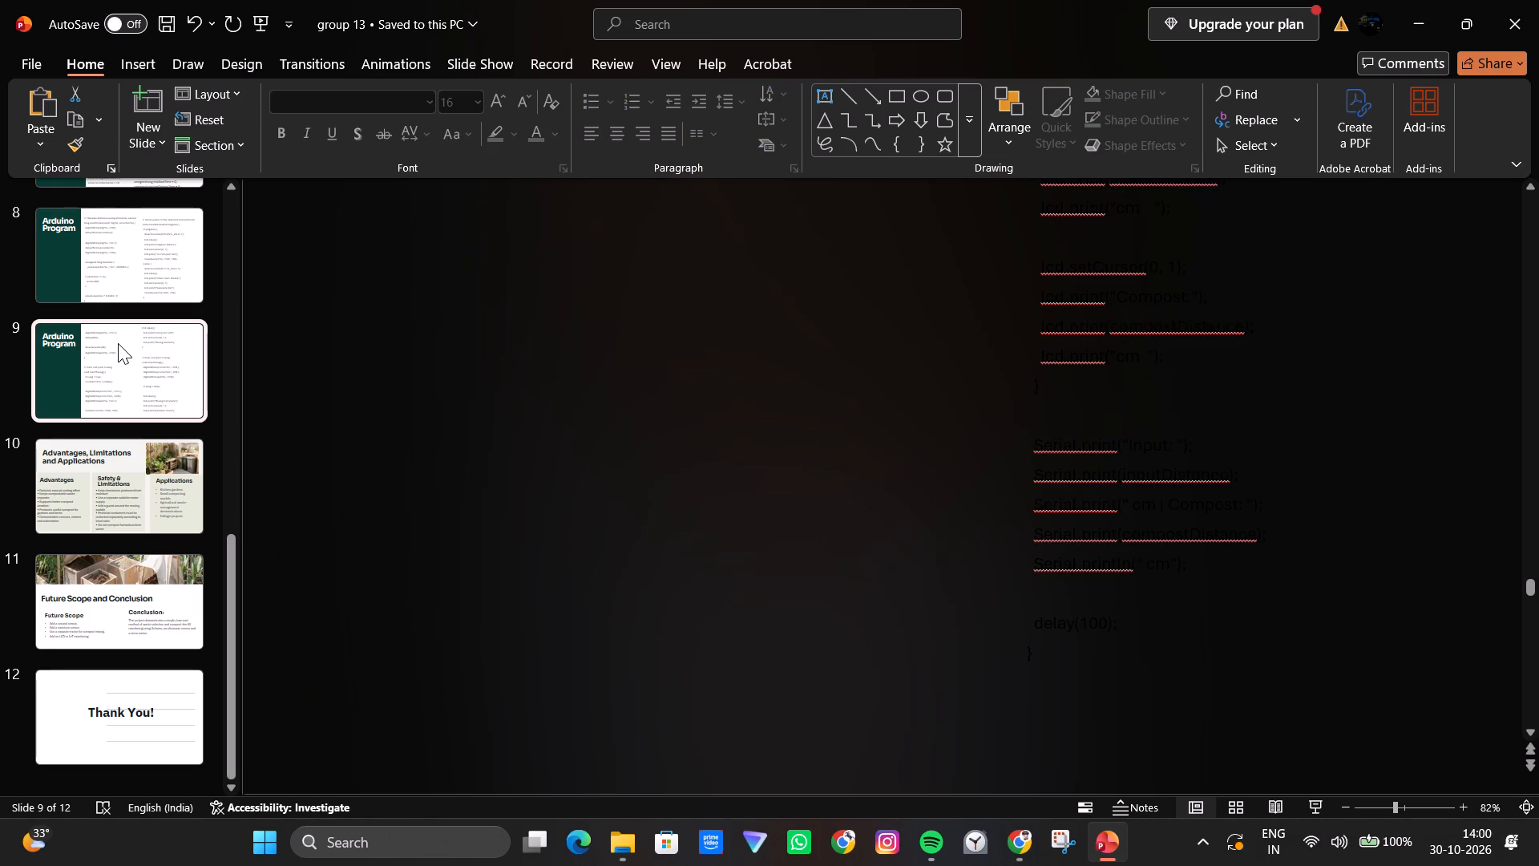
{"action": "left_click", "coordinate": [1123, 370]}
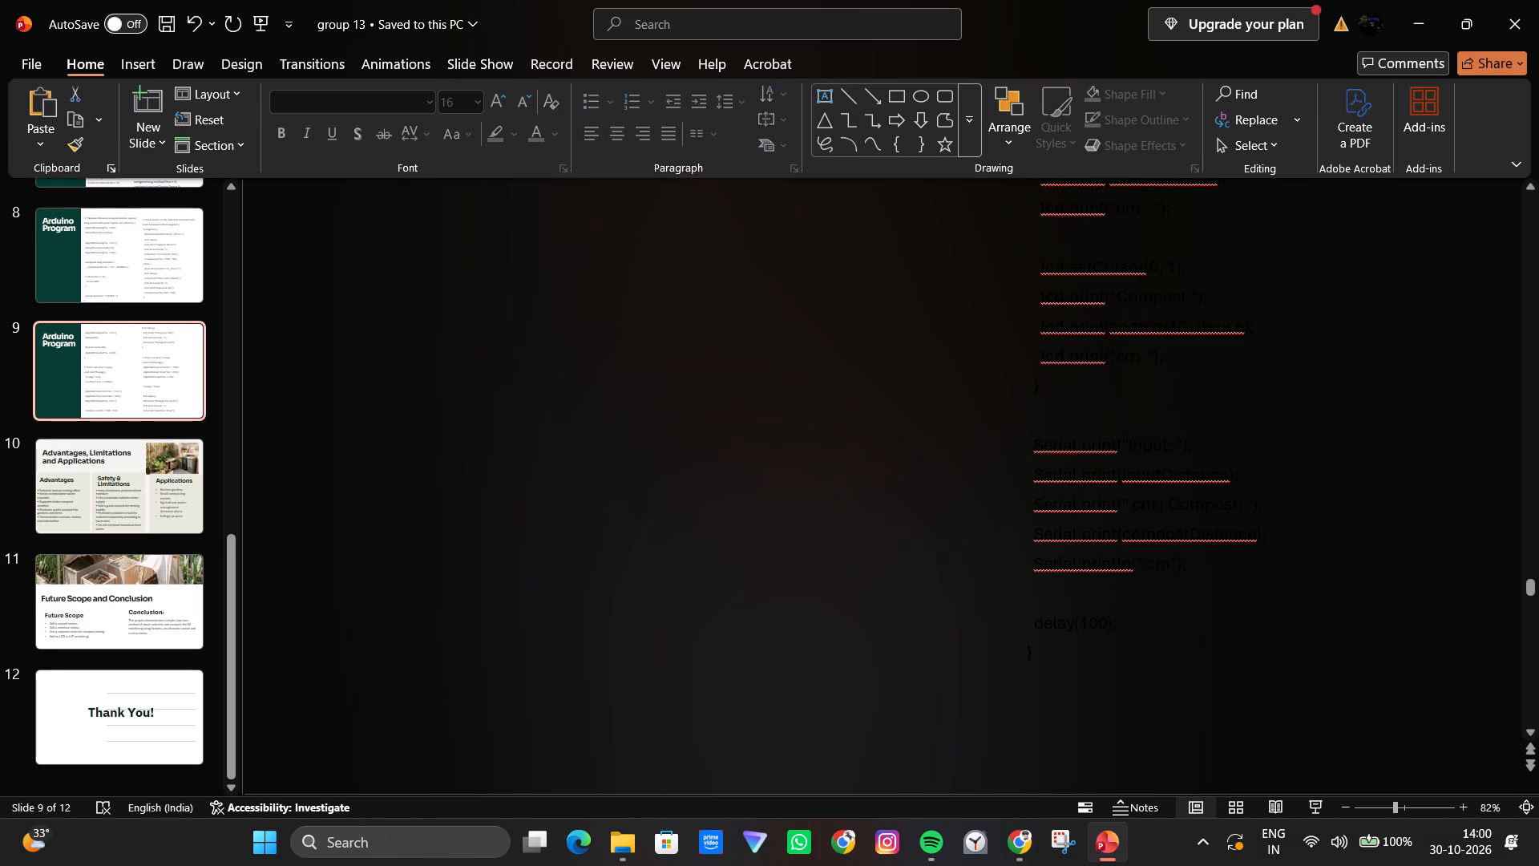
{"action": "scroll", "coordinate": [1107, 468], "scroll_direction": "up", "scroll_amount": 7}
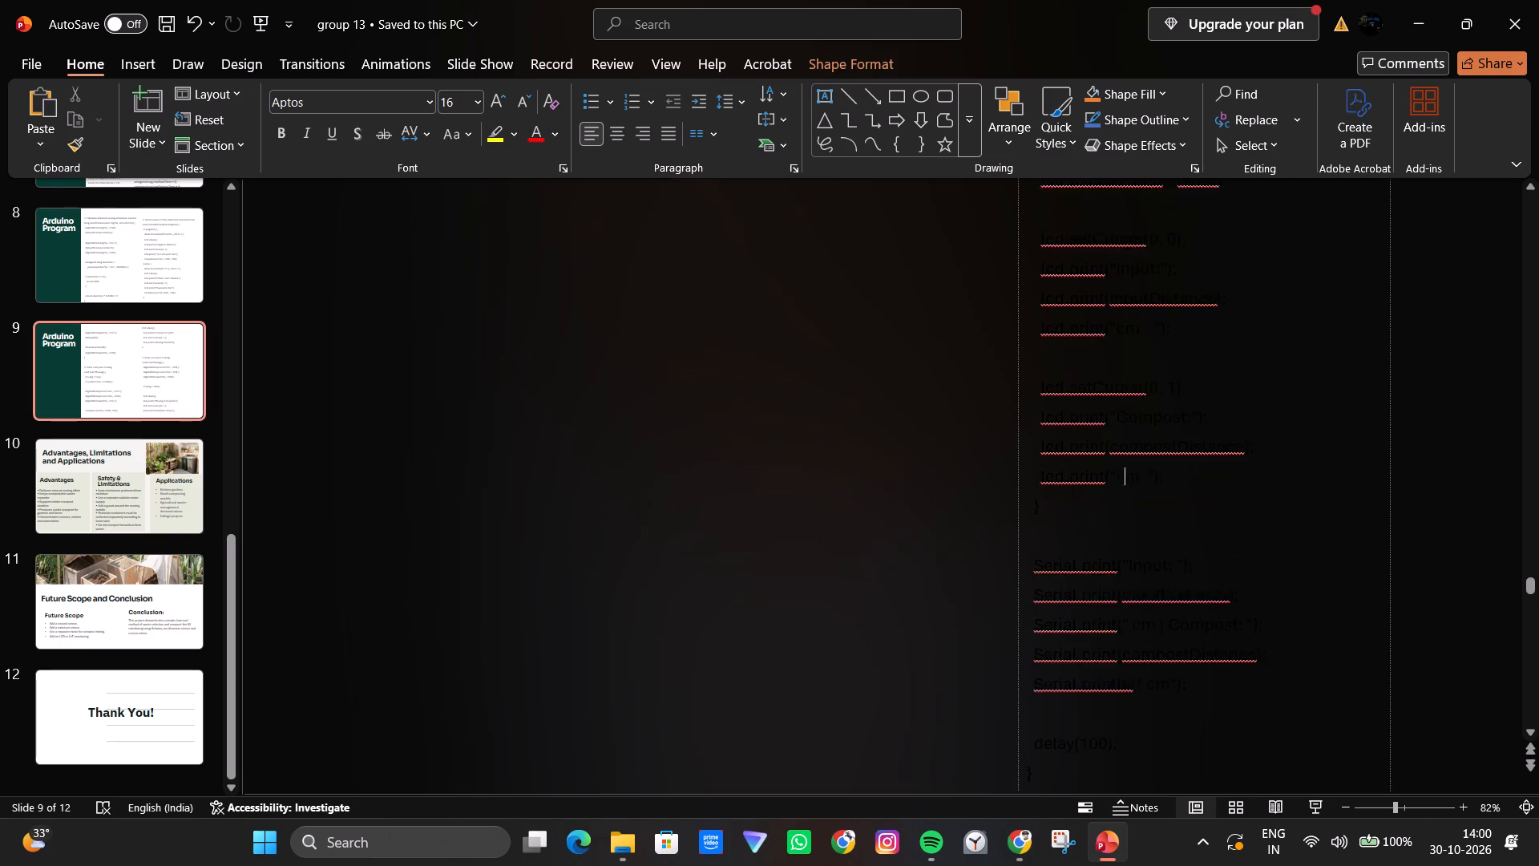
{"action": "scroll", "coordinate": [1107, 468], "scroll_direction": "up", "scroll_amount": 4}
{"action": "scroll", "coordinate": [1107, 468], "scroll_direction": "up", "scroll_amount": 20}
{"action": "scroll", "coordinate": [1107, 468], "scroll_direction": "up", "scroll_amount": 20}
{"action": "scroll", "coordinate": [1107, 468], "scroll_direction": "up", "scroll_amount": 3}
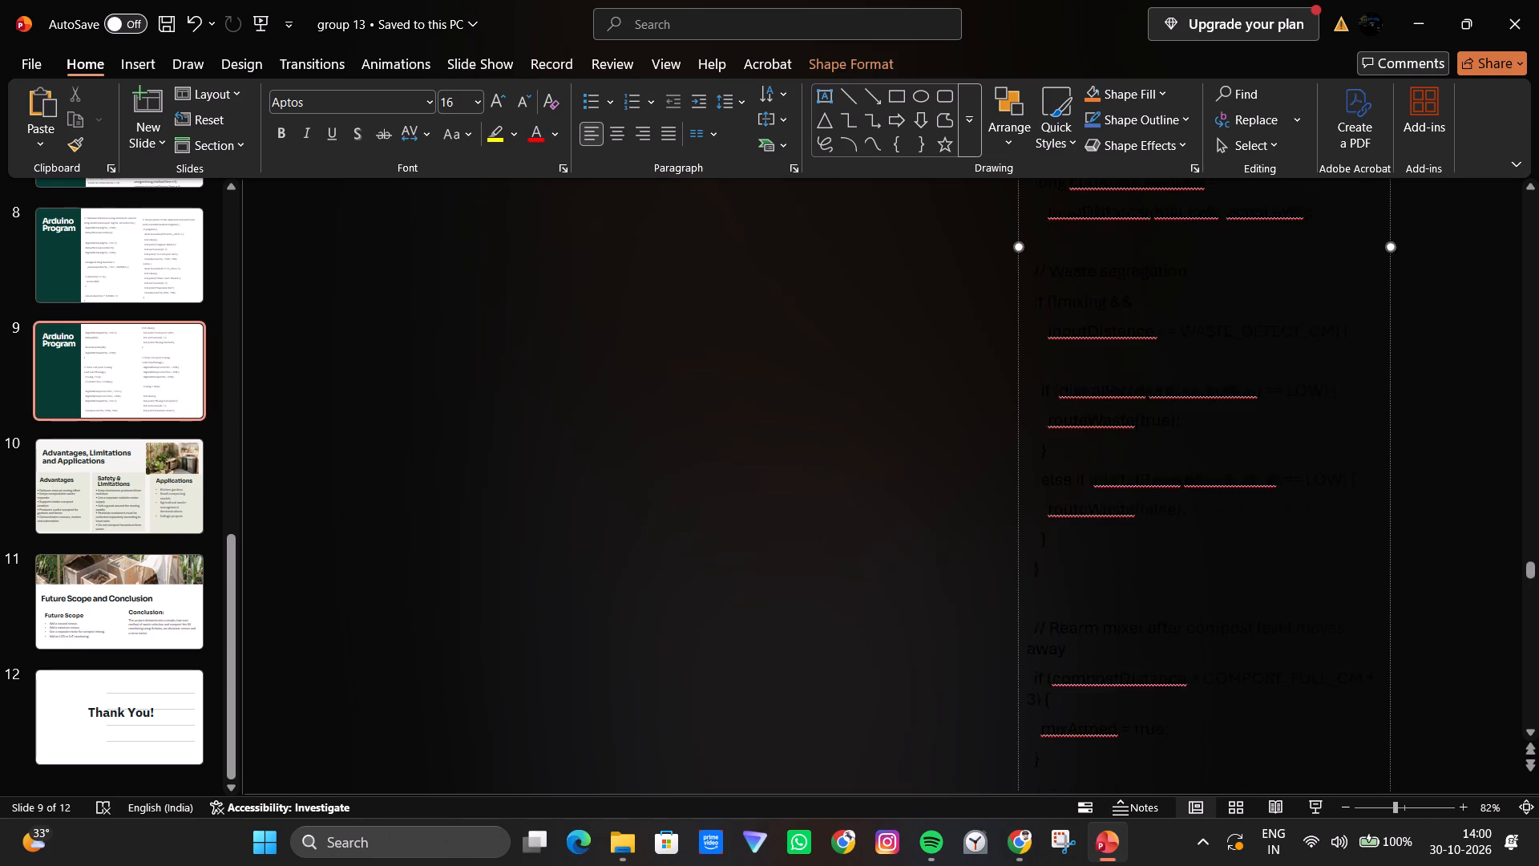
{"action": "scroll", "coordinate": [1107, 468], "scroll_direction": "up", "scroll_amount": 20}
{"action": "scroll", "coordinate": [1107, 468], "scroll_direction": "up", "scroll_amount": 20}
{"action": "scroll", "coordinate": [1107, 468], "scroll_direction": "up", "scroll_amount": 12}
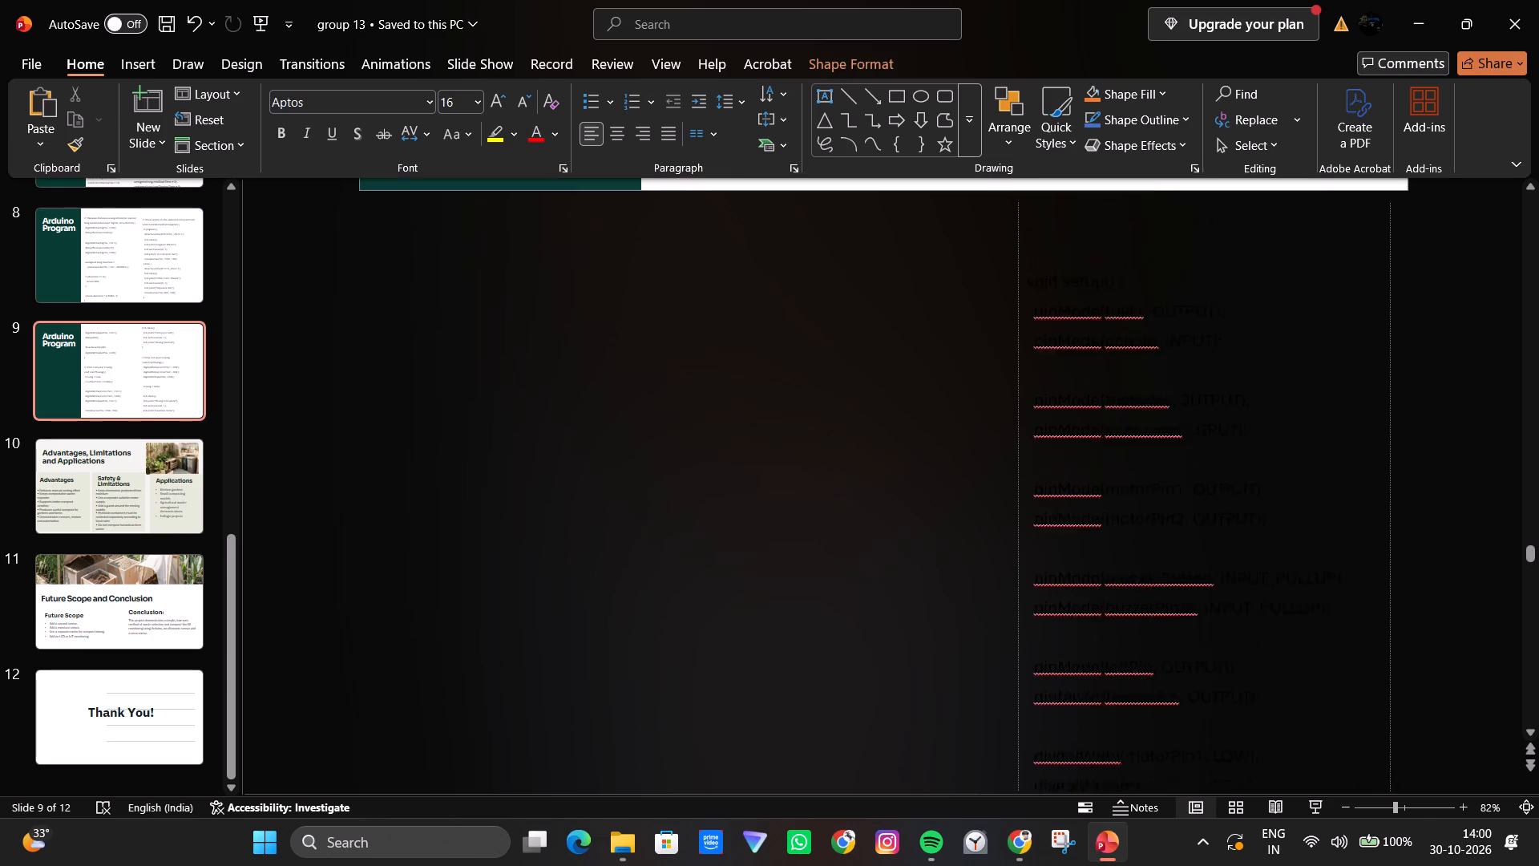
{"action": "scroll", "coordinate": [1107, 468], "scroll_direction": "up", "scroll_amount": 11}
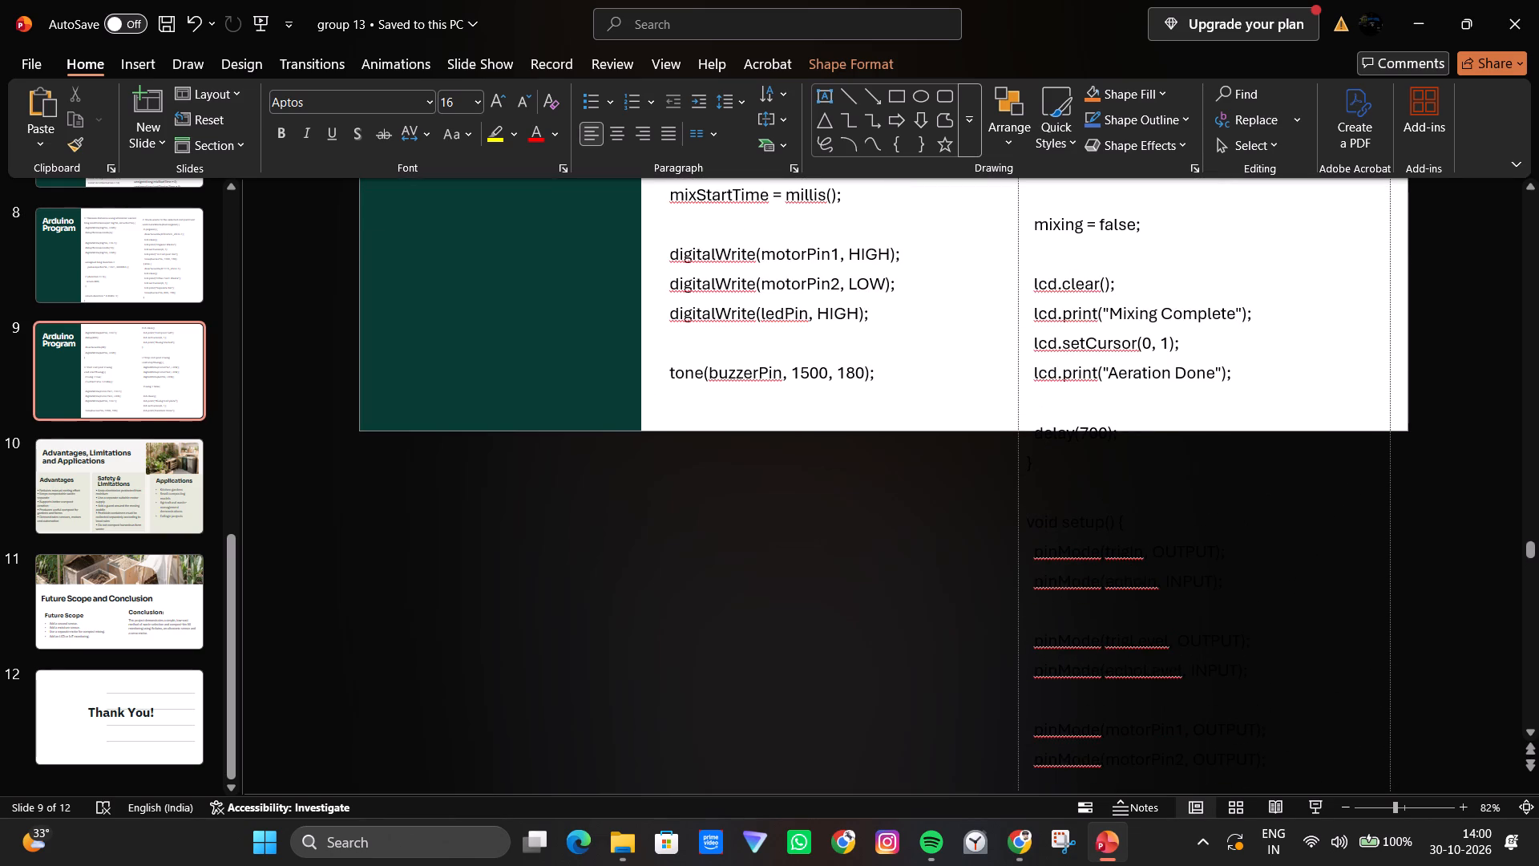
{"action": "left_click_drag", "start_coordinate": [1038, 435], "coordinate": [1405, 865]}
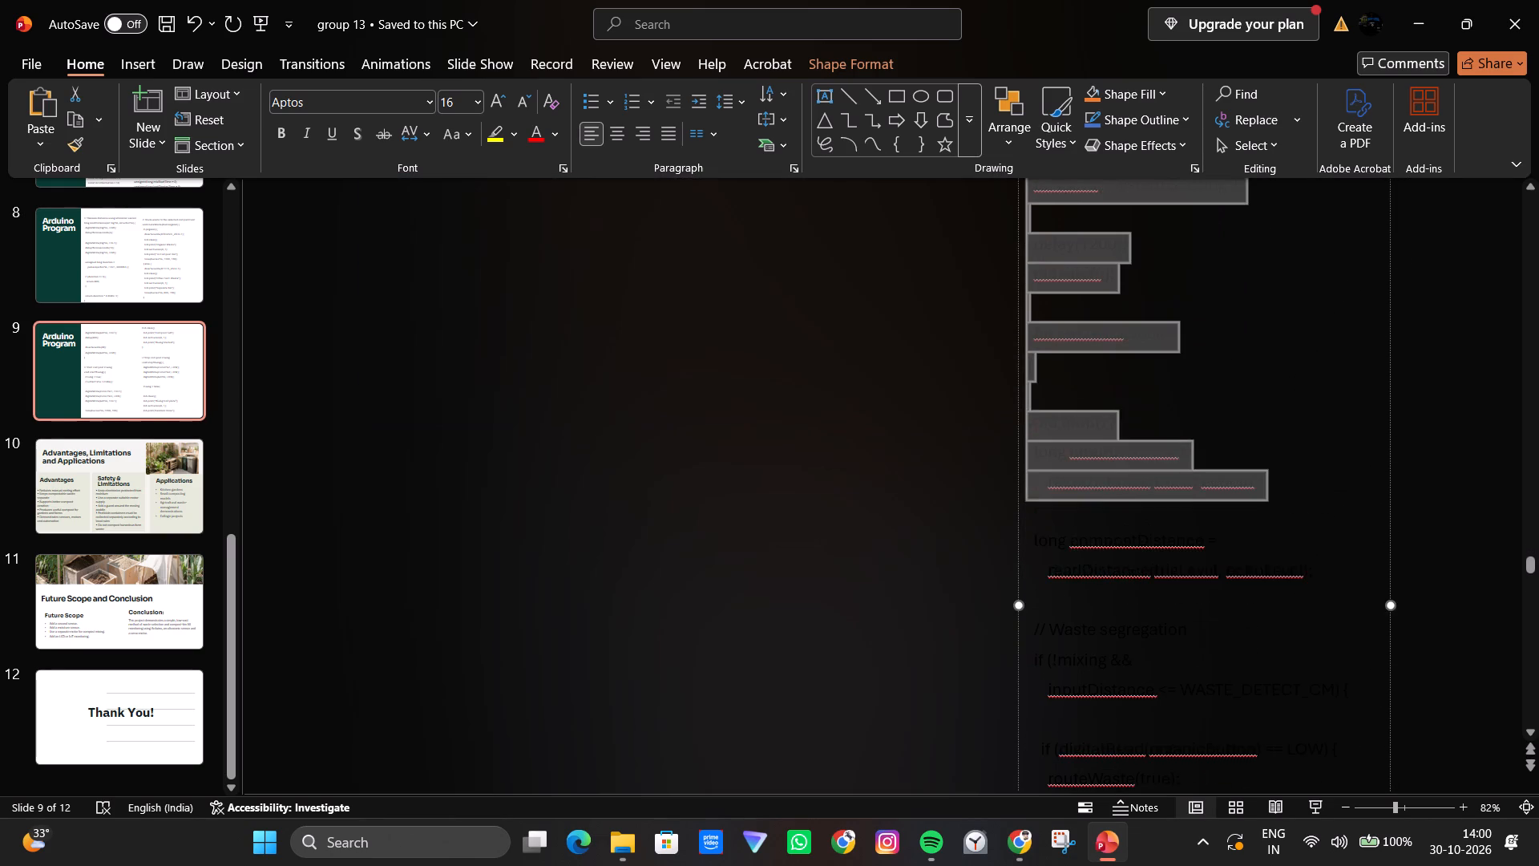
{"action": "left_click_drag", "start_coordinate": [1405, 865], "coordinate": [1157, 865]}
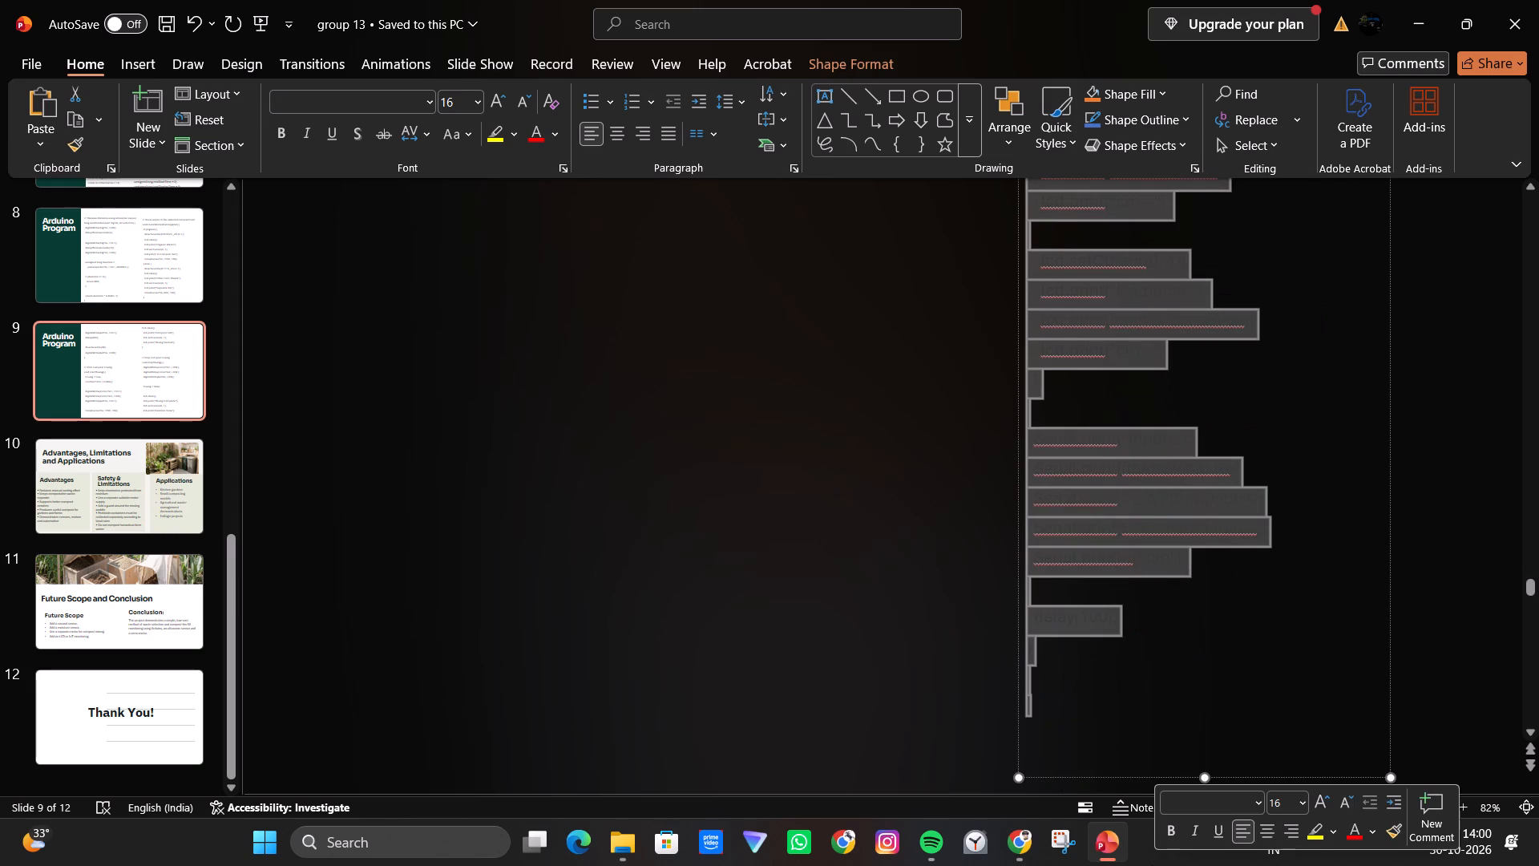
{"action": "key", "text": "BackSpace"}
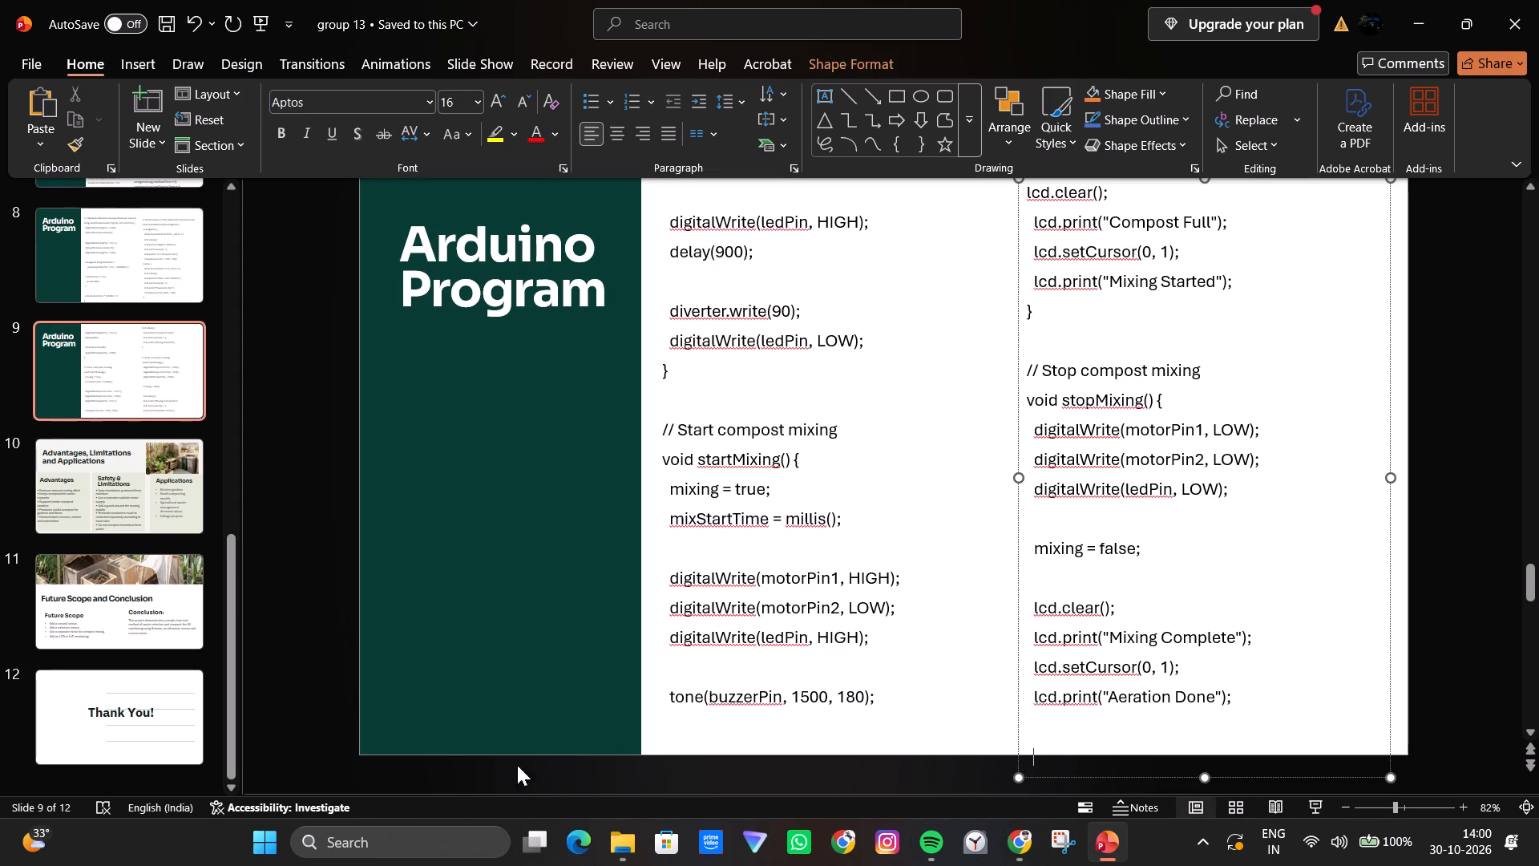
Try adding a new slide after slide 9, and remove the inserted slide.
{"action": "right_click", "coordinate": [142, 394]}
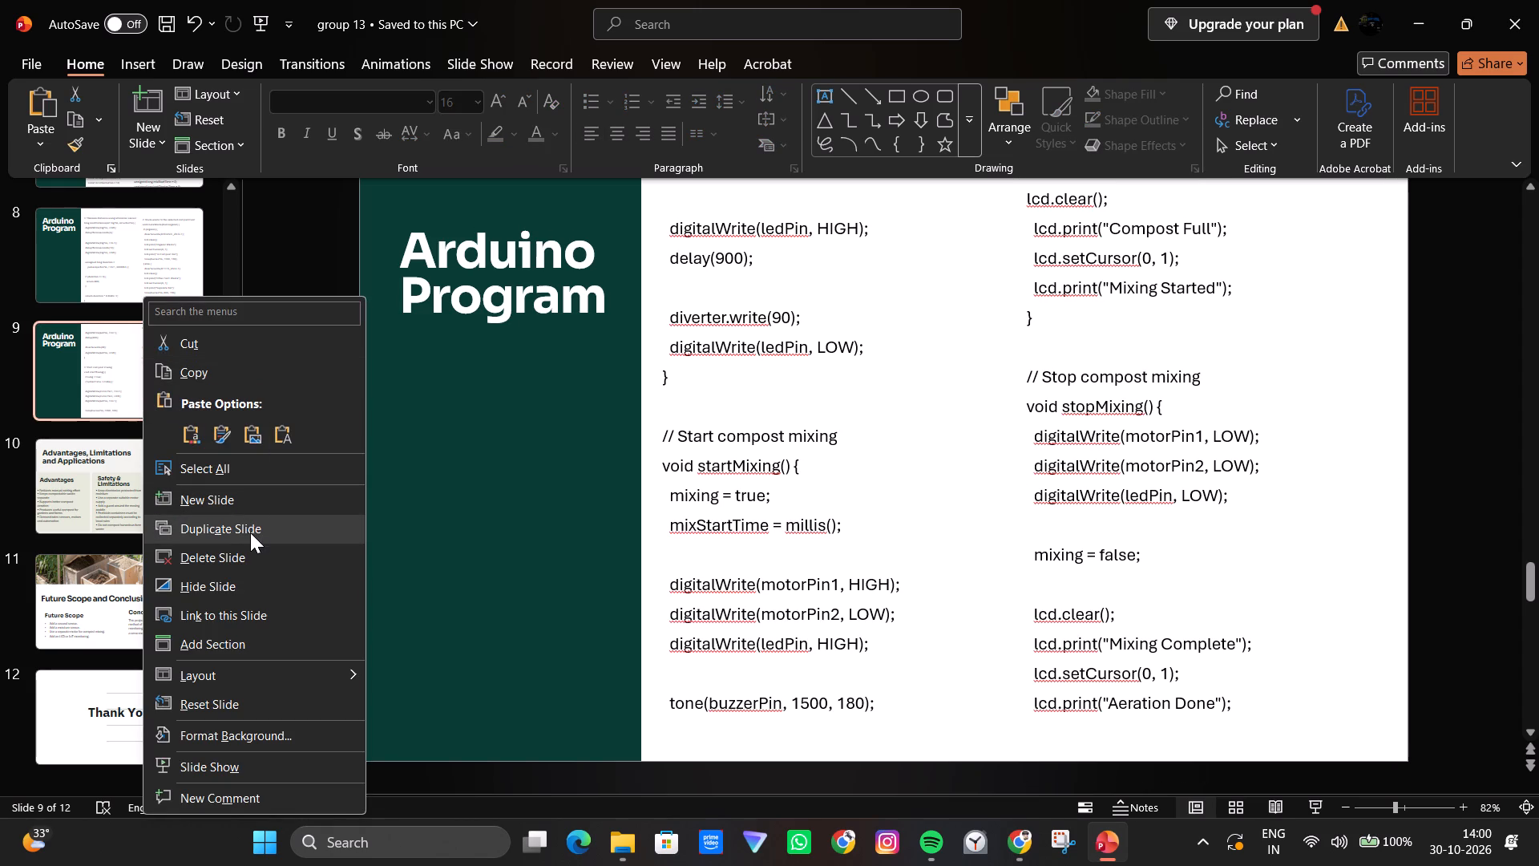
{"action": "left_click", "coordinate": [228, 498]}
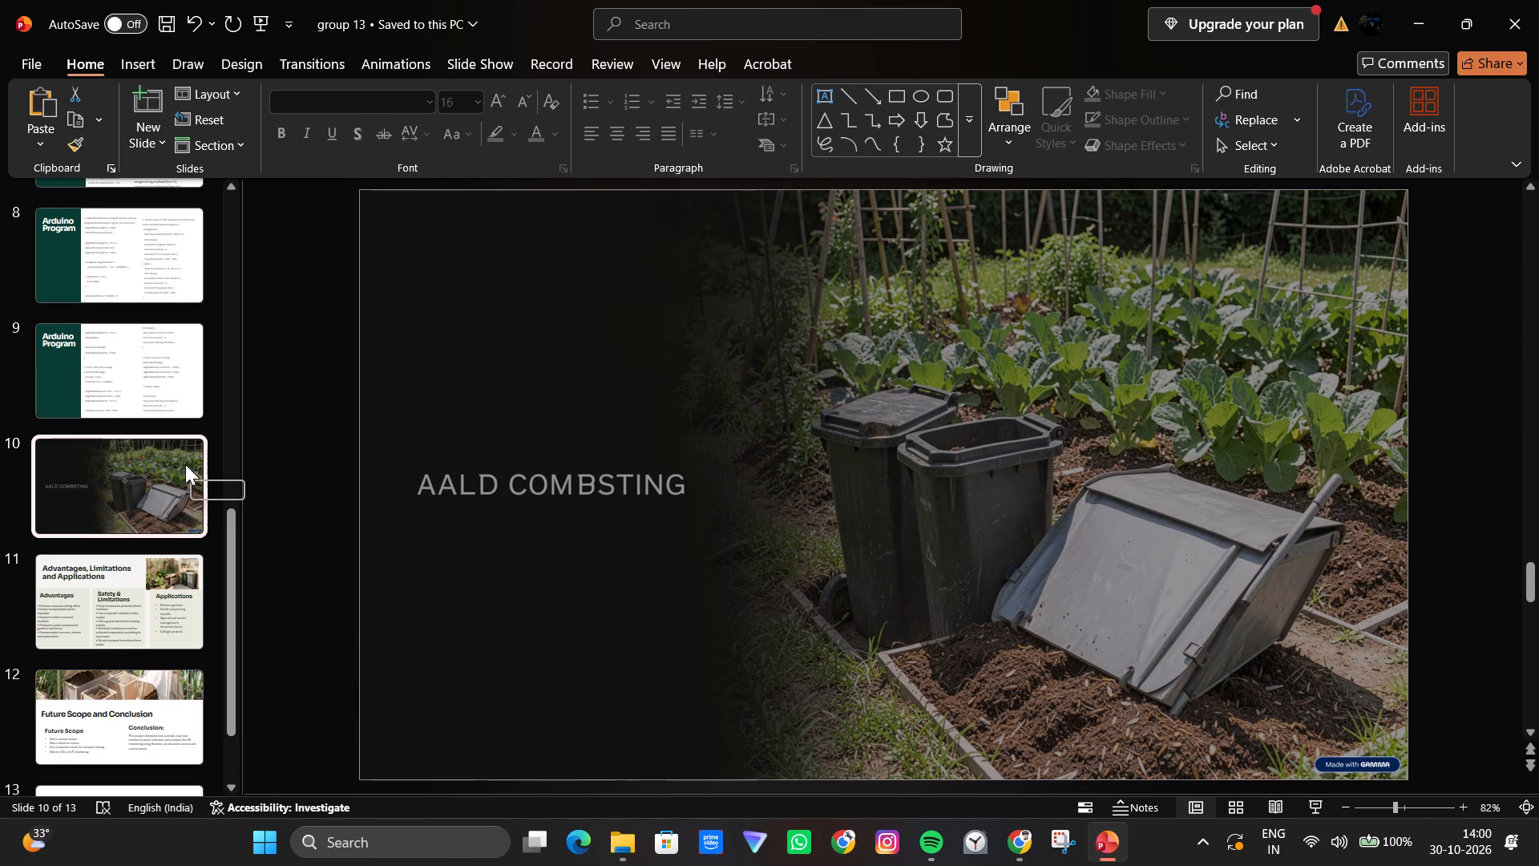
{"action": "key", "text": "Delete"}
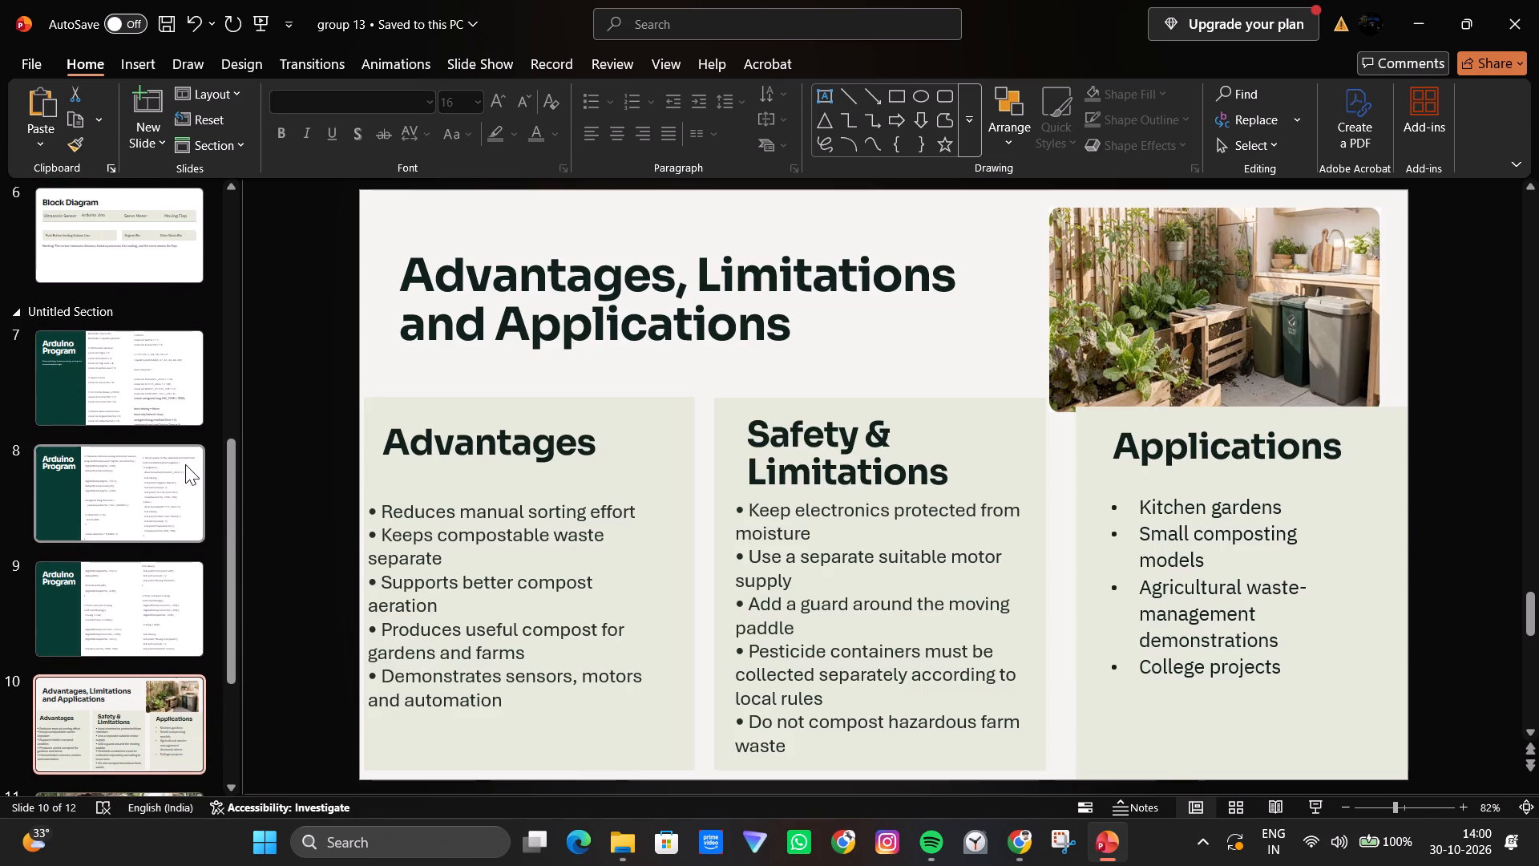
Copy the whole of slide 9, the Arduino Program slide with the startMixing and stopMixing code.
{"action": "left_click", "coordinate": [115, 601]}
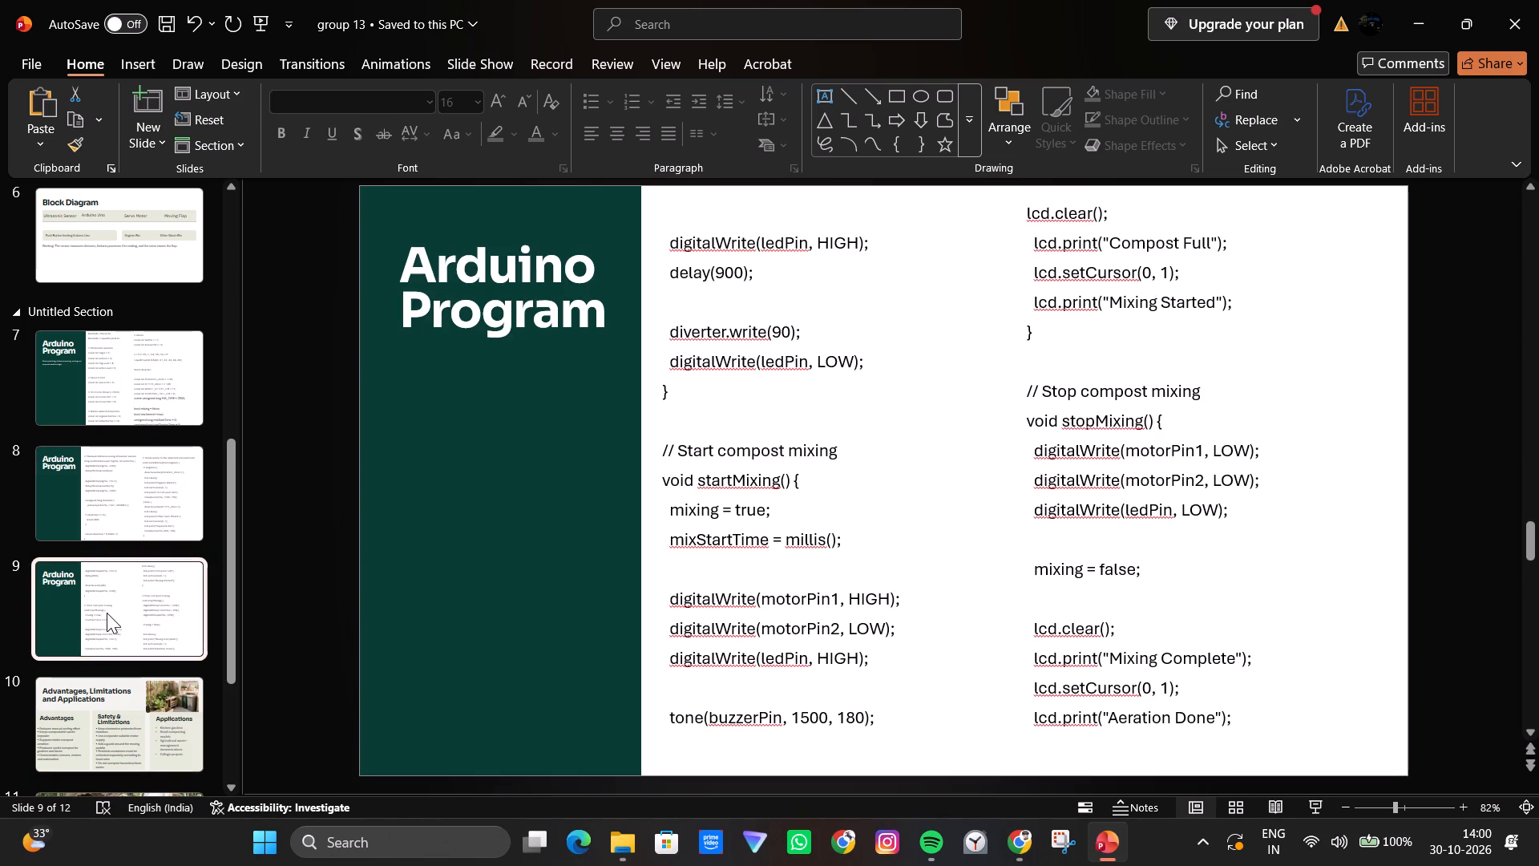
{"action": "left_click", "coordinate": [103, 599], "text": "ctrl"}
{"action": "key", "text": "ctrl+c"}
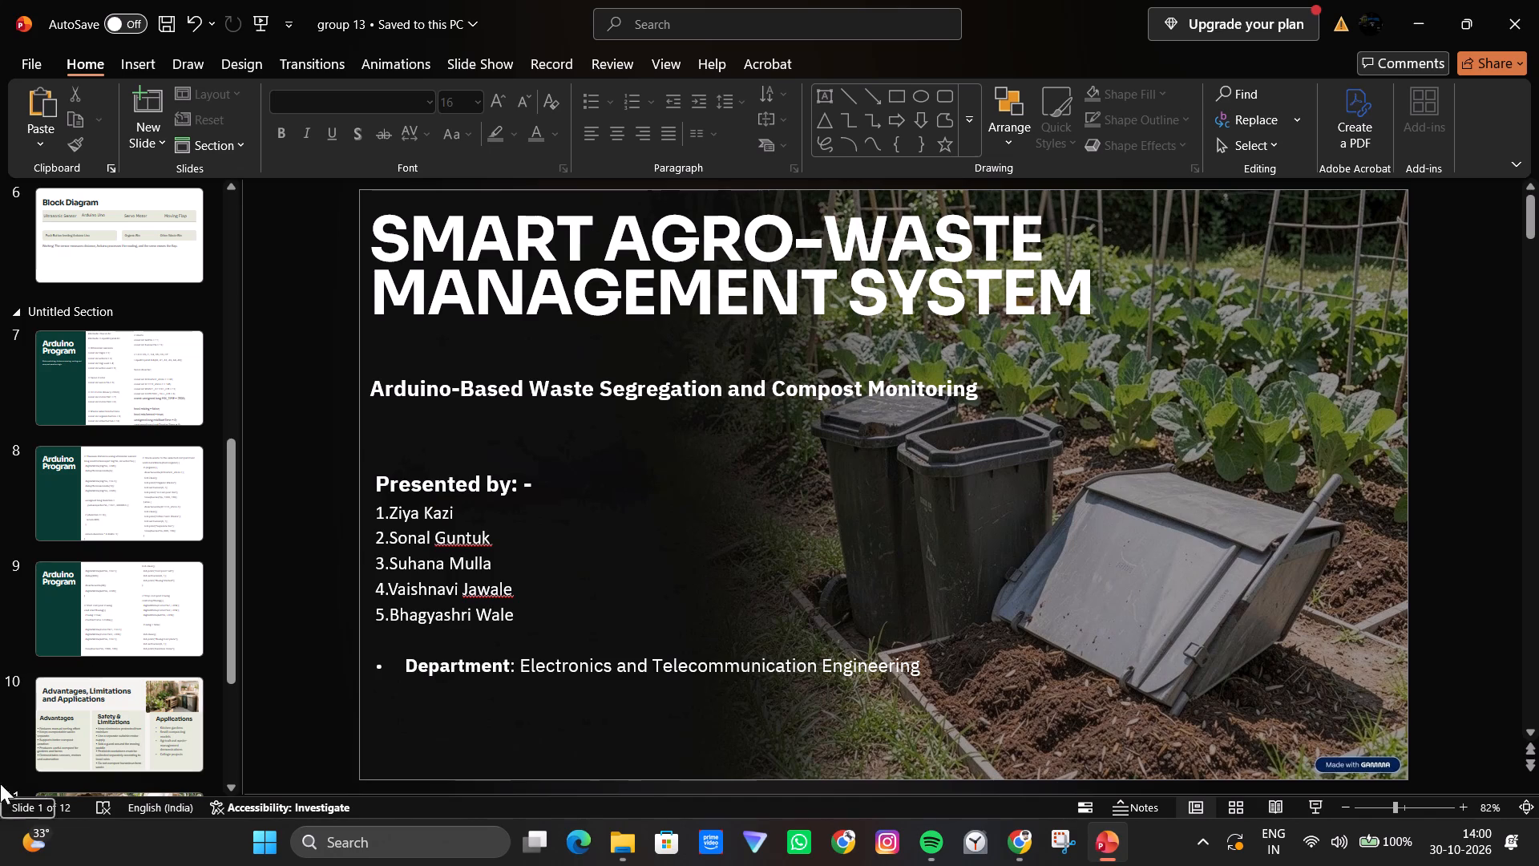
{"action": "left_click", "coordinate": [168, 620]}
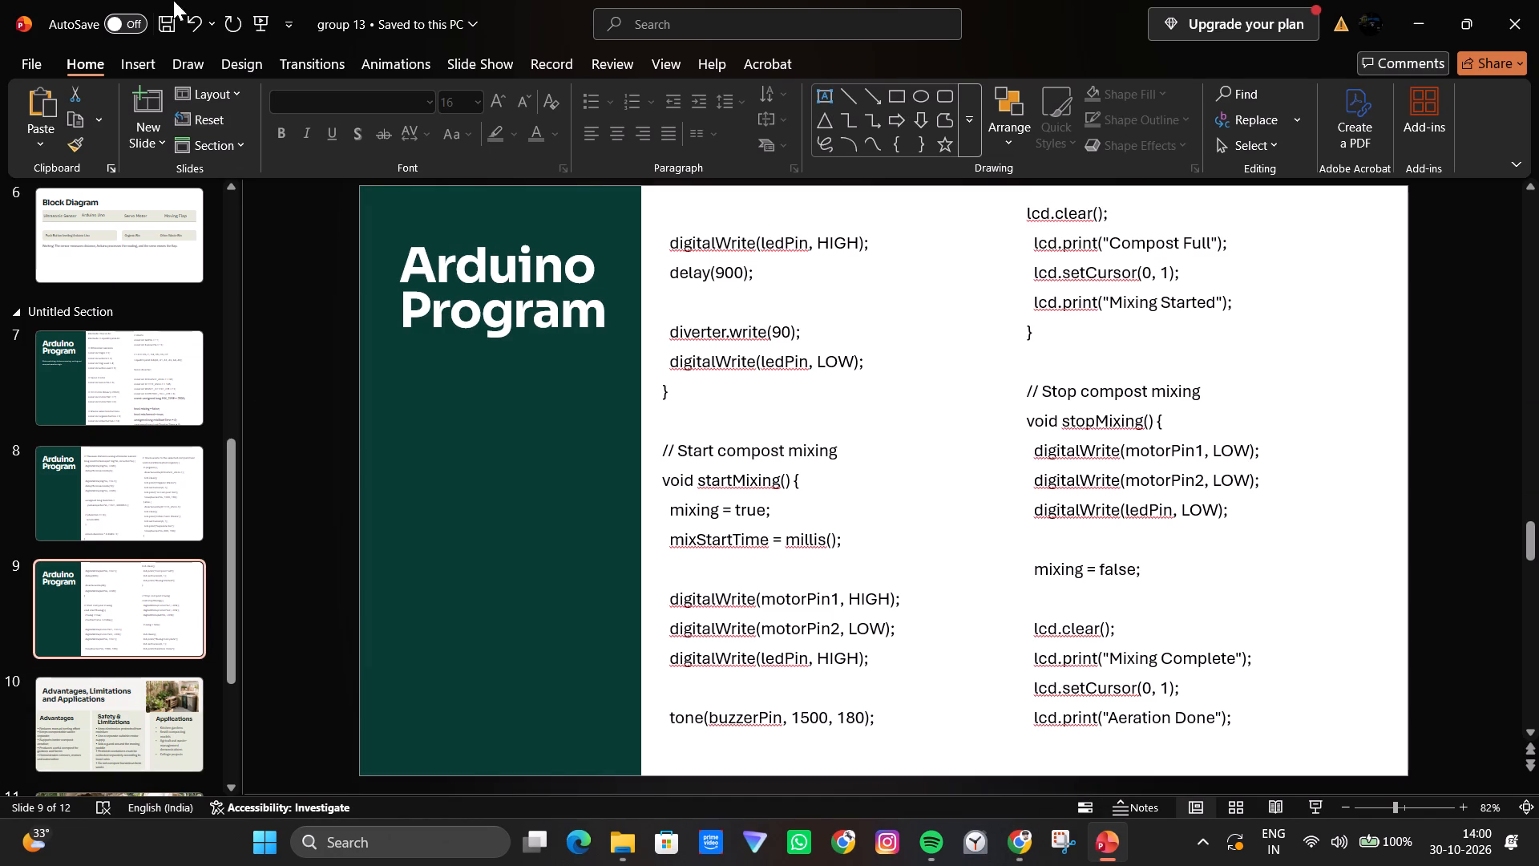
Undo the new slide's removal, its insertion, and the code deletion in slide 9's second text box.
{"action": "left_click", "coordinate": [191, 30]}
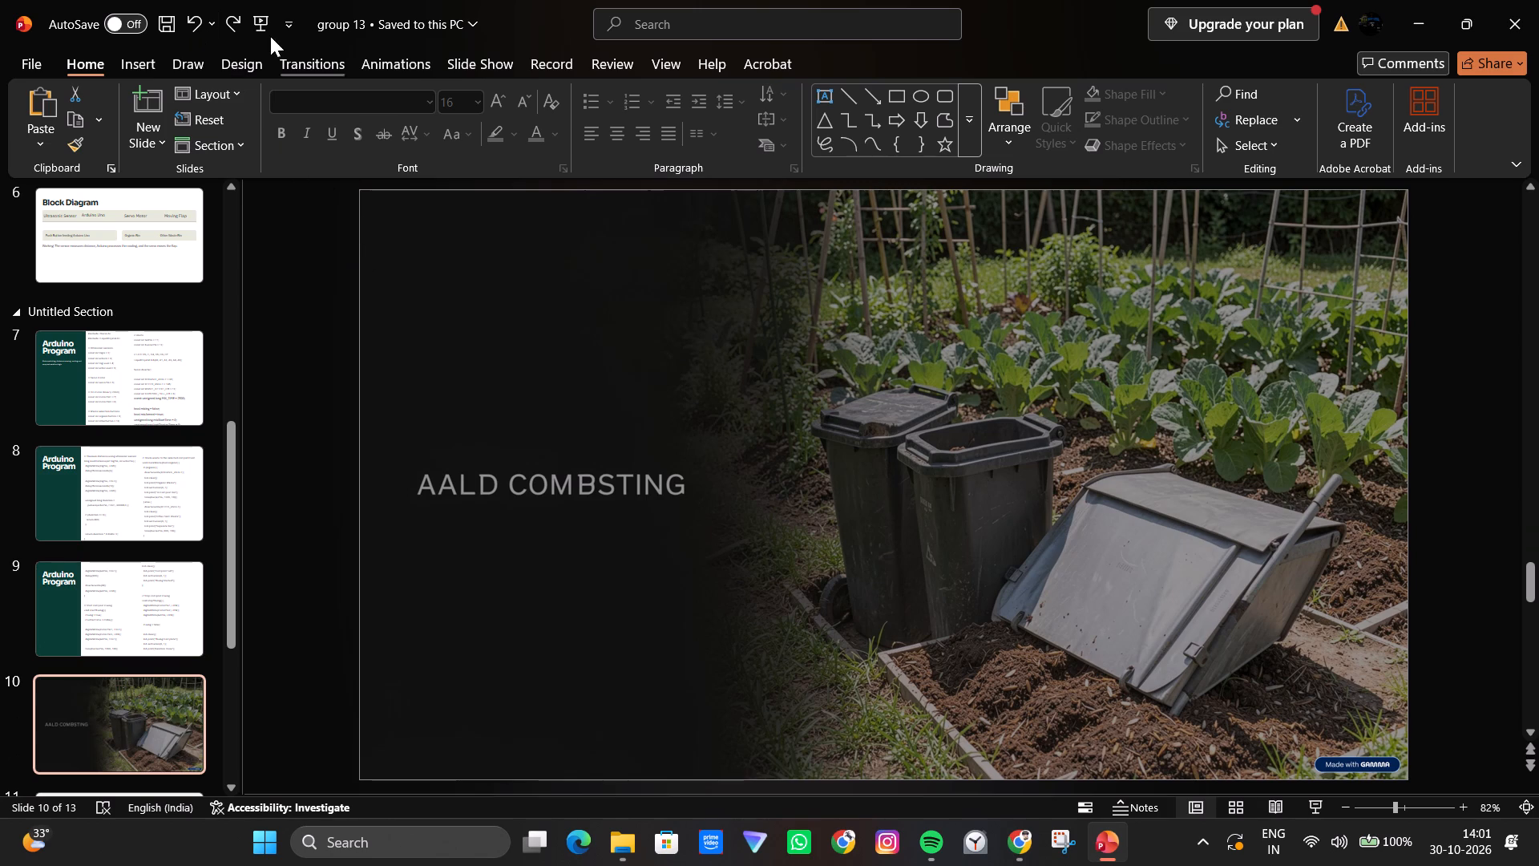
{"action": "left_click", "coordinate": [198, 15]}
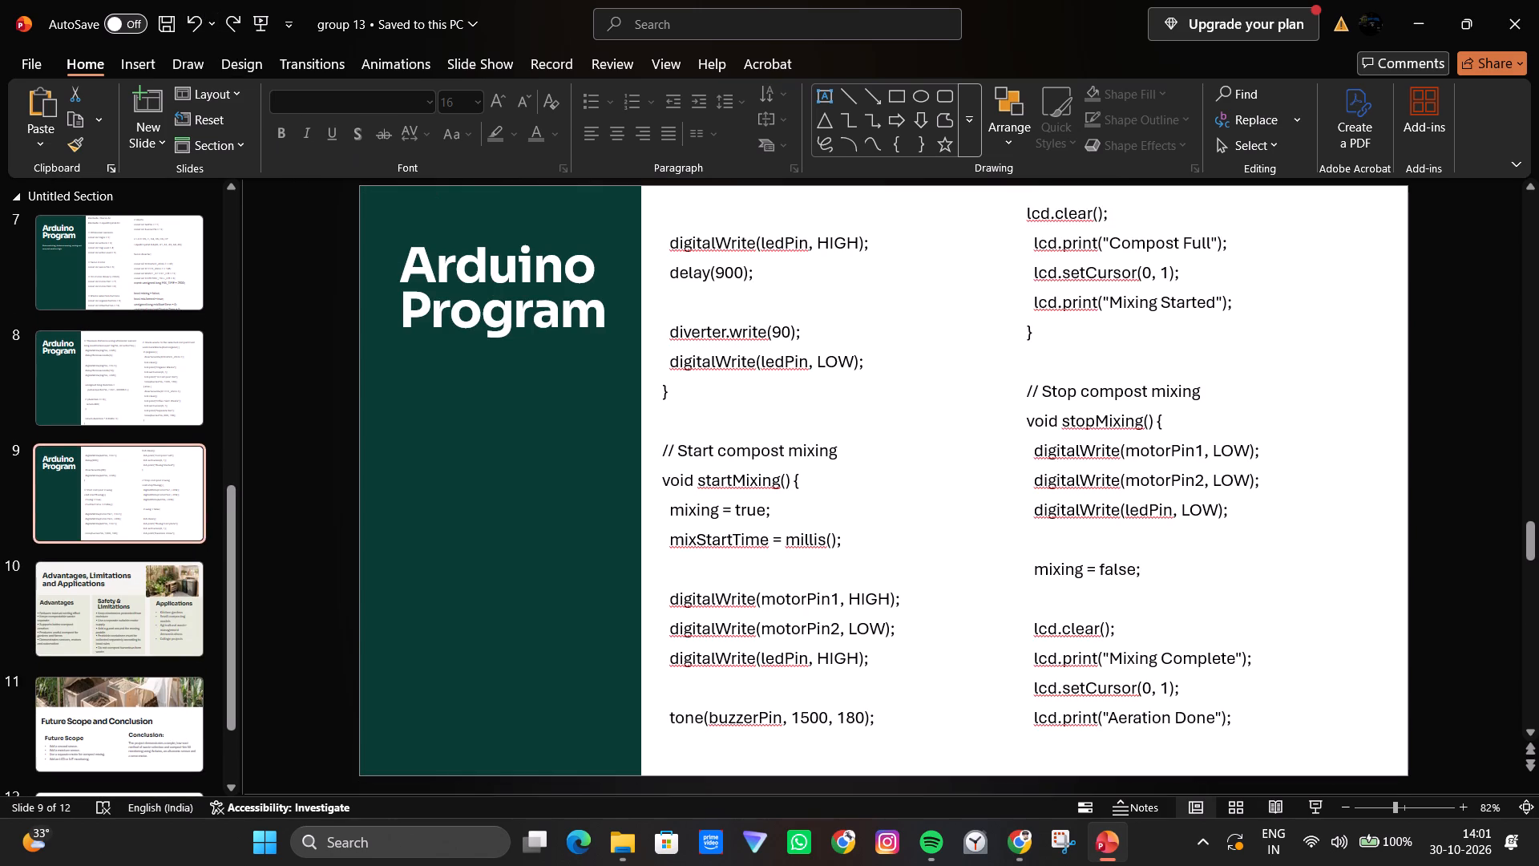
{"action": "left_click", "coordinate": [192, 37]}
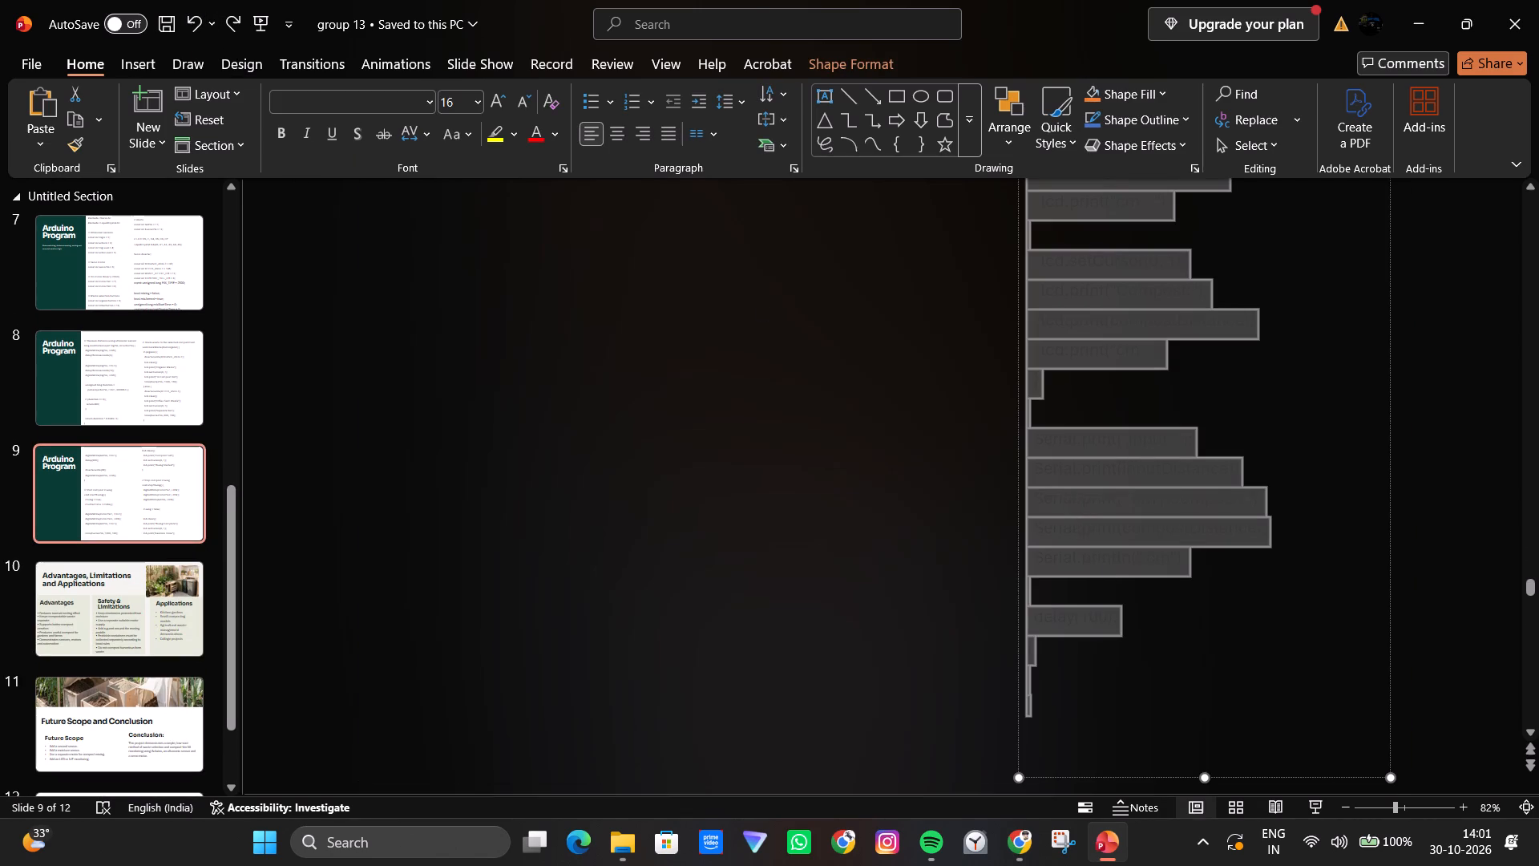
Copy the code after lcd.print("Aeration Done"), from the delay line to the end, in slide 9's second text box and delete it there.
{"action": "scroll", "coordinate": [1150, 613], "scroll_direction": "up", "scroll_amount": 20}
{"action": "scroll", "coordinate": [1150, 613], "scroll_direction": "up", "scroll_amount": 20}
{"action": "scroll", "coordinate": [1150, 613], "scroll_direction": "up", "scroll_amount": 2}
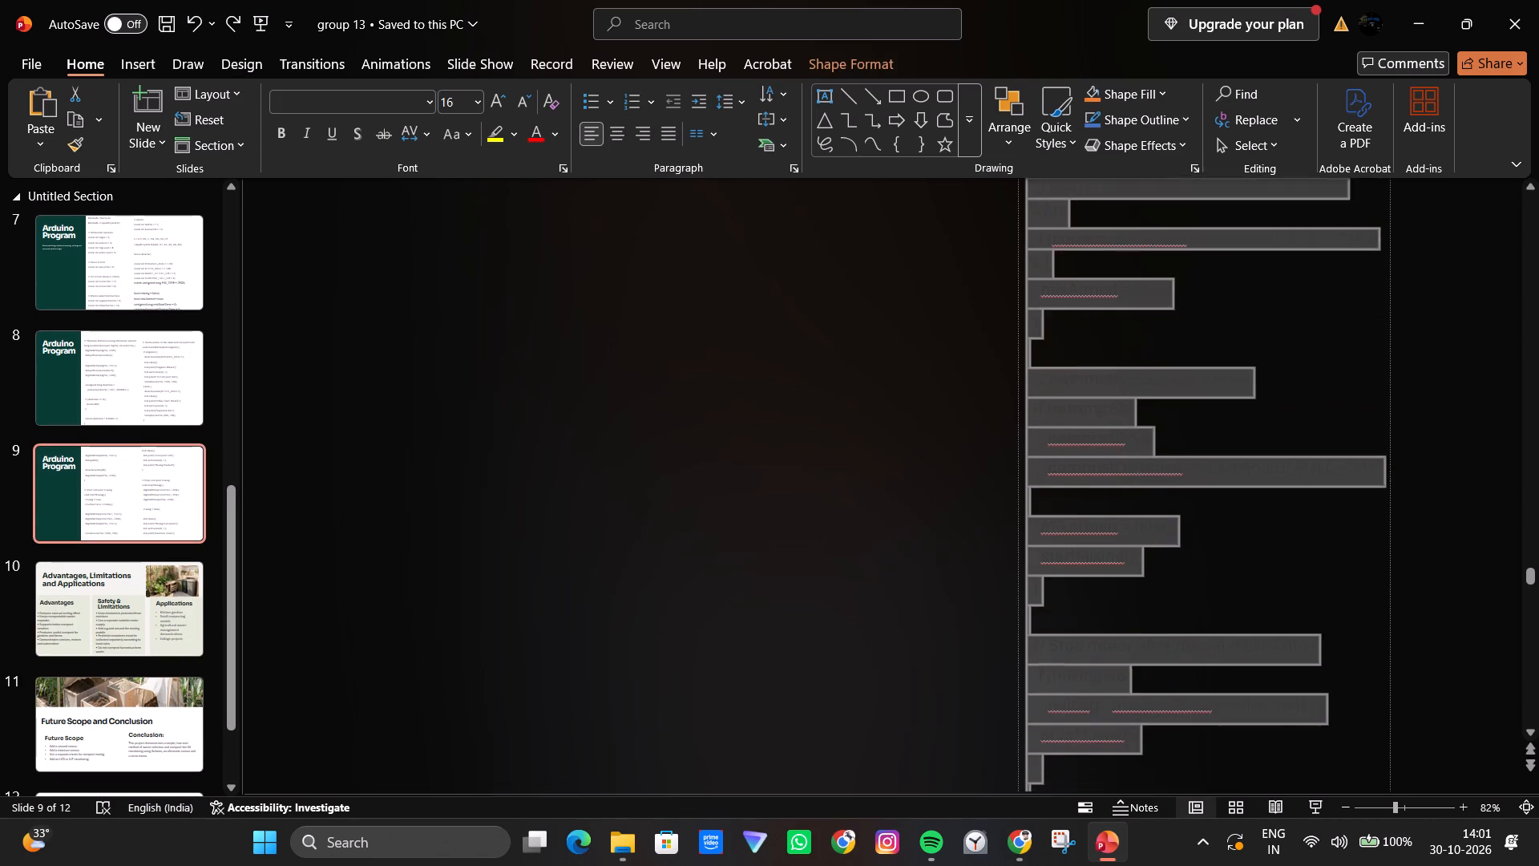
{"action": "scroll", "coordinate": [1150, 613], "scroll_direction": "up", "scroll_amount": 20}
{"action": "scroll", "coordinate": [1150, 613], "scroll_direction": "up", "scroll_amount": 20}
{"action": "scroll", "coordinate": [1150, 613], "scroll_direction": "up", "scroll_amount": 7}
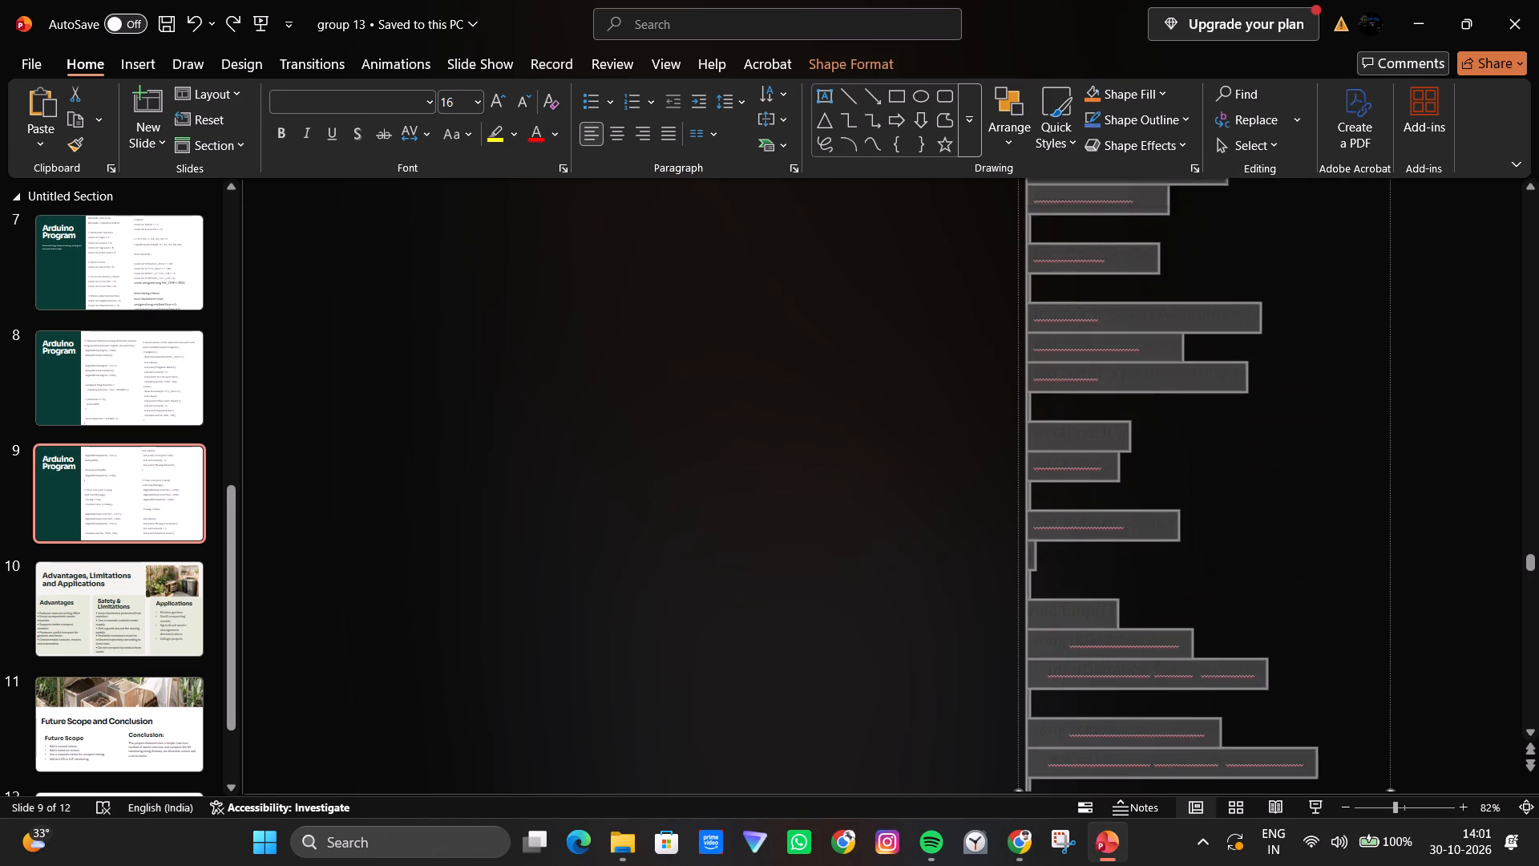
{"action": "scroll", "coordinate": [1150, 613], "scroll_direction": "up", "scroll_amount": 20}
{"action": "scroll", "coordinate": [1150, 613], "scroll_direction": "up", "scroll_amount": 13}
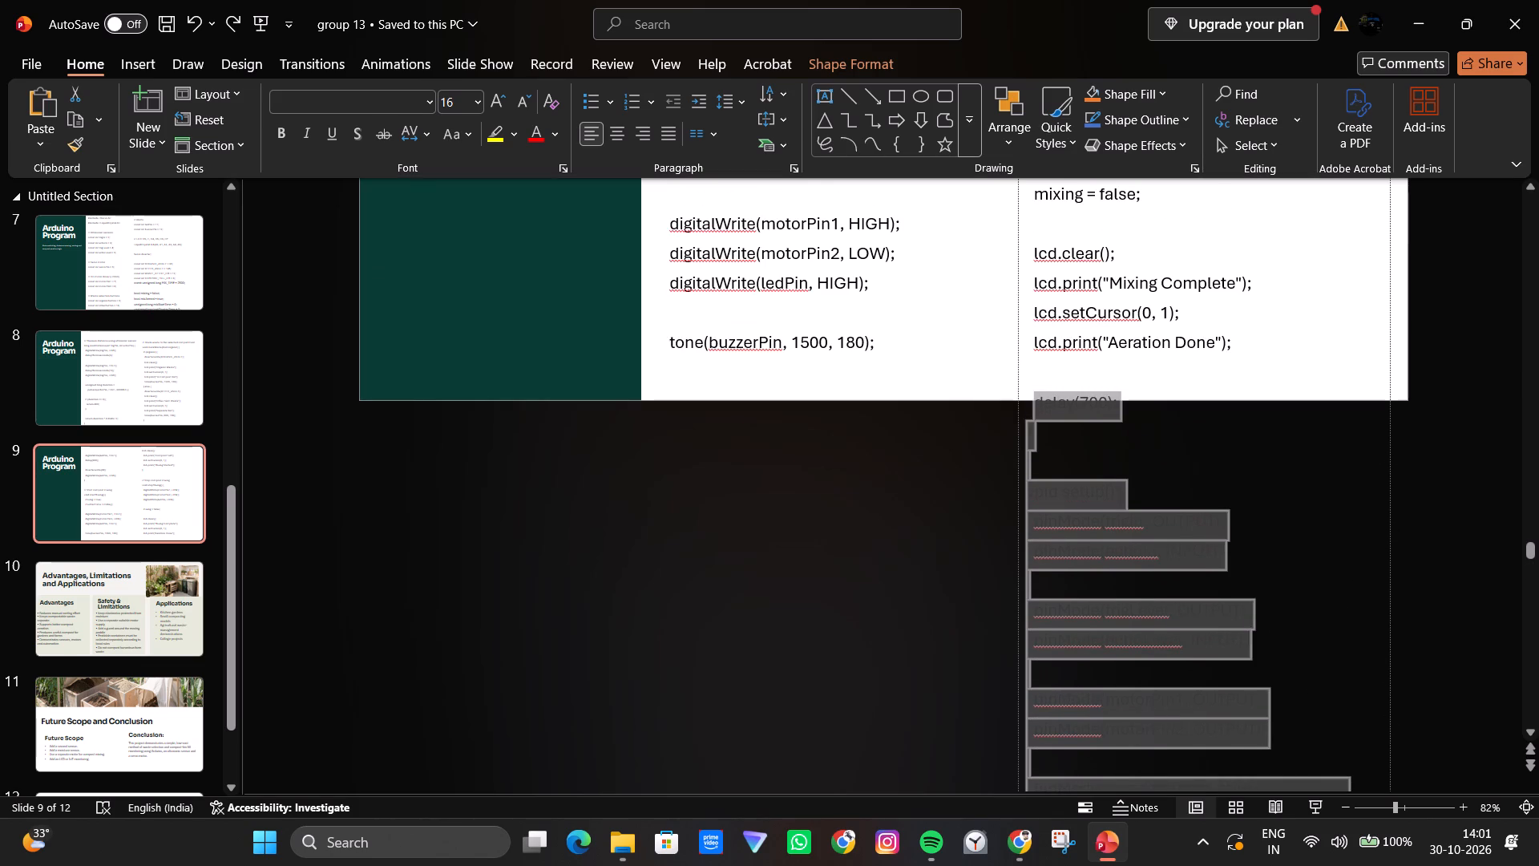
{"action": "key", "text": "ctrl+c"}
{"action": "key", "text": "BackSpace"}
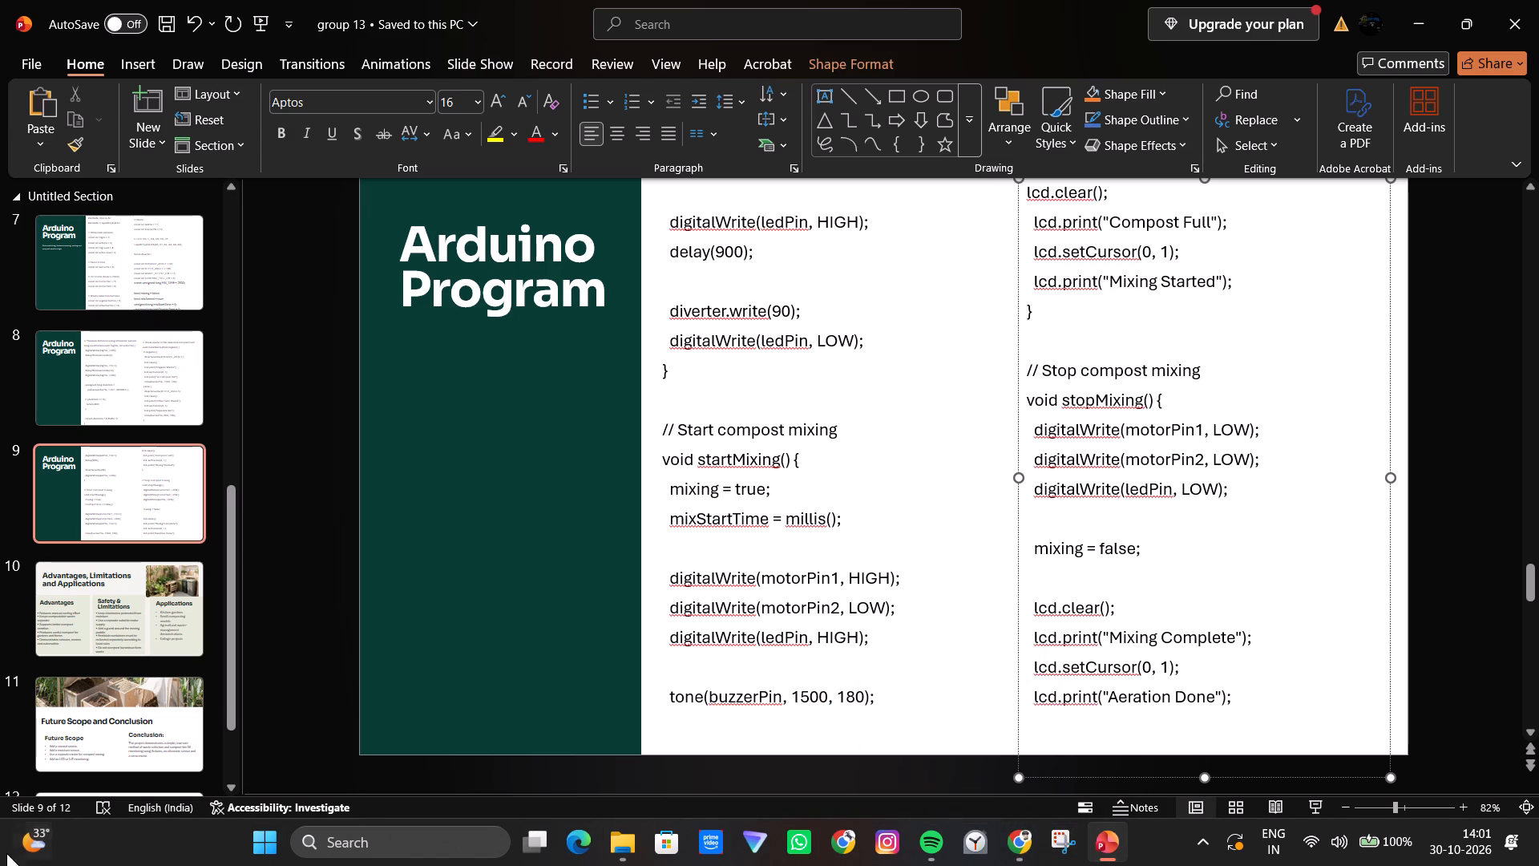
Open Word and paste the code cut from slide 9 into the blank document to keep it.
{"action": "left_click", "coordinate": [387, 836]}
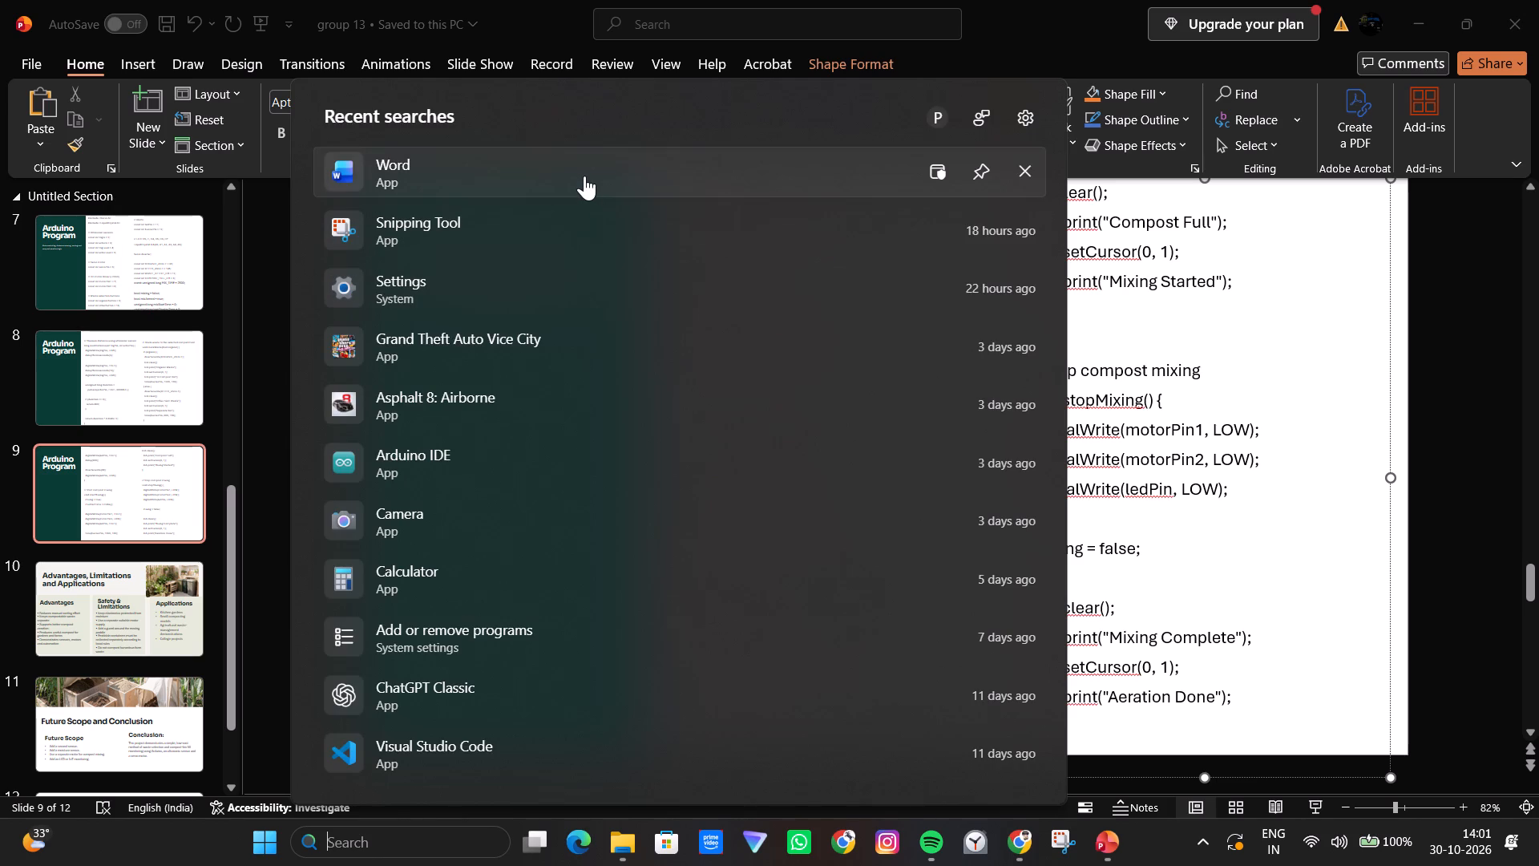
{"action": "left_click", "coordinate": [584, 176]}
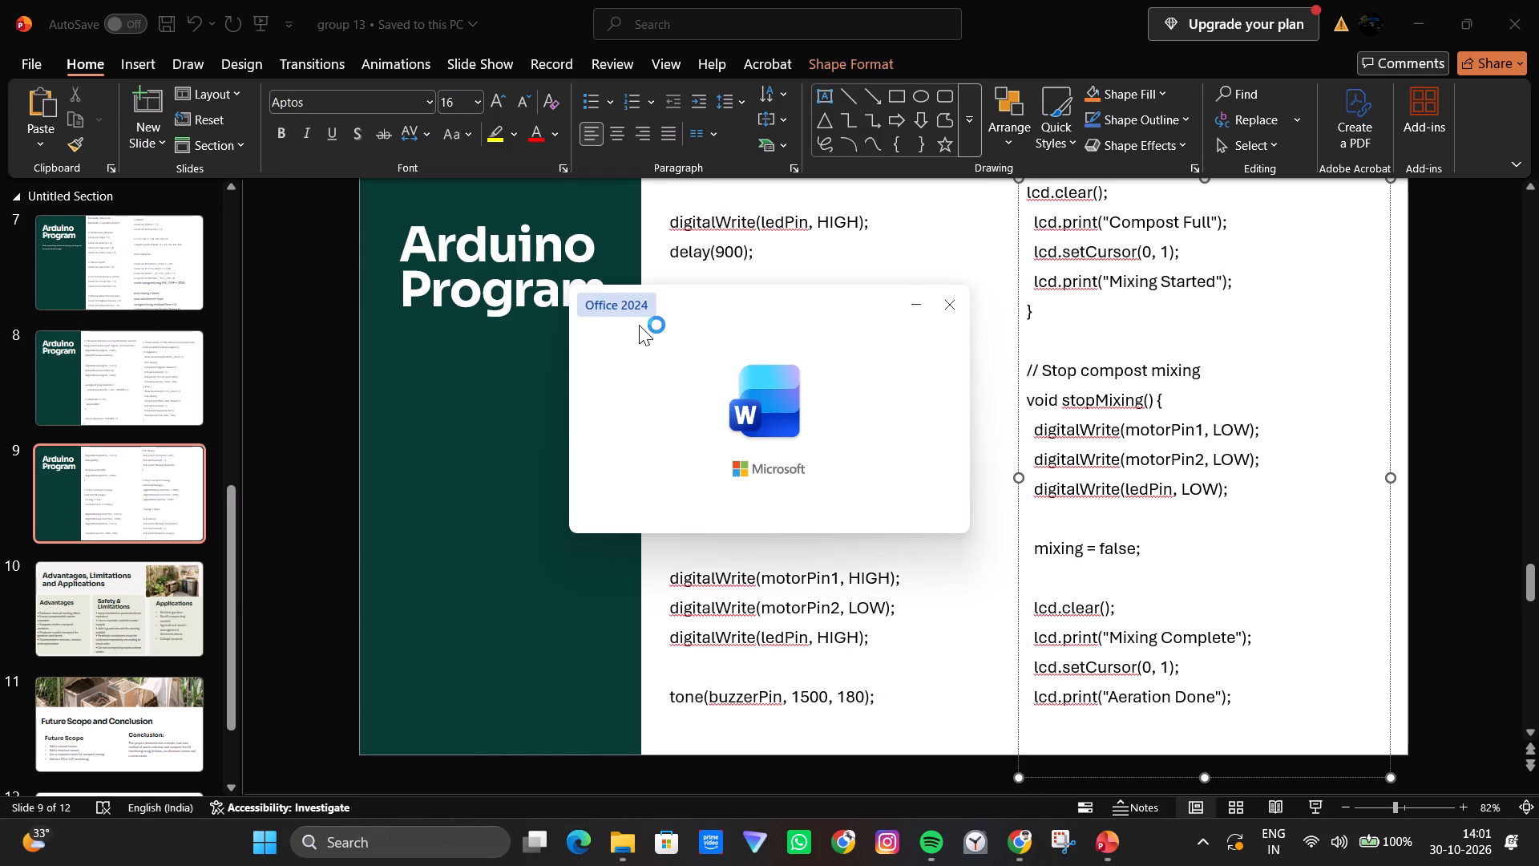
{"action": "left_click", "coordinate": [547, 424]}
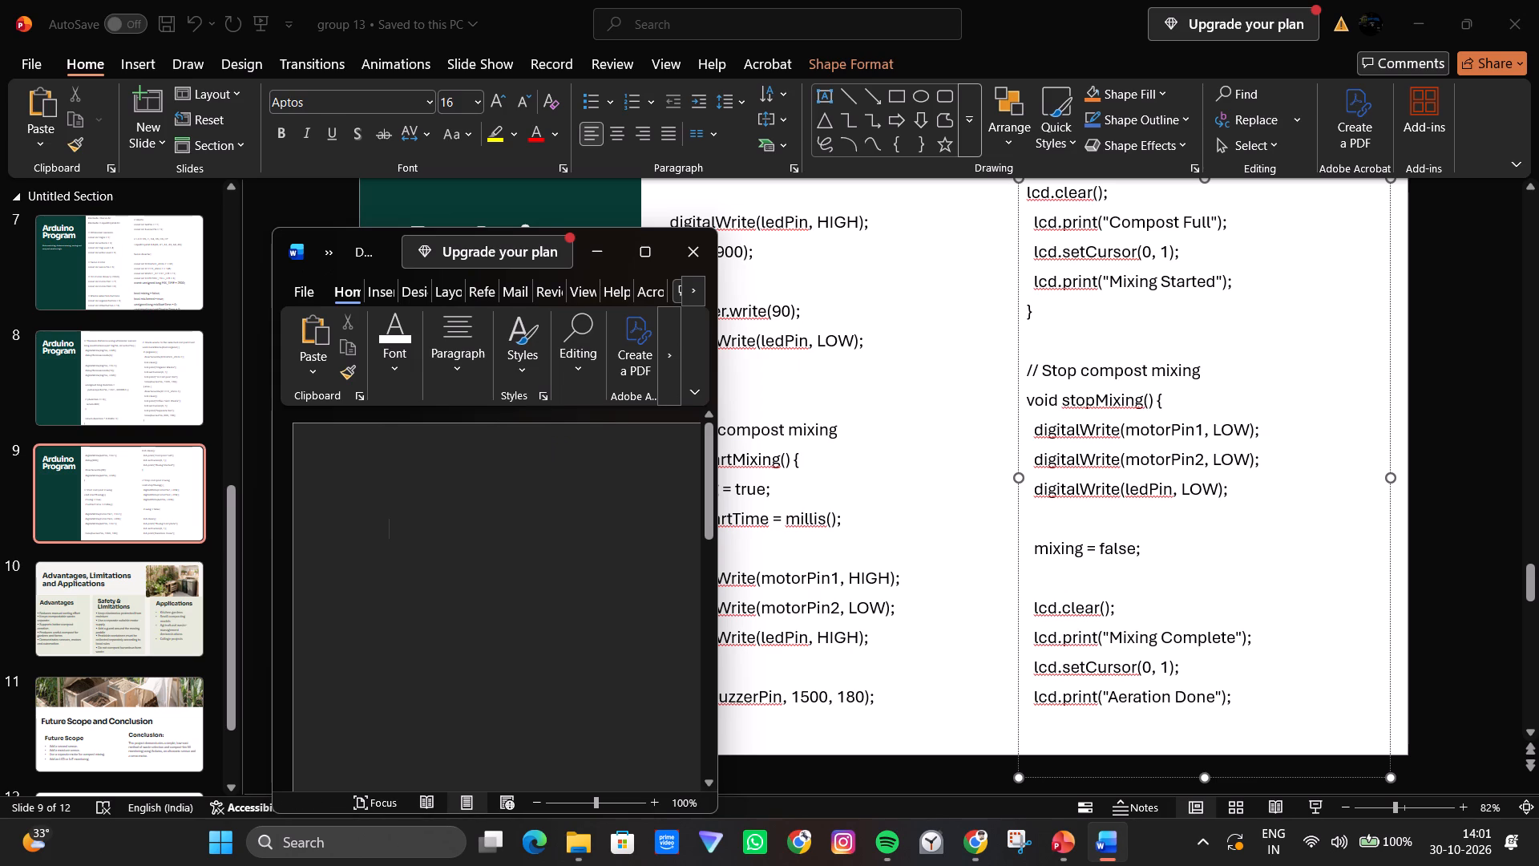
{"action": "key", "text": "ctrl+v"}
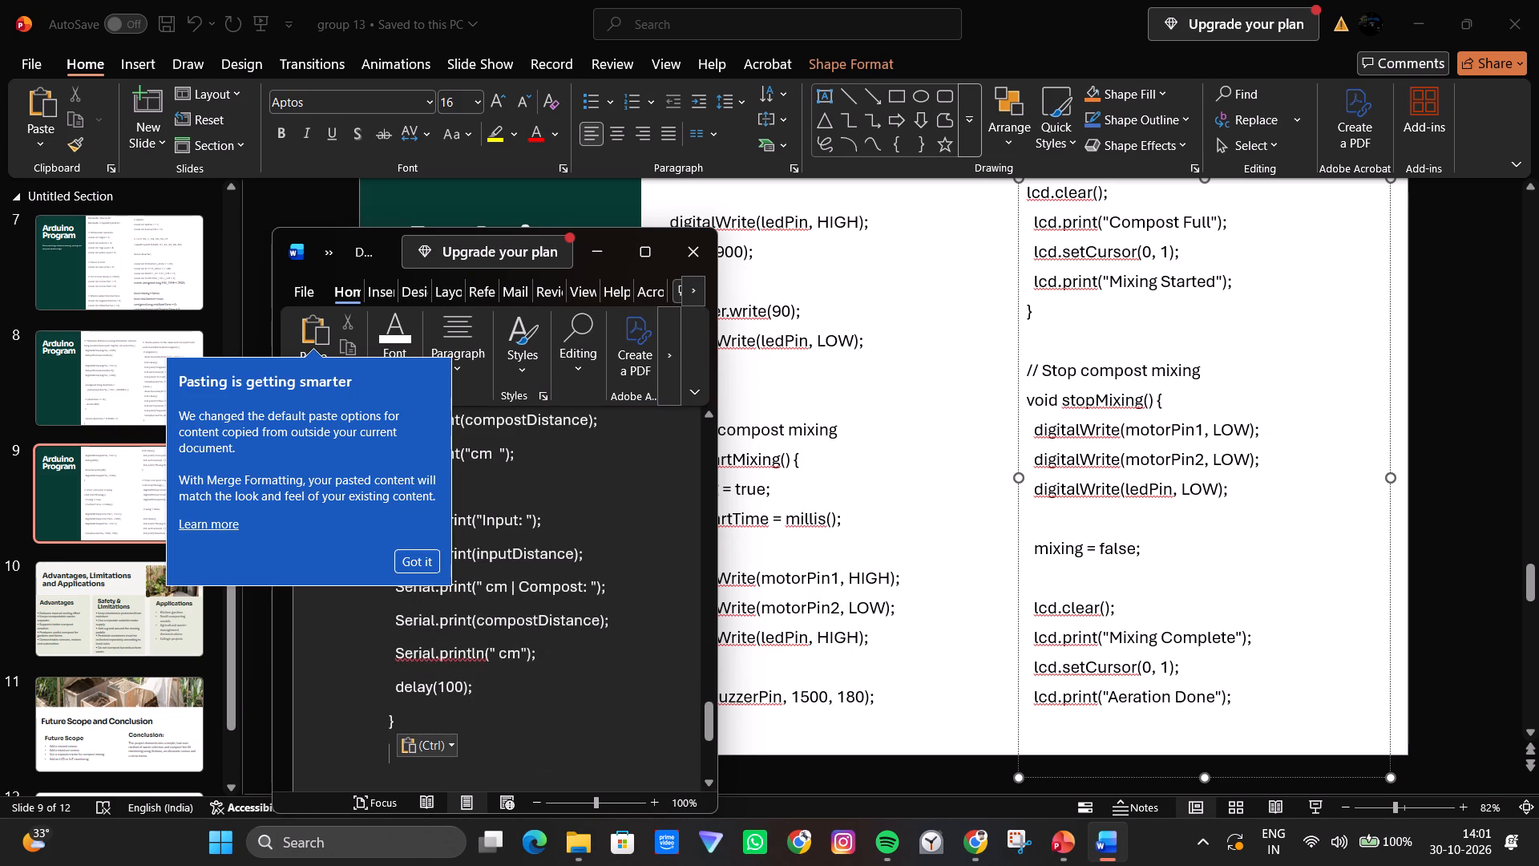
{"action": "left_click", "coordinate": [404, 556]}
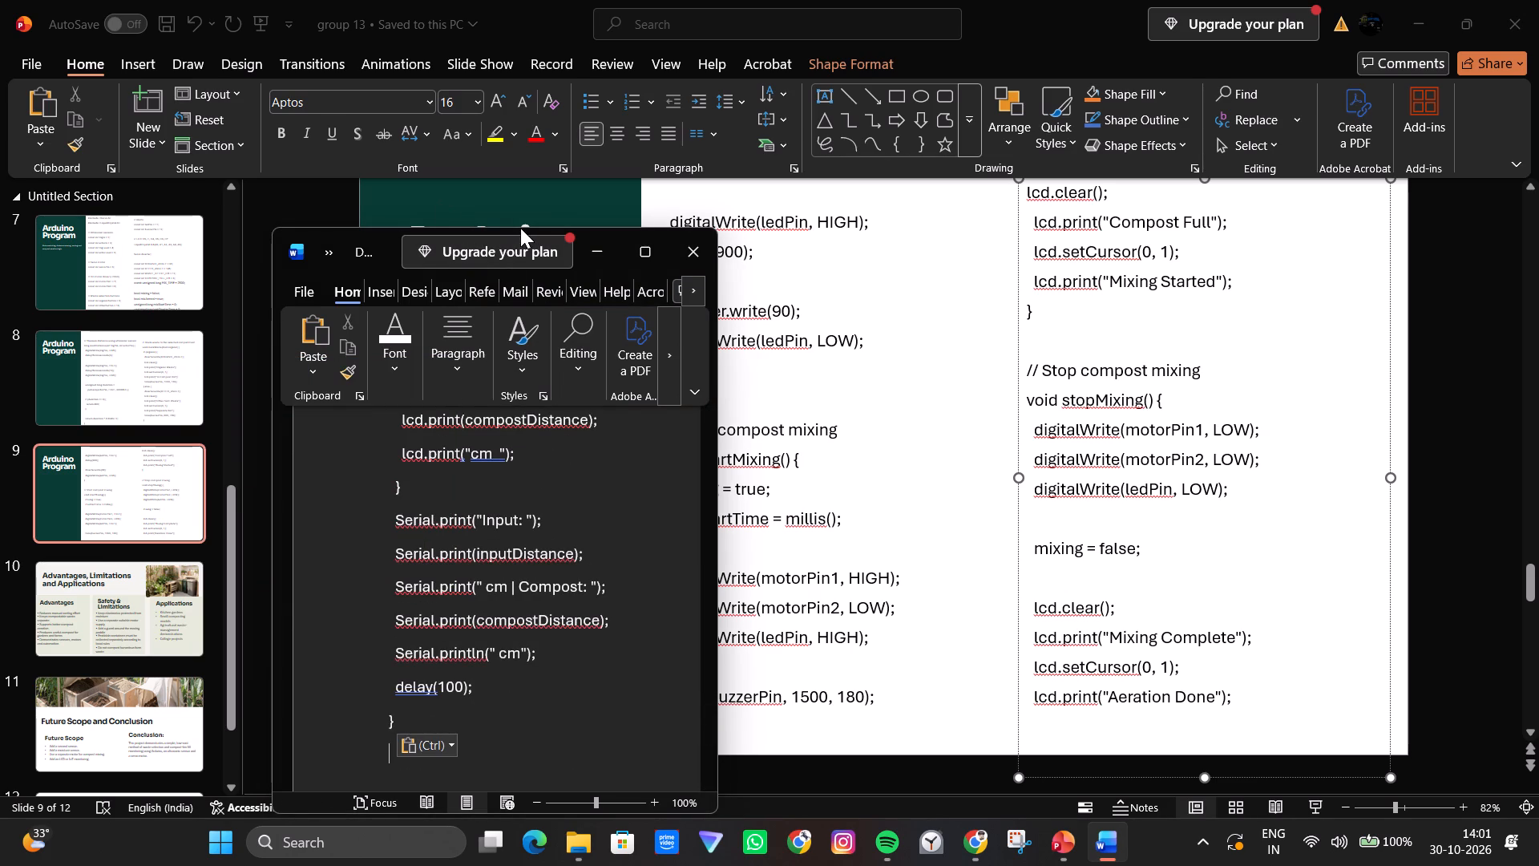
{"action": "left_click_drag", "start_coordinate": [520, 228], "coordinate": [326, 245]}
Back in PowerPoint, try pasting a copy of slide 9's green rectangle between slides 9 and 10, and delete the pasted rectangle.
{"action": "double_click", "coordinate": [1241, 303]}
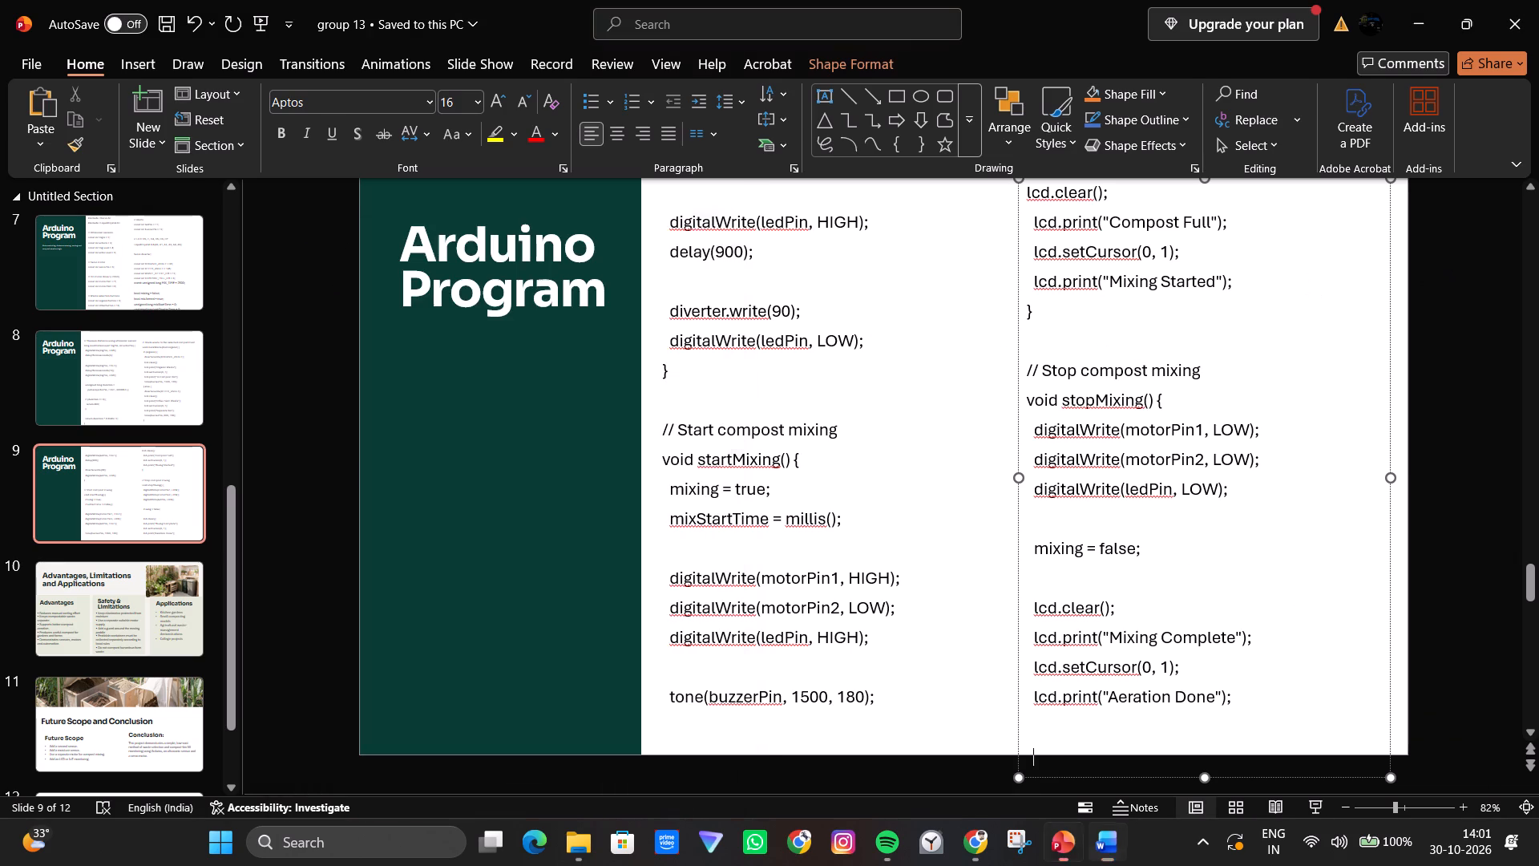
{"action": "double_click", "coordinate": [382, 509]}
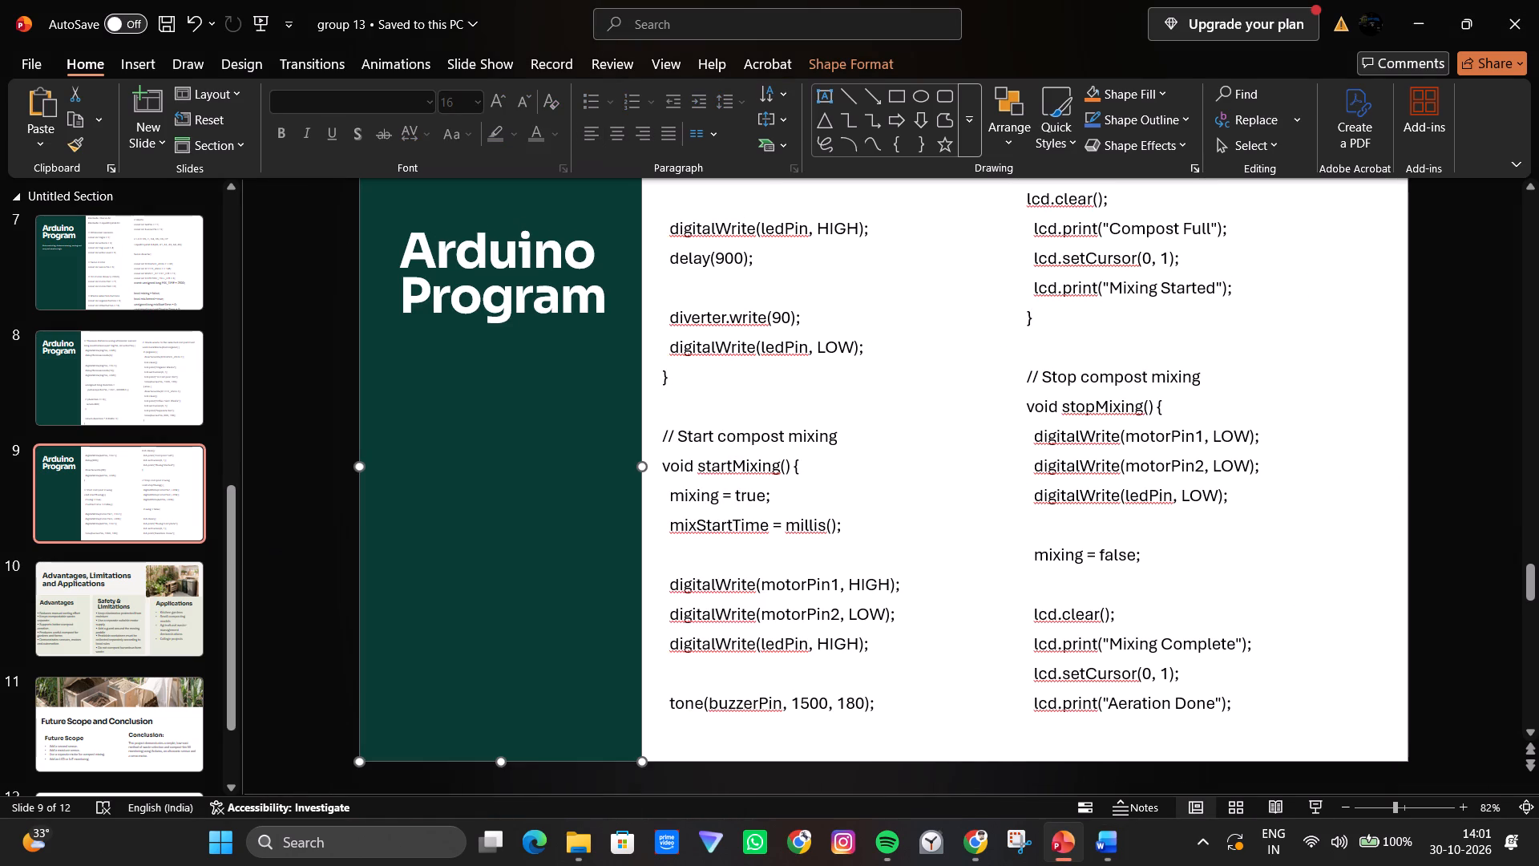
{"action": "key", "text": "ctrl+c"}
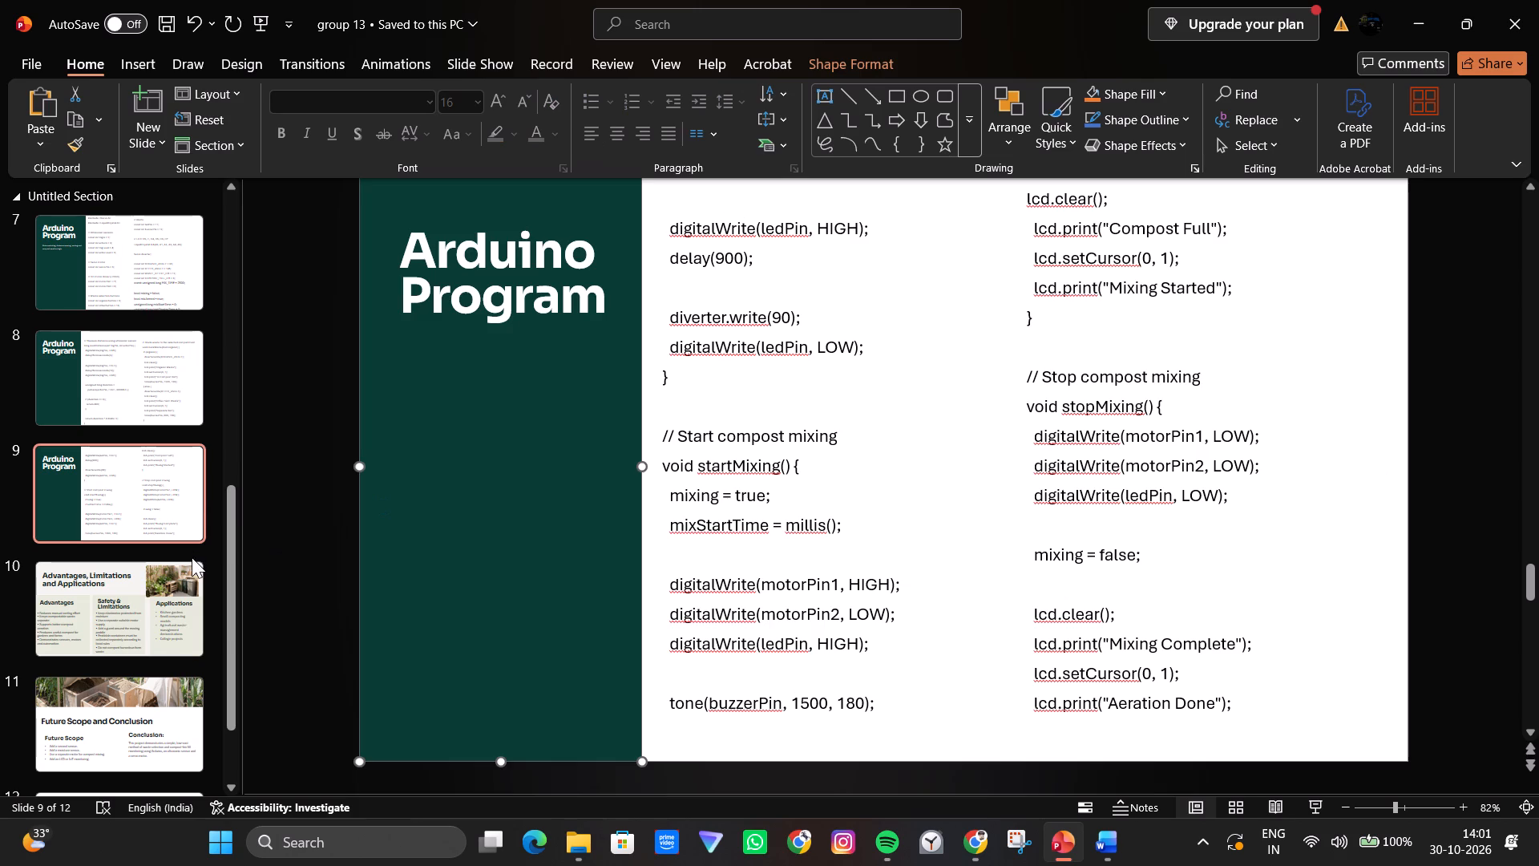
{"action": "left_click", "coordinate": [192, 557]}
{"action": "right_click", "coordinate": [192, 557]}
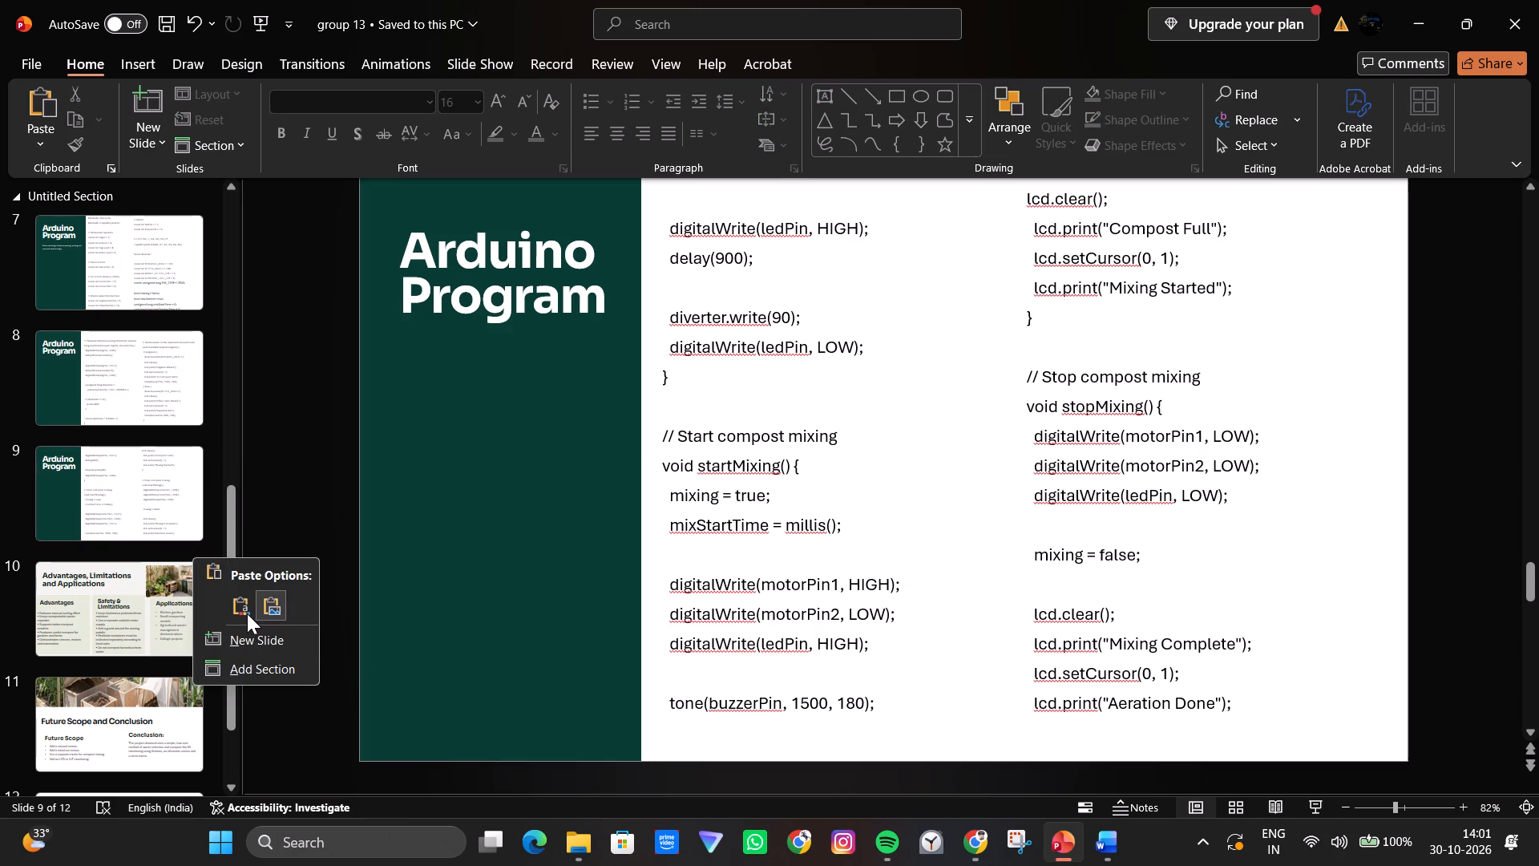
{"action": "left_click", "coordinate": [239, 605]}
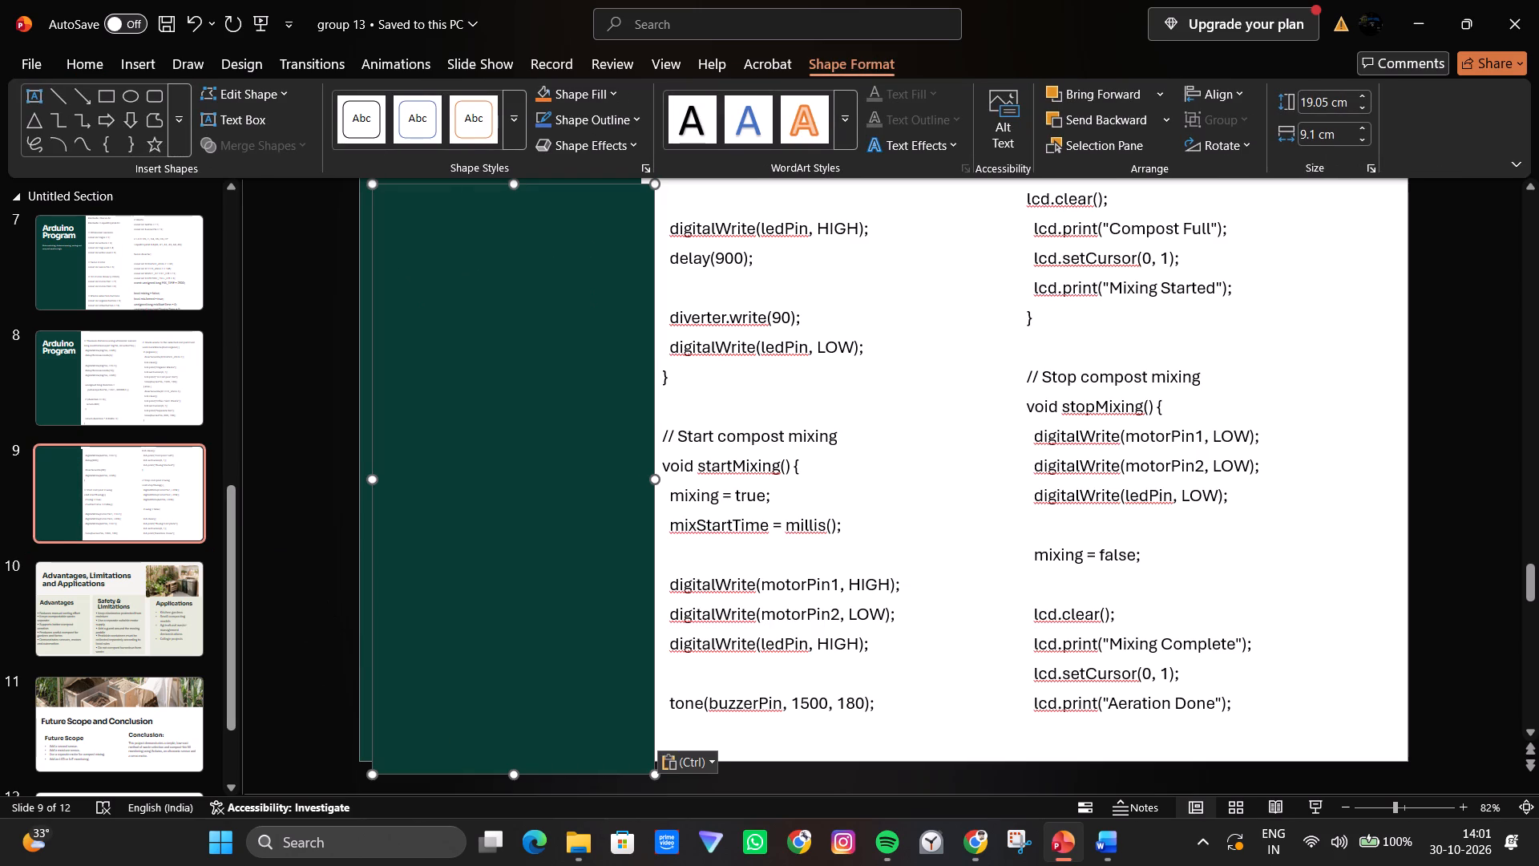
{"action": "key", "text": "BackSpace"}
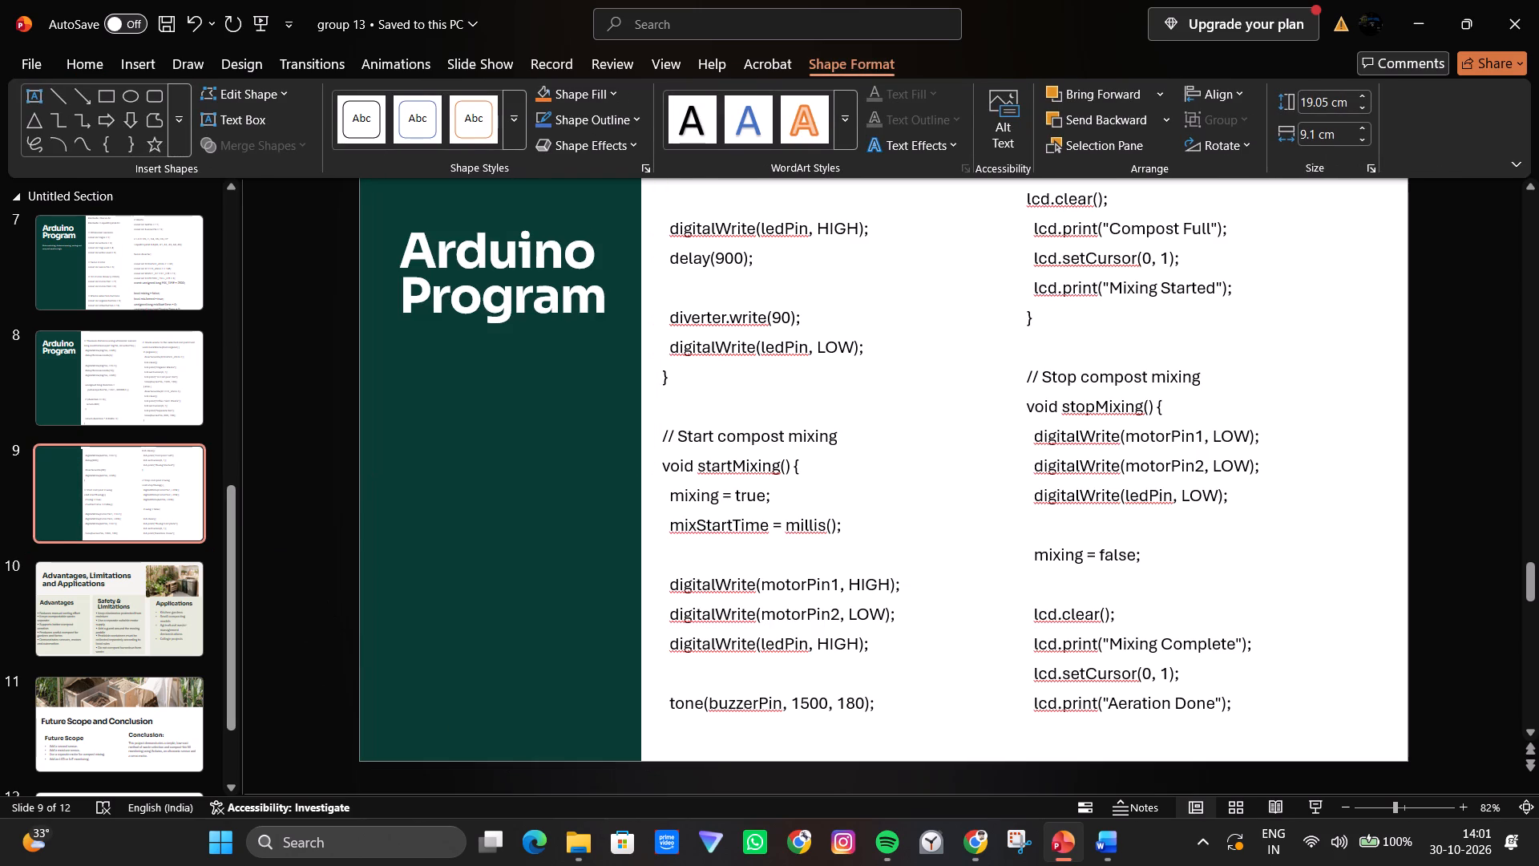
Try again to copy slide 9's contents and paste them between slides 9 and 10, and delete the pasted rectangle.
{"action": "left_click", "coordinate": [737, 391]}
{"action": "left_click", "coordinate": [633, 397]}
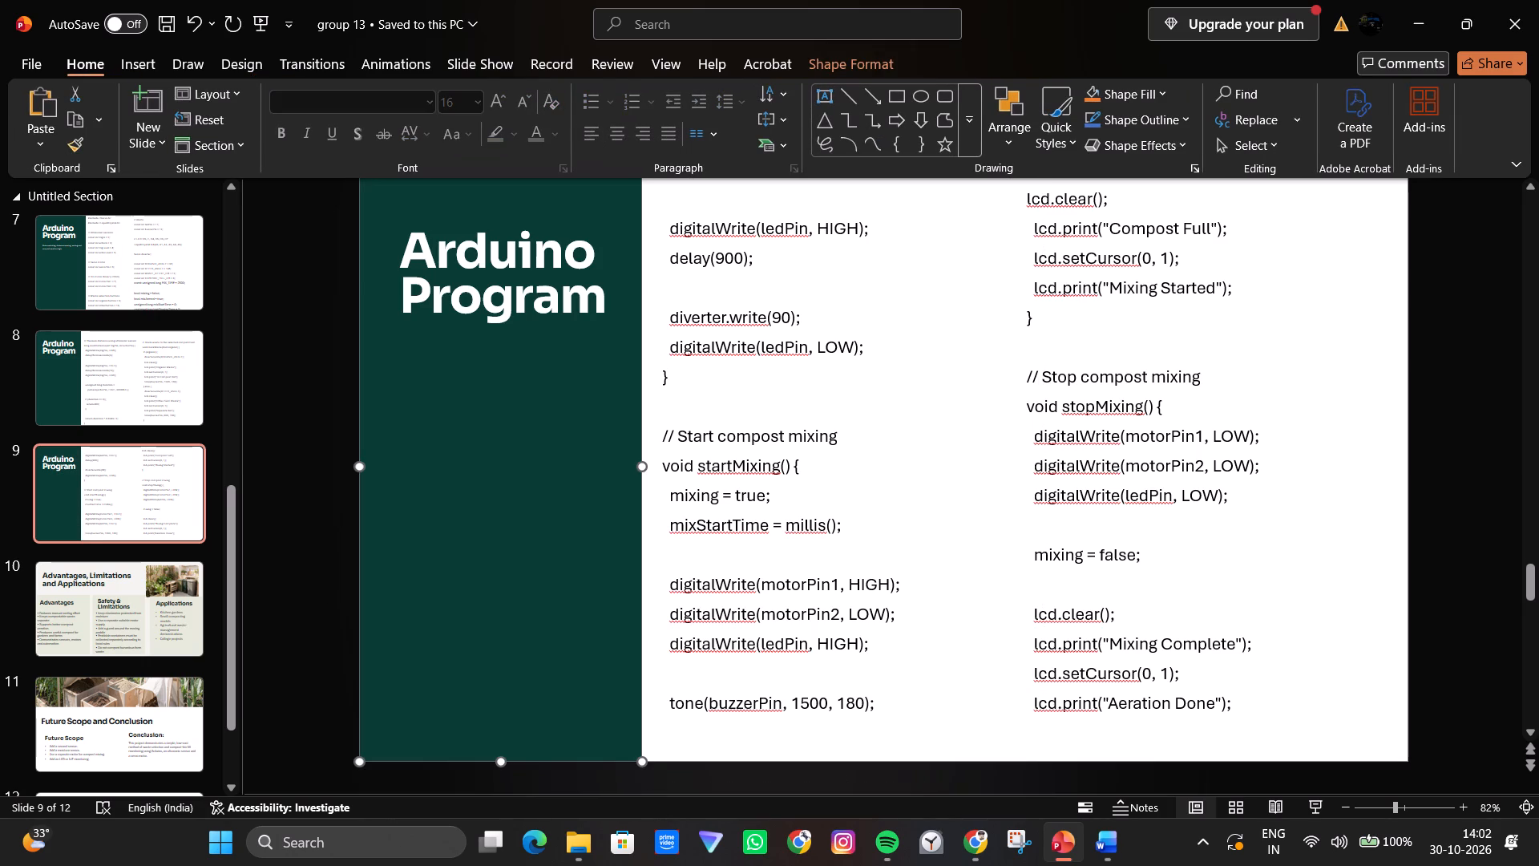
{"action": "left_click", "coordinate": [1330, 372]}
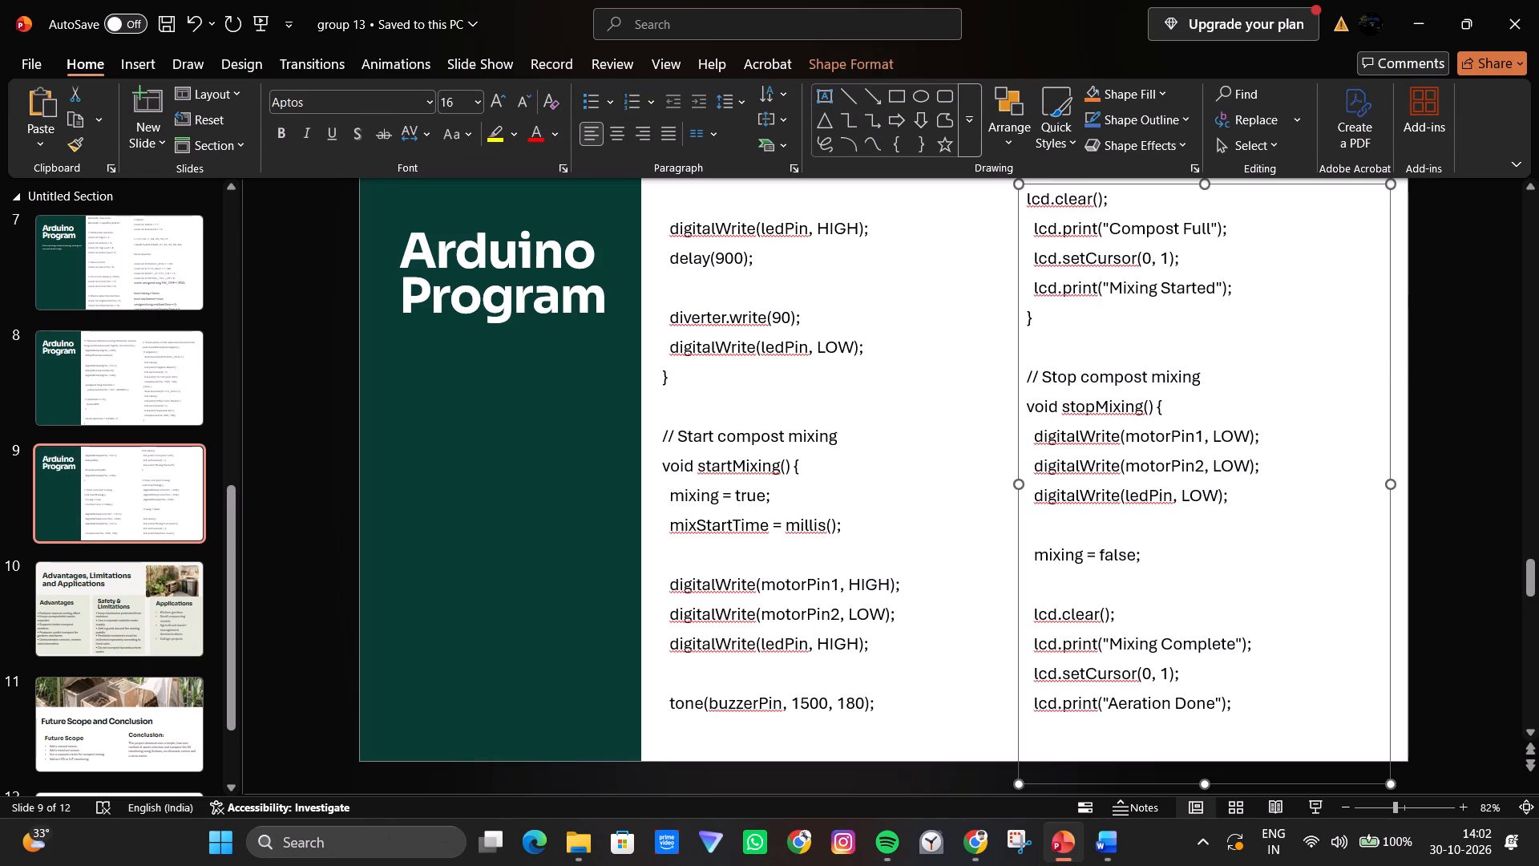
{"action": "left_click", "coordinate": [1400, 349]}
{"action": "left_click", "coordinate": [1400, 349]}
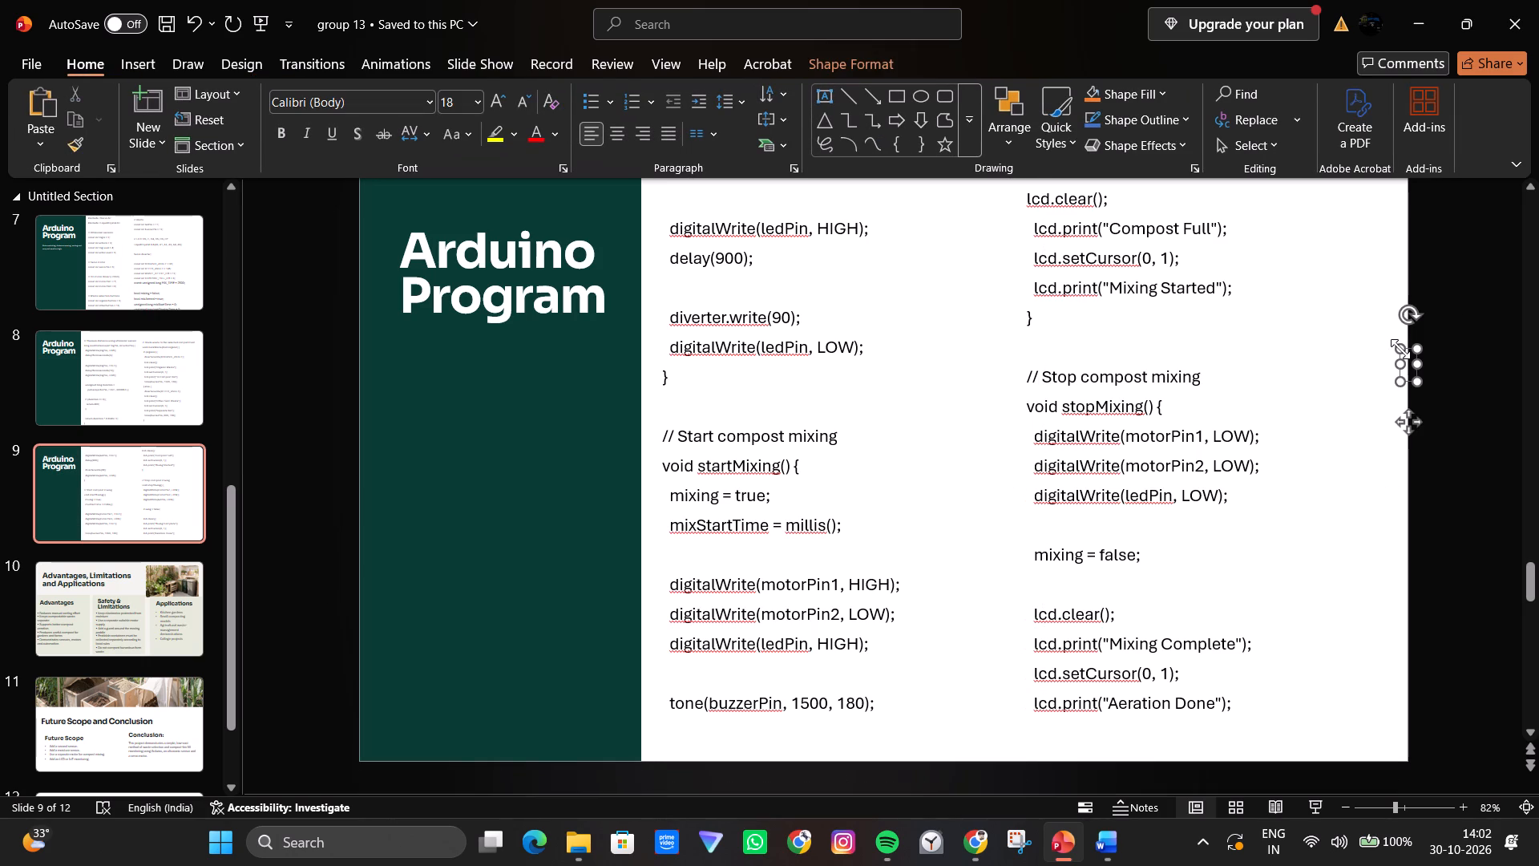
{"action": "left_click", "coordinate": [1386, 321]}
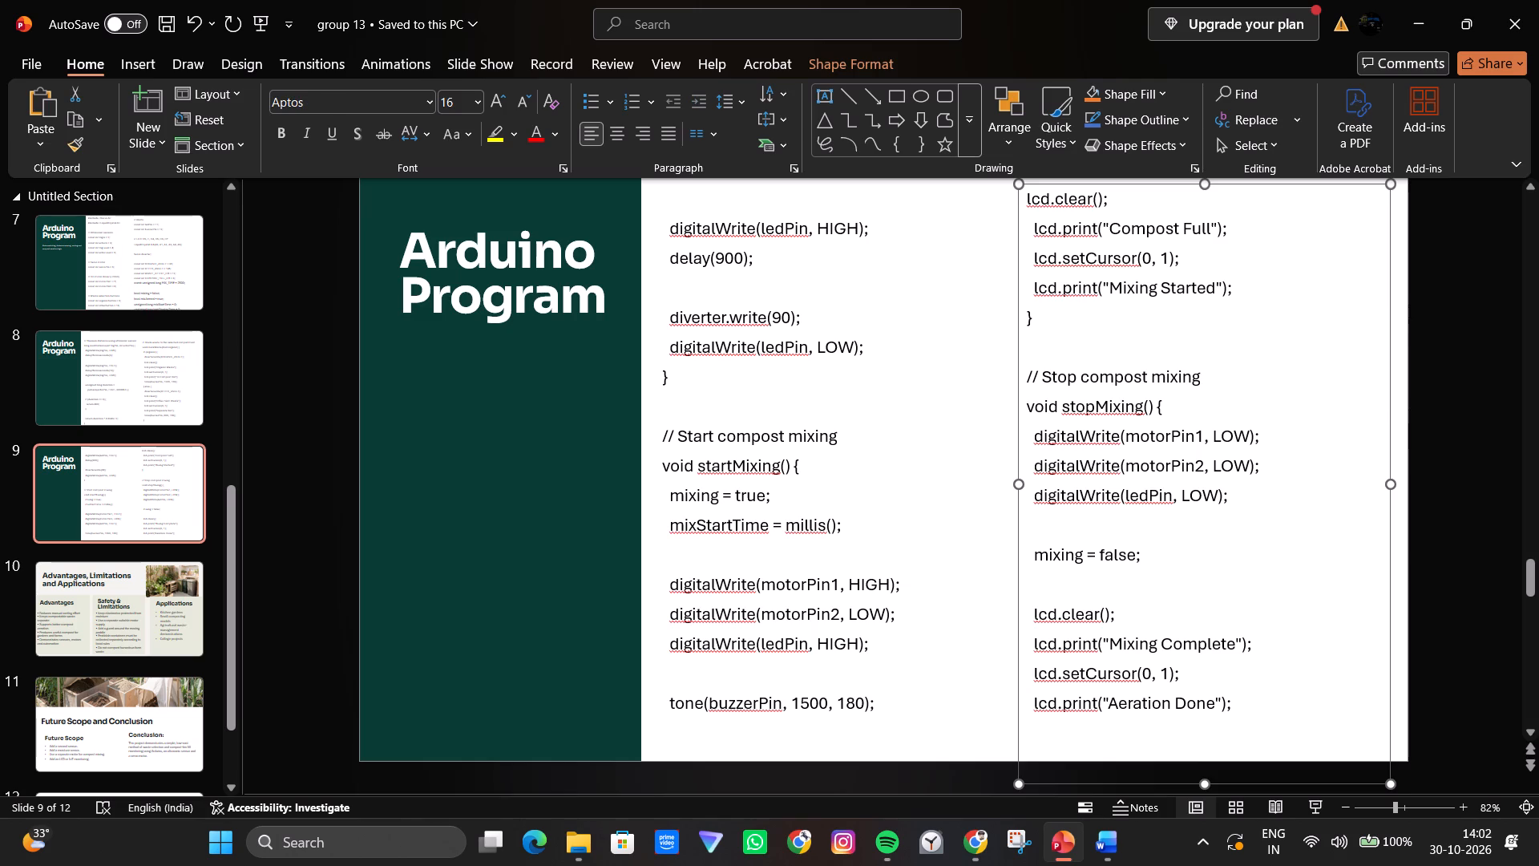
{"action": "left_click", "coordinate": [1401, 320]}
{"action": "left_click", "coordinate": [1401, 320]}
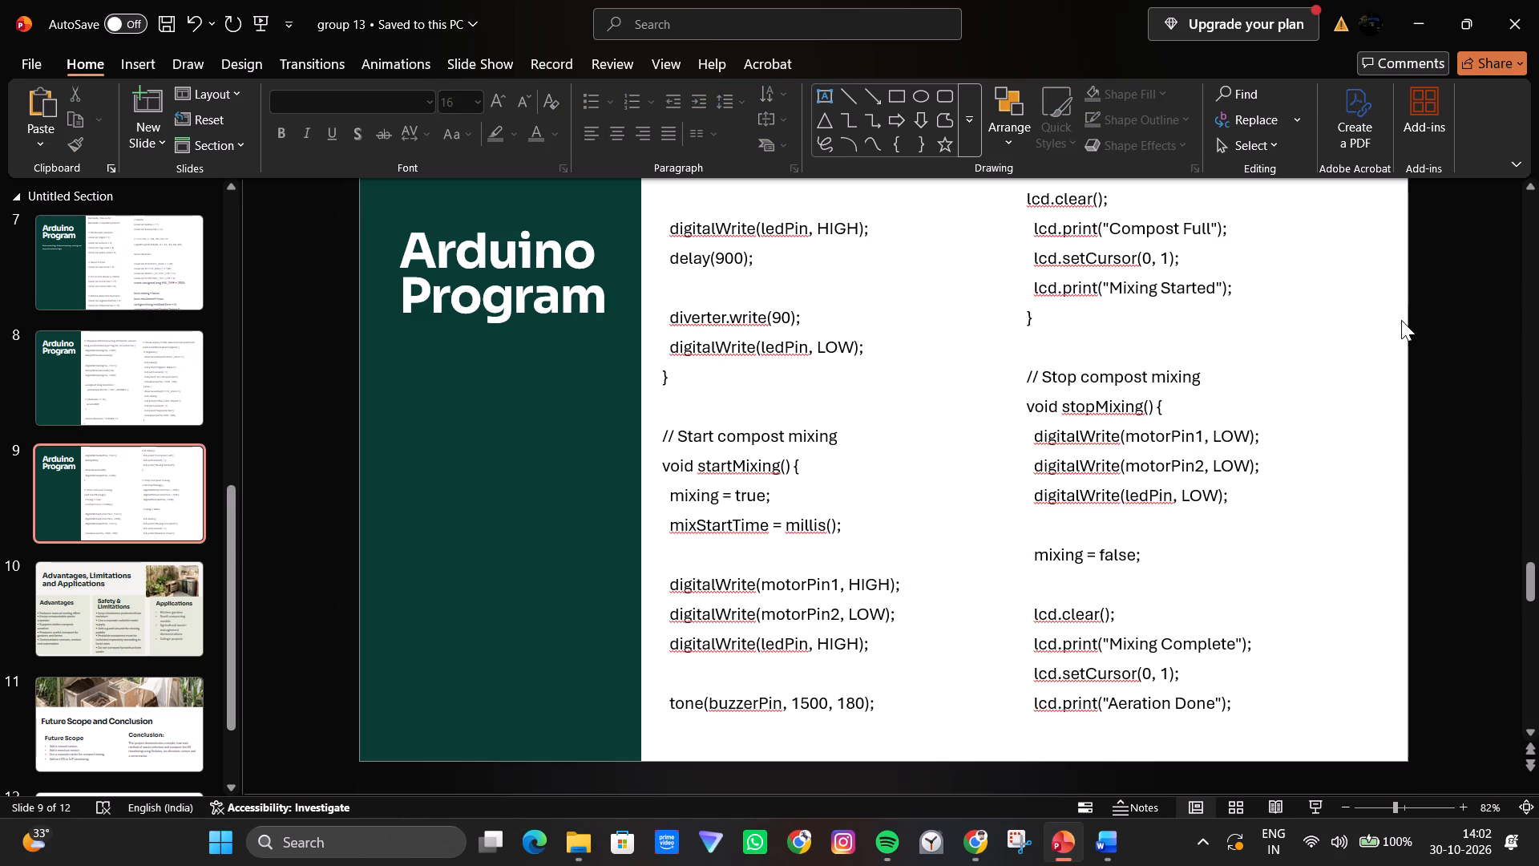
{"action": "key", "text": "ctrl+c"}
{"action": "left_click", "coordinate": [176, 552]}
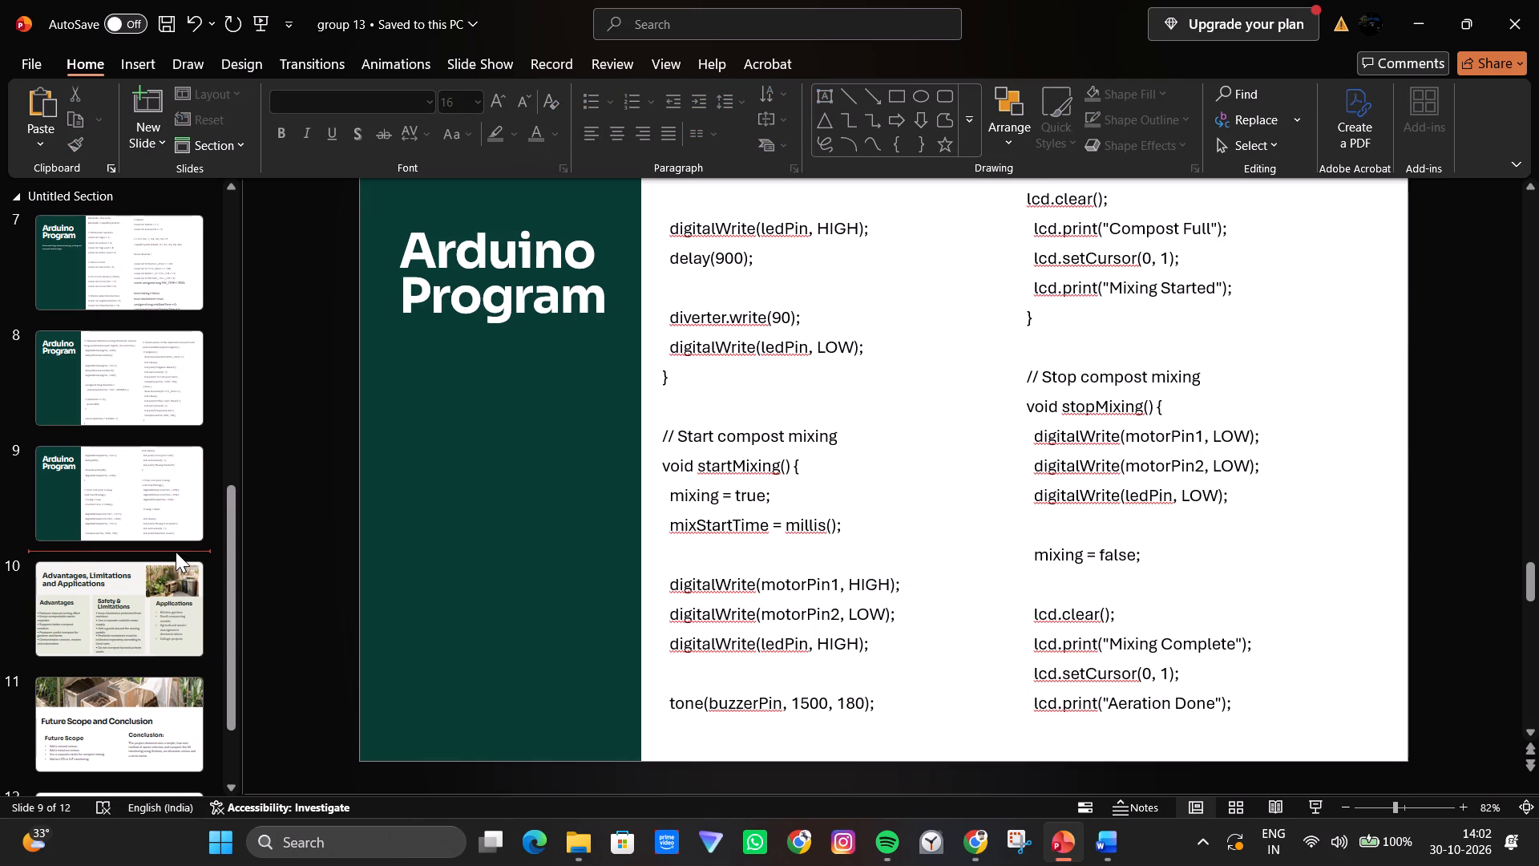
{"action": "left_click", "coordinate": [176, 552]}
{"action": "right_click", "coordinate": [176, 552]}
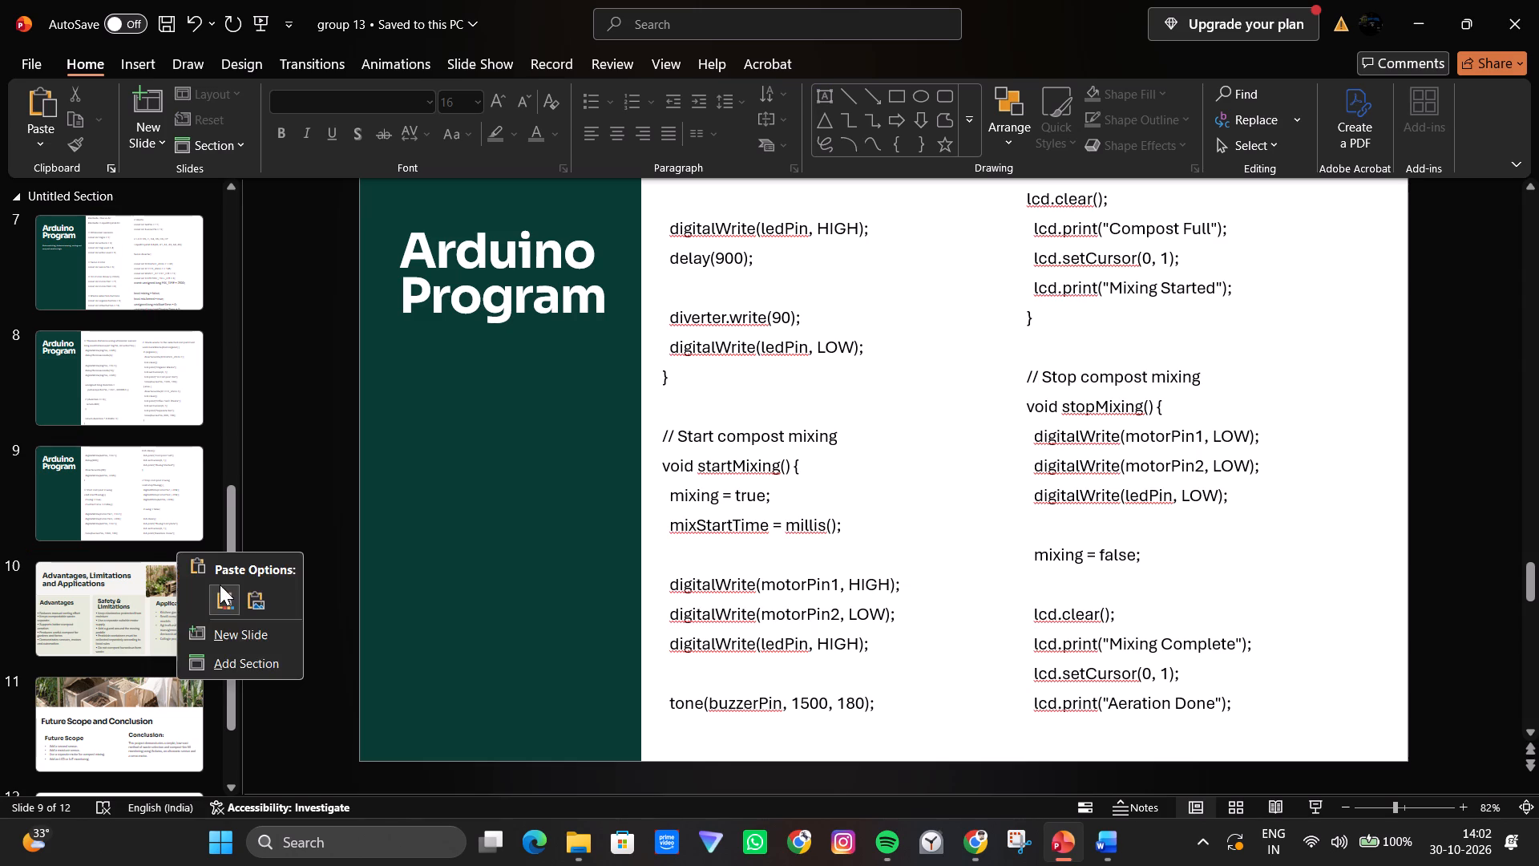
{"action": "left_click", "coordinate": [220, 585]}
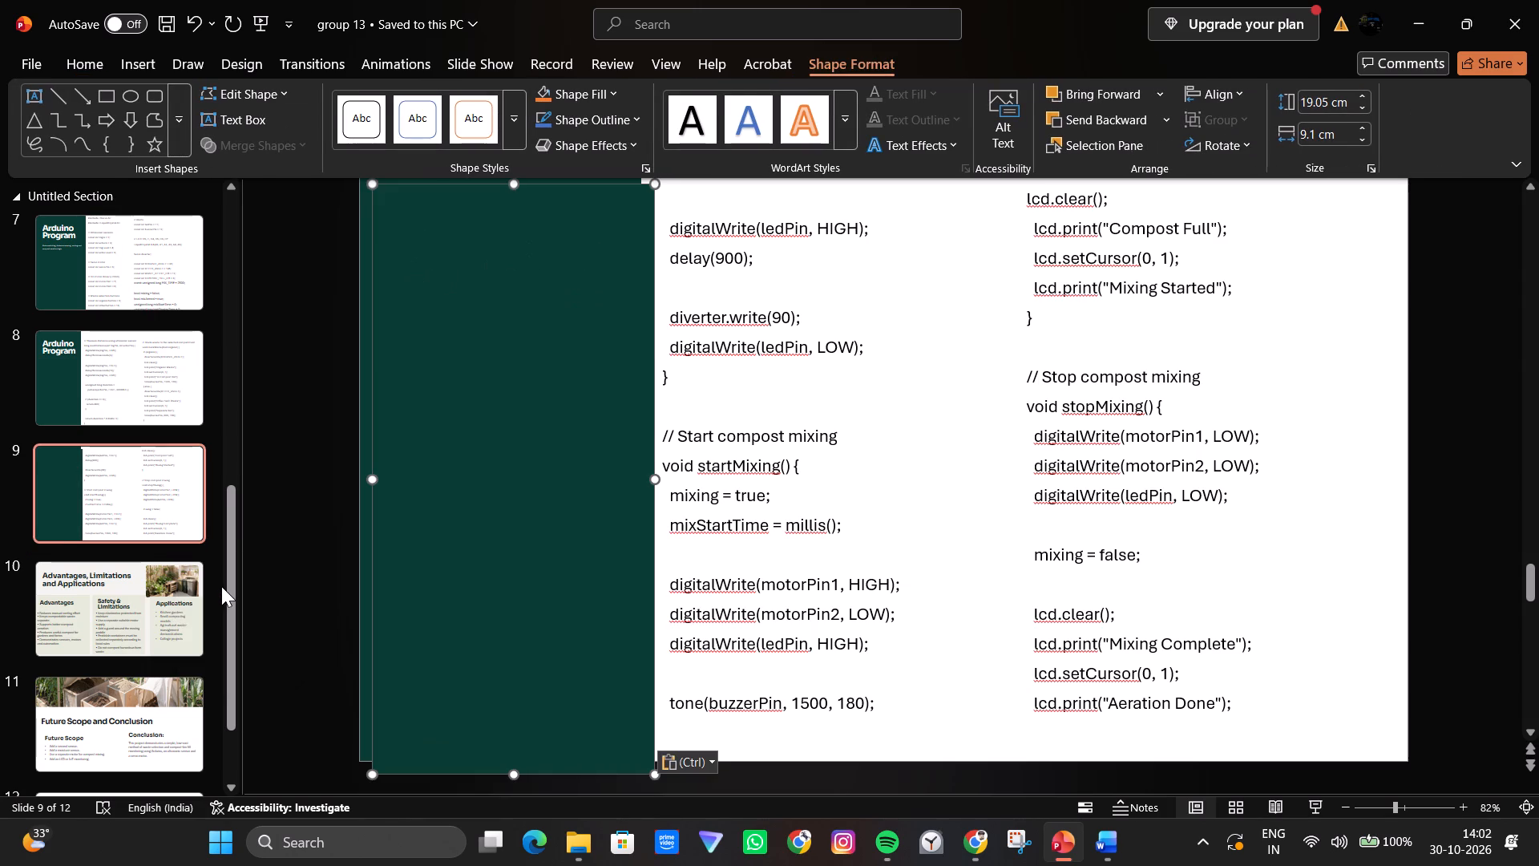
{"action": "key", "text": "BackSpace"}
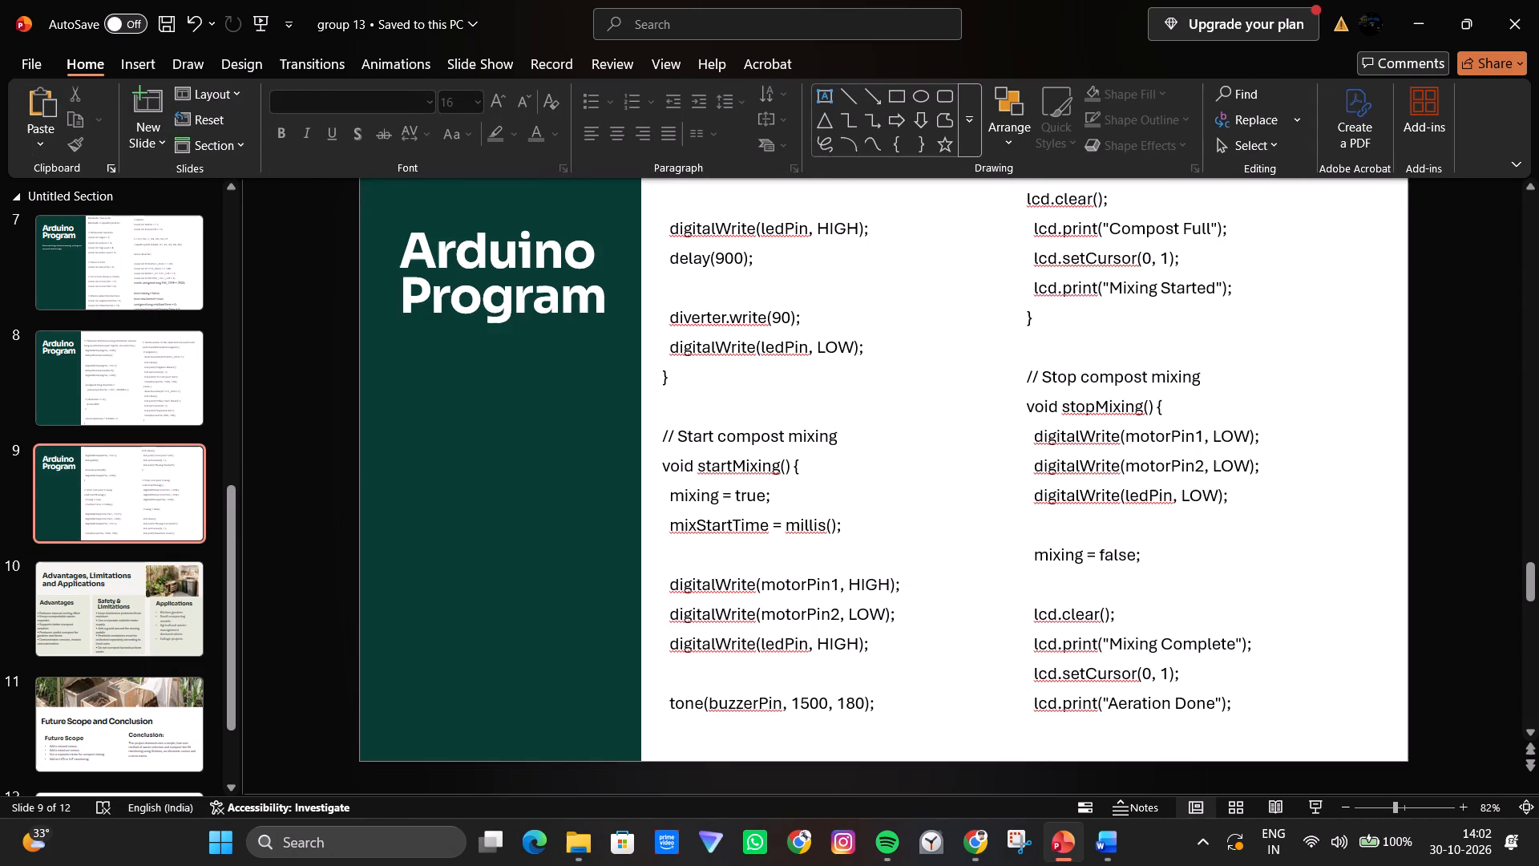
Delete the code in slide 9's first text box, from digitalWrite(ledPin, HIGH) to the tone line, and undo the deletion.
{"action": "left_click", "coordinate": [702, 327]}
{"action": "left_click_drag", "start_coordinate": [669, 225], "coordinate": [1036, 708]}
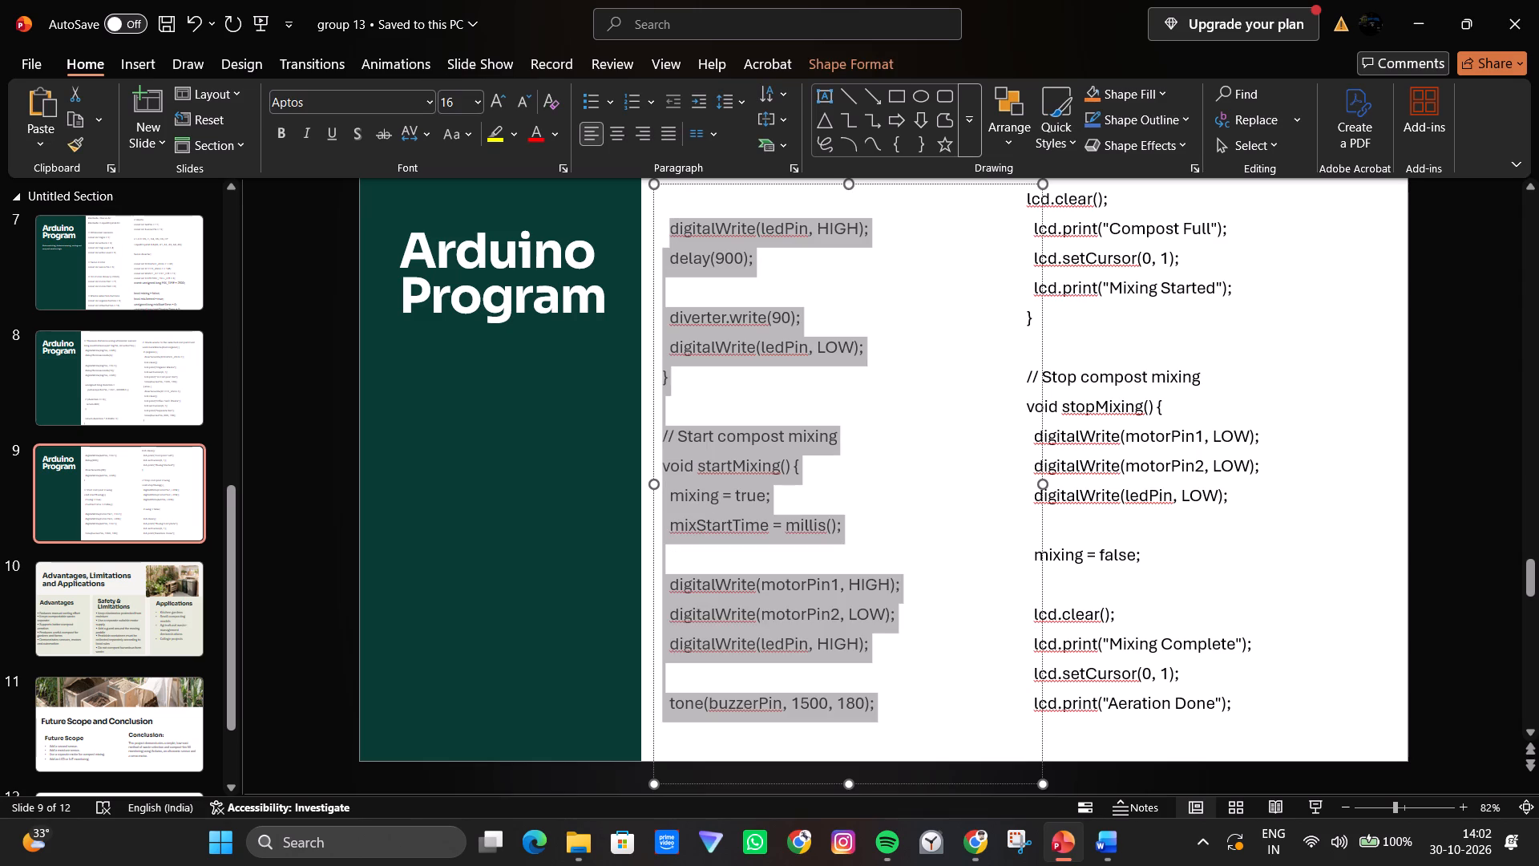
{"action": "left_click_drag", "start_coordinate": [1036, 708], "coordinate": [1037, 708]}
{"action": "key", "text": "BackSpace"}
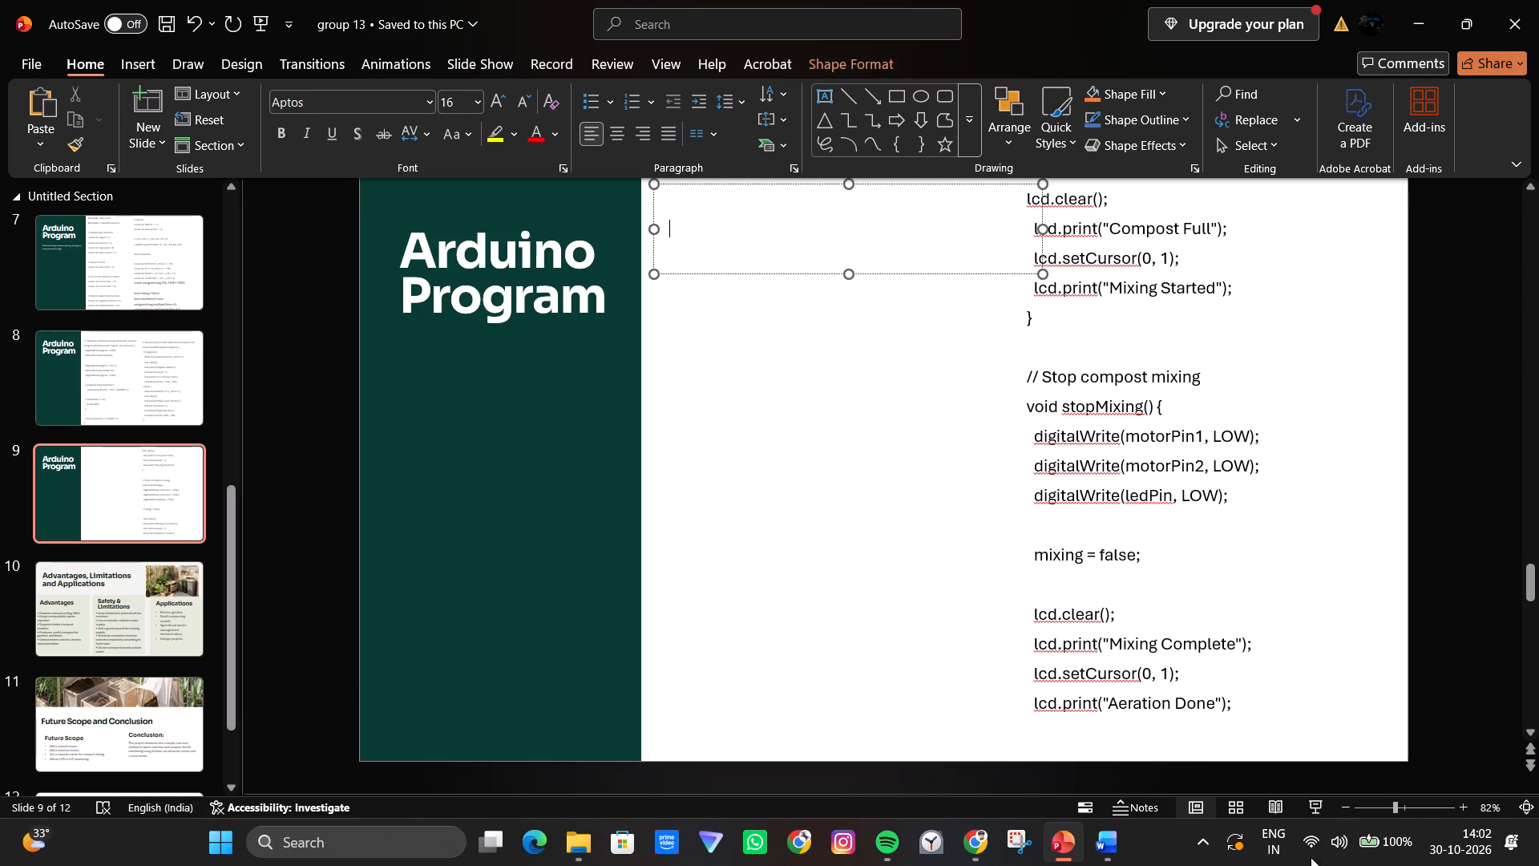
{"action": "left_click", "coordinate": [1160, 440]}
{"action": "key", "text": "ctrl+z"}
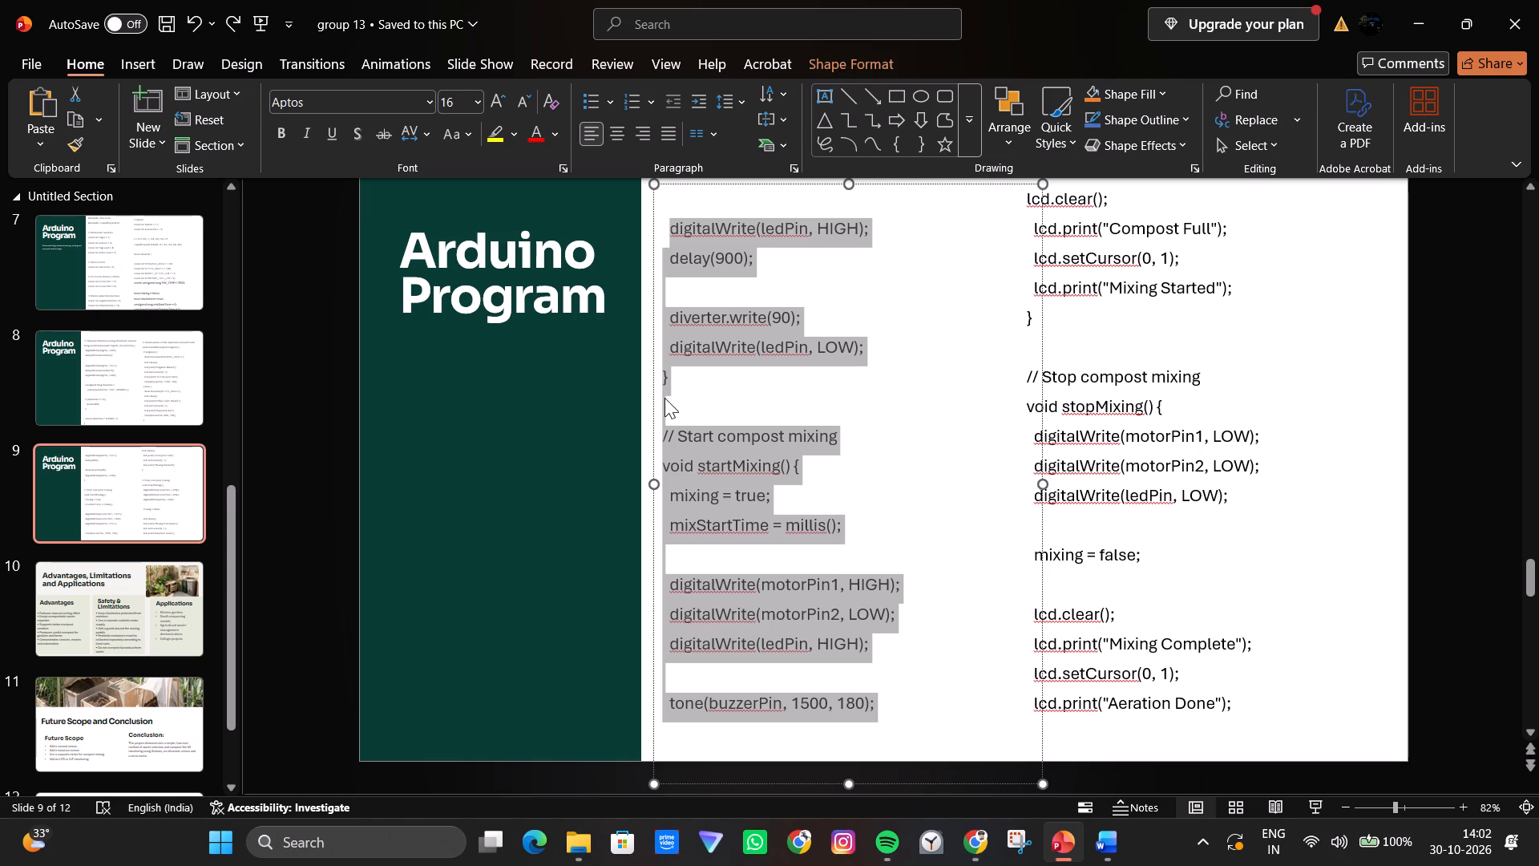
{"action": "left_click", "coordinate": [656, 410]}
Compare the code on Arduino Program slides 8 and 9, and look on through to the Future Scope and Conclusion slide.
{"action": "left_click", "coordinate": [139, 373]}
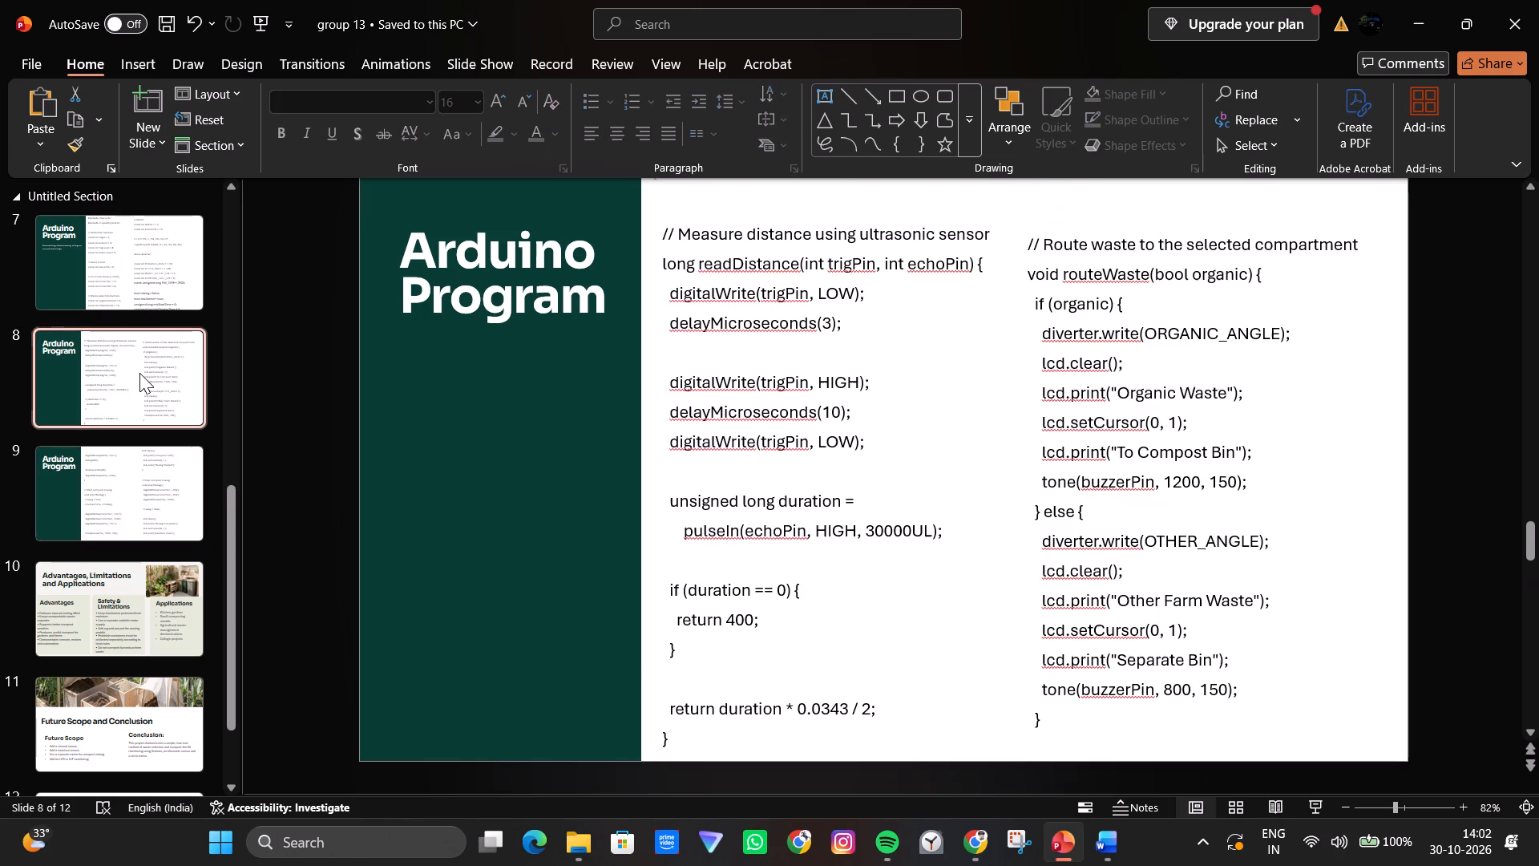
{"action": "left_click", "coordinate": [151, 482]}
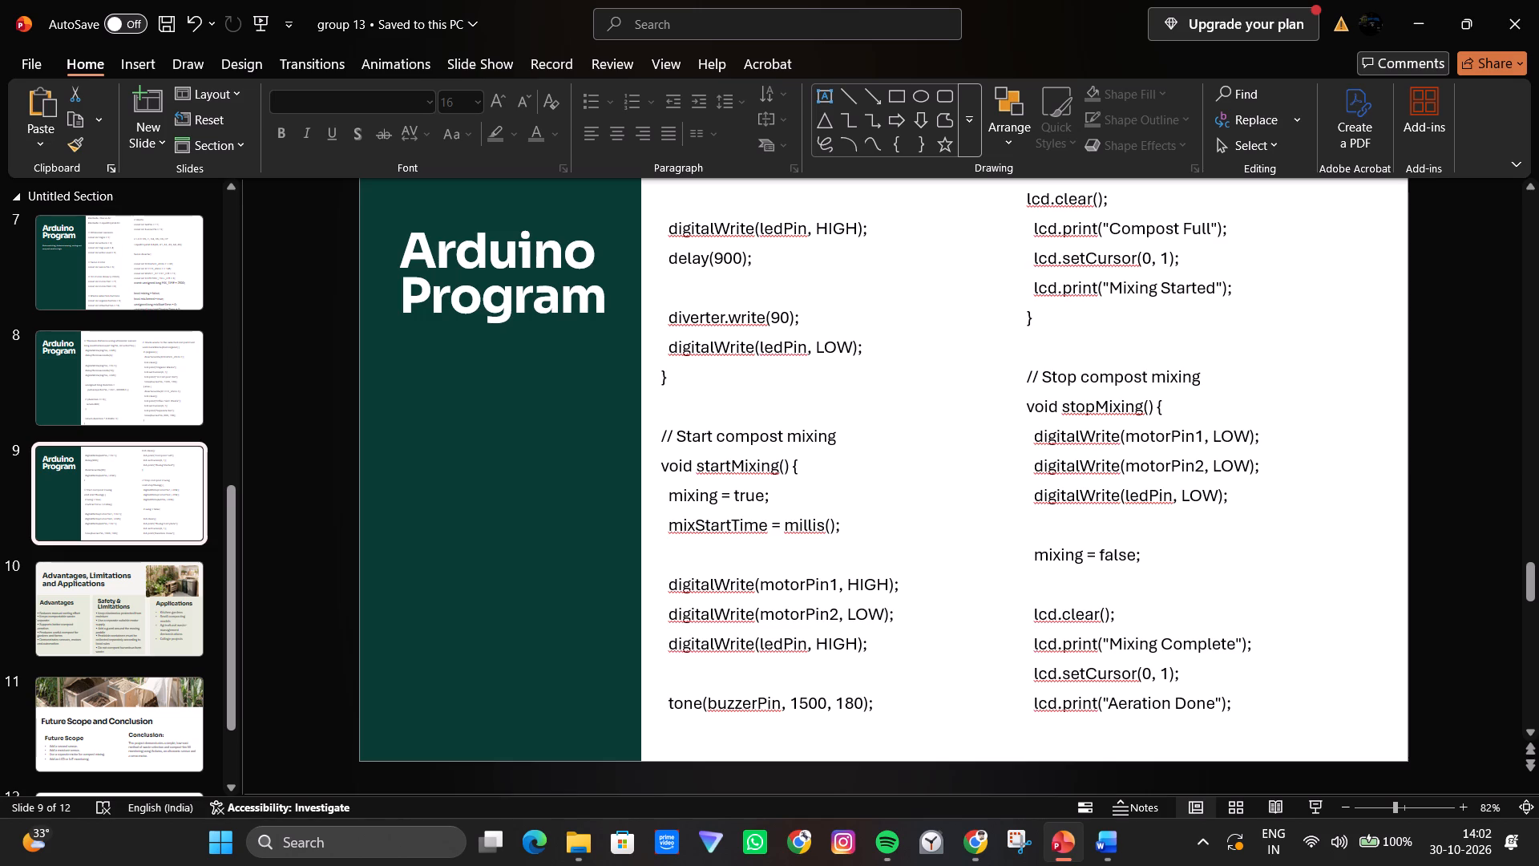
{"action": "scroll", "coordinate": [1141, 642], "scroll_direction": "down", "scroll_amount": 2}
{"action": "scroll", "coordinate": [1141, 642], "scroll_direction": "up", "scroll_amount": 4}
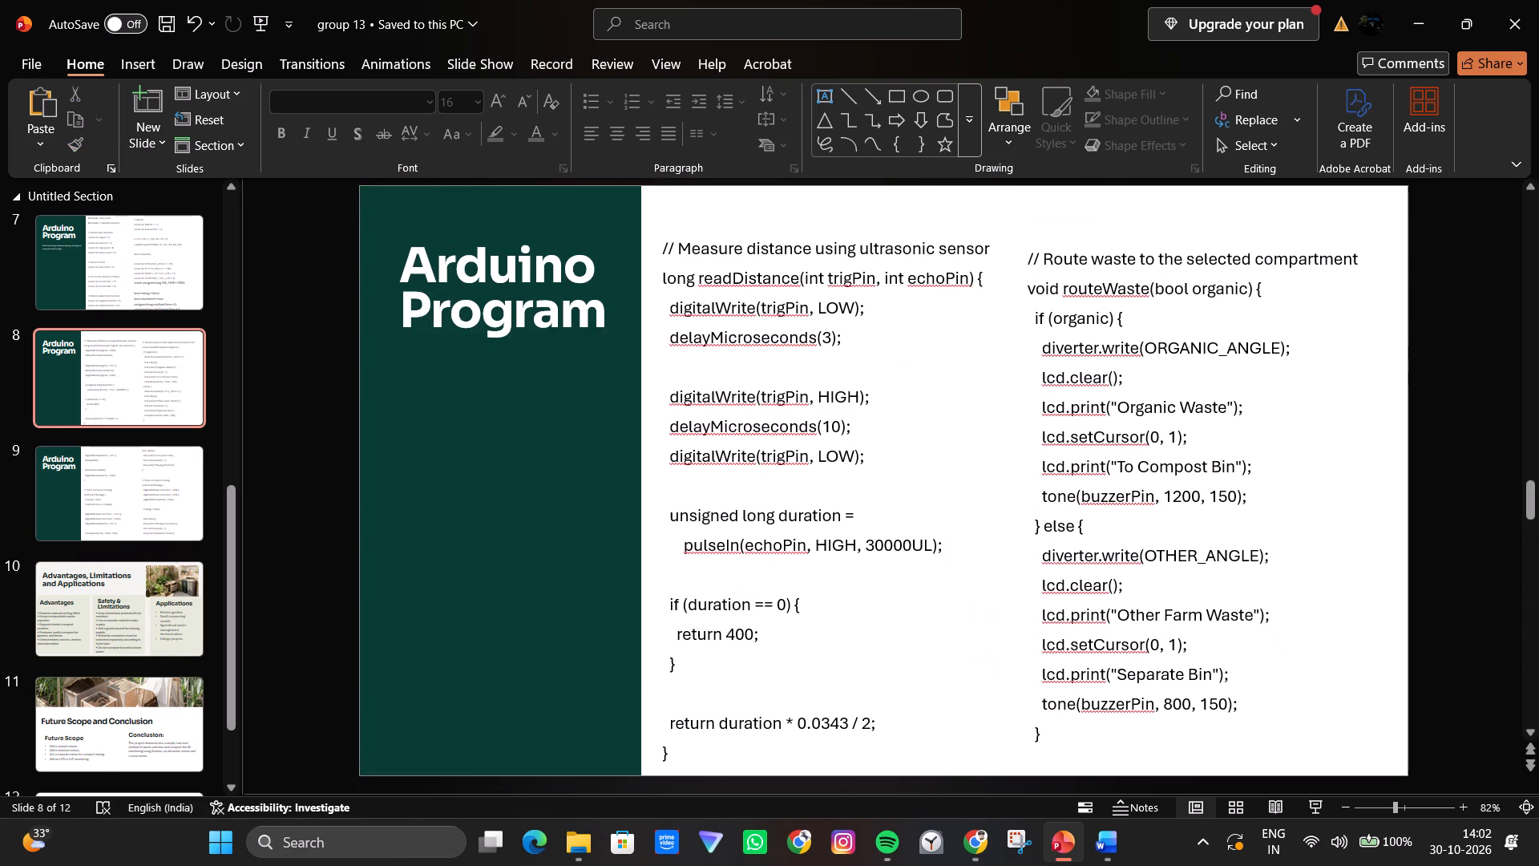
{"action": "scroll", "coordinate": [806, 701], "scroll_direction": "down", "scroll_amount": 2}
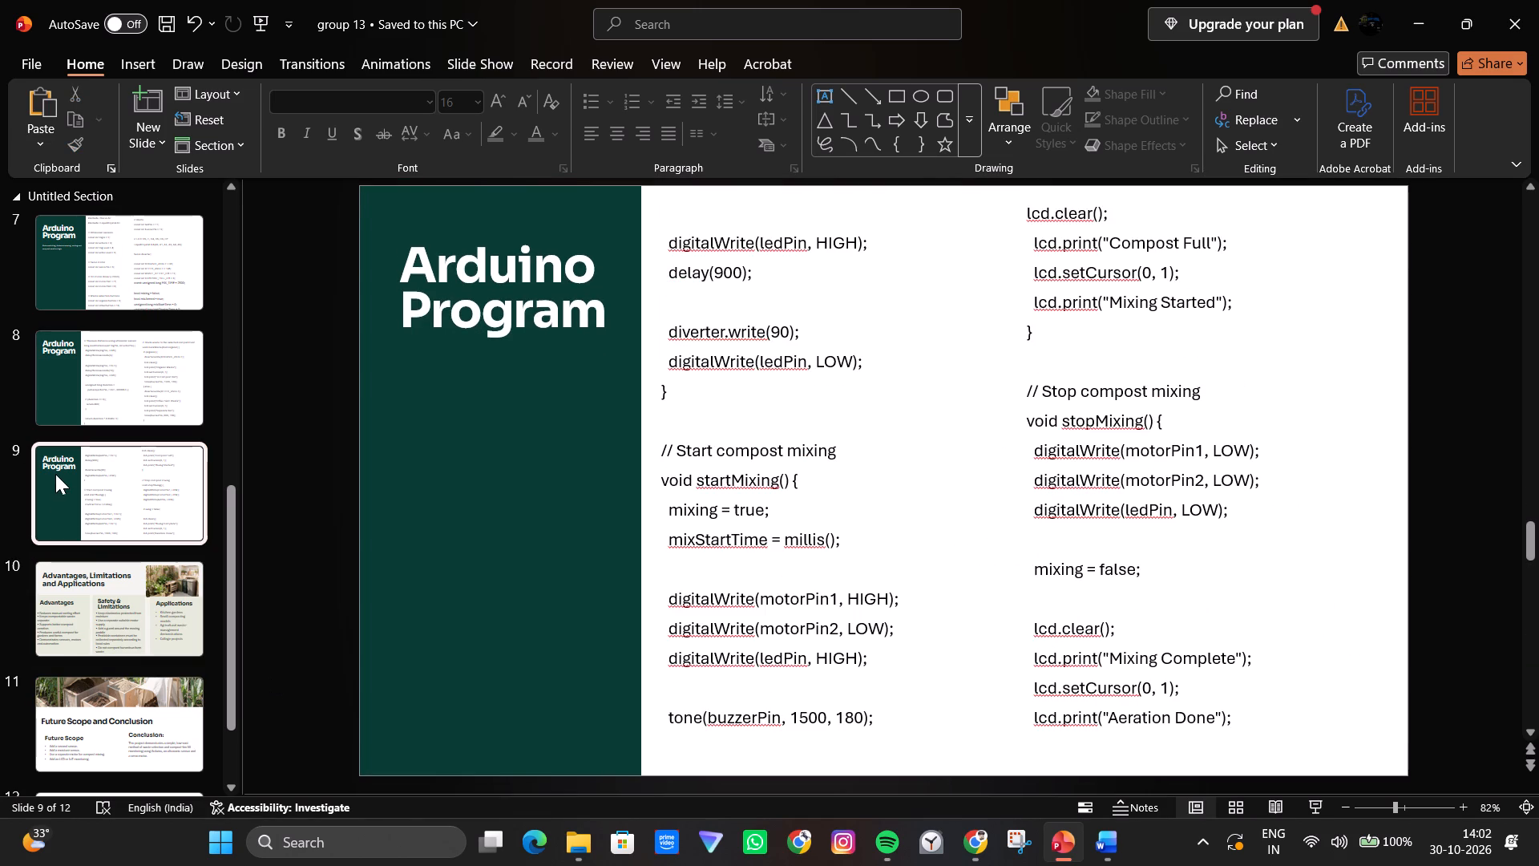
{"action": "left_click", "coordinate": [118, 376]}
{"action": "left_click", "coordinate": [157, 480]}
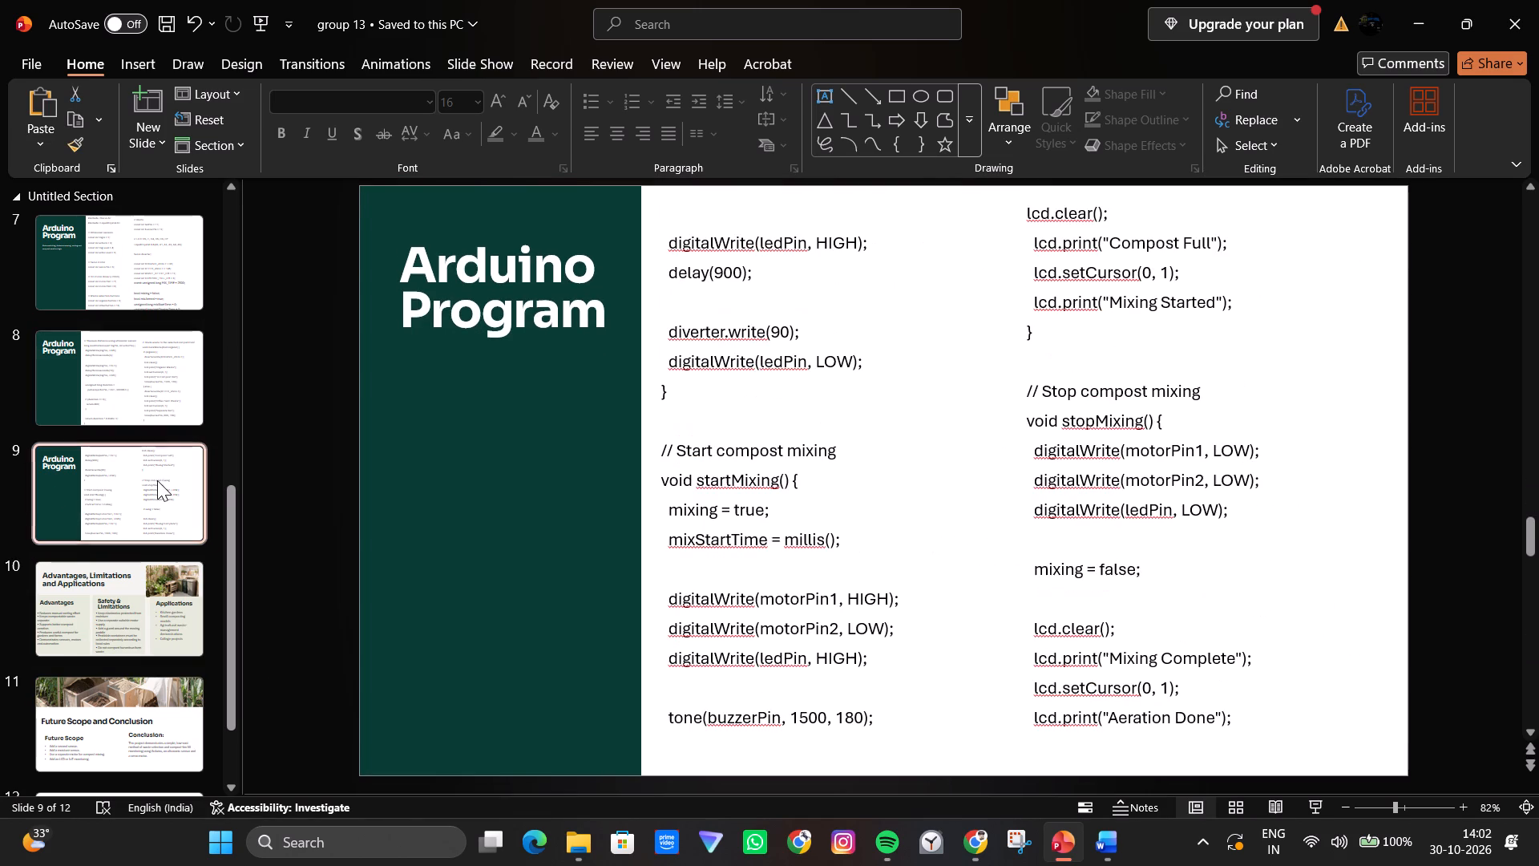
{"action": "scroll", "coordinate": [974, 593], "scroll_direction": "down", "scroll_amount": 1}
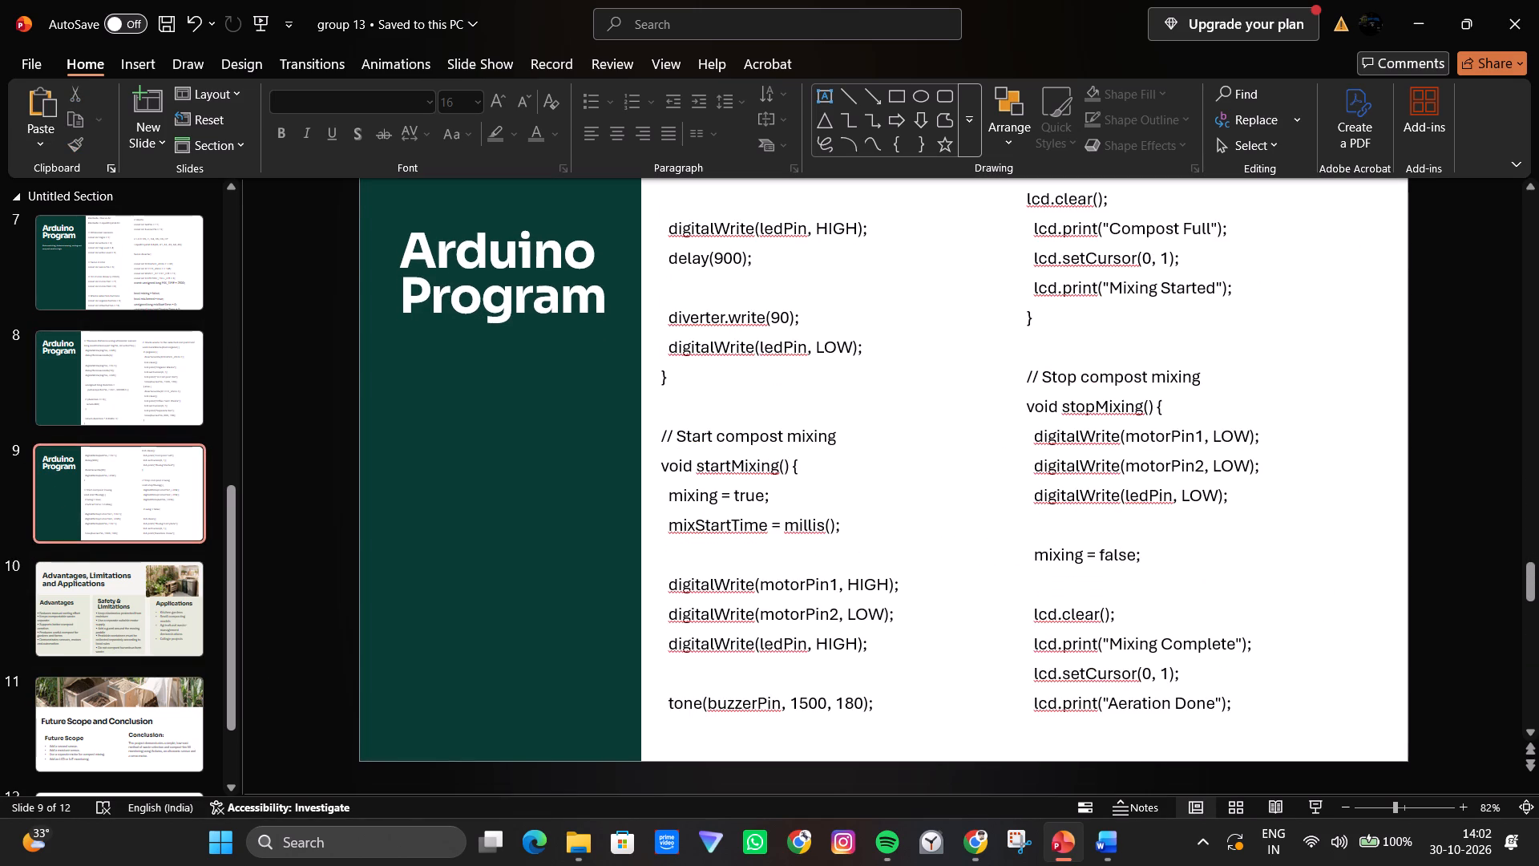
{"action": "scroll", "coordinate": [1161, 639], "scroll_direction": "down", "scroll_amount": 2}
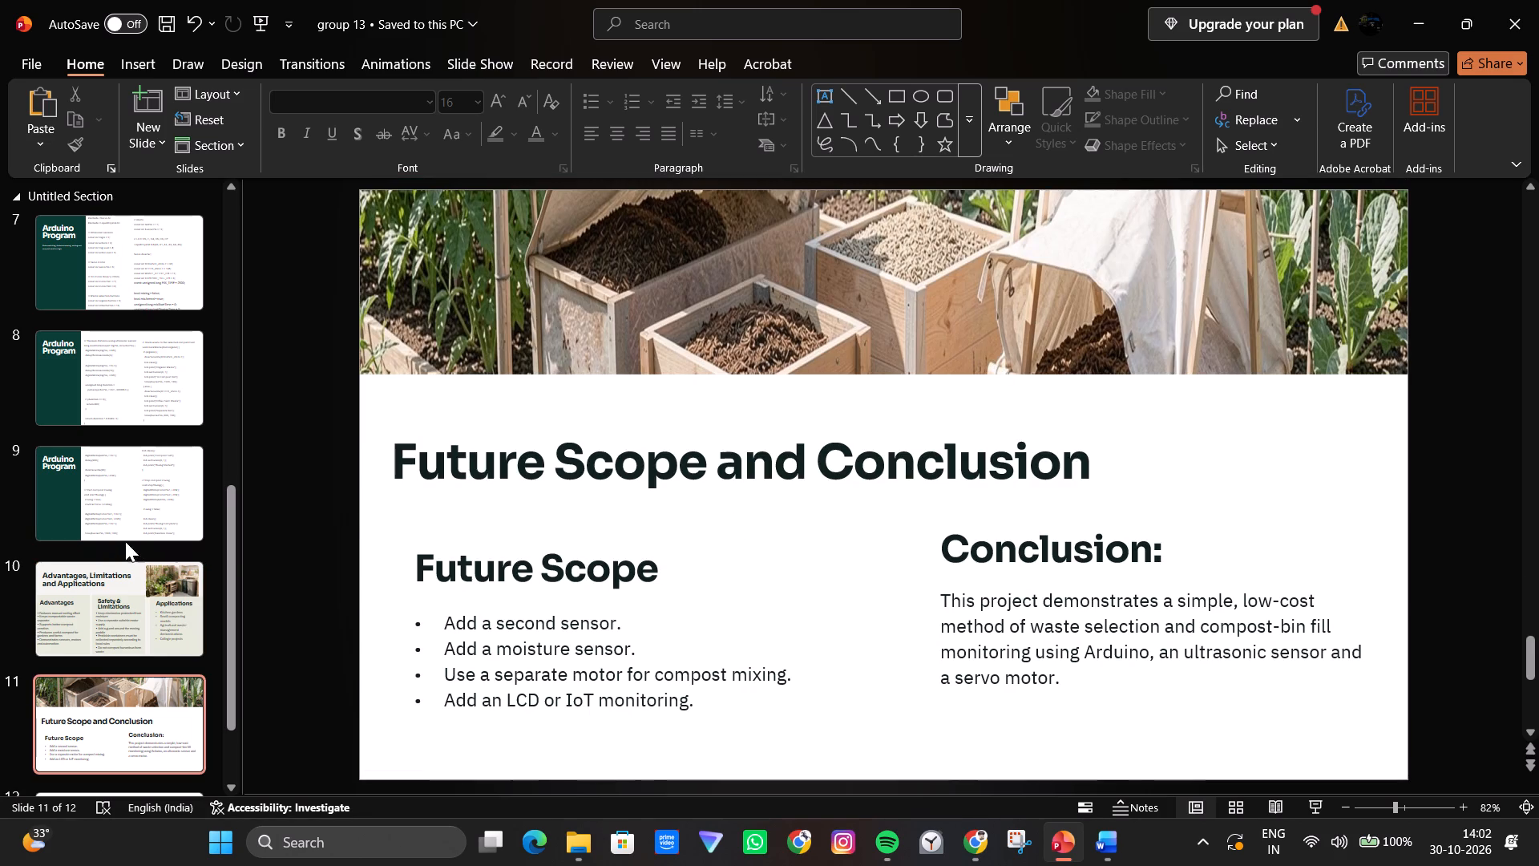
Copy Arduino Program slide 9 and paste it directly after itself as slide 10.
{"action": "left_click", "coordinate": [116, 524]}
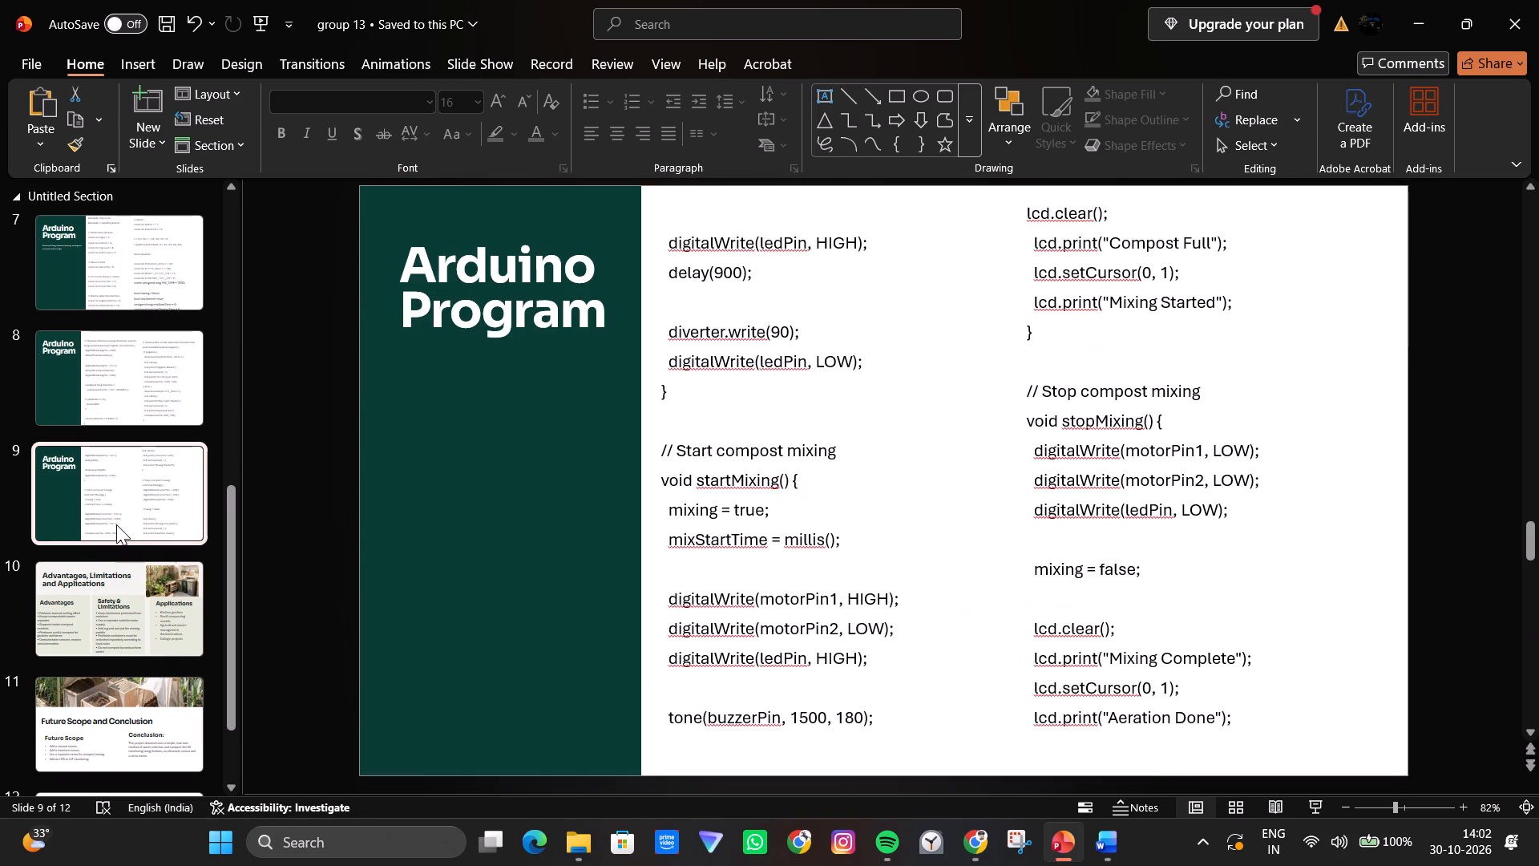
{"action": "left_click", "coordinate": [75, 494]}
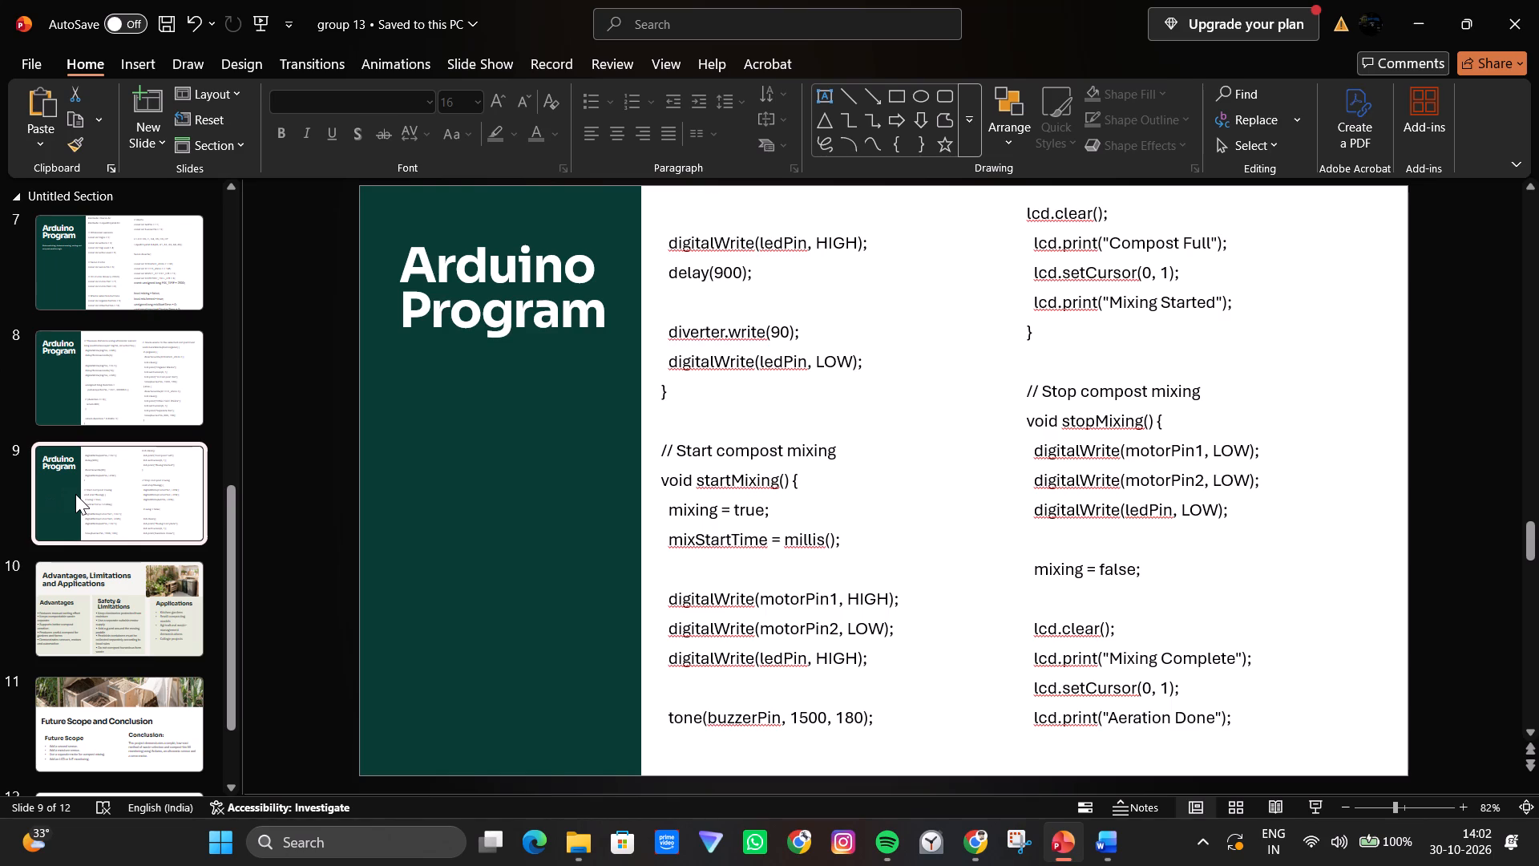
{"action": "right_click", "coordinate": [75, 494]}
{"action": "left_click", "coordinate": [97, 377]}
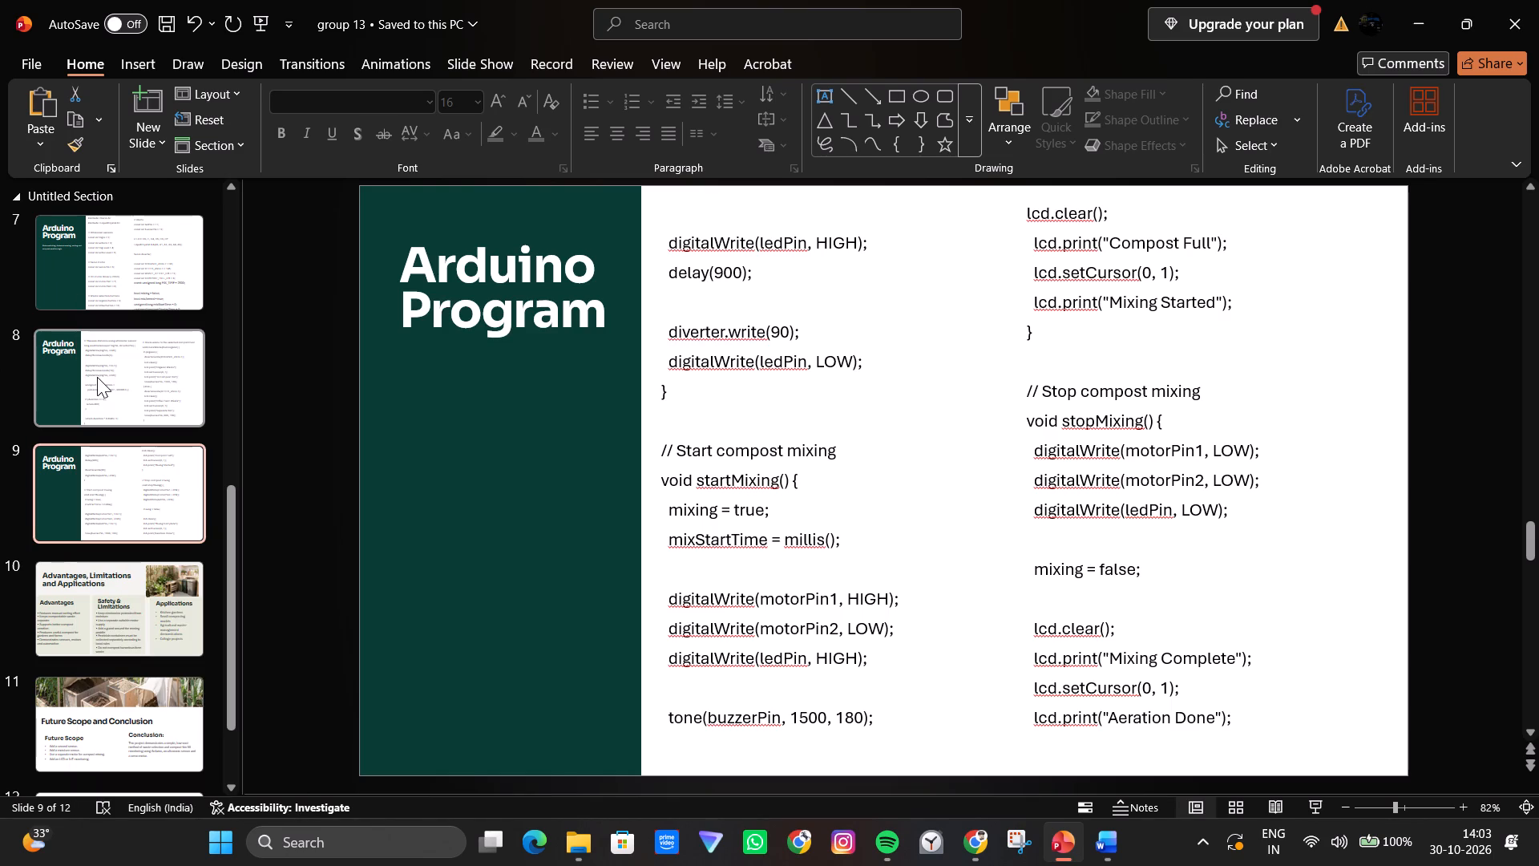
{"action": "key", "text": "ctrl+v"}
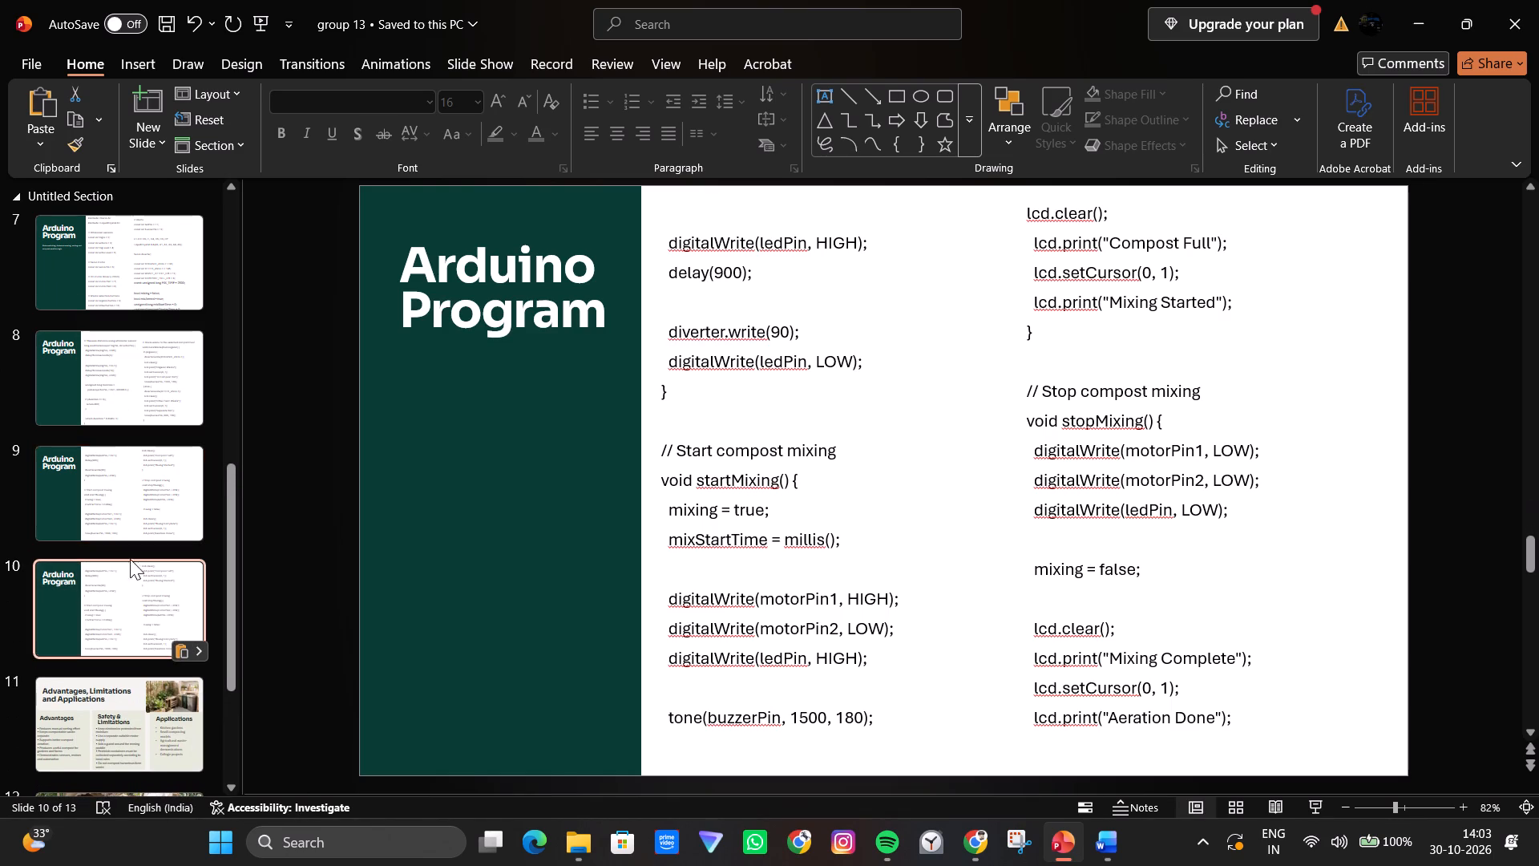
Delete all the code in the first text box of the new slide 10.
{"action": "left_click", "coordinate": [163, 615]}
{"action": "left_click", "coordinate": [673, 303]}
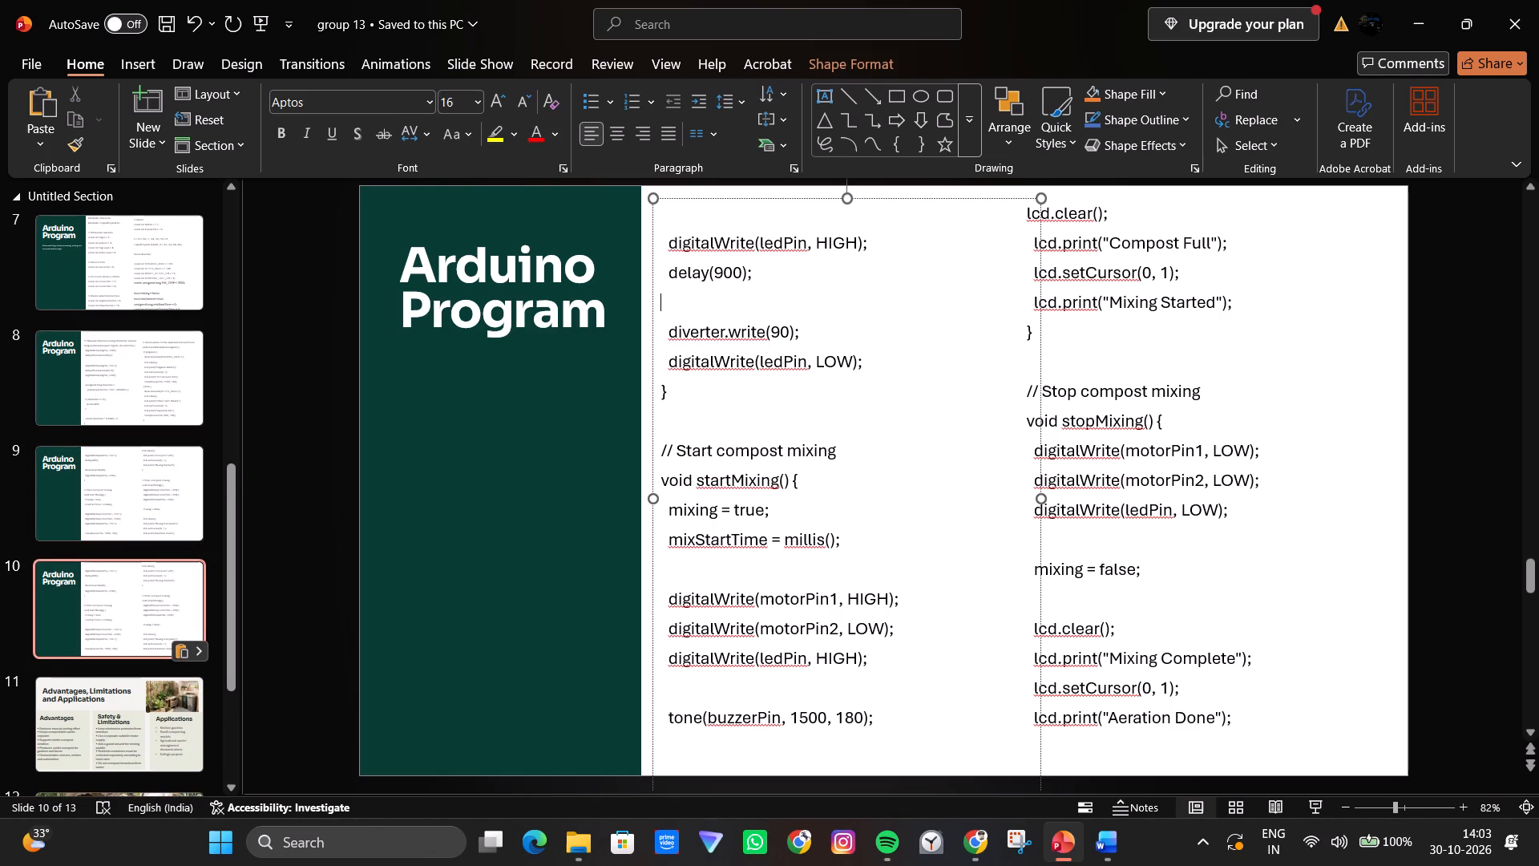
{"action": "left_click", "coordinate": [689, 249]}
{"action": "key", "text": "ctrl+a"}
{"action": "key", "text": "BackSpace"}
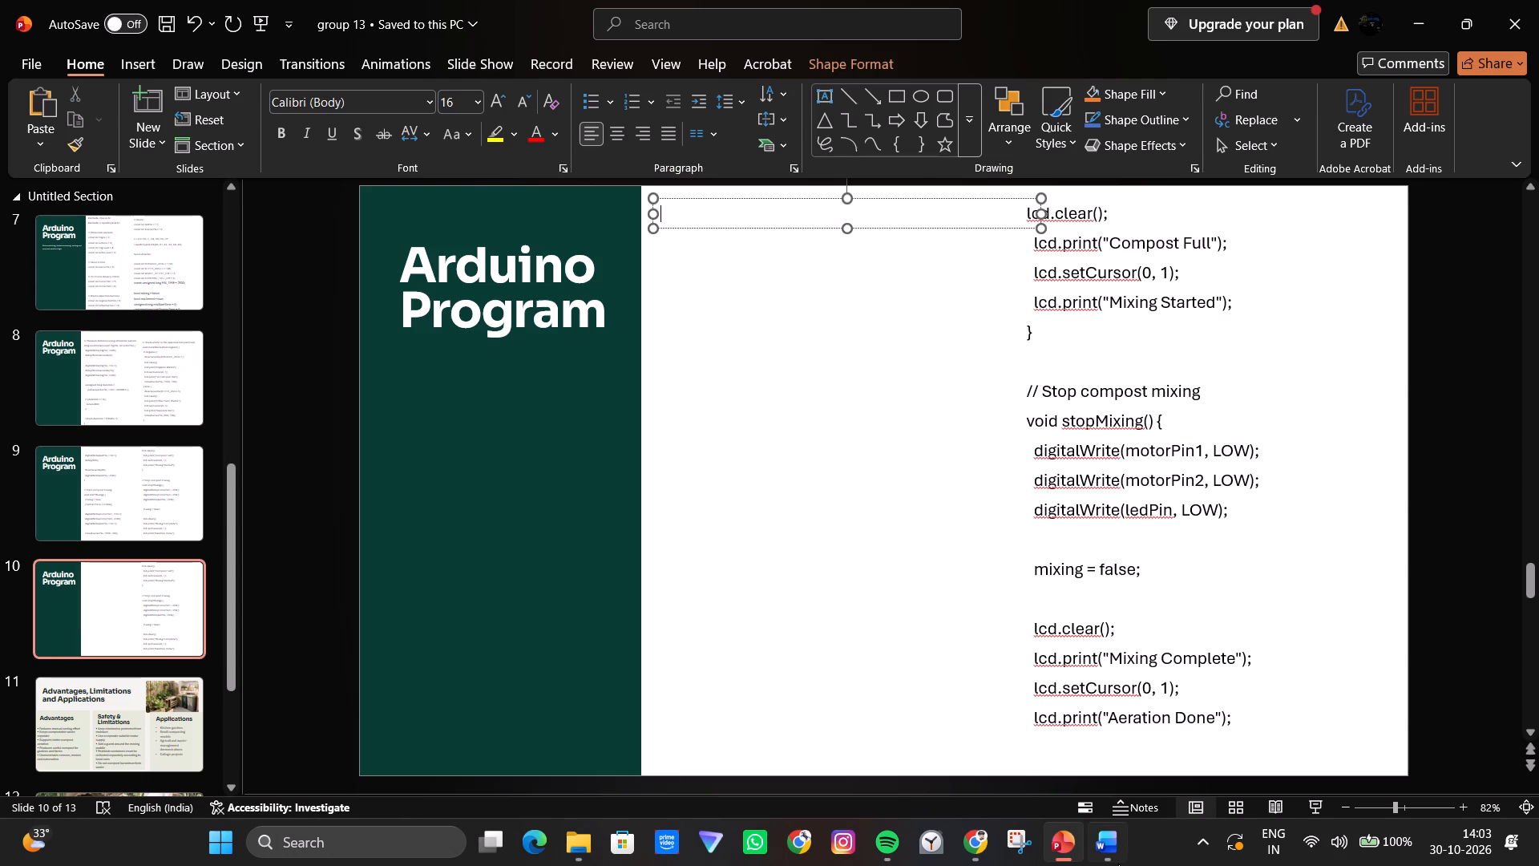
Copy the remaining code from the Word document, from delay(700); to the end, and paste it into slide 10's first text box.
{"action": "left_click", "coordinate": [1113, 841]}
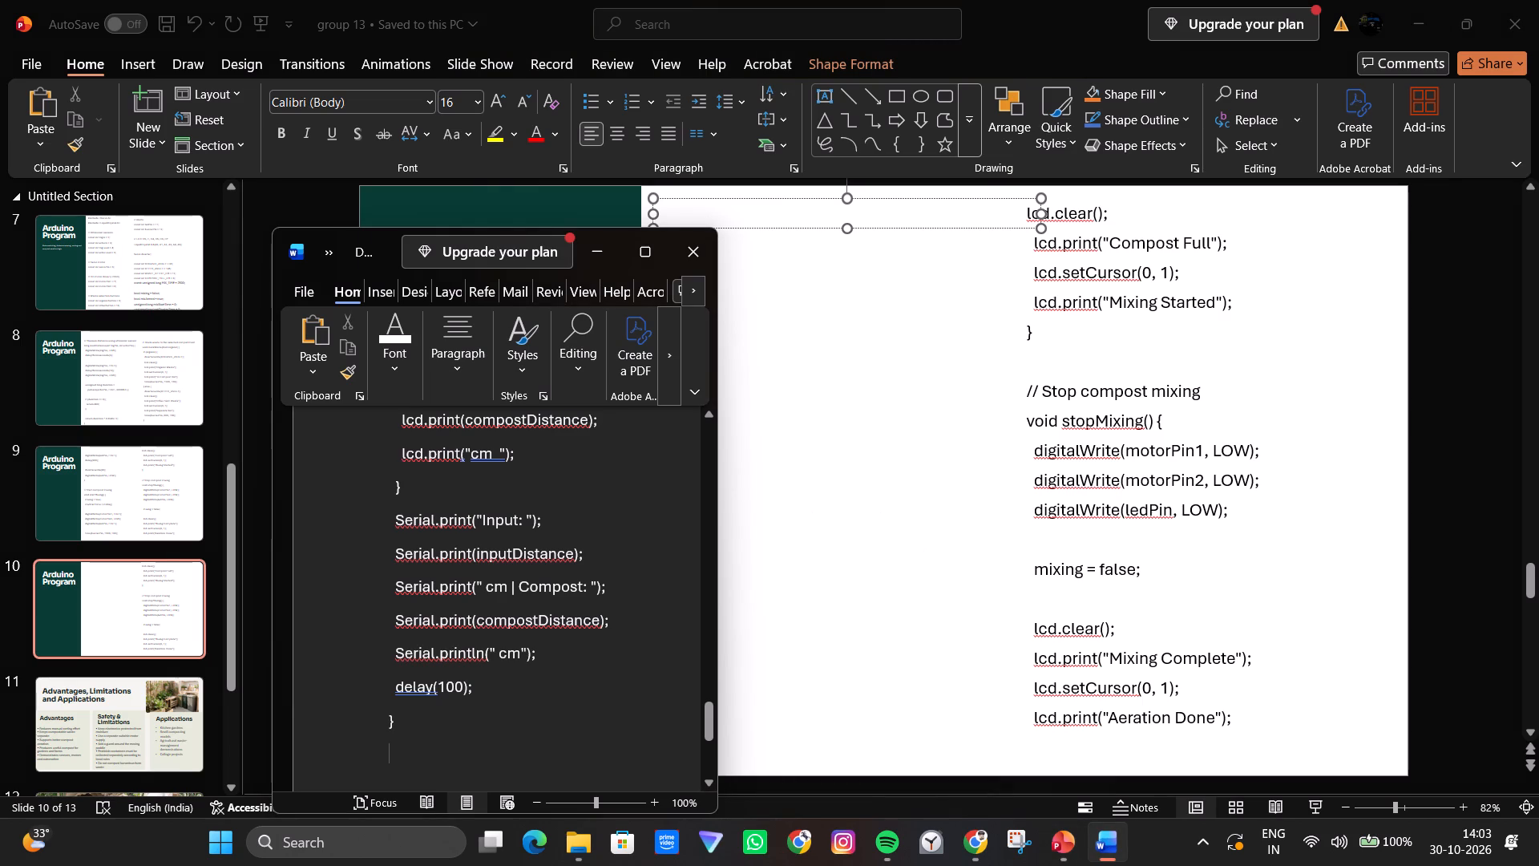
{"action": "scroll", "coordinate": [502, 479], "scroll_direction": "up", "scroll_amount": 20}
{"action": "scroll", "coordinate": [510, 457], "scroll_direction": "up", "scroll_amount": 14}
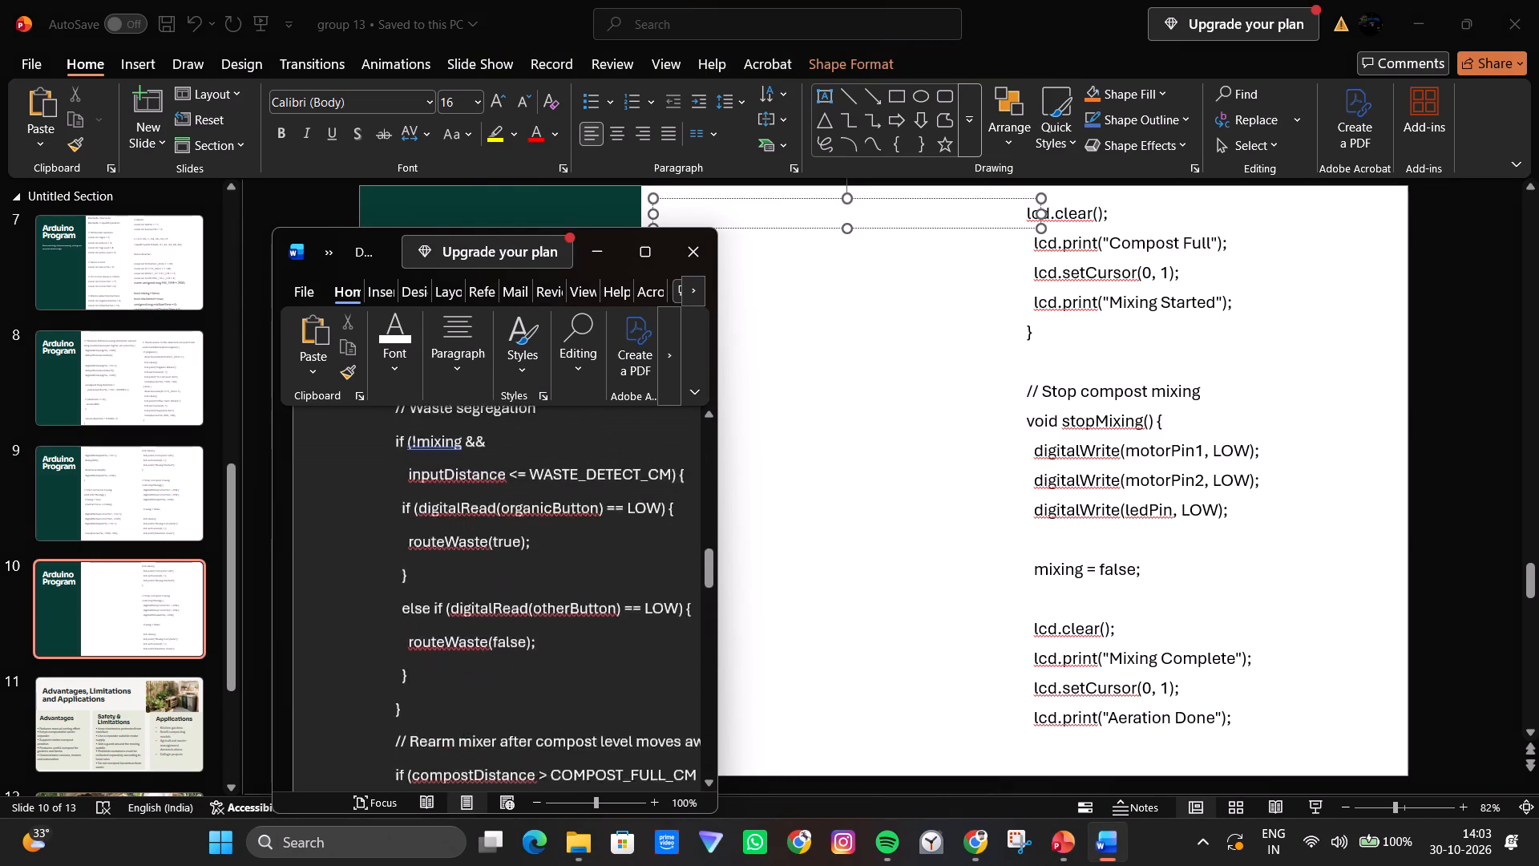
{"action": "scroll", "coordinate": [510, 457], "scroll_direction": "up", "scroll_amount": 20}
{"action": "scroll", "coordinate": [510, 457], "scroll_direction": "up", "scroll_amount": 5}
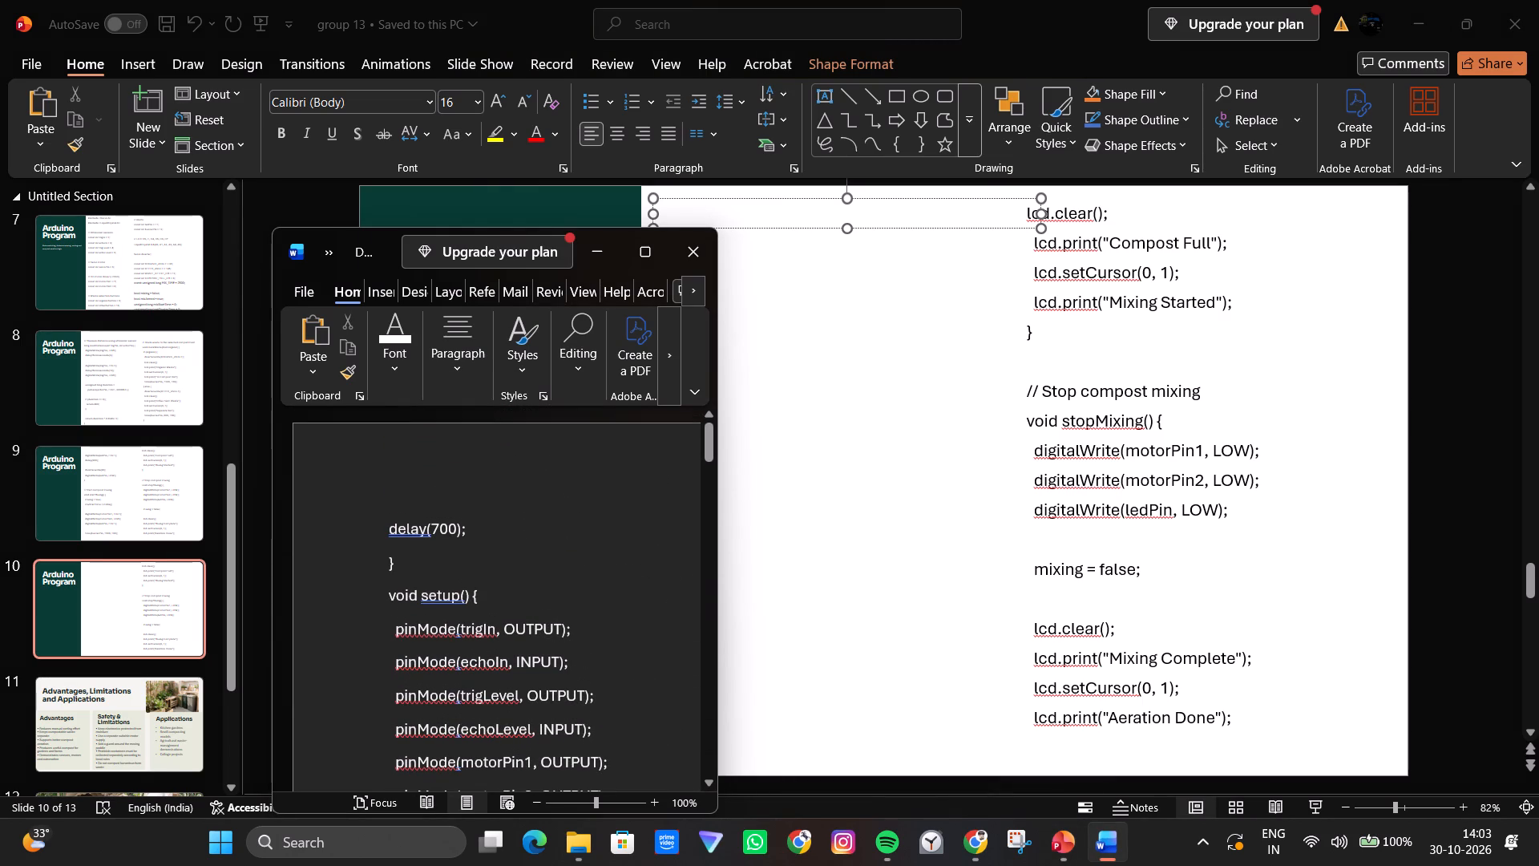
{"action": "left_click_drag", "start_coordinate": [384, 522], "coordinate": [663, 832]}
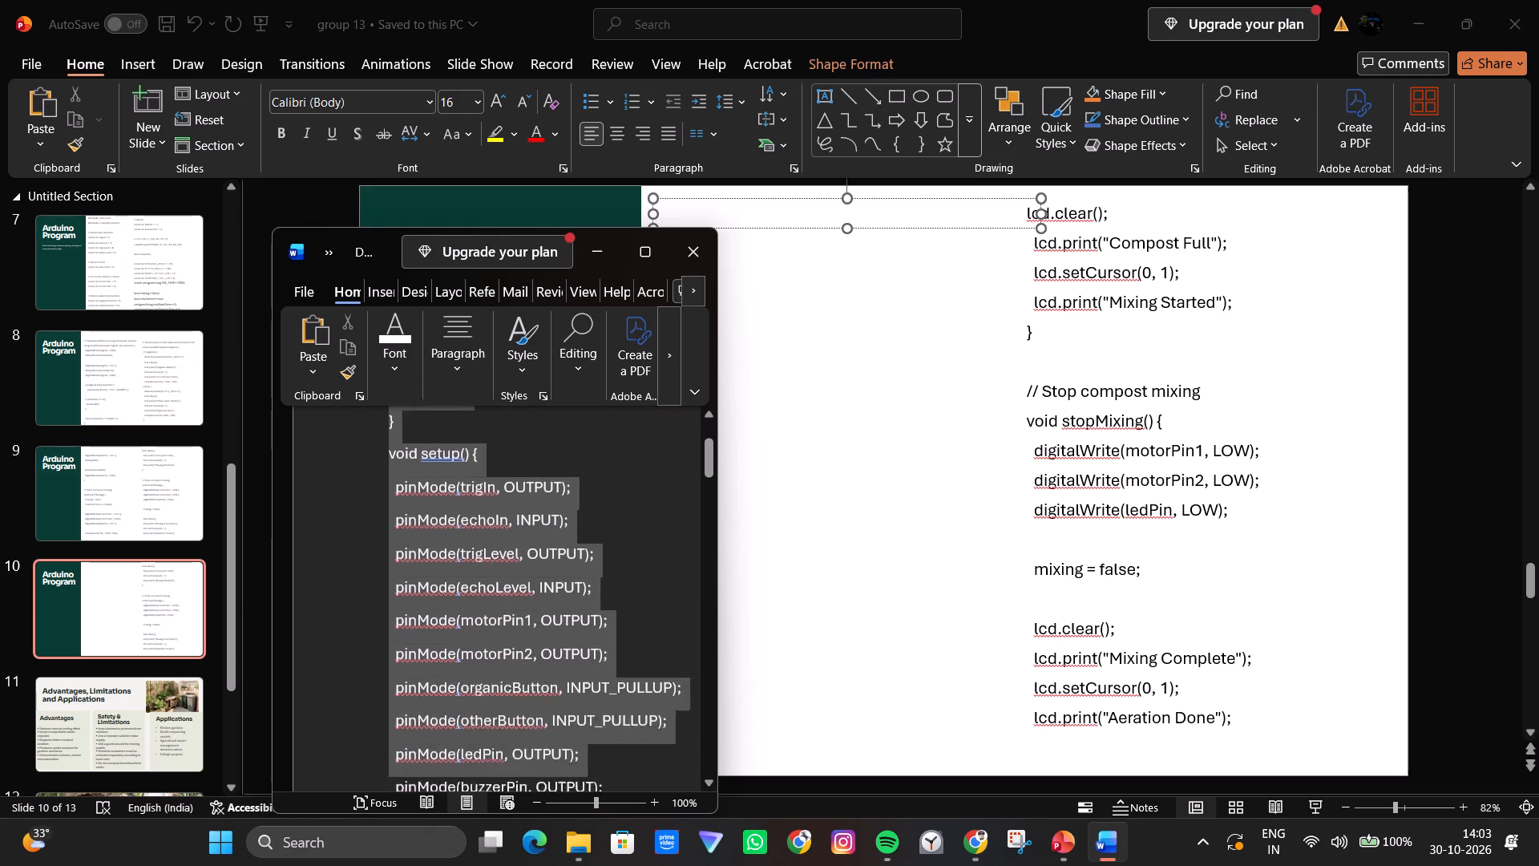
{"action": "left_click_drag", "start_coordinate": [663, 832], "coordinate": [663, 838]}
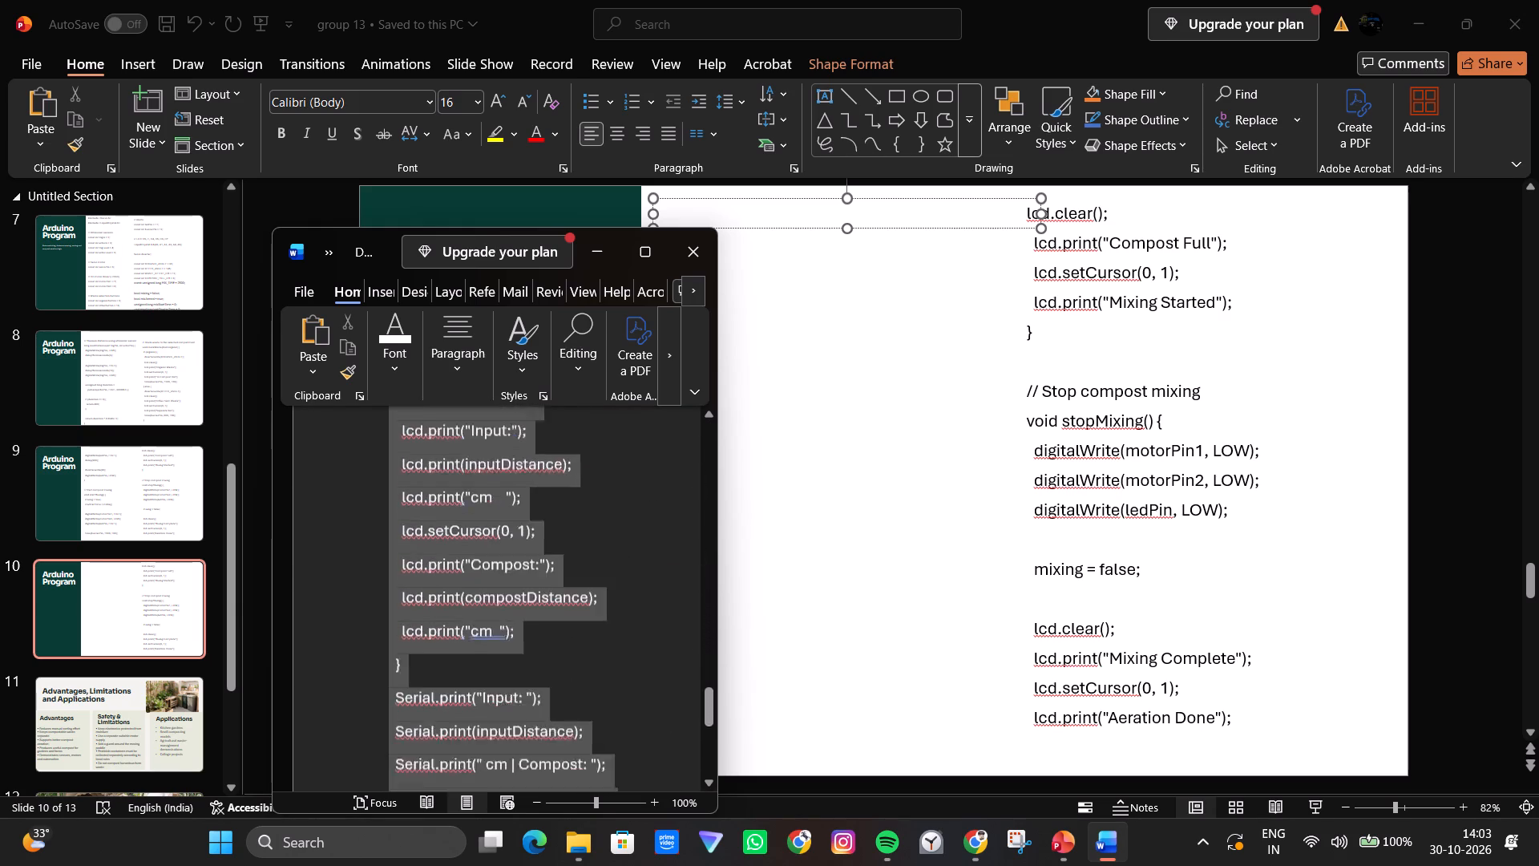
{"action": "left_click_drag", "start_coordinate": [663, 838], "coordinate": [662, 839]}
{"action": "key", "text": "ctrl+c"}
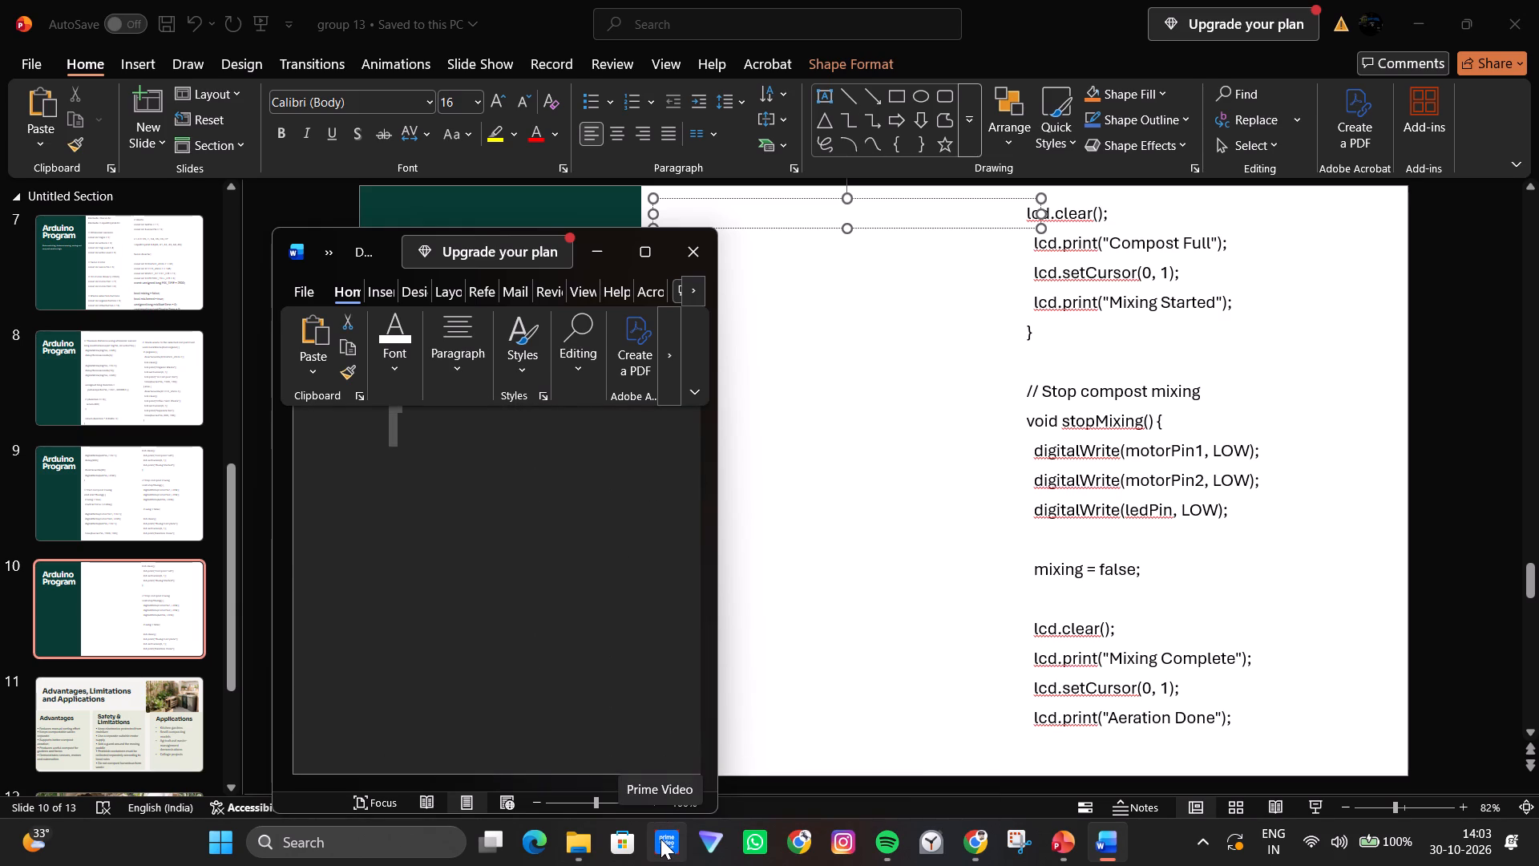
{"action": "left_click", "coordinate": [755, 202]}
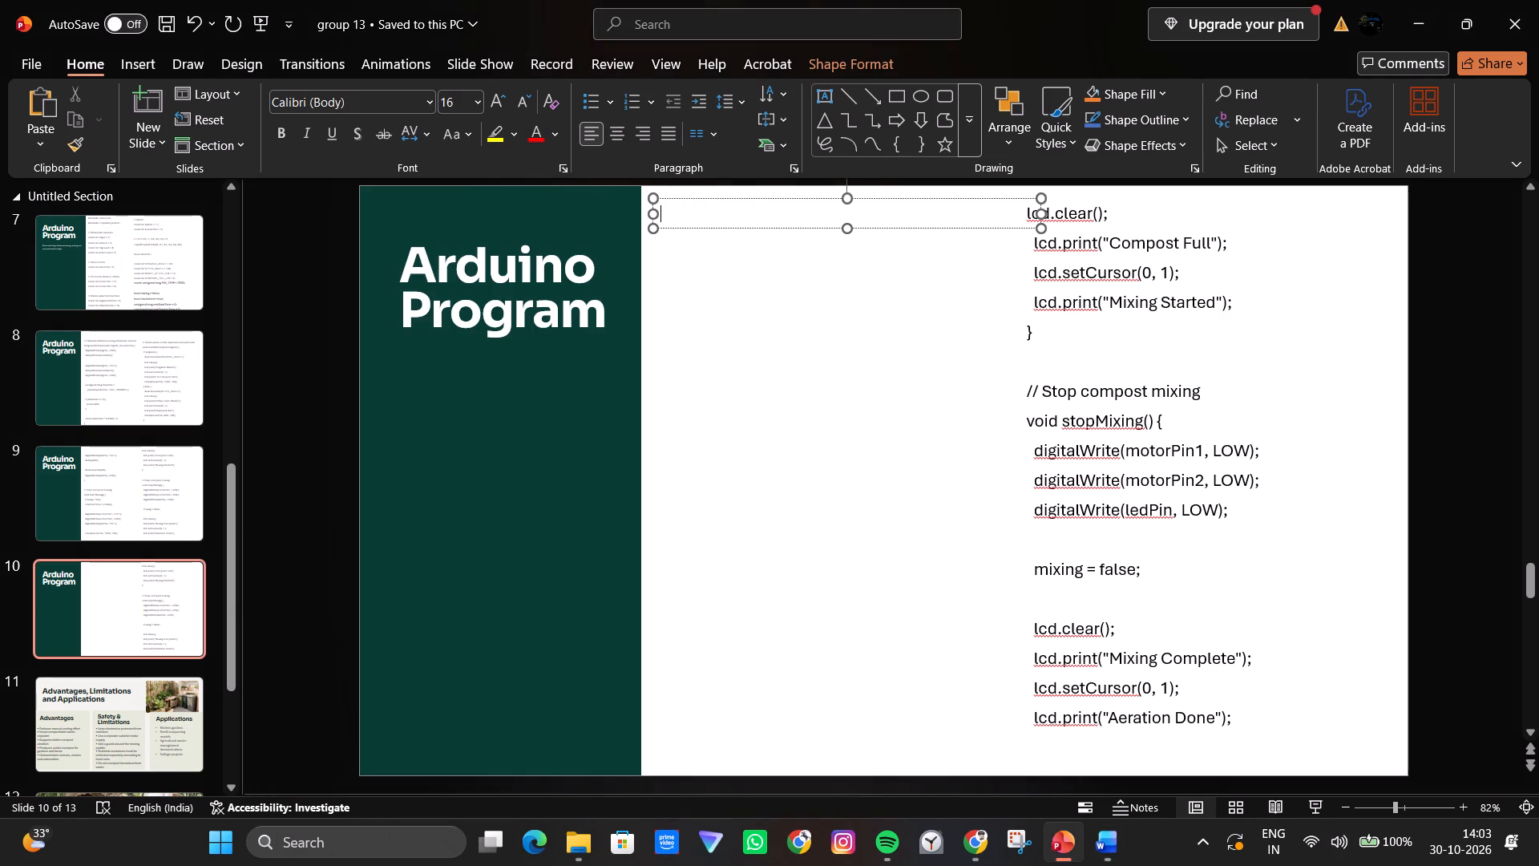
{"action": "key", "text": "ctrl+v"}
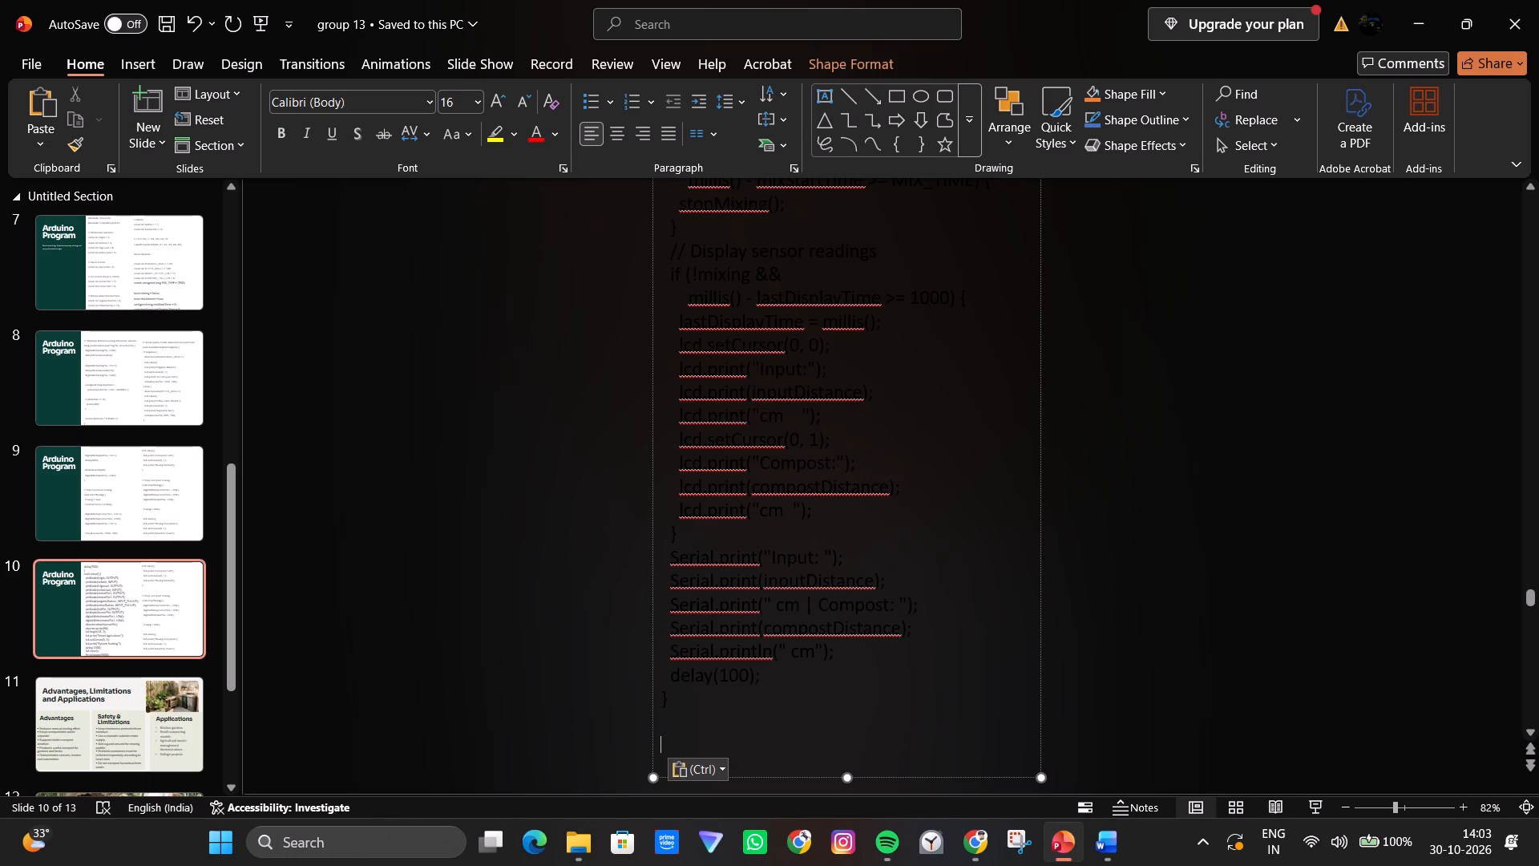
Set all the pasted code in slide 10's first text box to font size 16.
{"action": "scroll", "coordinate": [755, 202], "scroll_direction": "up", "scroll_amount": 20}
{"action": "scroll", "coordinate": [755, 202], "scroll_direction": "up", "scroll_amount": 13}
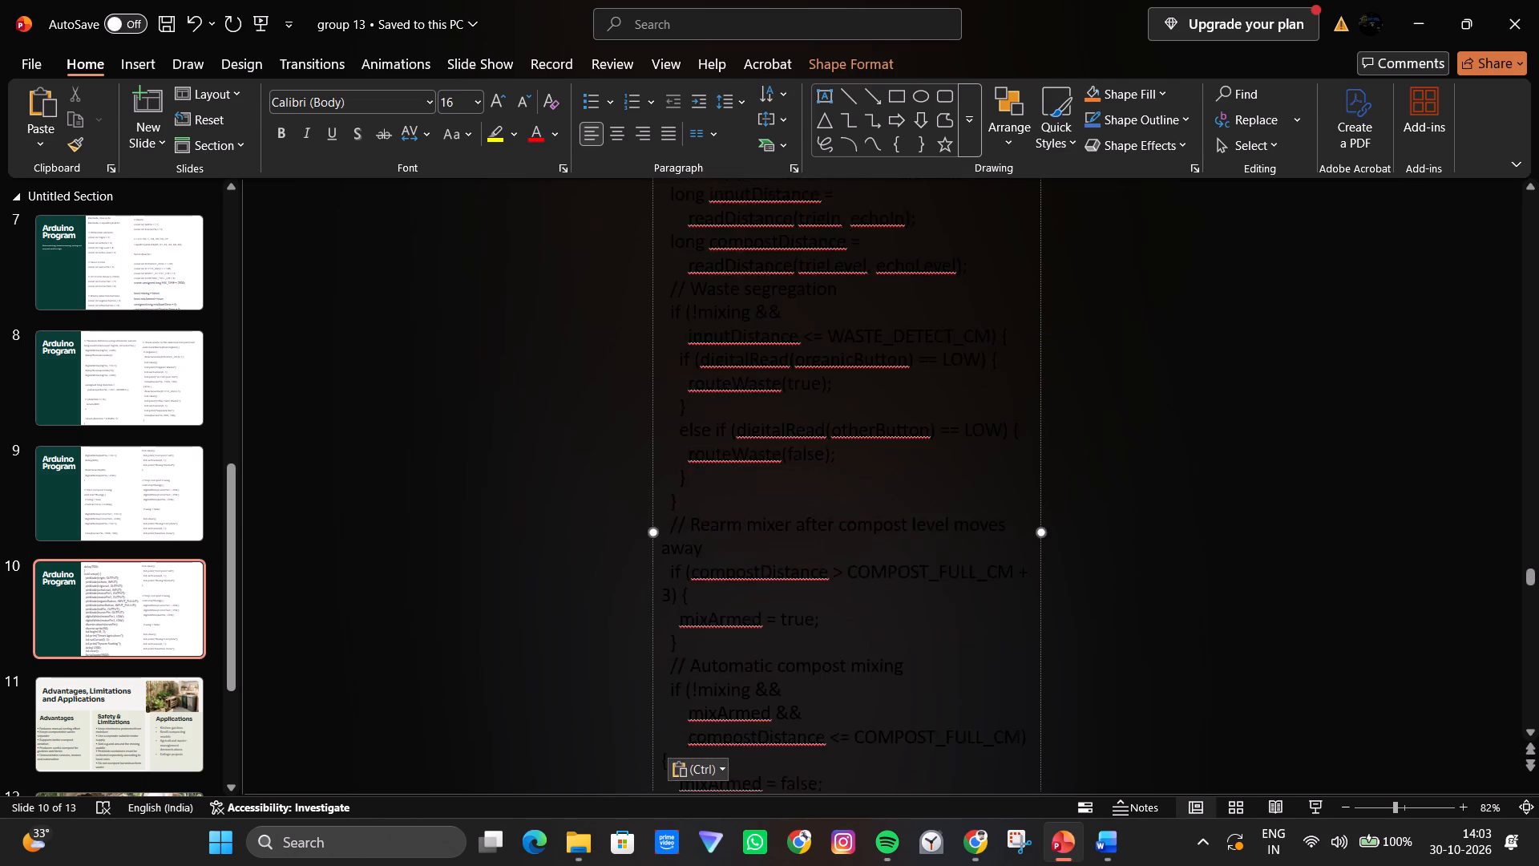
{"action": "scroll", "coordinate": [755, 202], "scroll_direction": "up", "scroll_amount": 9}
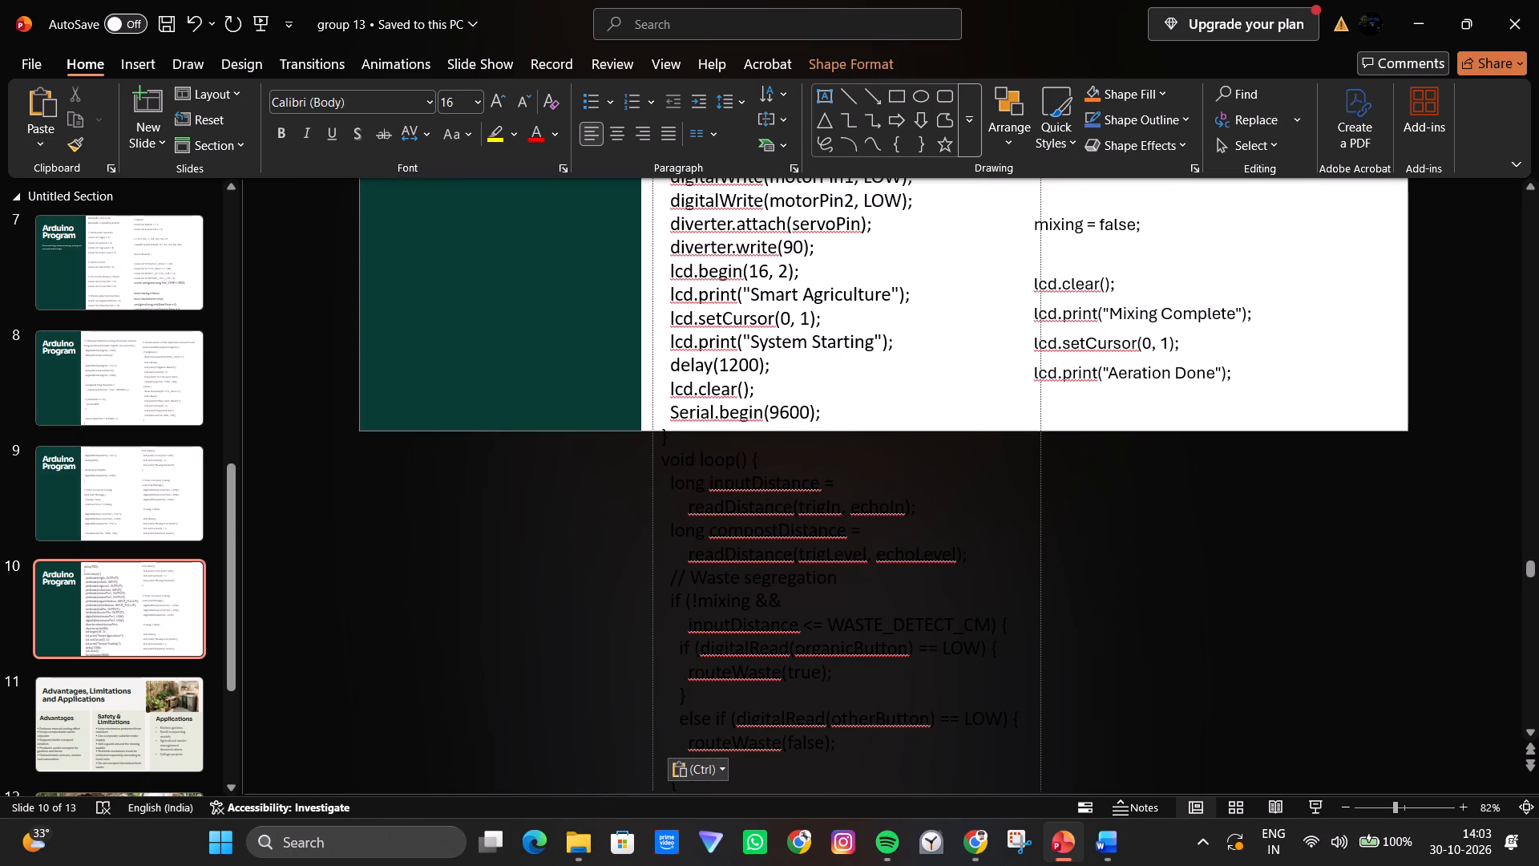
{"action": "left_click", "coordinate": [692, 367]}
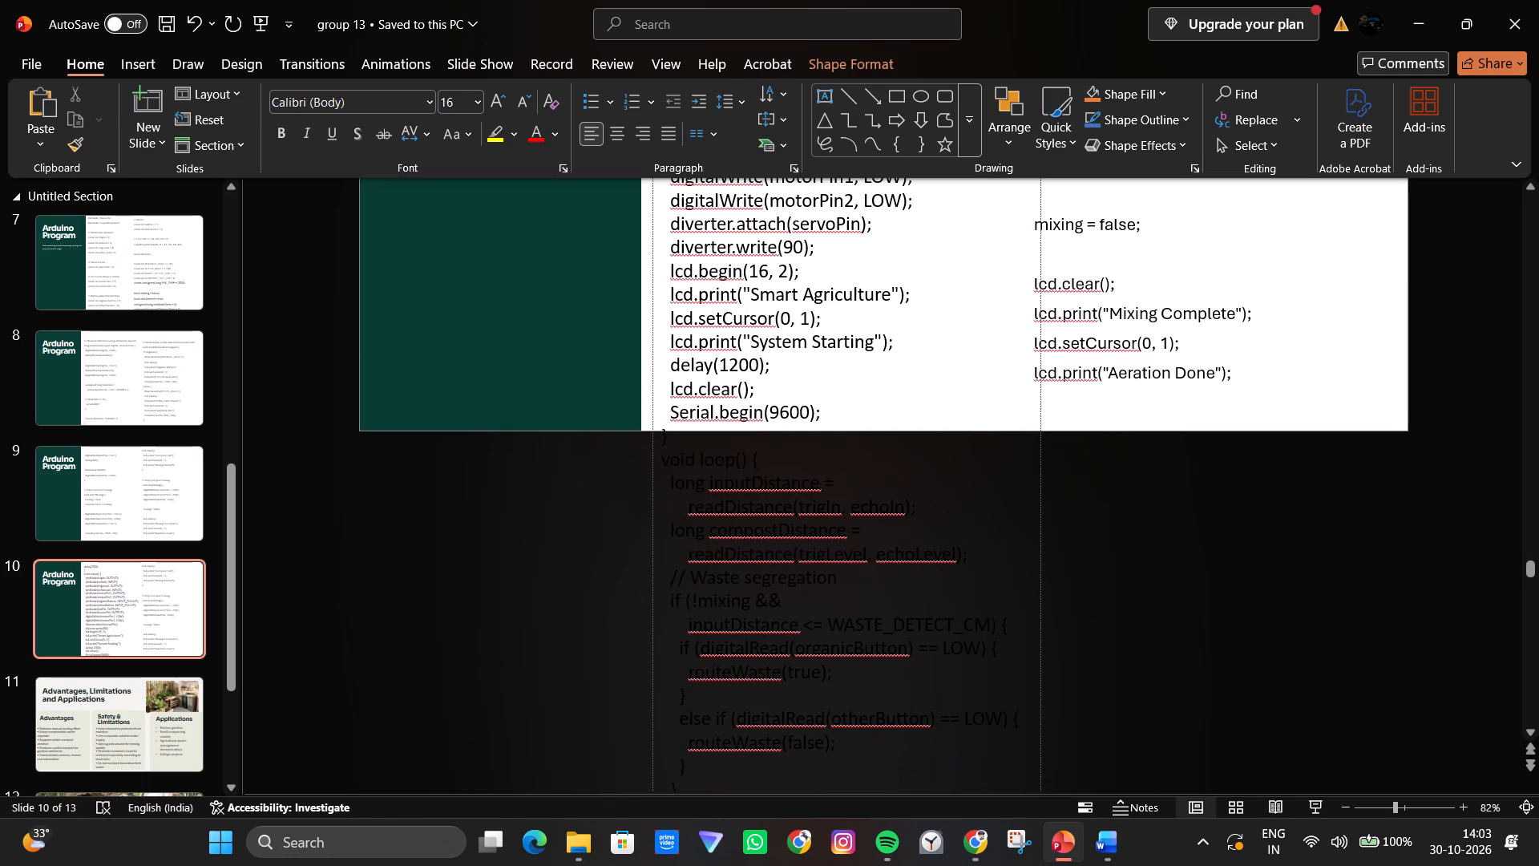
{"action": "key", "text": "ctrl+a"}
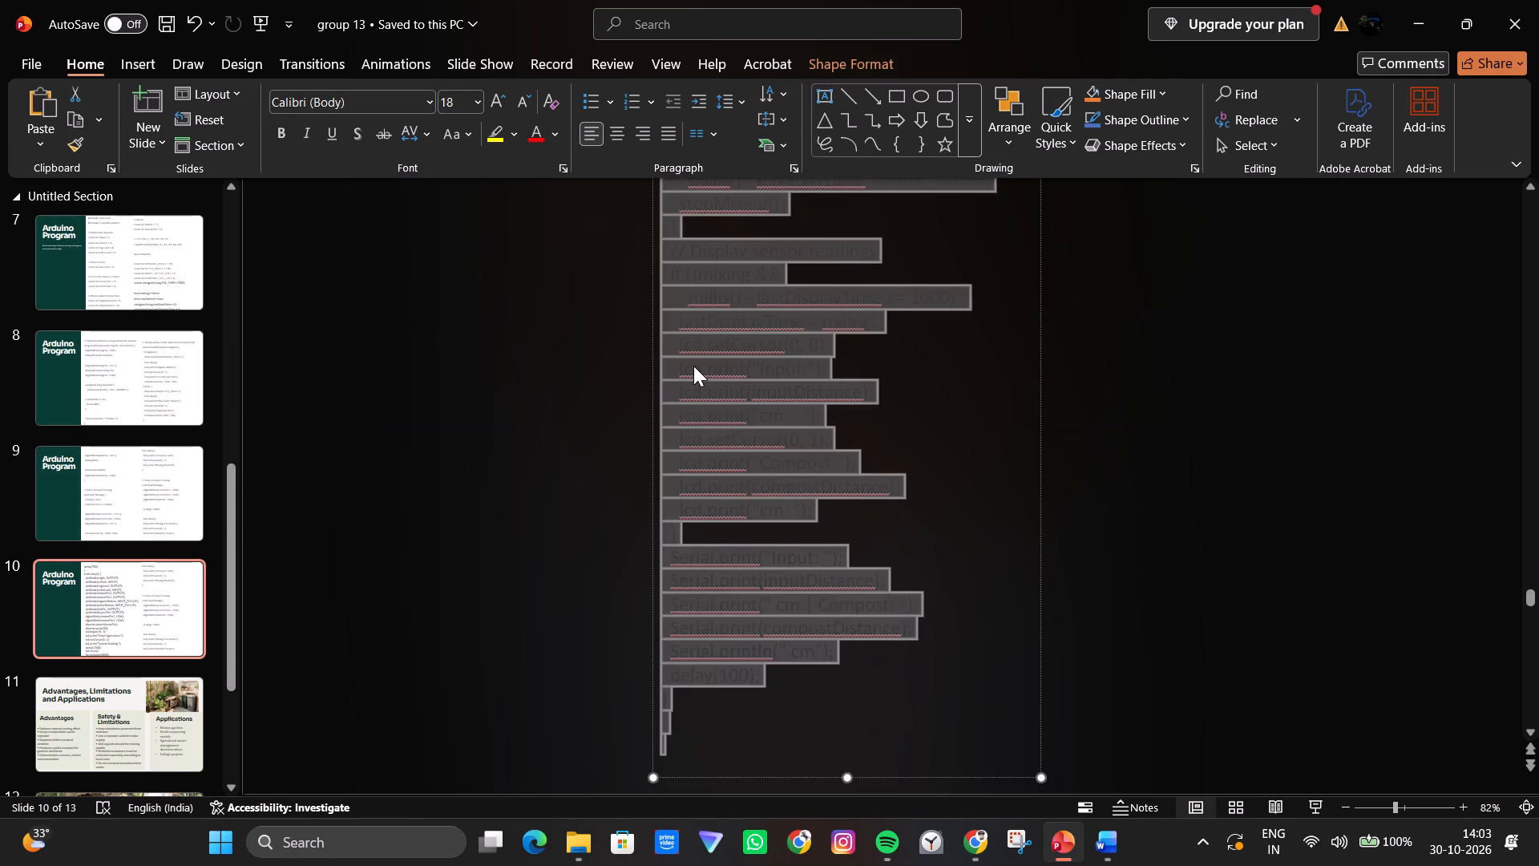
{"action": "scroll", "coordinate": [693, 366], "scroll_direction": "up", "scroll_amount": 3}
{"action": "left_click", "coordinate": [475, 96]}
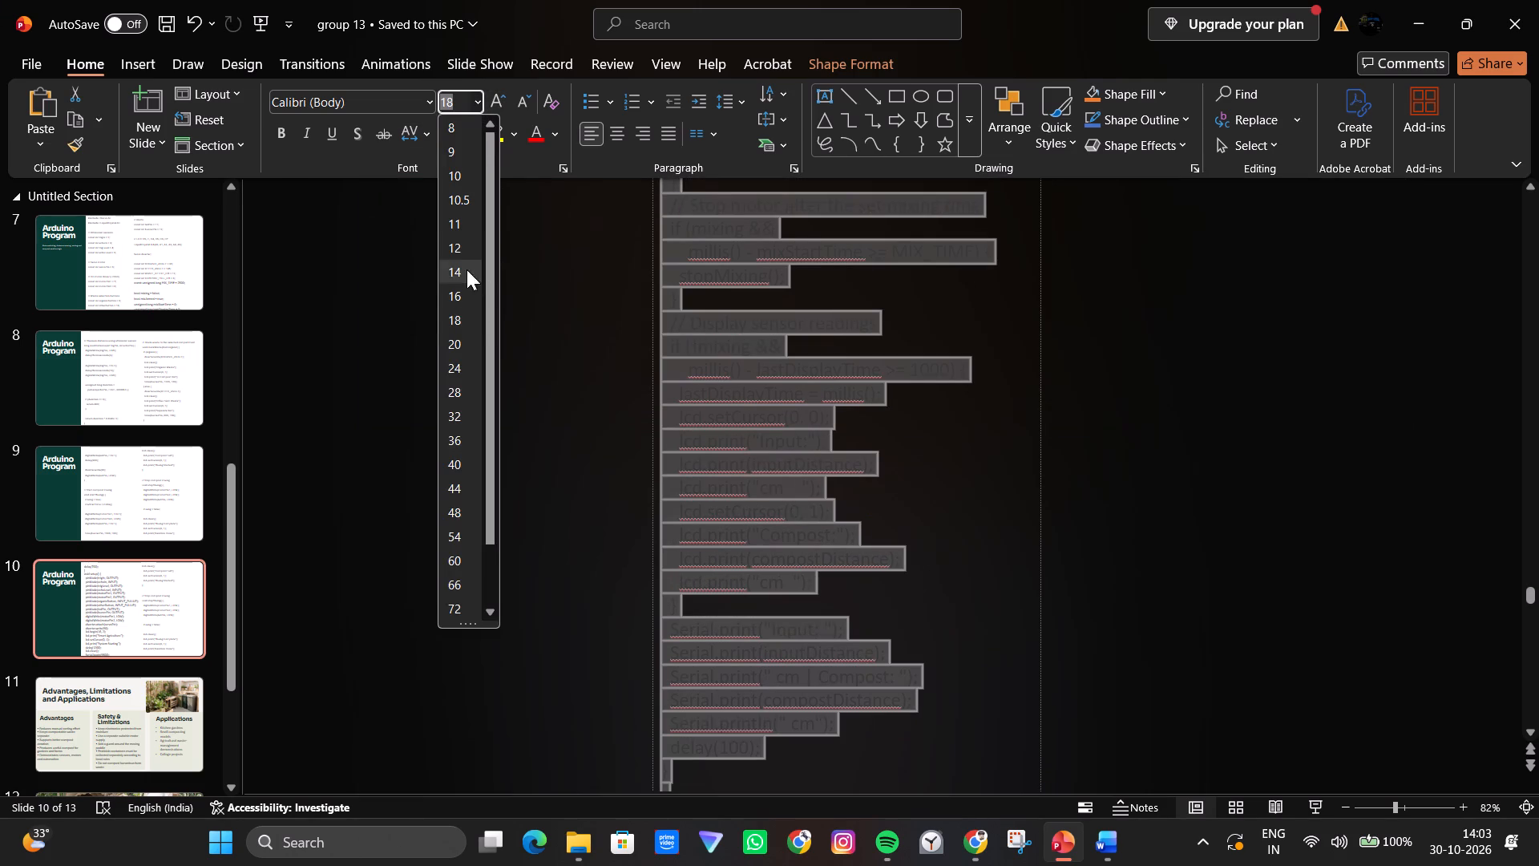
{"action": "left_click", "coordinate": [460, 288]}
Copy the code from void loop() to the end of slide 10's first text box and delete it from there.
{"action": "scroll", "coordinate": [667, 414], "scroll_direction": "up", "scroll_amount": 10}
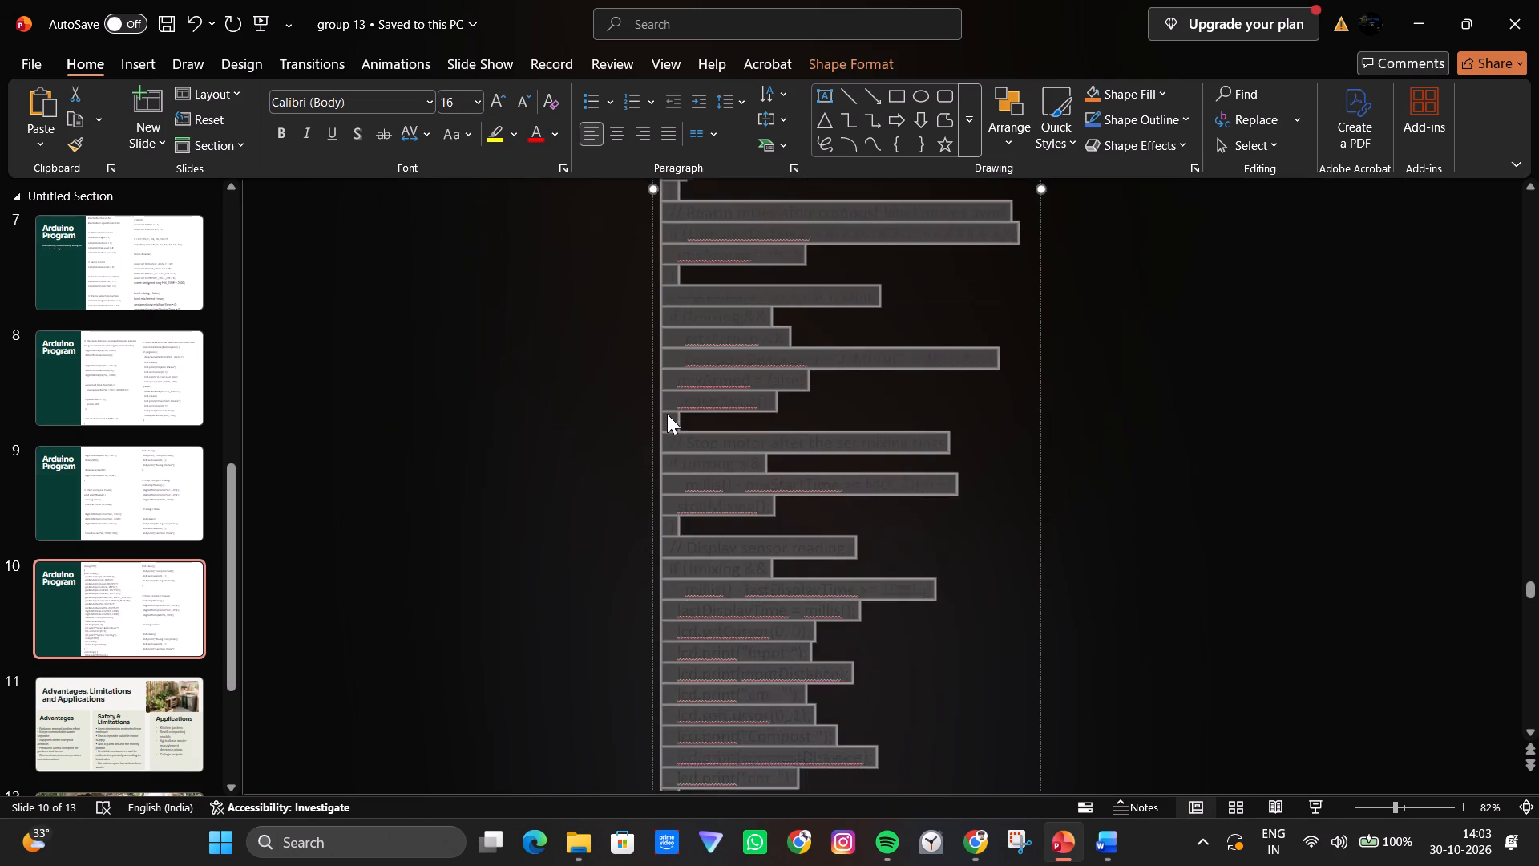
{"action": "scroll", "coordinate": [667, 414], "scroll_direction": "up", "scroll_amount": 20}
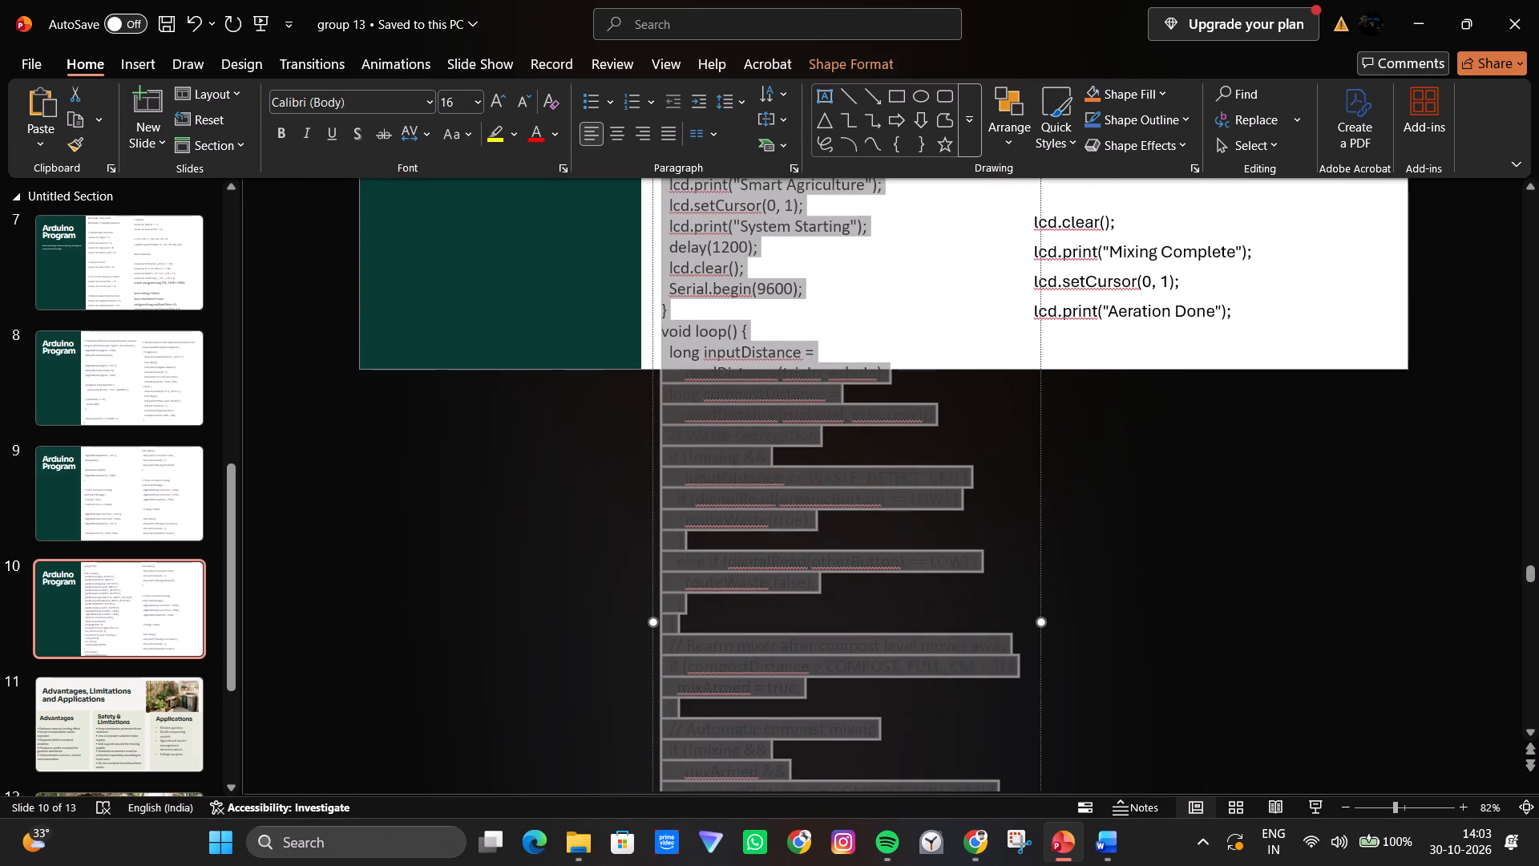
{"action": "left_click", "coordinate": [666, 333]}
{"action": "left_click", "coordinate": [666, 333]}
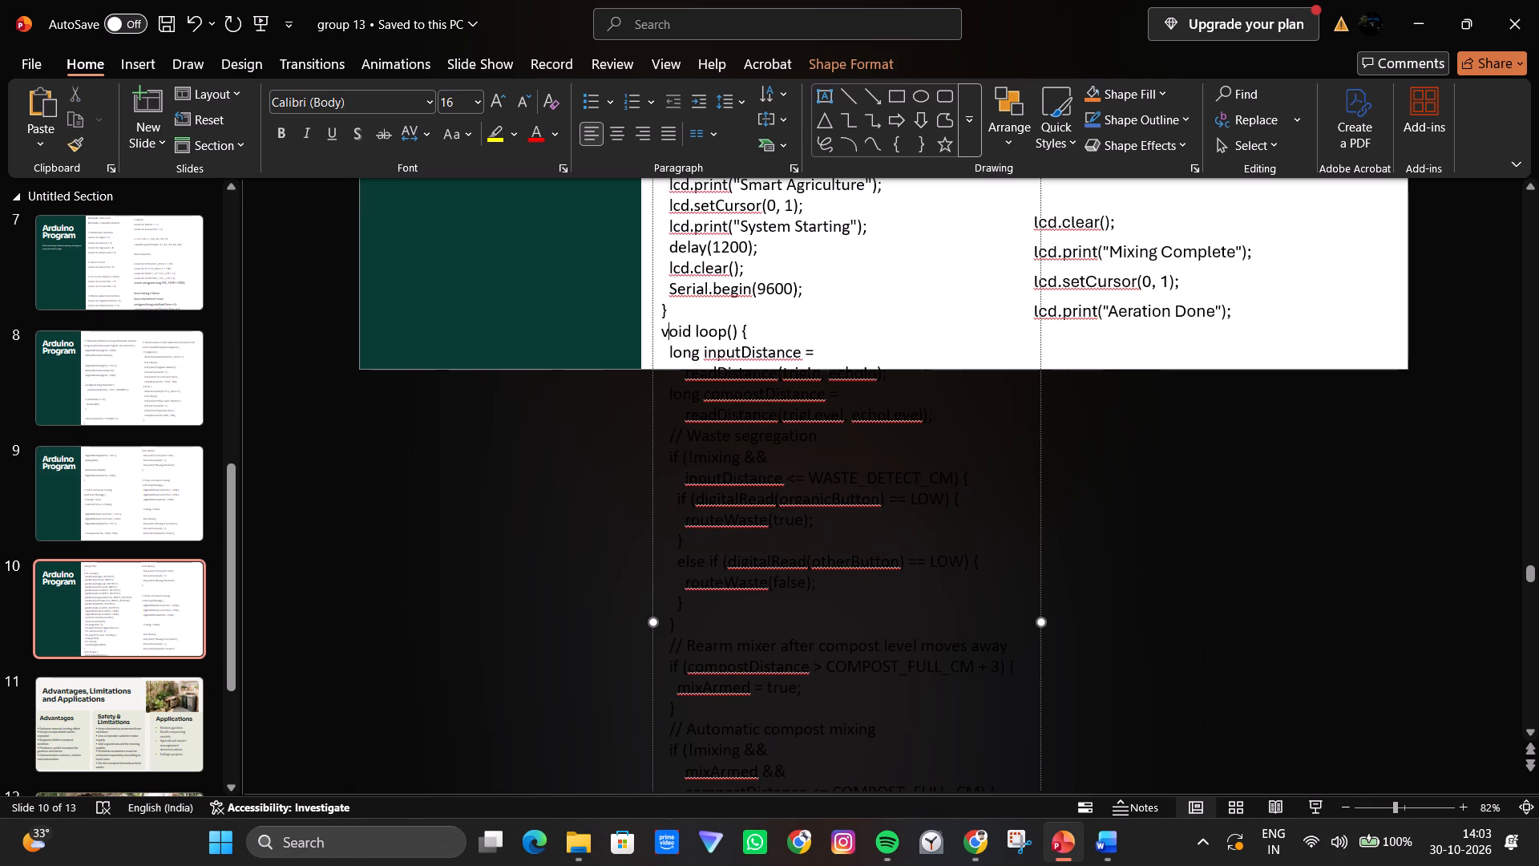
{"action": "left_click", "coordinate": [660, 333]}
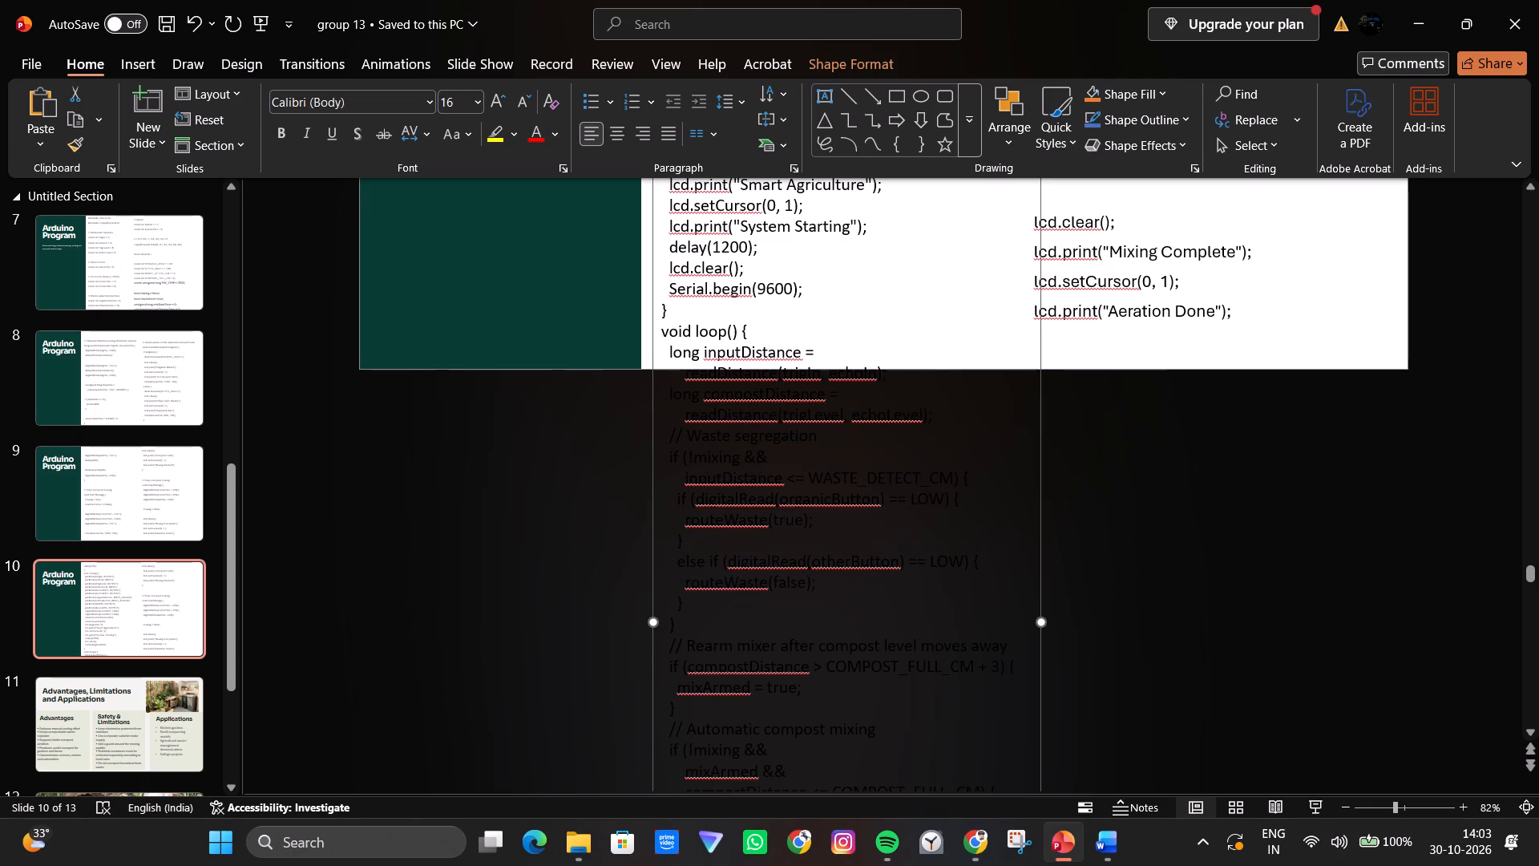
{"action": "left_click", "coordinate": [663, 331]}
{"action": "left_click_drag", "start_coordinate": [663, 331], "coordinate": [905, 836]}
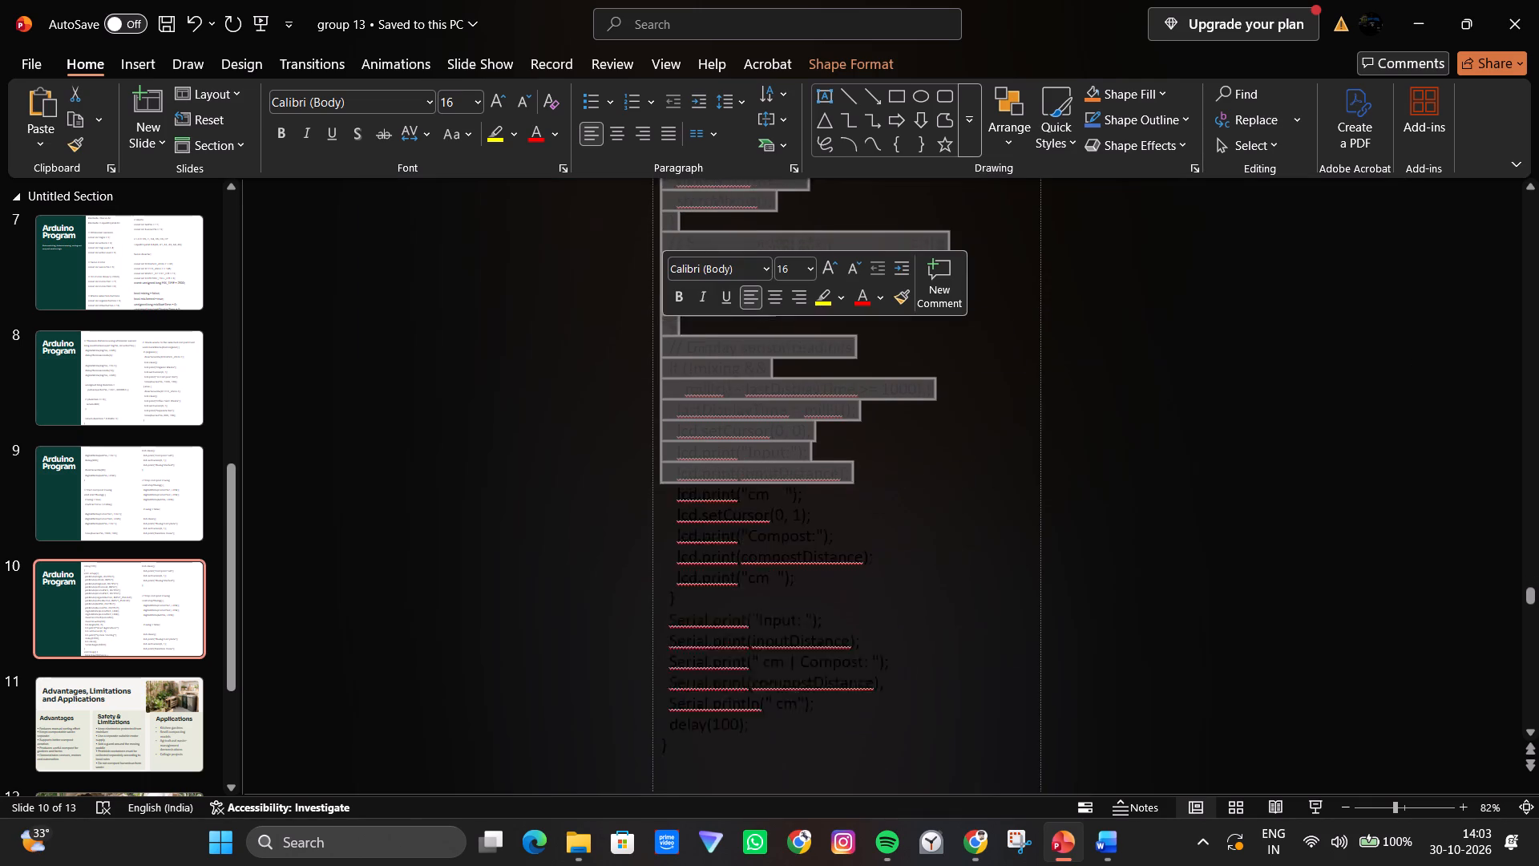
{"action": "left_click_drag", "start_coordinate": [905, 836], "coordinate": [905, 844]}
{"action": "key", "text": "ctrl+c"}
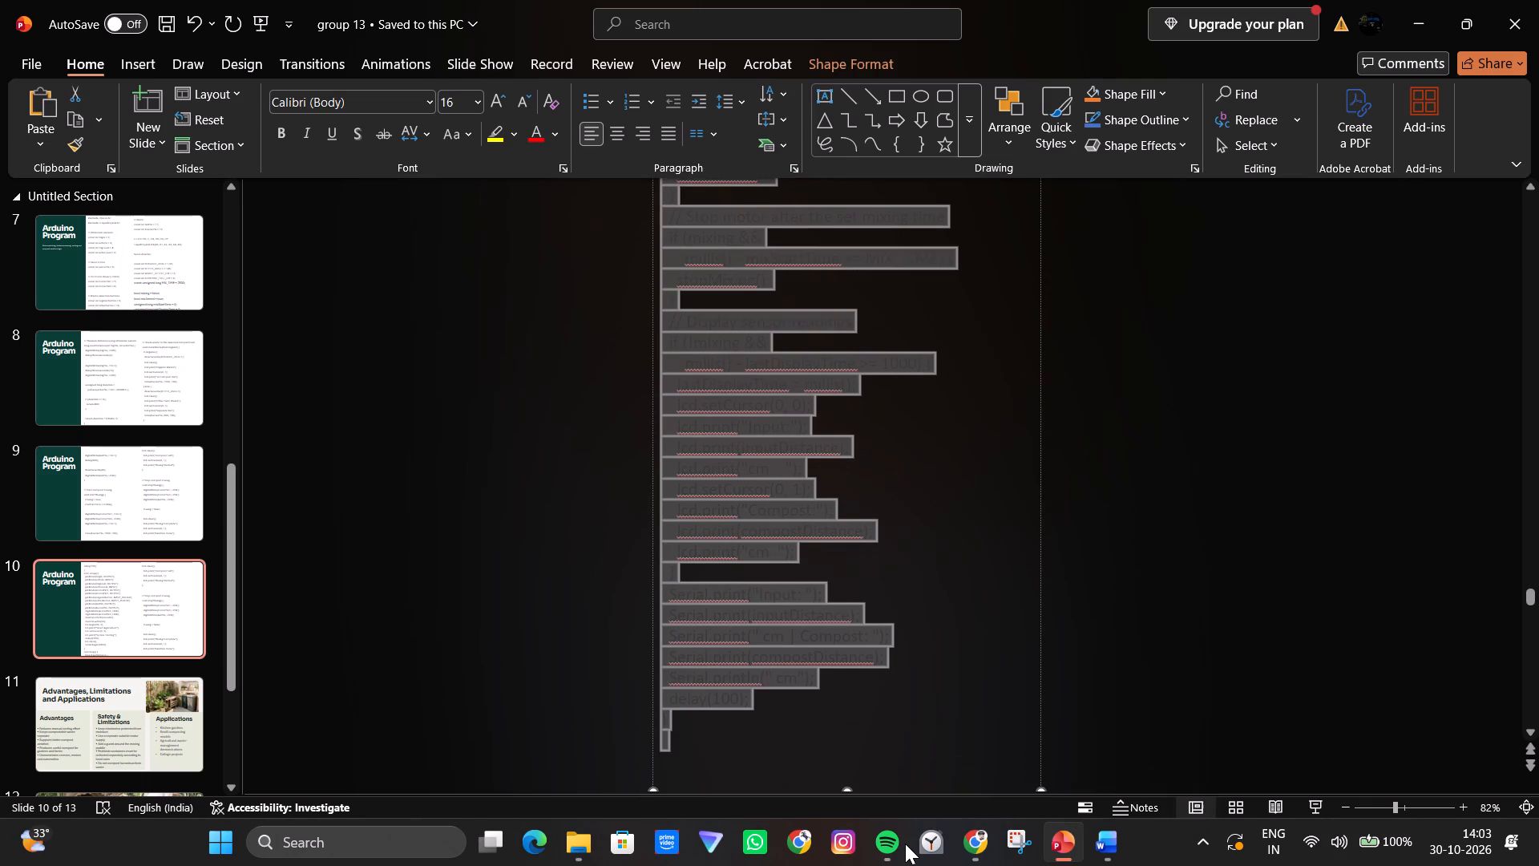
{"action": "key", "text": "BackSpace"}
Replace all the code in slide 10's second text box with the copied void loop() code.
{"action": "scroll", "coordinate": [905, 844], "scroll_direction": "up", "scroll_amount": 1}
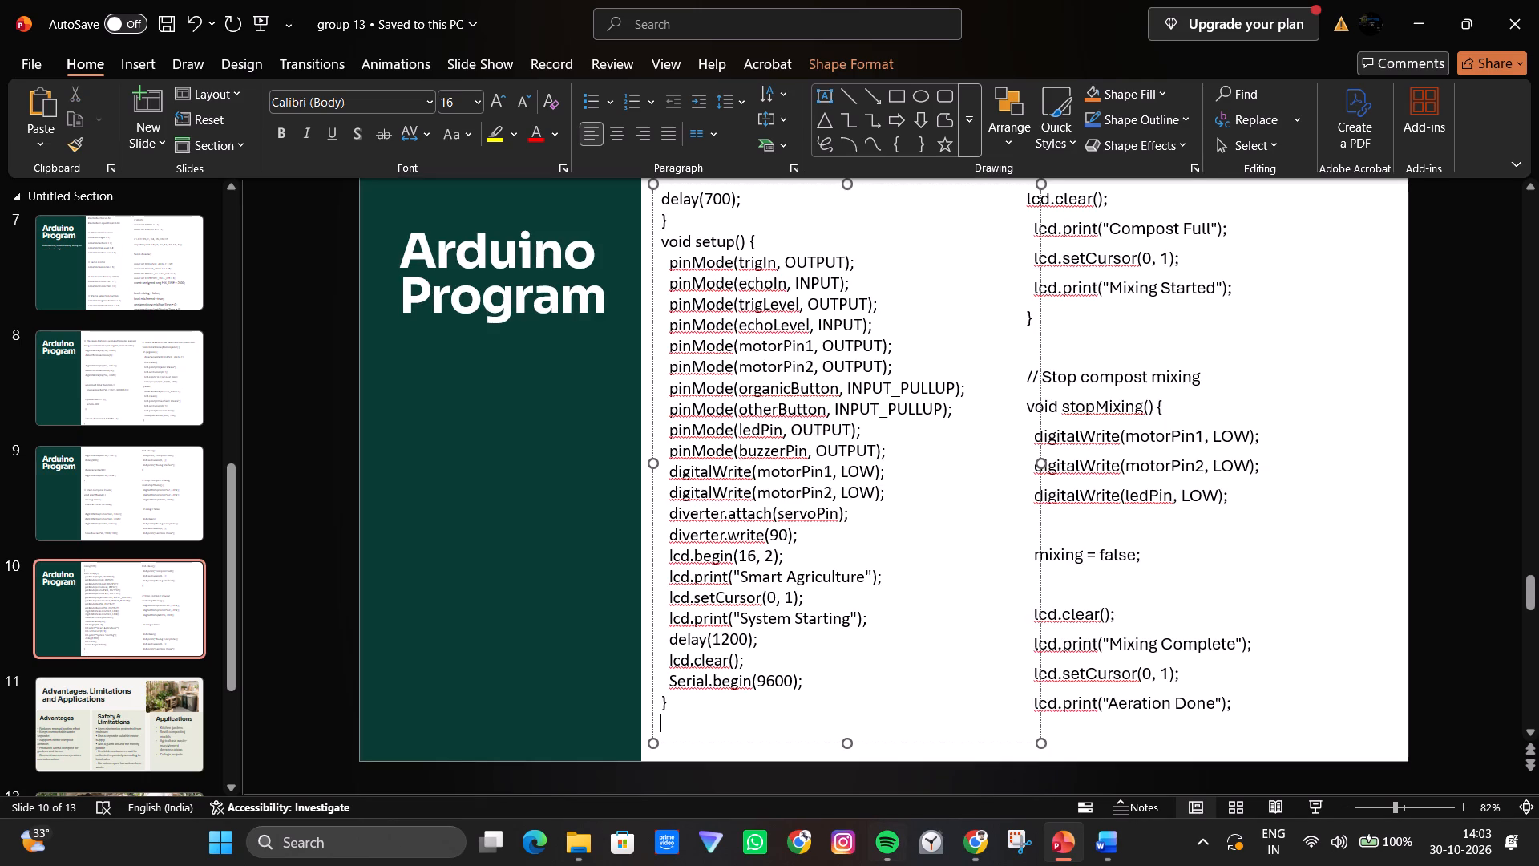
{"action": "left_click", "coordinate": [1149, 452]}
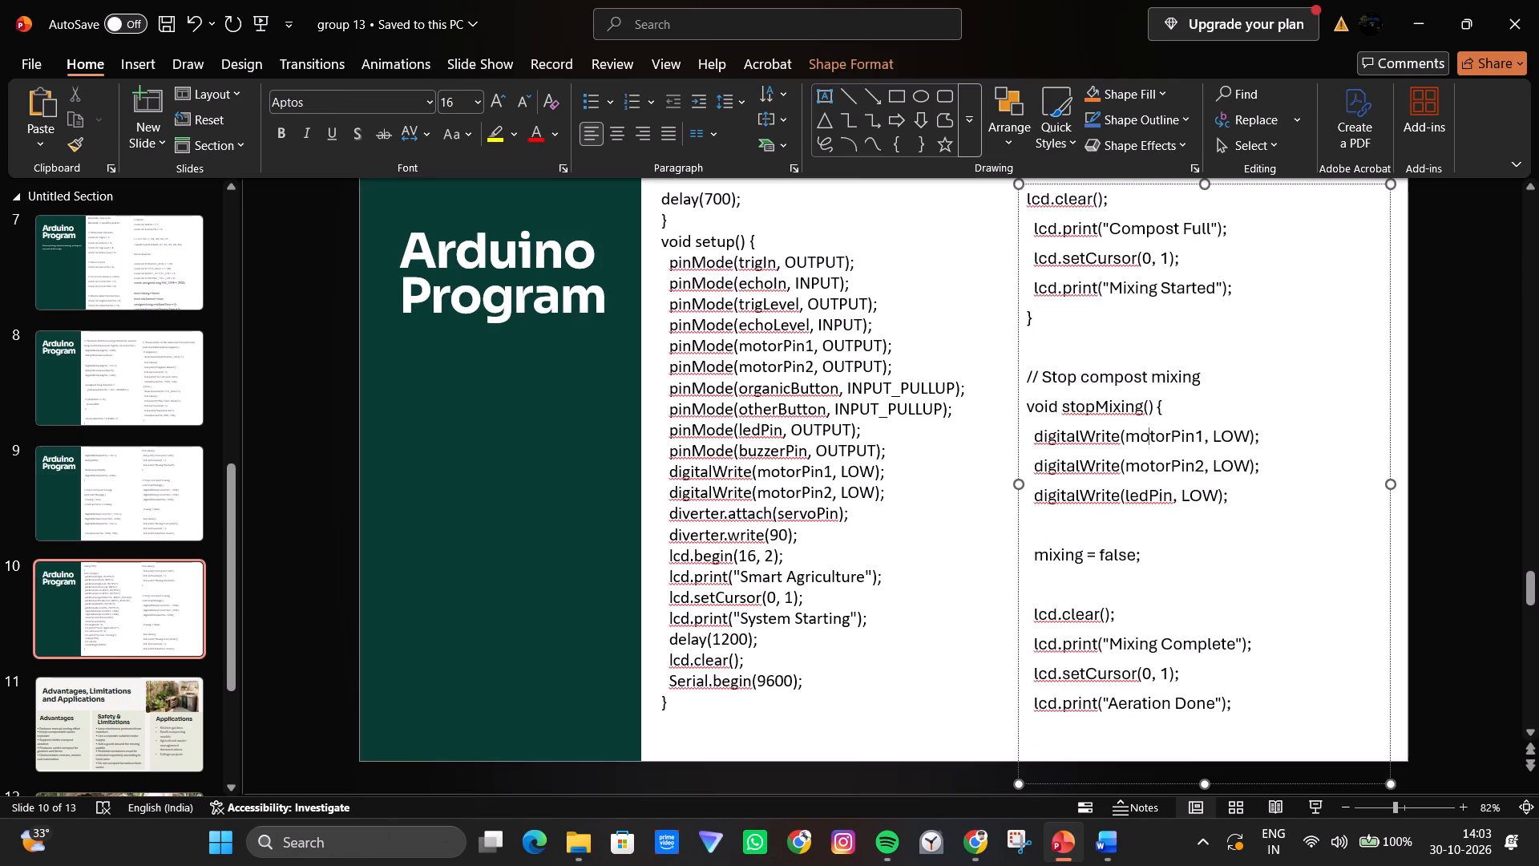
{"action": "key", "text": "ctrl+a"}
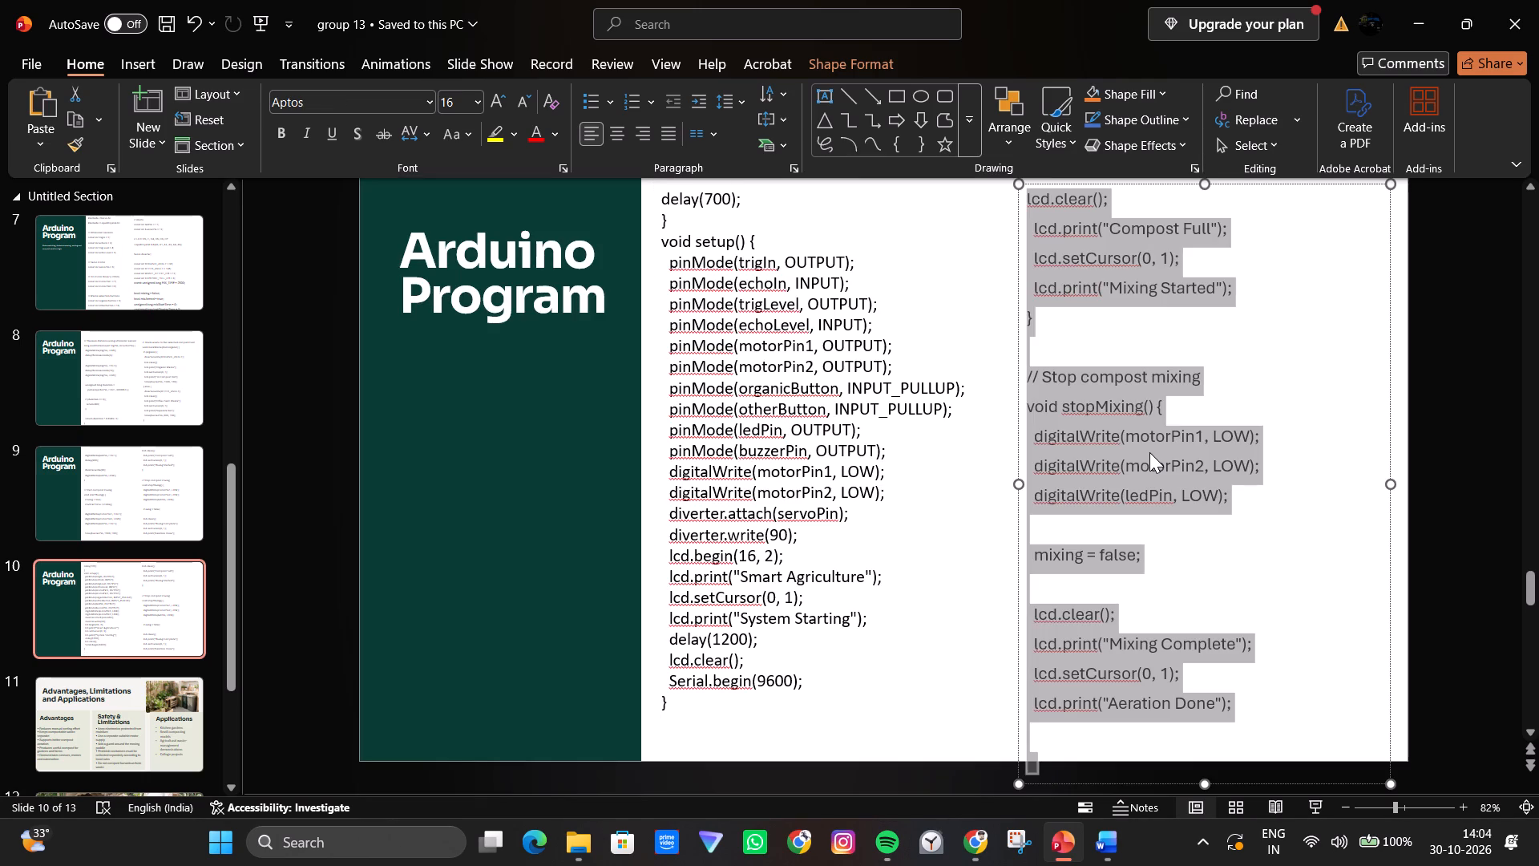
{"action": "key", "text": "BackSpace"}
{"action": "key", "text": "ctrl+v"}
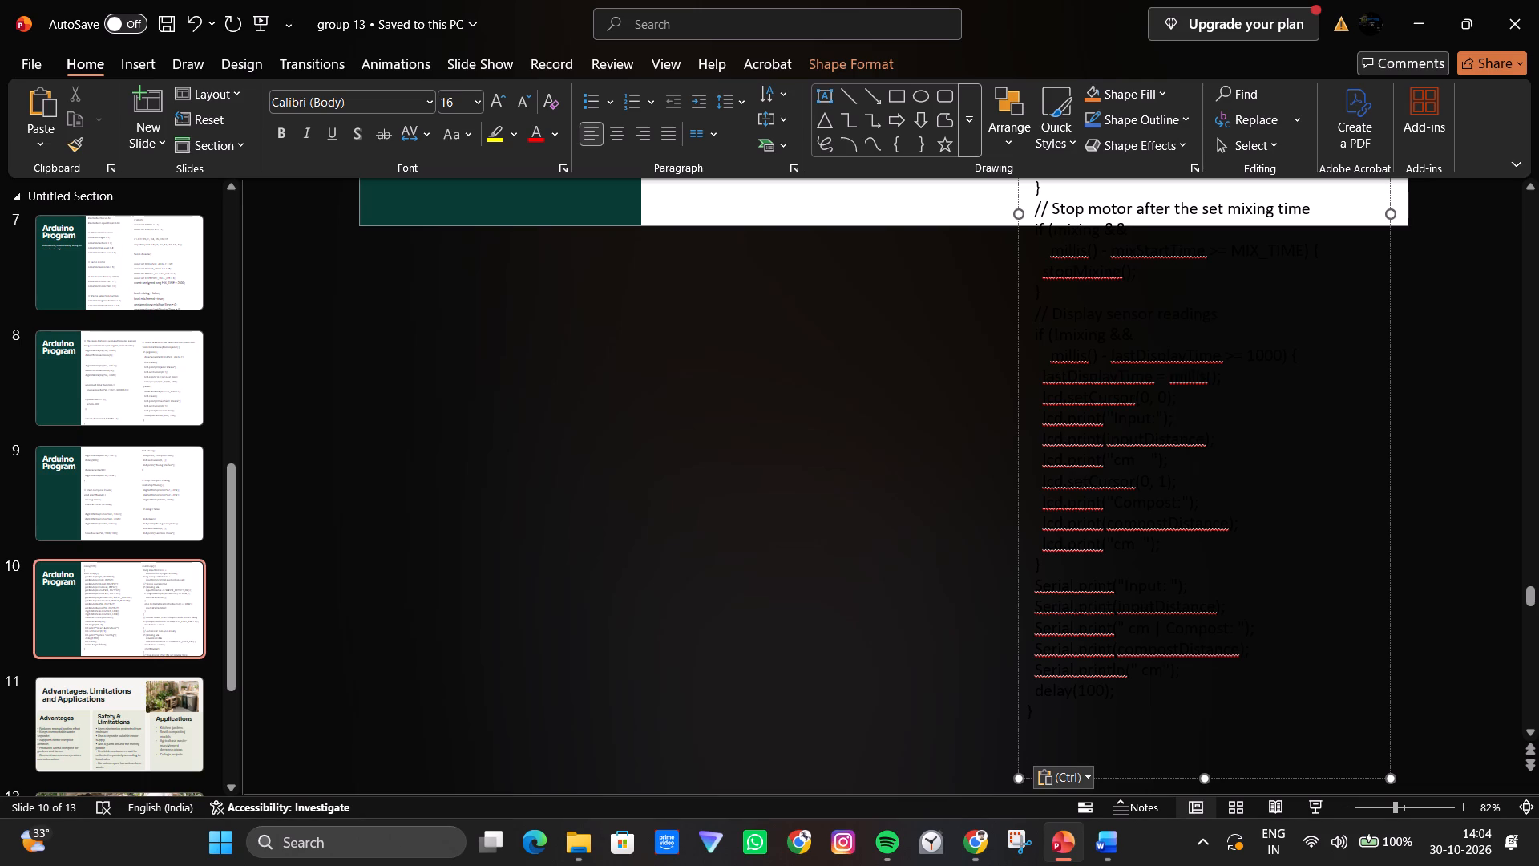
Copy the code from "// Stop motor after the set mixing time" to the end of slide 10's second text box and delete it there.
{"action": "left_click", "coordinate": [1113, 293]}
{"action": "key", "text": "ctrl+a"}
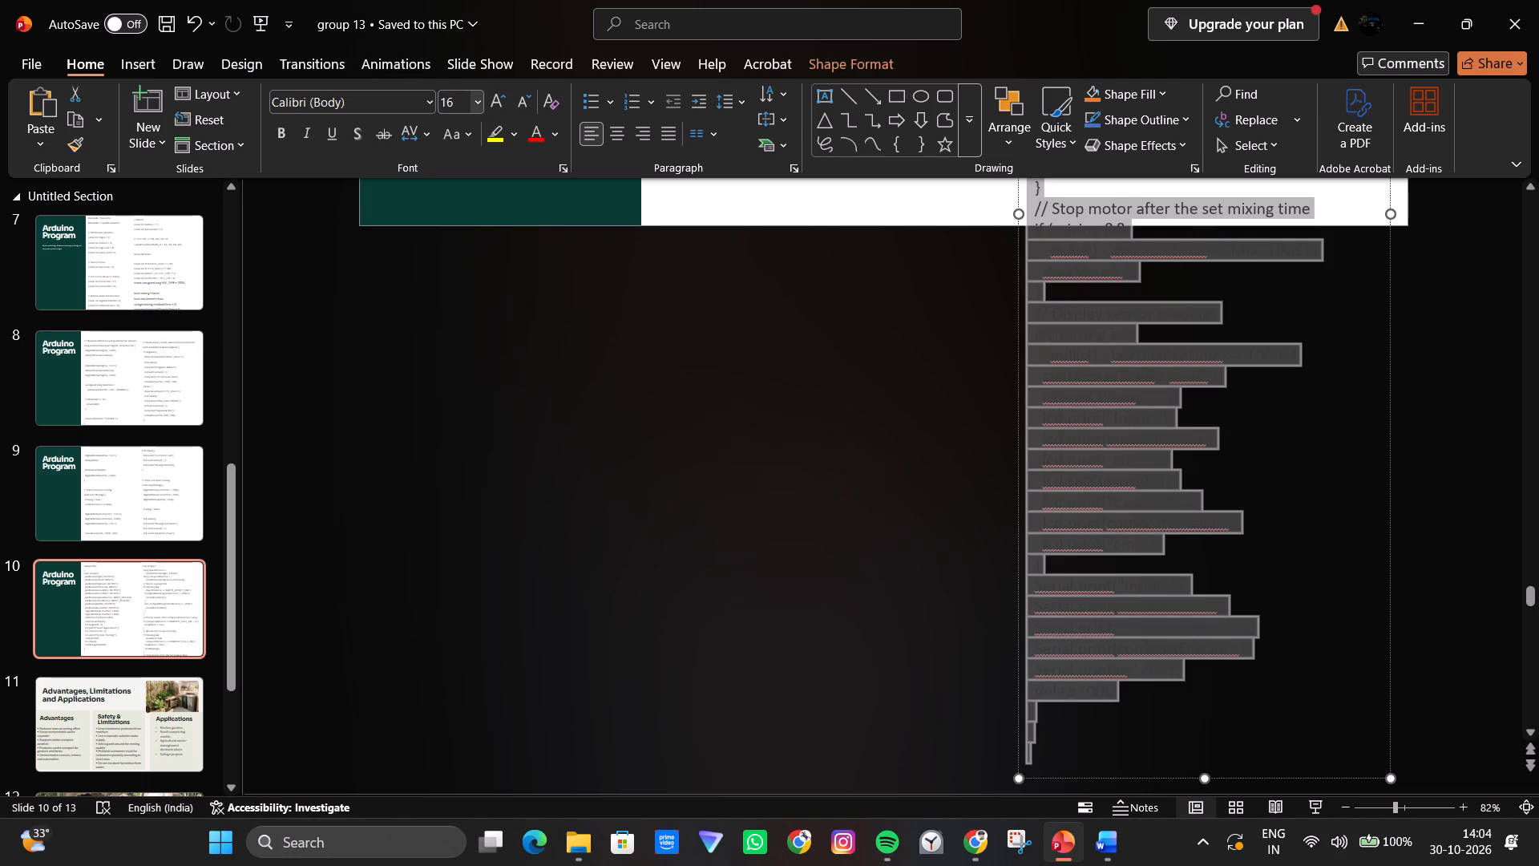
{"action": "left_click", "coordinate": [1032, 202]}
{"action": "left_click_drag", "start_coordinate": [1032, 202], "coordinate": [1230, 803]}
{"action": "key", "text": "ctrl+c"}
{"action": "left_click", "coordinate": [853, 520]}
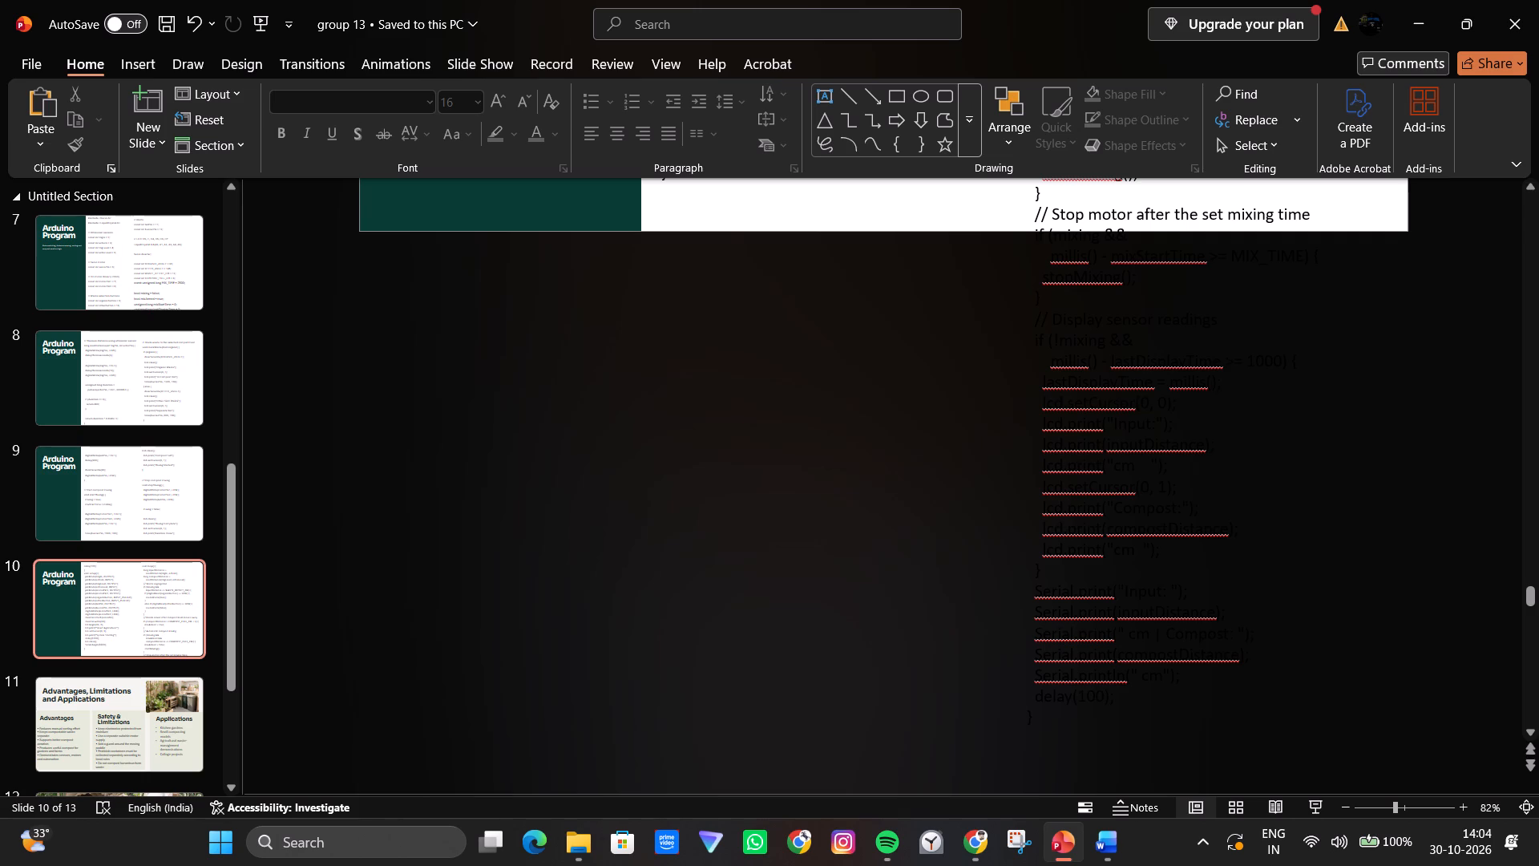
{"action": "left_click_drag", "start_coordinate": [1036, 208], "coordinate": [1308, 728]}
{"action": "key", "text": "BackSpace"}
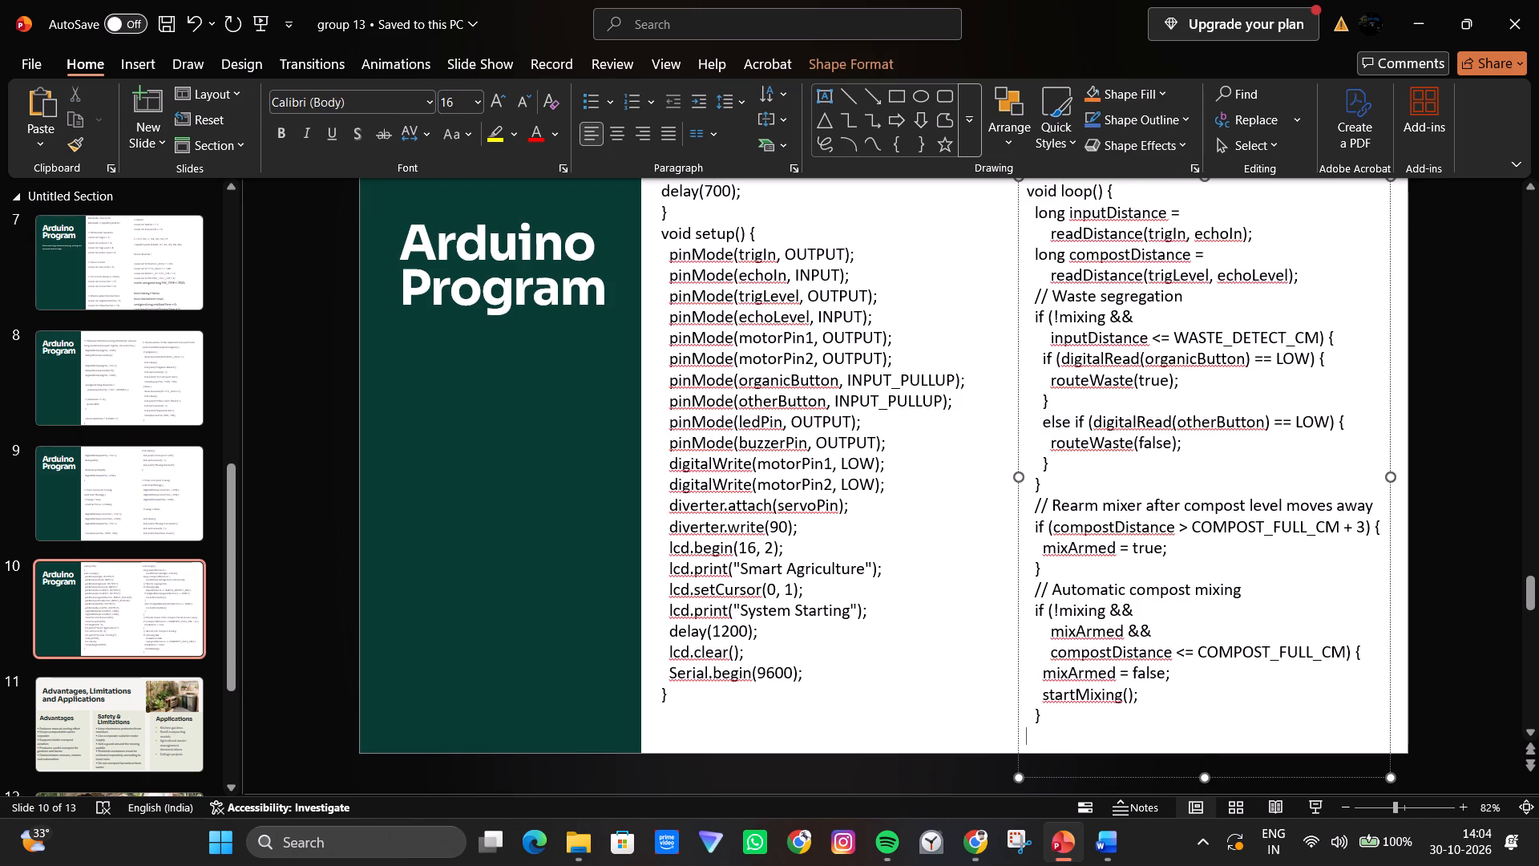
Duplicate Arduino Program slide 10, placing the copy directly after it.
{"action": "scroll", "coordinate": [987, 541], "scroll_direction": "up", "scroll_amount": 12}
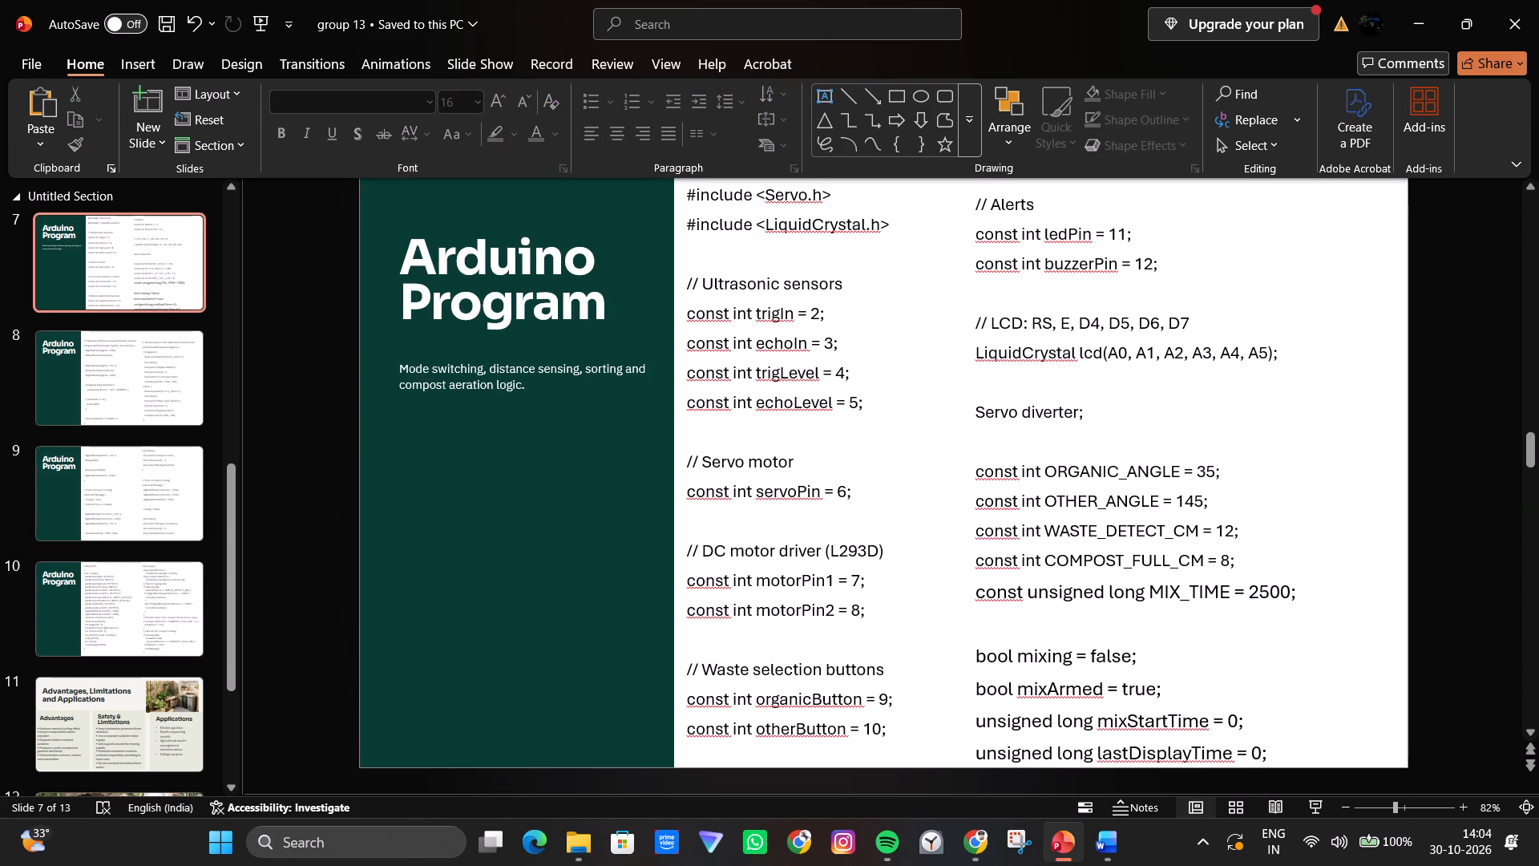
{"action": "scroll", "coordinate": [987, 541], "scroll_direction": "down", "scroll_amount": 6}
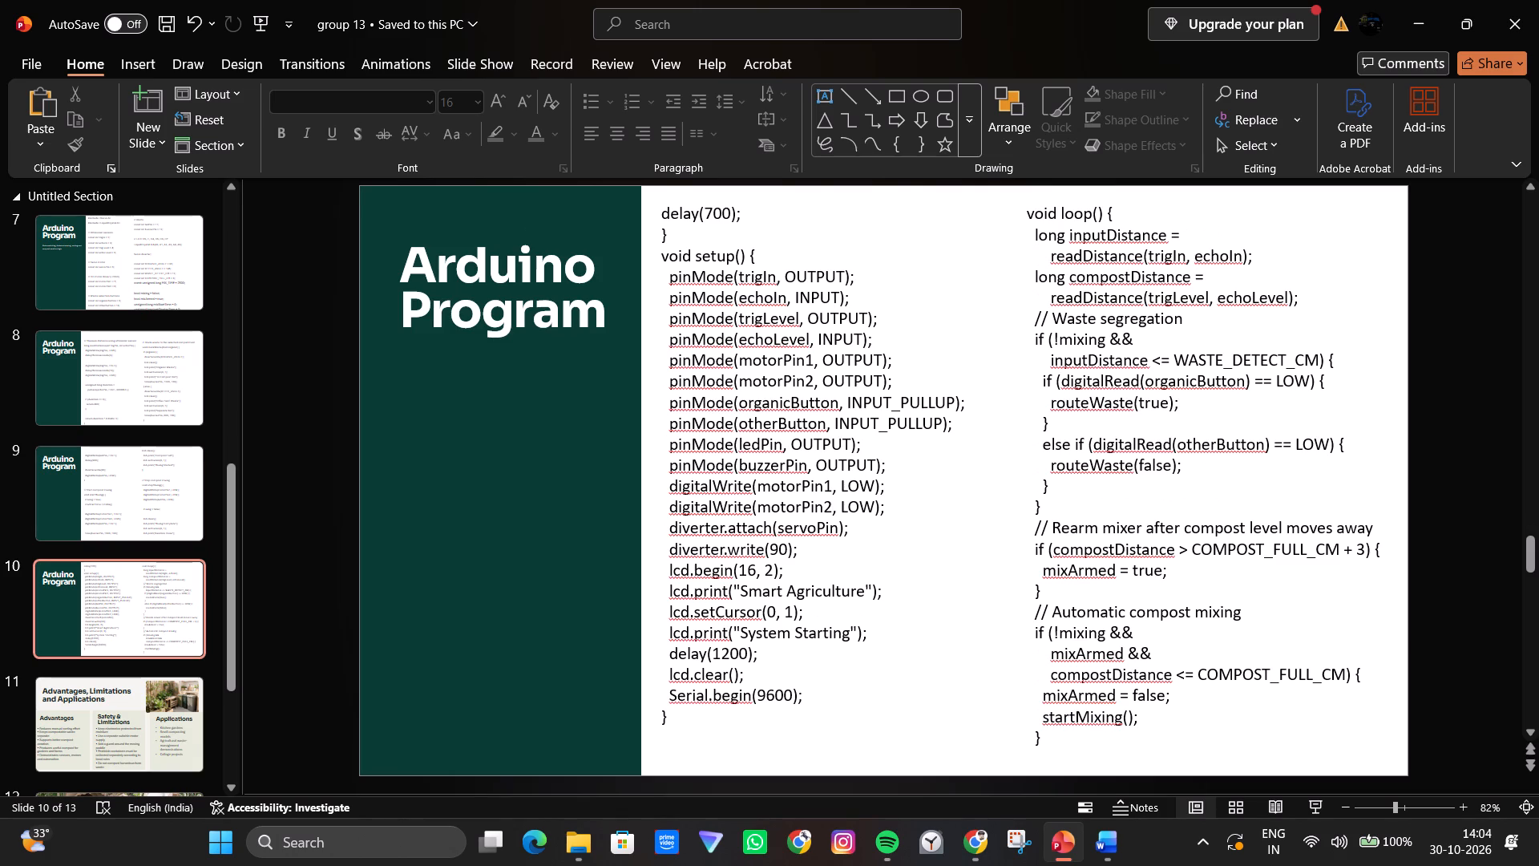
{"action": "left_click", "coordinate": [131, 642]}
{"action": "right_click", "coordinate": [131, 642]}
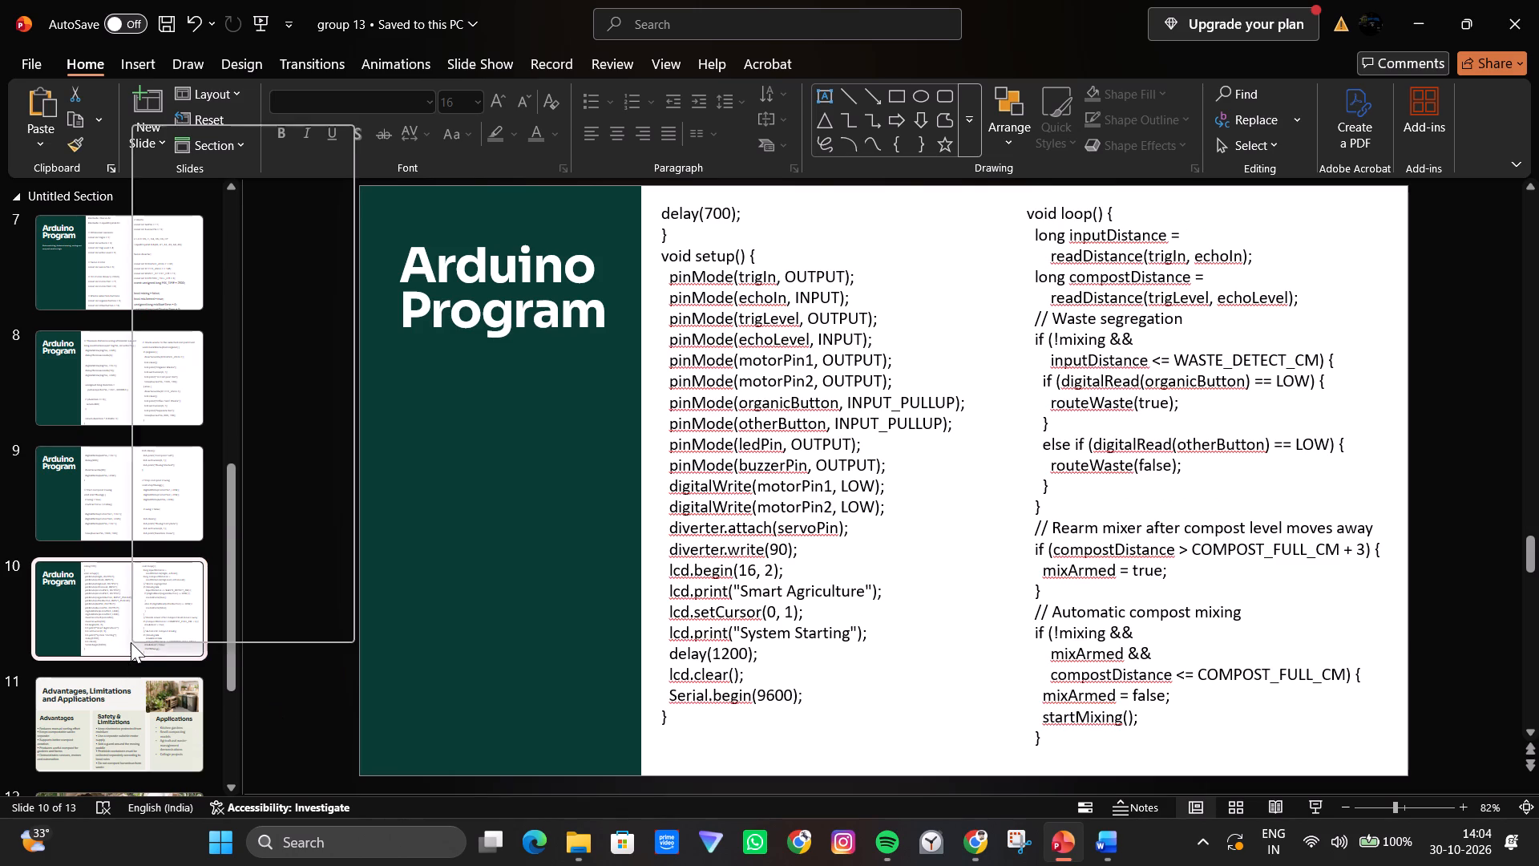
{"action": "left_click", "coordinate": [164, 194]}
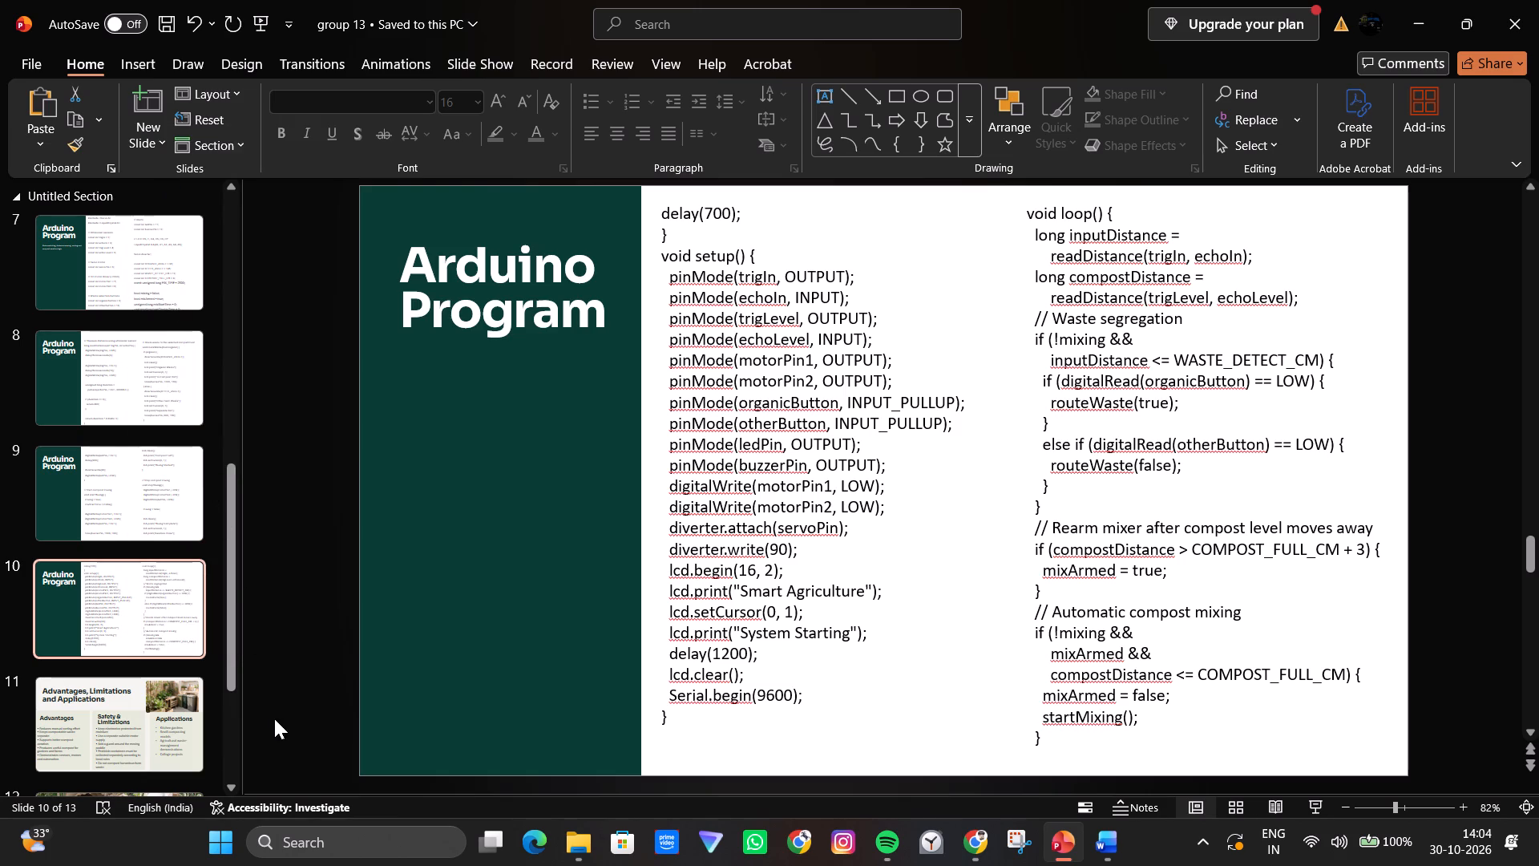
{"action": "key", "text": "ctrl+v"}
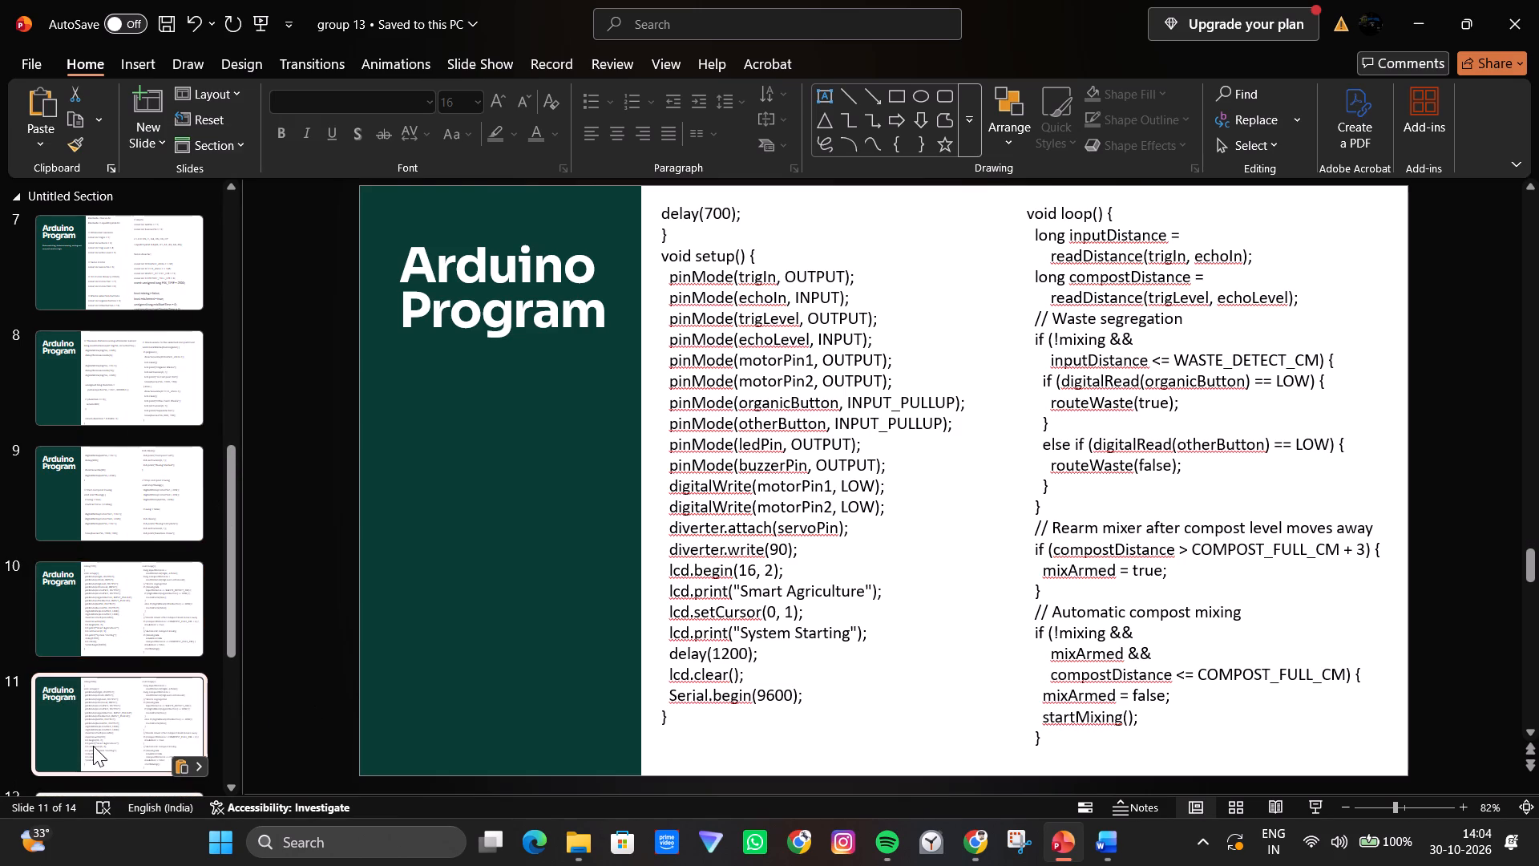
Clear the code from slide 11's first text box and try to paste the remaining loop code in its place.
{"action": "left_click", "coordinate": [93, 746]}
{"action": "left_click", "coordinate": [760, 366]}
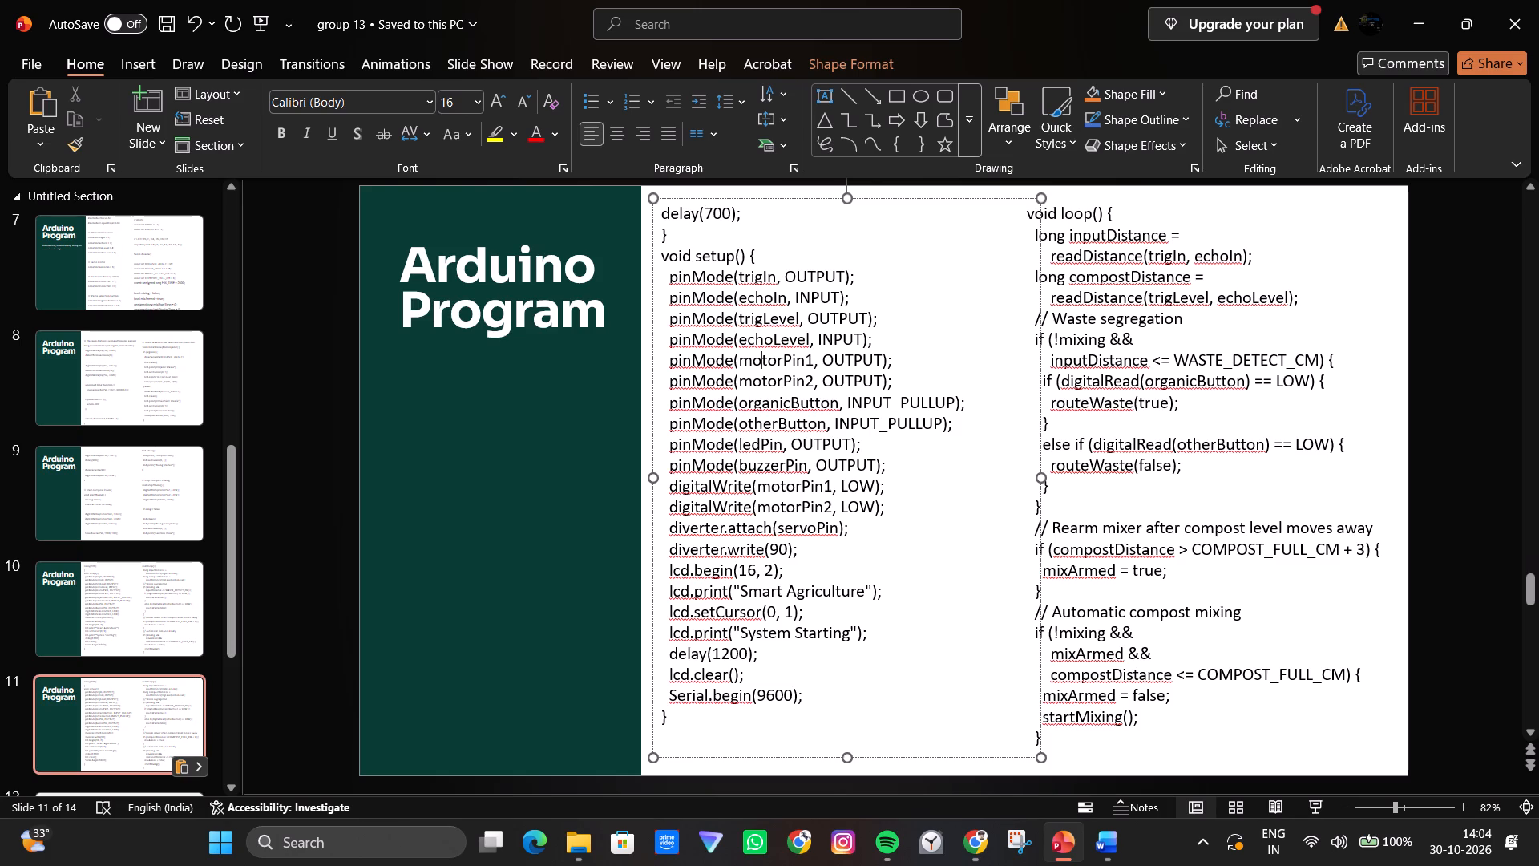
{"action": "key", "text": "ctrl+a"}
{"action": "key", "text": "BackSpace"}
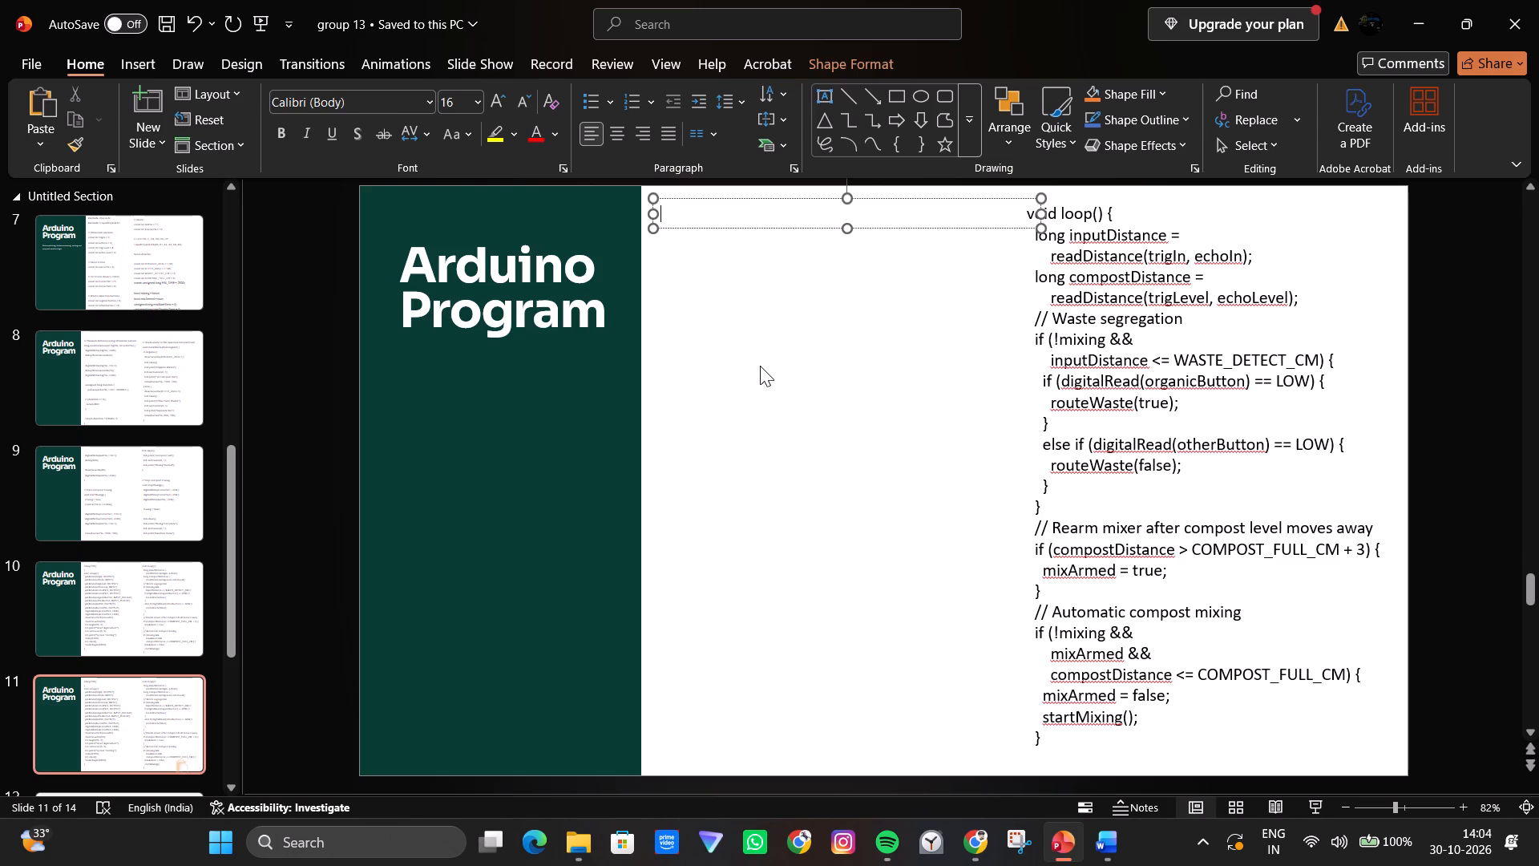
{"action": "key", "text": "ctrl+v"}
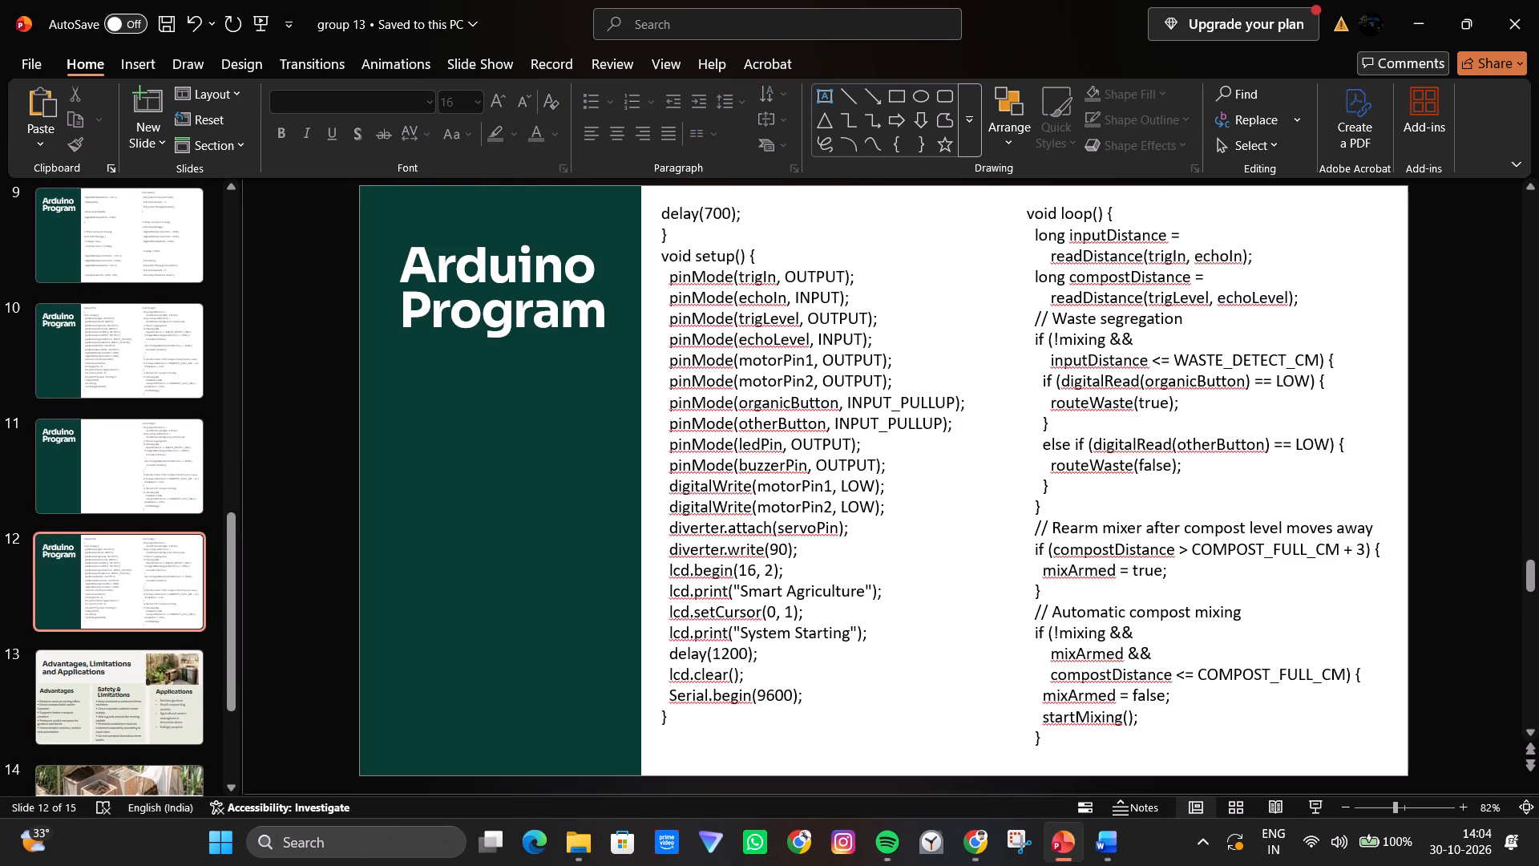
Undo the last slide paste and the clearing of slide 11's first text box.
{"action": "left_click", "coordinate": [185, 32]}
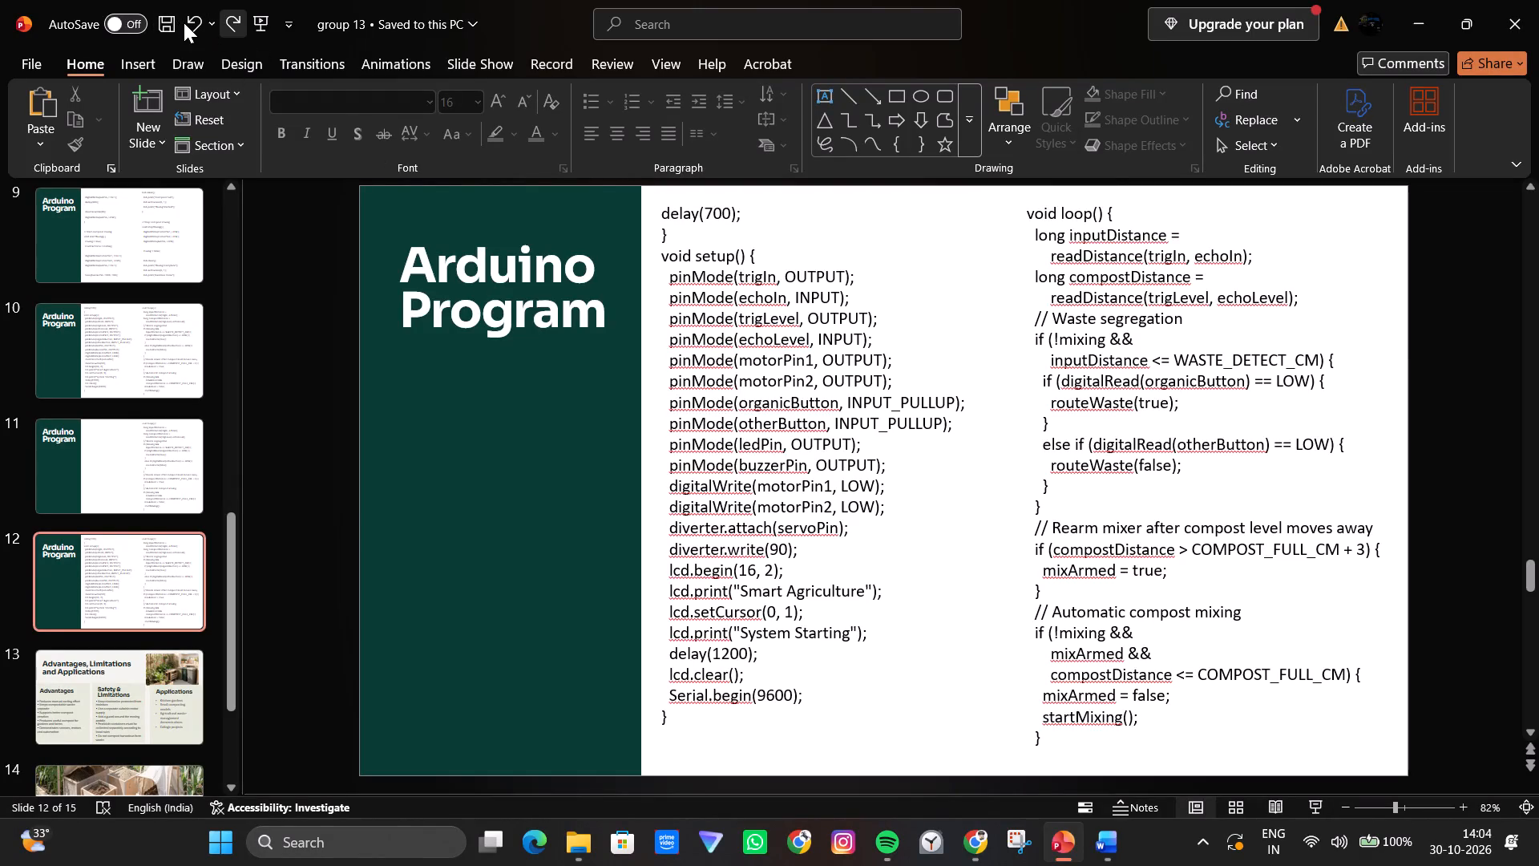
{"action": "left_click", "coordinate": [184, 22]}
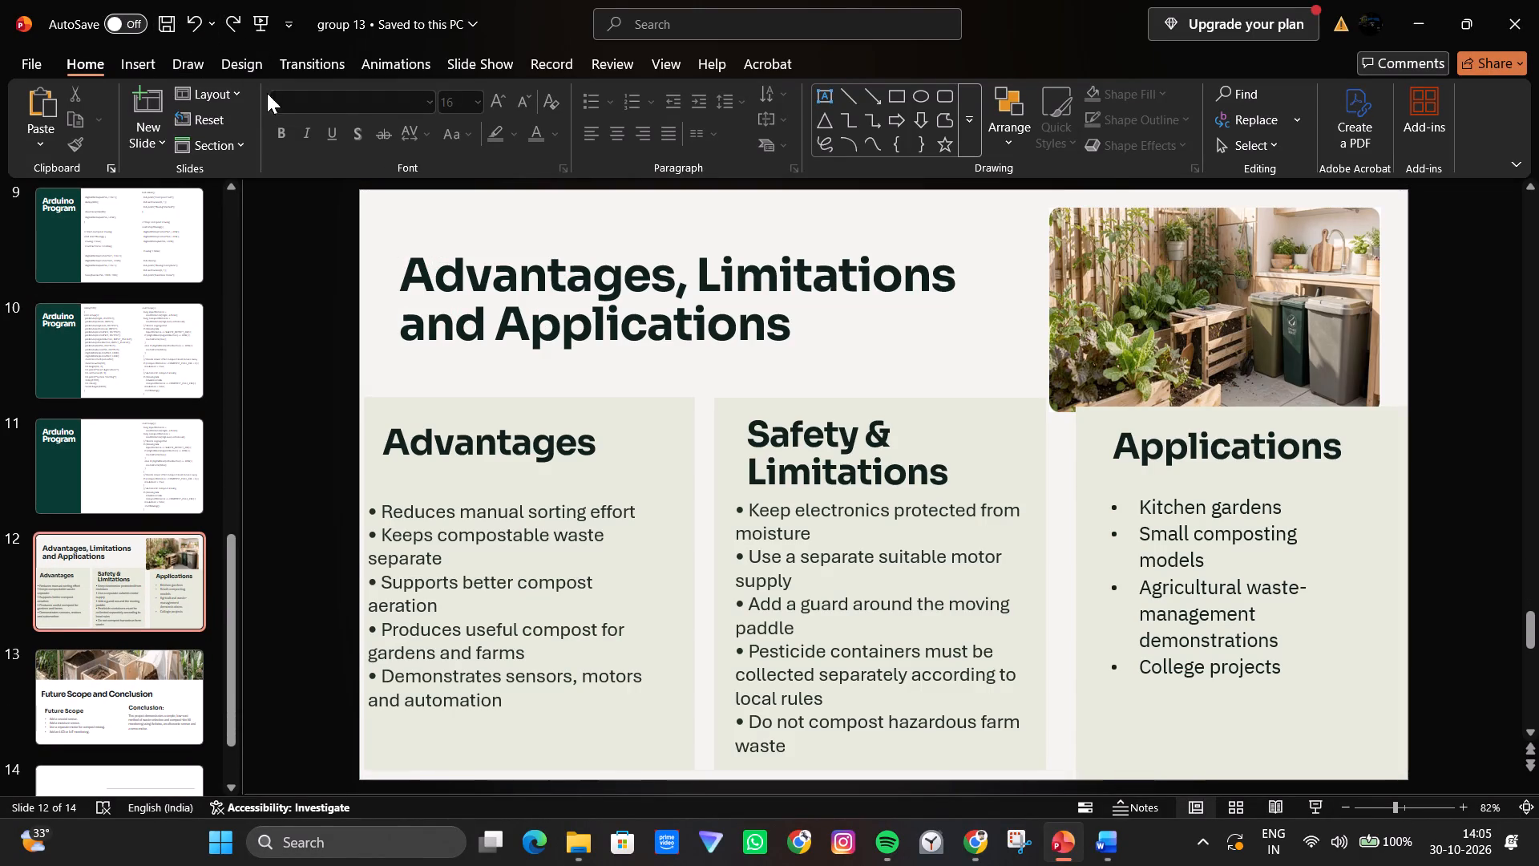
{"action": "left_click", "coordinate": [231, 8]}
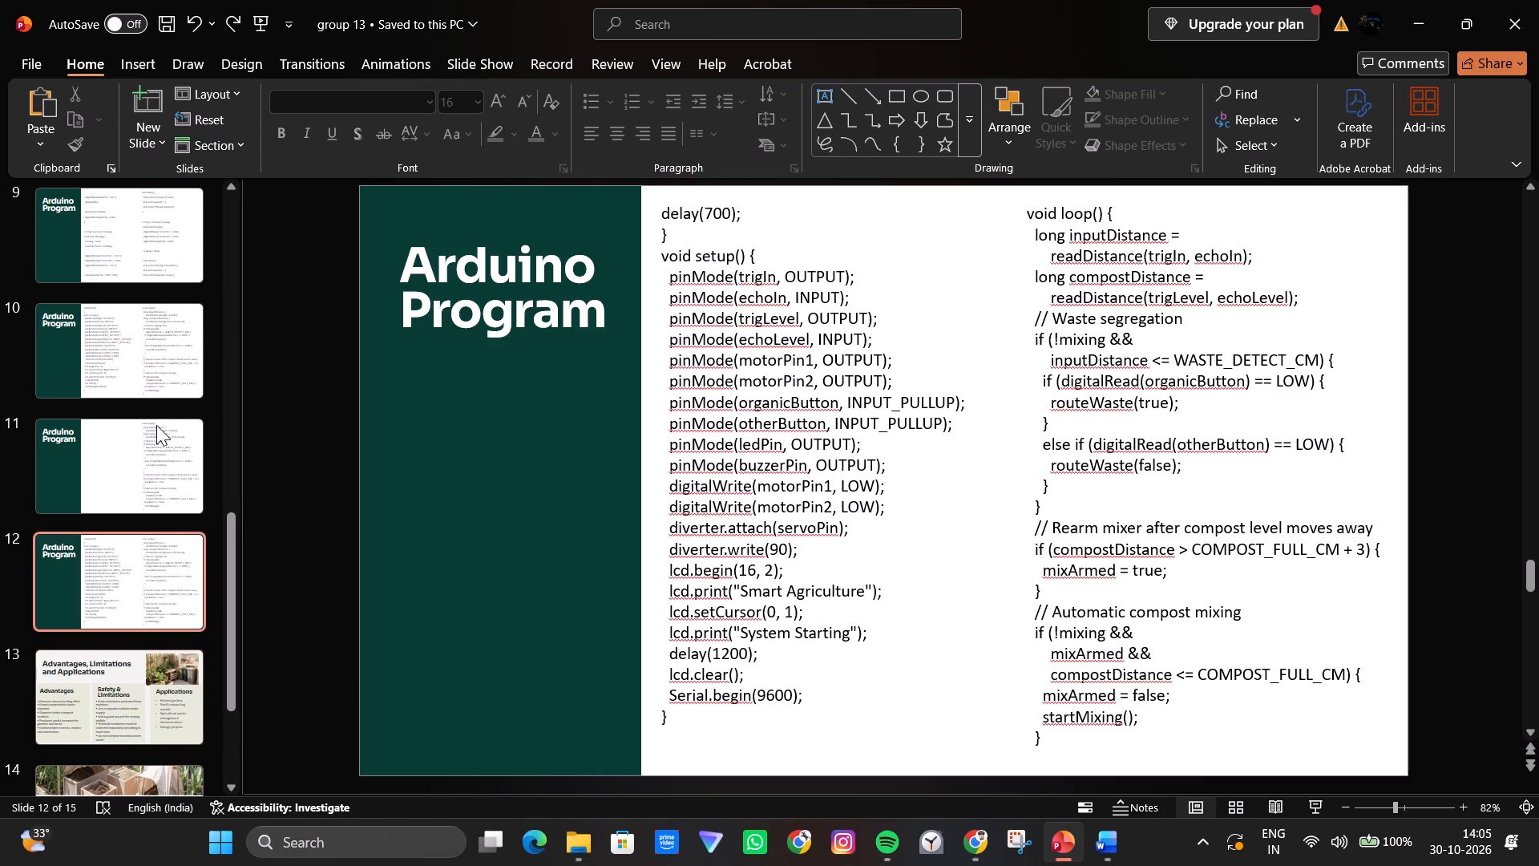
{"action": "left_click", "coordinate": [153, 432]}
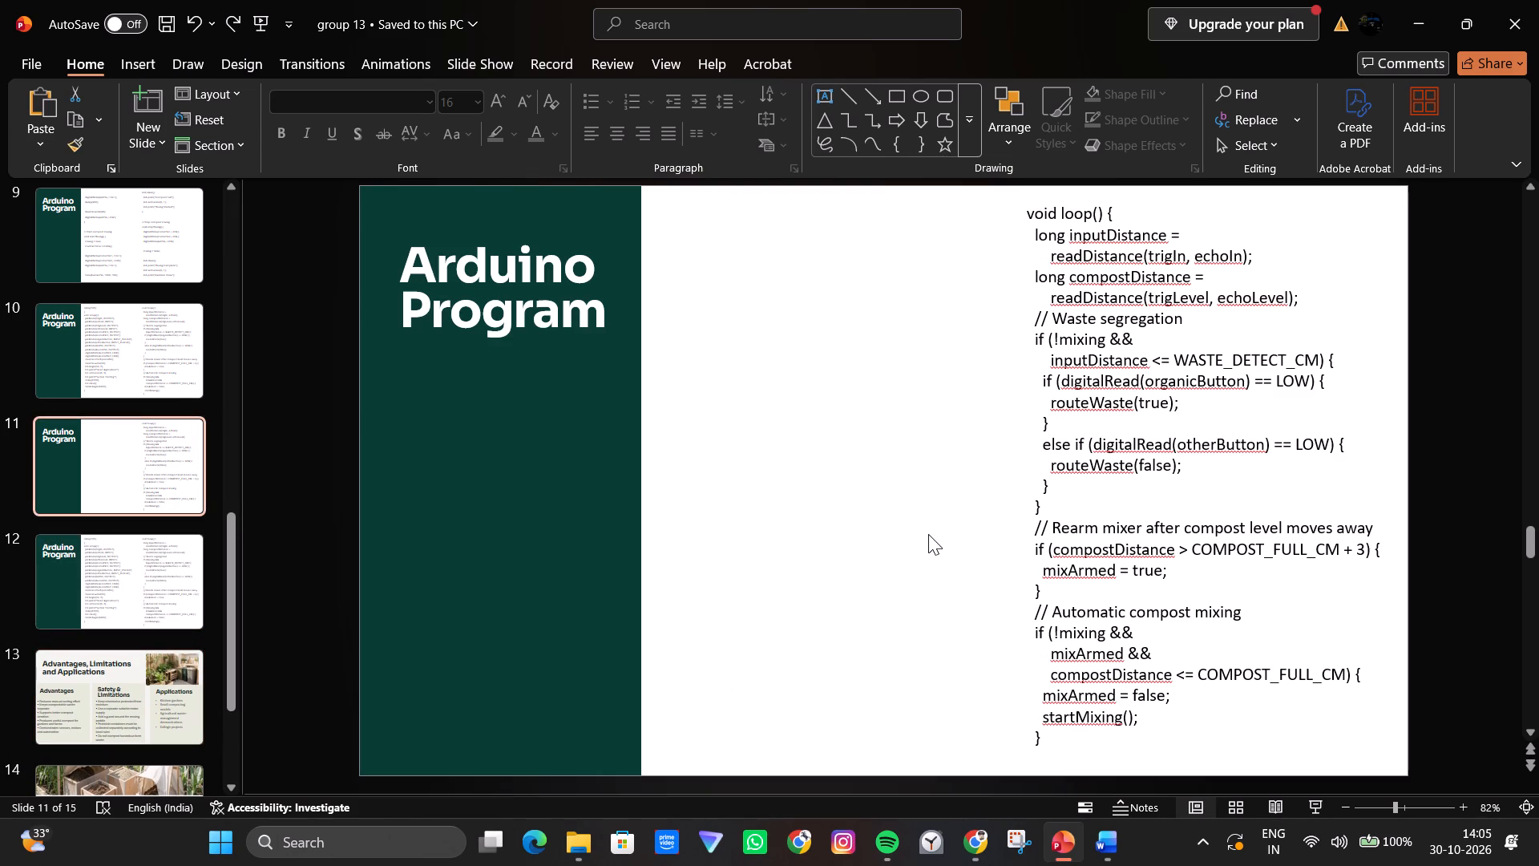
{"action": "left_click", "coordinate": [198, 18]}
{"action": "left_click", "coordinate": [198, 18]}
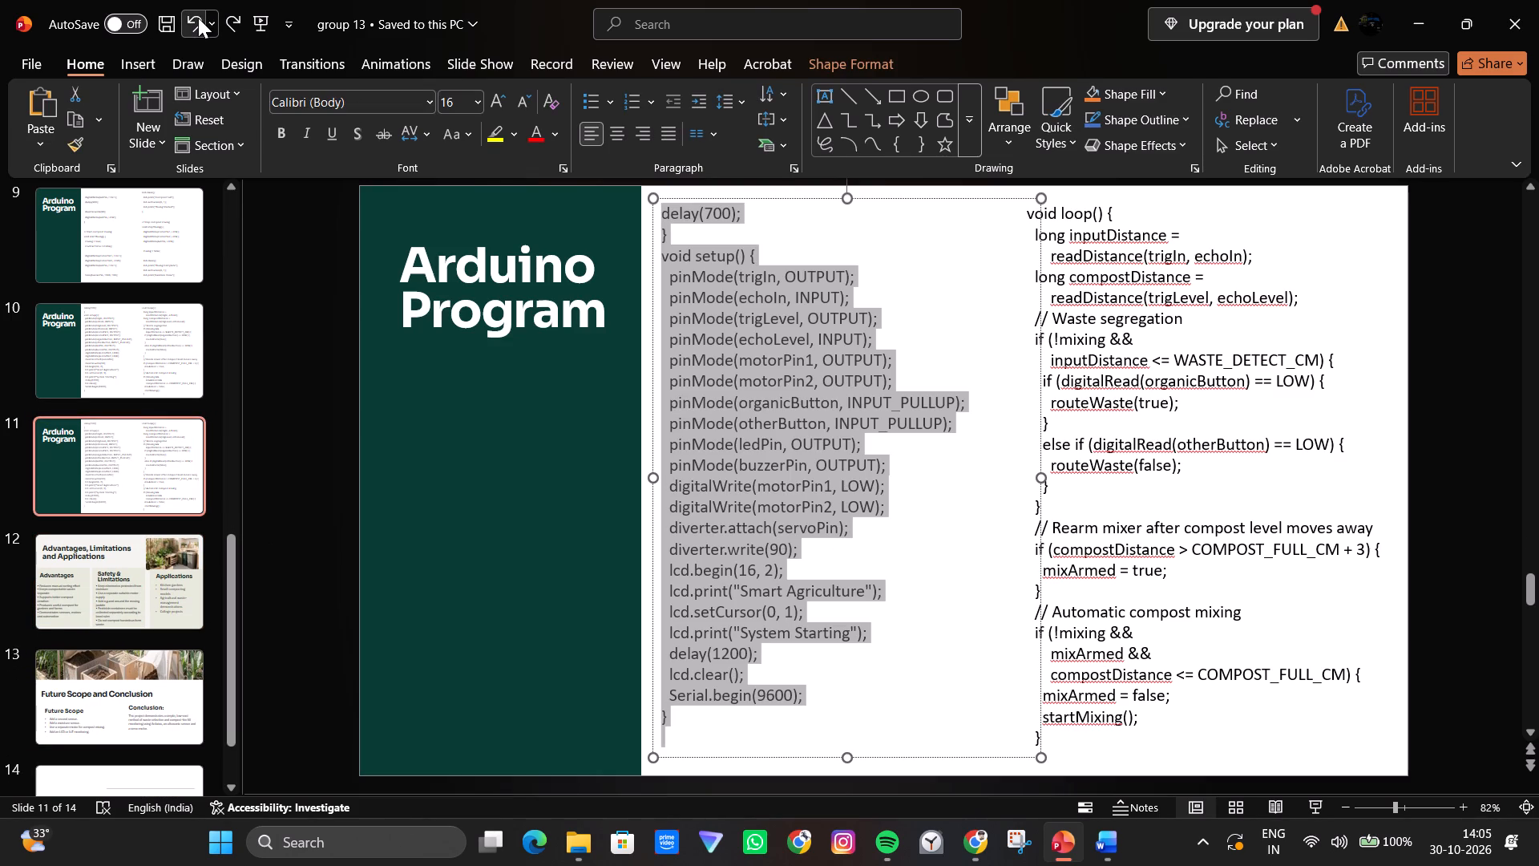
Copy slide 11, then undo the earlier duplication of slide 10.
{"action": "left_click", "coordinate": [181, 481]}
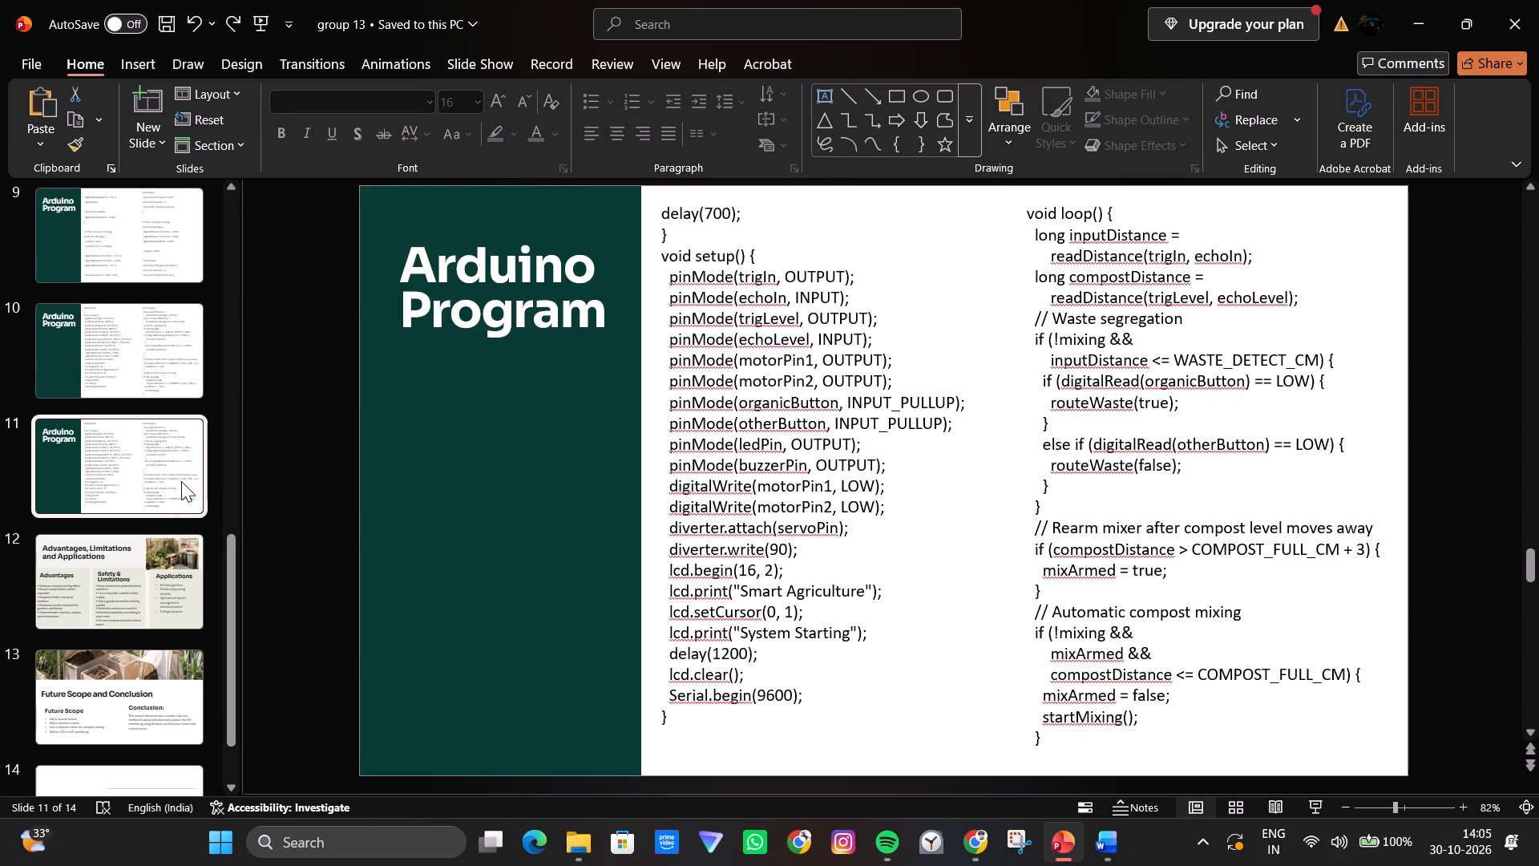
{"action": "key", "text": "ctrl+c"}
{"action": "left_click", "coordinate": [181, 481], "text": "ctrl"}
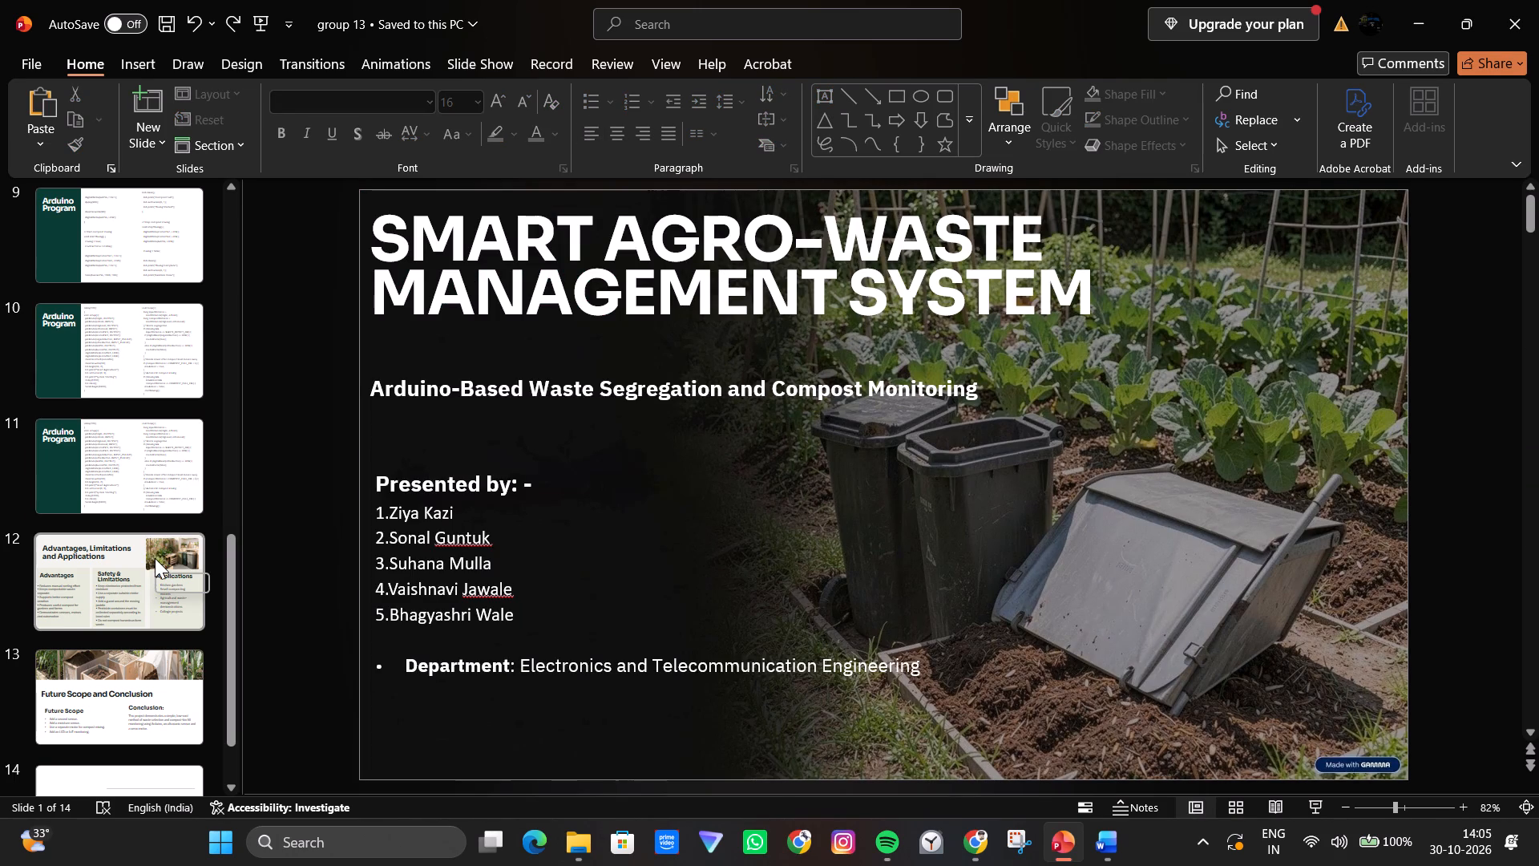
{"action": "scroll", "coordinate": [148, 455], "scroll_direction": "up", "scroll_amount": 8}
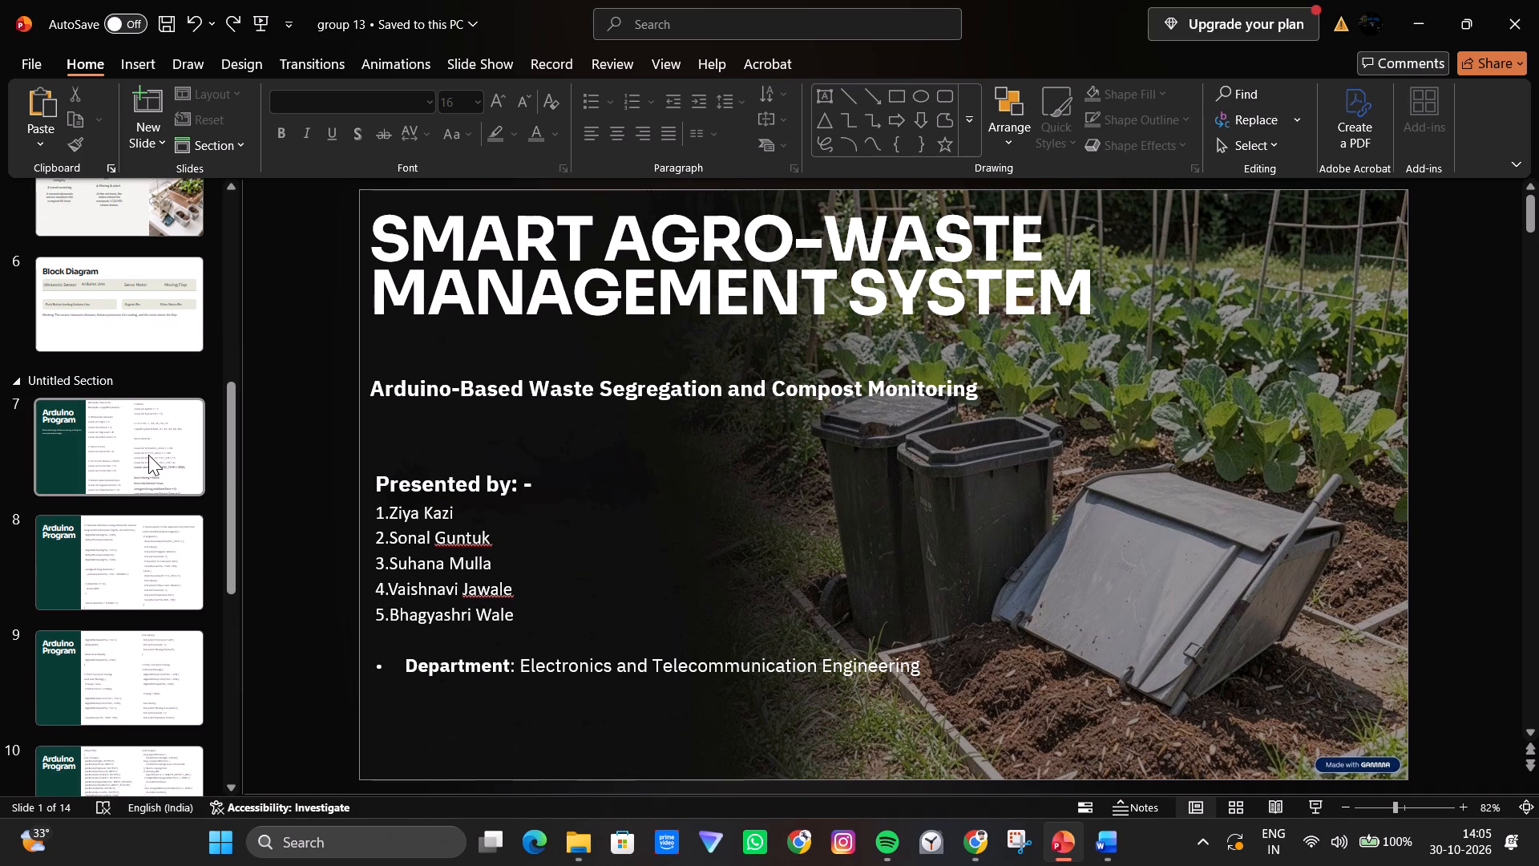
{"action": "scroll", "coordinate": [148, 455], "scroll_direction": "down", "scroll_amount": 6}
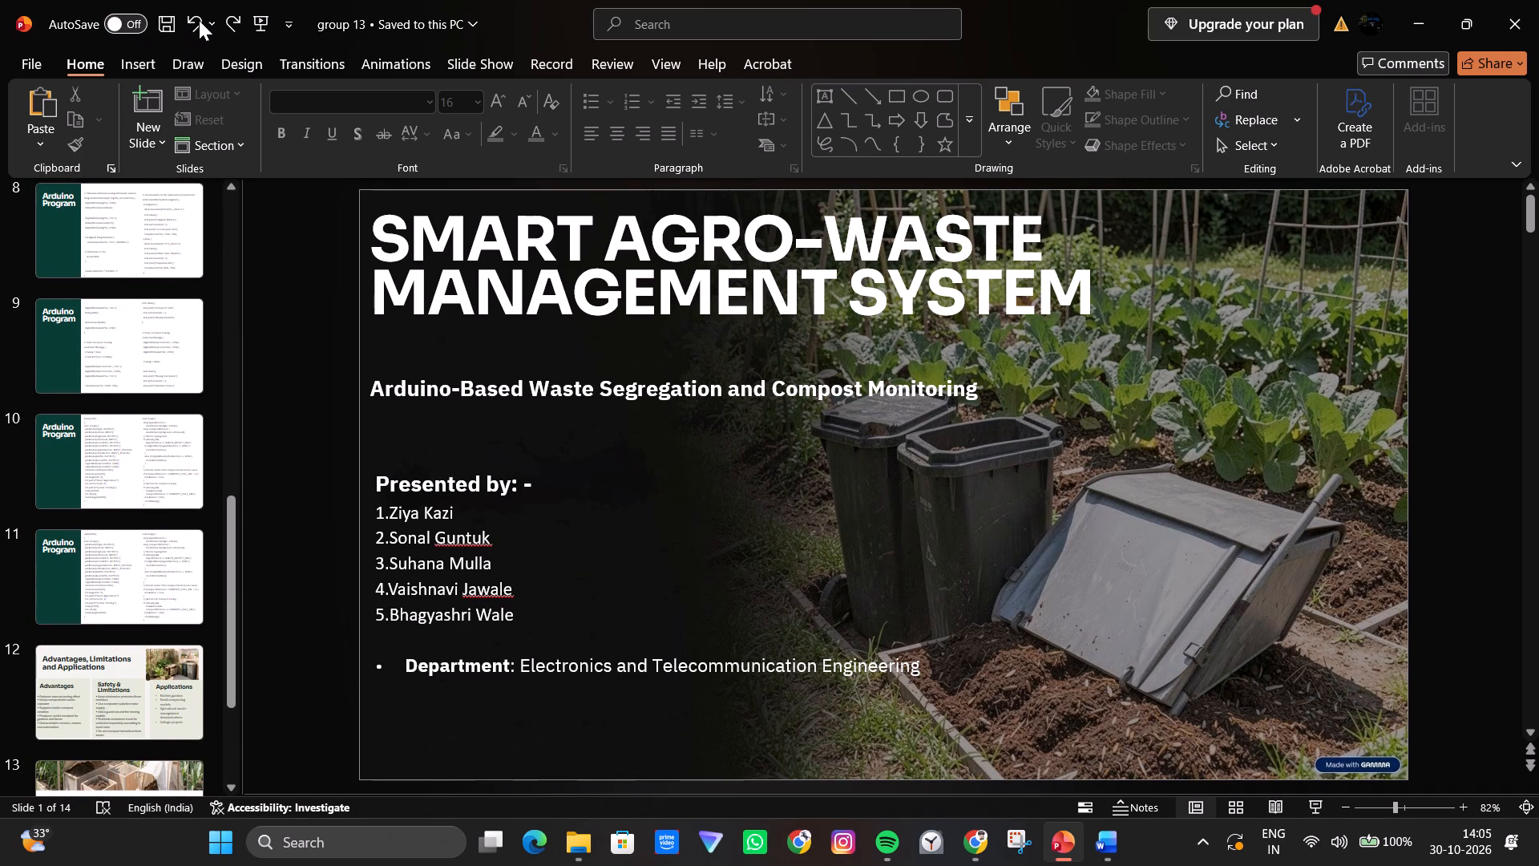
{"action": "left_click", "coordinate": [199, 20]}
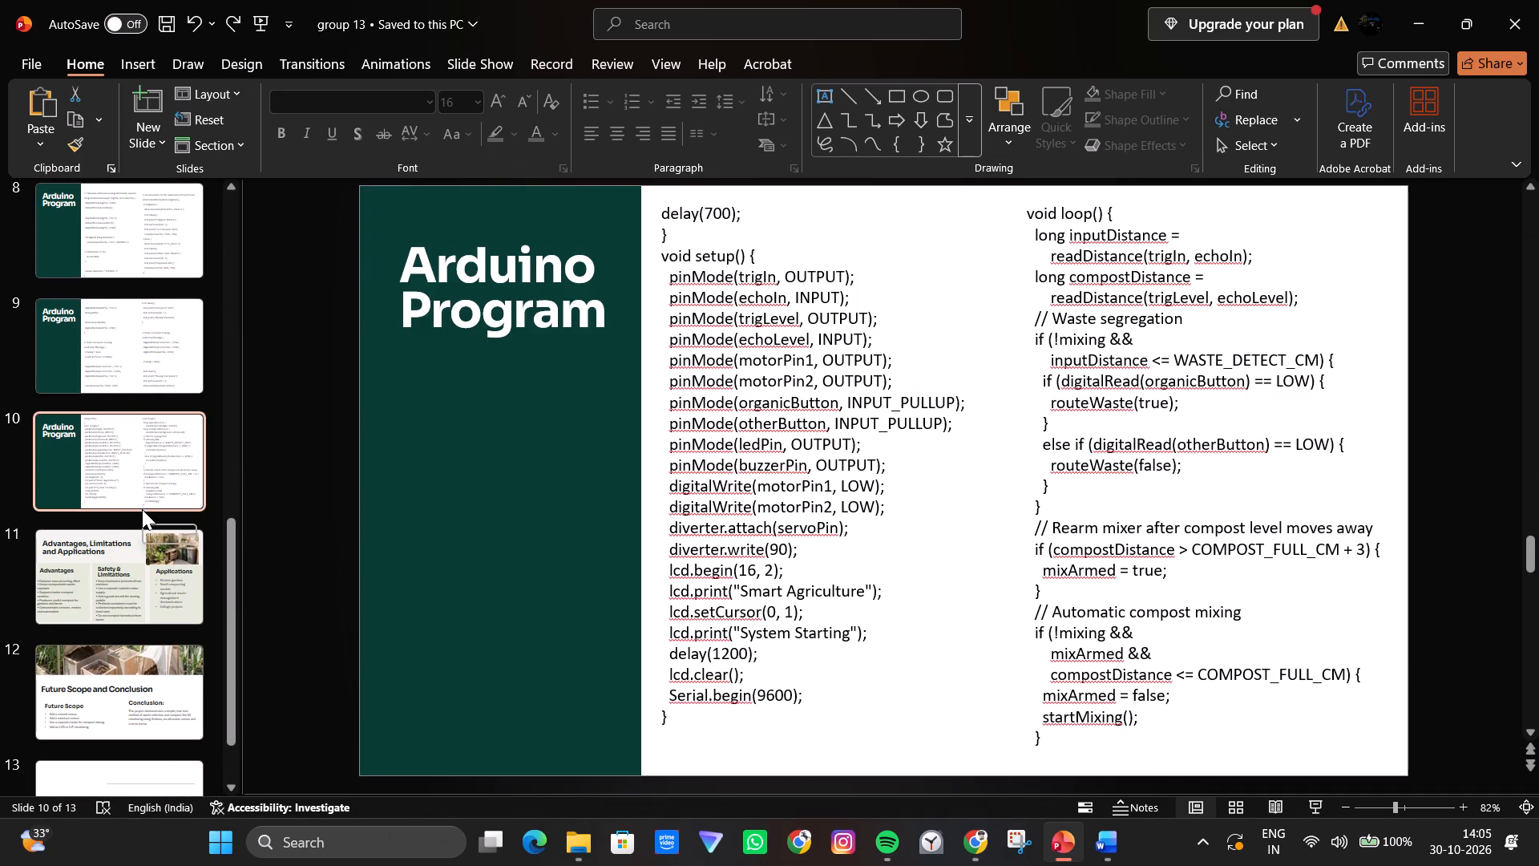
Copy Arduino Program slide 10, which holds the void setup() and void loop() code.
{"action": "left_click", "coordinate": [142, 509]}
{"action": "left_click", "coordinate": [131, 488]}
{"action": "key", "text": "ctrl+c"}
{"action": "left_click", "coordinate": [131, 488], "text": "ctrl"}
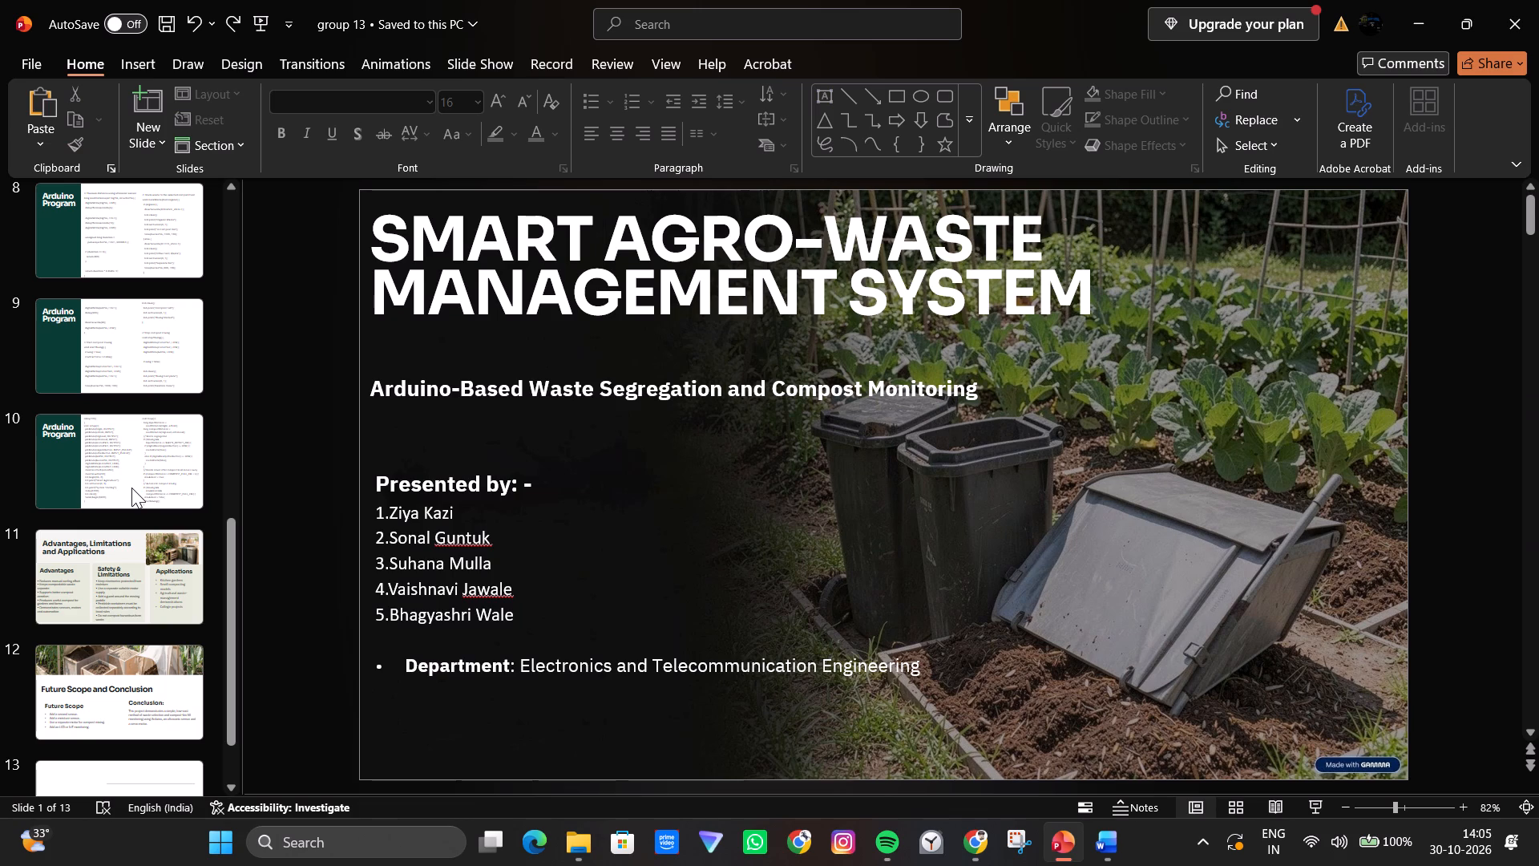
Review the order and content of the code across Arduino Program slides 7 to 10.
{"action": "scroll", "coordinate": [135, 508], "scroll_direction": "down", "scroll_amount": 3}
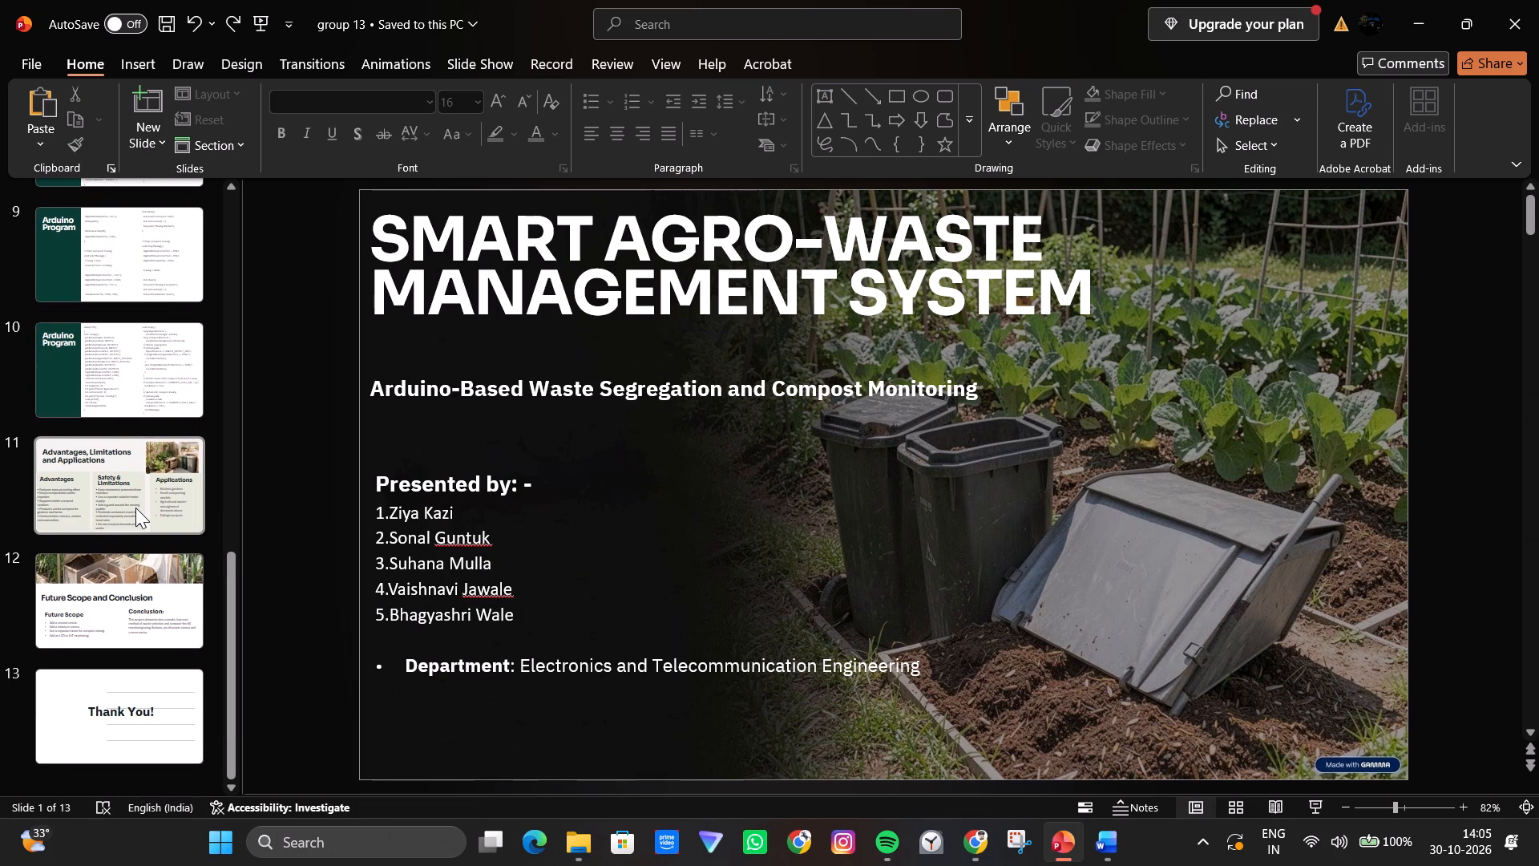
{"action": "scroll", "coordinate": [135, 508], "scroll_direction": "up", "scroll_amount": 20}
{"action": "scroll", "coordinate": [135, 508], "scroll_direction": "up", "scroll_amount": 4}
{"action": "scroll", "coordinate": [135, 508], "scroll_direction": "down", "scroll_amount": 3}
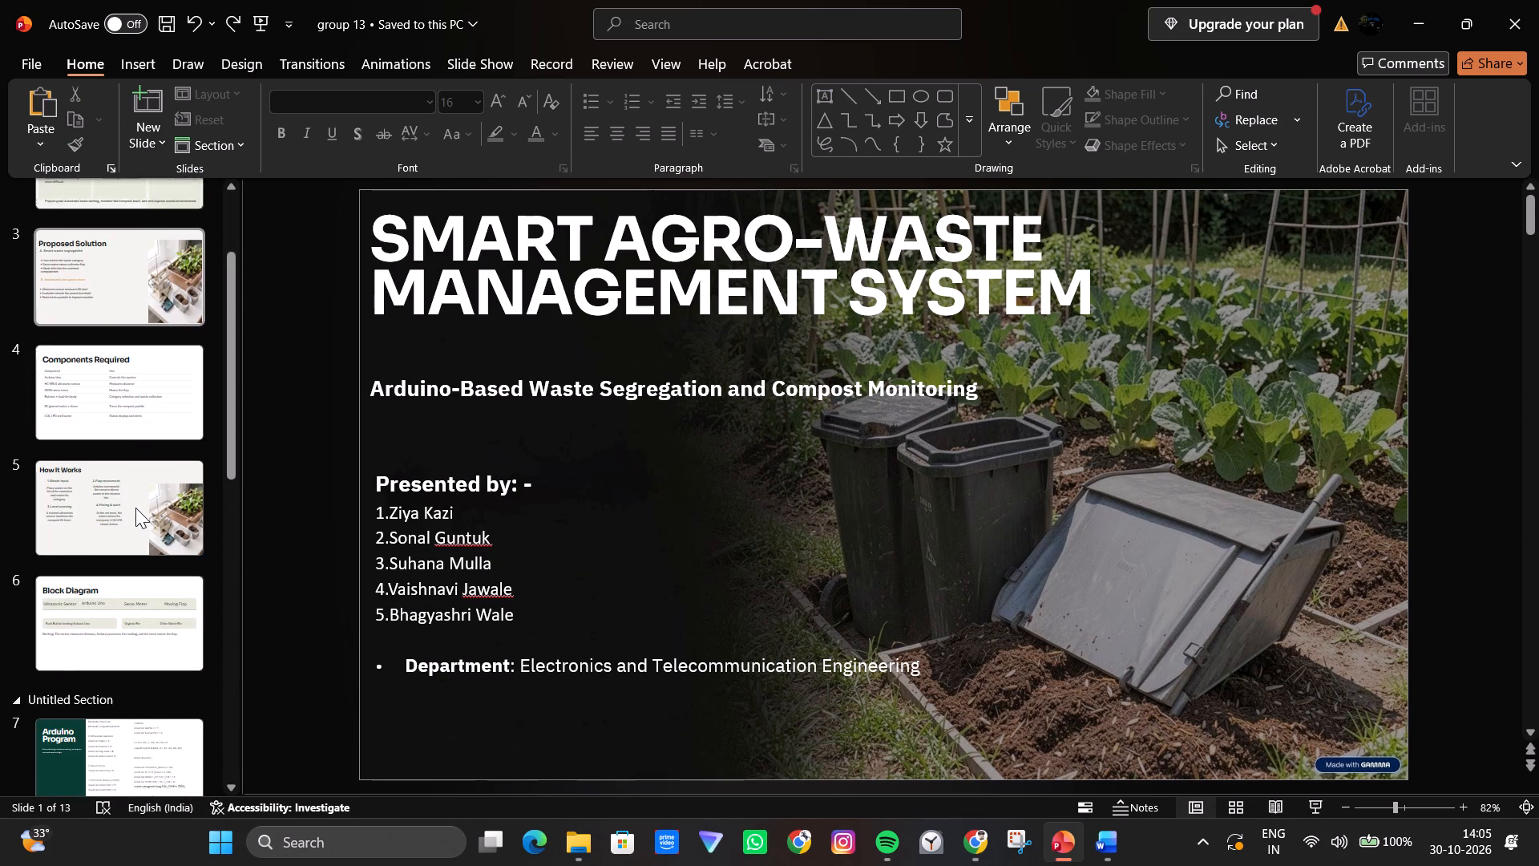
{"action": "scroll", "coordinate": [135, 508], "scroll_direction": "down", "scroll_amount": 4}
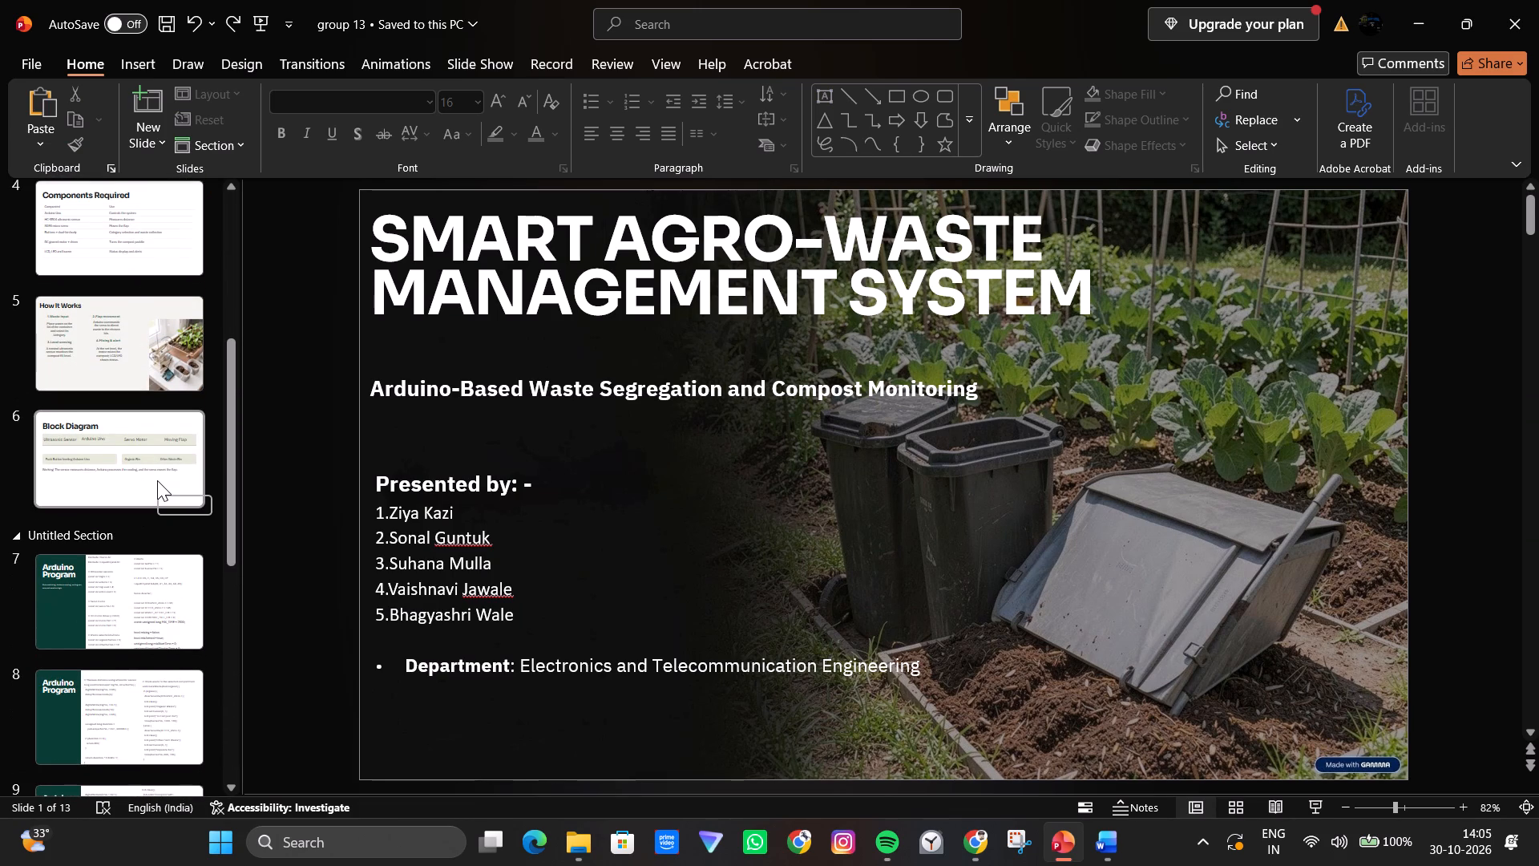
{"action": "scroll", "coordinate": [144, 577], "scroll_direction": "down", "scroll_amount": 3}
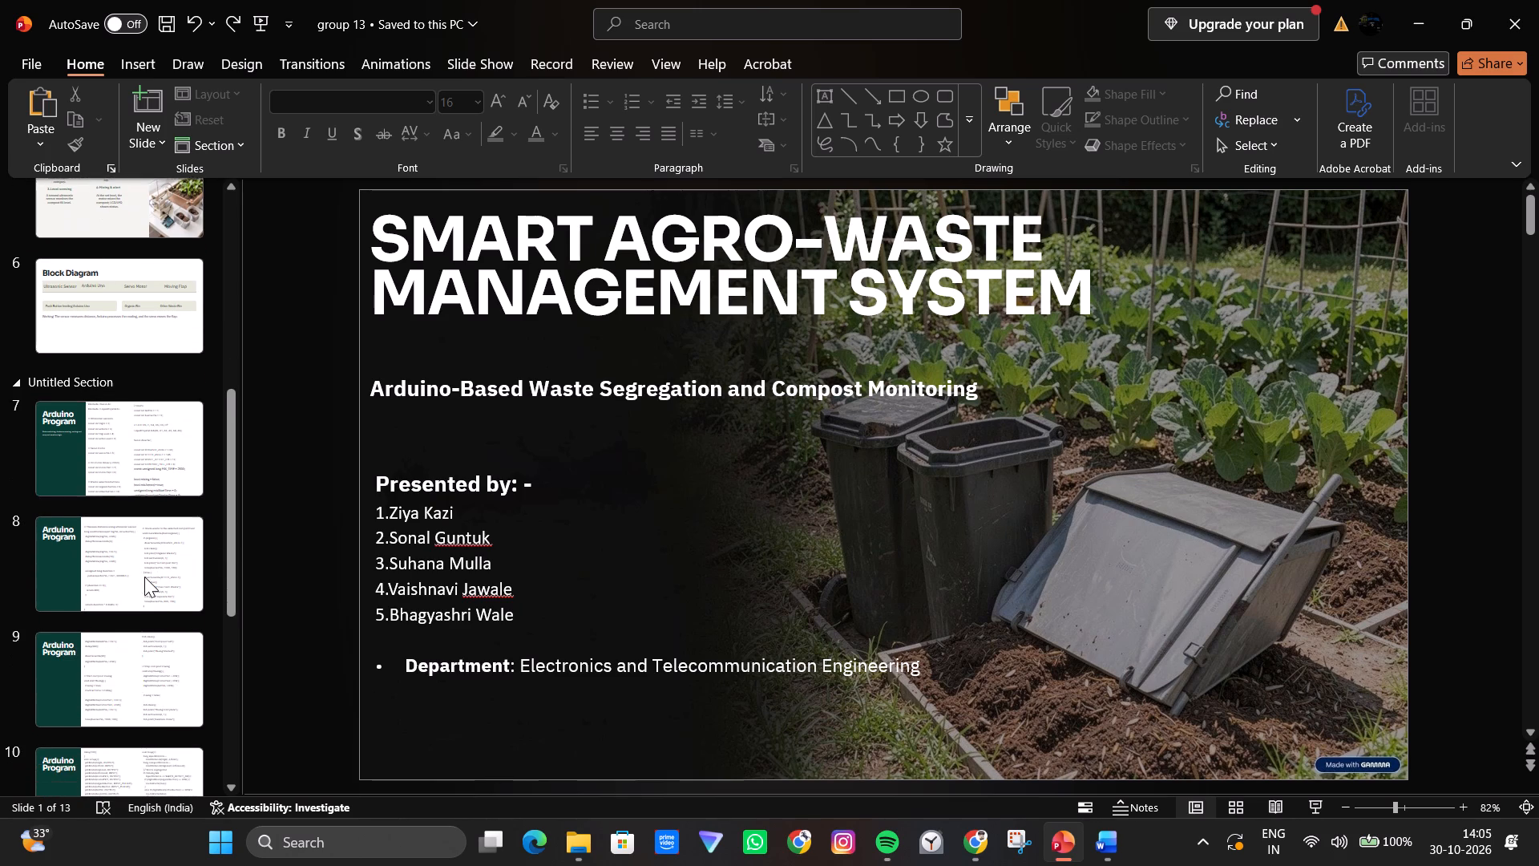
{"action": "scroll", "coordinate": [144, 577], "scroll_direction": "down", "scroll_amount": 3}
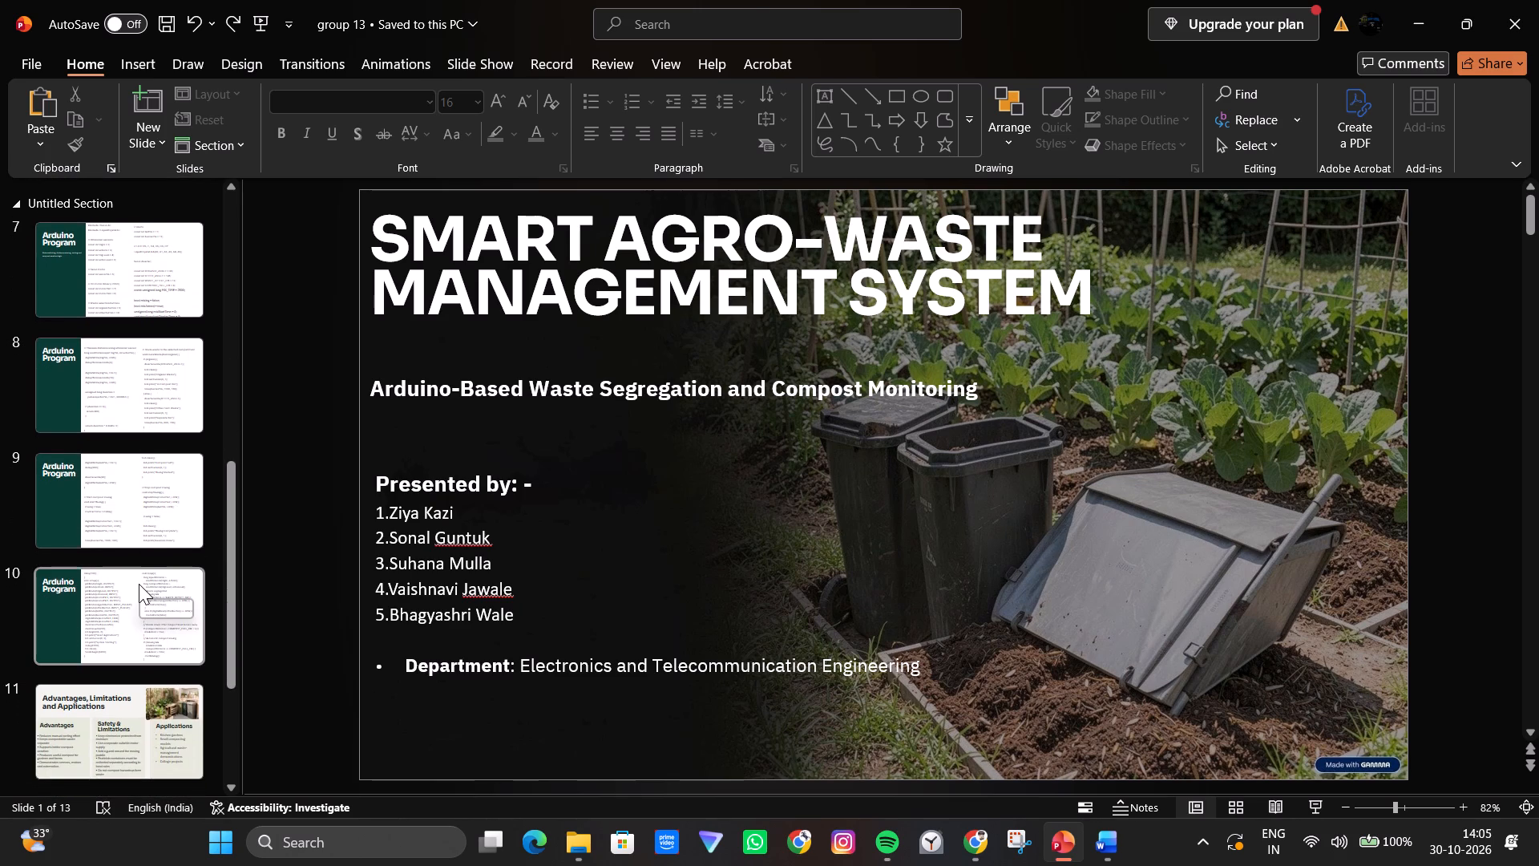
{"action": "left_click", "coordinate": [151, 237]}
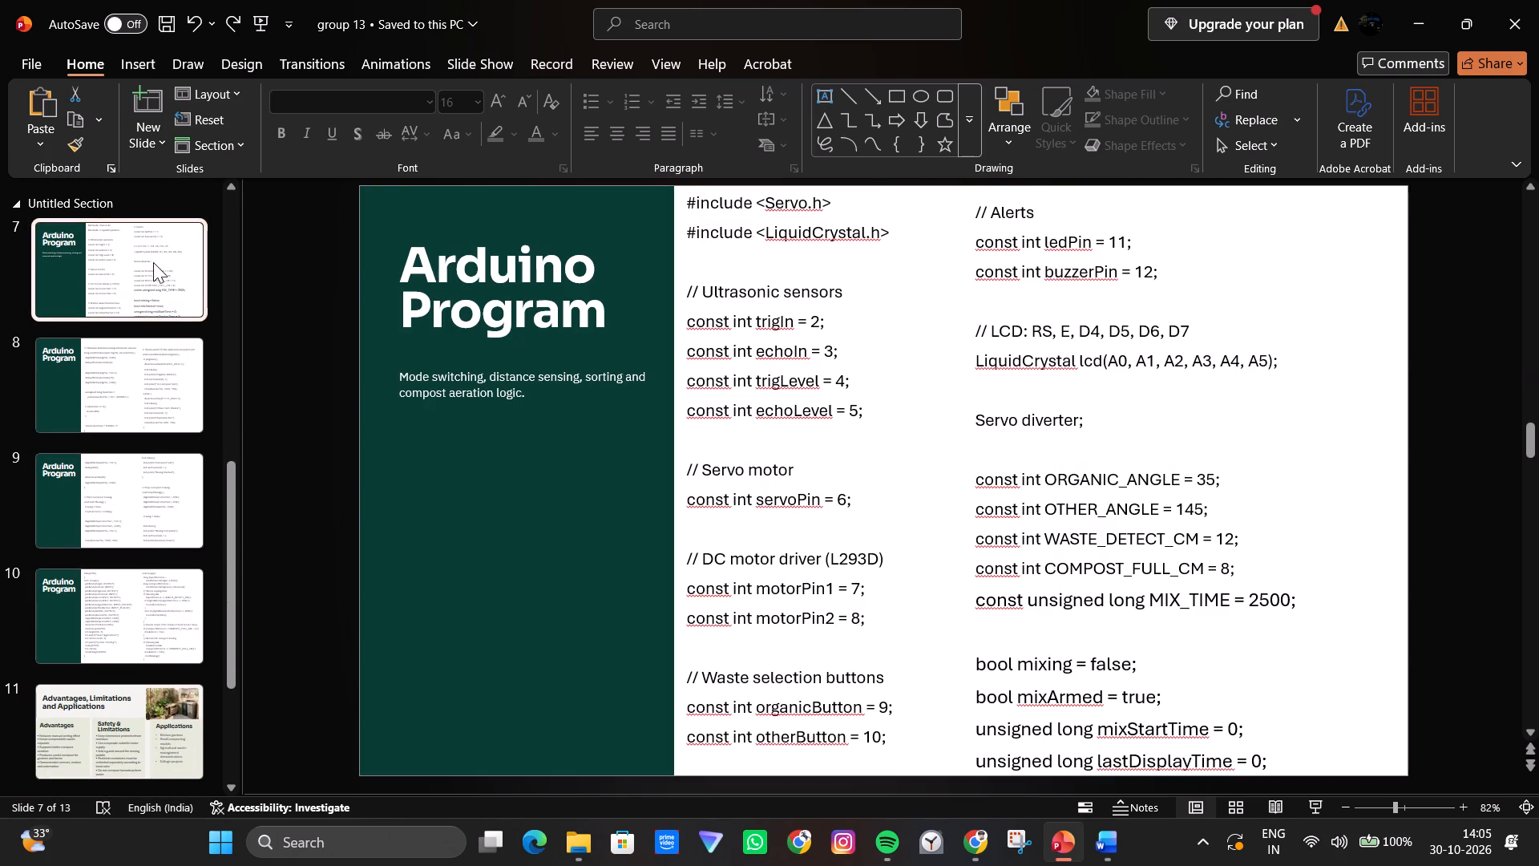
{"action": "left_click", "coordinate": [165, 382]}
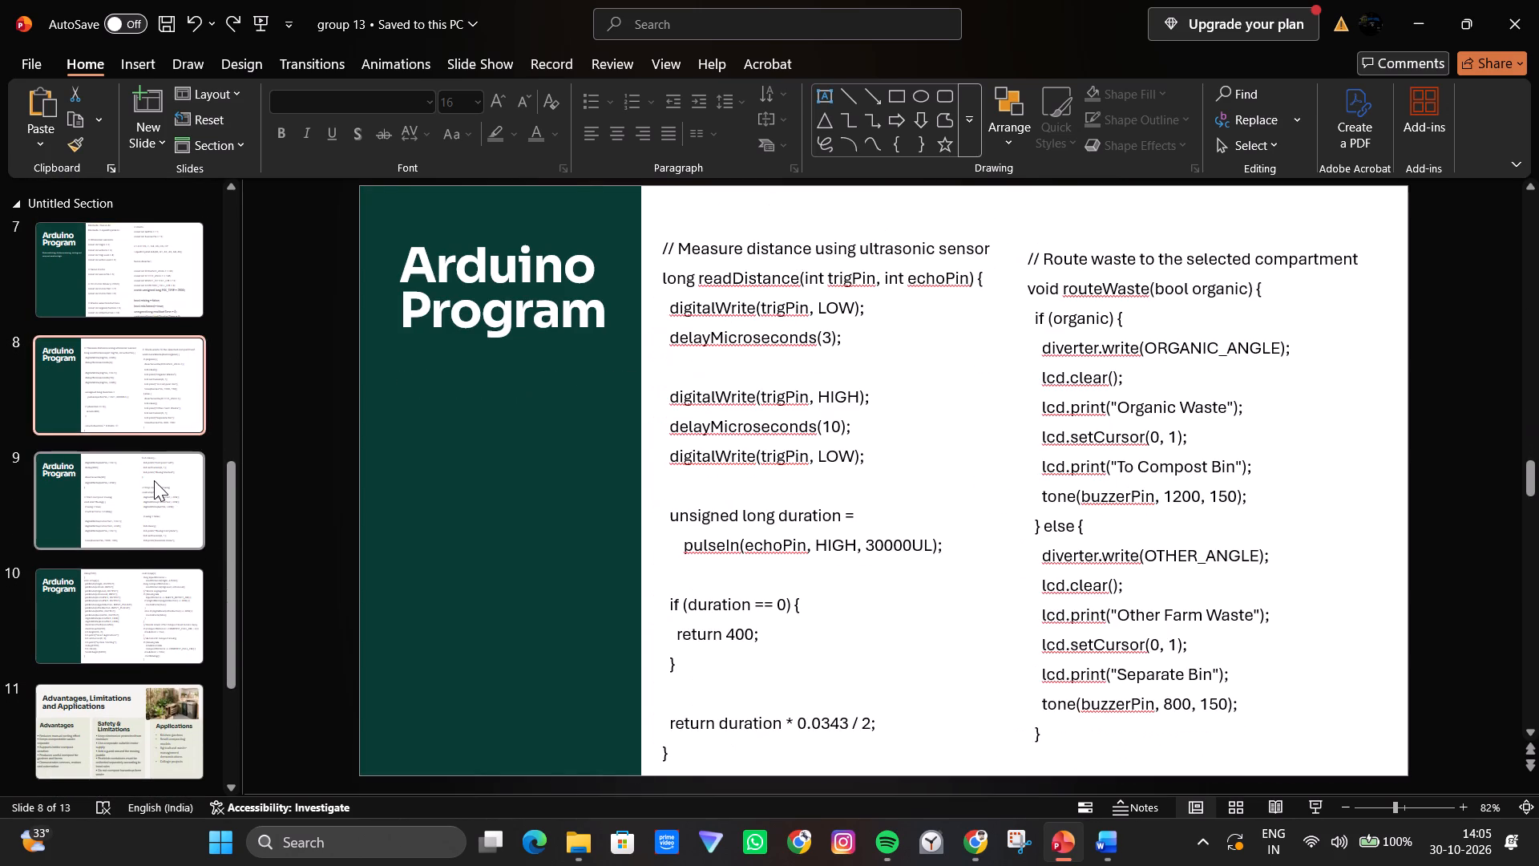
{"action": "left_click", "coordinate": [154, 480]}
{"action": "left_click", "coordinate": [71, 285]}
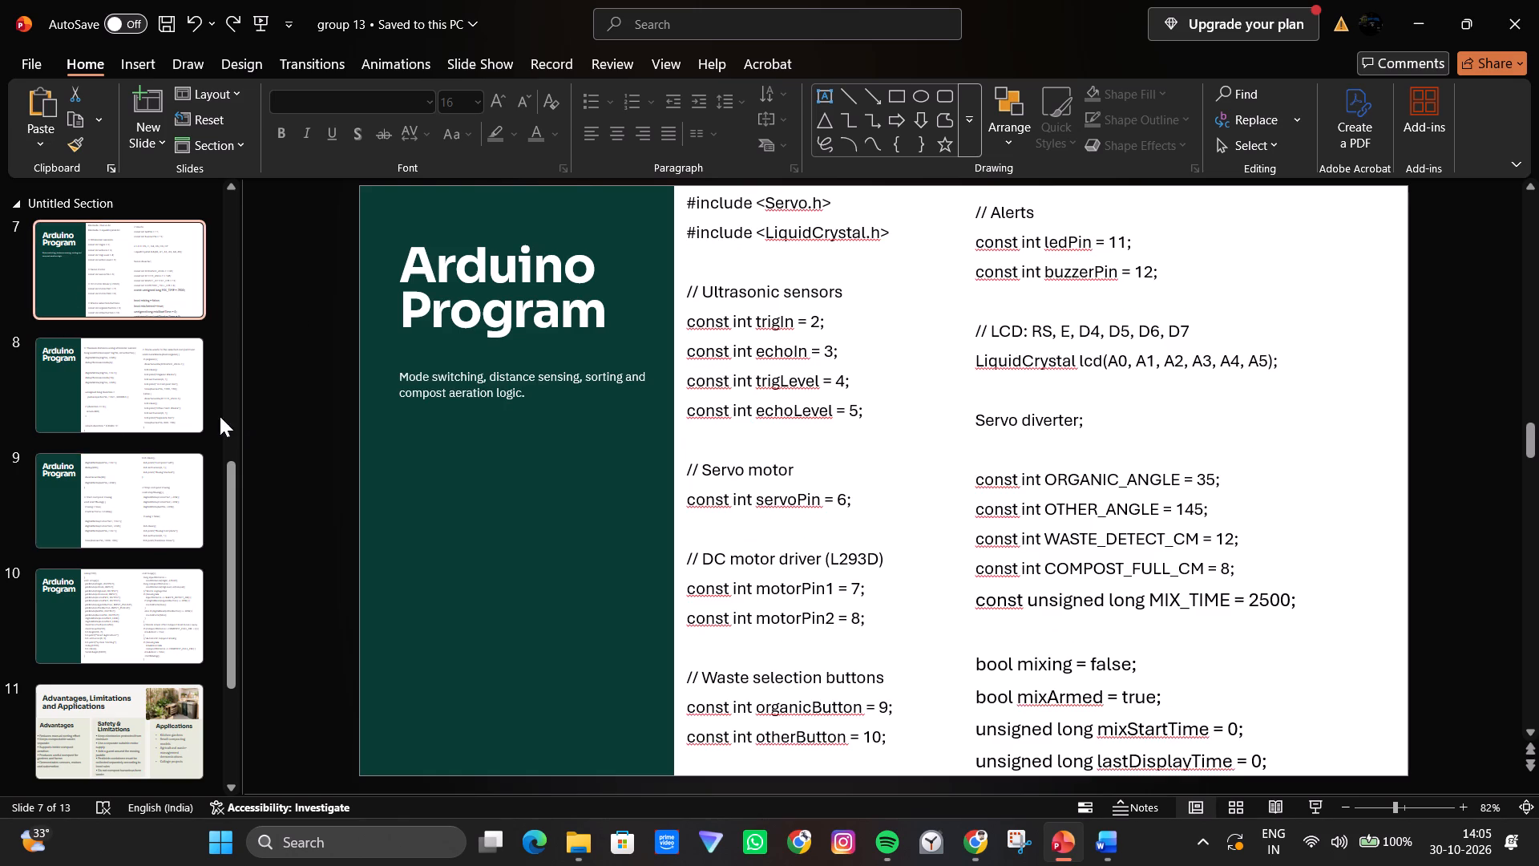
{"action": "left_click", "coordinate": [179, 386]}
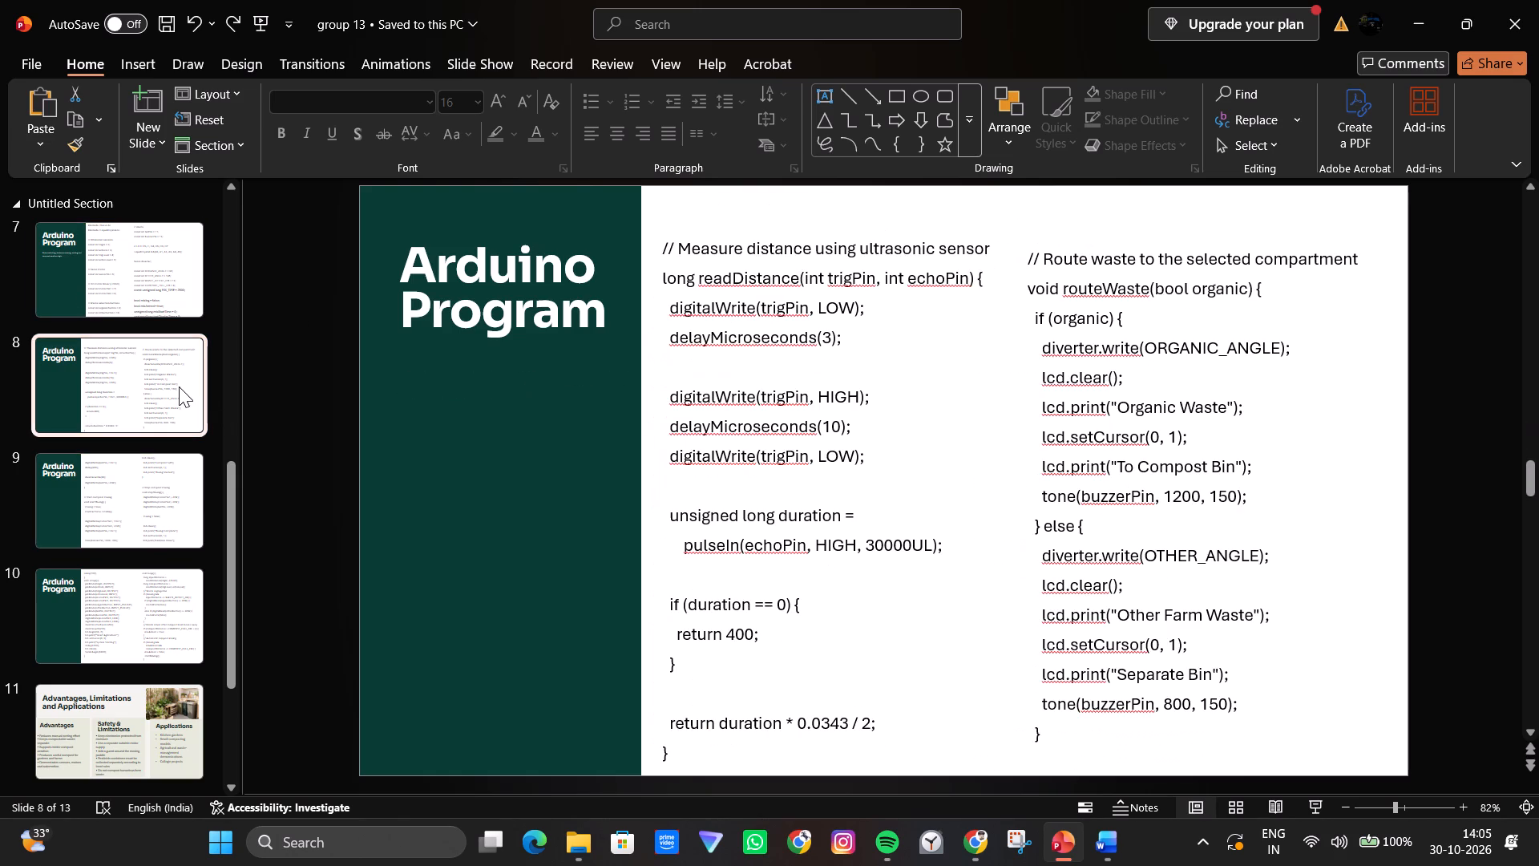
{"action": "left_click", "coordinate": [176, 520]}
{"action": "key", "text": "Down"}
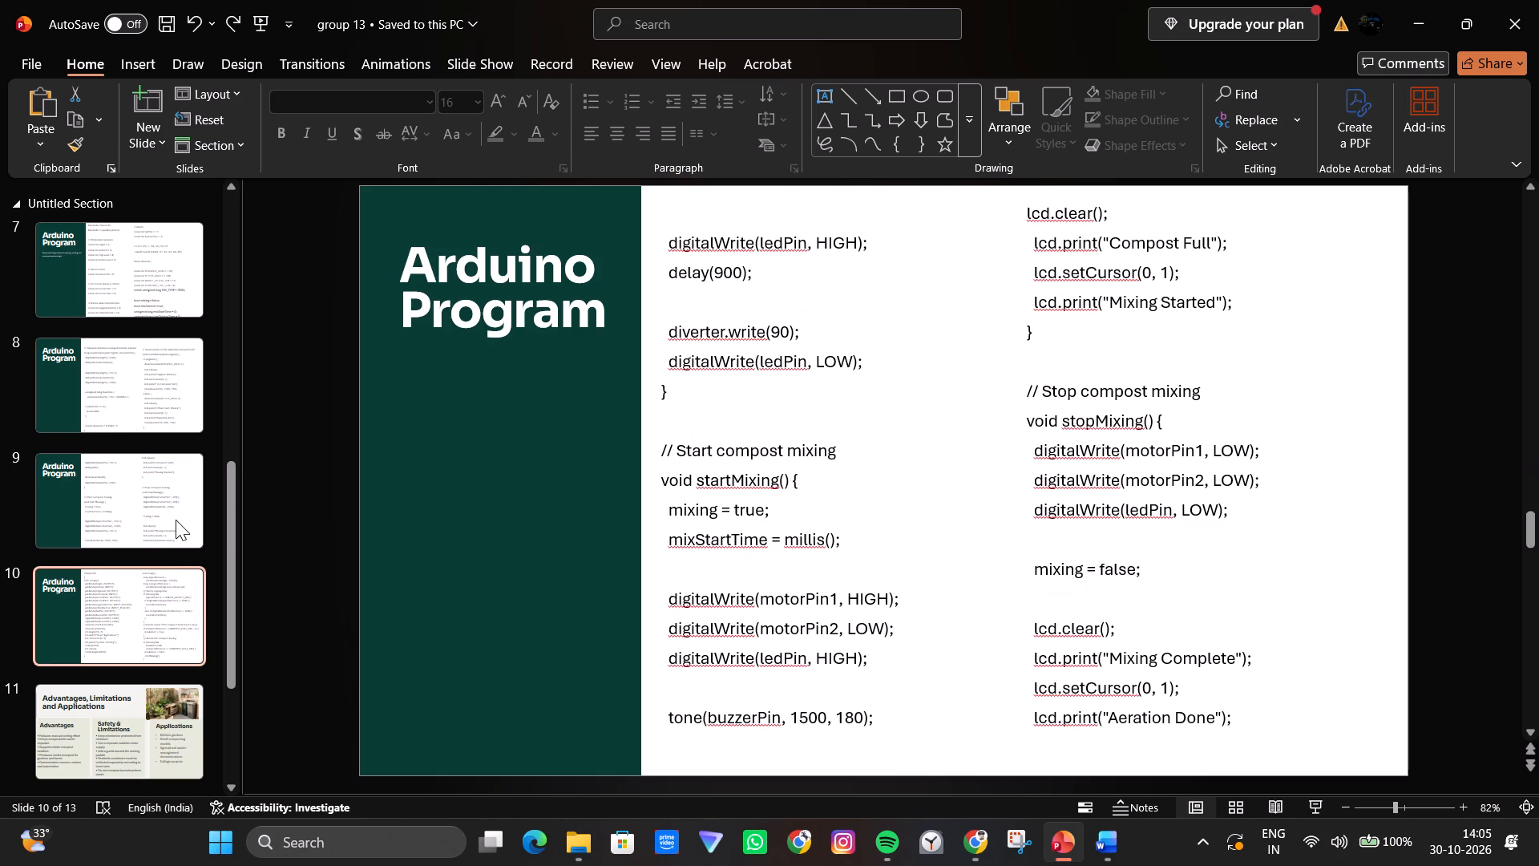
Paste the copied Arduino Program slide directly after slide 10 and compare it with the original.
{"action": "left_click", "coordinate": [172, 602]}
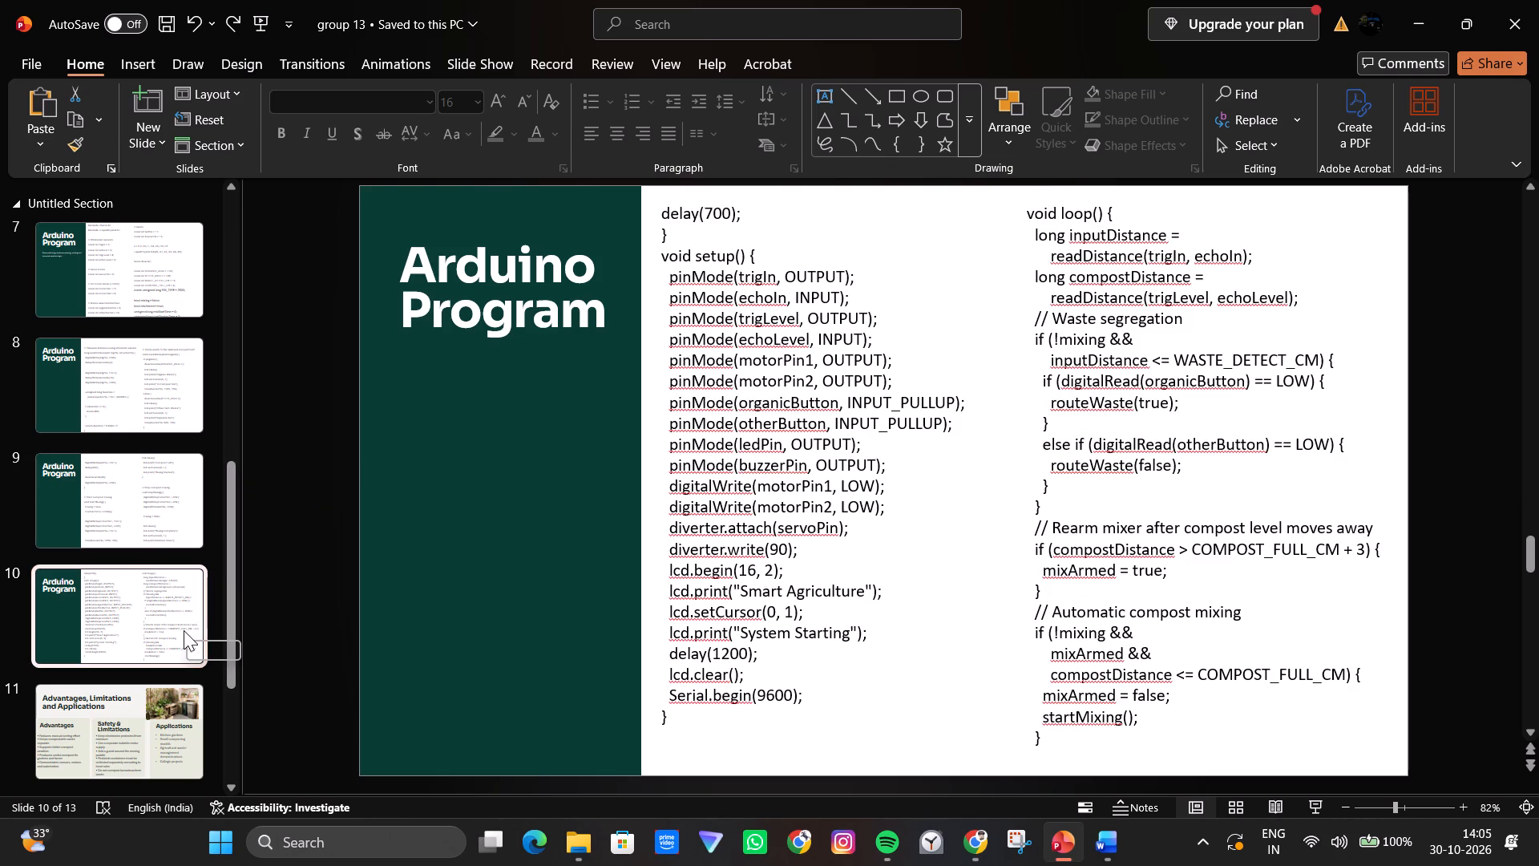
{"action": "key", "text": "ctrl+v"}
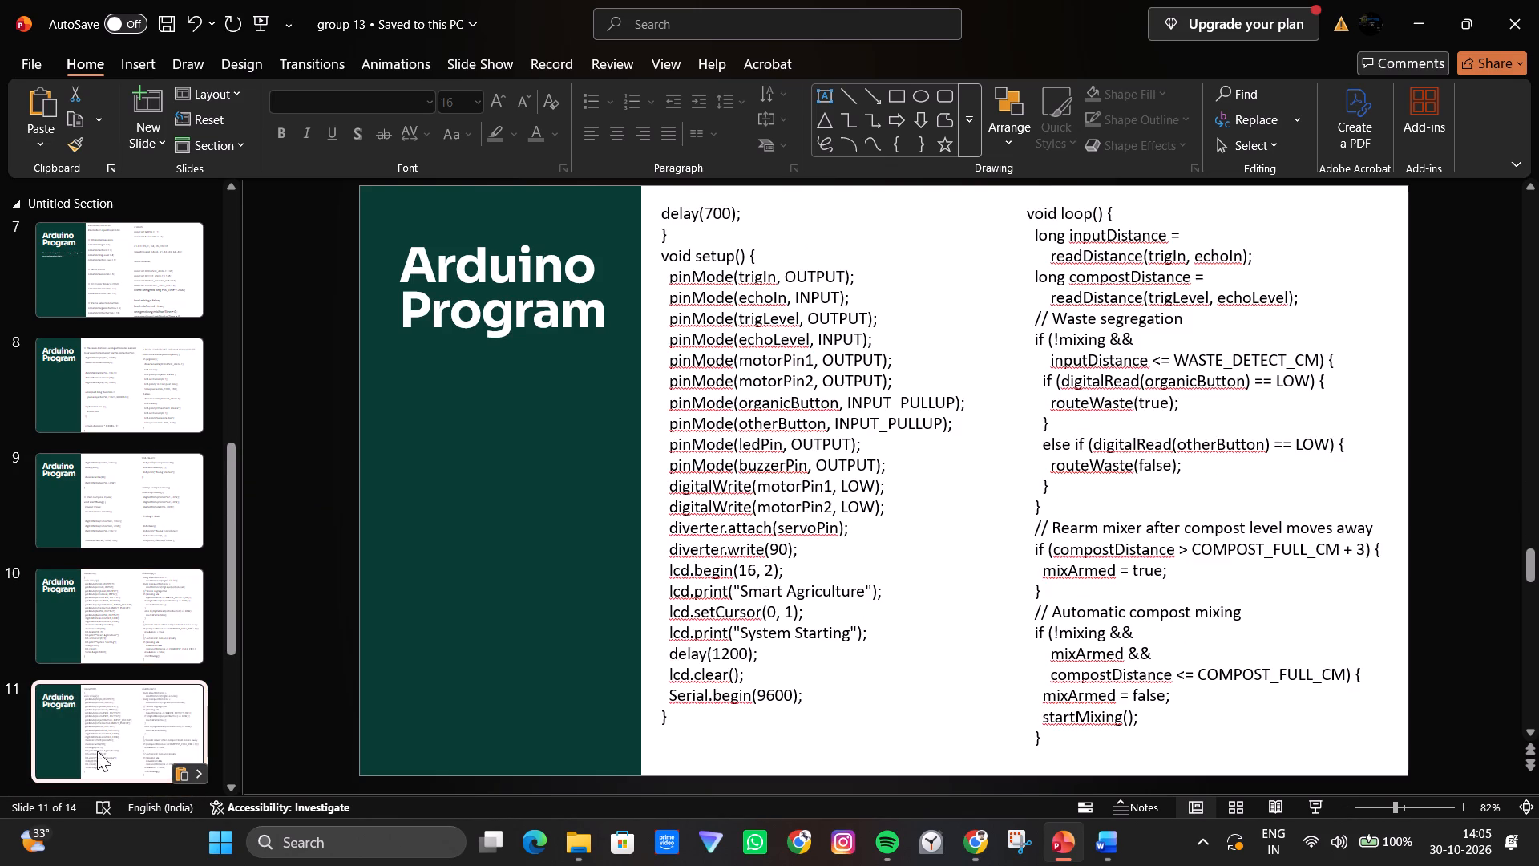
{"action": "left_click", "coordinate": [97, 763]}
{"action": "scroll", "coordinate": [101, 763], "scroll_direction": "down", "scroll_amount": 2}
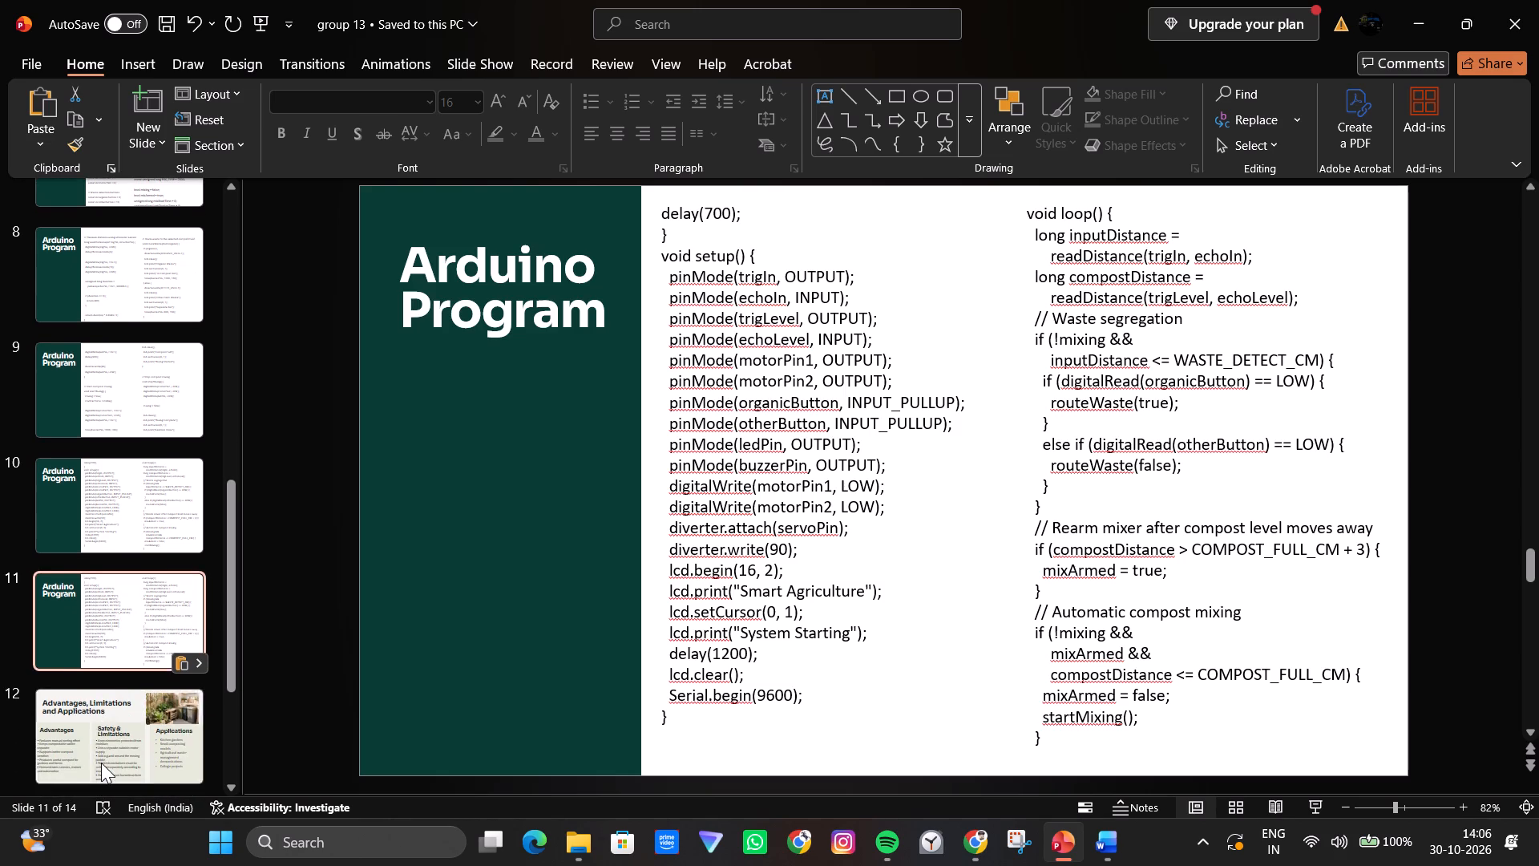
{"action": "left_click", "coordinate": [102, 762]}
{"action": "left_click", "coordinate": [123, 637]}
{"action": "left_click", "coordinate": [169, 489]}
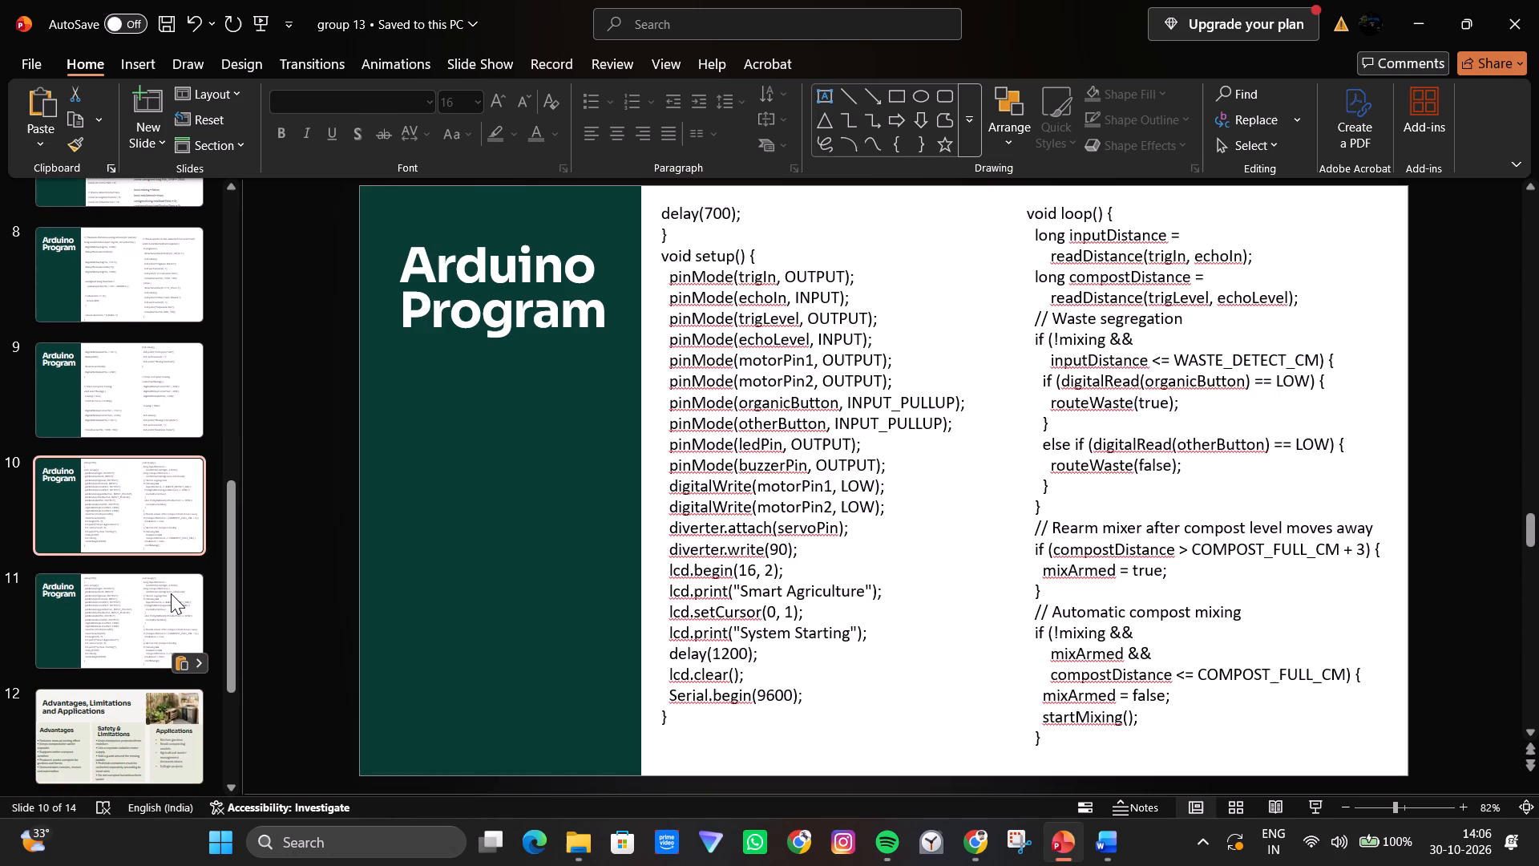
Clear the void setup() code from the first column's text box on the duplicated Arduino Program slide 11.
{"action": "left_click", "coordinate": [171, 593]}
{"action": "left_click", "coordinate": [765, 485]}
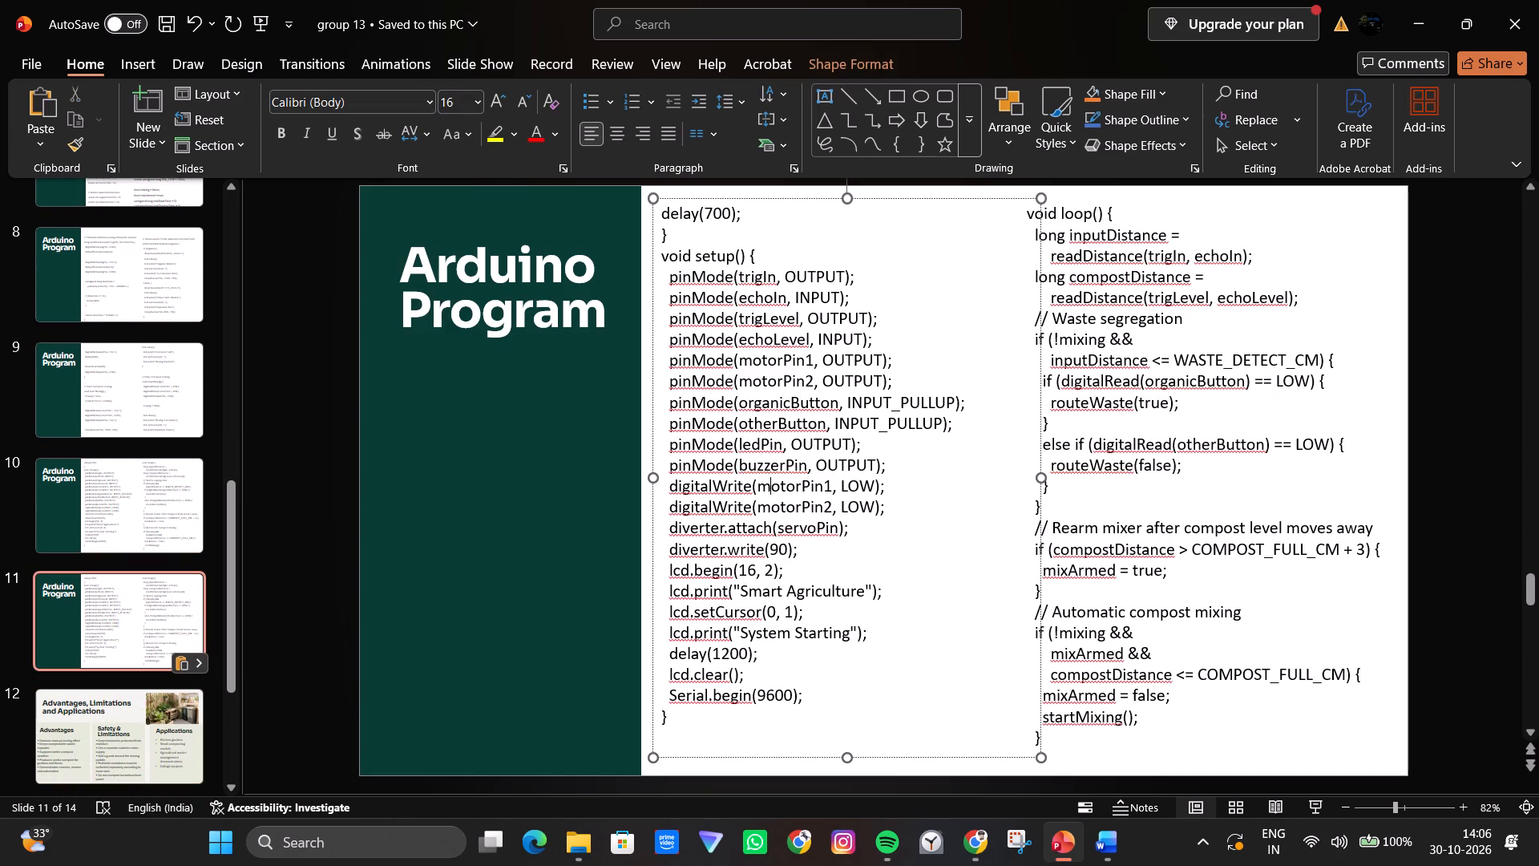
{"action": "key", "text": "ctrl+a"}
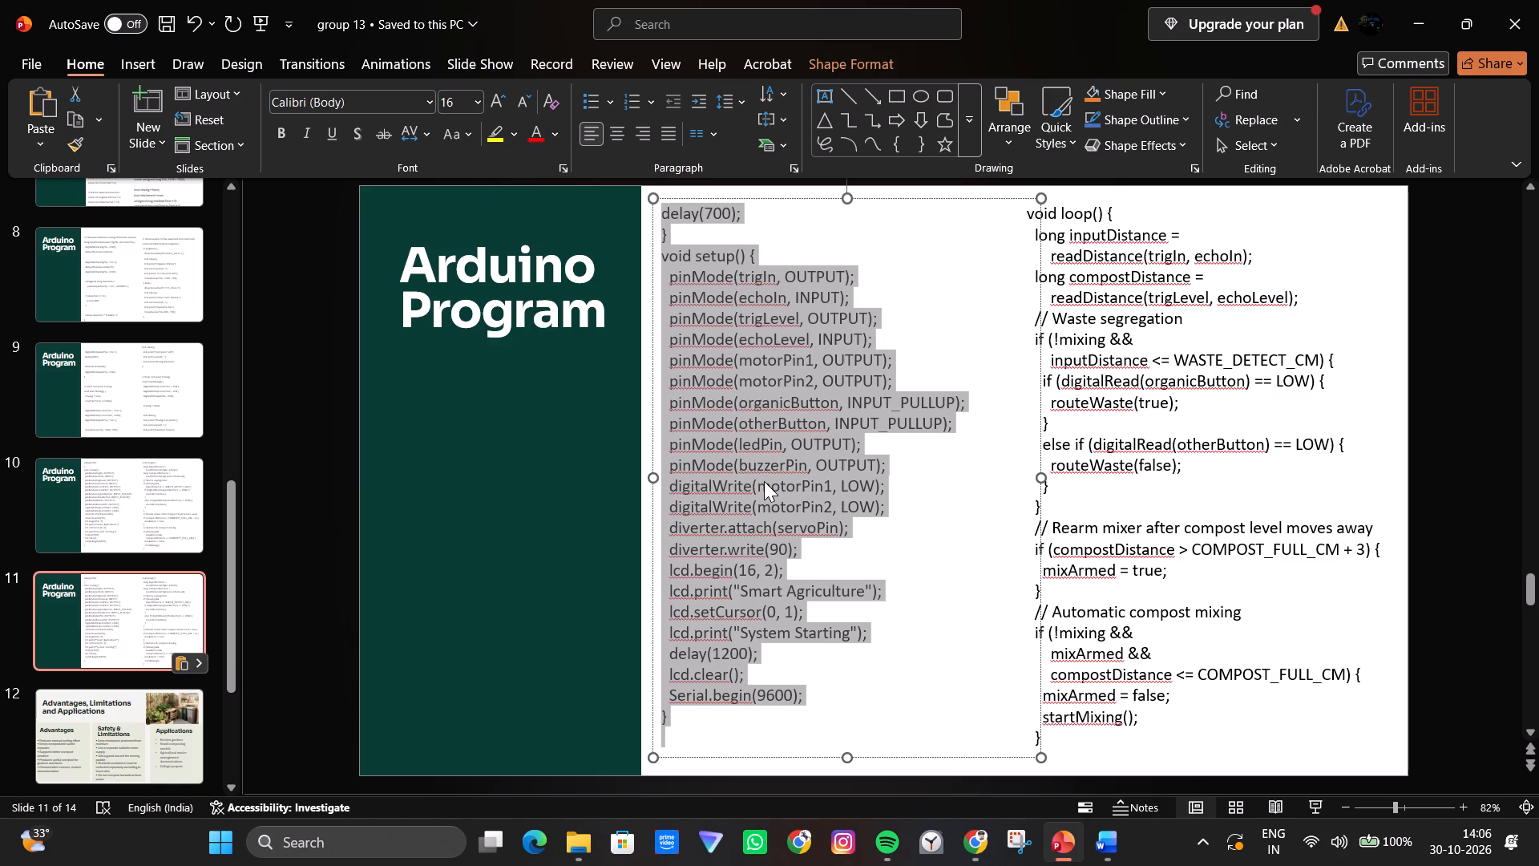
{"action": "key", "text": "BackSpace"}
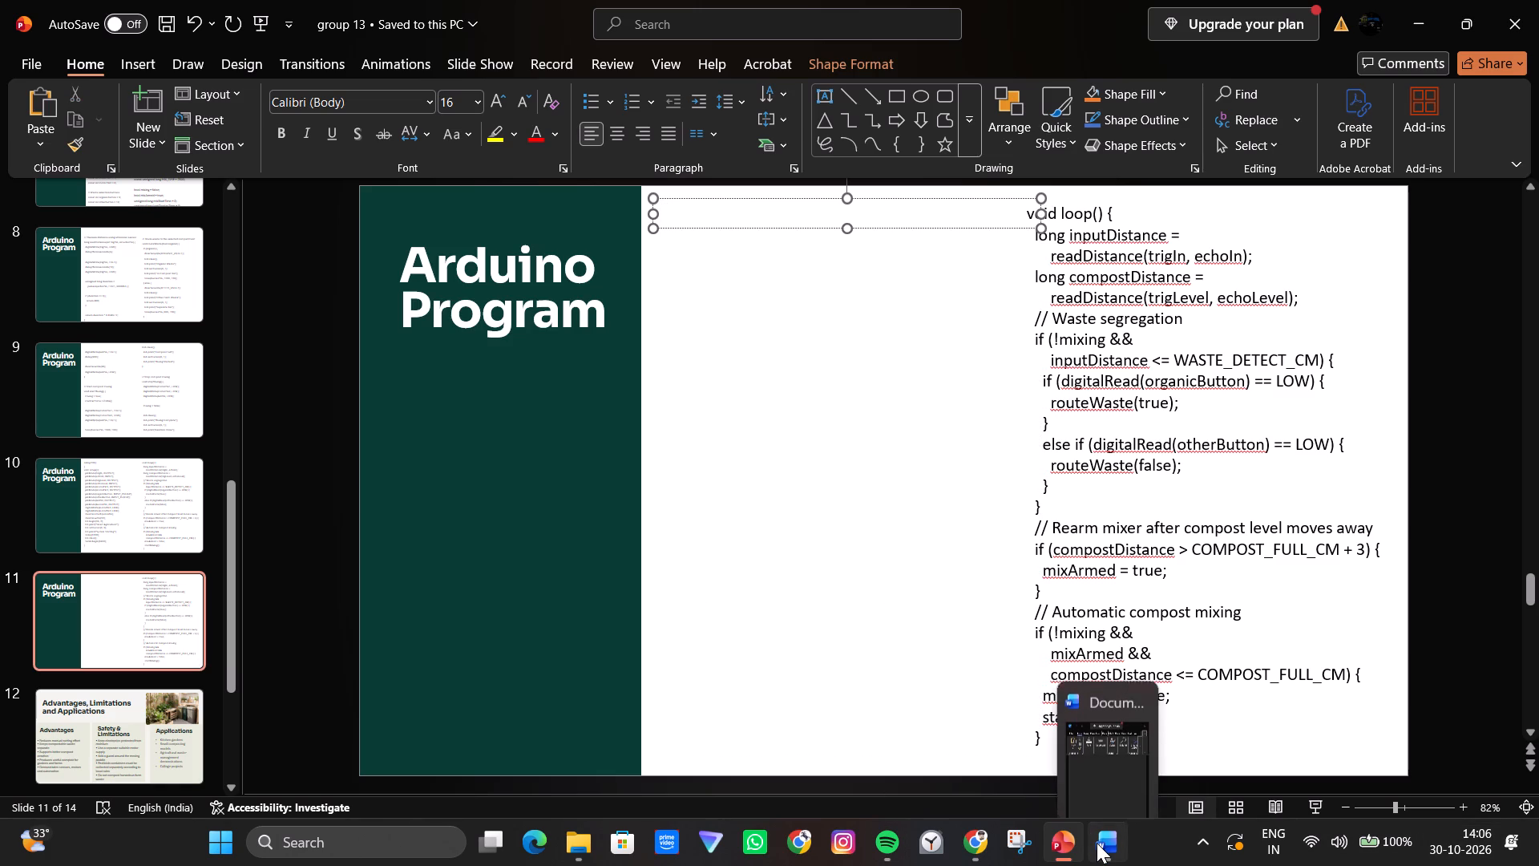
Compare the code in the Word document with slide 10 to find where the remaining code begins.
{"action": "left_click", "coordinate": [1097, 719]}
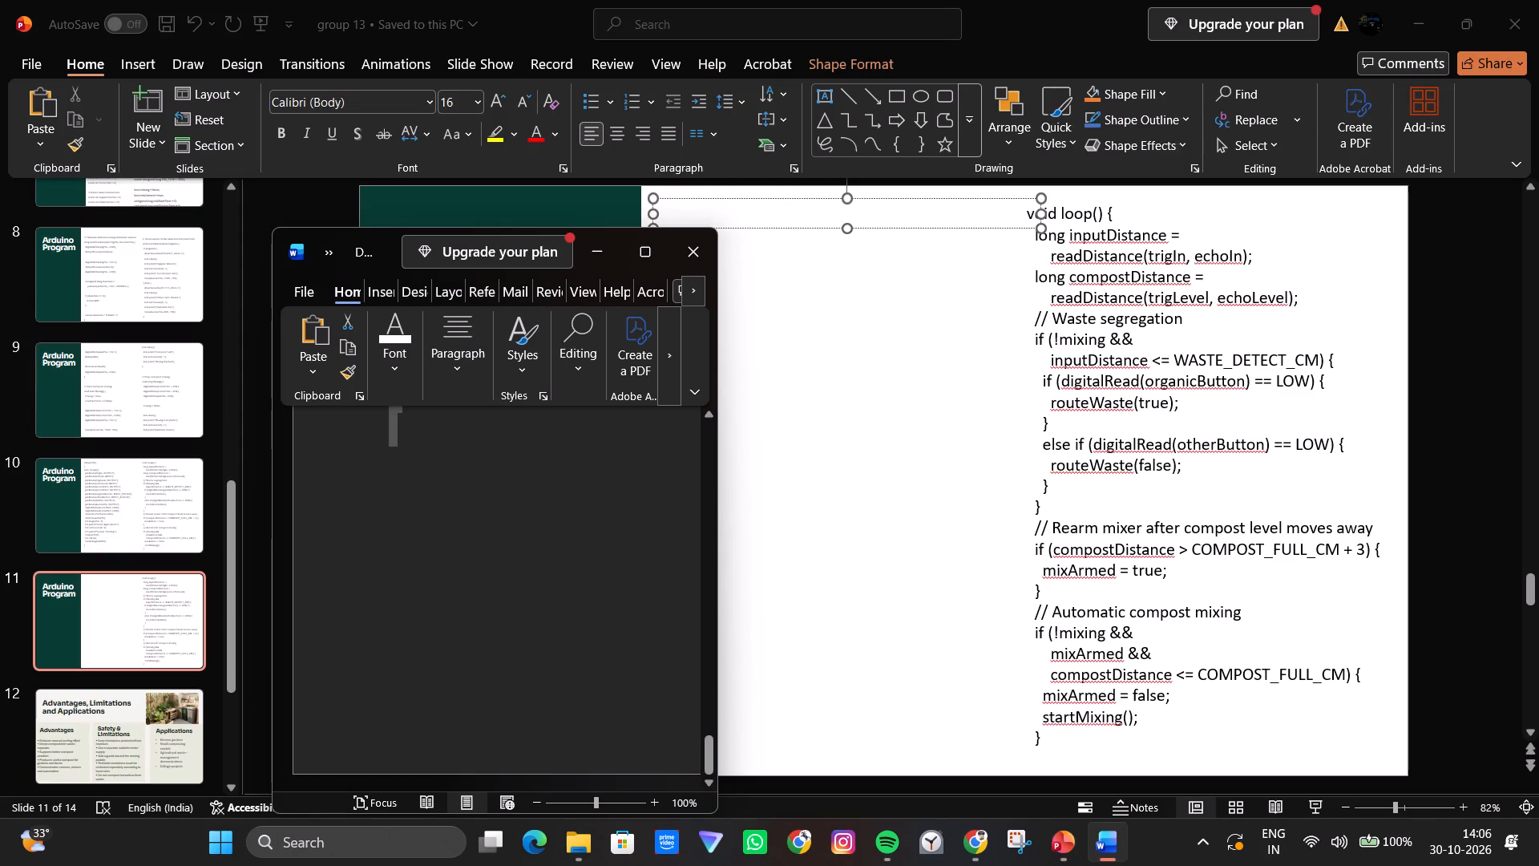
{"action": "scroll", "coordinate": [458, 488], "scroll_direction": "up", "scroll_amount": 19}
{"action": "scroll", "coordinate": [458, 488], "scroll_direction": "up", "scroll_amount": 7}
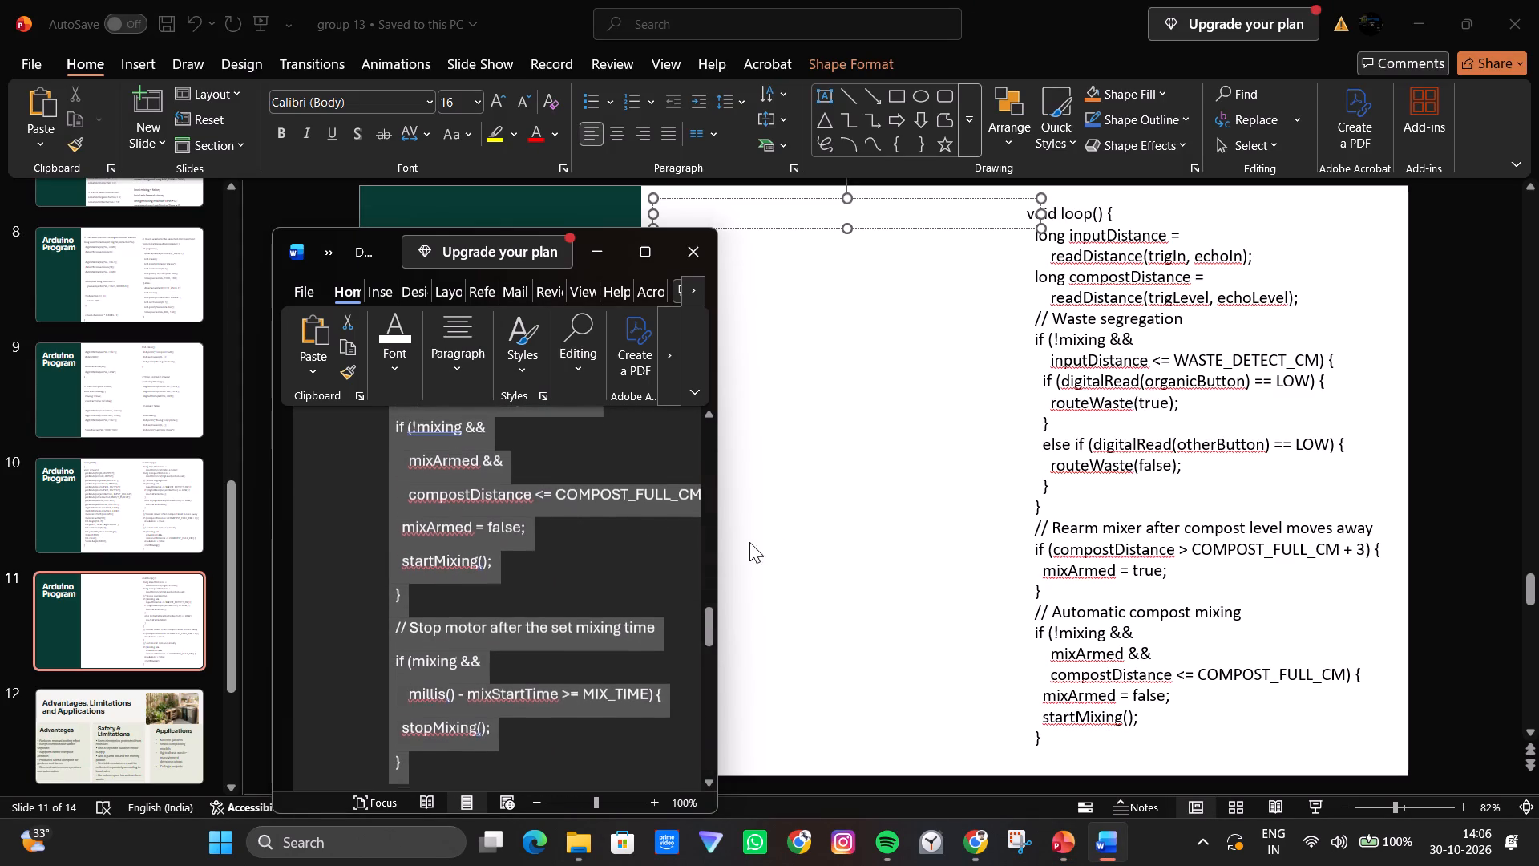
{"action": "left_click", "coordinate": [98, 492]}
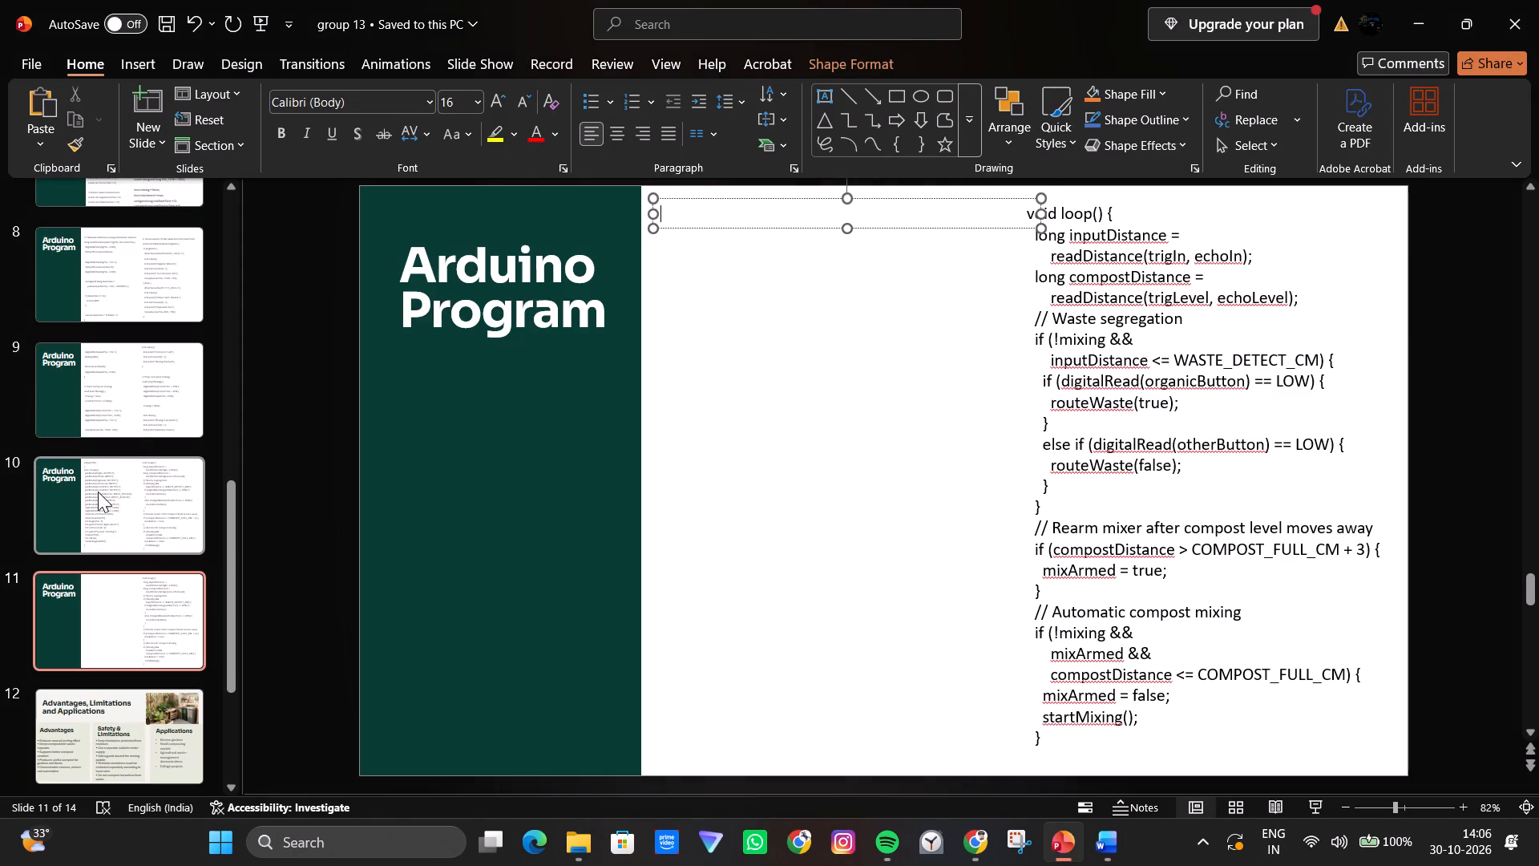
{"action": "left_click", "coordinate": [100, 528]}
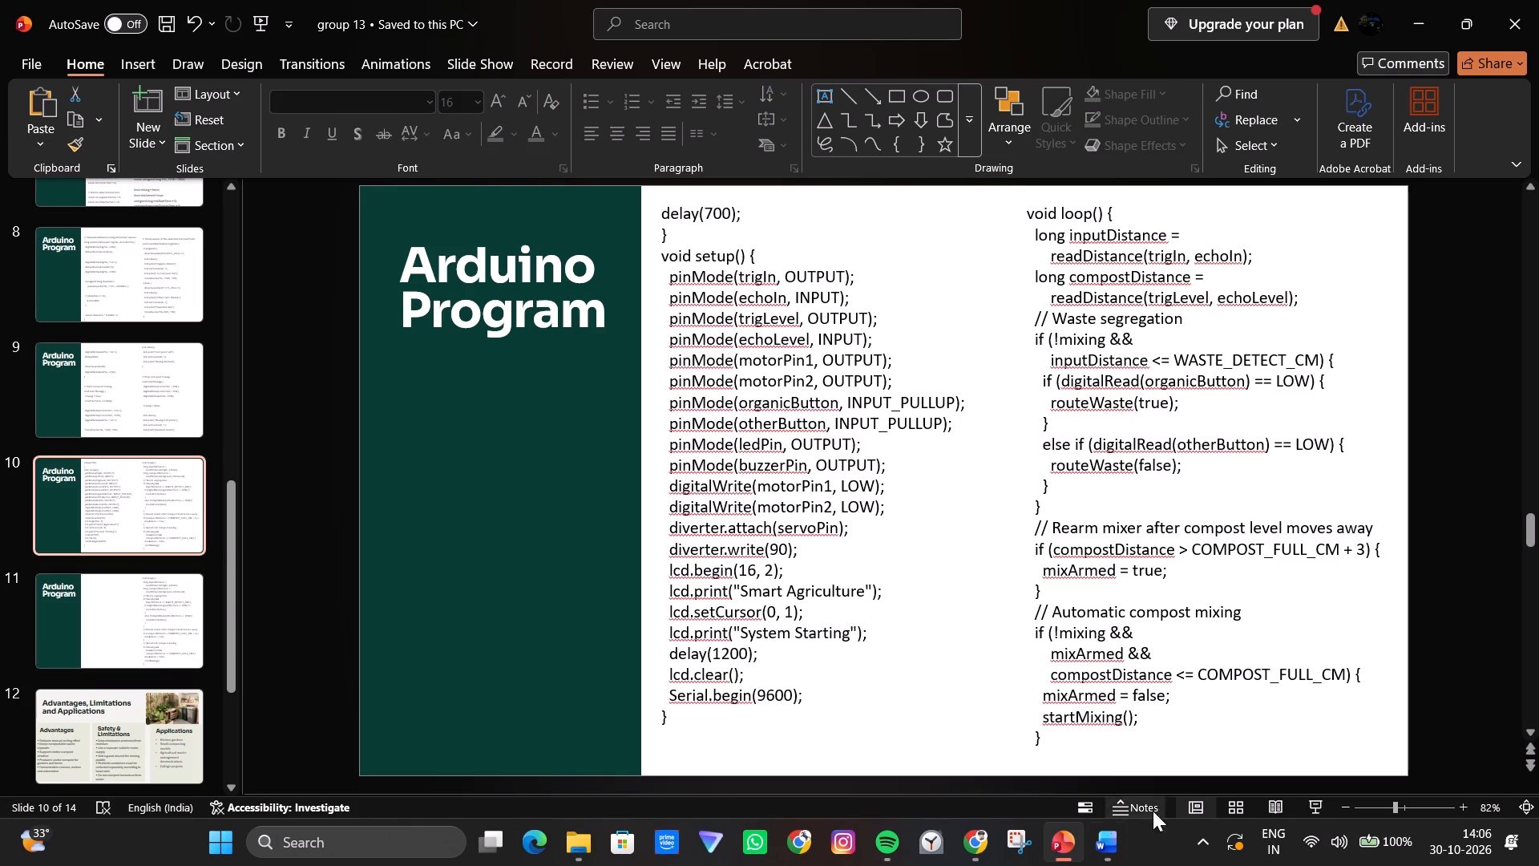
{"action": "left_click", "coordinate": [1099, 842]}
{"action": "scroll", "coordinate": [576, 585], "scroll_direction": "up", "scroll_amount": 3}
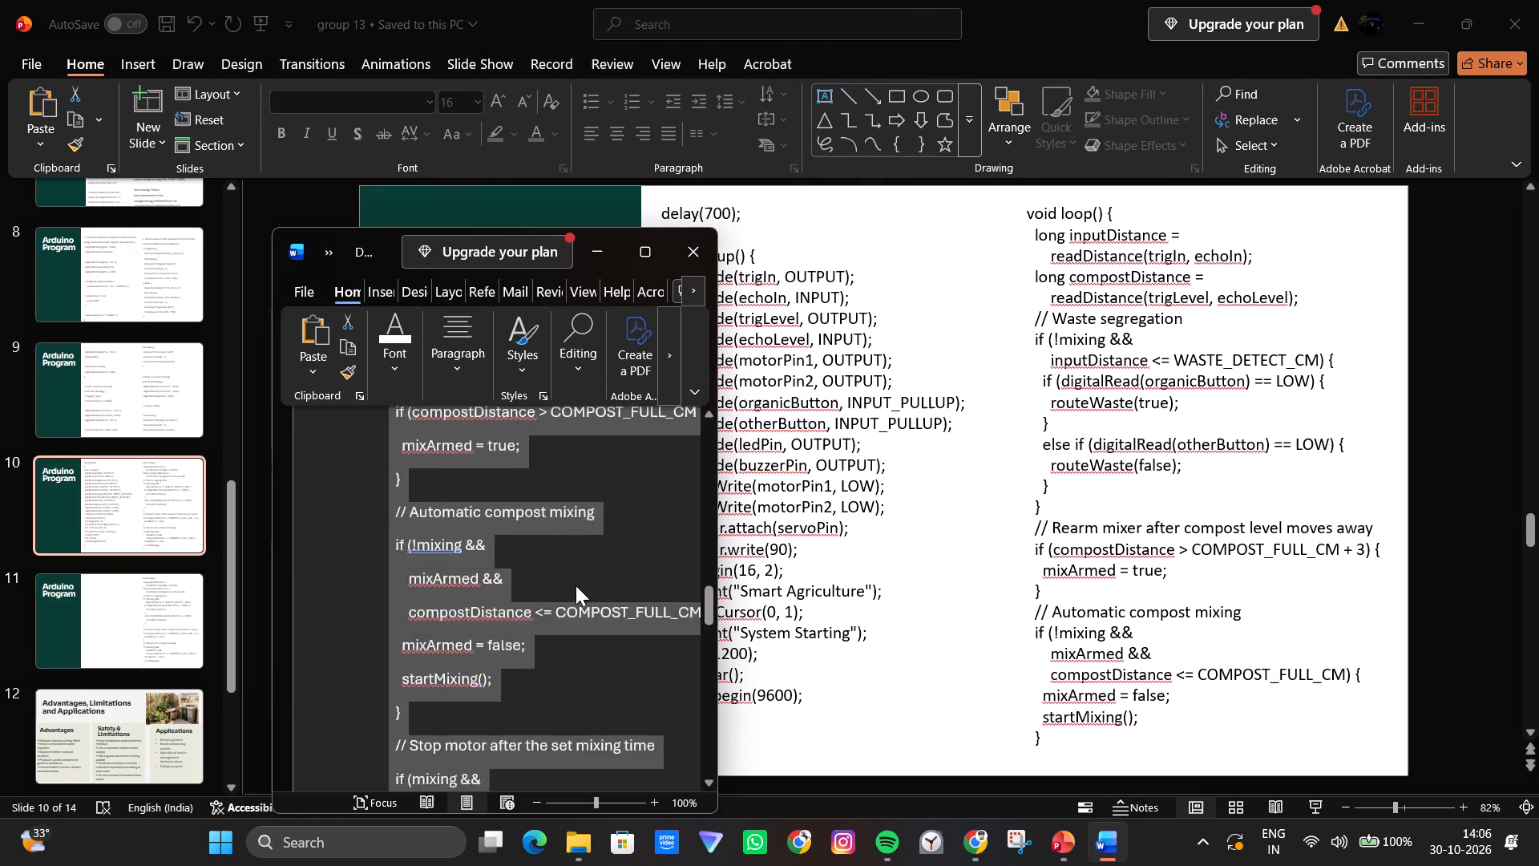
{"action": "scroll", "coordinate": [576, 585], "scroll_direction": "up", "scroll_amount": 4}
{"action": "scroll", "coordinate": [576, 585], "scroll_direction": "down", "scroll_amount": 5}
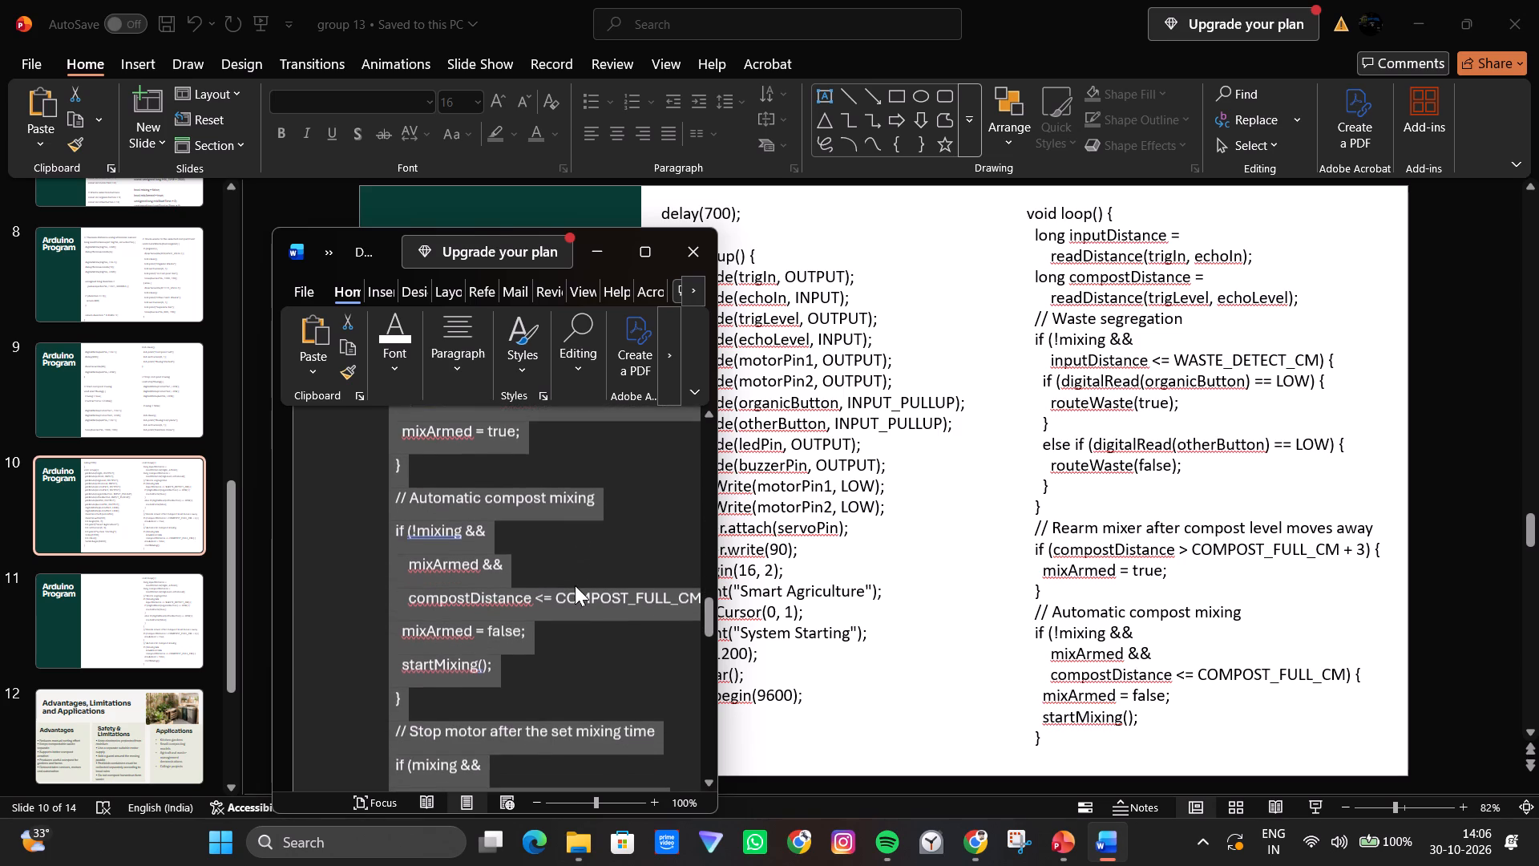
{"action": "scroll", "coordinate": [575, 585], "scroll_direction": "down", "scroll_amount": 4}
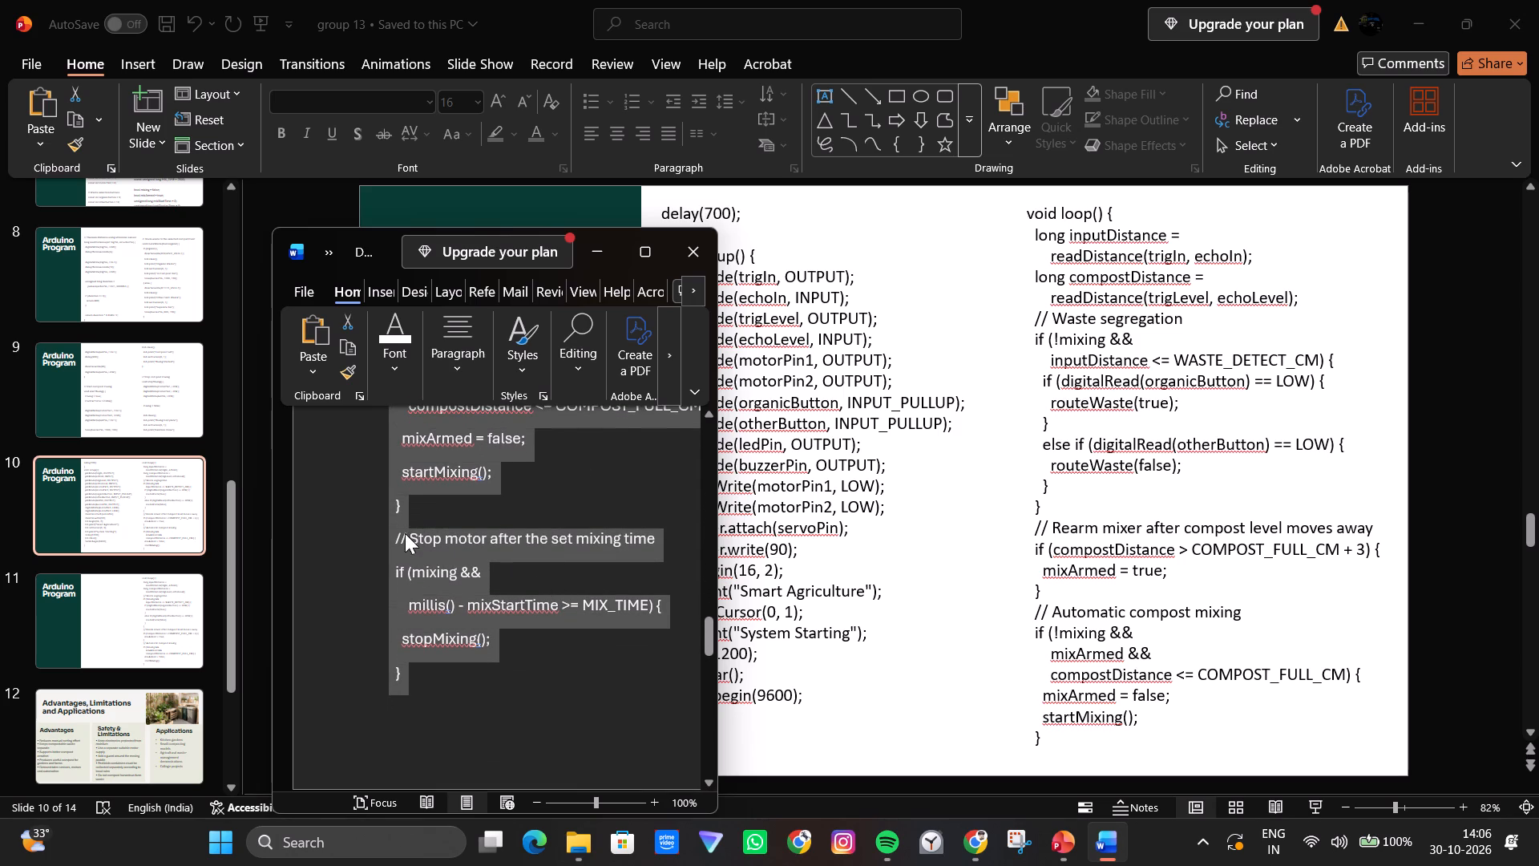
Copy the Word code from "// Stop motor after the set mixing time" through the end of the program.
{"action": "left_click", "coordinate": [402, 534]}
{"action": "left_click_drag", "start_coordinate": [392, 536], "coordinate": [491, 709]}
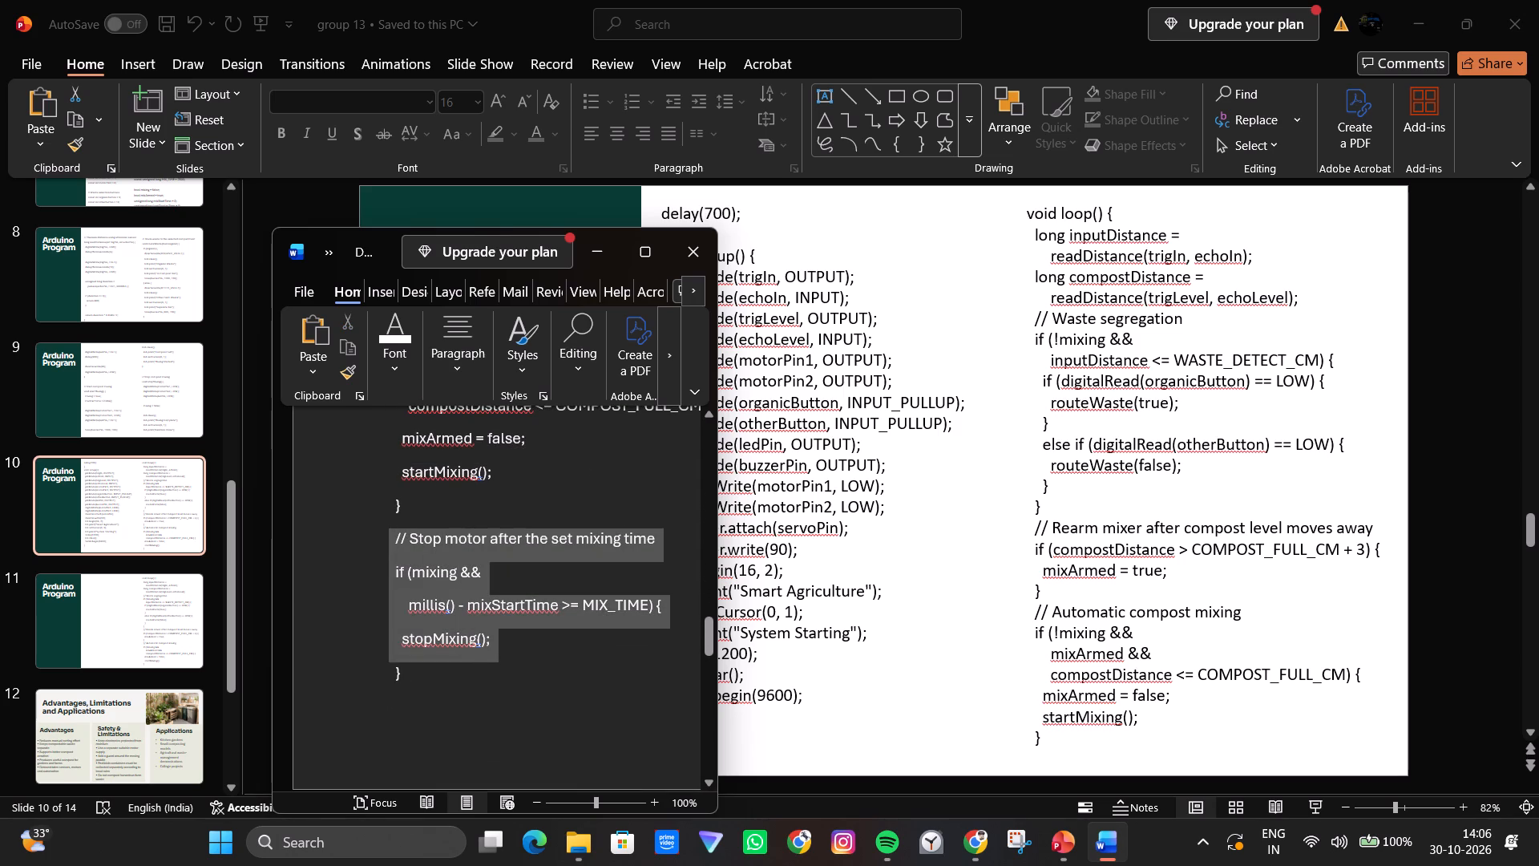
{"action": "left_click_drag", "start_coordinate": [491, 709], "coordinate": [504, 806]}
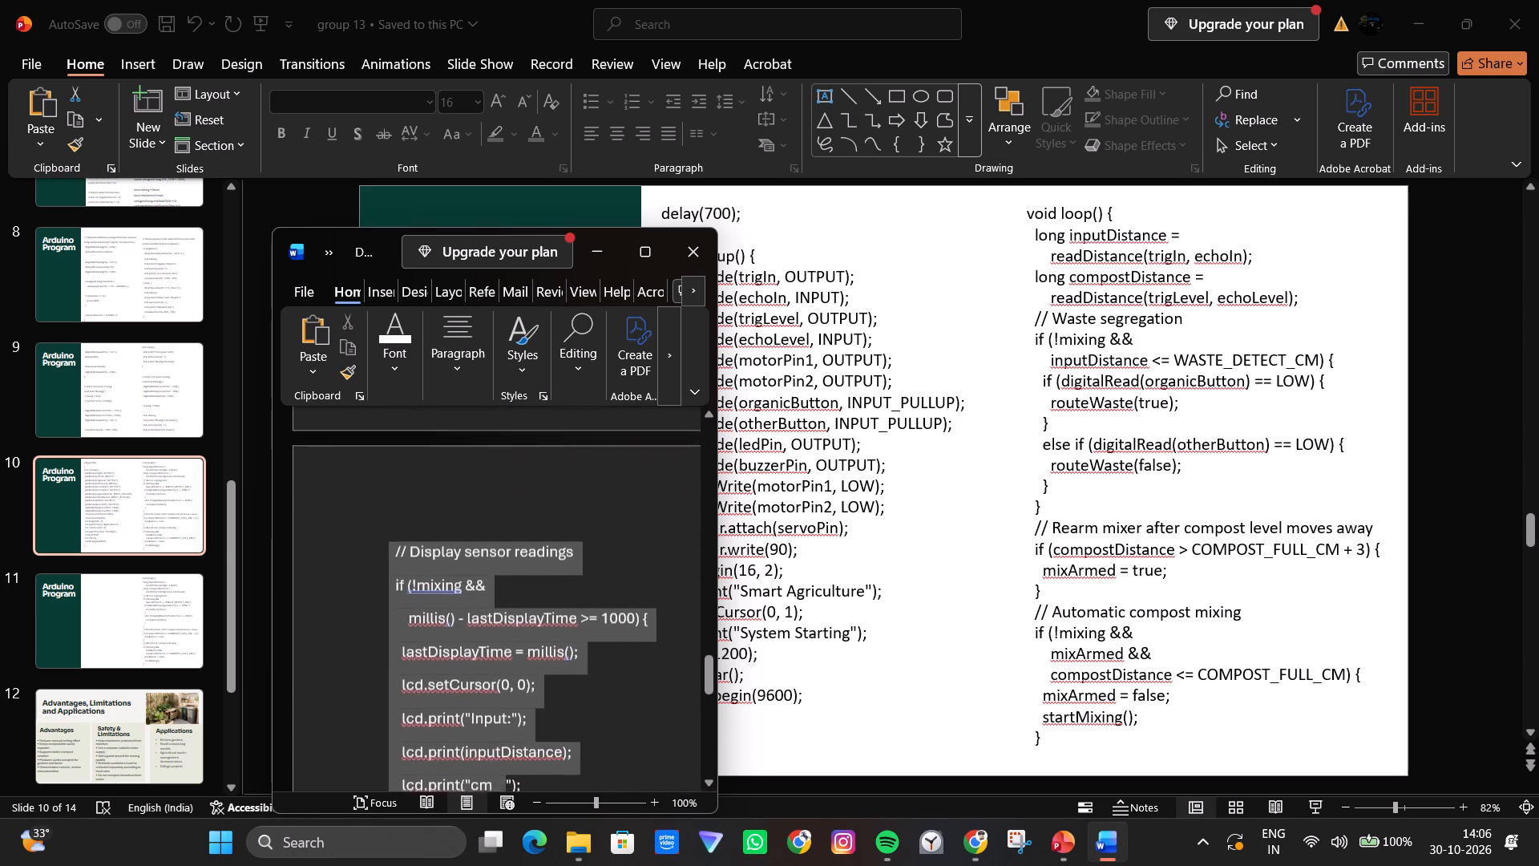
{"action": "left_click_drag", "start_coordinate": [504, 806], "coordinate": [506, 813]}
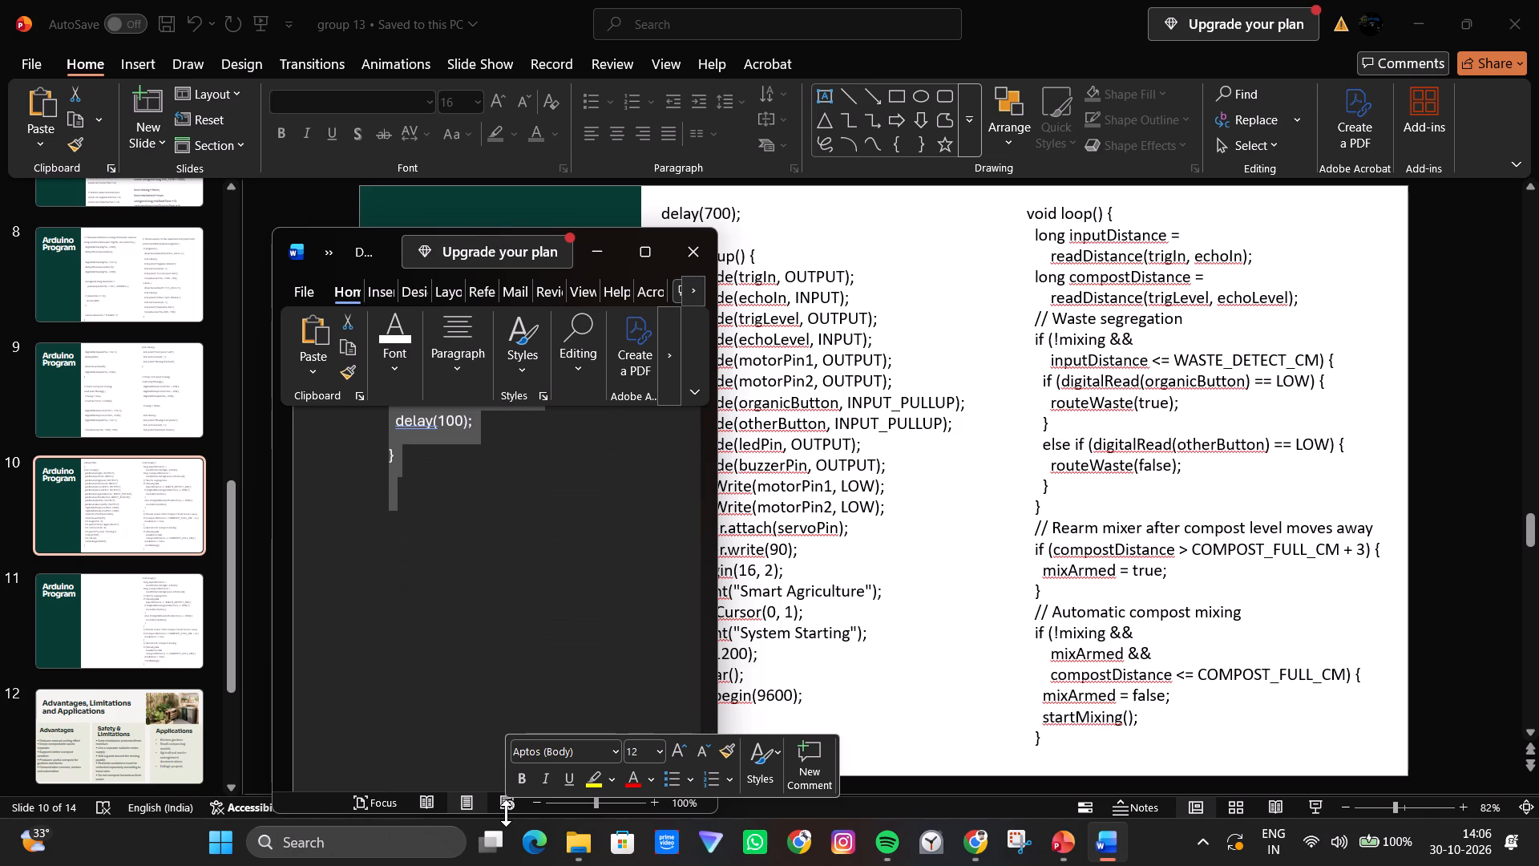
{"action": "key", "text": "ctrl+c"}
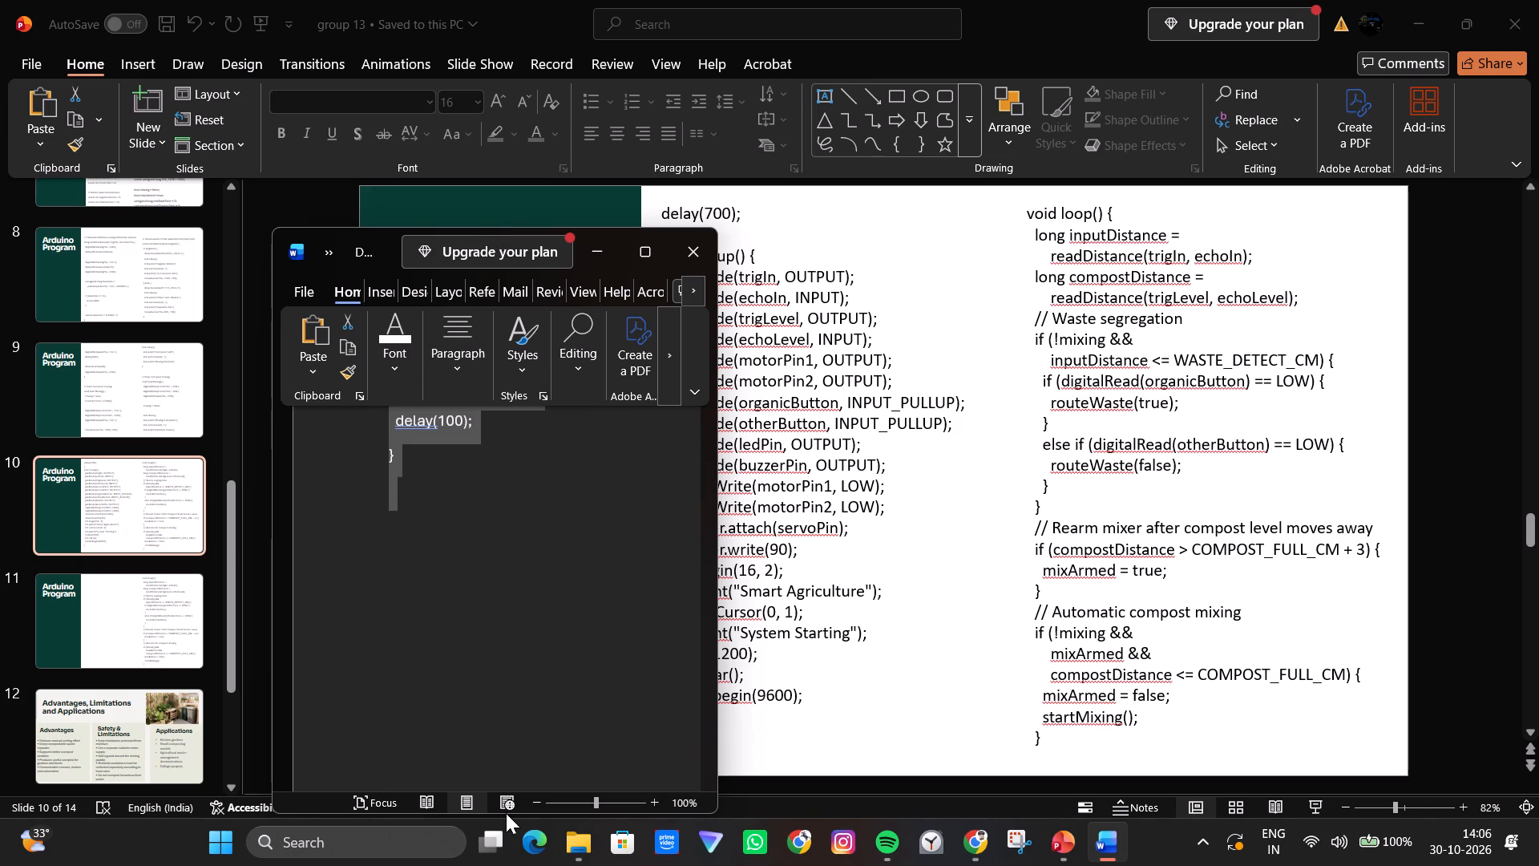
Paste the copied remaining code into the empty first-column text box on PowerPoint slide 11.
{"action": "left_click", "coordinate": [144, 633]}
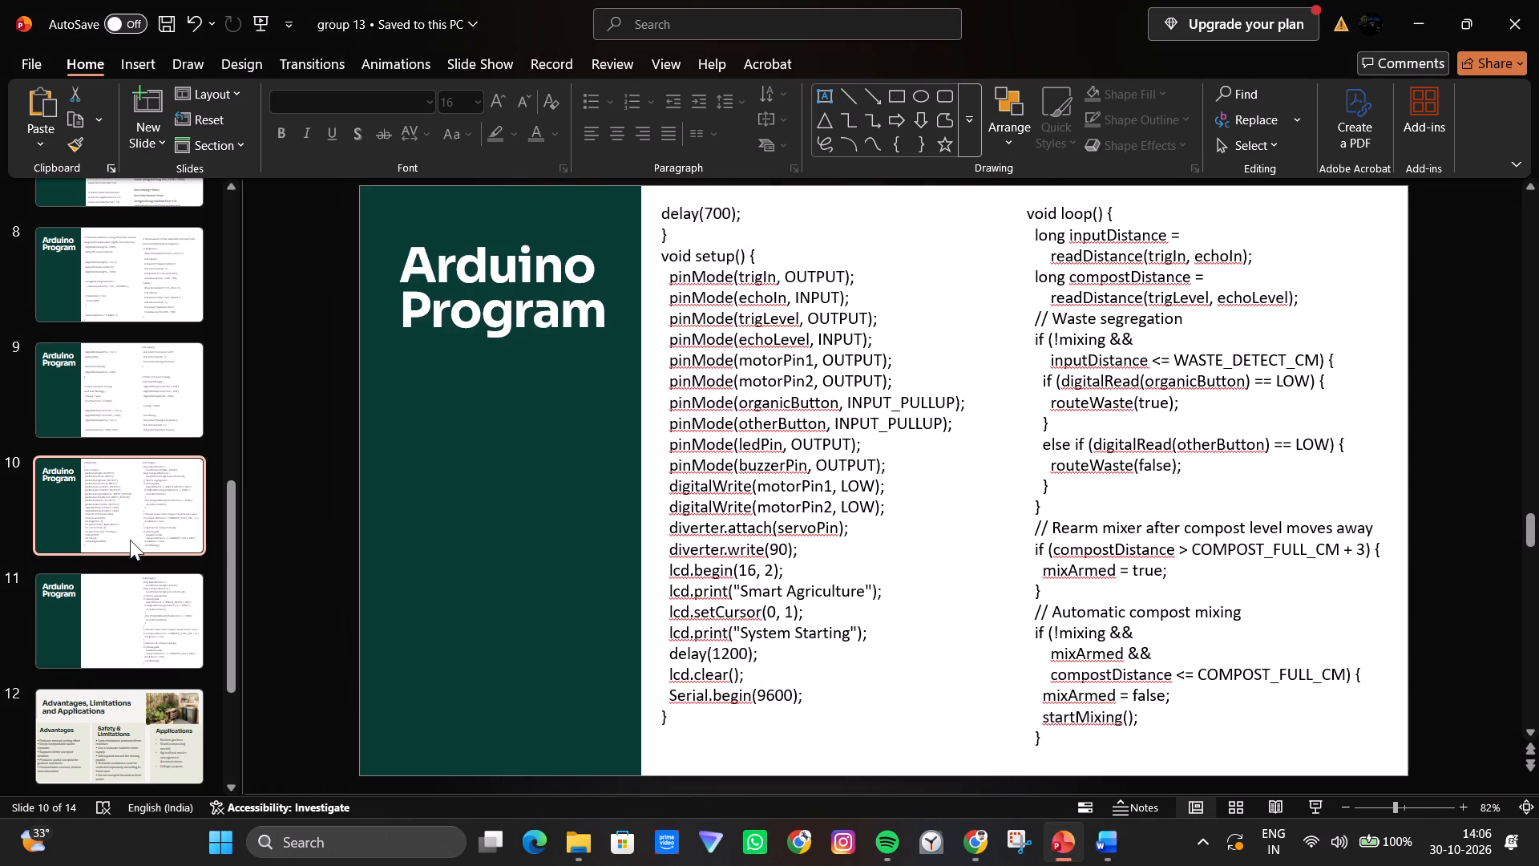
{"action": "left_click", "coordinate": [116, 593]}
{"action": "left_click", "coordinate": [655, 216]}
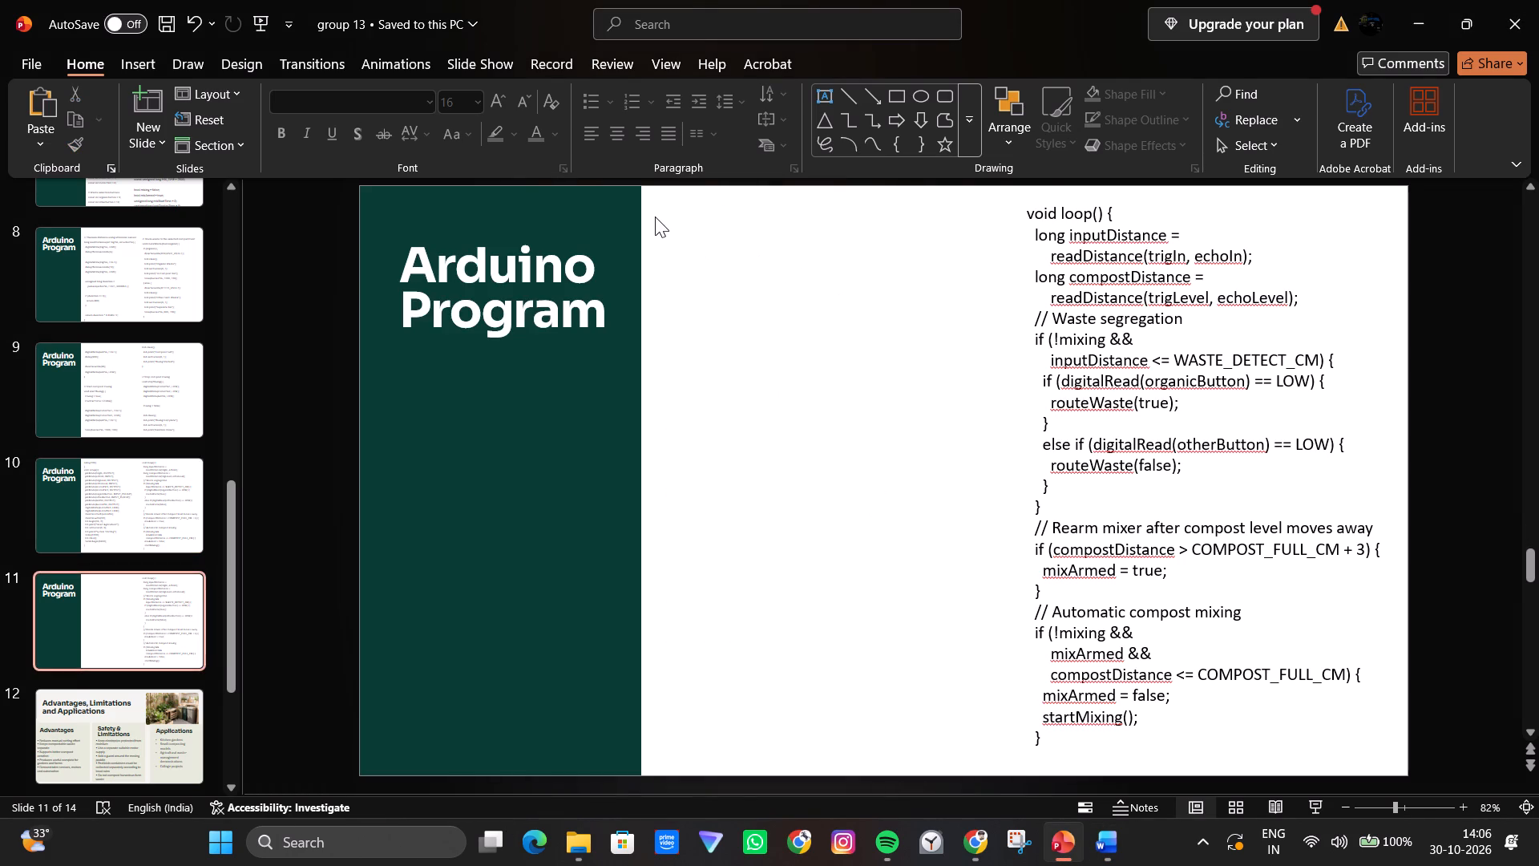
{"action": "left_click", "coordinate": [683, 203]}
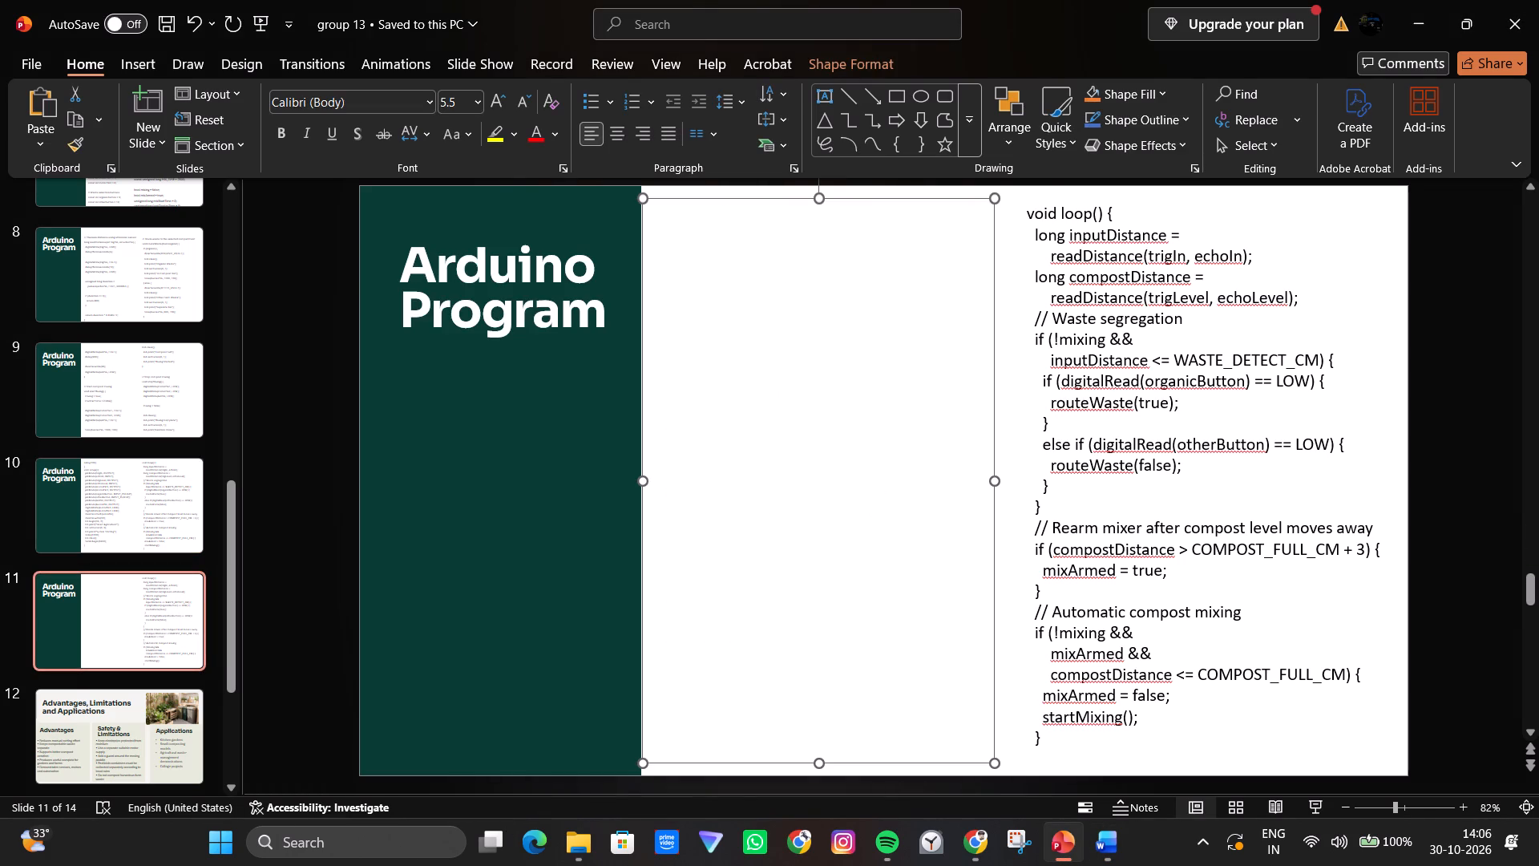
{"action": "key", "text": "ctrl+v"}
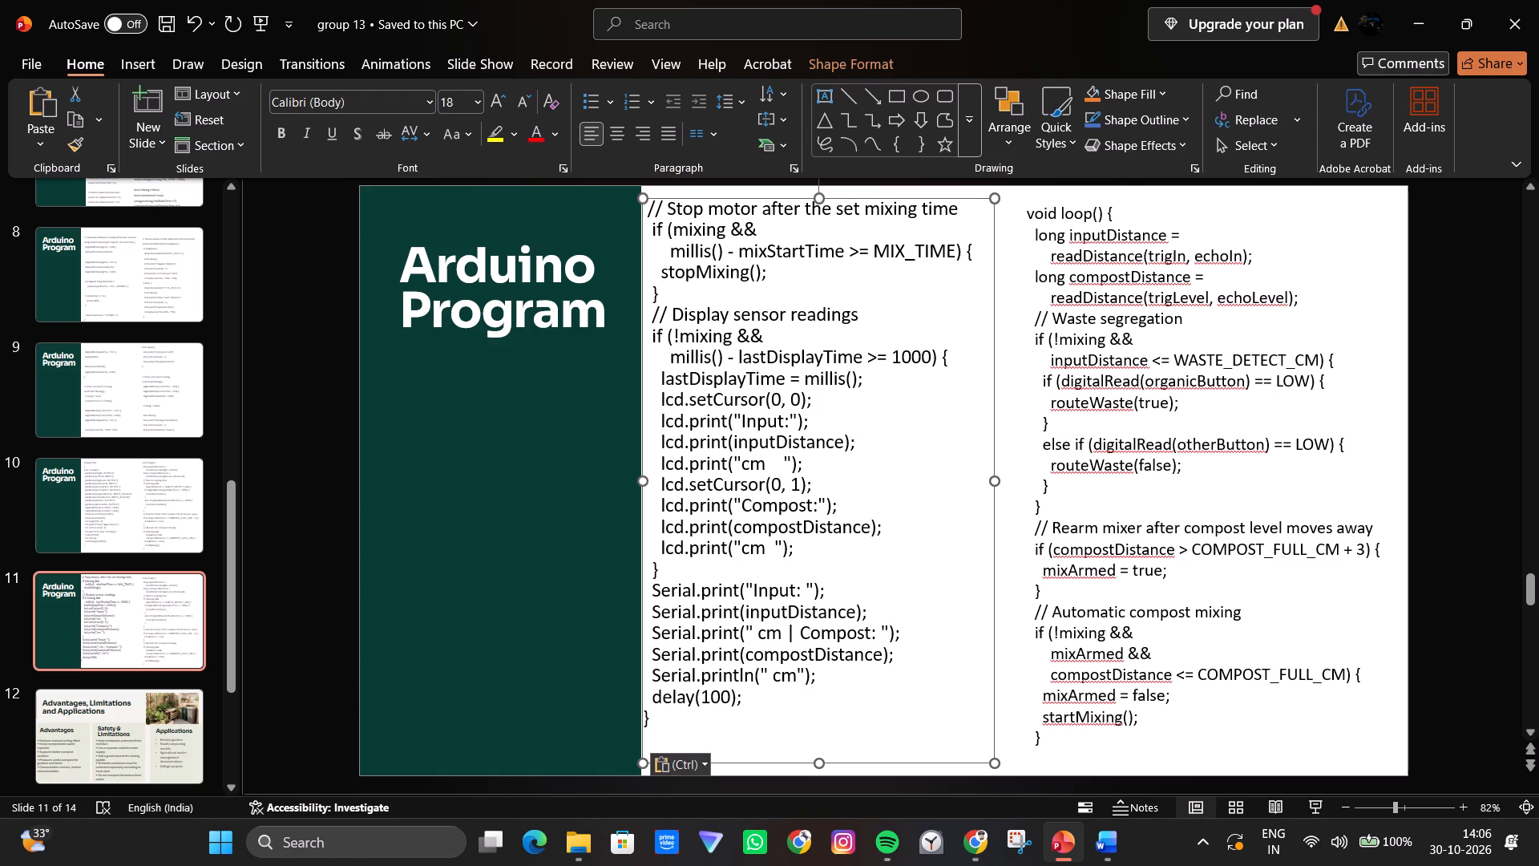
Set all of the pasted code on slide 11 to font size 16.
{"action": "key", "text": "ctrl+a"}
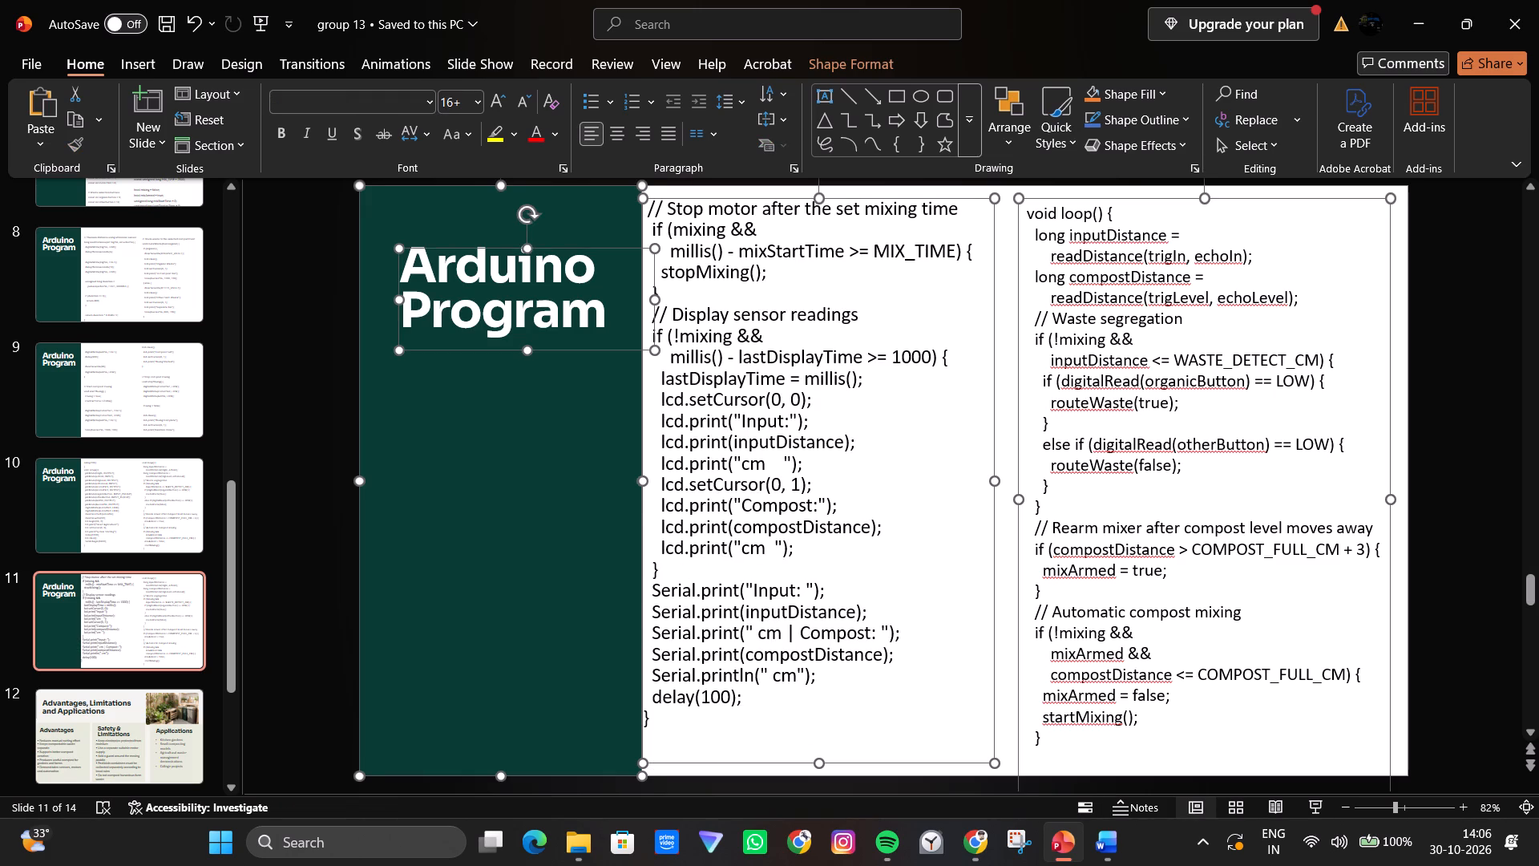
{"action": "left_click", "coordinate": [812, 350]}
{"action": "left_click", "coordinate": [812, 350]}
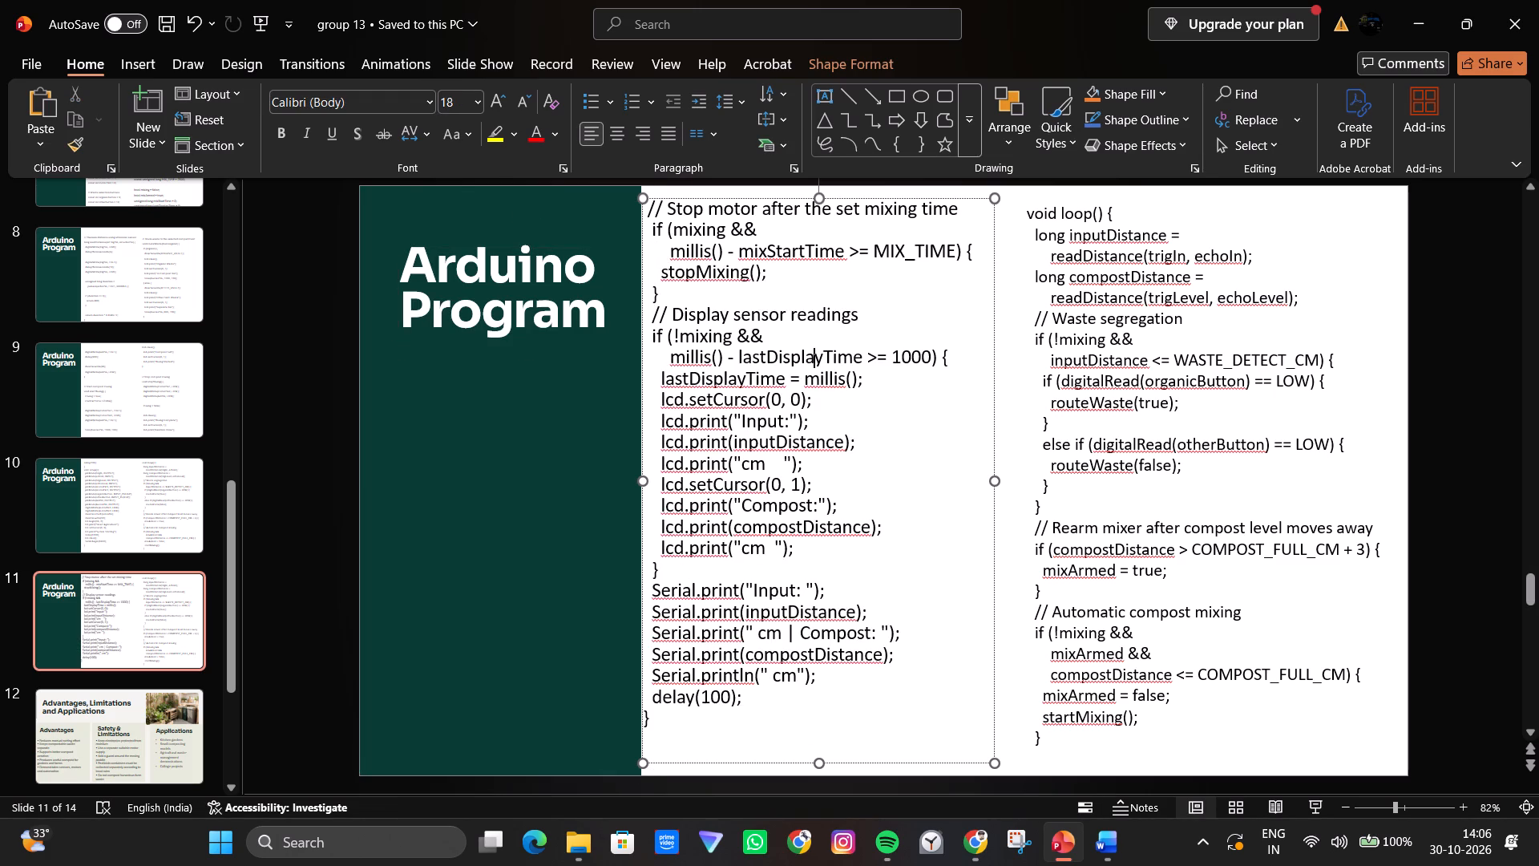
{"action": "key", "text": "ctrl+a"}
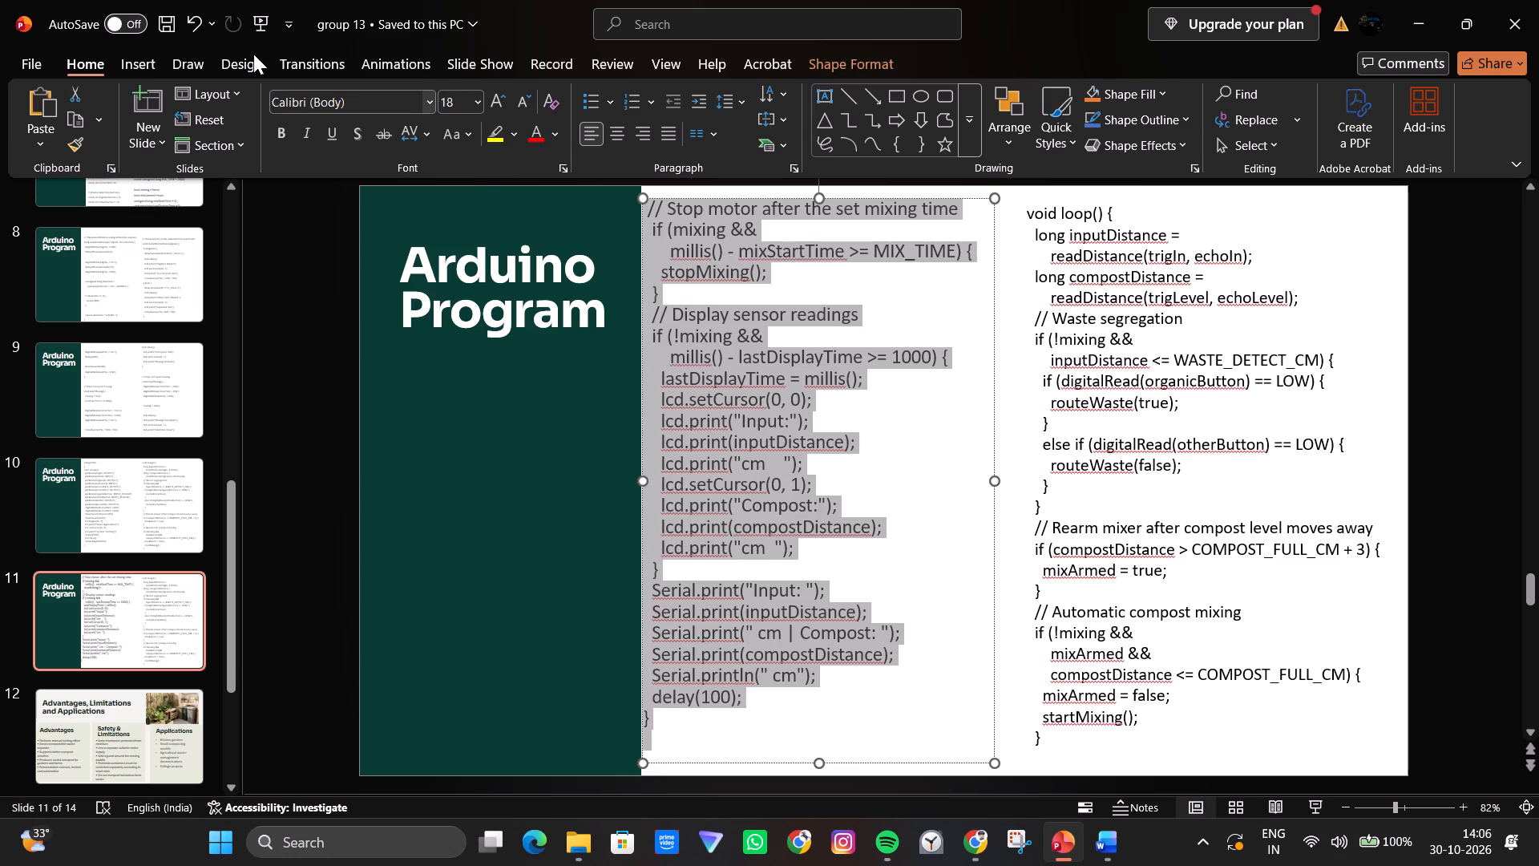
{"action": "left_click", "coordinate": [476, 97]}
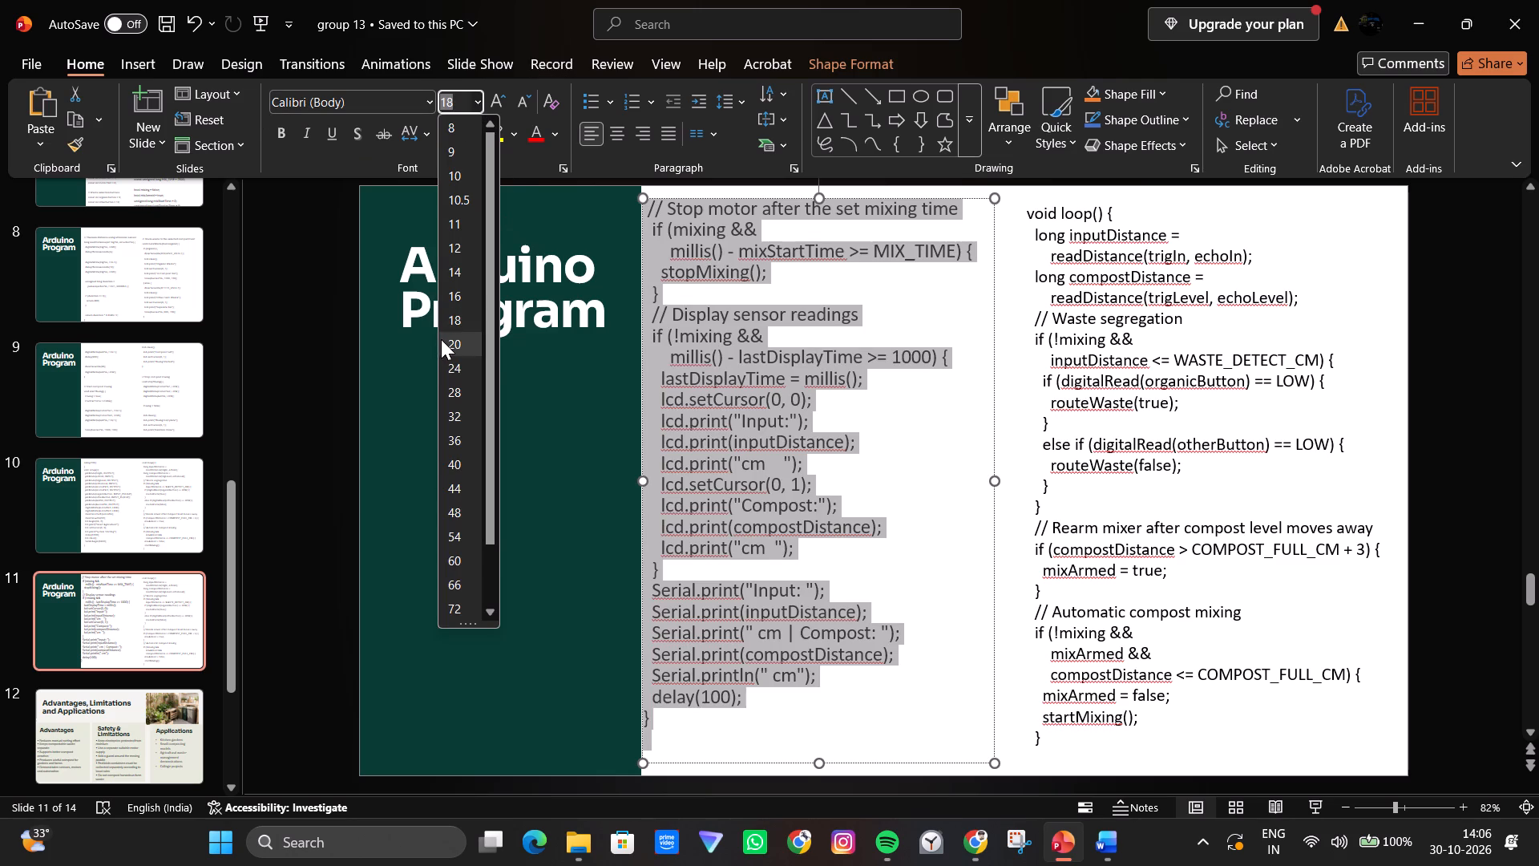
{"action": "left_click", "coordinate": [450, 287]}
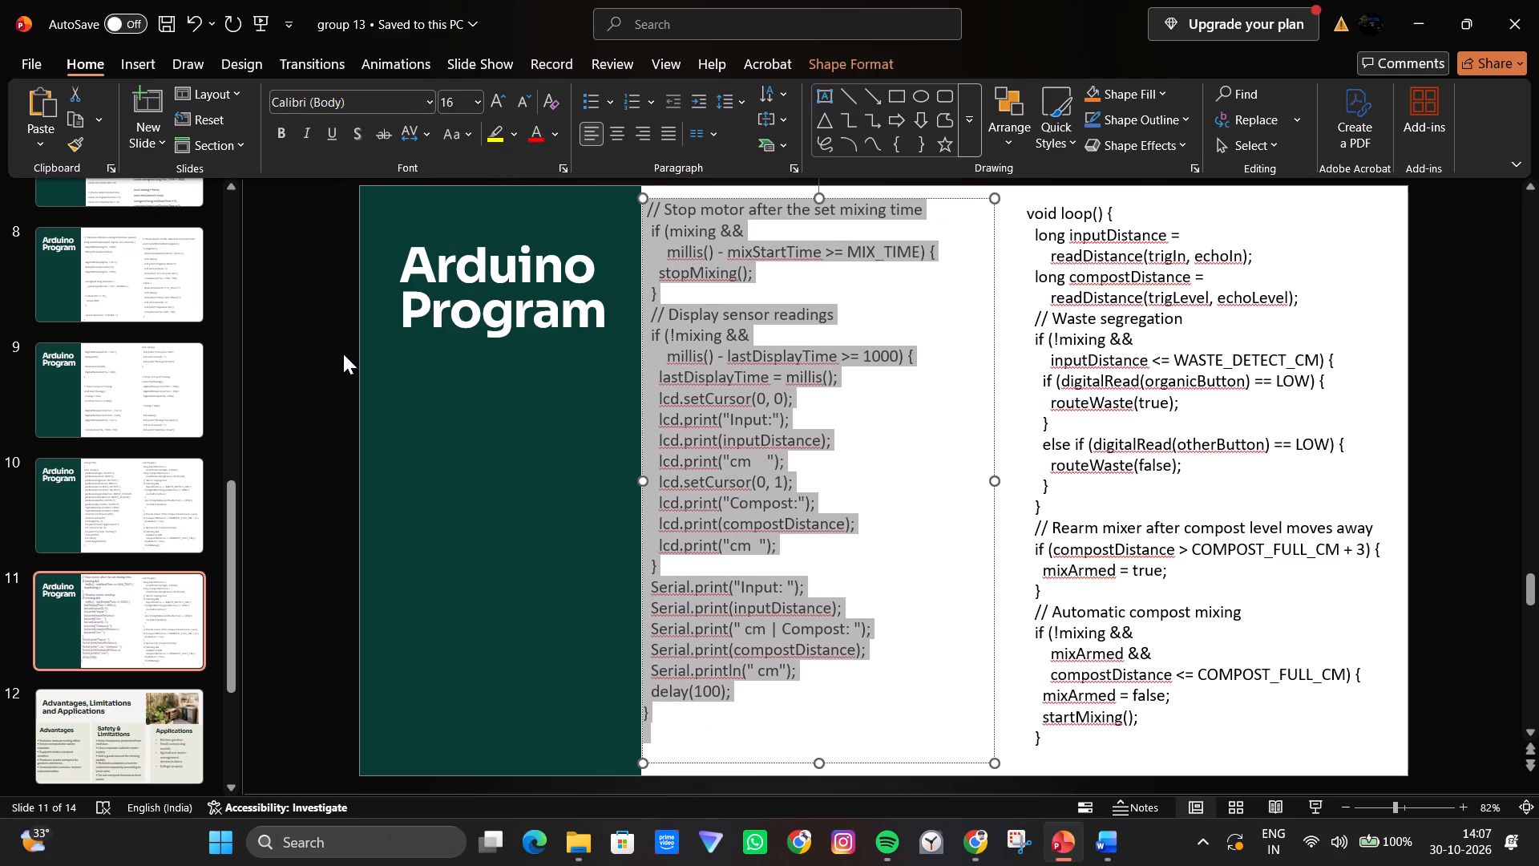
Delete the duplicated void loop() code in slide 11's second column along with its text box.
{"action": "left_click", "coordinate": [1144, 331]}
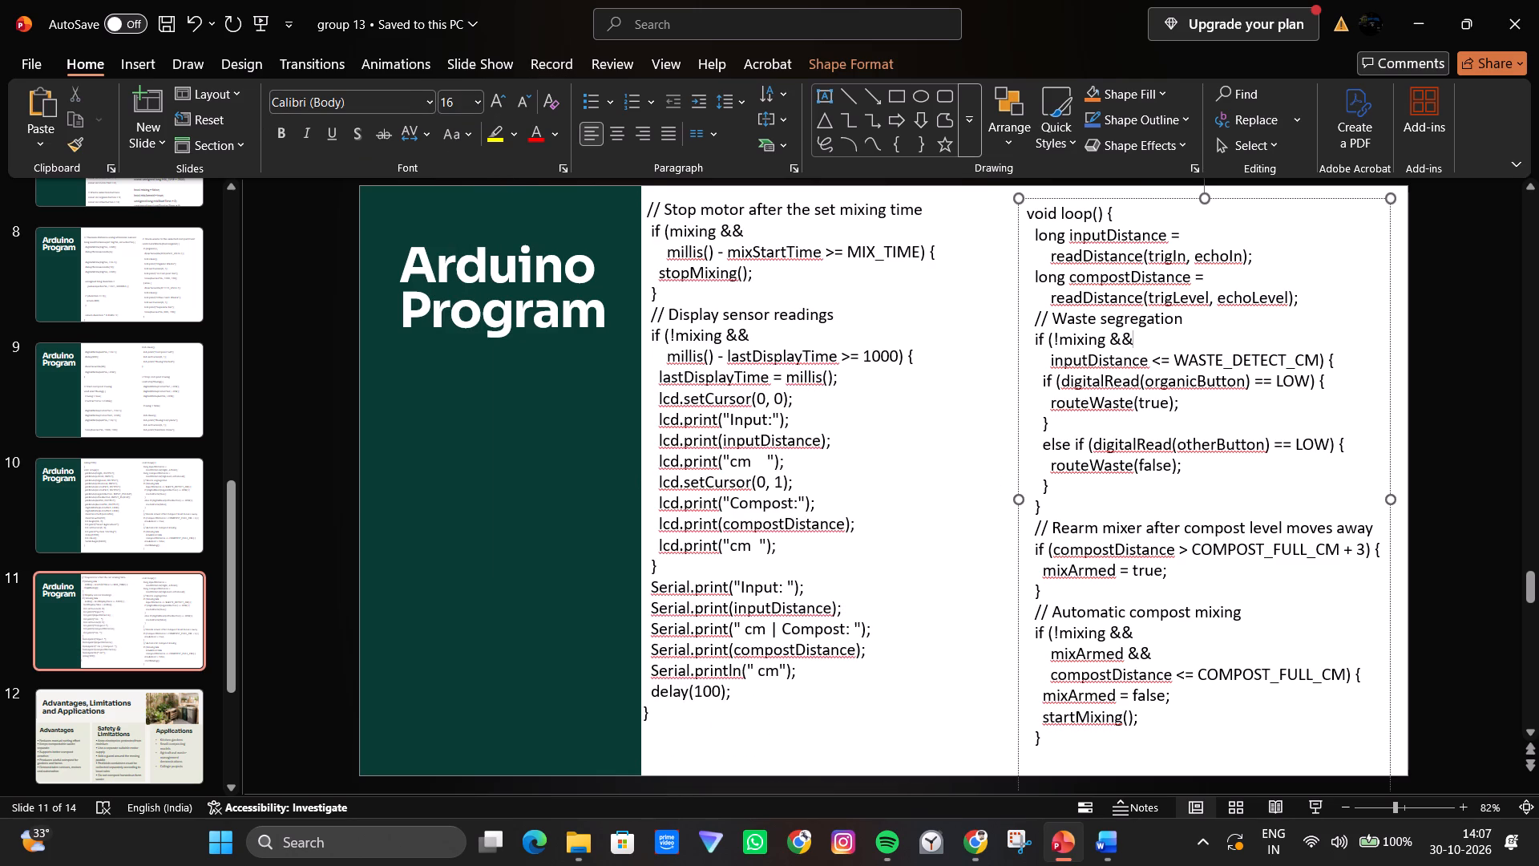
{"action": "key", "text": "Delete"}
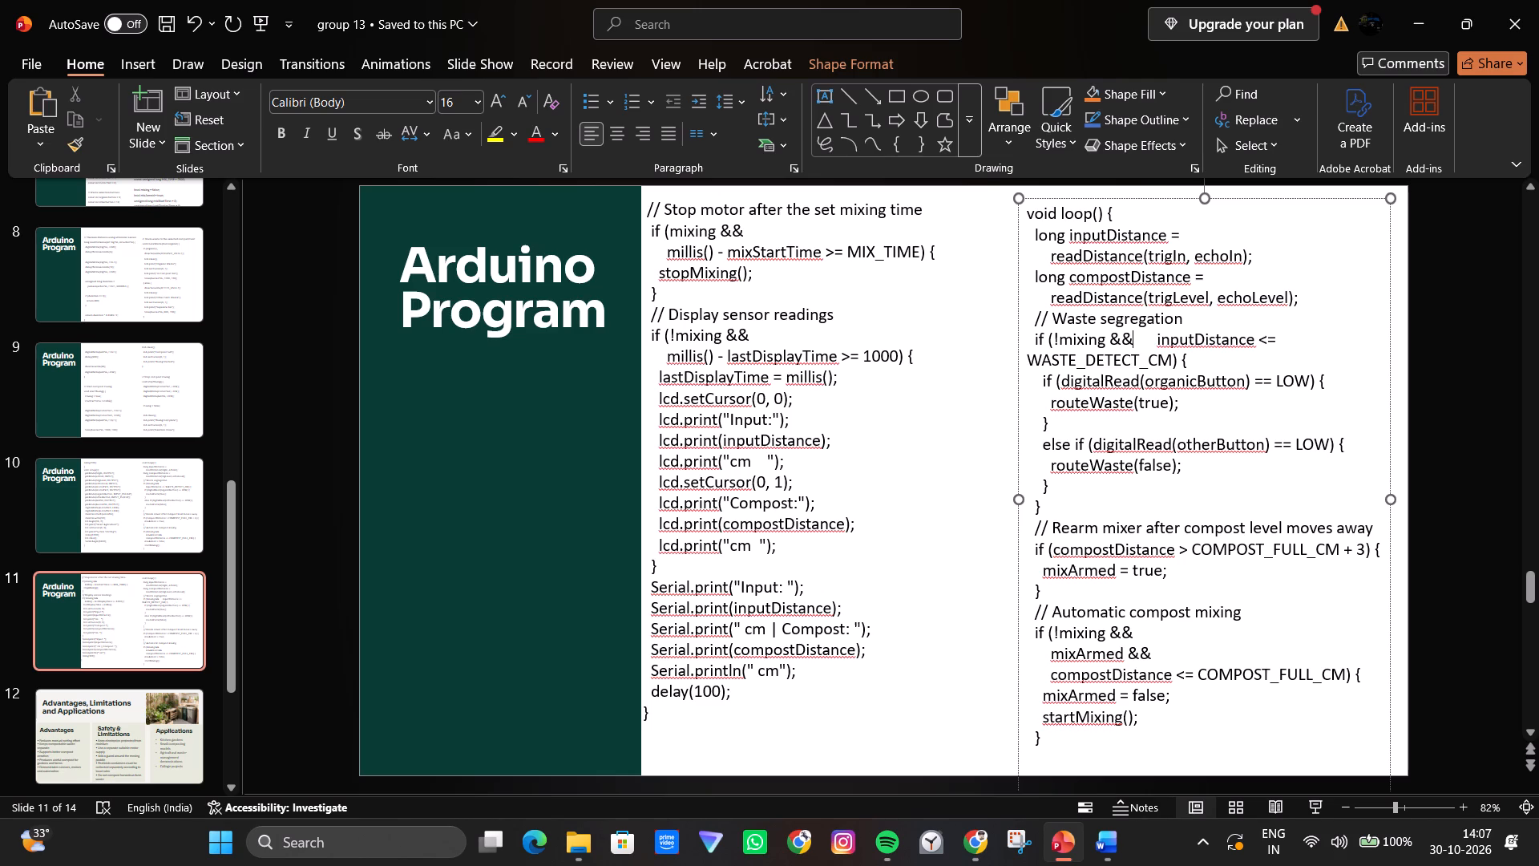
{"action": "double_click", "coordinate": [1143, 298]}
{"action": "key", "text": "ctrl+a"}
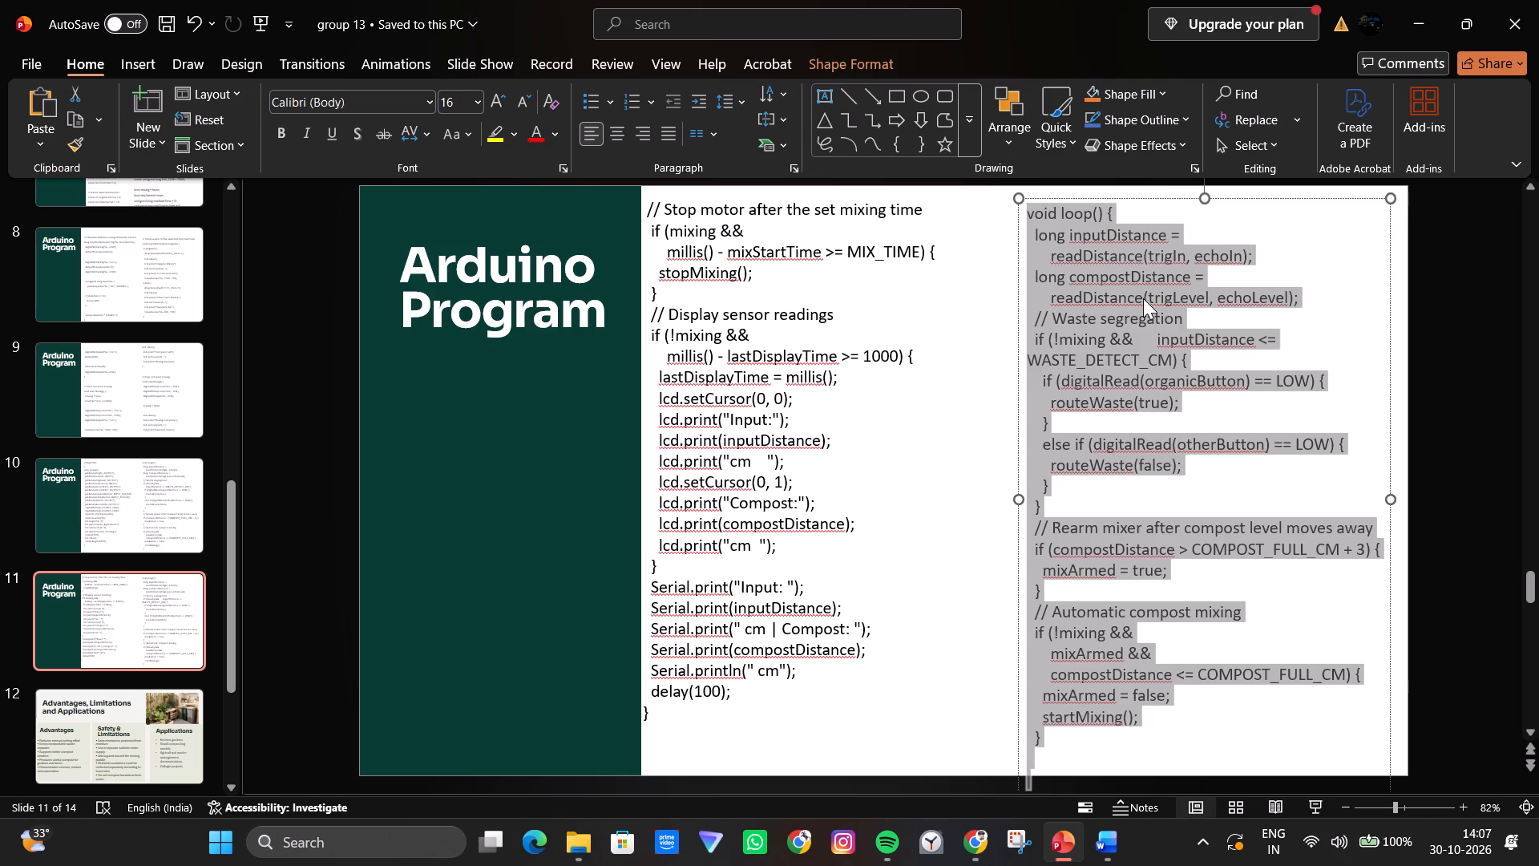
{"action": "key", "text": "Delete"}
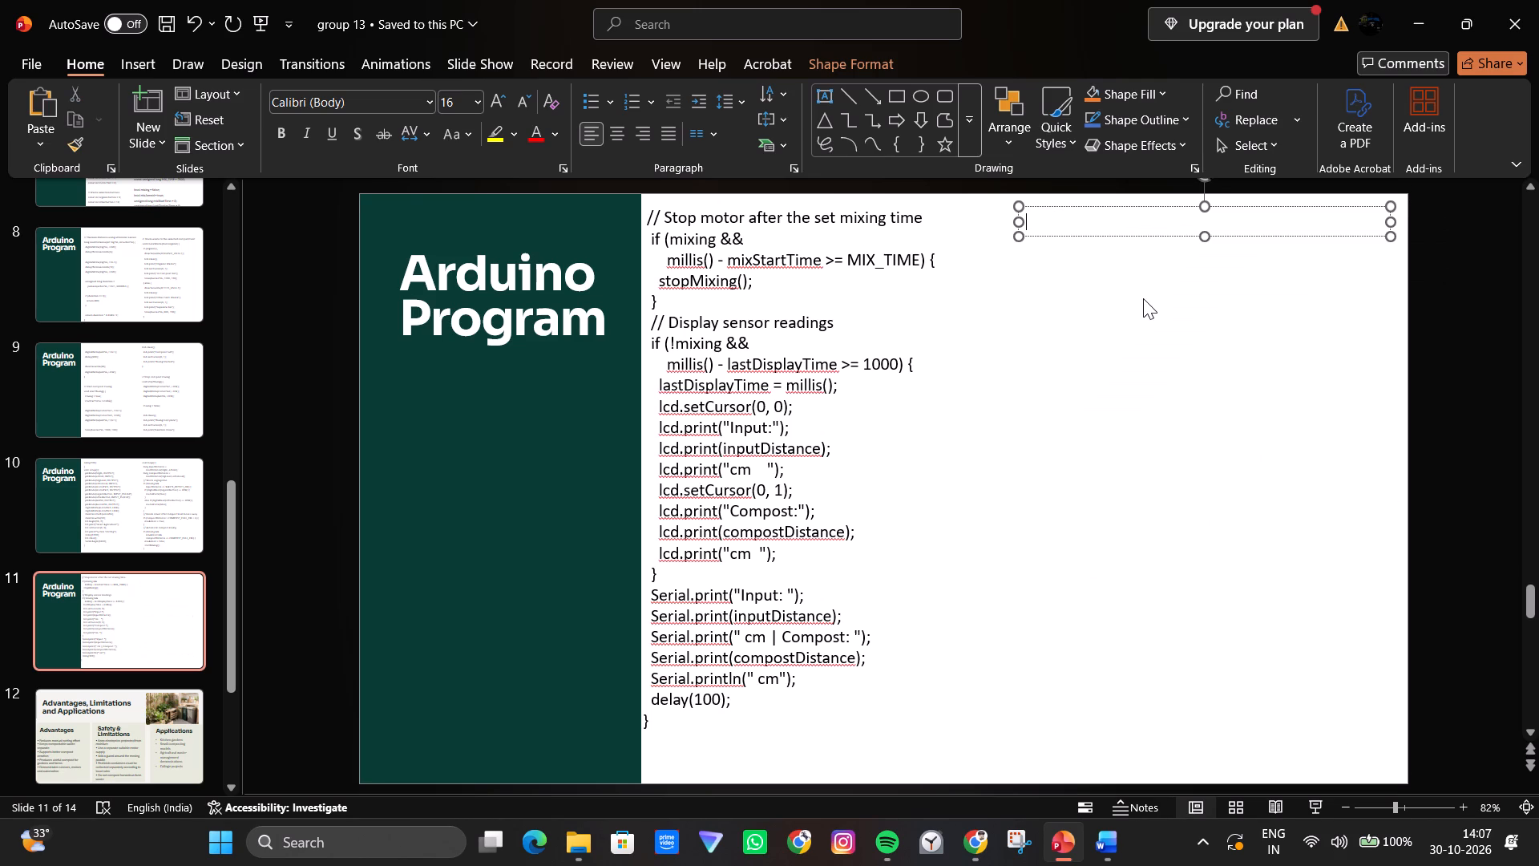
{"action": "left_click", "coordinate": [1190, 232]}
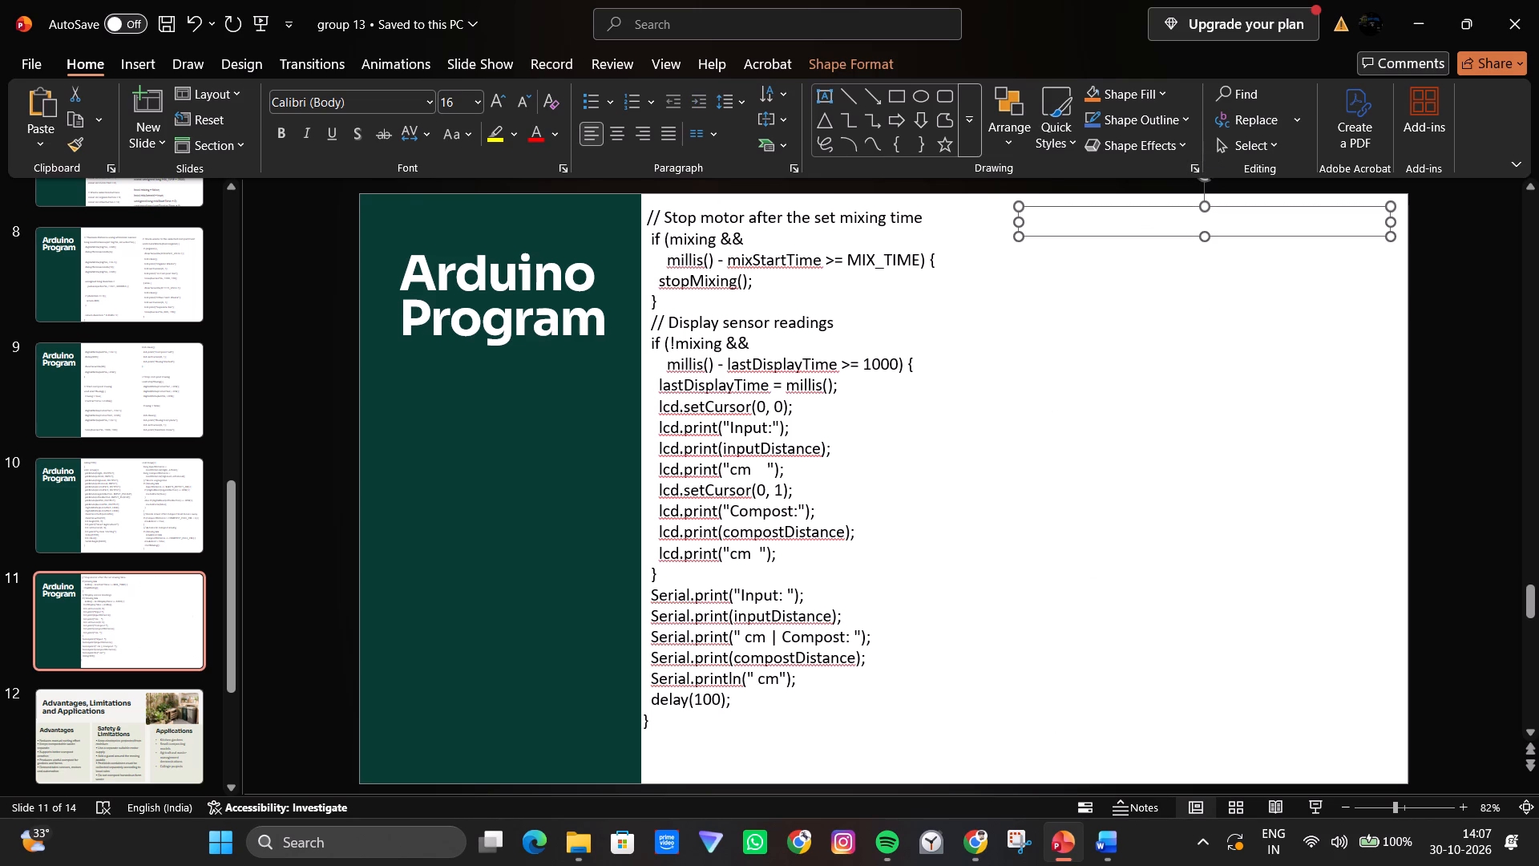
{"action": "key", "text": "Delete"}
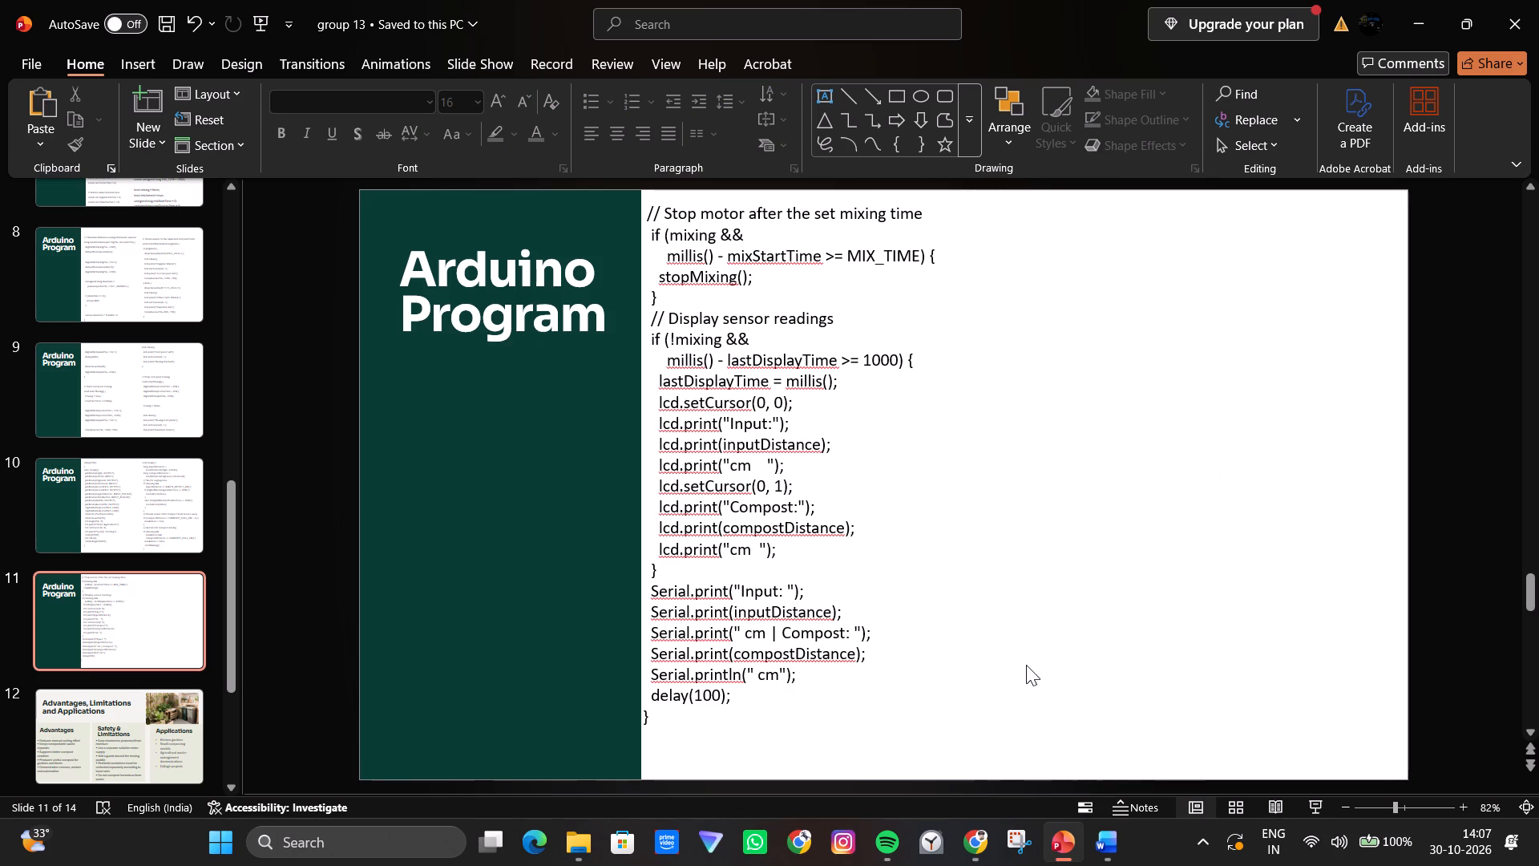
Resize slide 11's code text box, moving its left edge away from the green panel and extending its right edge outward.
{"action": "left_click", "coordinate": [759, 542]}
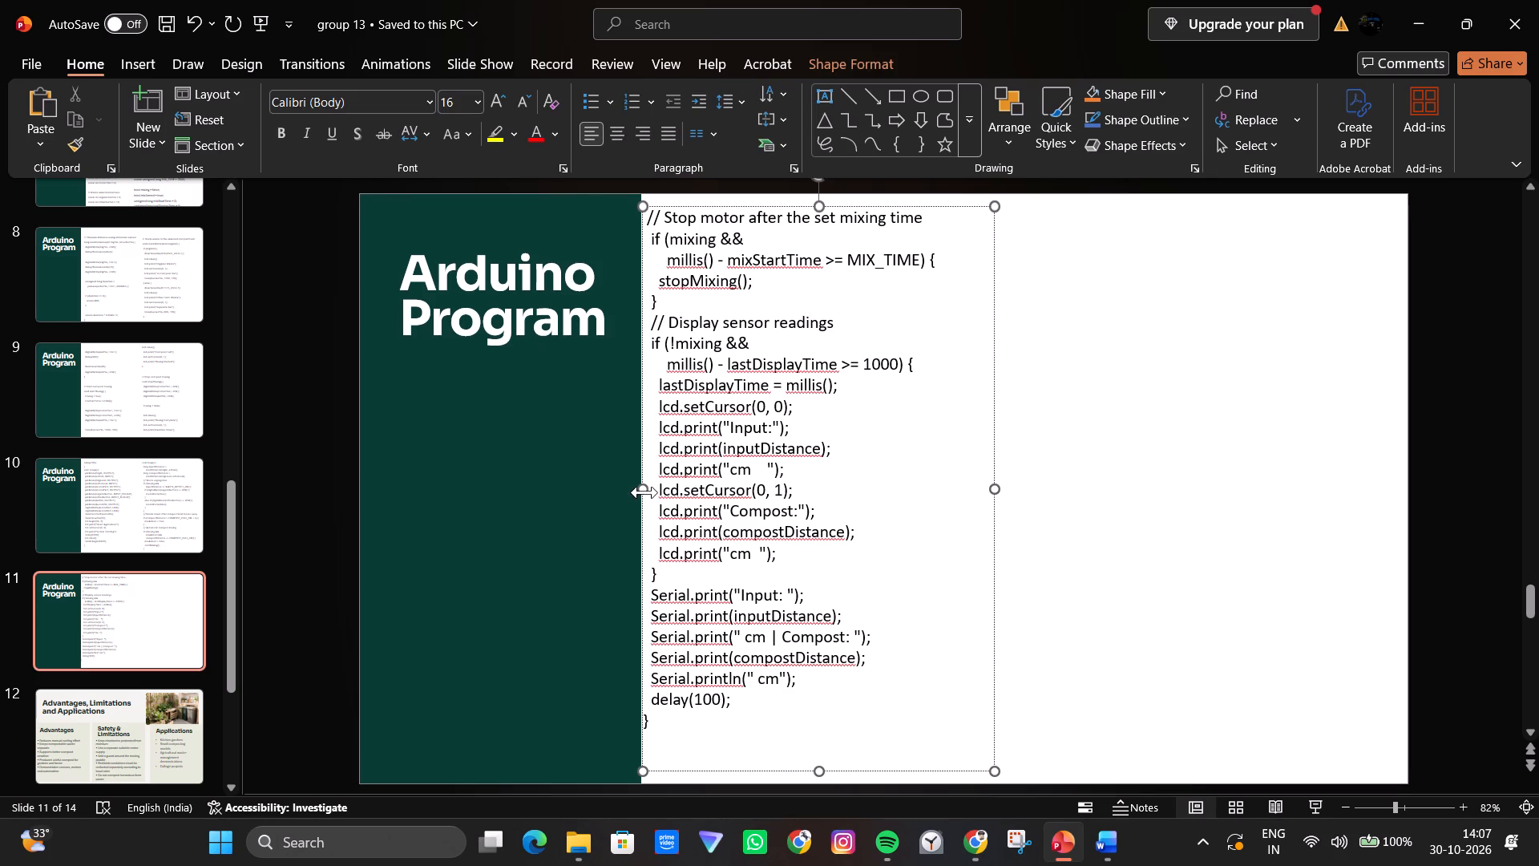
{"action": "left_click_drag", "start_coordinate": [646, 490], "coordinate": [673, 490]}
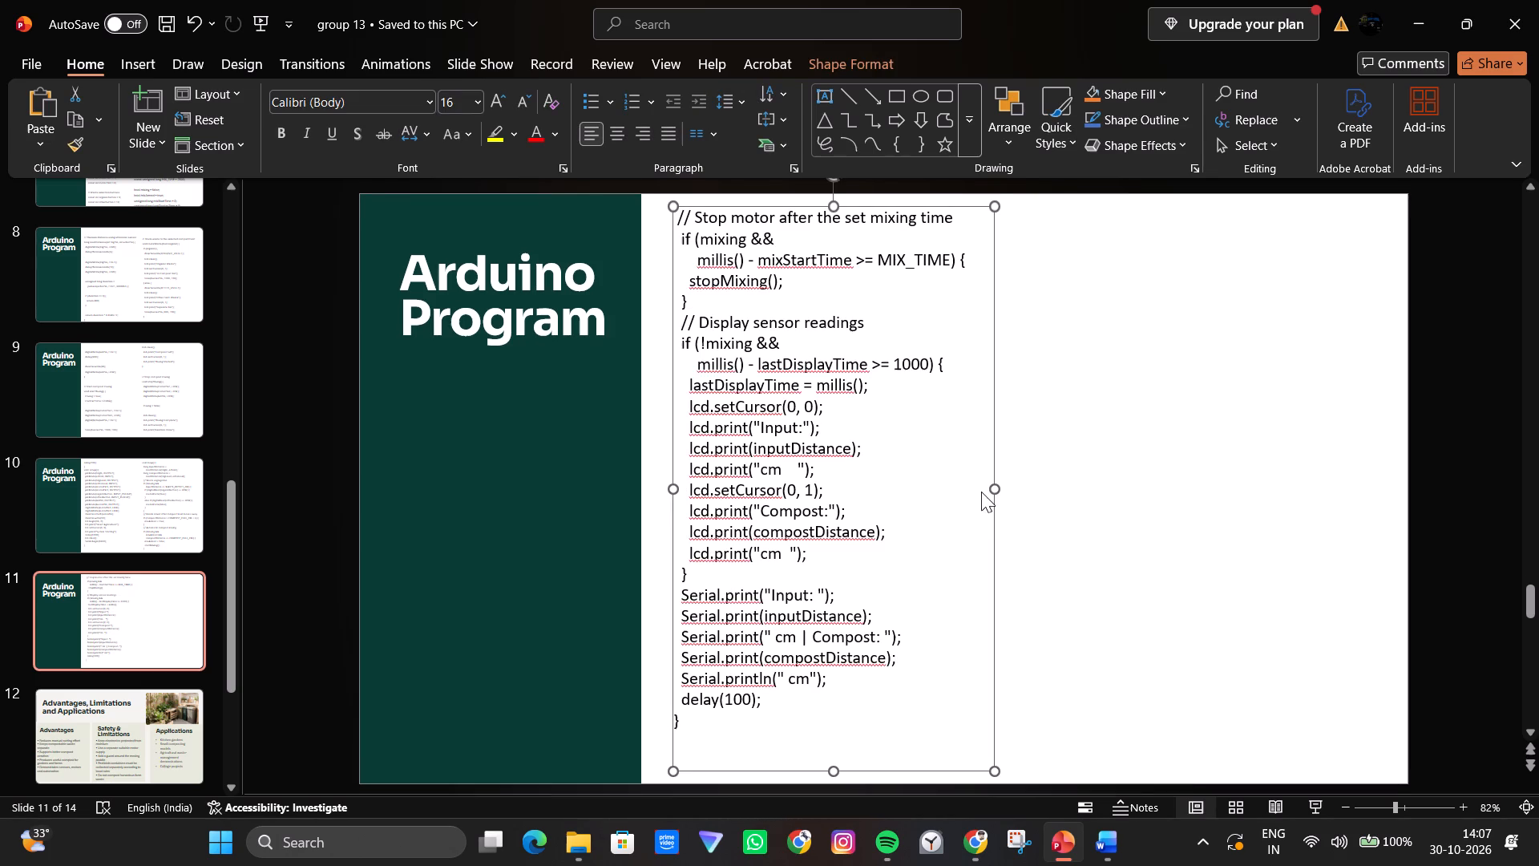
{"action": "left_click_drag", "start_coordinate": [996, 484], "coordinate": [1037, 483]}
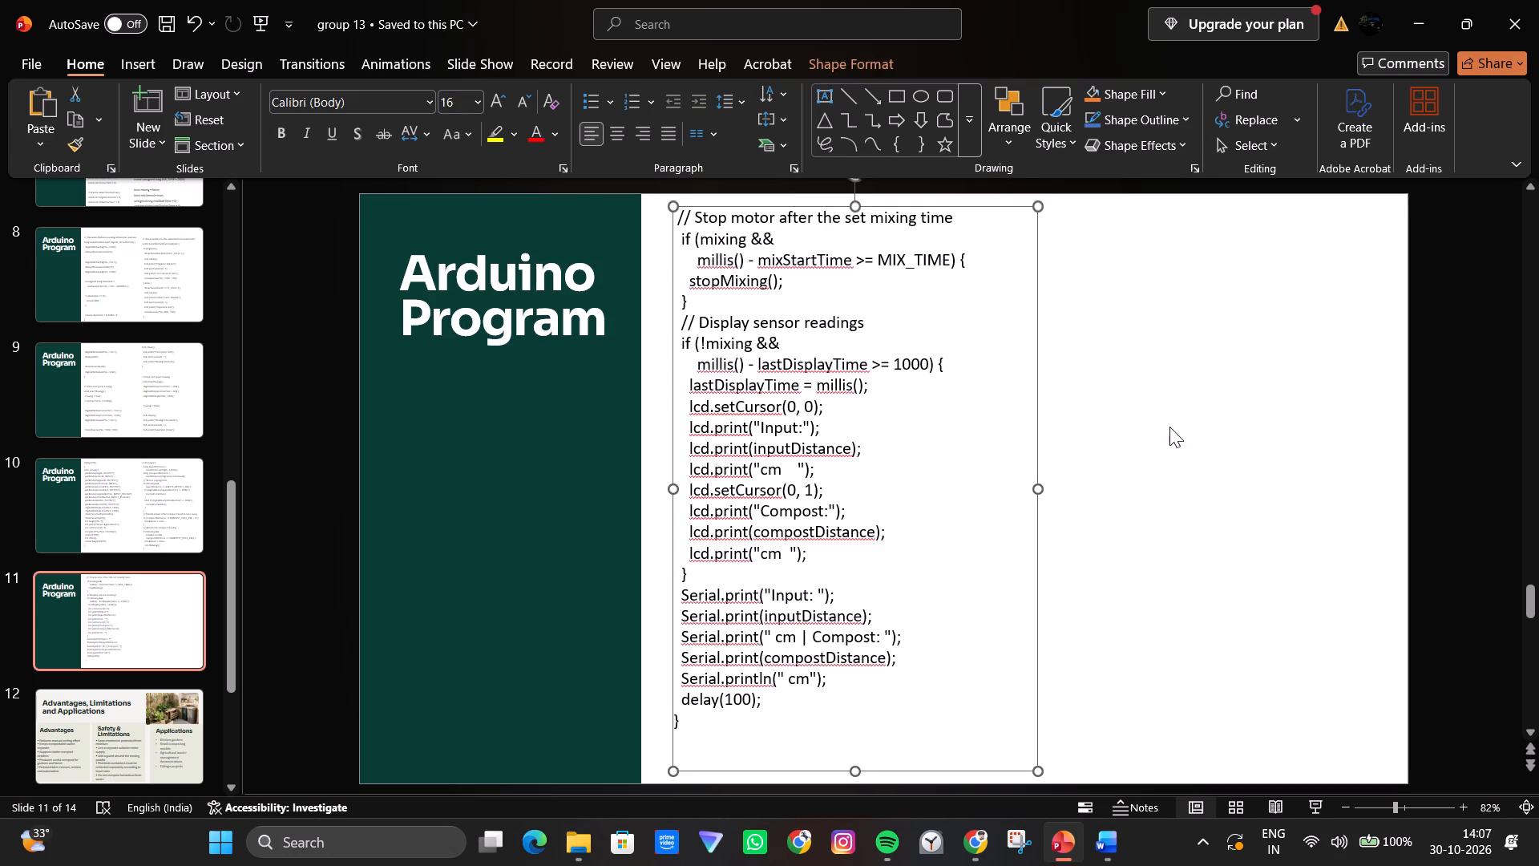
Review the code sequence and layout across Arduino Program slides 7 to 11.
{"action": "left_click", "coordinate": [120, 189]}
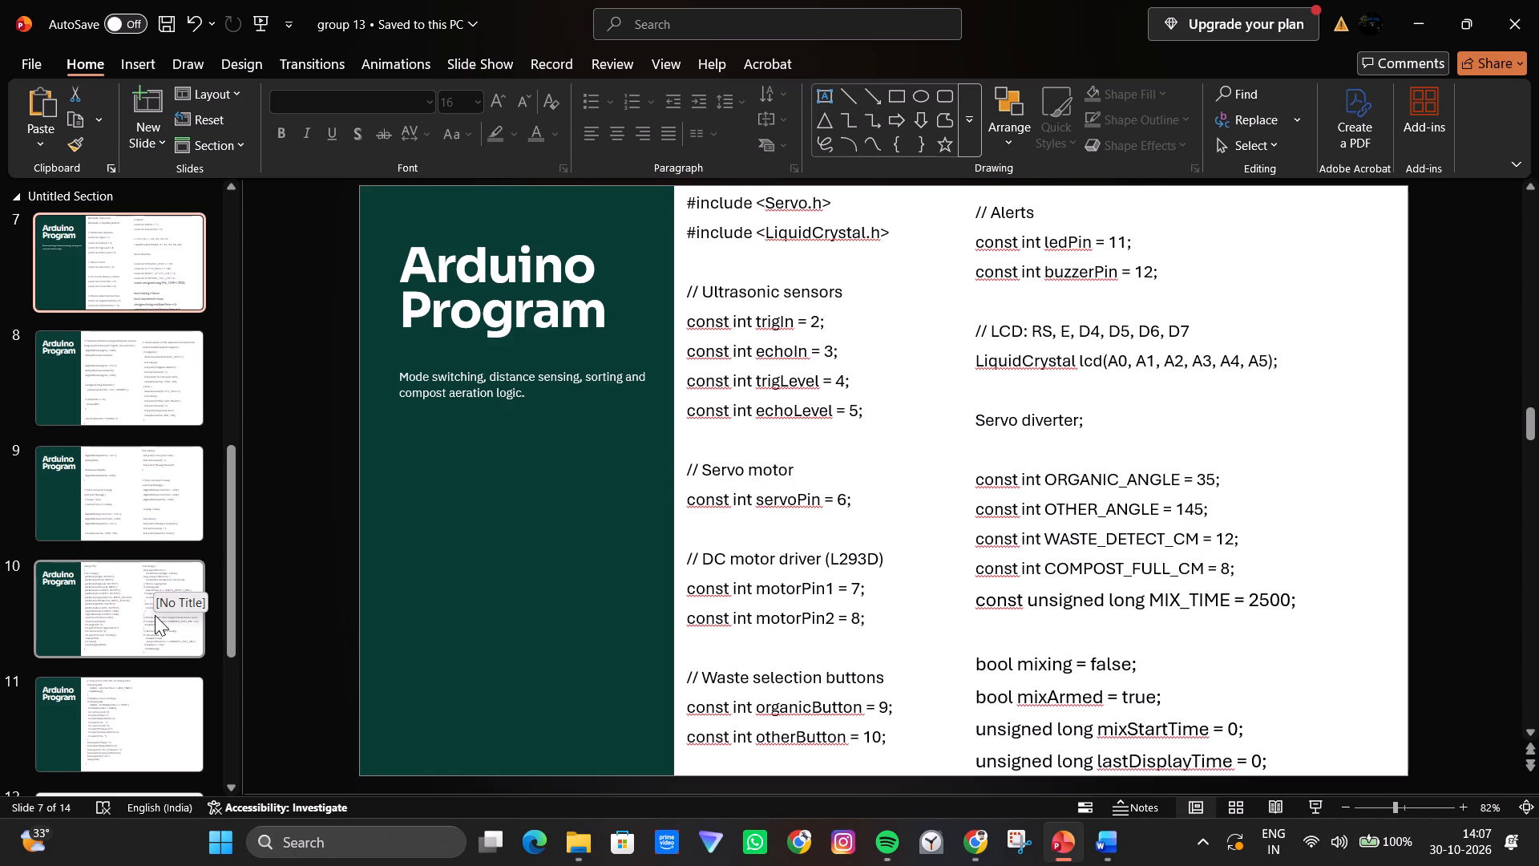
{"action": "key", "text": "Down"}
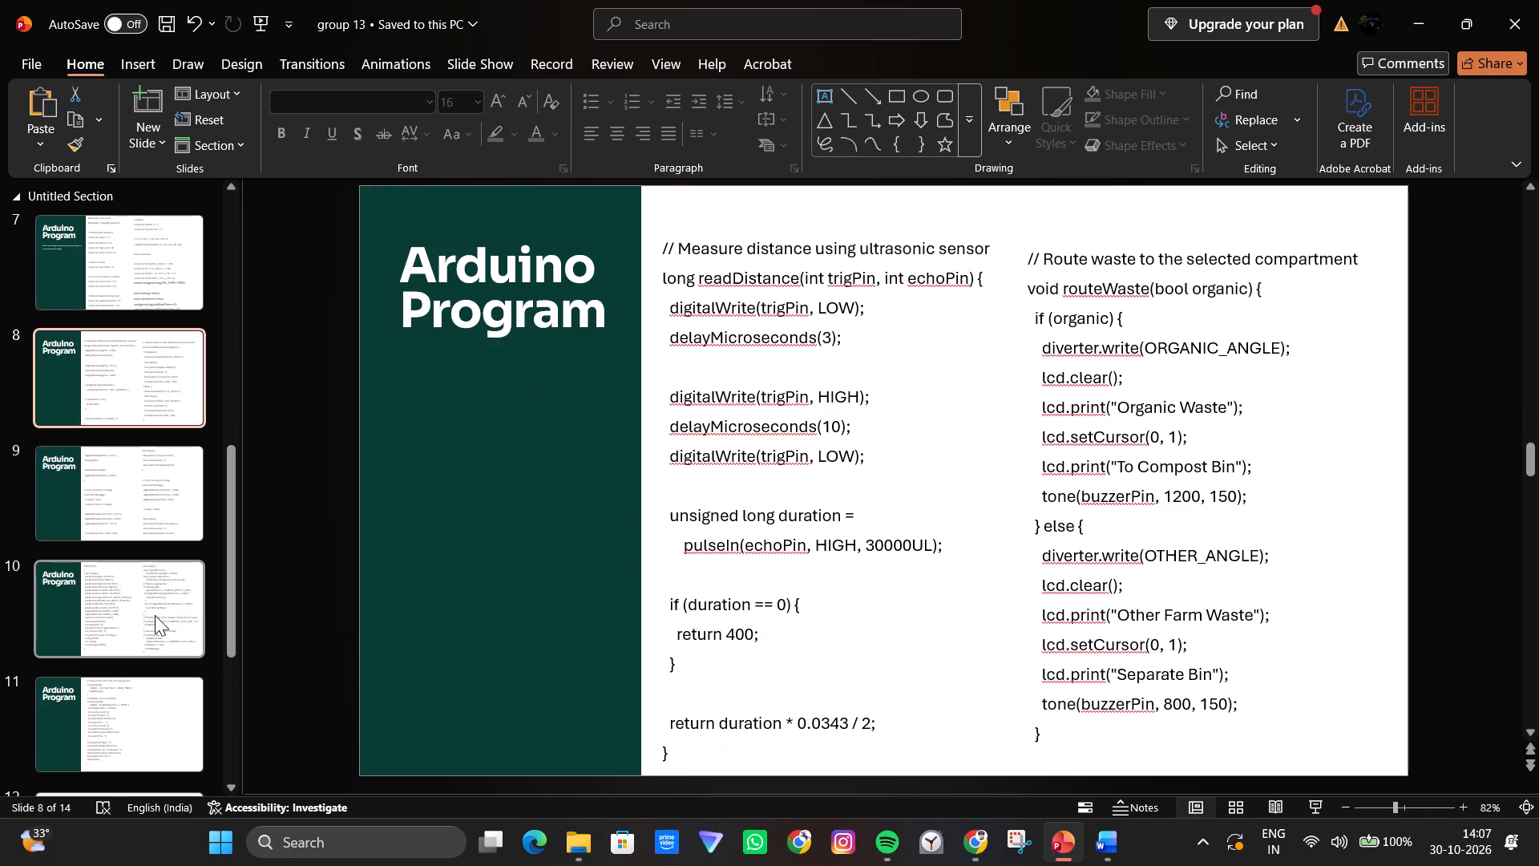
{"action": "key", "text": "Down"}
{"action": "key", "text": "Down"}
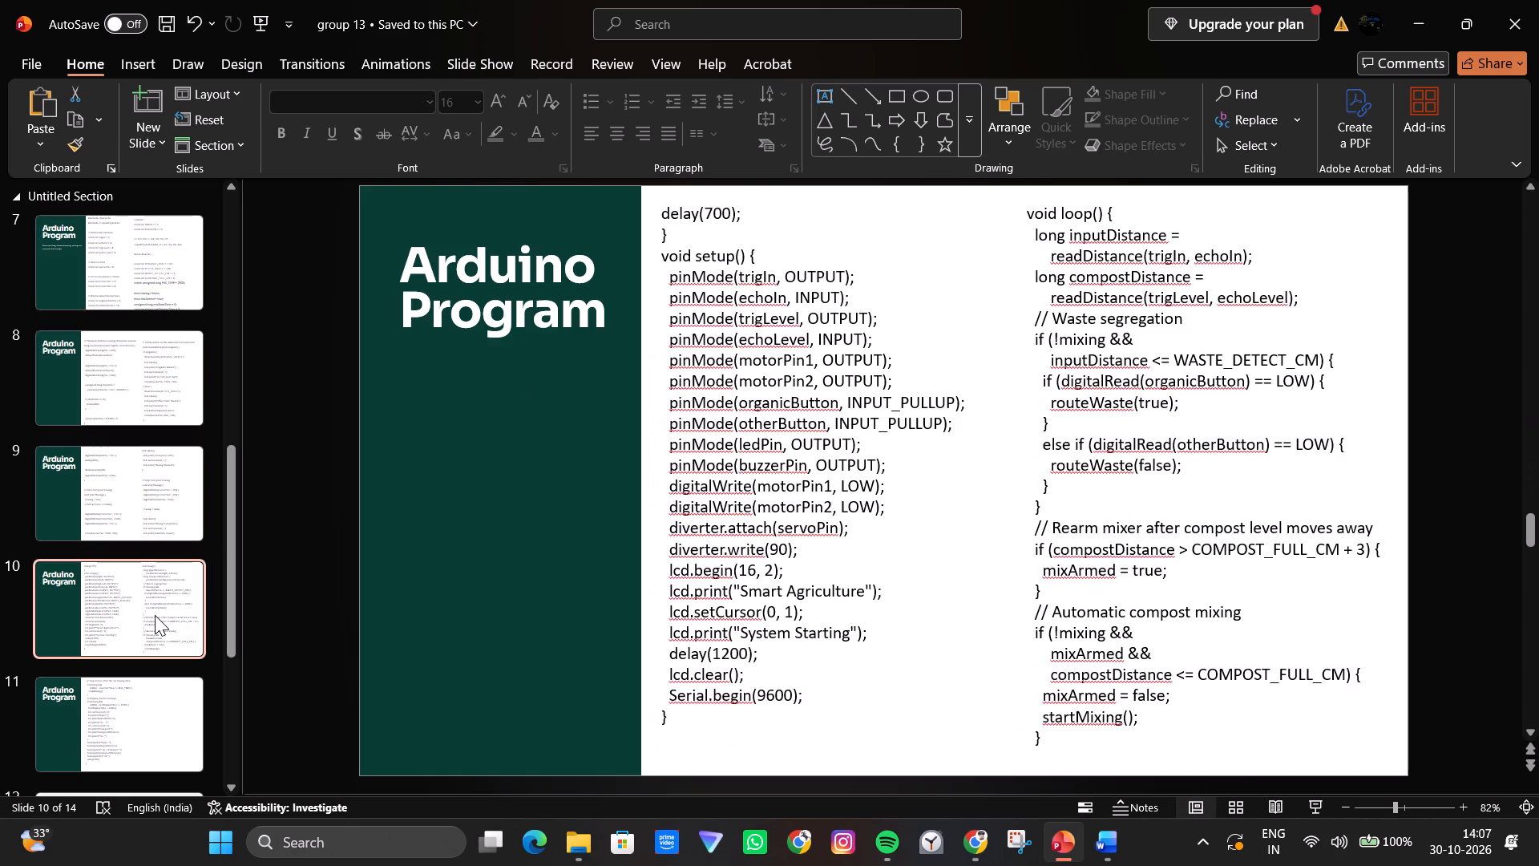
{"action": "key", "text": "Down"}
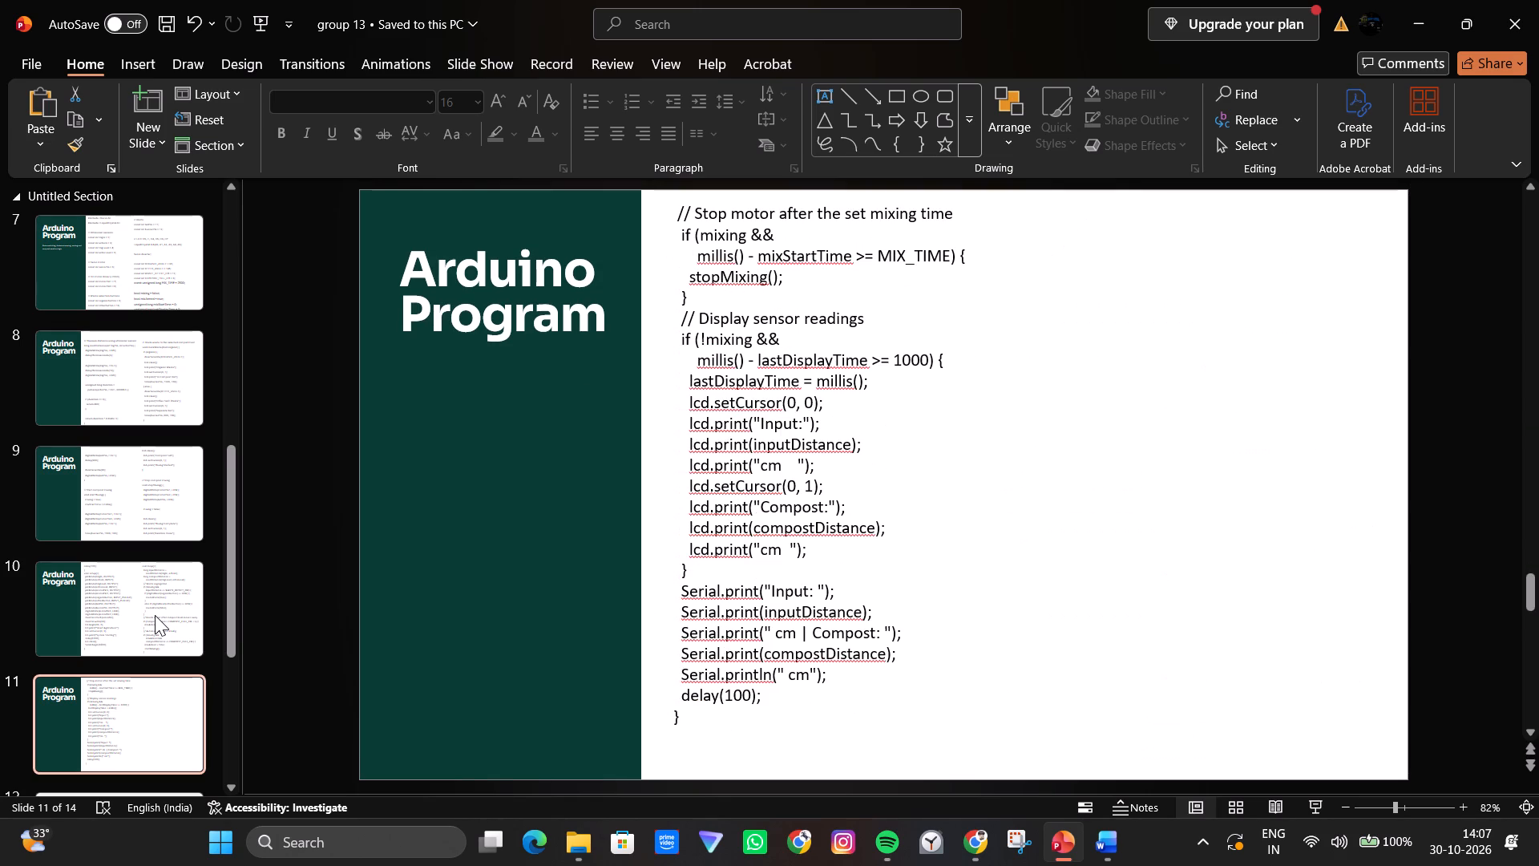
{"action": "key", "text": "Up"}
{"action": "key", "text": "Up"}
{"action": "key", "text": "Up"}
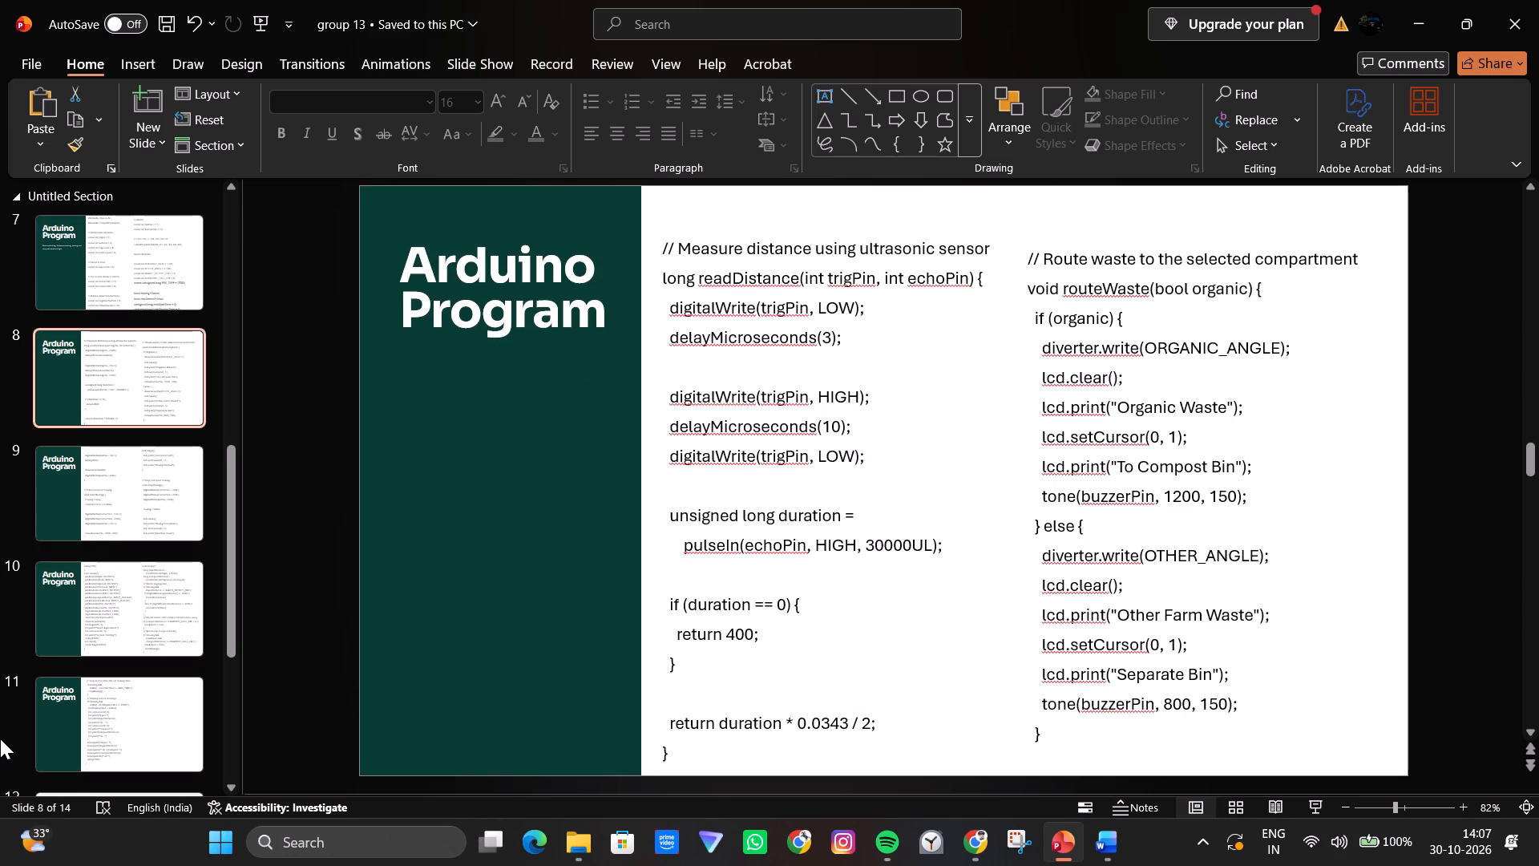
Go back to Arduino Program slide 7, then switch to the waste m circuit and its code in Tinkercad.
{"action": "key", "text": "Up"}
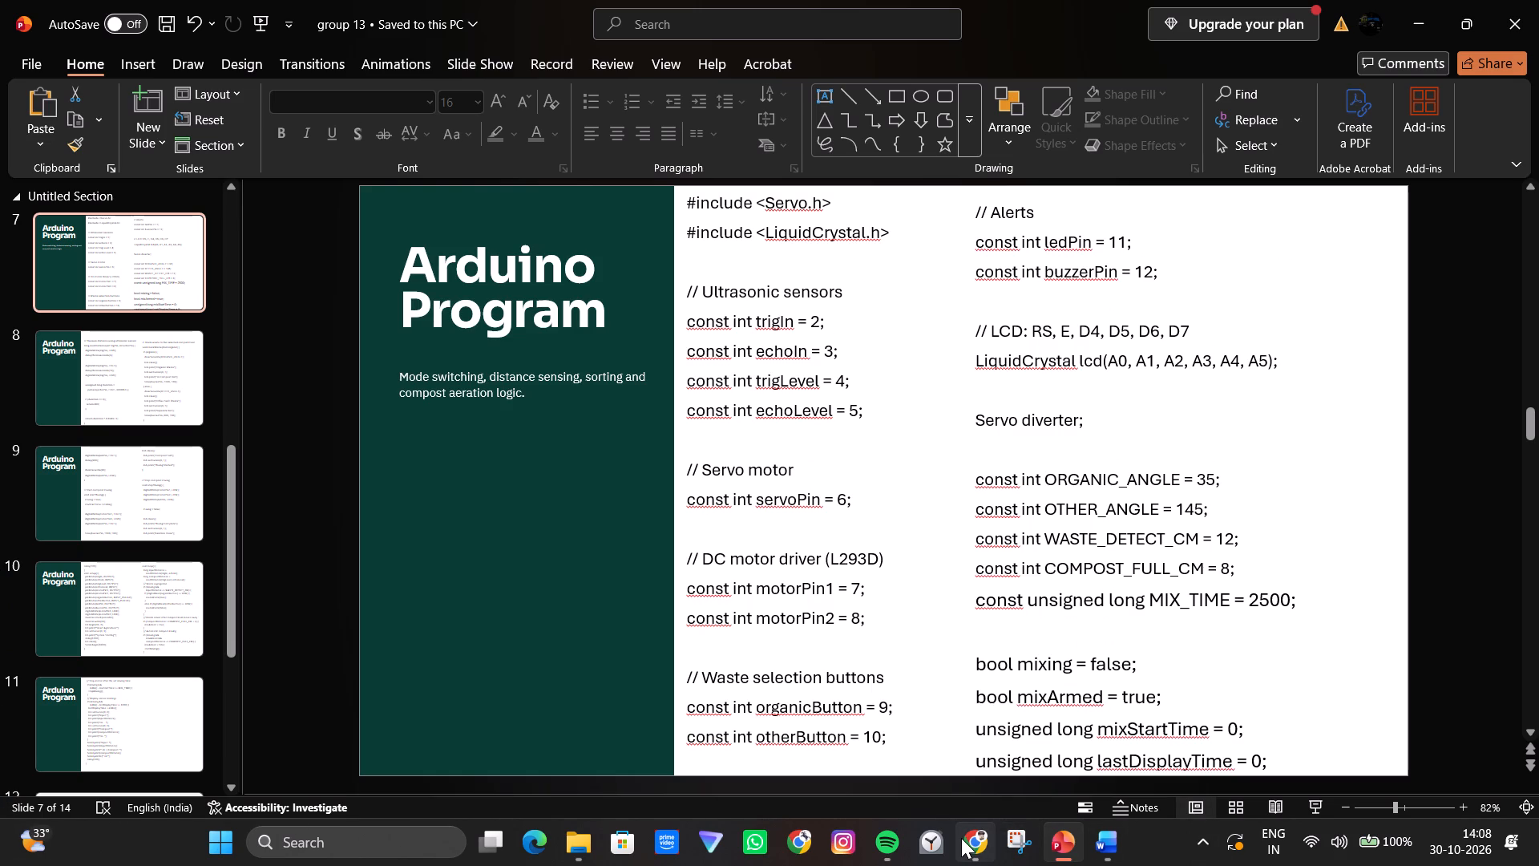
{"action": "left_click", "coordinate": [958, 756]}
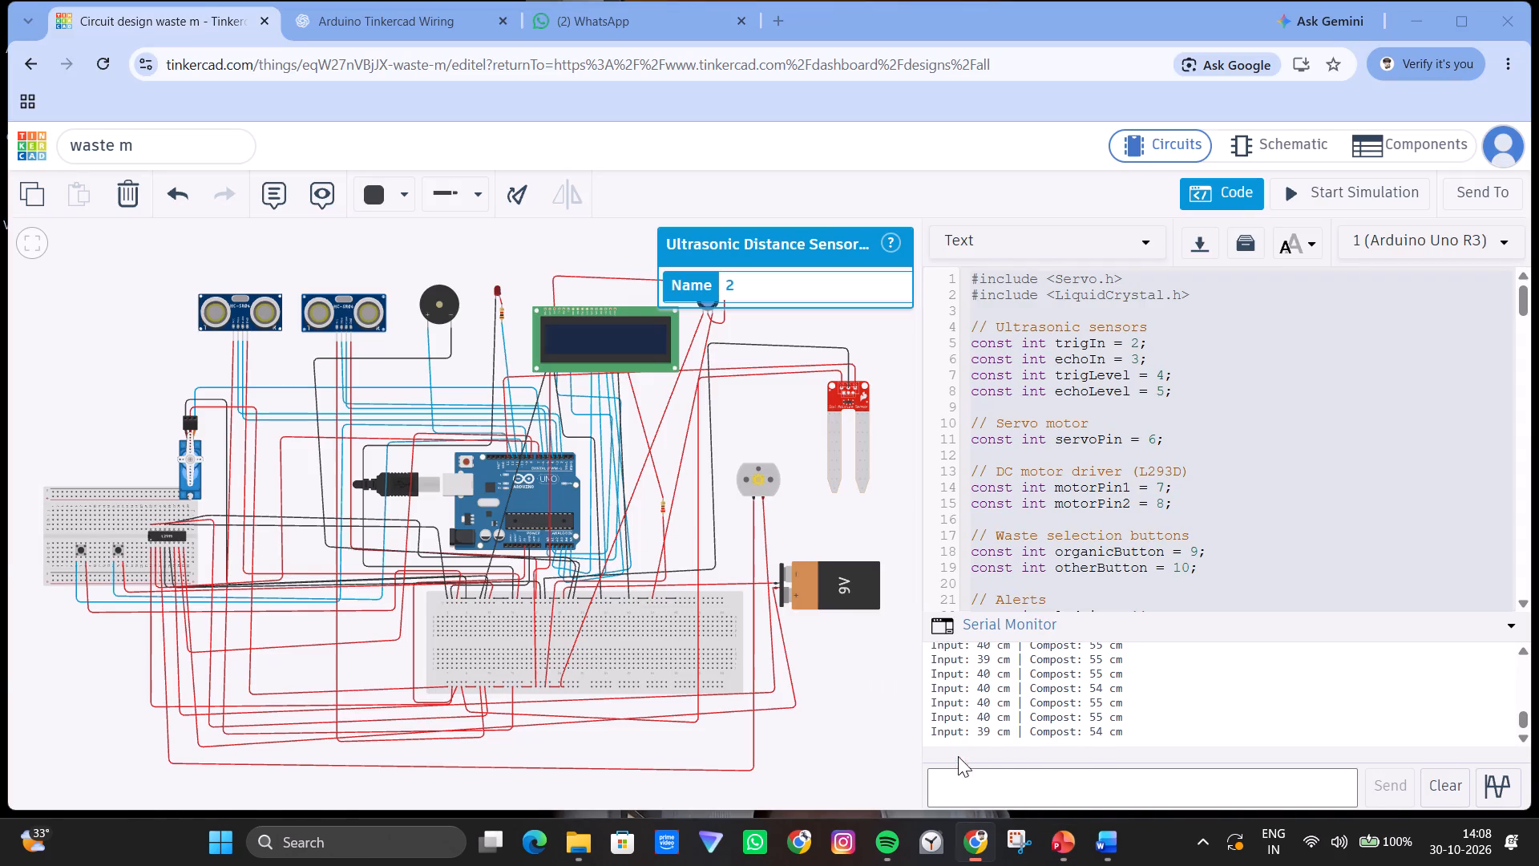